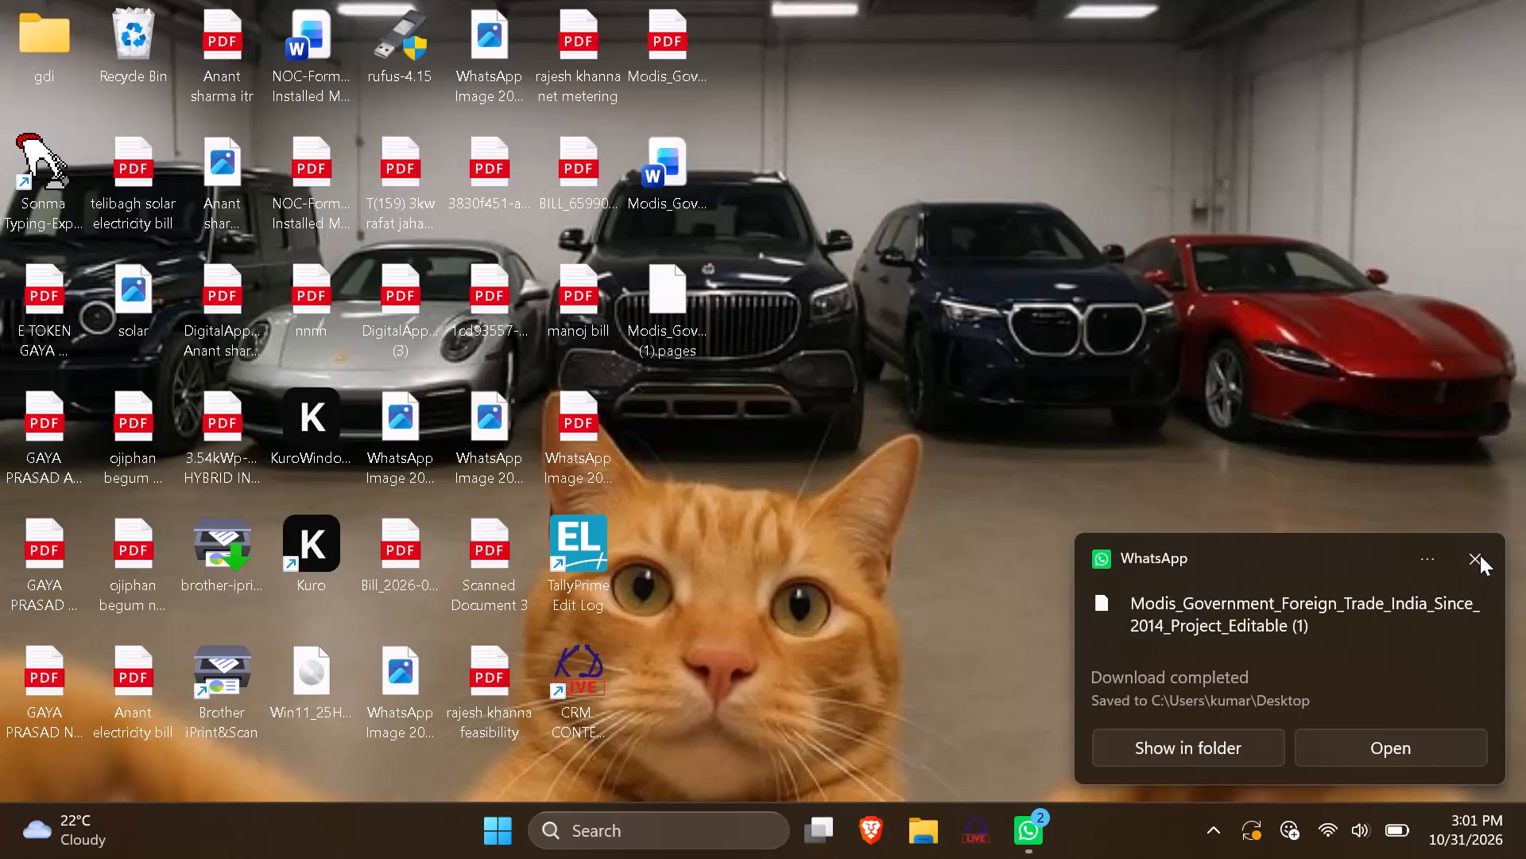
Open the Modis_Government_Foreign_Trade_India_Since_2014_Project PDF from the Desktop and look through its pages from the cover to the end.
double_click(689, 35)
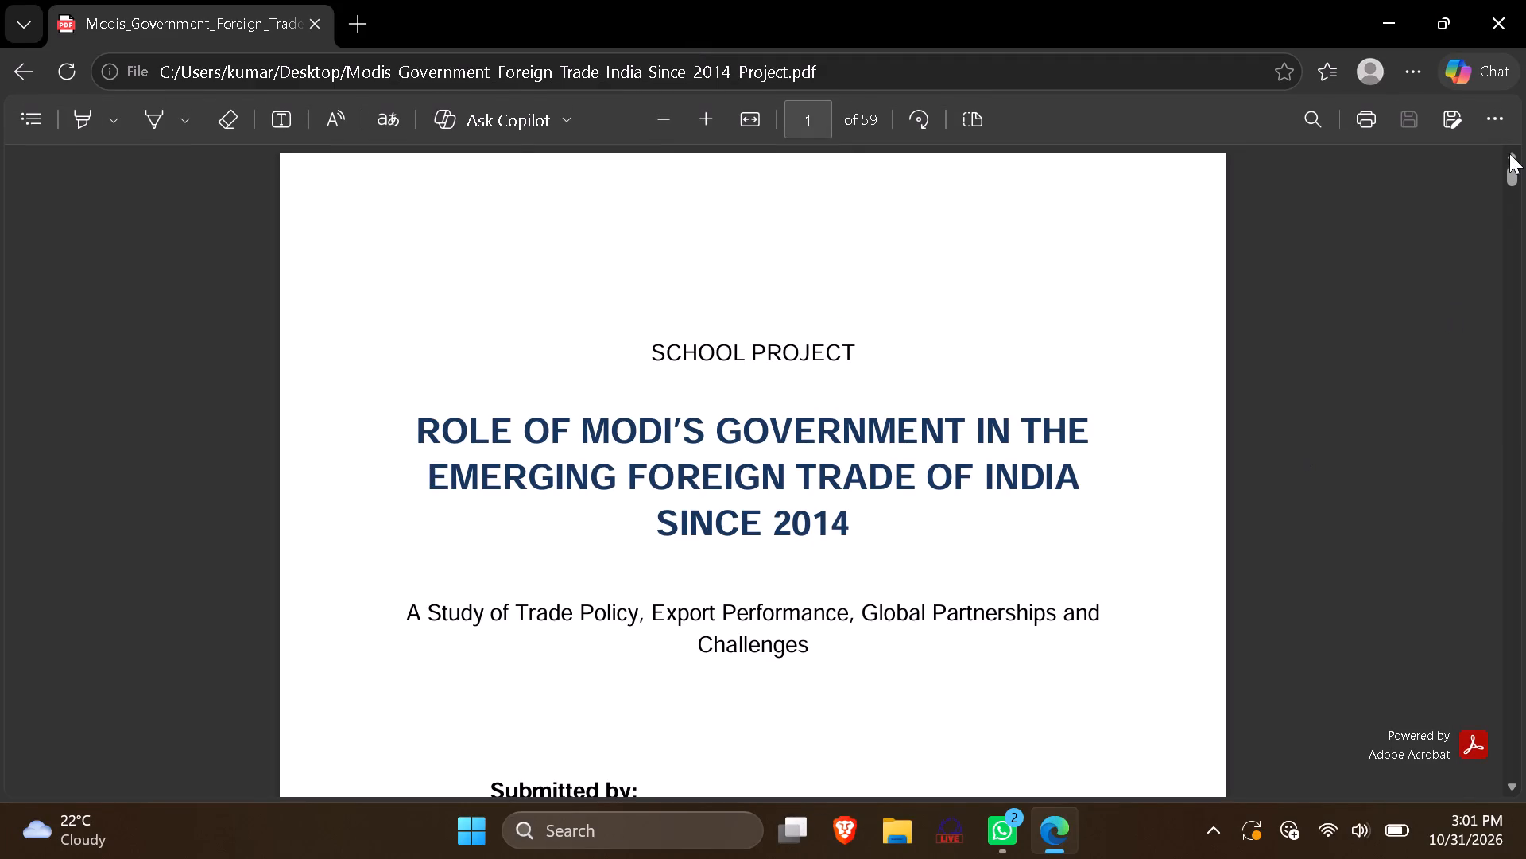
drag(1508, 175, 1522, 359)
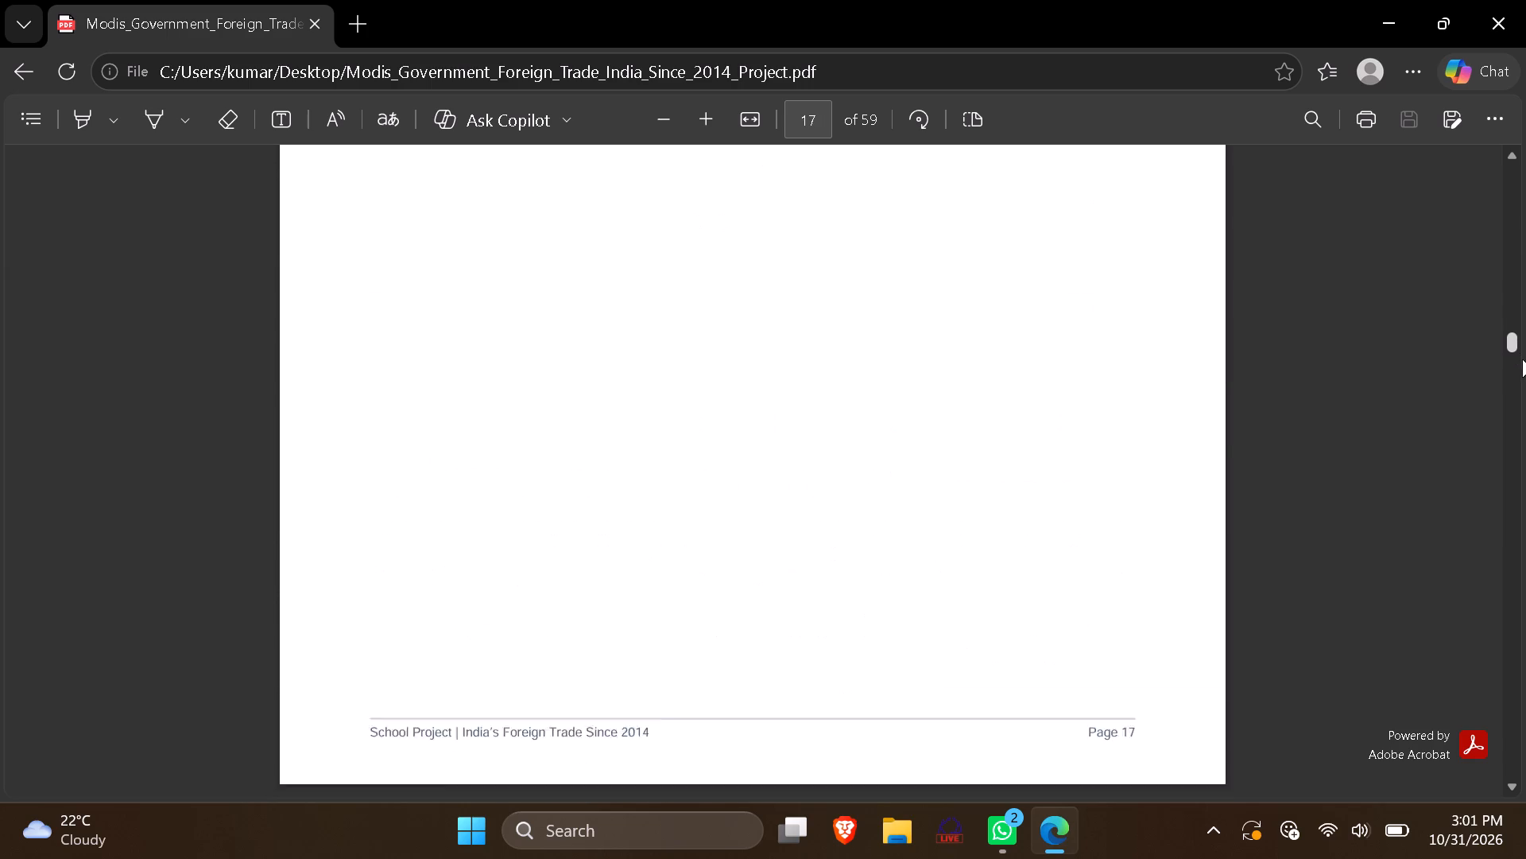
drag(1522, 359, 1496, 182)
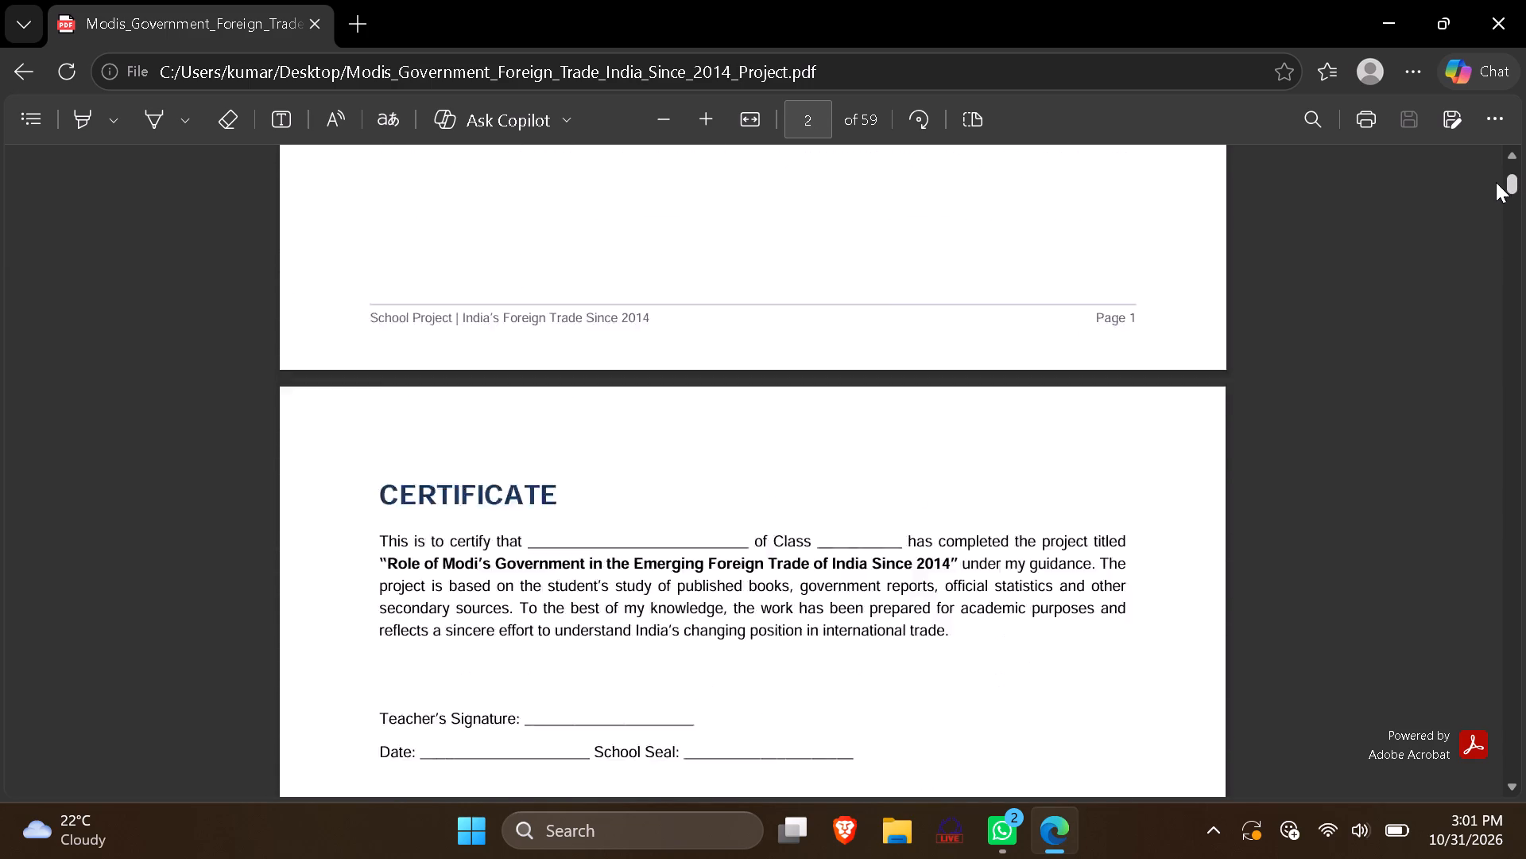
drag(1496, 182, 1497, 113)
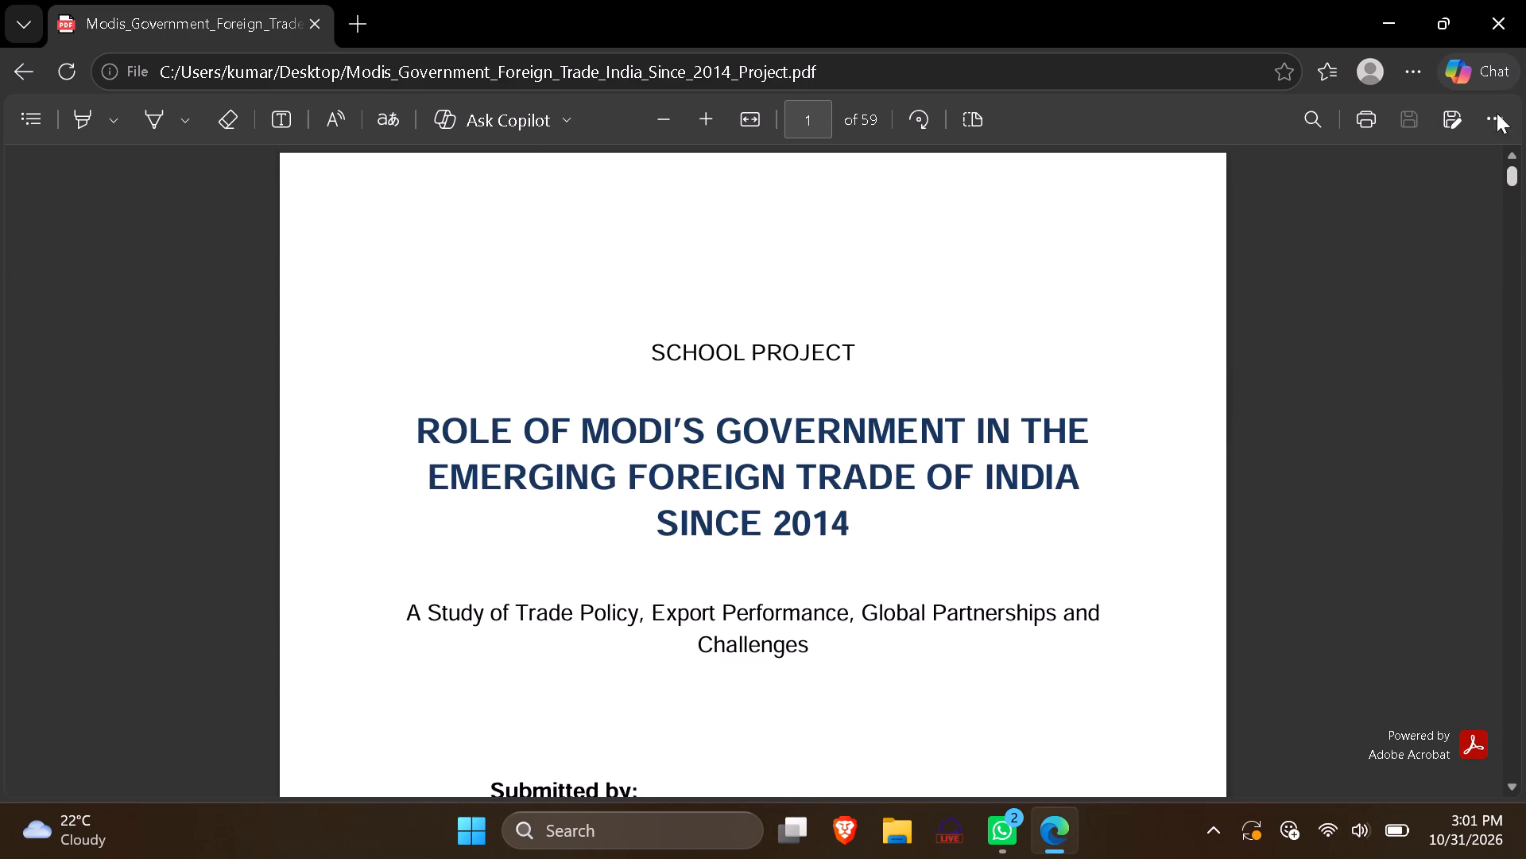
drag(1497, 113, 1501, 185)
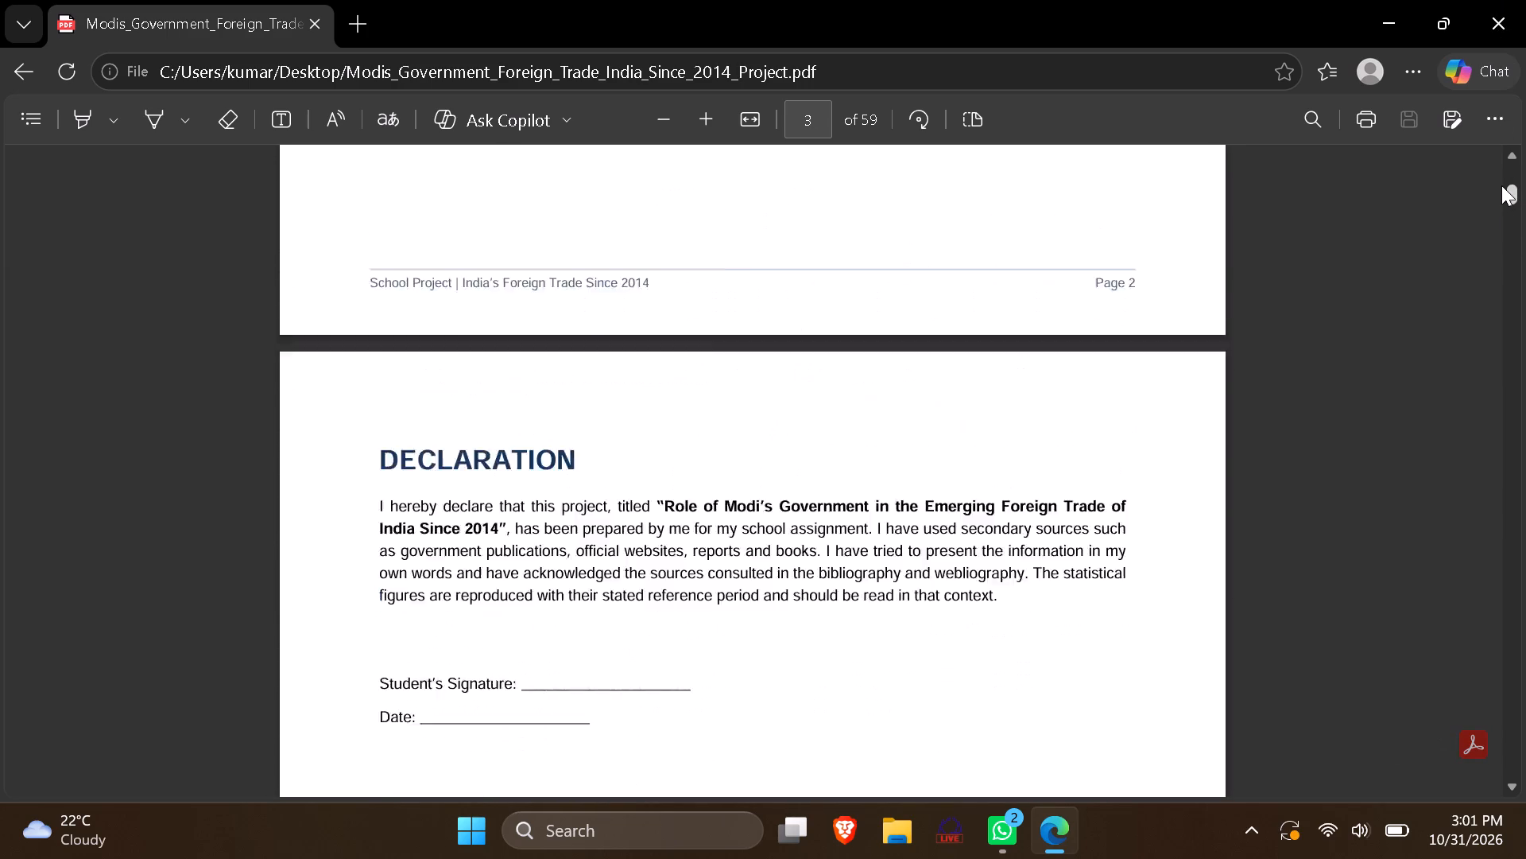
drag(1501, 185, 1501, 354)
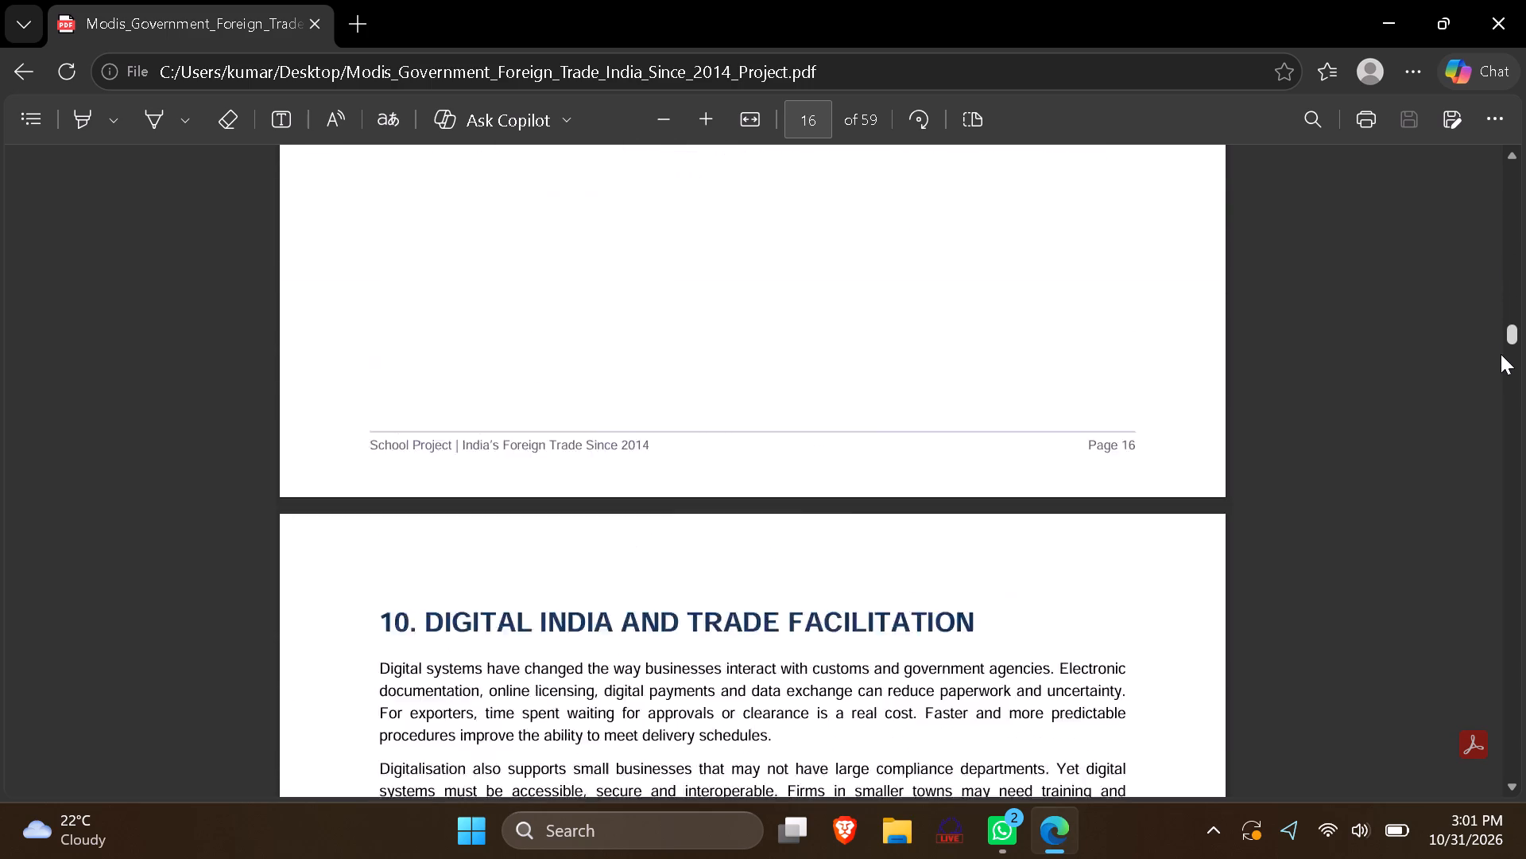
drag(1501, 354, 1491, 589)
drag(1512, 593, 1524, 791)
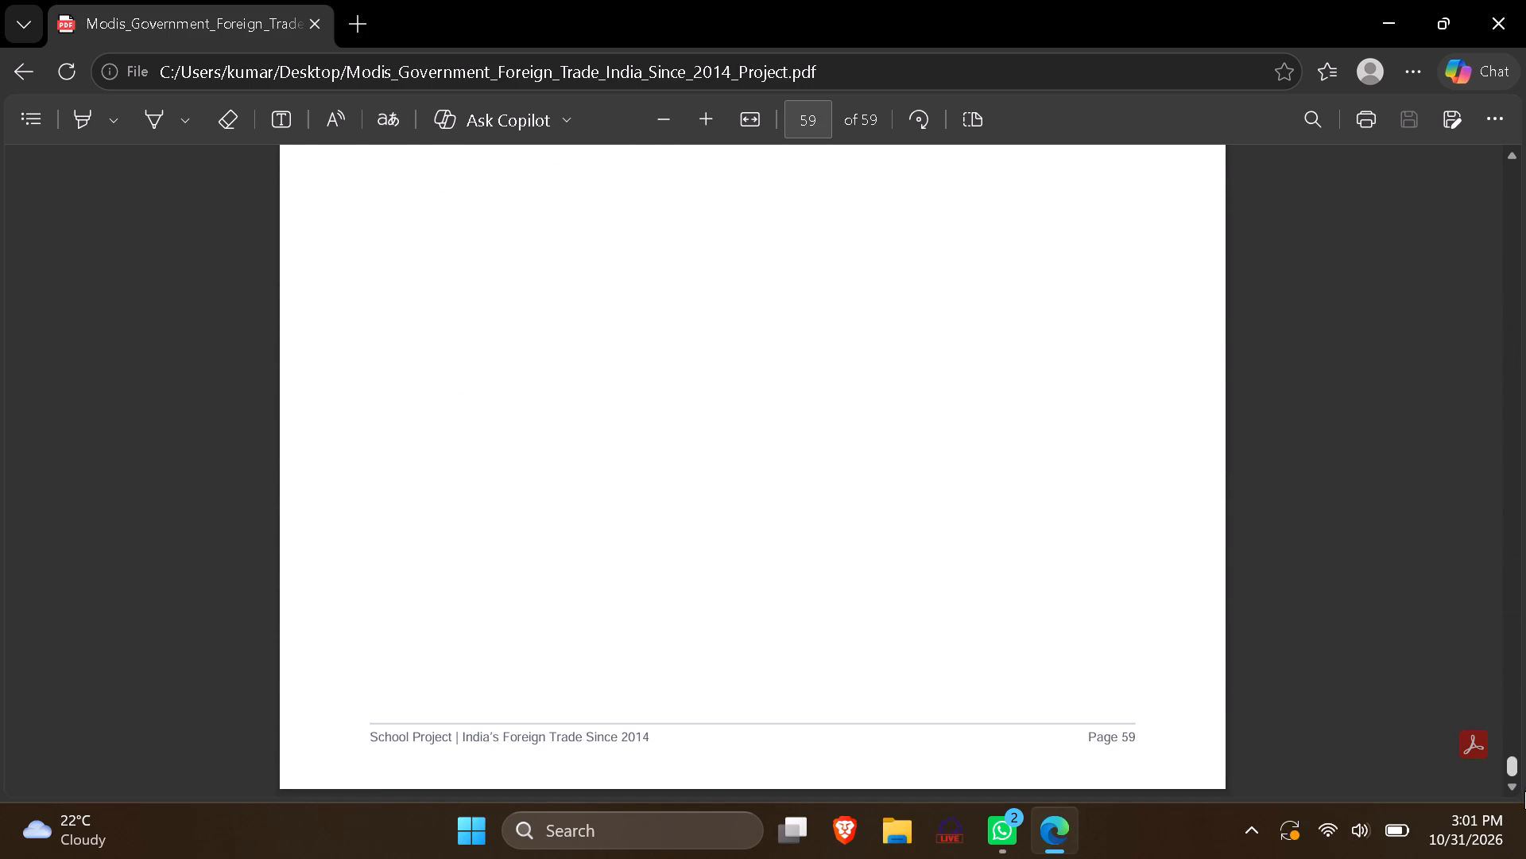
Return to the first page of the foreign trade project PDF and close the Edge window.
drag(1524, 791, 1478, 13)
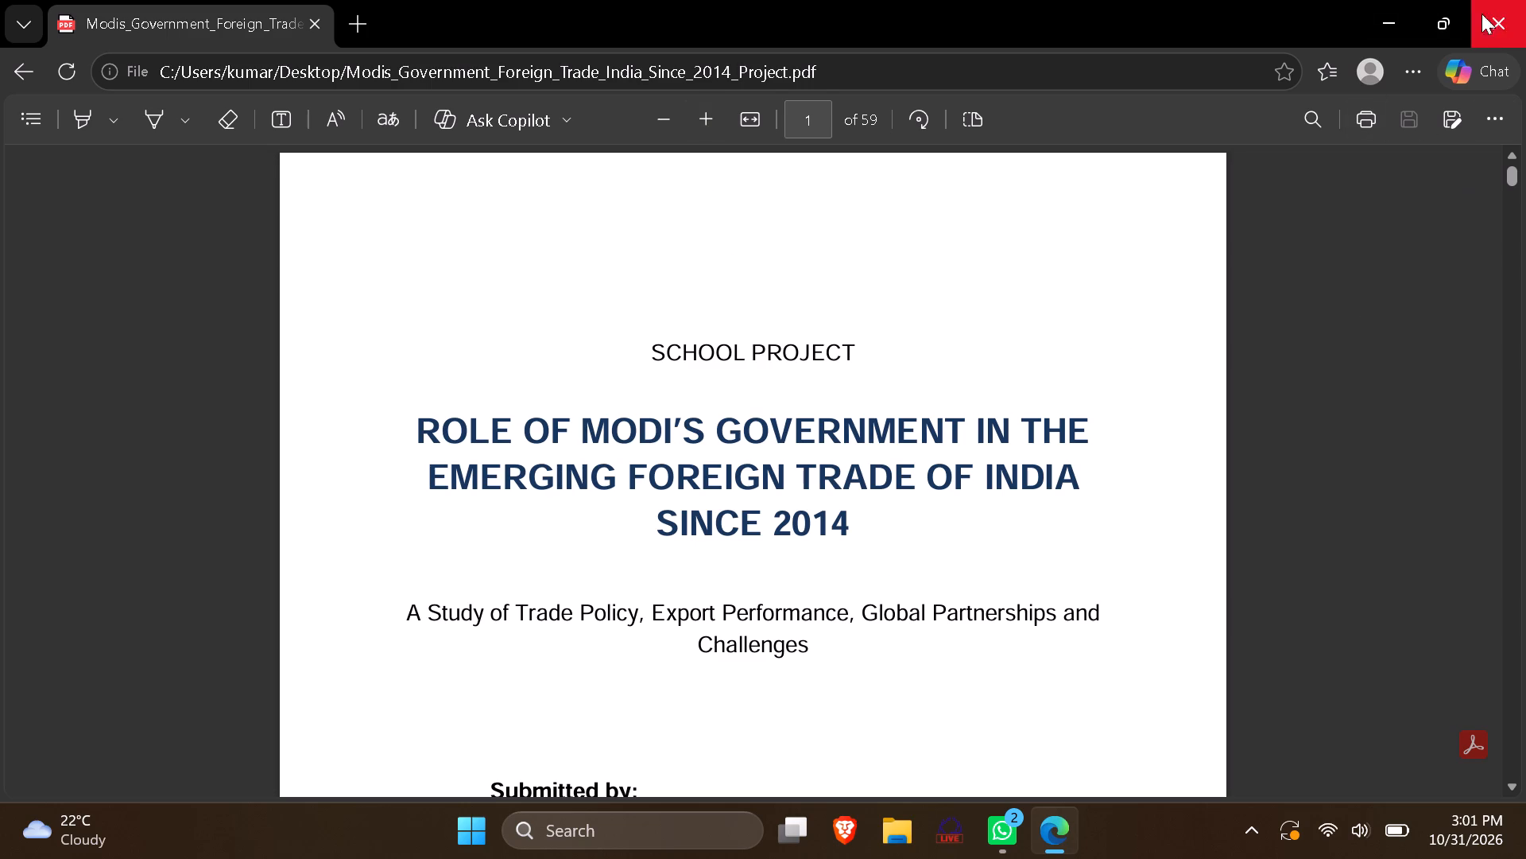
click(1500, 23)
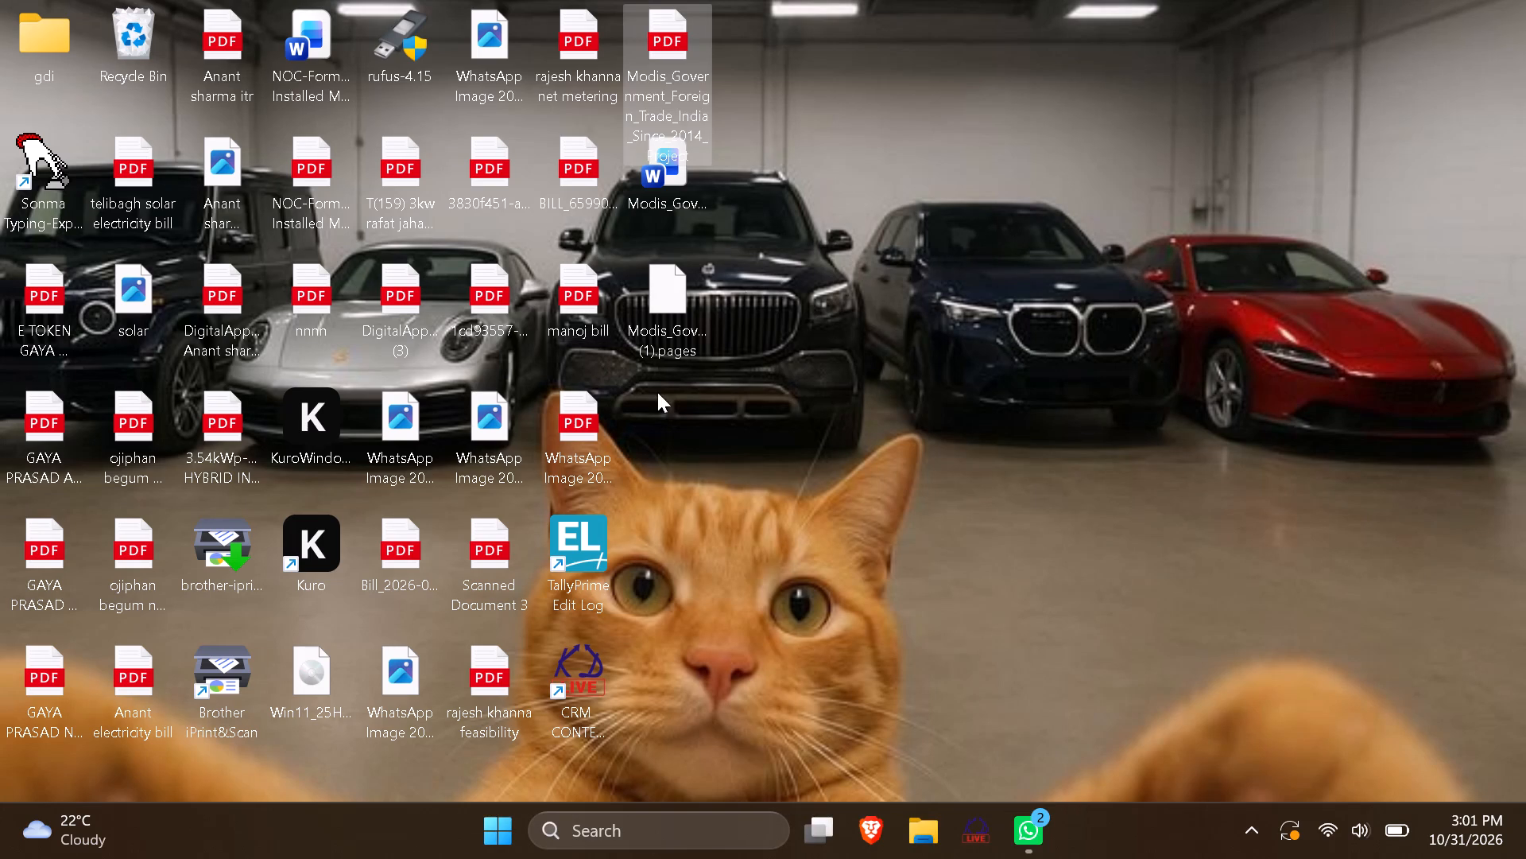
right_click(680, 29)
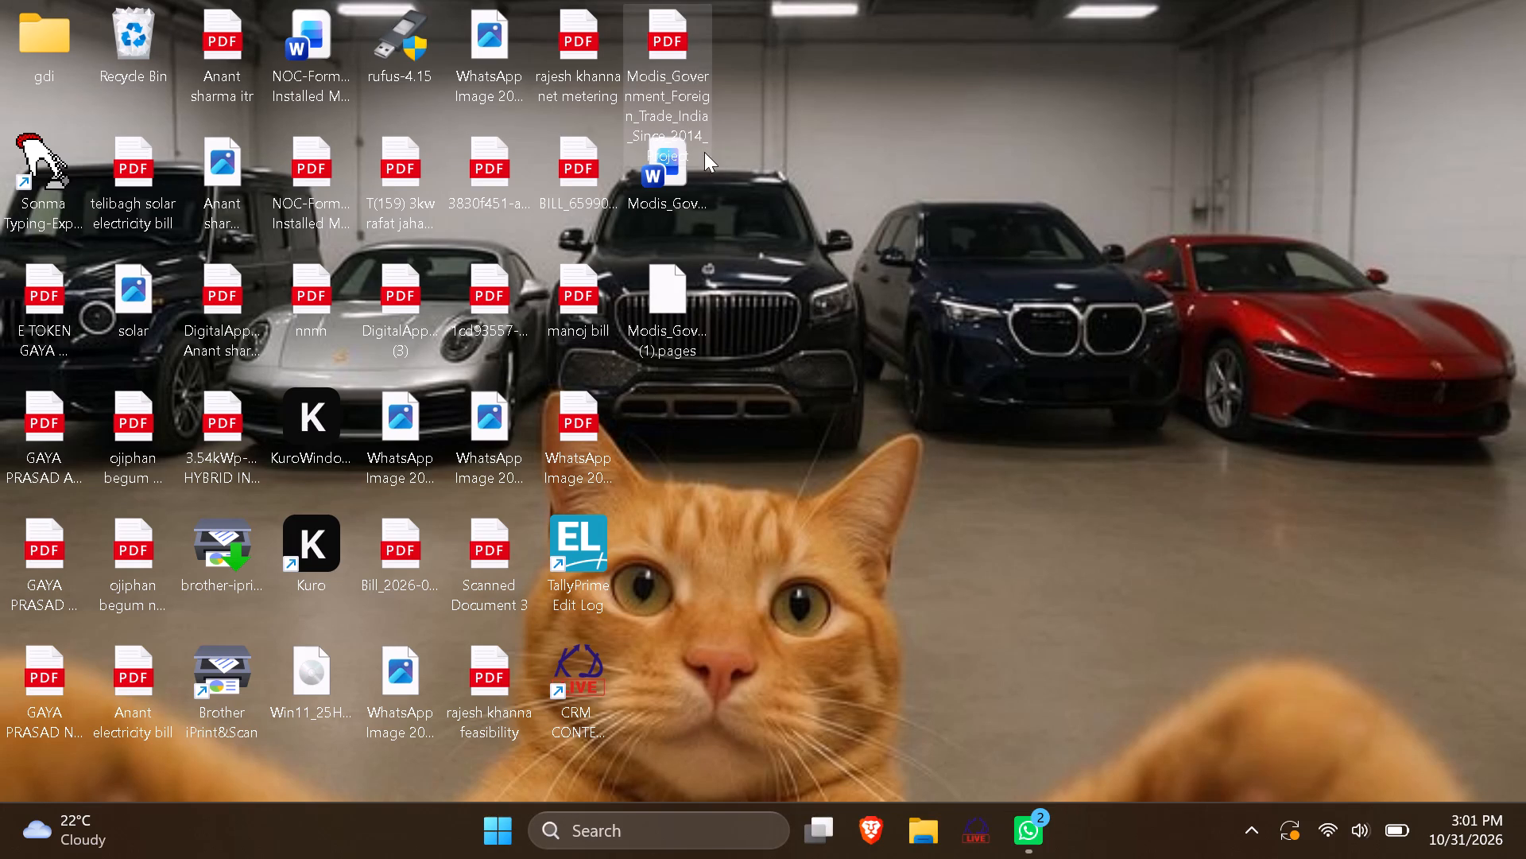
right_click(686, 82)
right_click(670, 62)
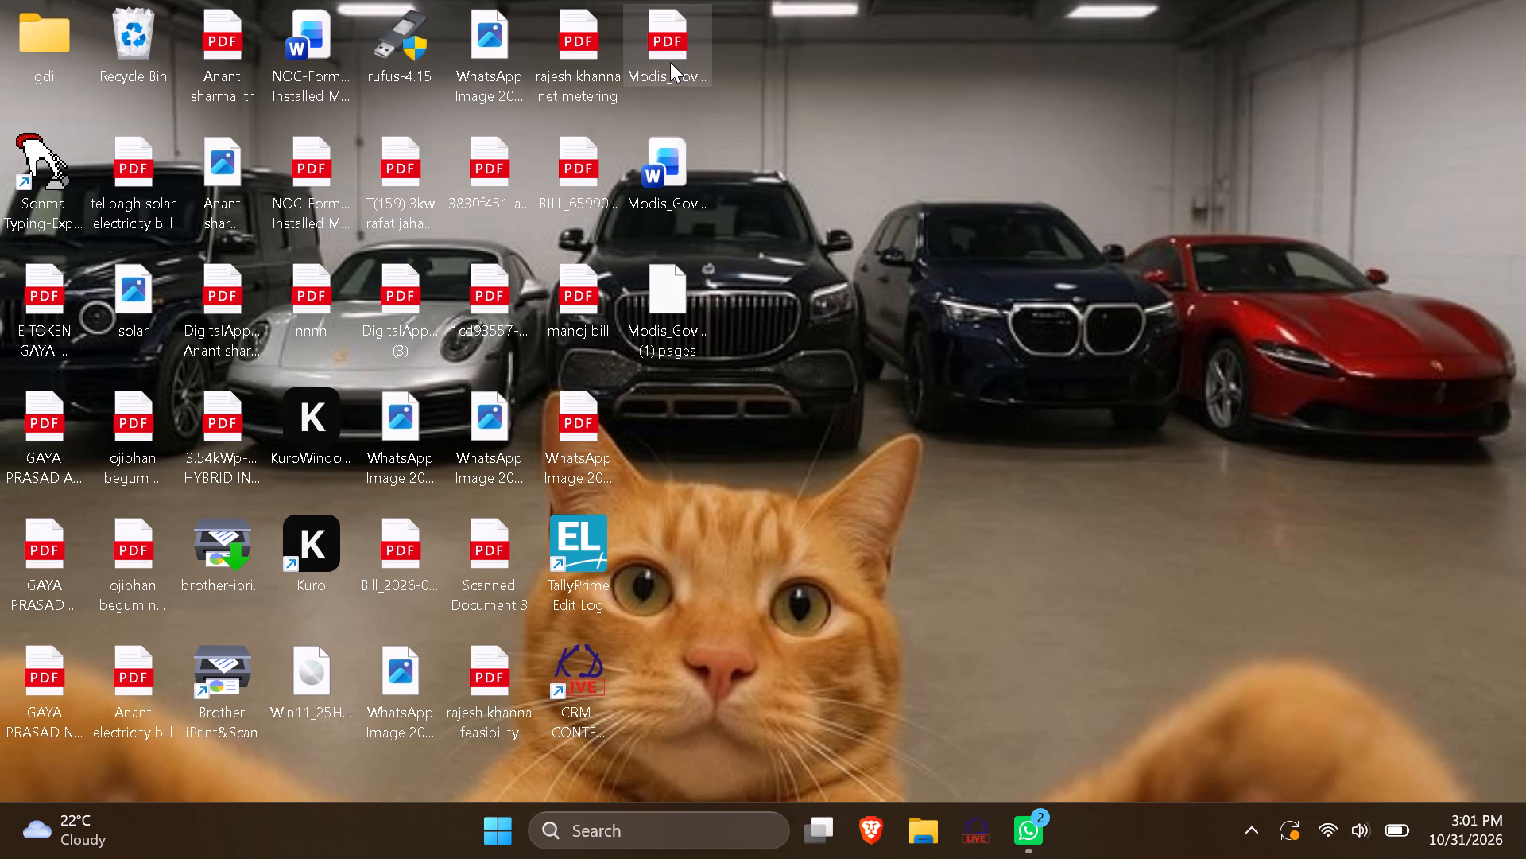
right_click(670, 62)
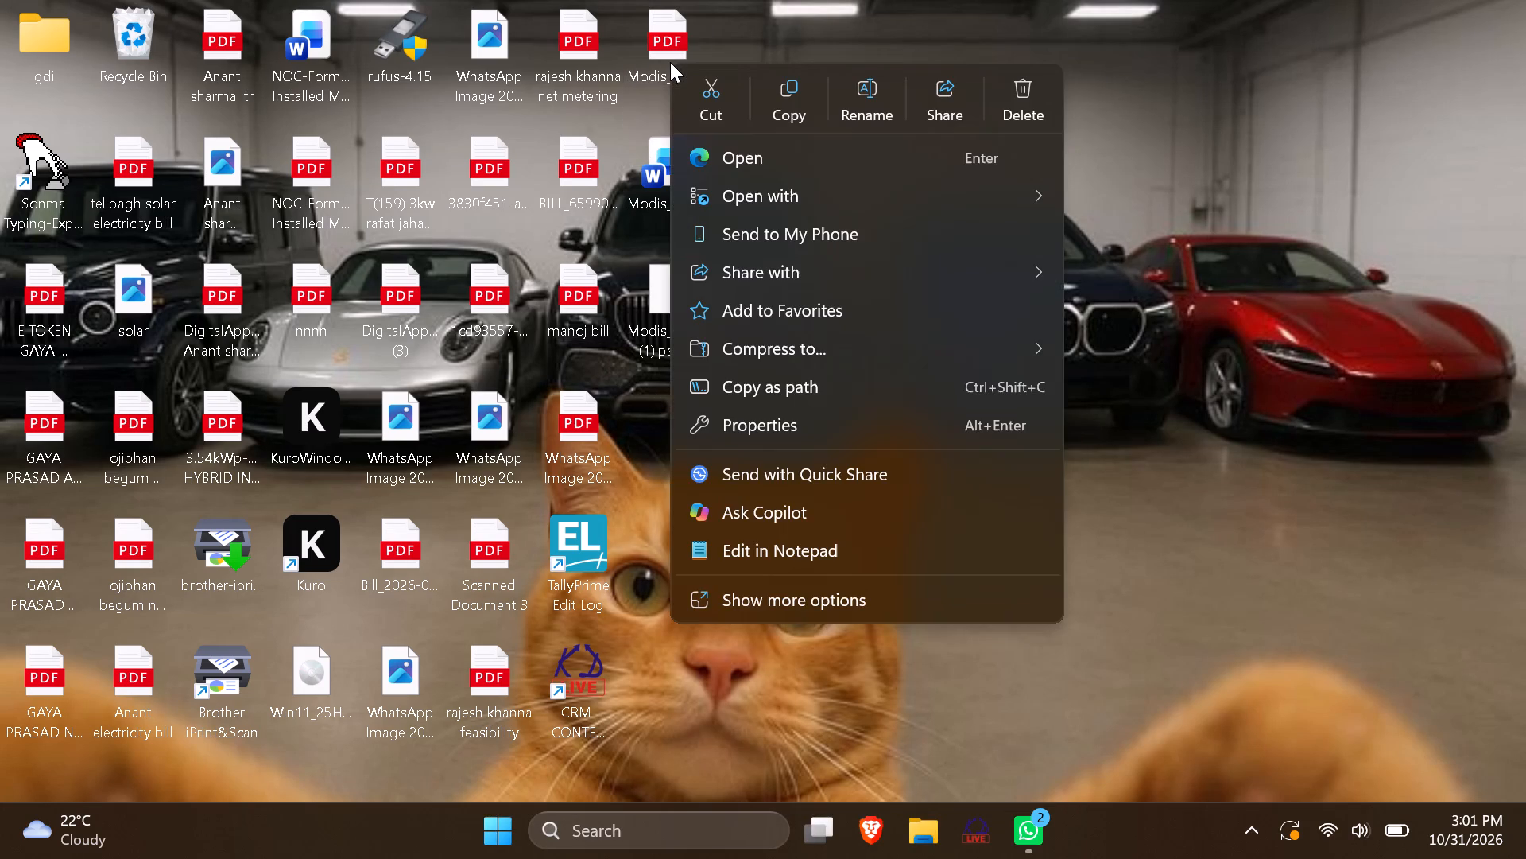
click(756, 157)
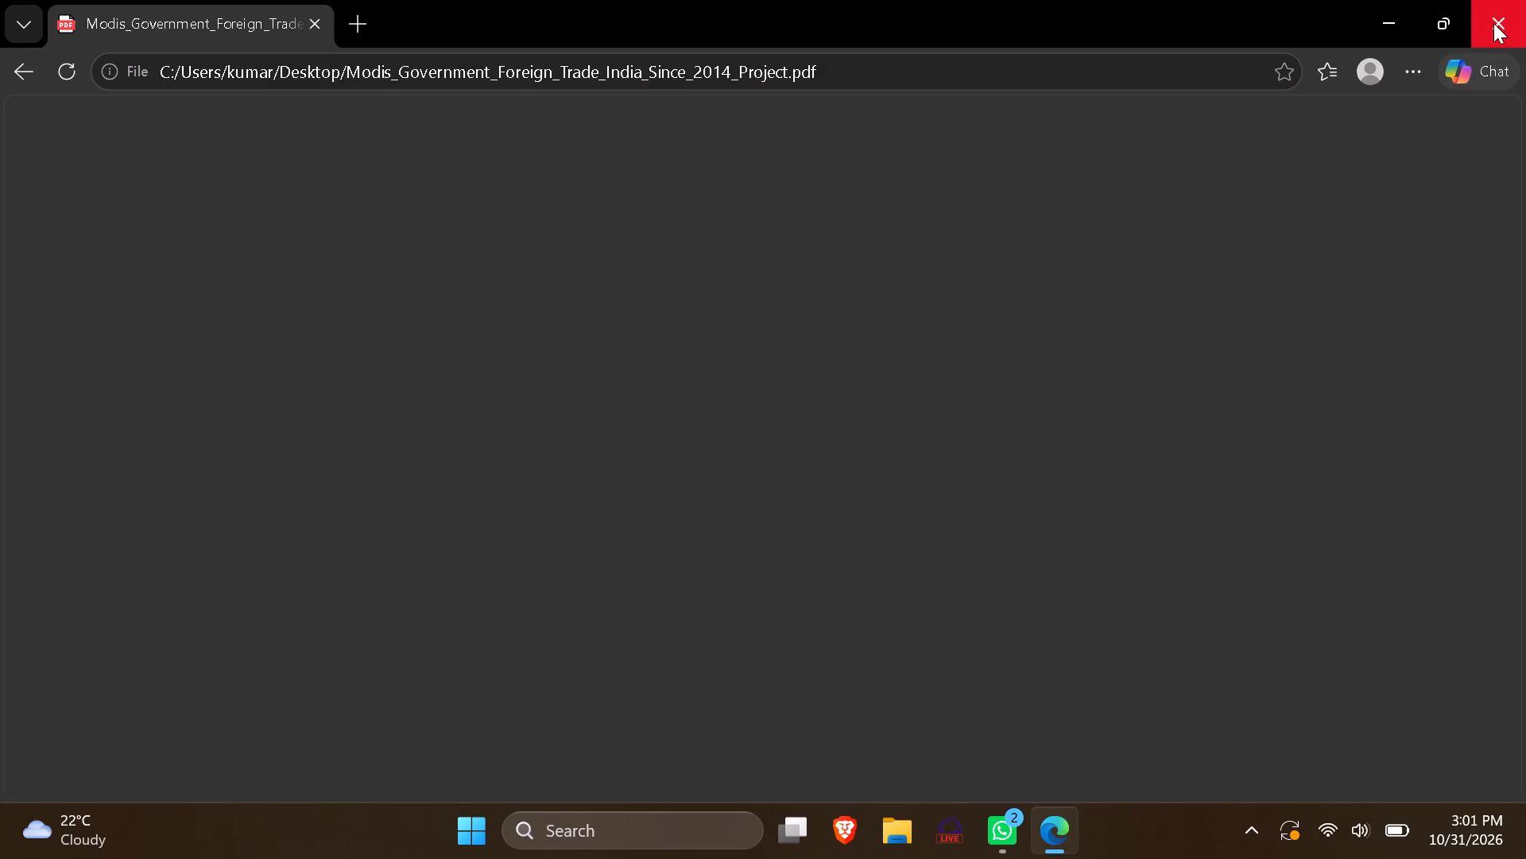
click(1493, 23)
Open the Modis_Government_Foreign_Trade PDF from the desktop in Word just once, accepting its conversion and dismissing the Viewing notice.
right_click(669, 89)
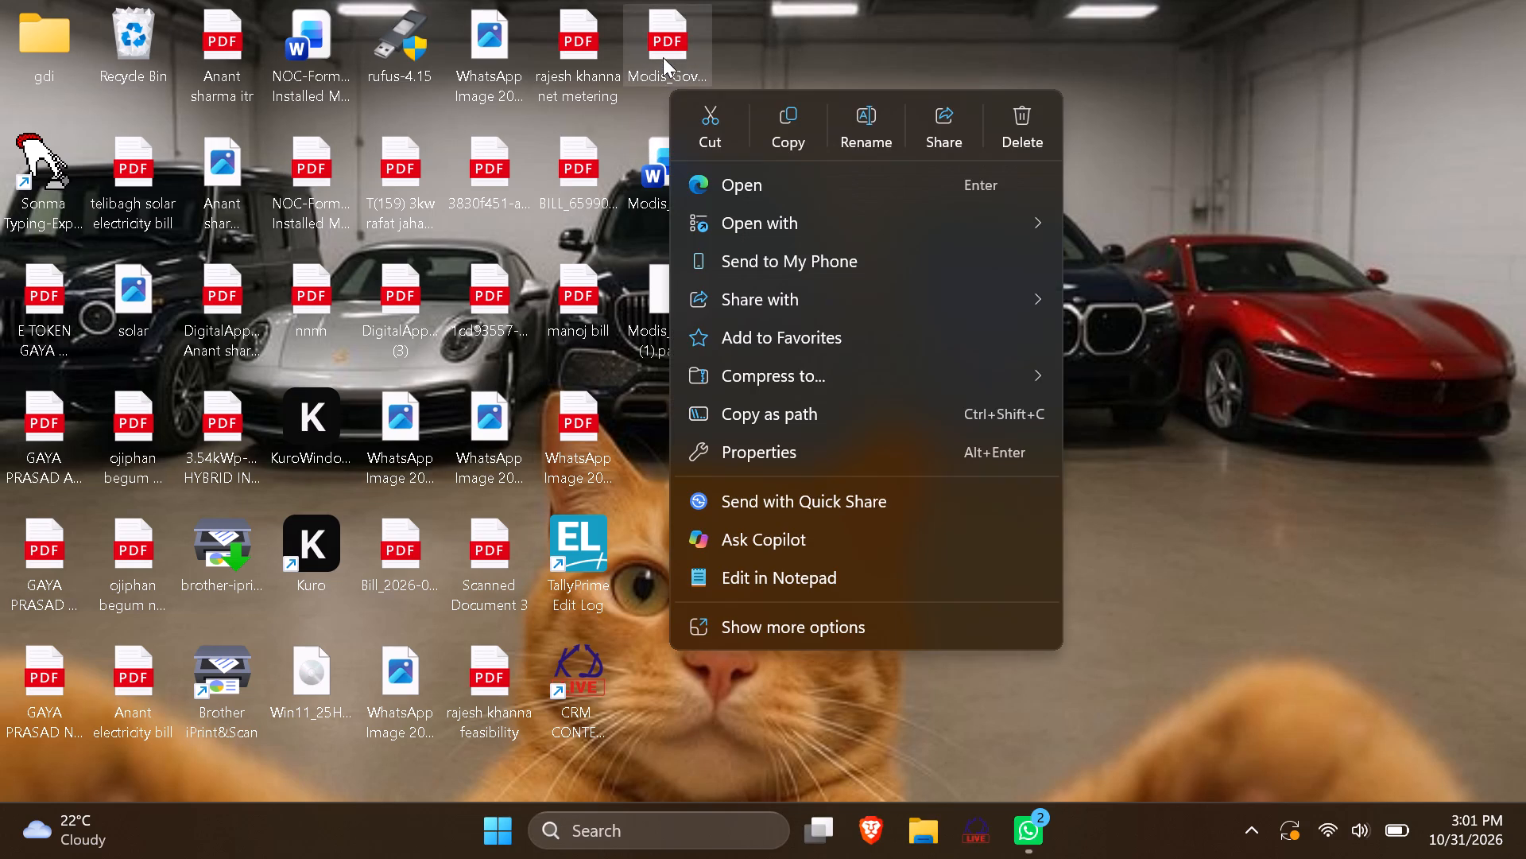
click(726, 221)
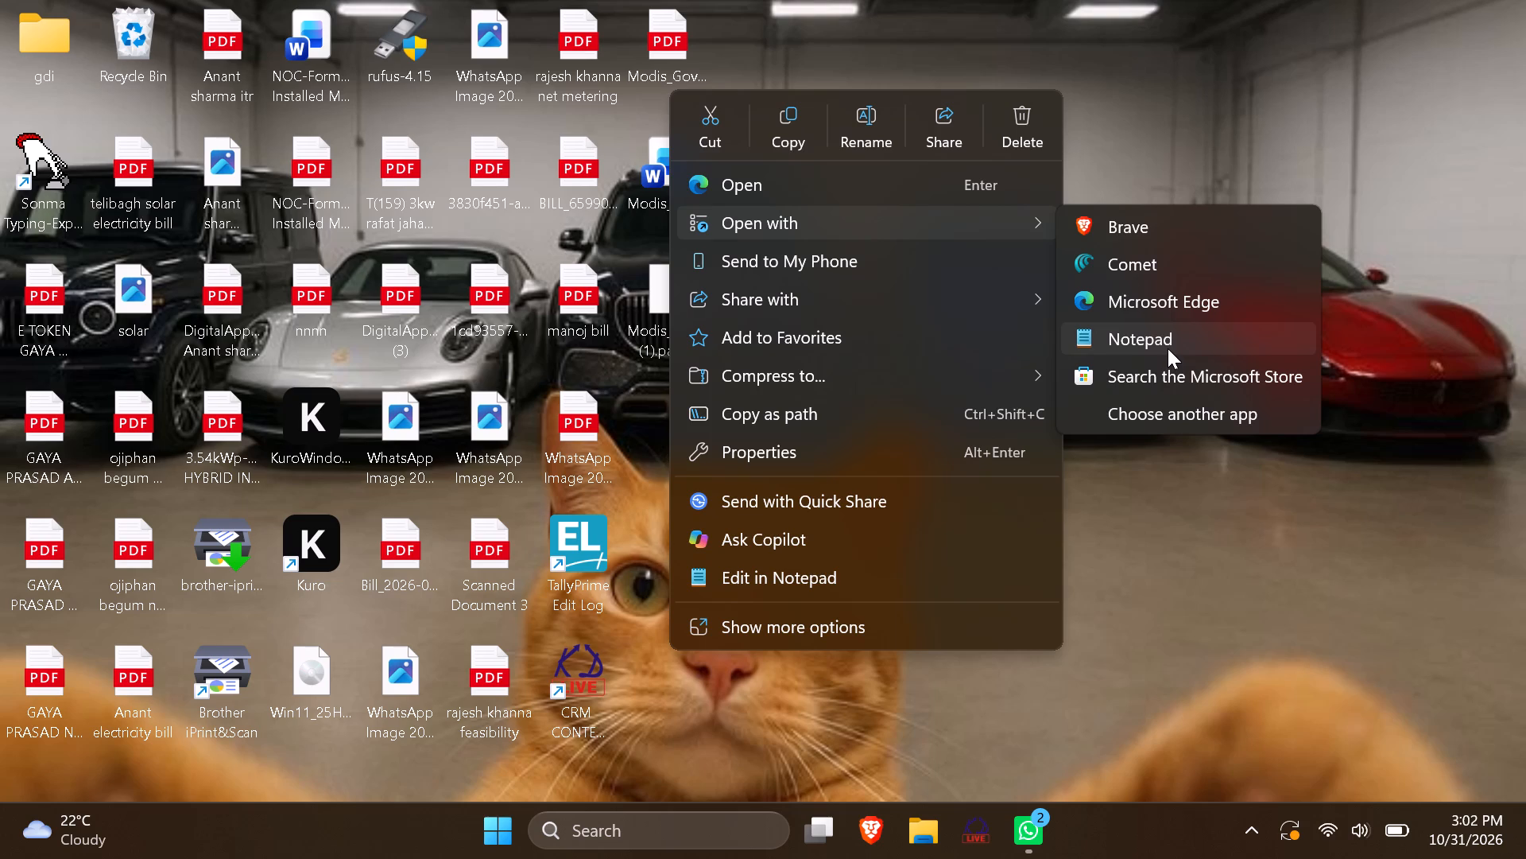
click(1129, 414)
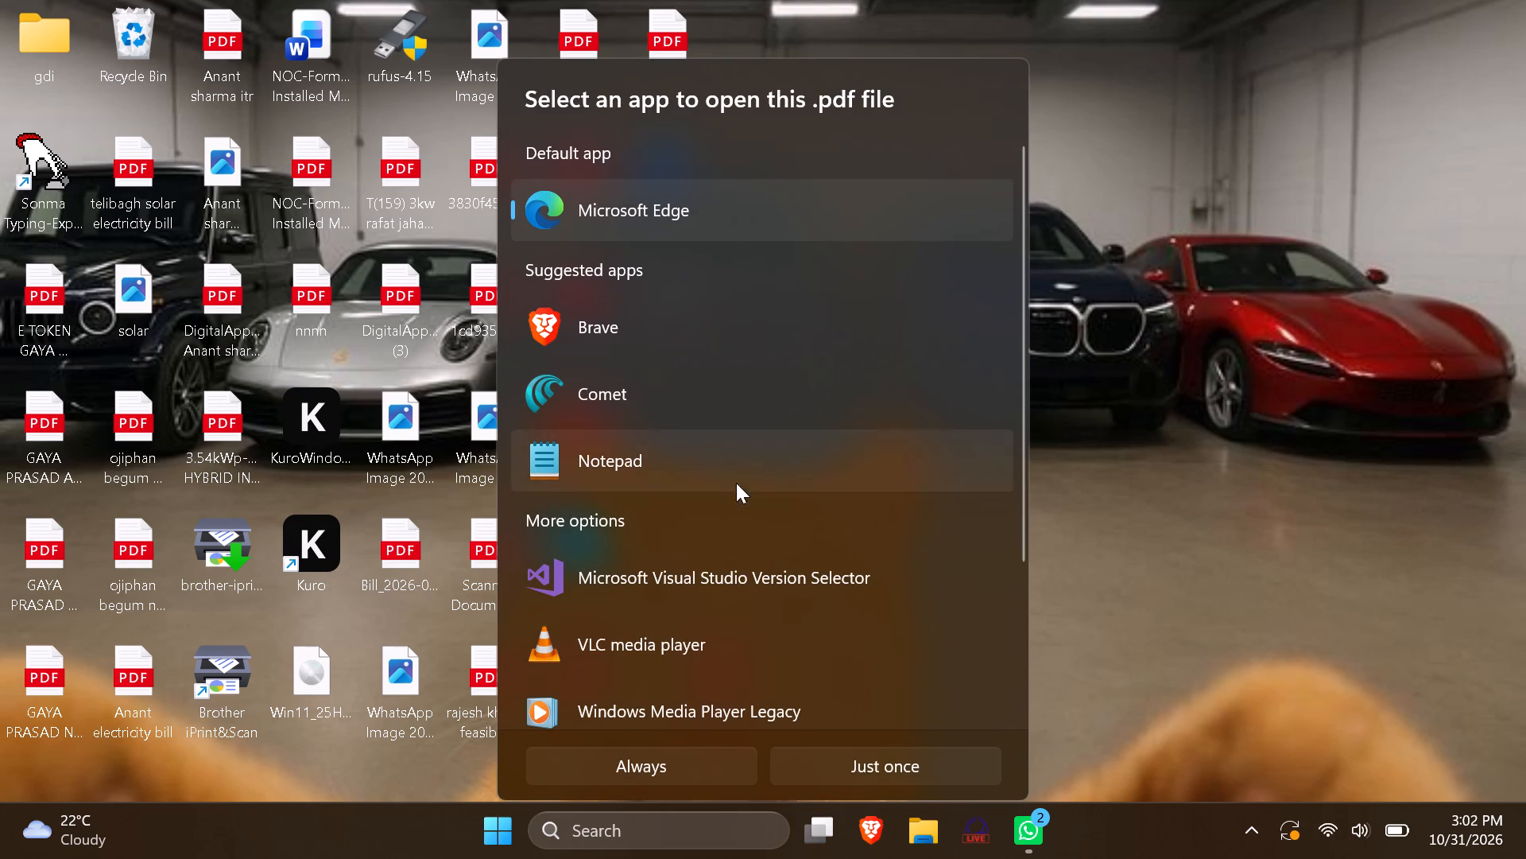
drag(1021, 262, 1028, 496)
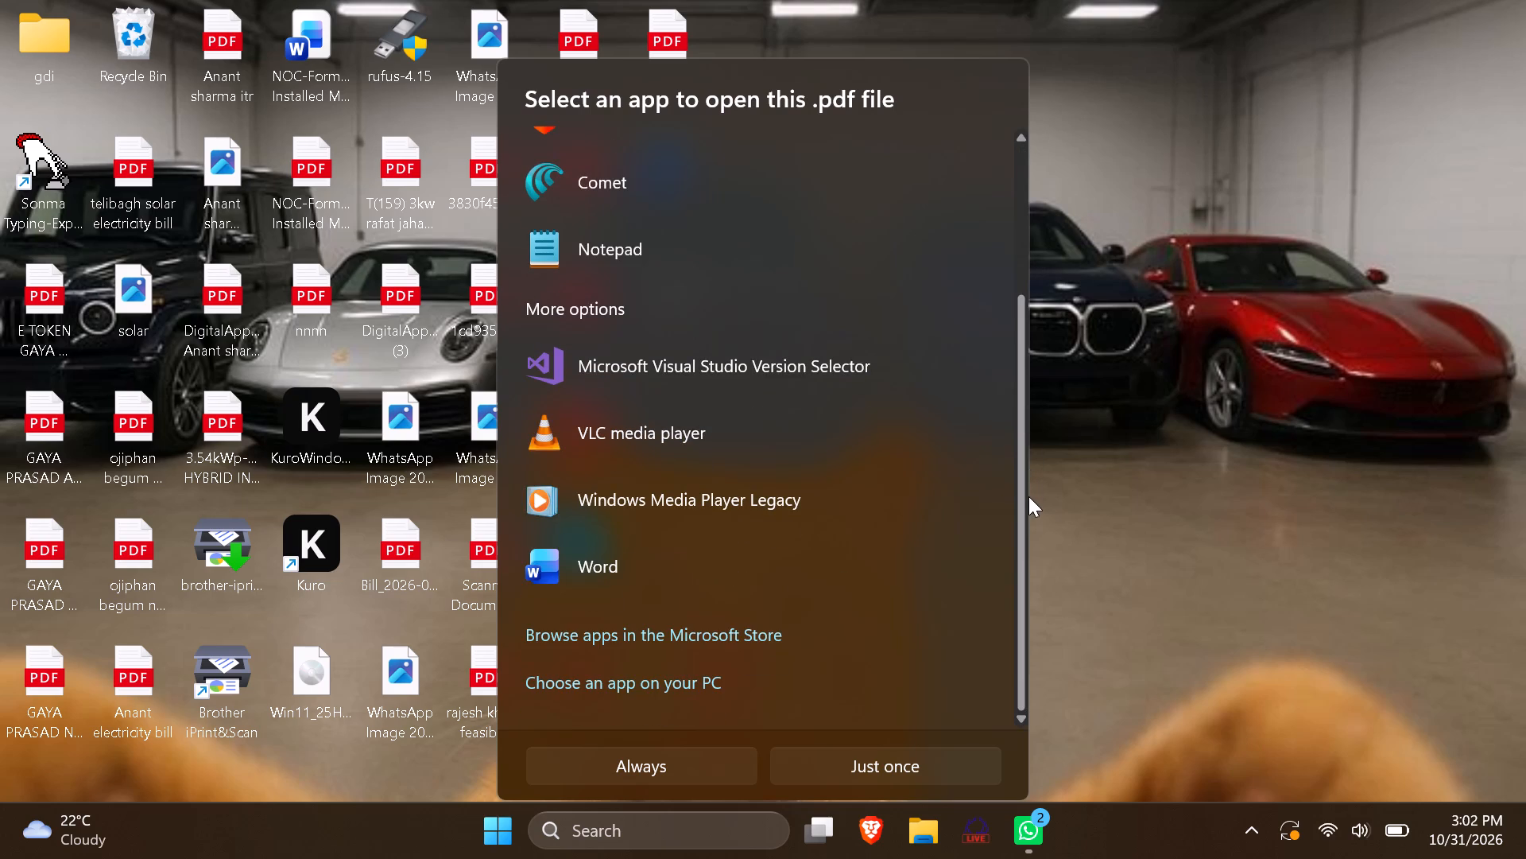
drag(1028, 496, 1028, 498)
click(626, 562)
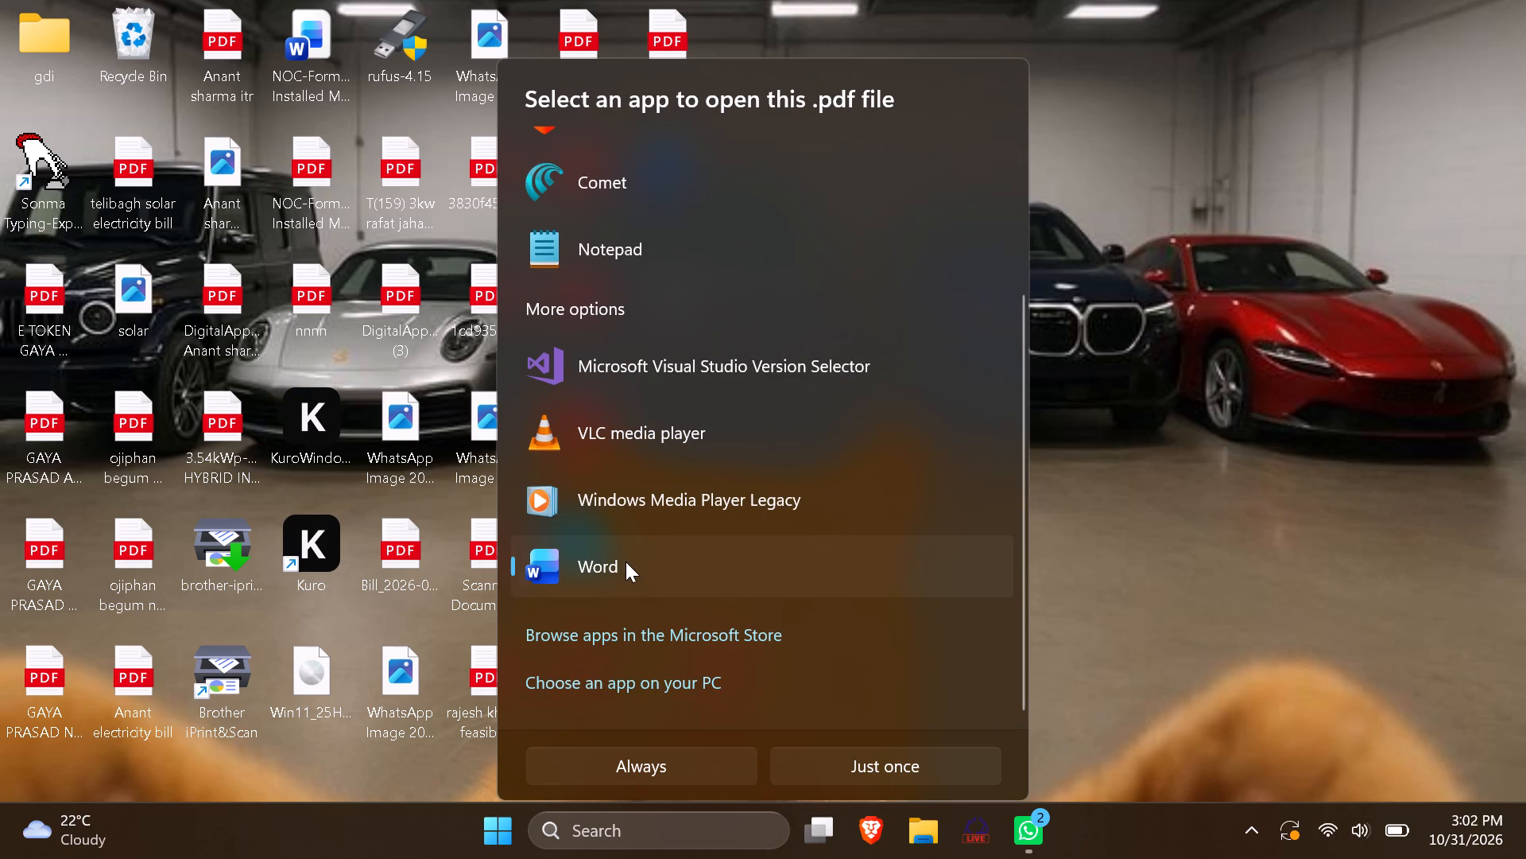
click(626, 562)
click(831, 761)
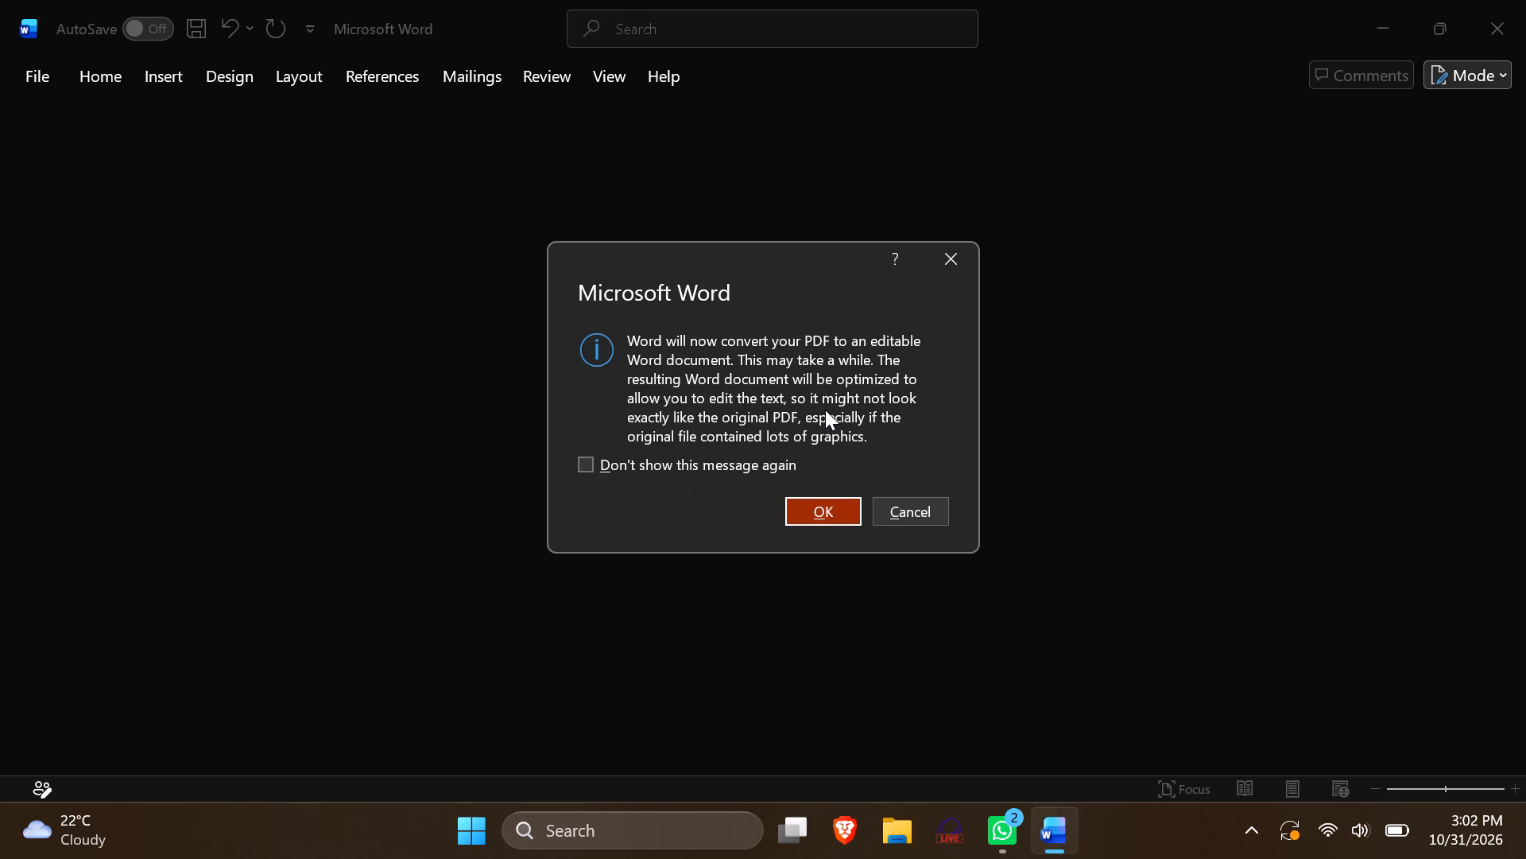
click(808, 515)
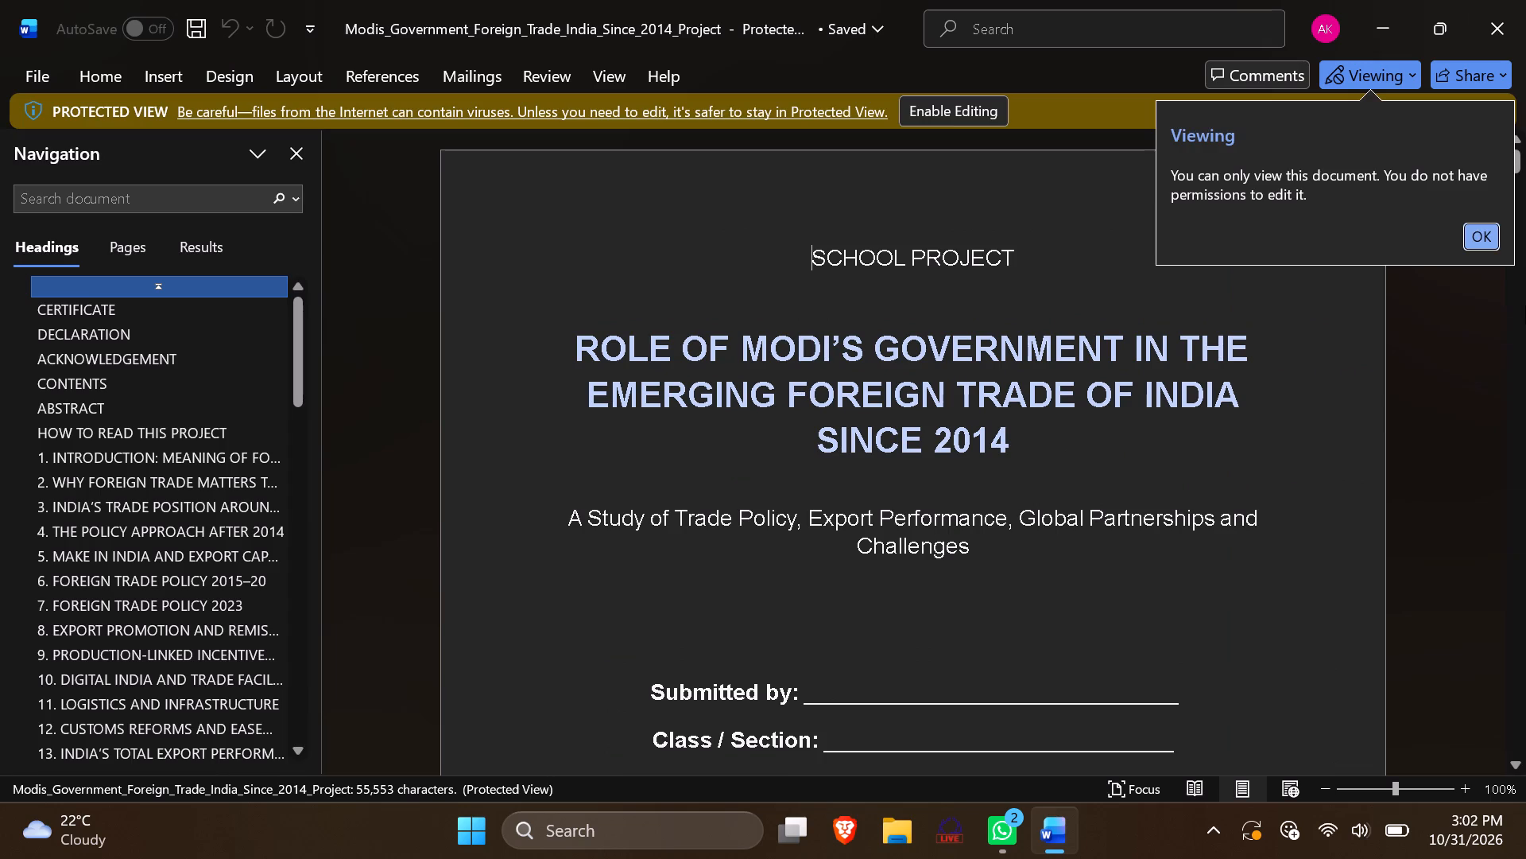
click(1486, 233)
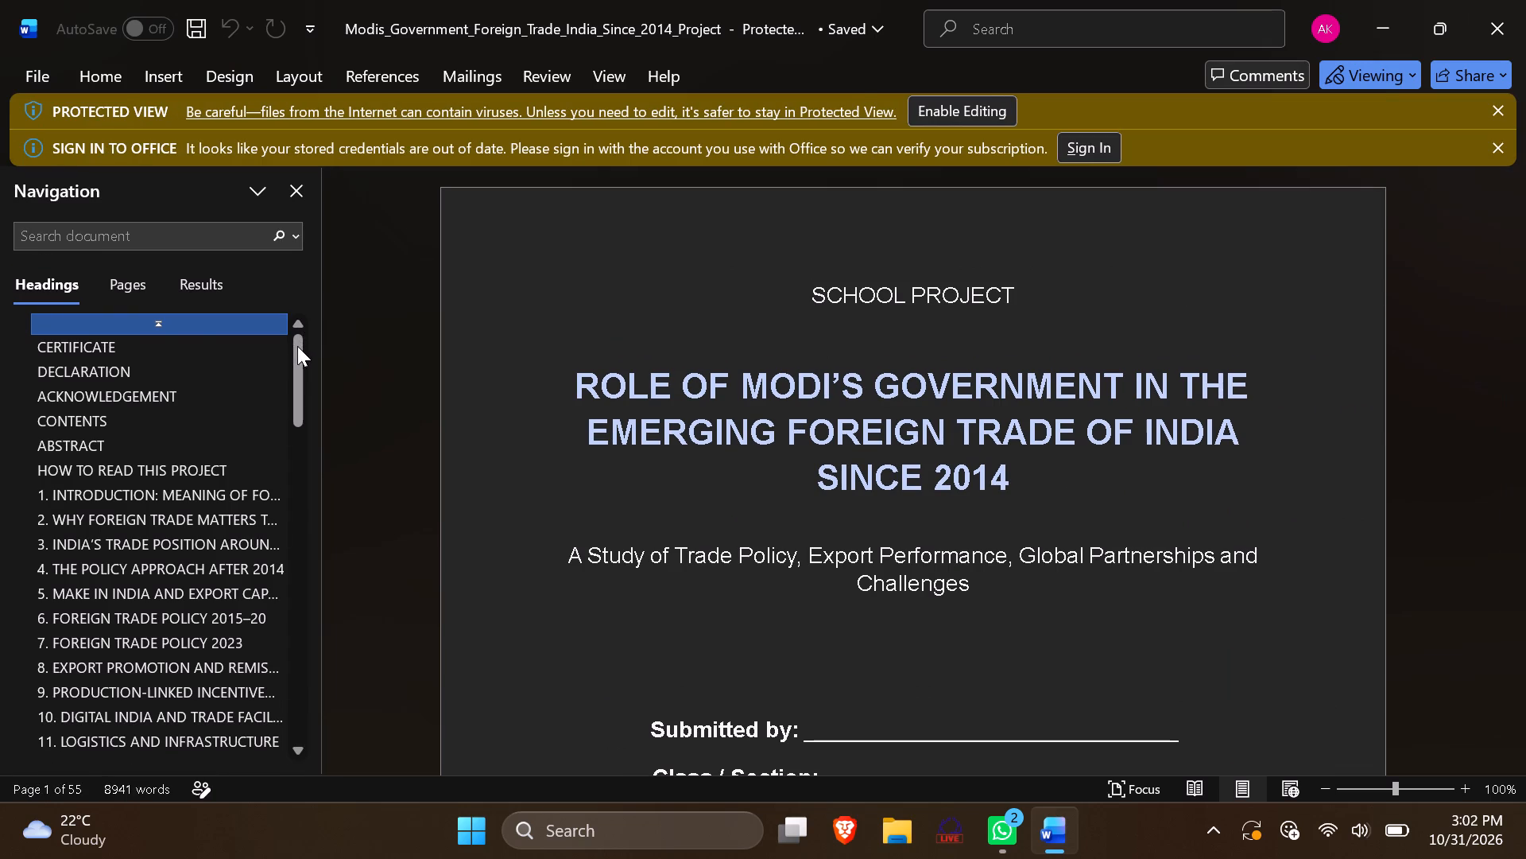
Look through the converted document's heading list and its early pages, returning to the title page.
drag(297, 346, 308, 636)
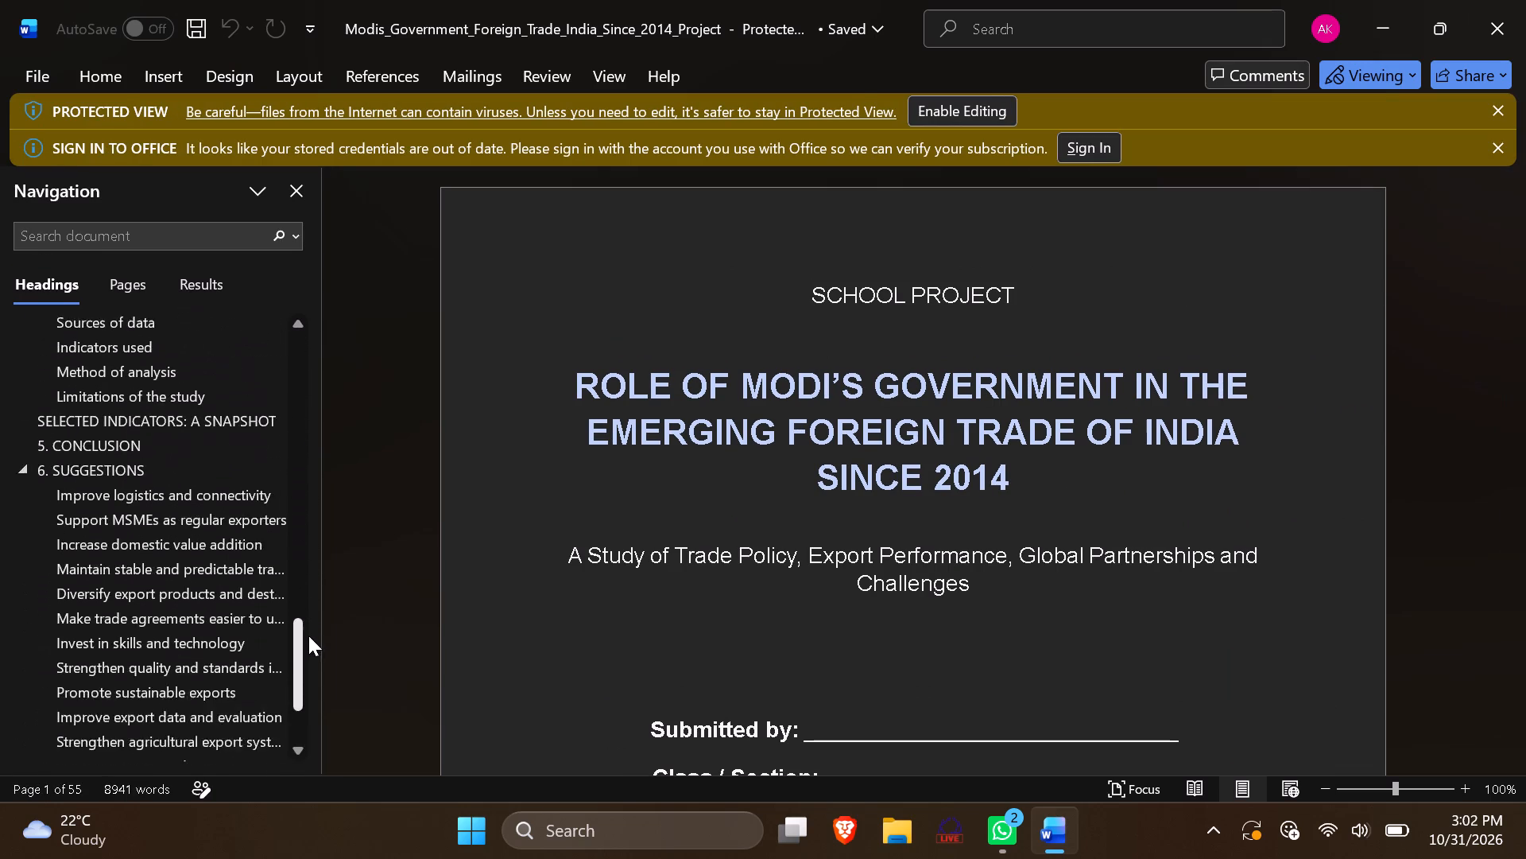
drag(308, 636, 285, 363)
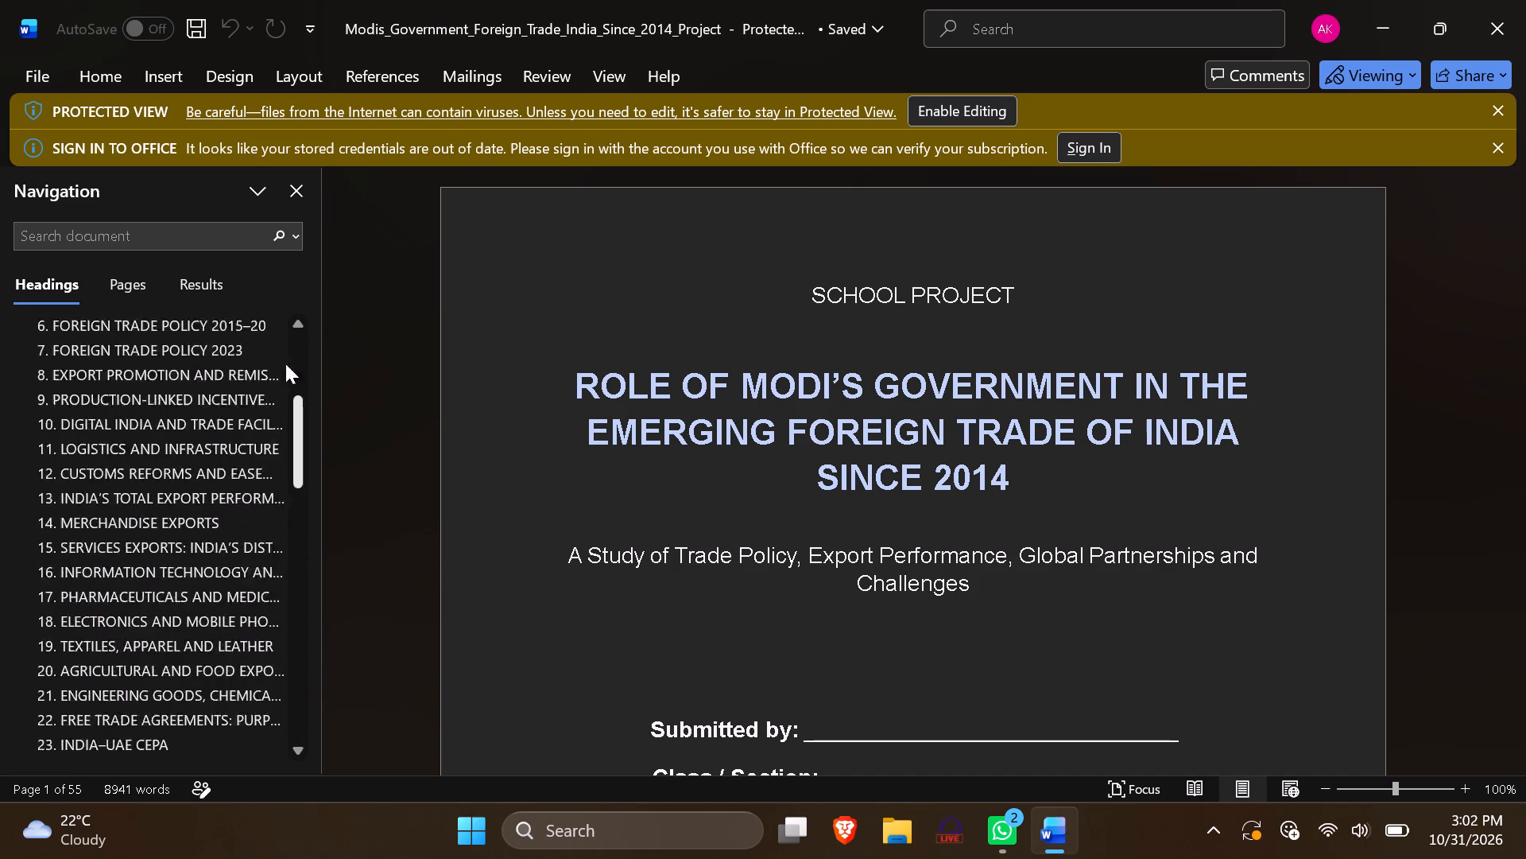
drag(285, 363, 285, 267)
drag(1510, 195, 1520, 296)
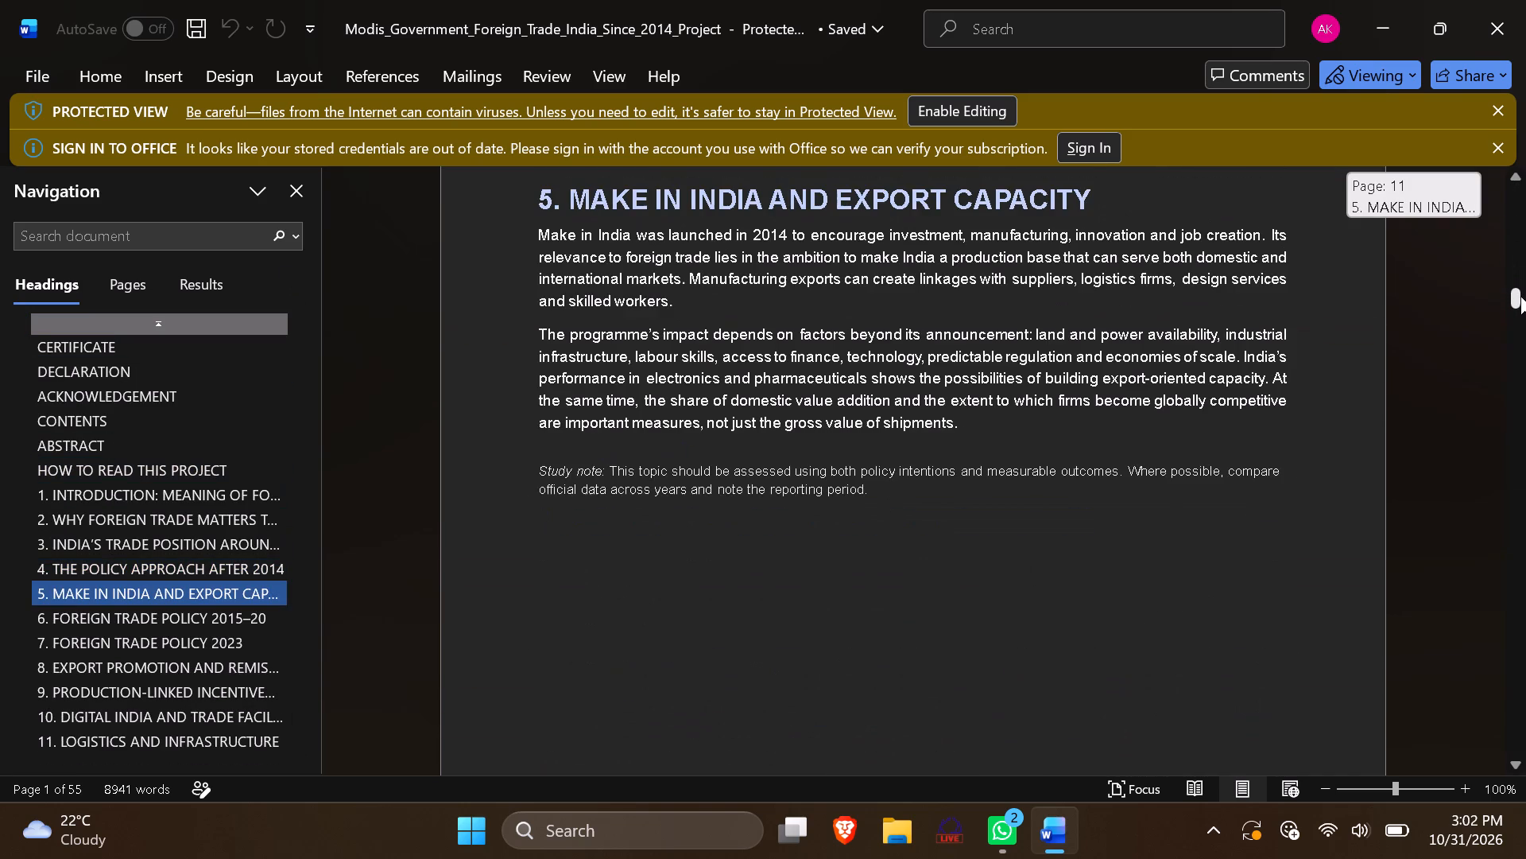
drag(1520, 296, 1520, 278)
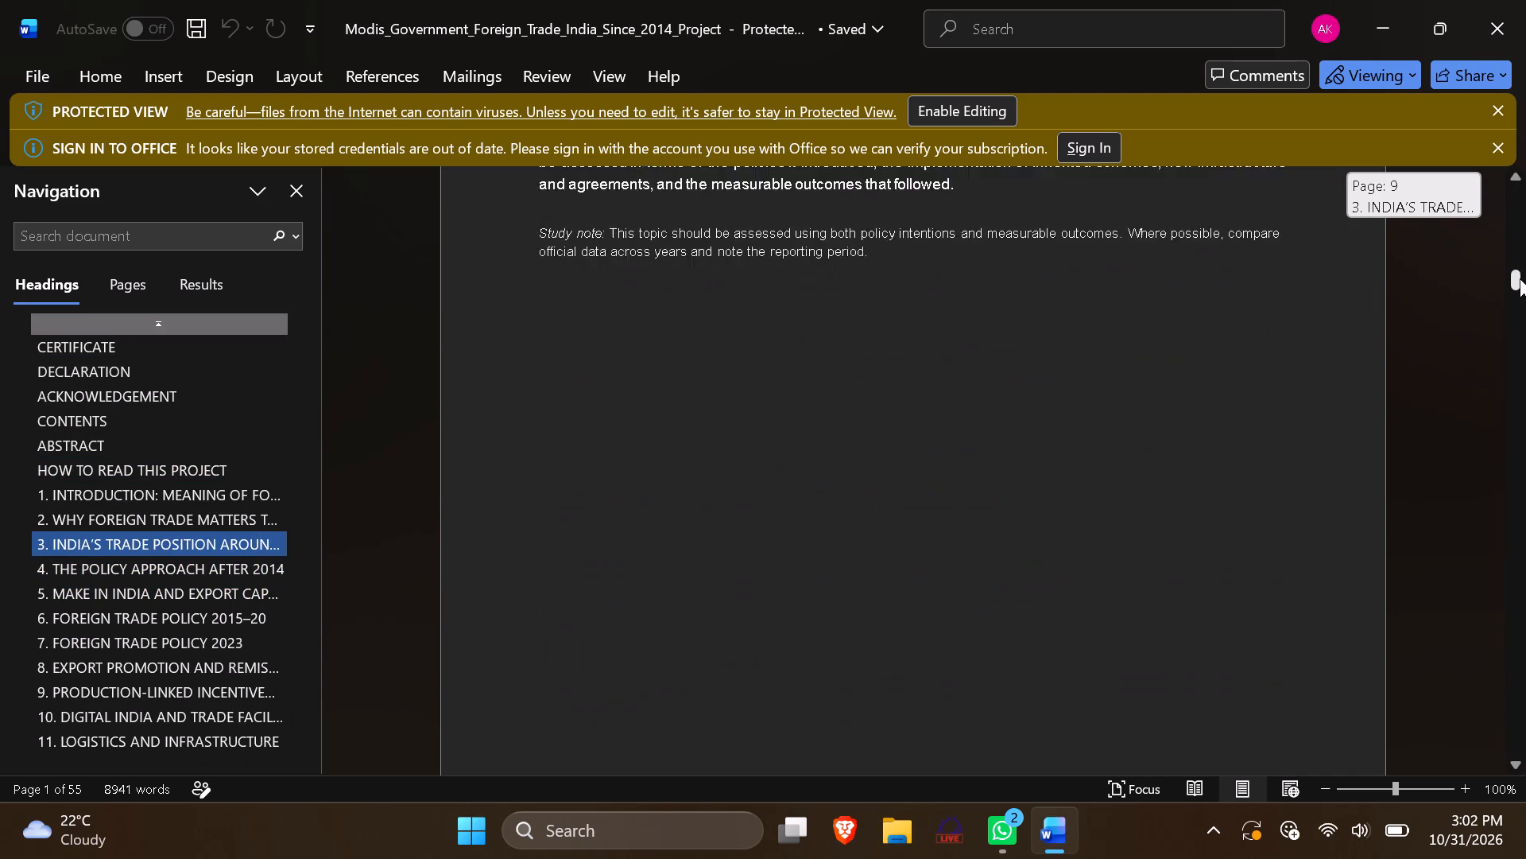
drag(1520, 278, 1519, 270)
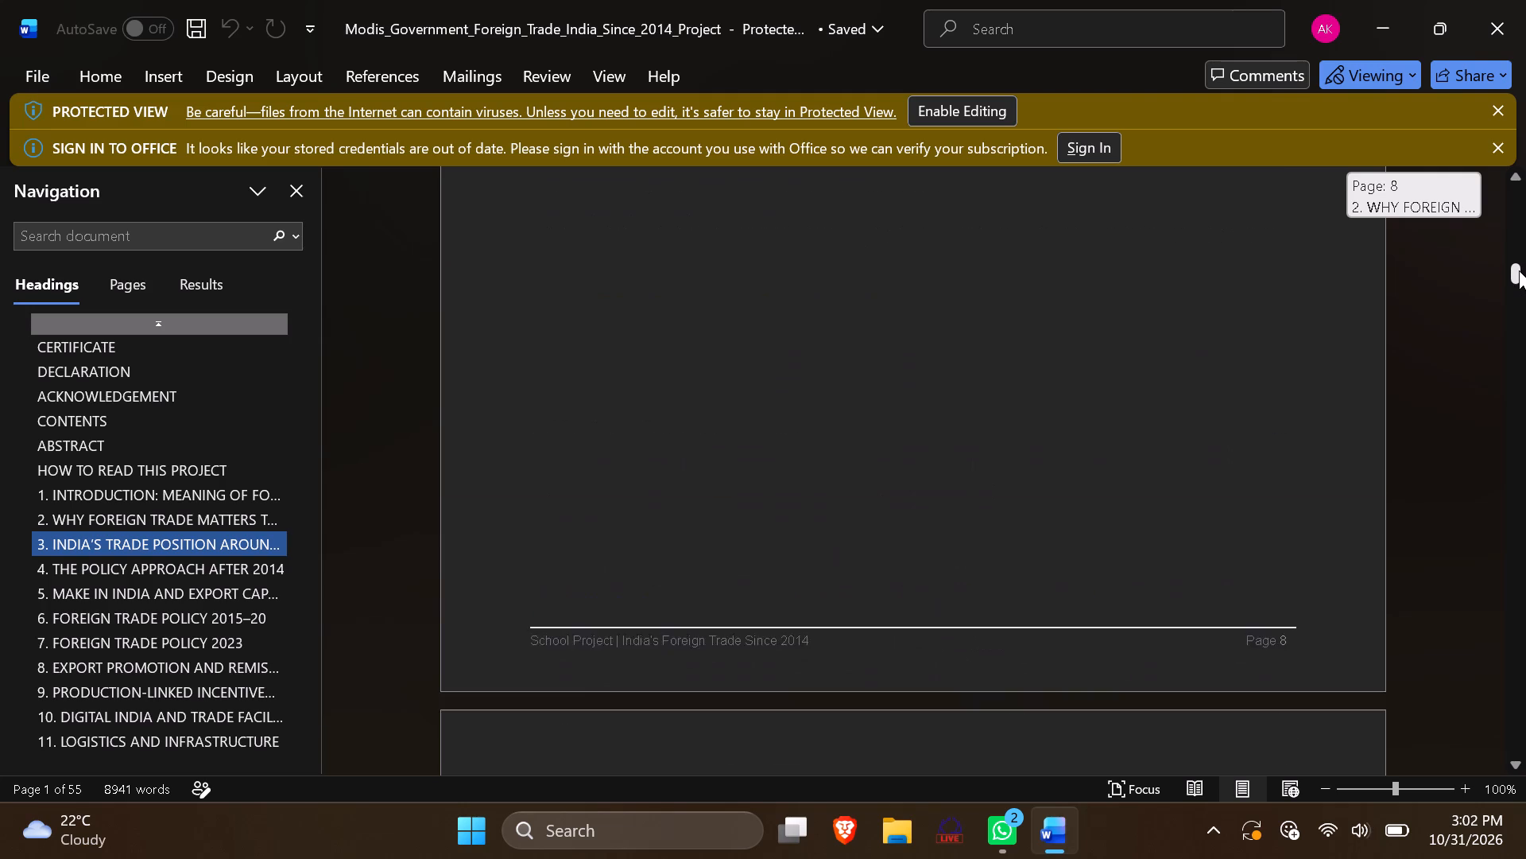
drag(1519, 270, 1503, 131)
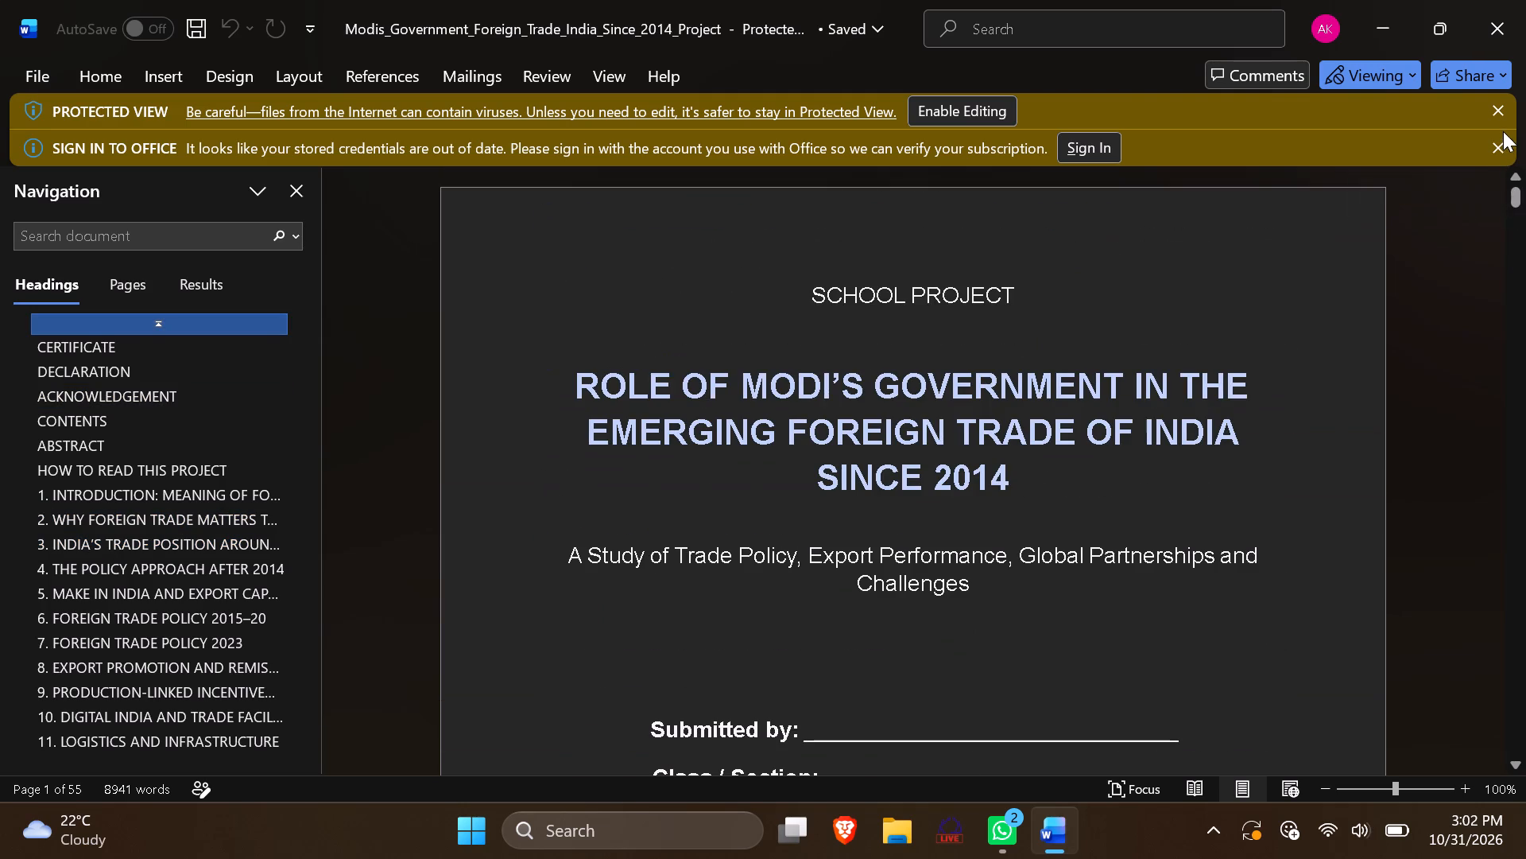
Enable editing of the protected document, accept the PDF conversion and dismiss the Office sign-in notice.
click(964, 108)
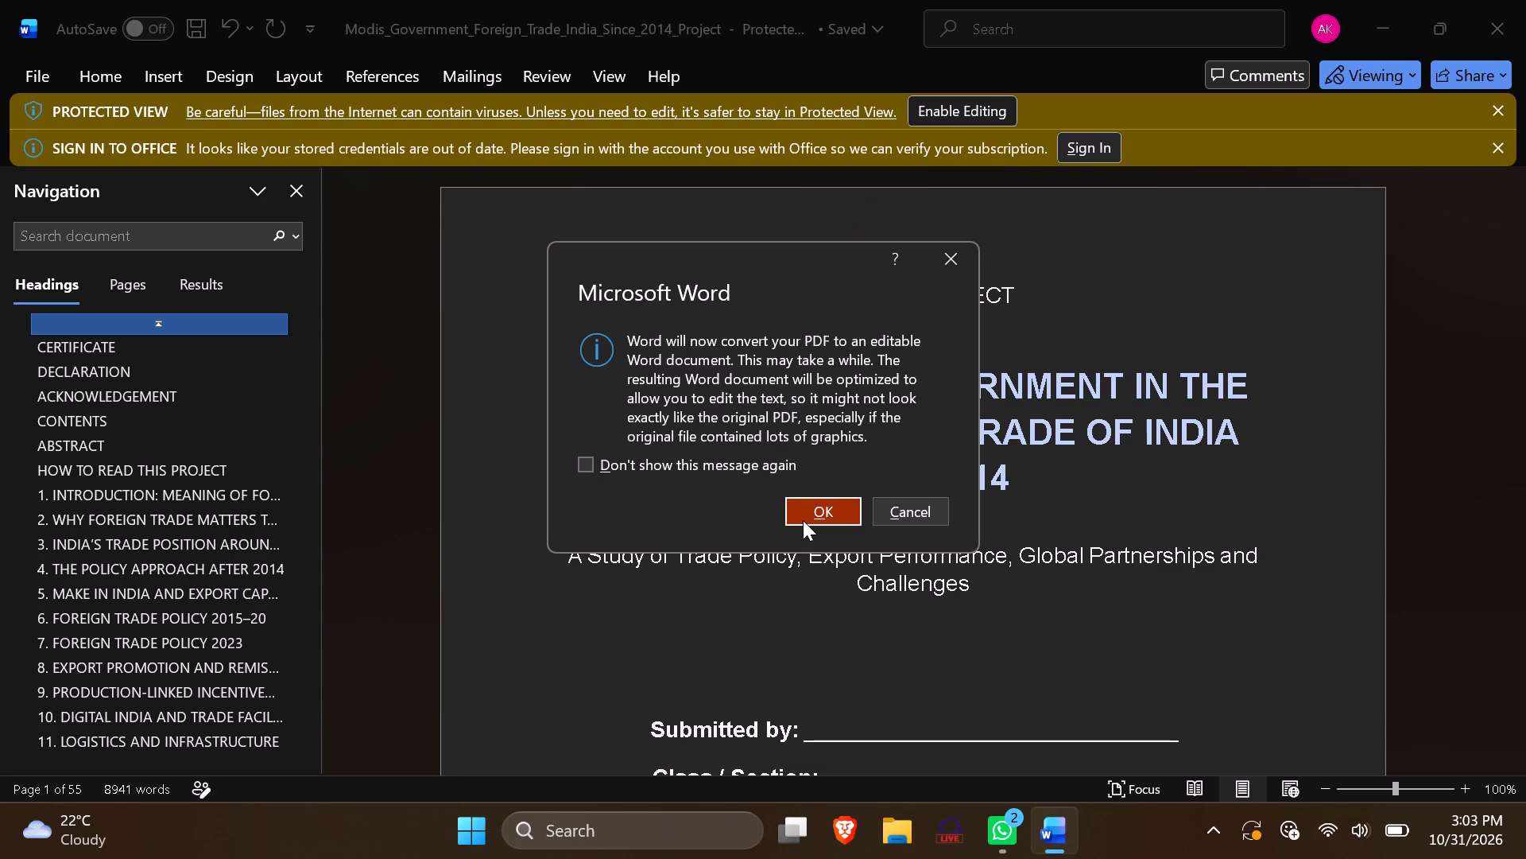
click(823, 510)
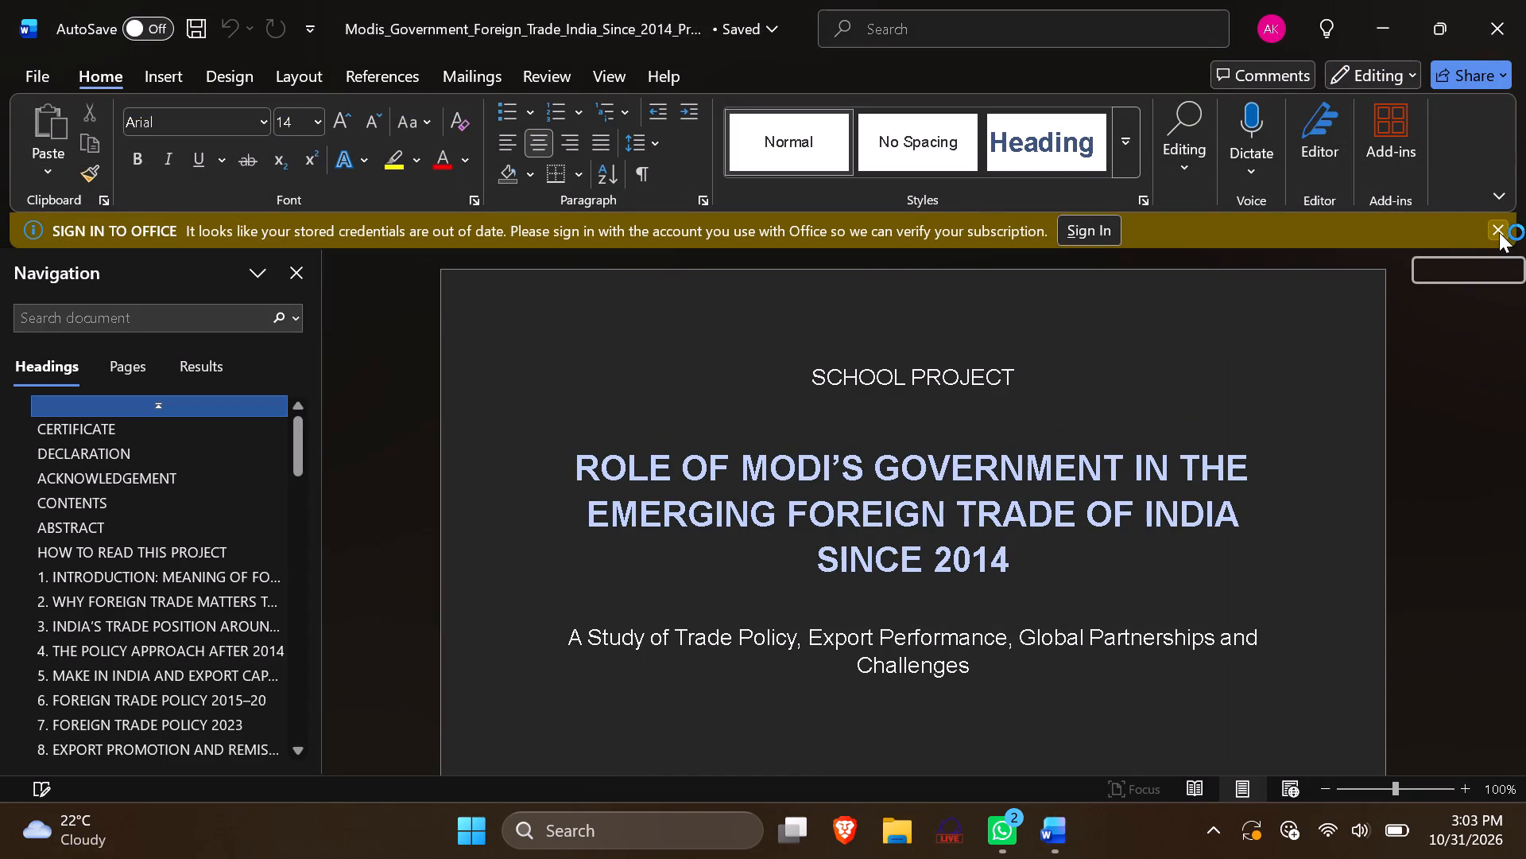
click(1501, 228)
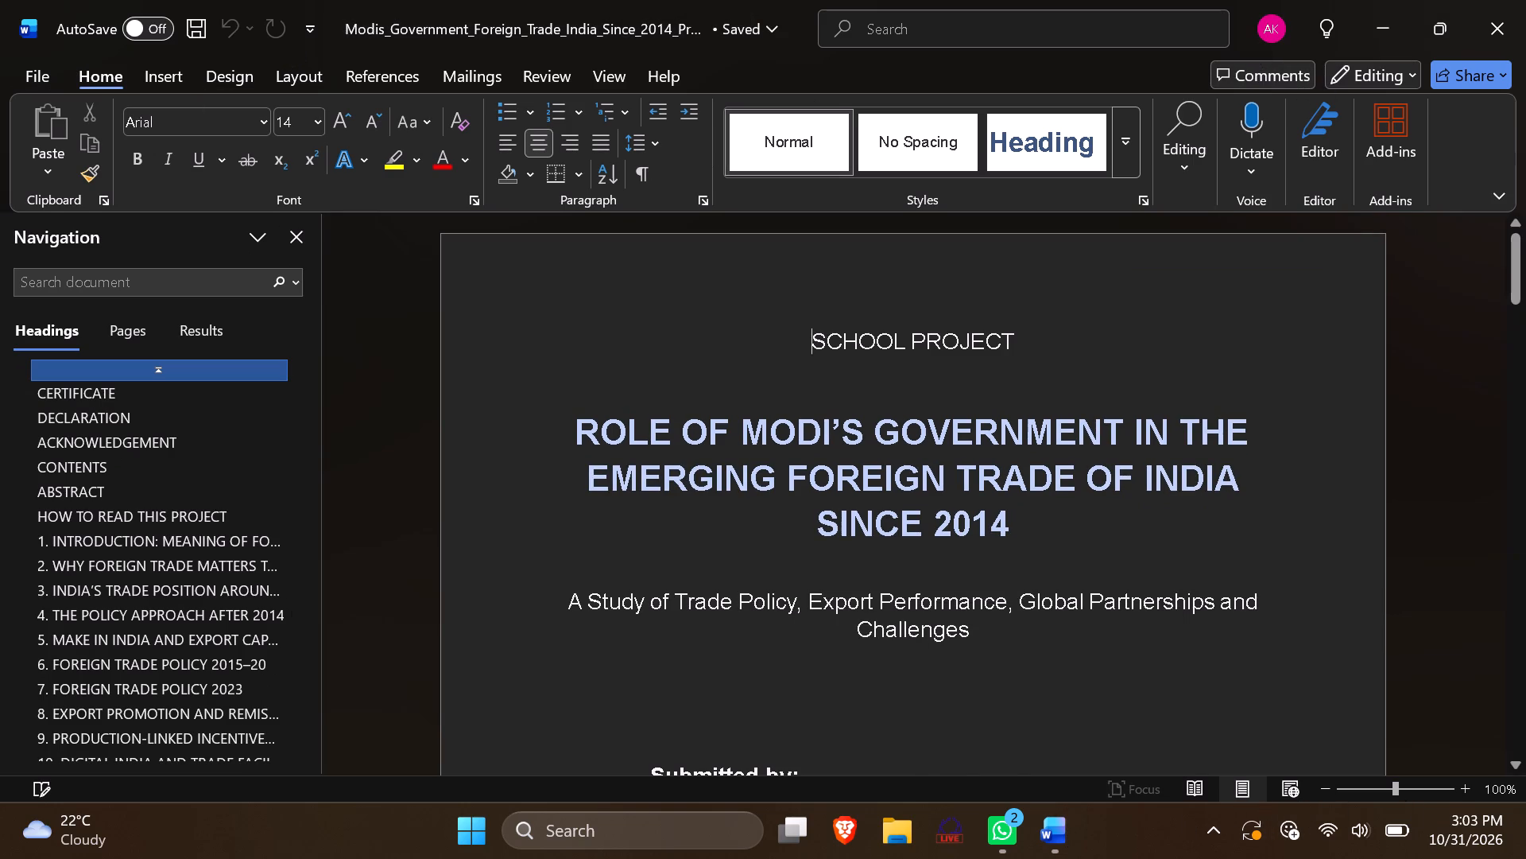
Hide the Navigation pane so only the document page is shown.
click(1498, 204)
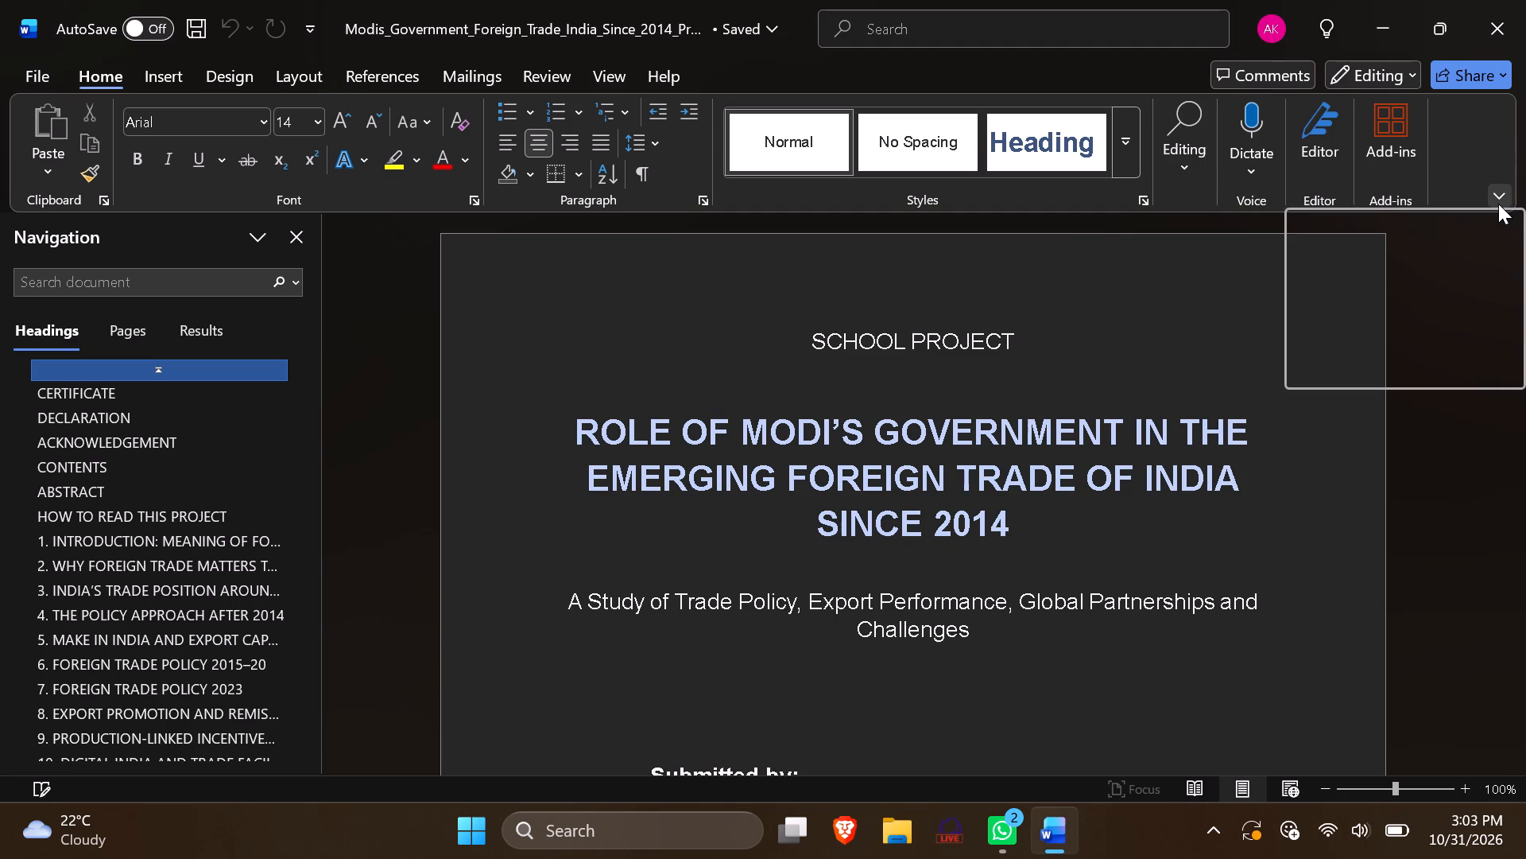
click(1498, 204)
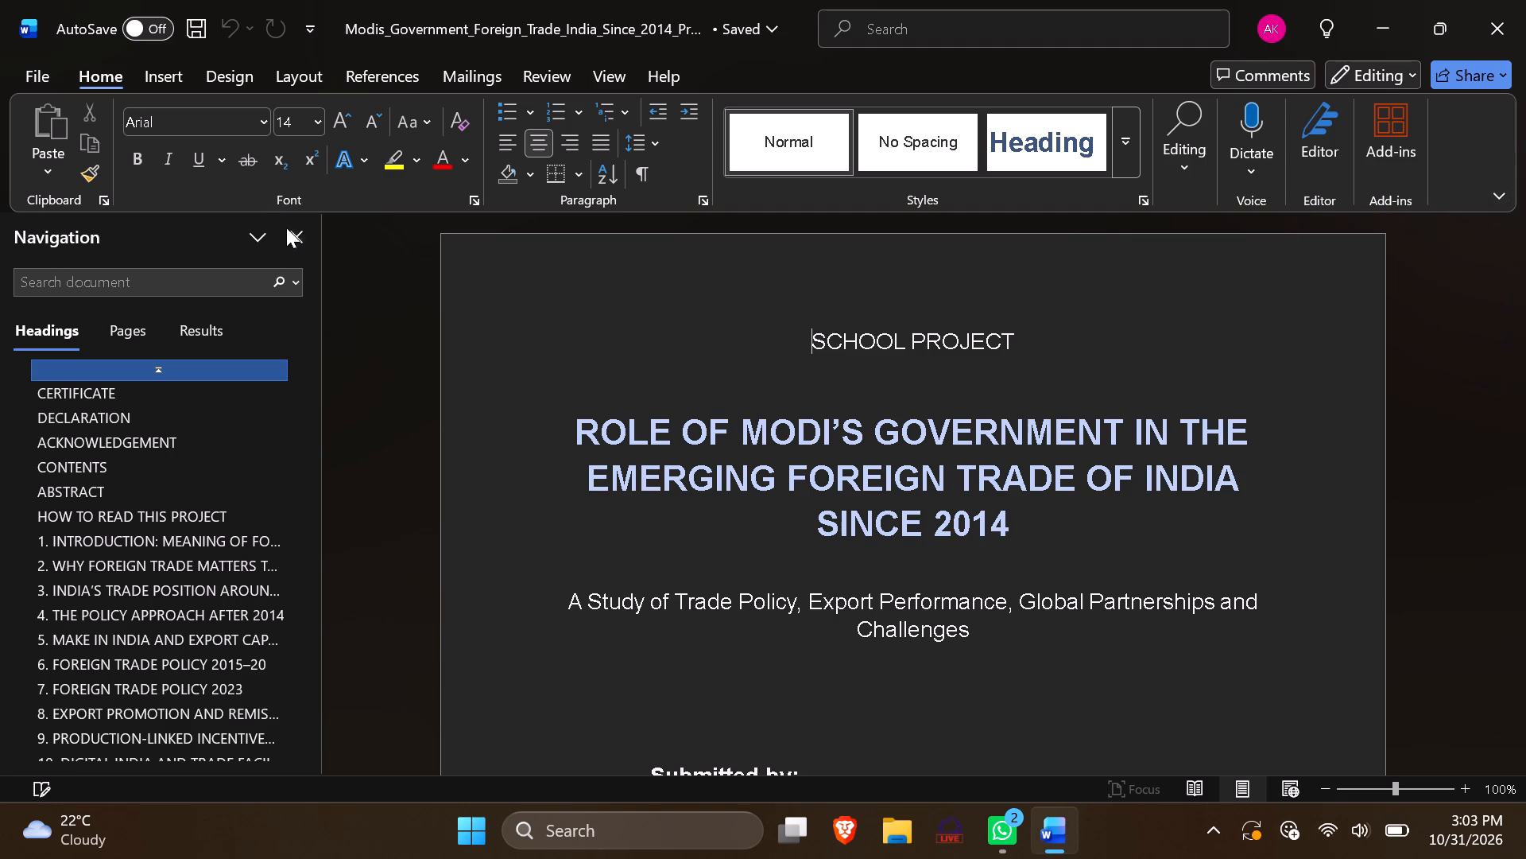
click(297, 235)
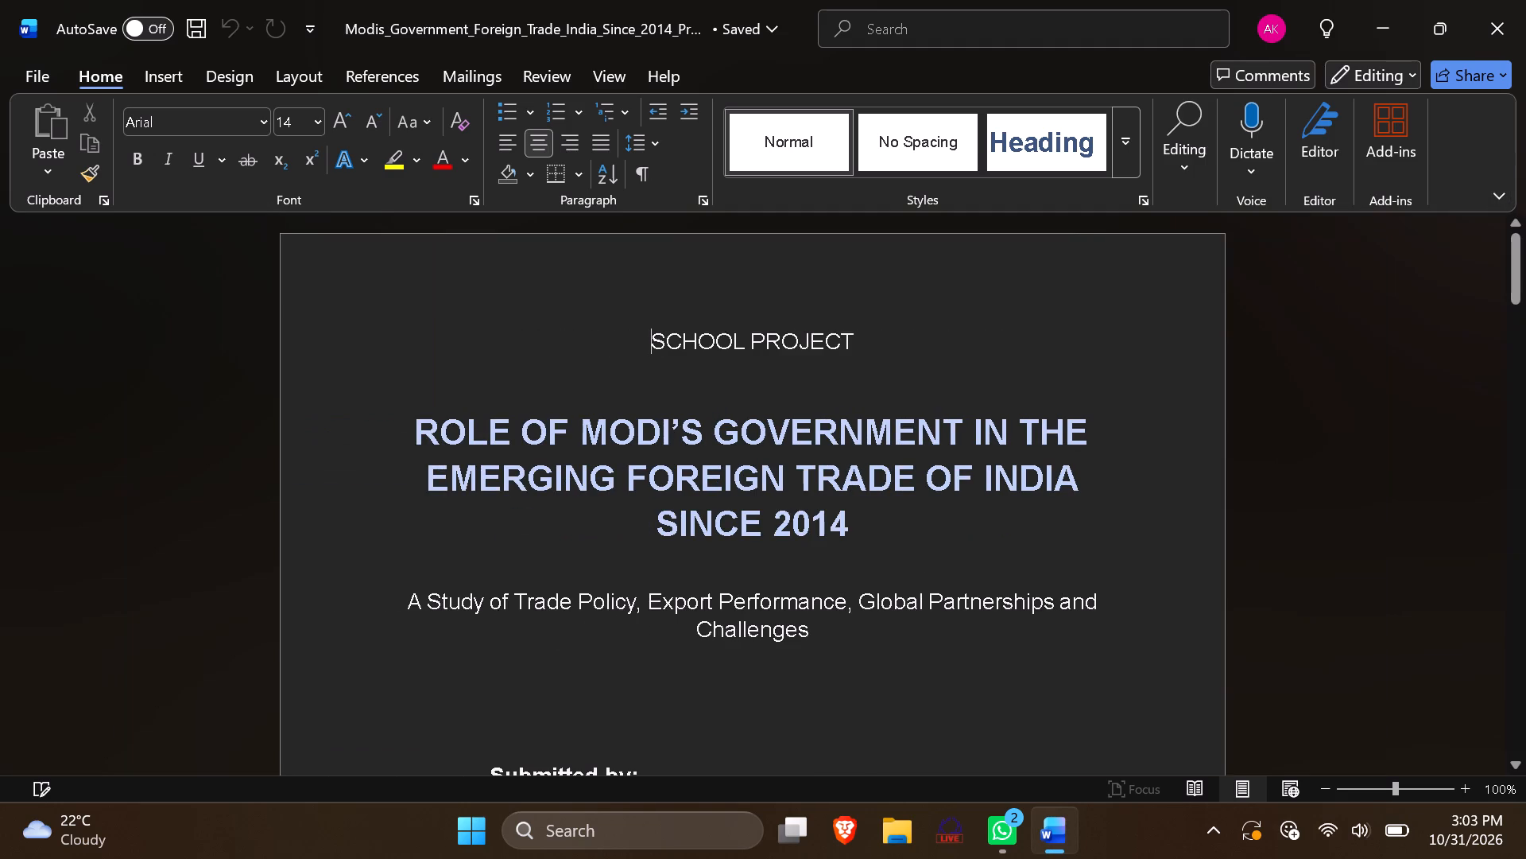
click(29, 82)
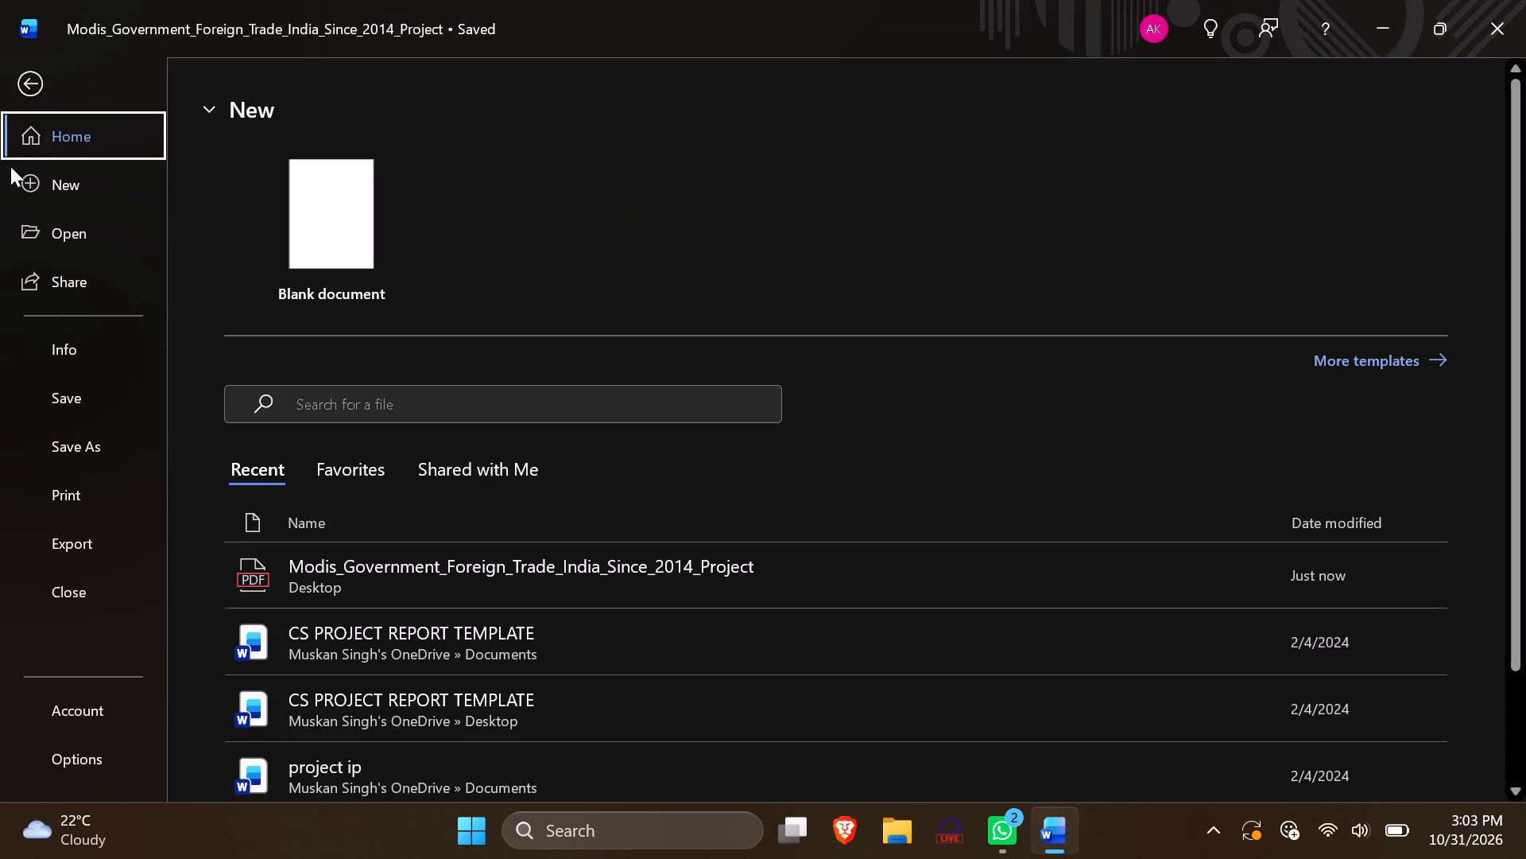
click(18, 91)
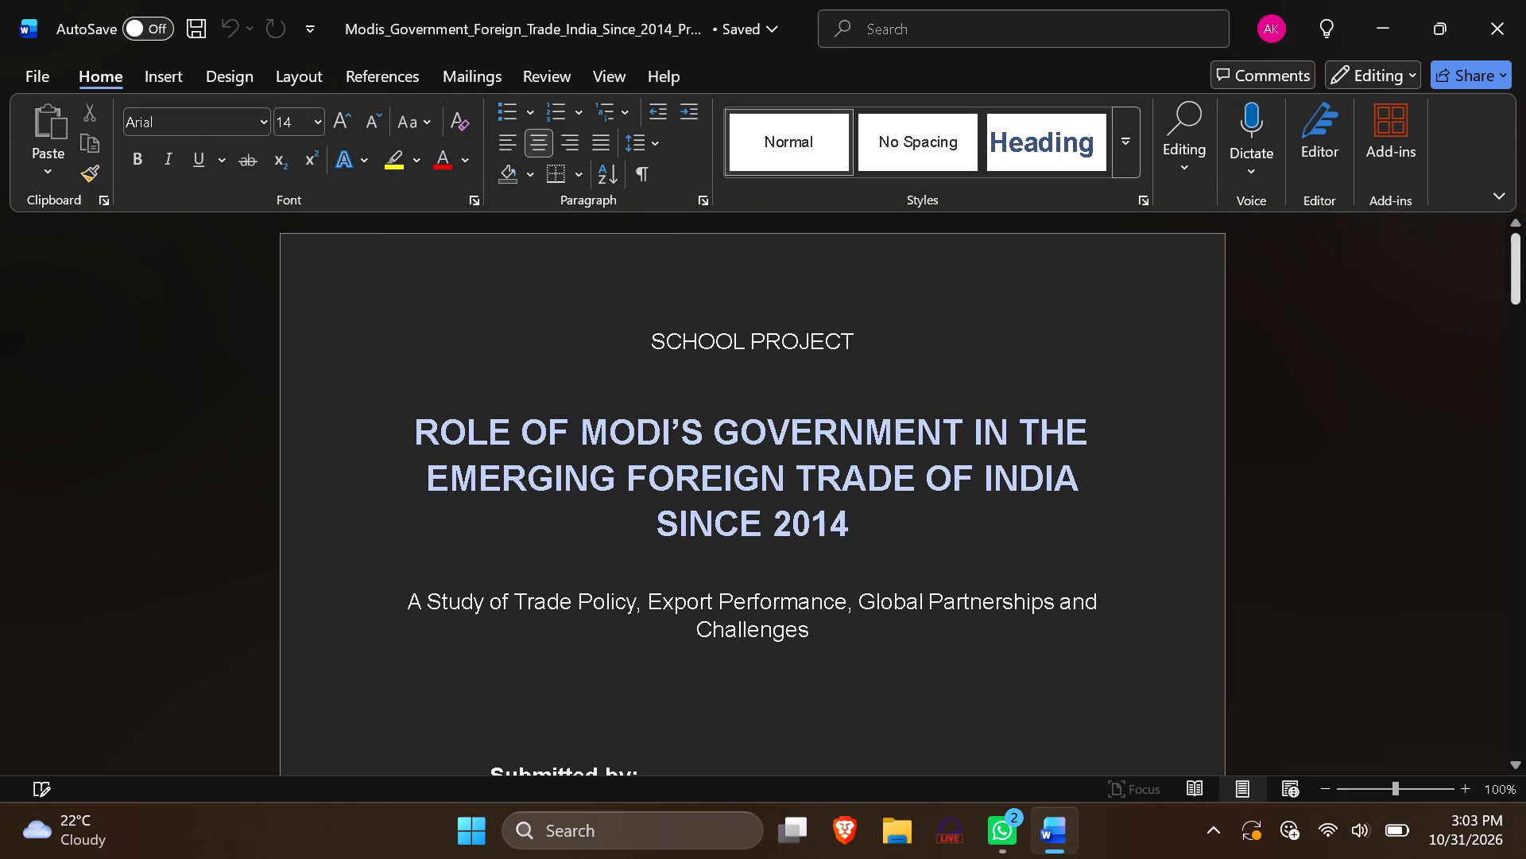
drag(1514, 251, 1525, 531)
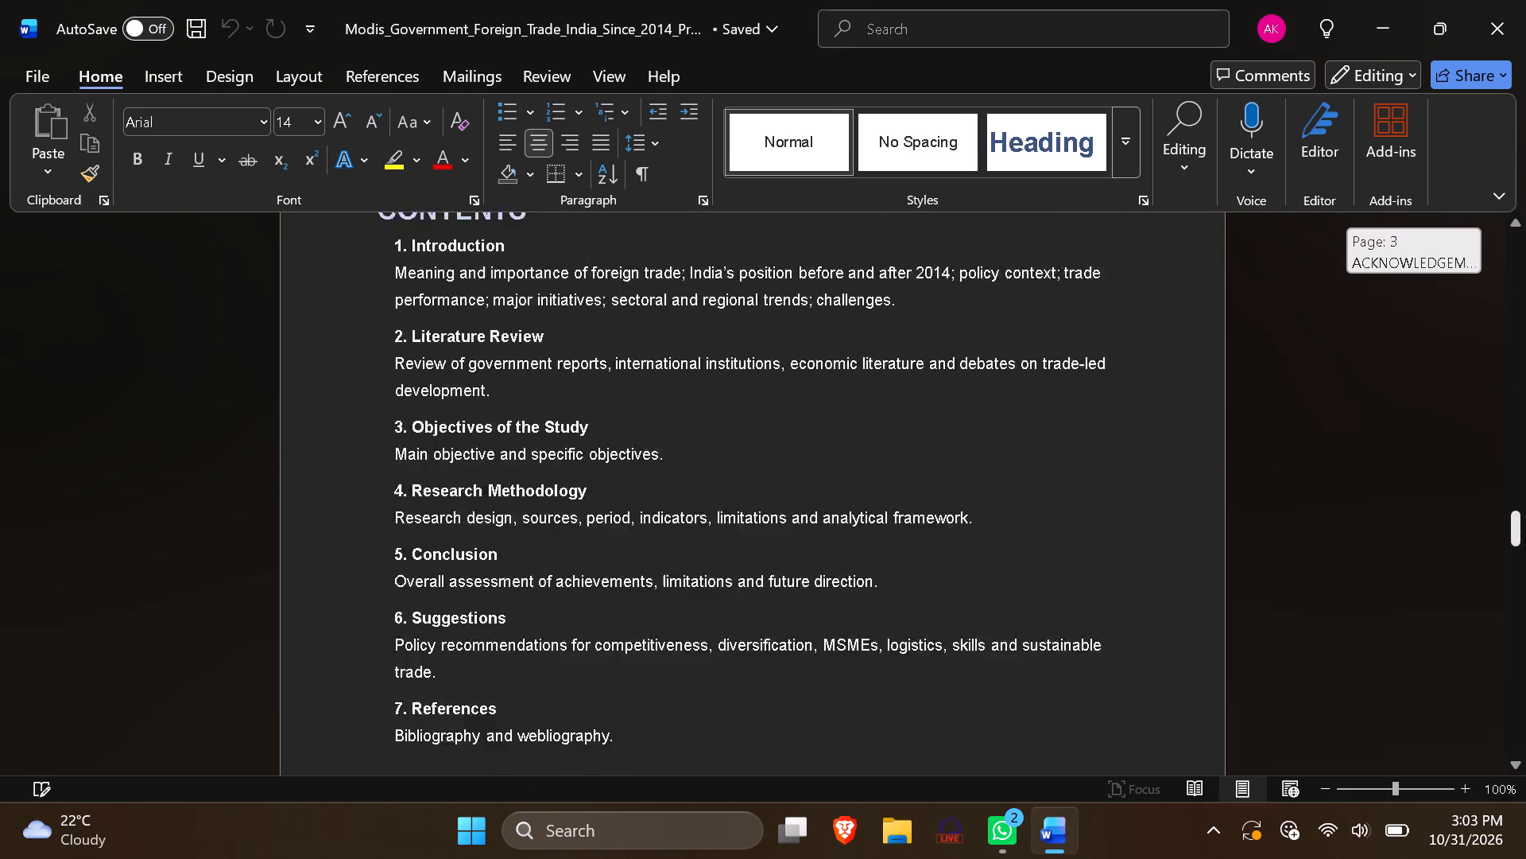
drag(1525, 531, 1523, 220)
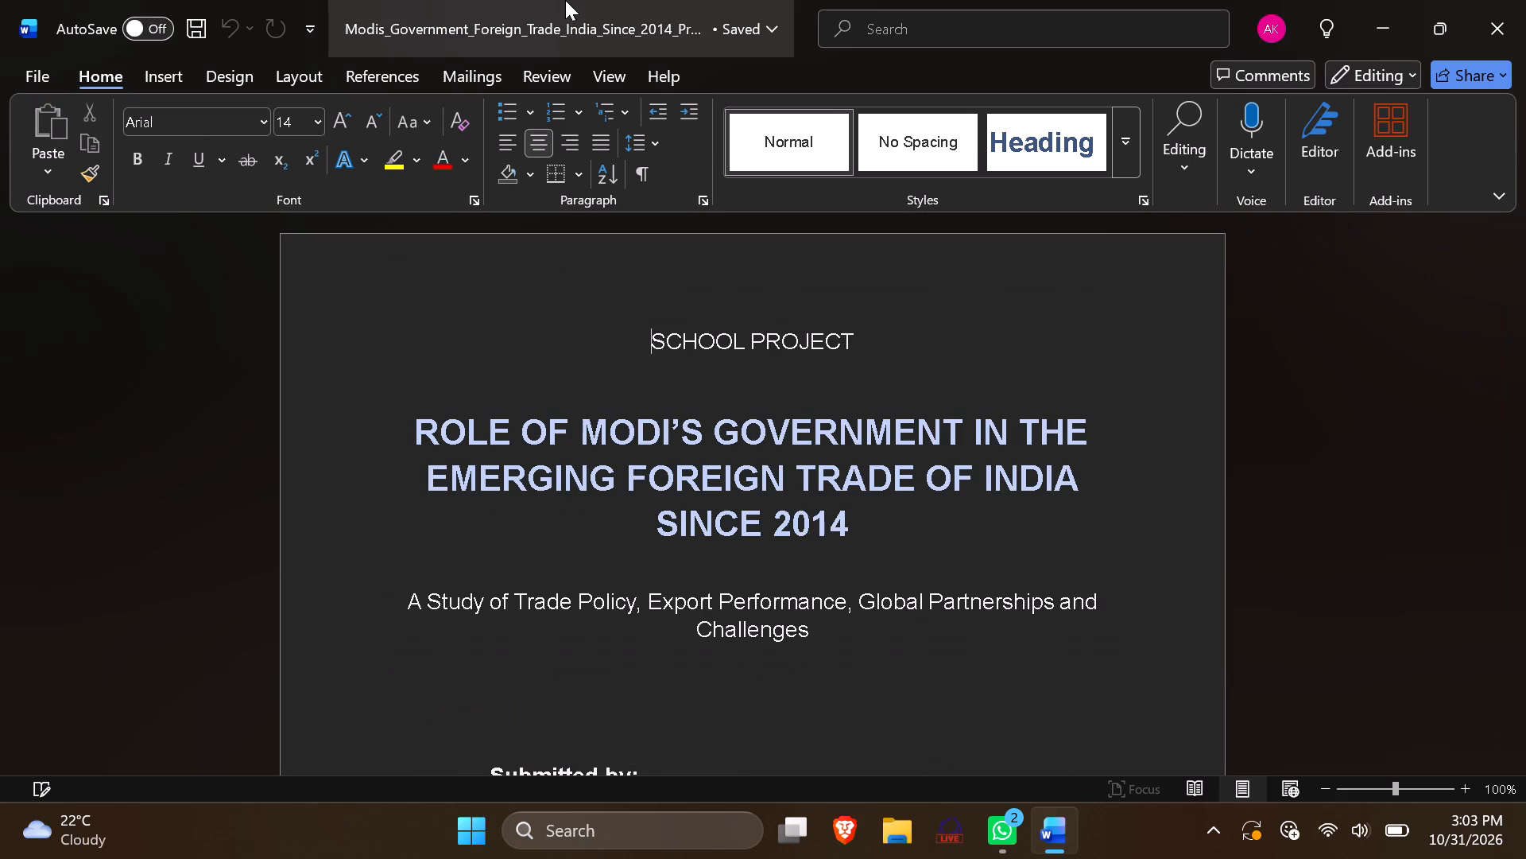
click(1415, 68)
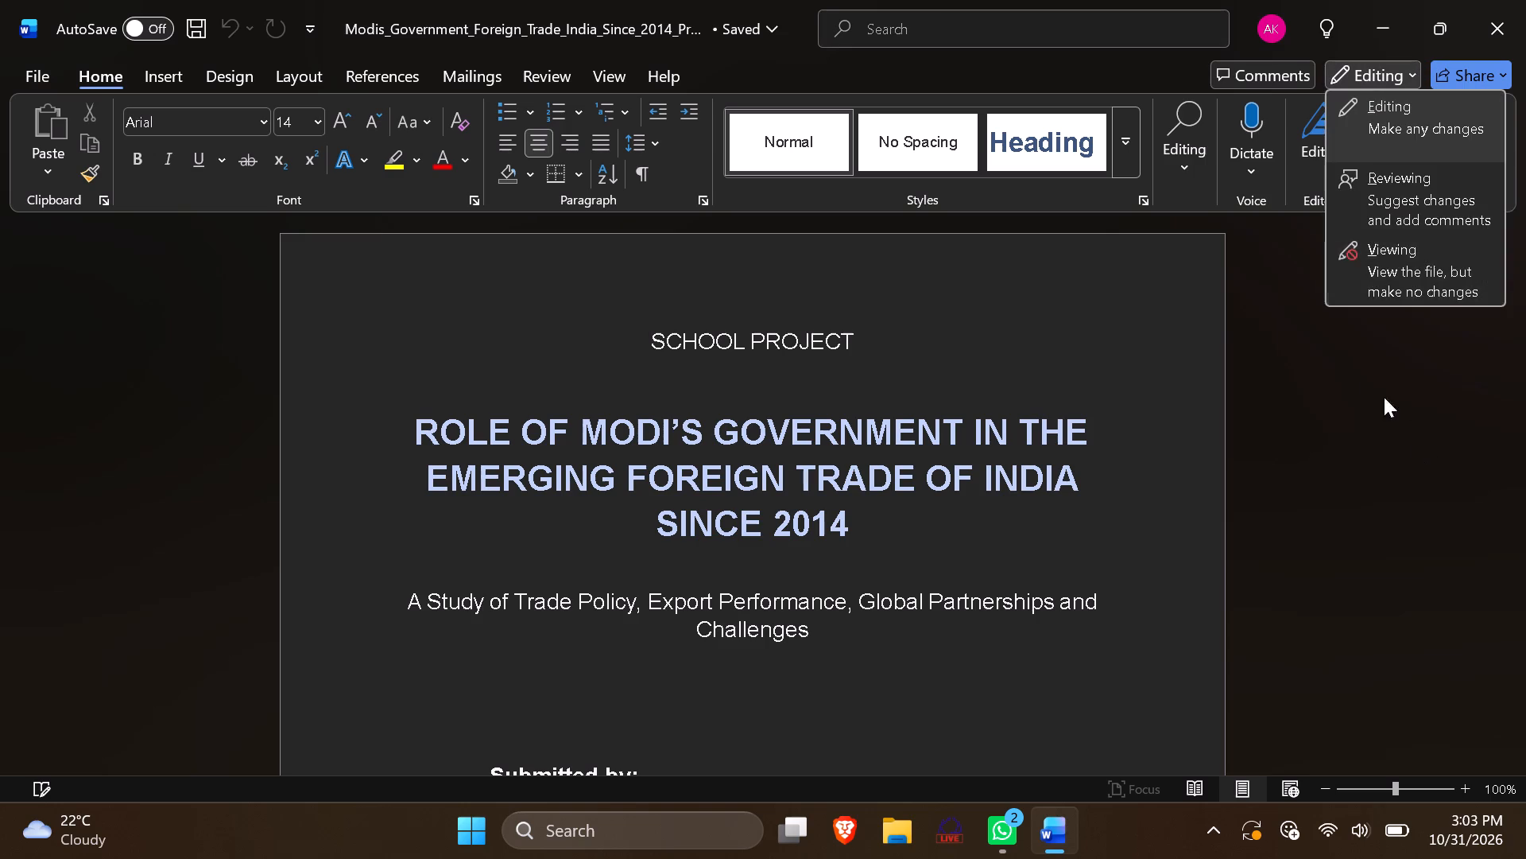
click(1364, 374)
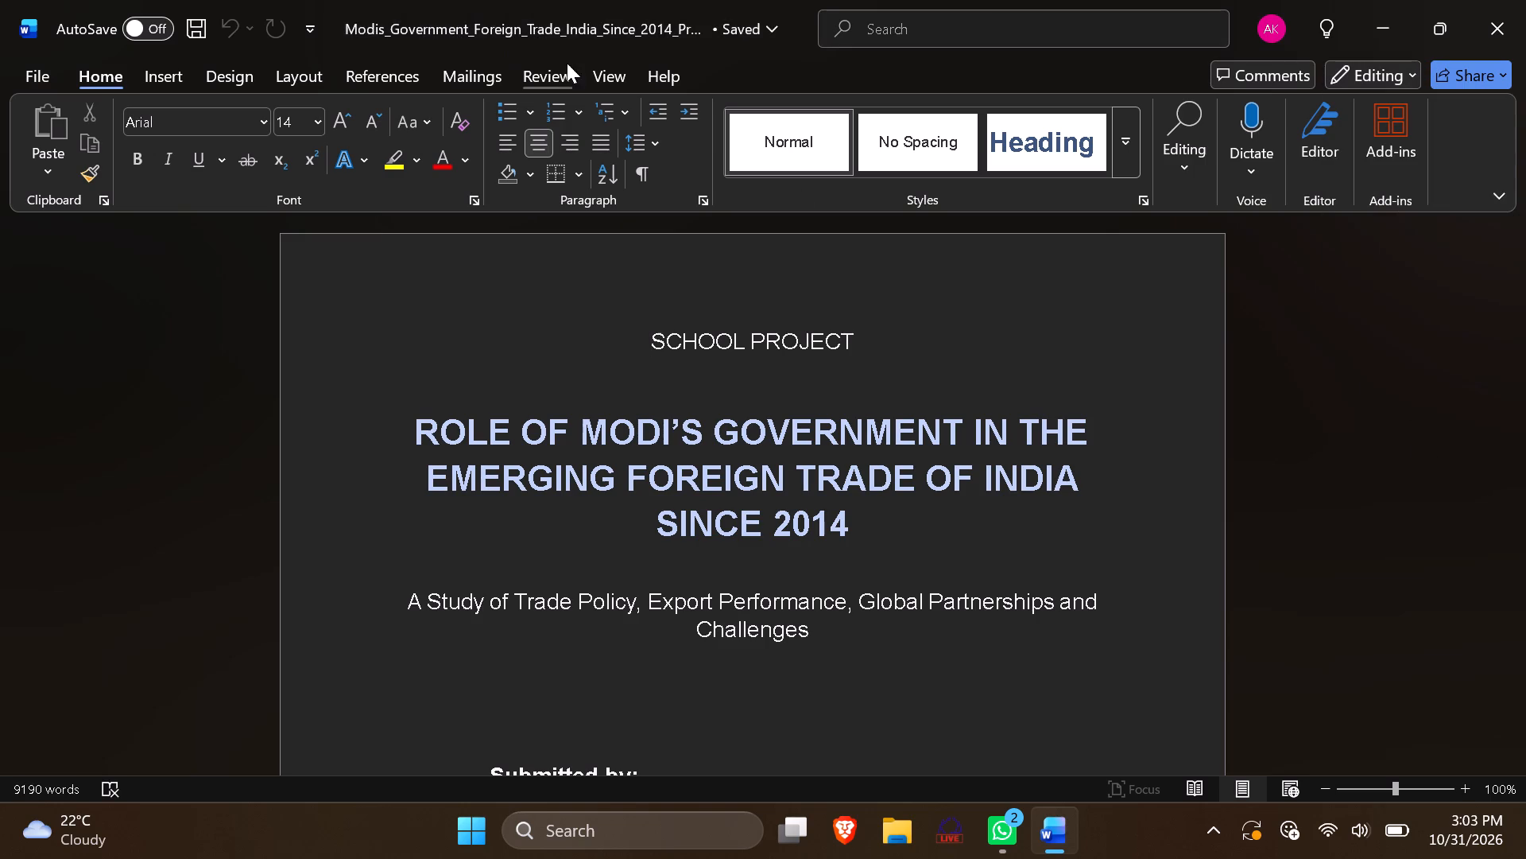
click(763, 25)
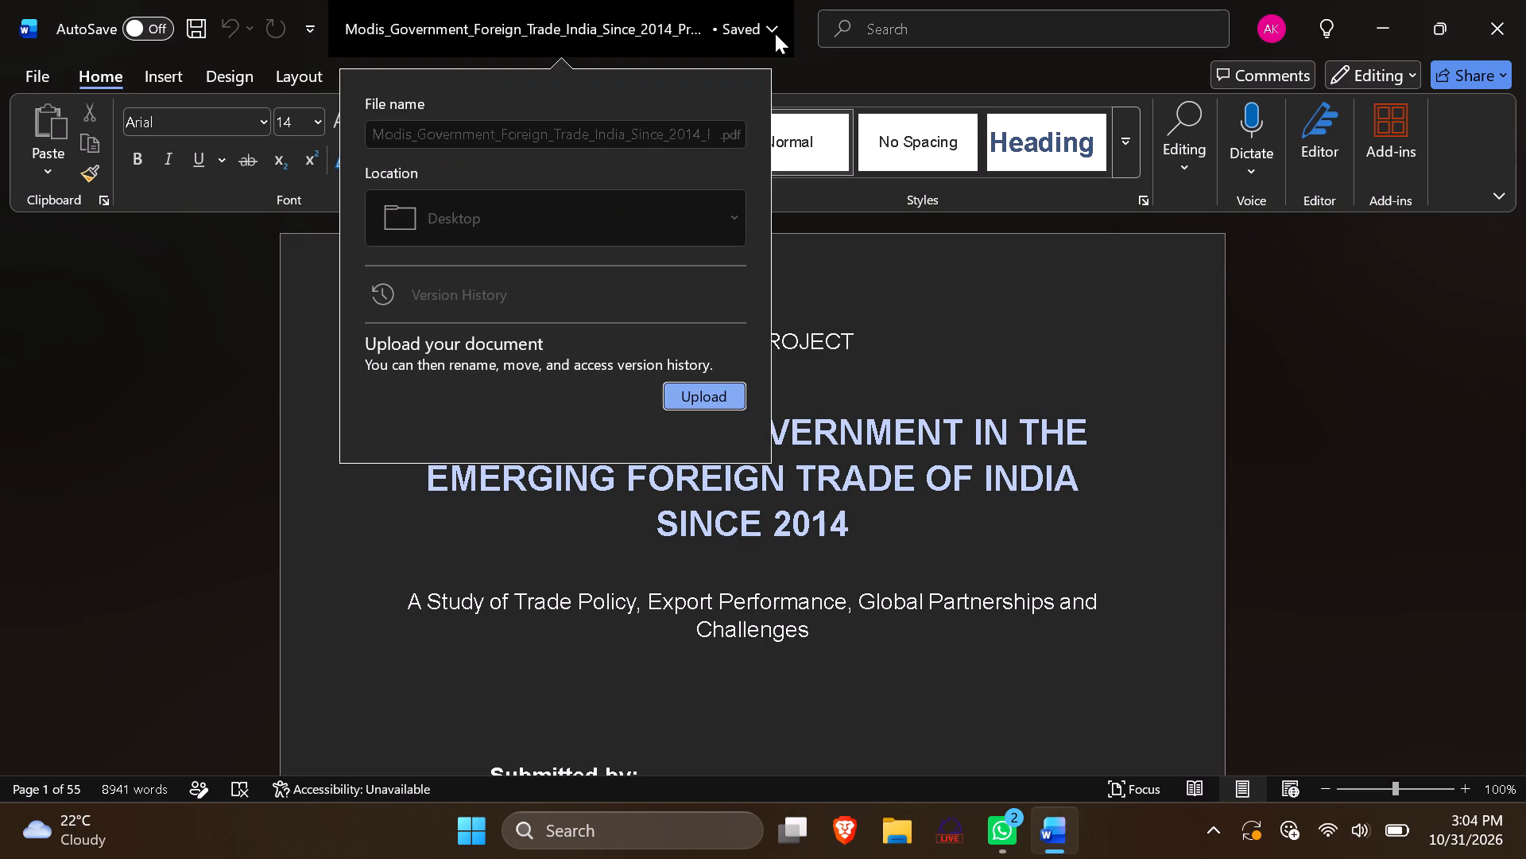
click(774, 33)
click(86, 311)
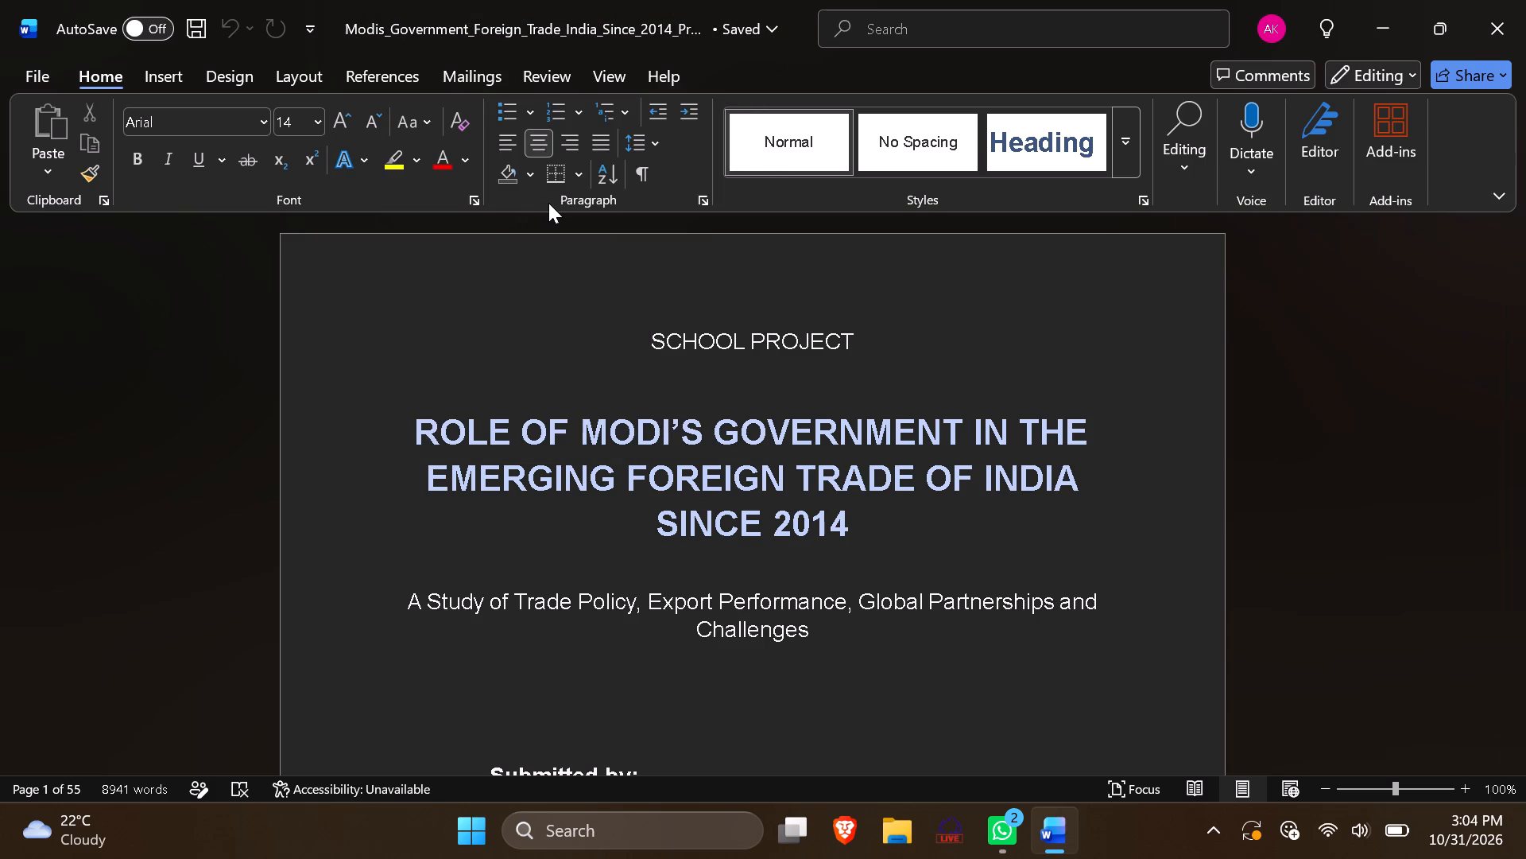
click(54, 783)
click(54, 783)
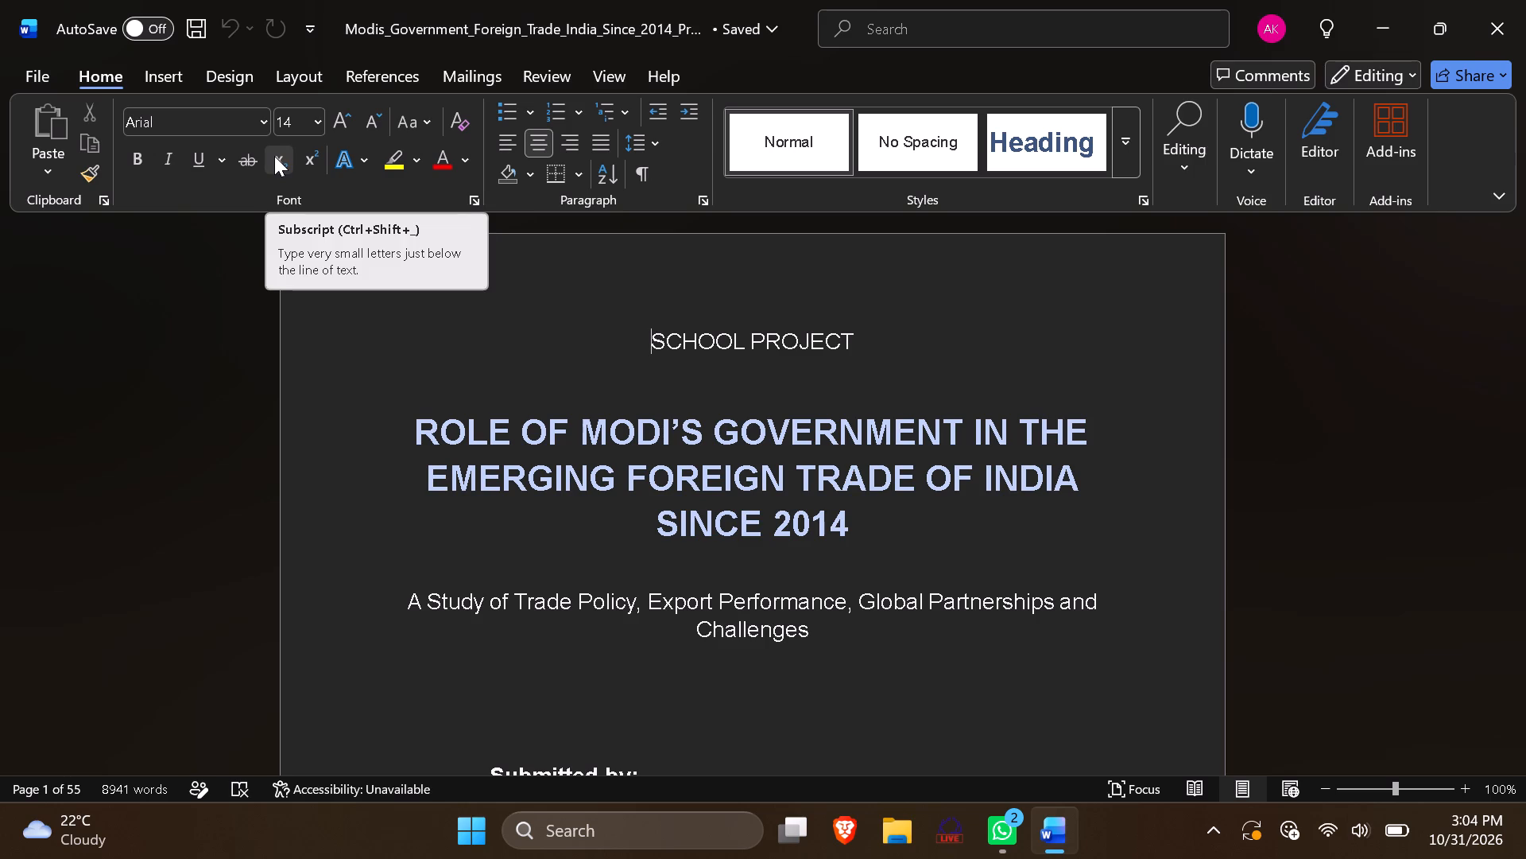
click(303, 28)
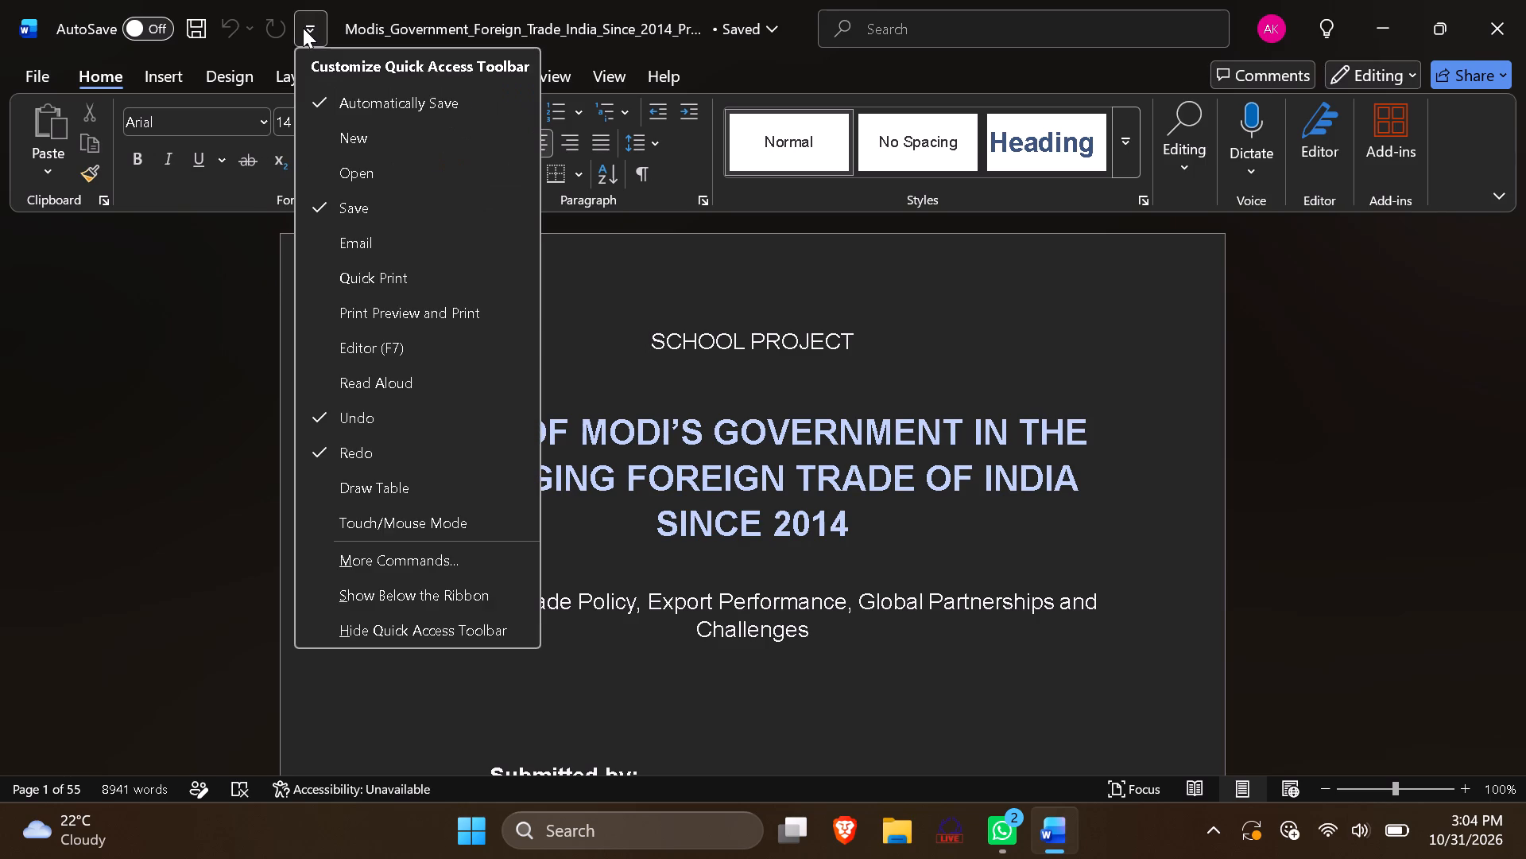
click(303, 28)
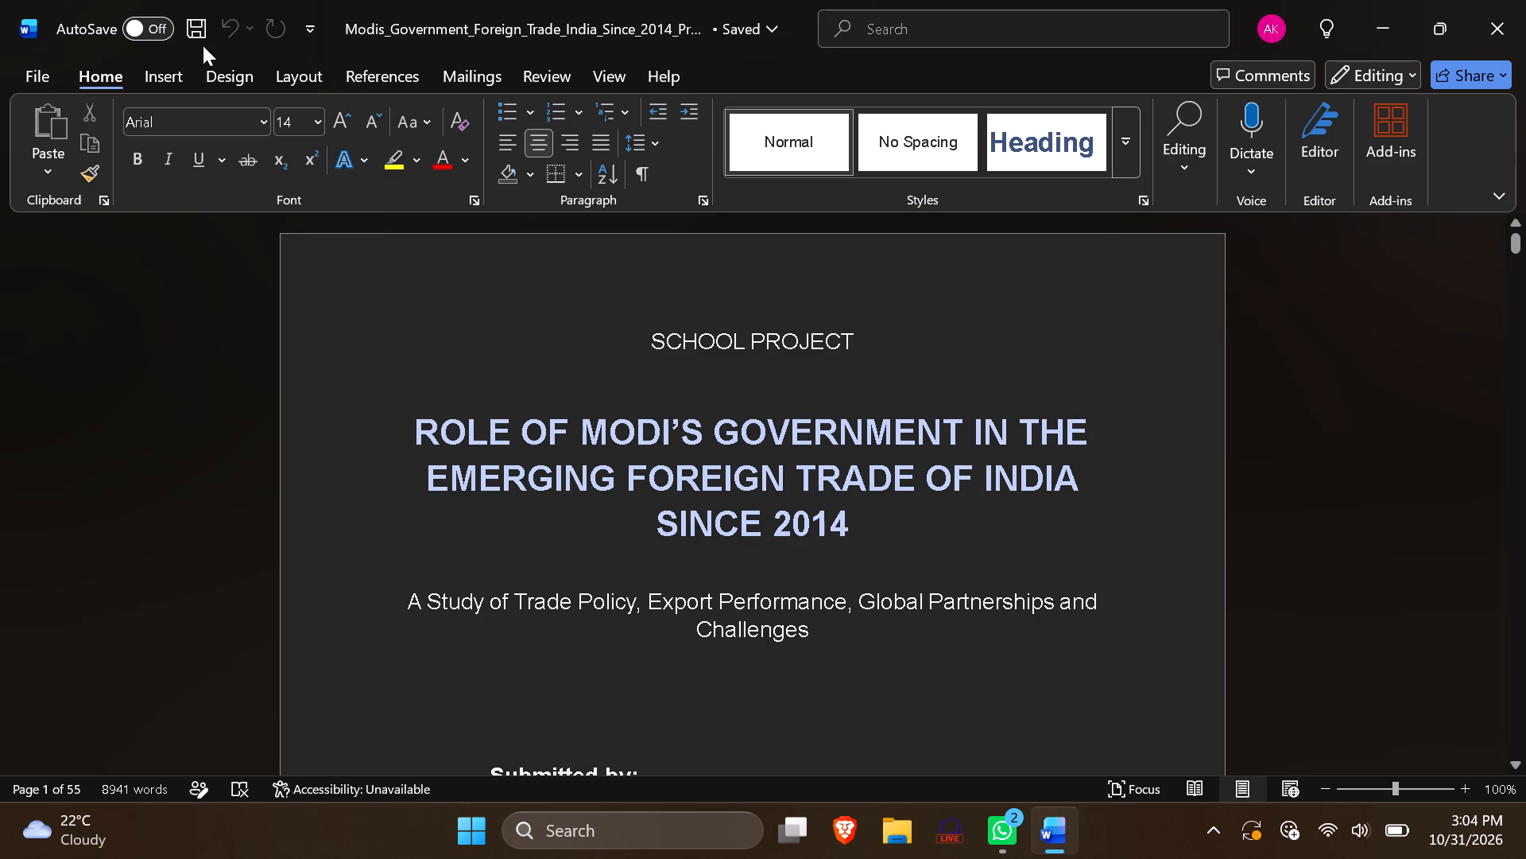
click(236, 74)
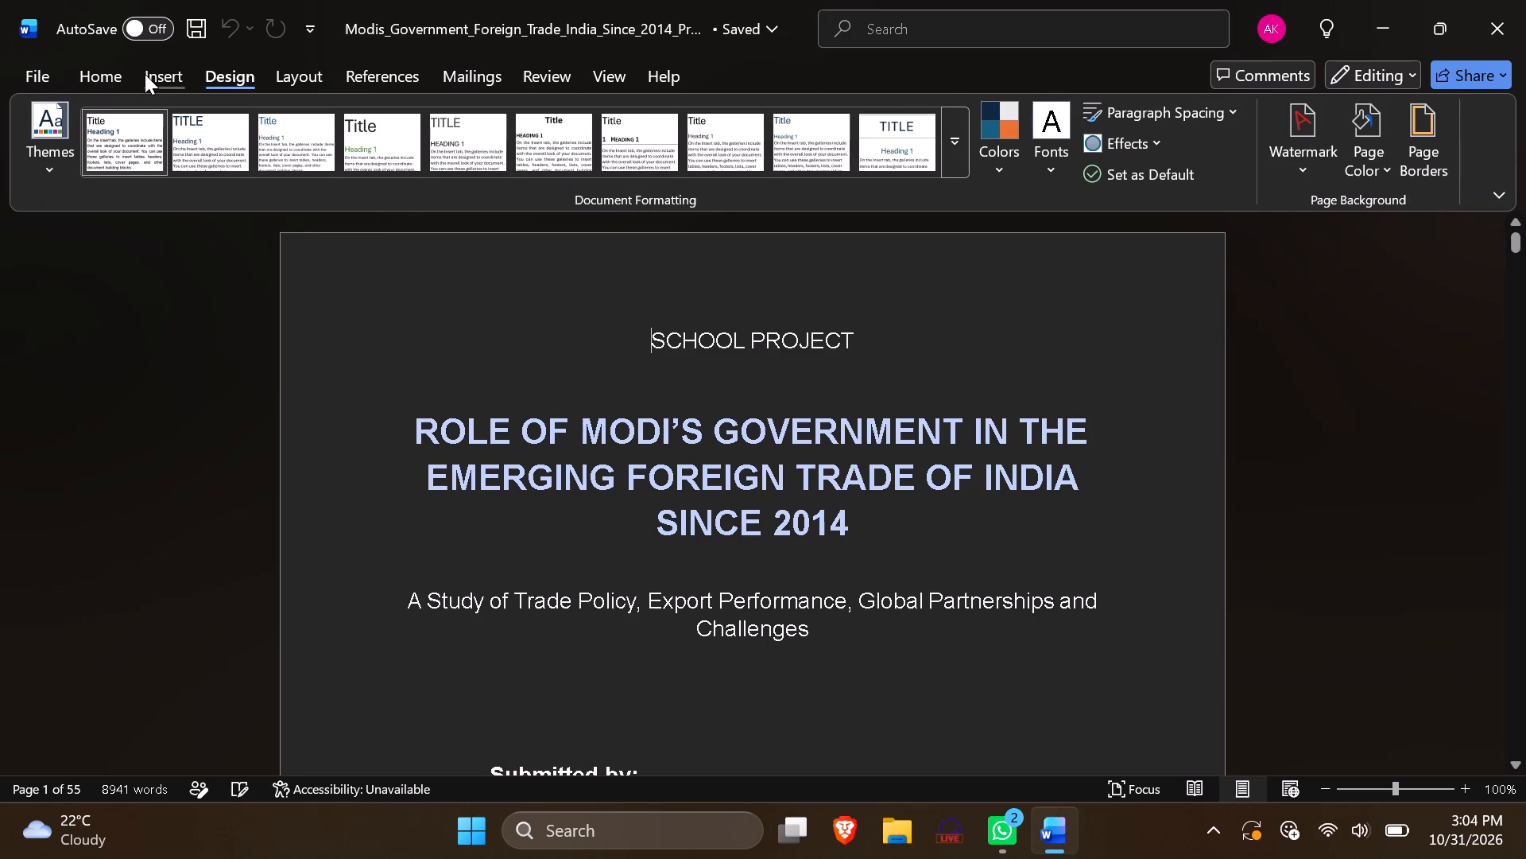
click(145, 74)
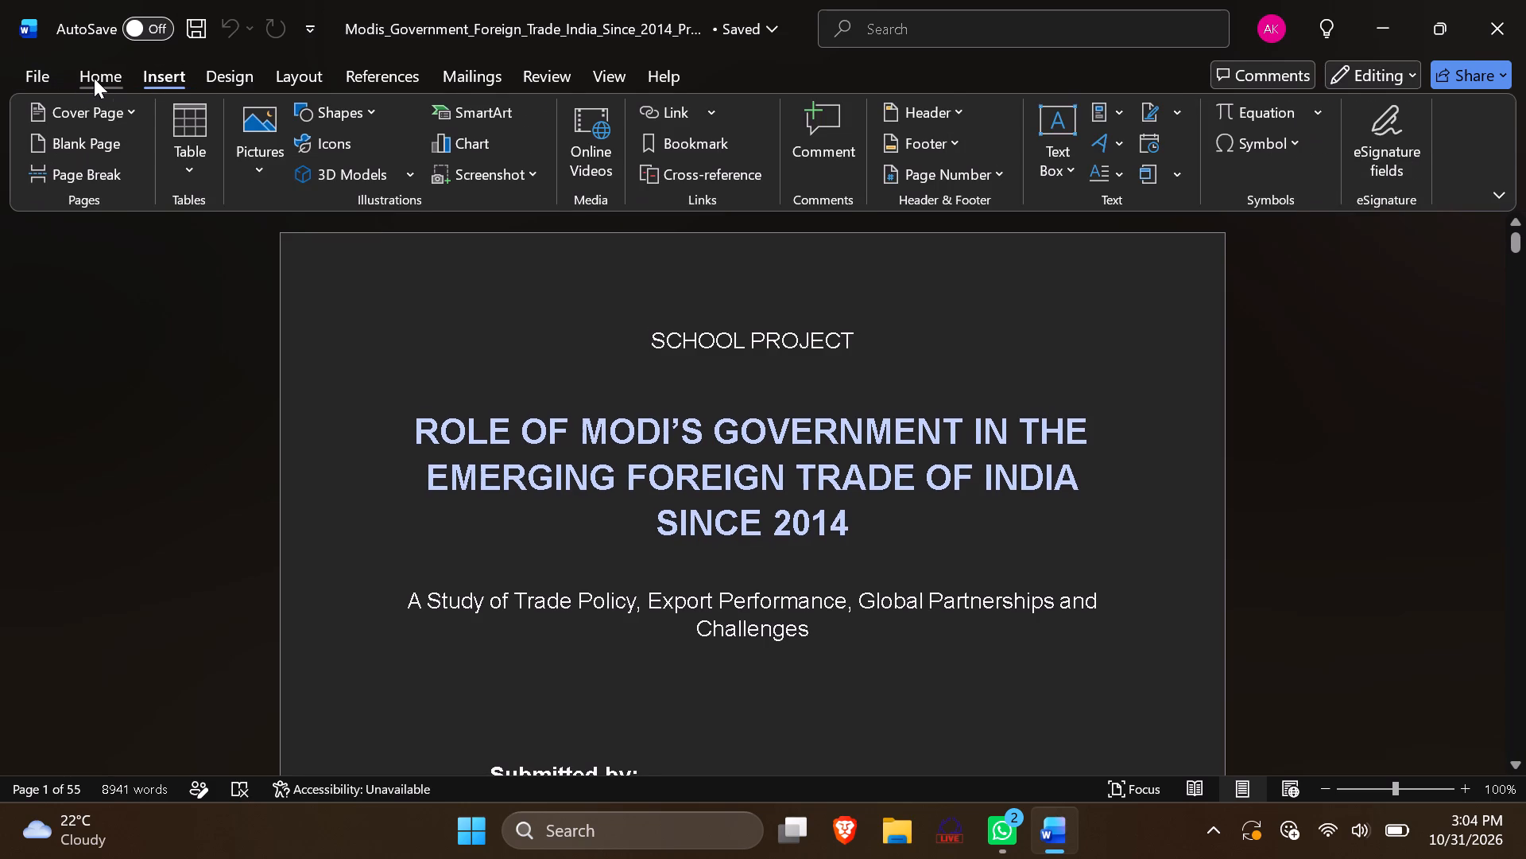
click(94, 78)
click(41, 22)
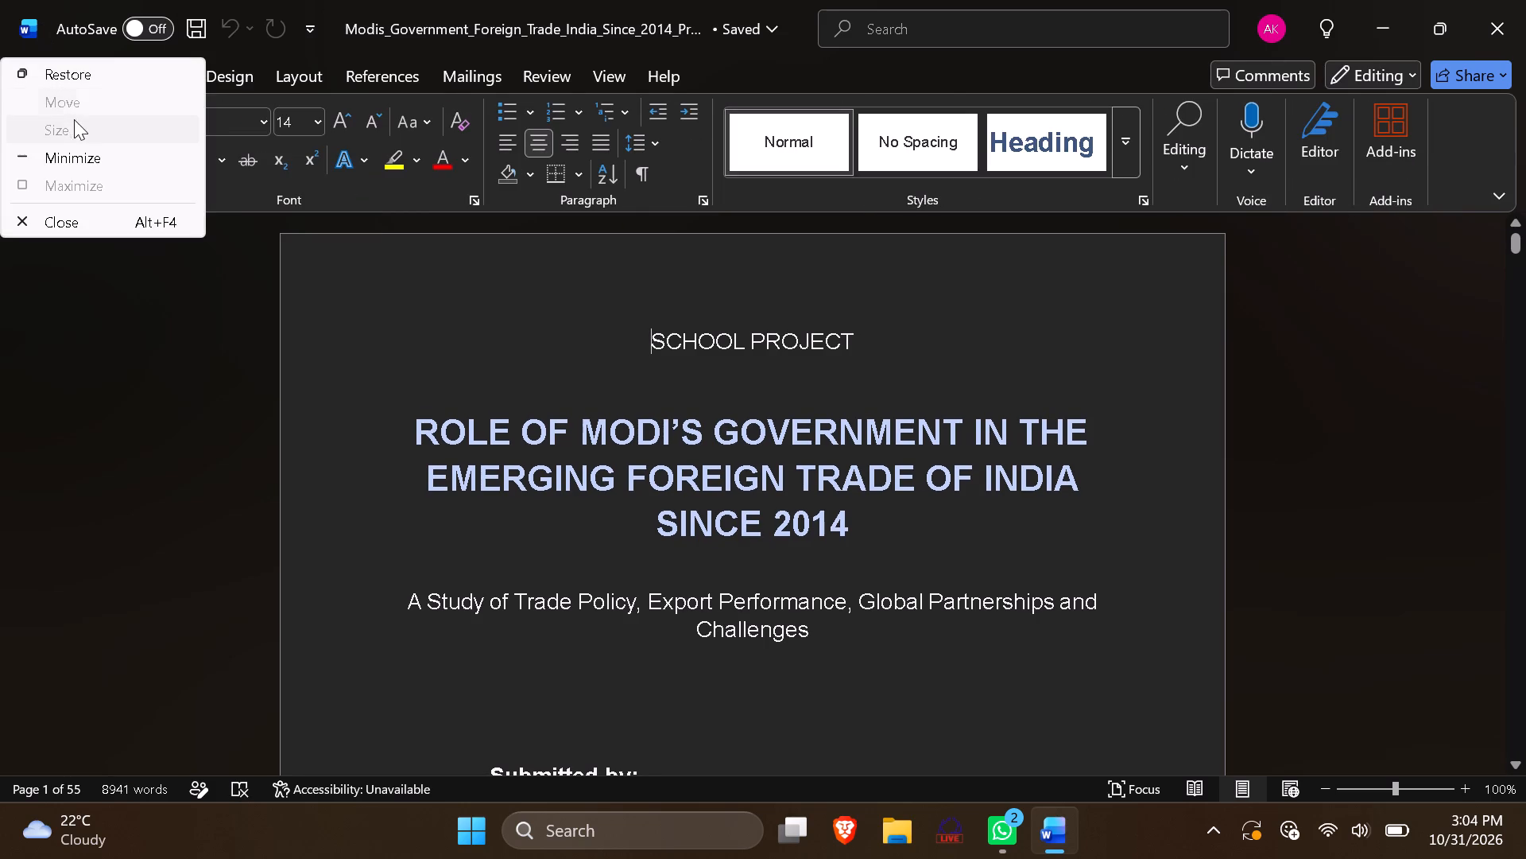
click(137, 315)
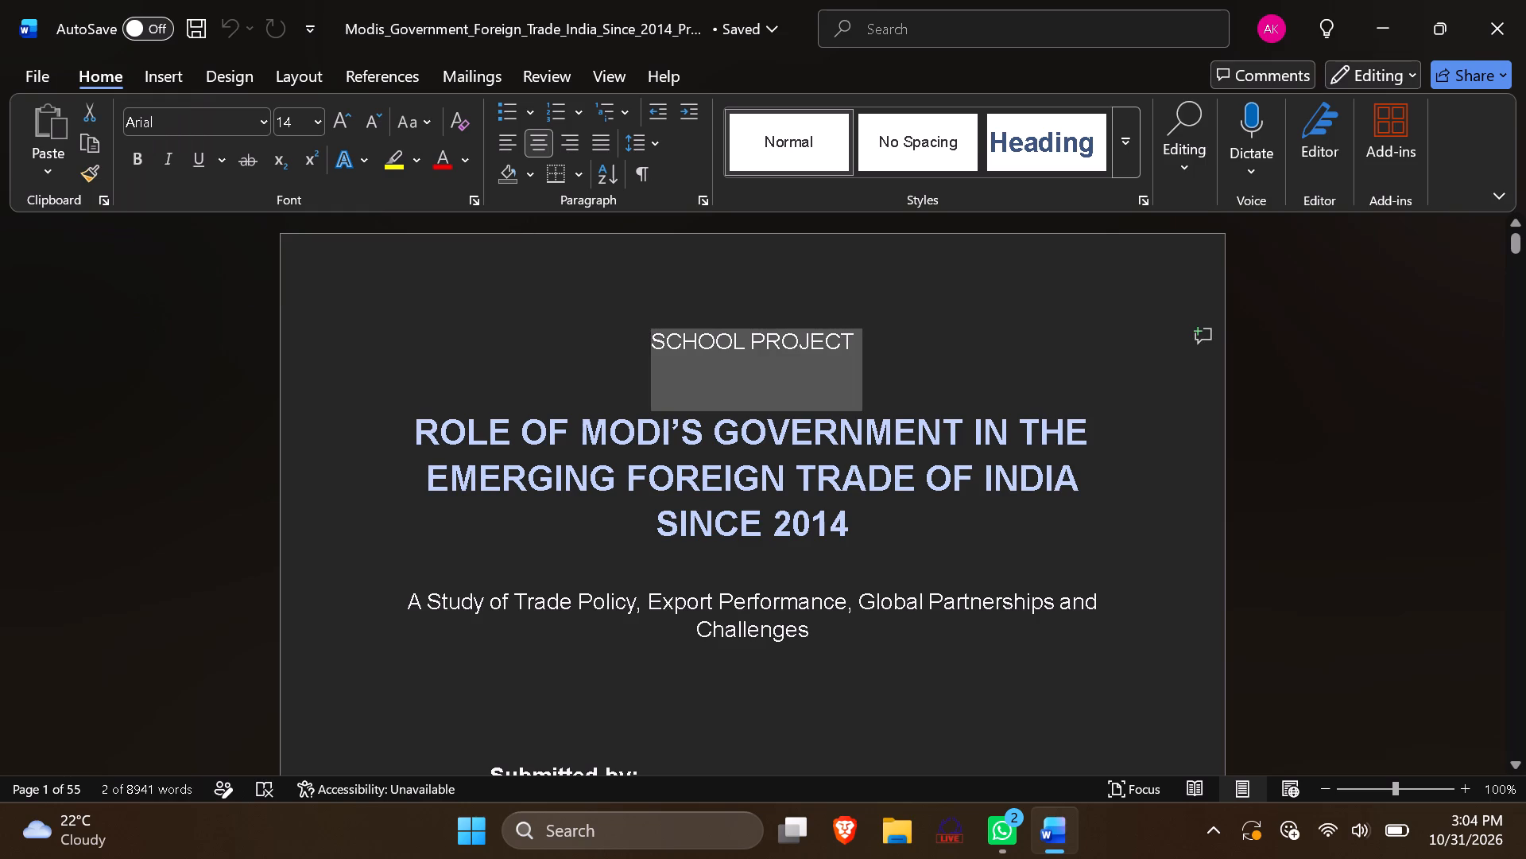
Switch the converted document to Focus mode and close it, returning to the desktop.
click(1145, 795)
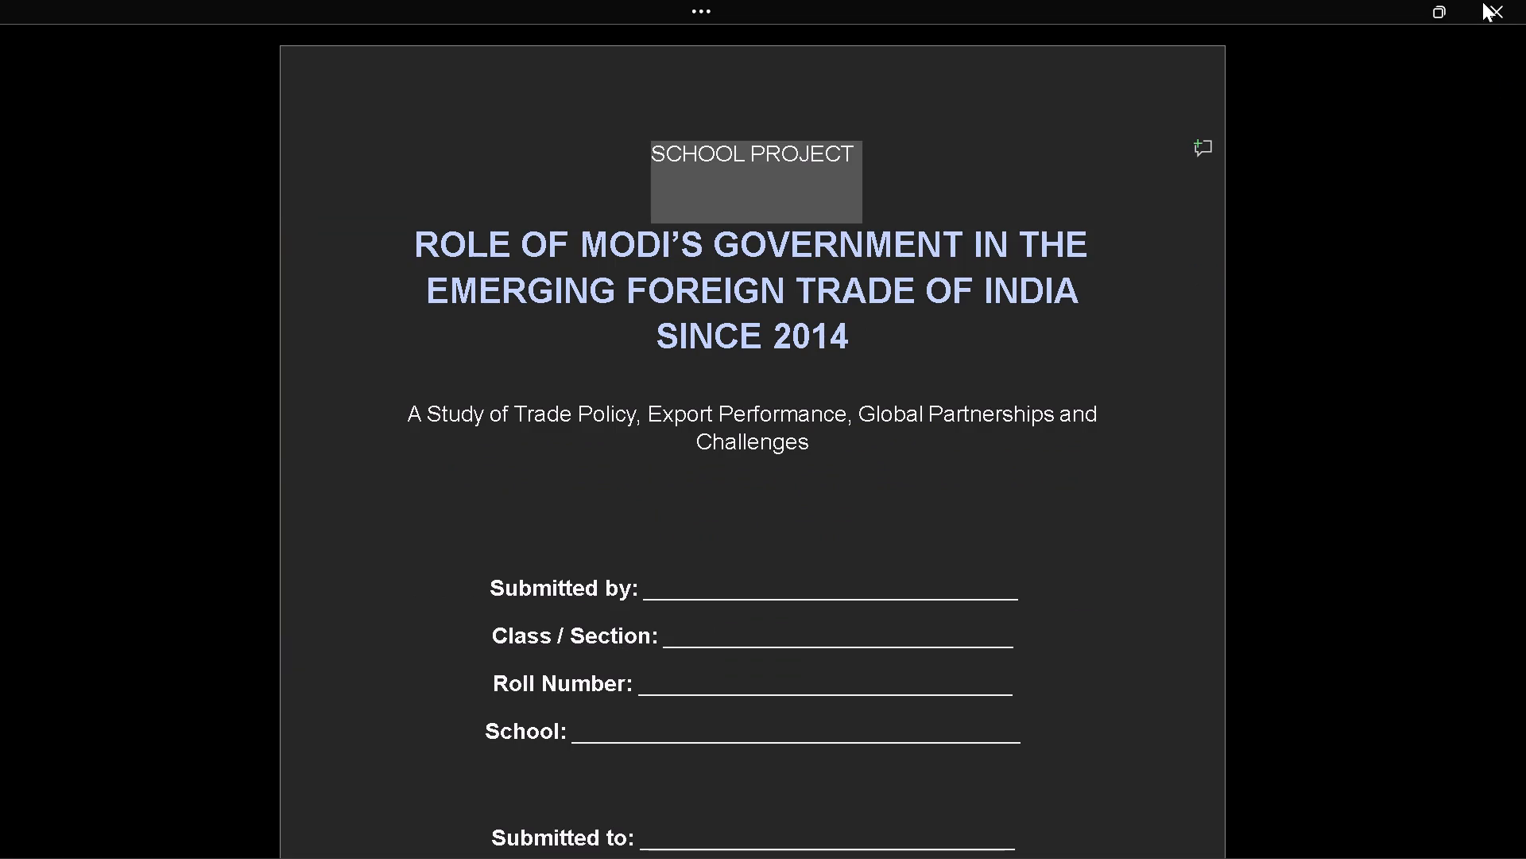
click(1483, 9)
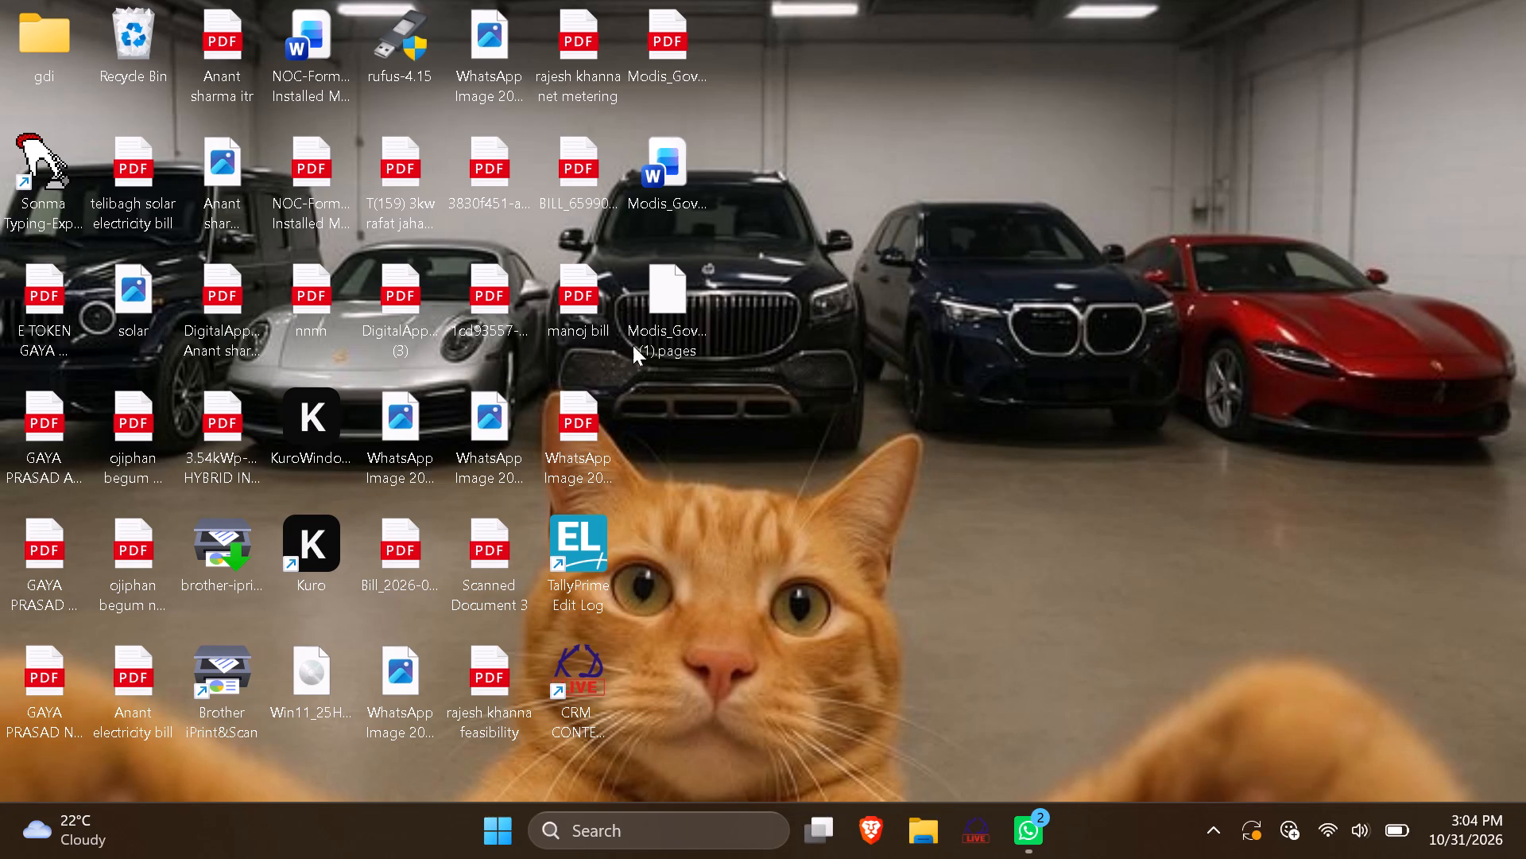
Open the Modis_Government_Foreign_Trade PDF from the desktop in Word just once again, accepting its conversion to an editable document.
right_click(669, 61)
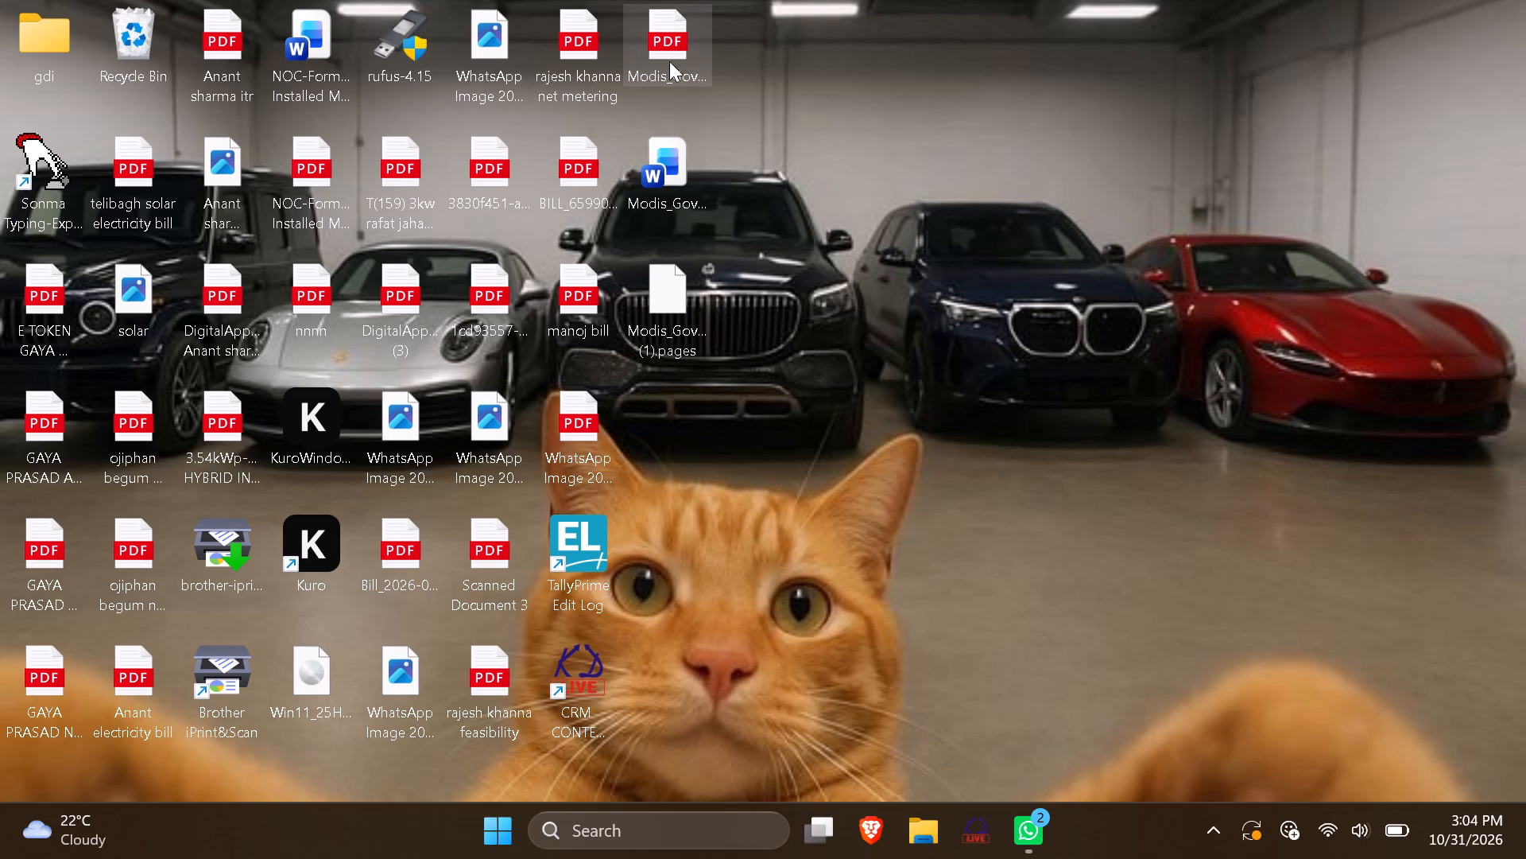
drag(769, 190, 737, 194)
click(737, 194)
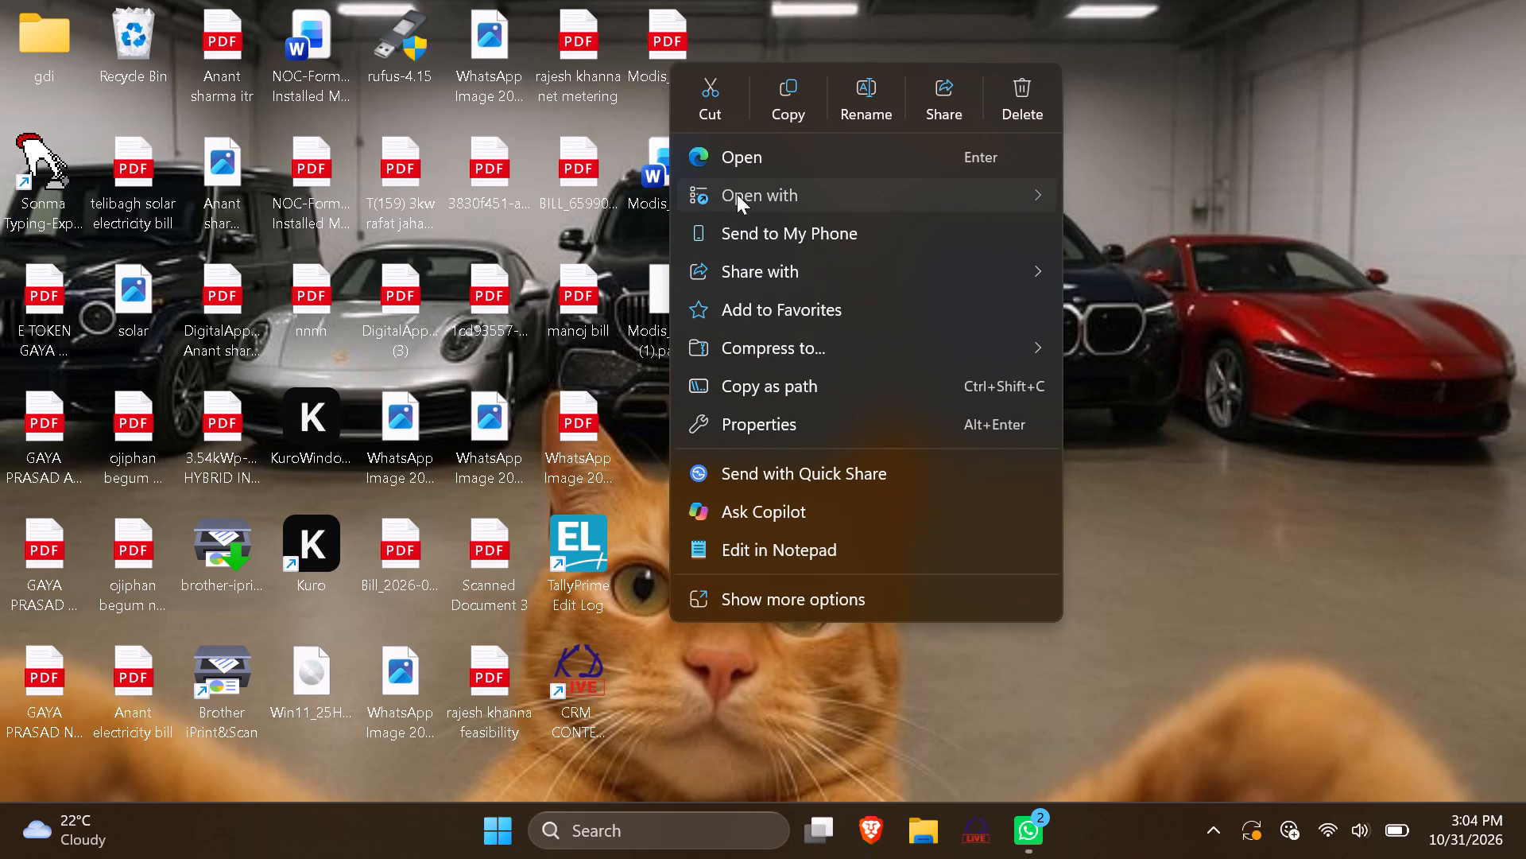
click(1129, 395)
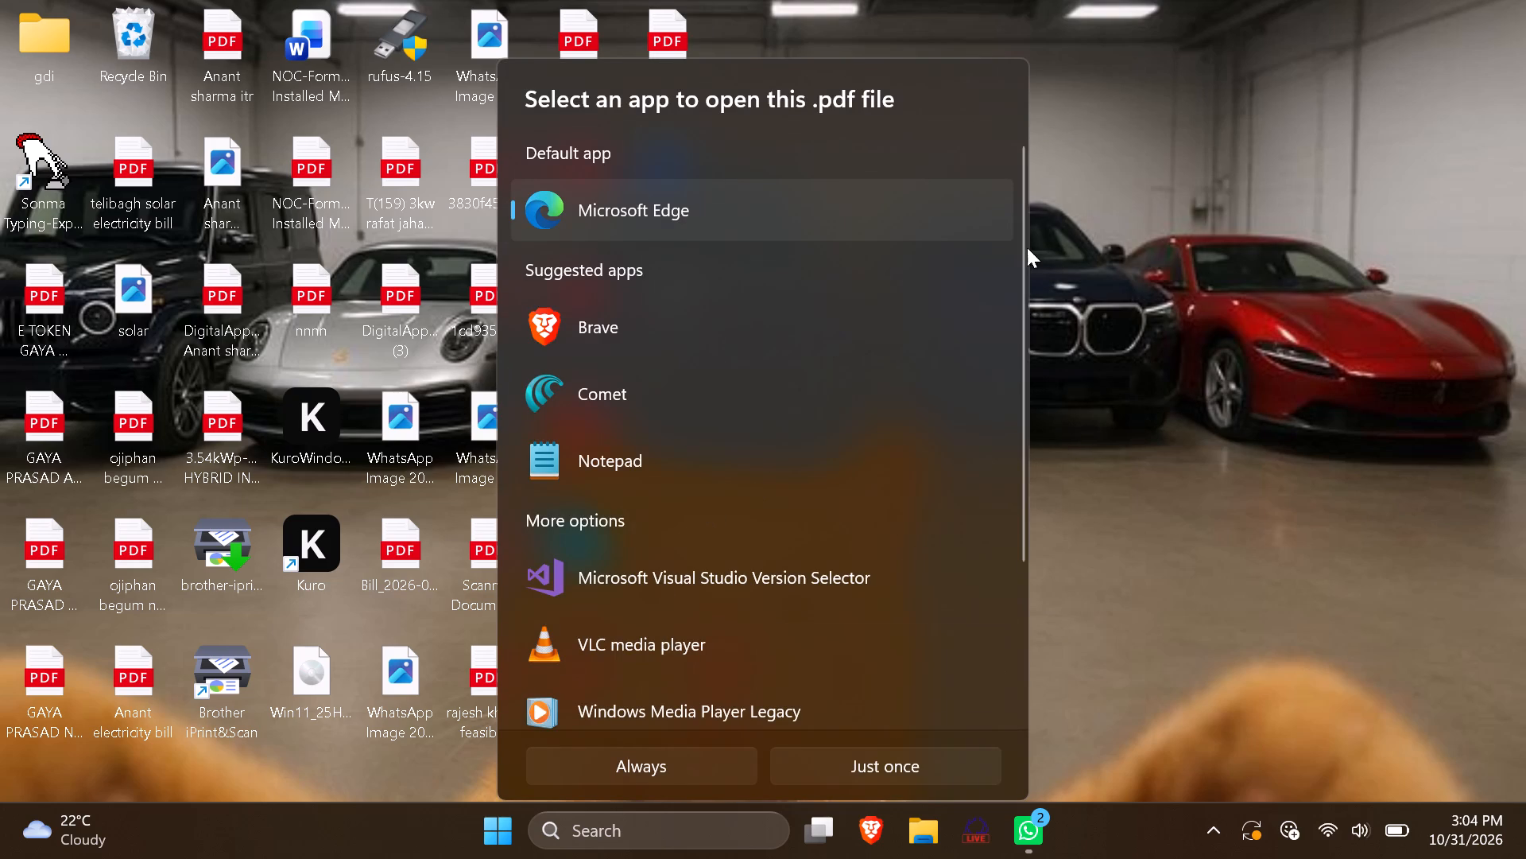
drag(1021, 253, 1047, 613)
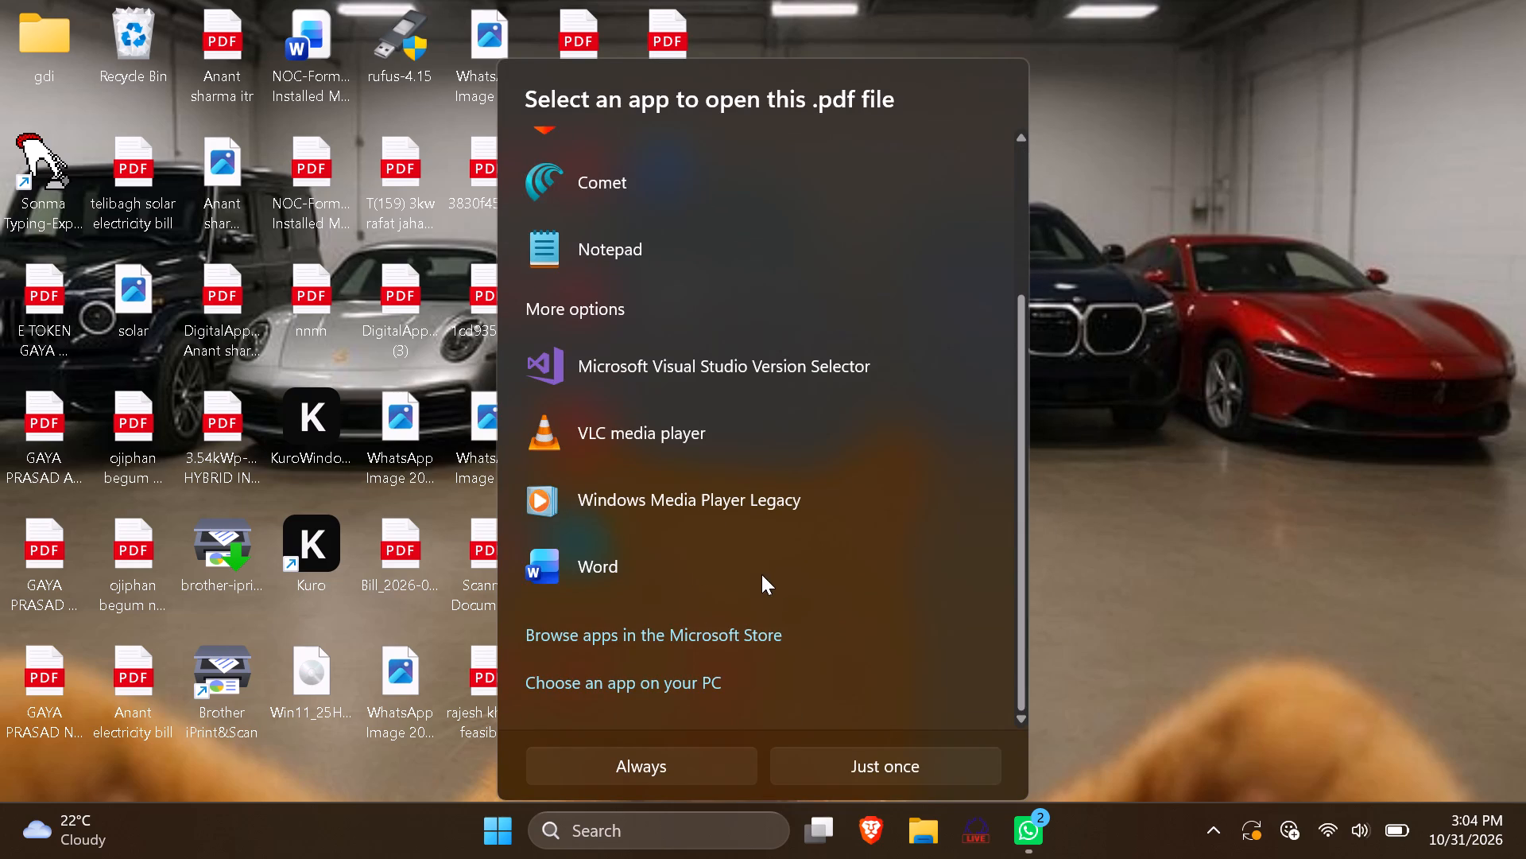
click(761, 574)
click(894, 771)
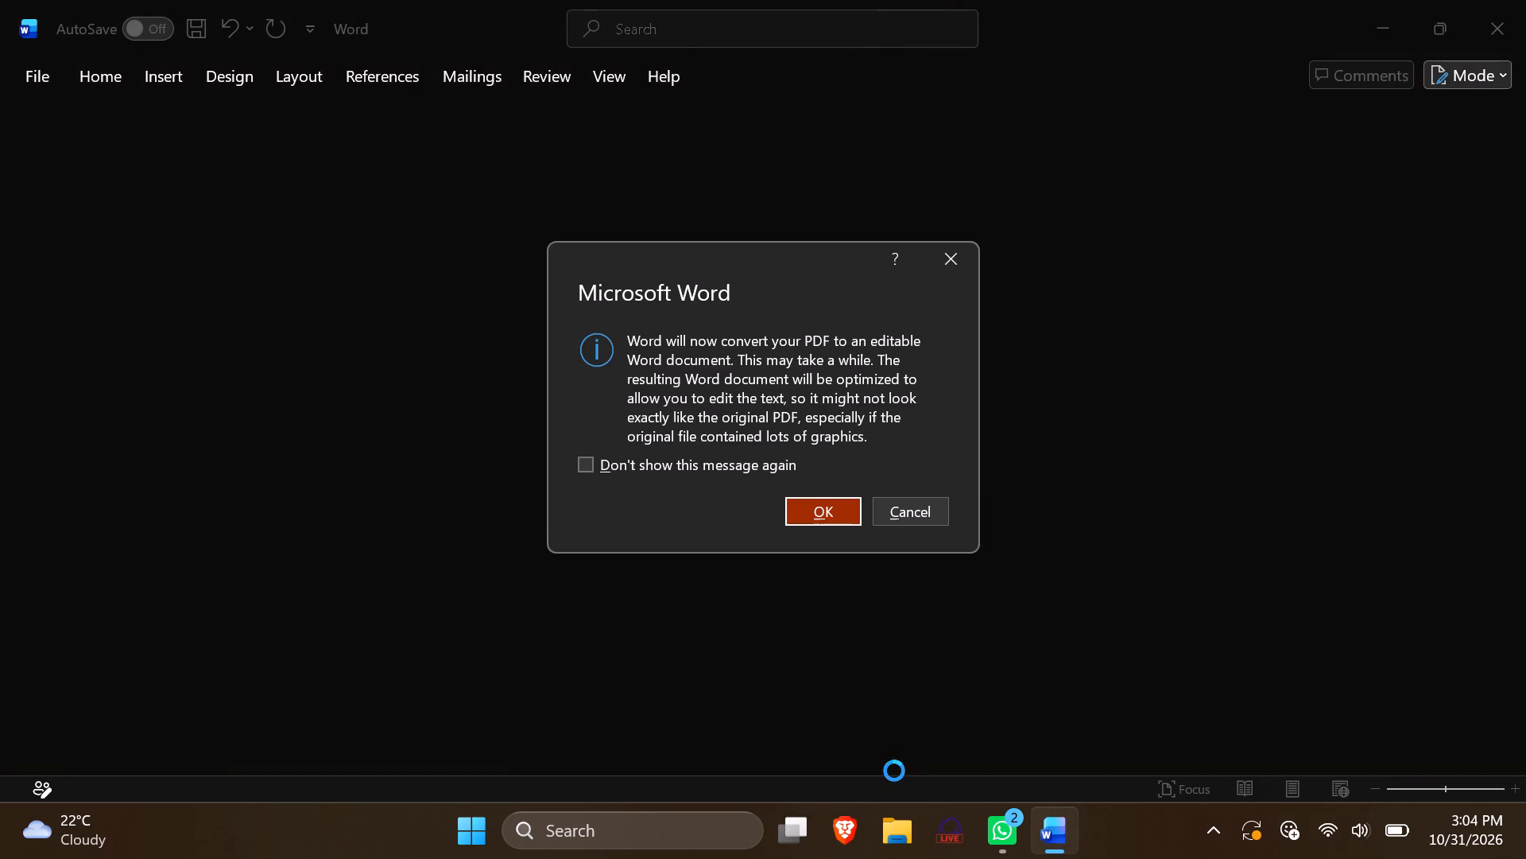
click(824, 516)
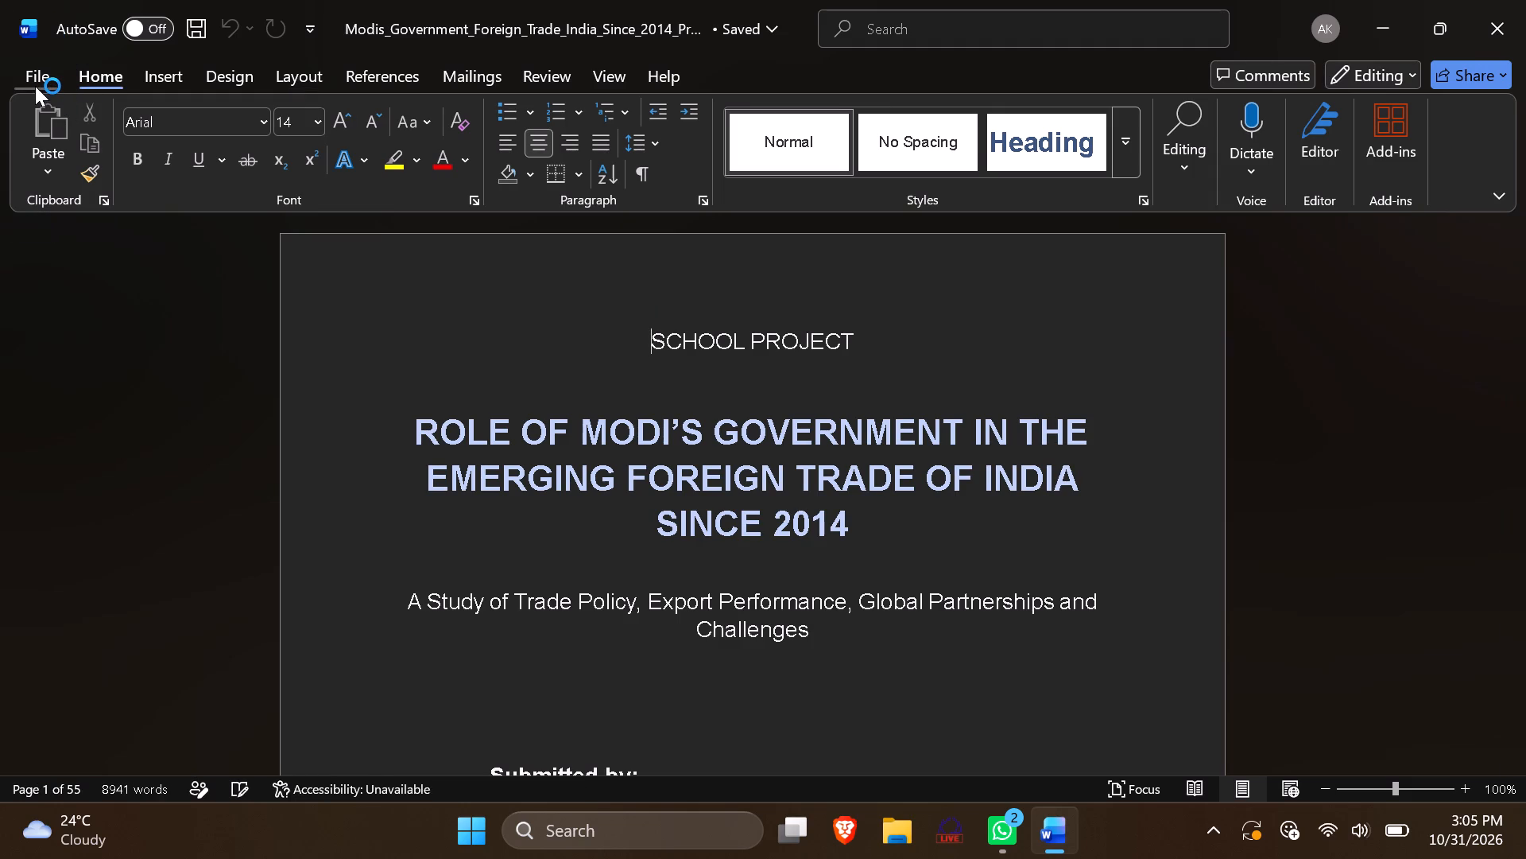
Save the converted document to the Desktop as "kanak project" in Word Document format.
key(ctrl+s)
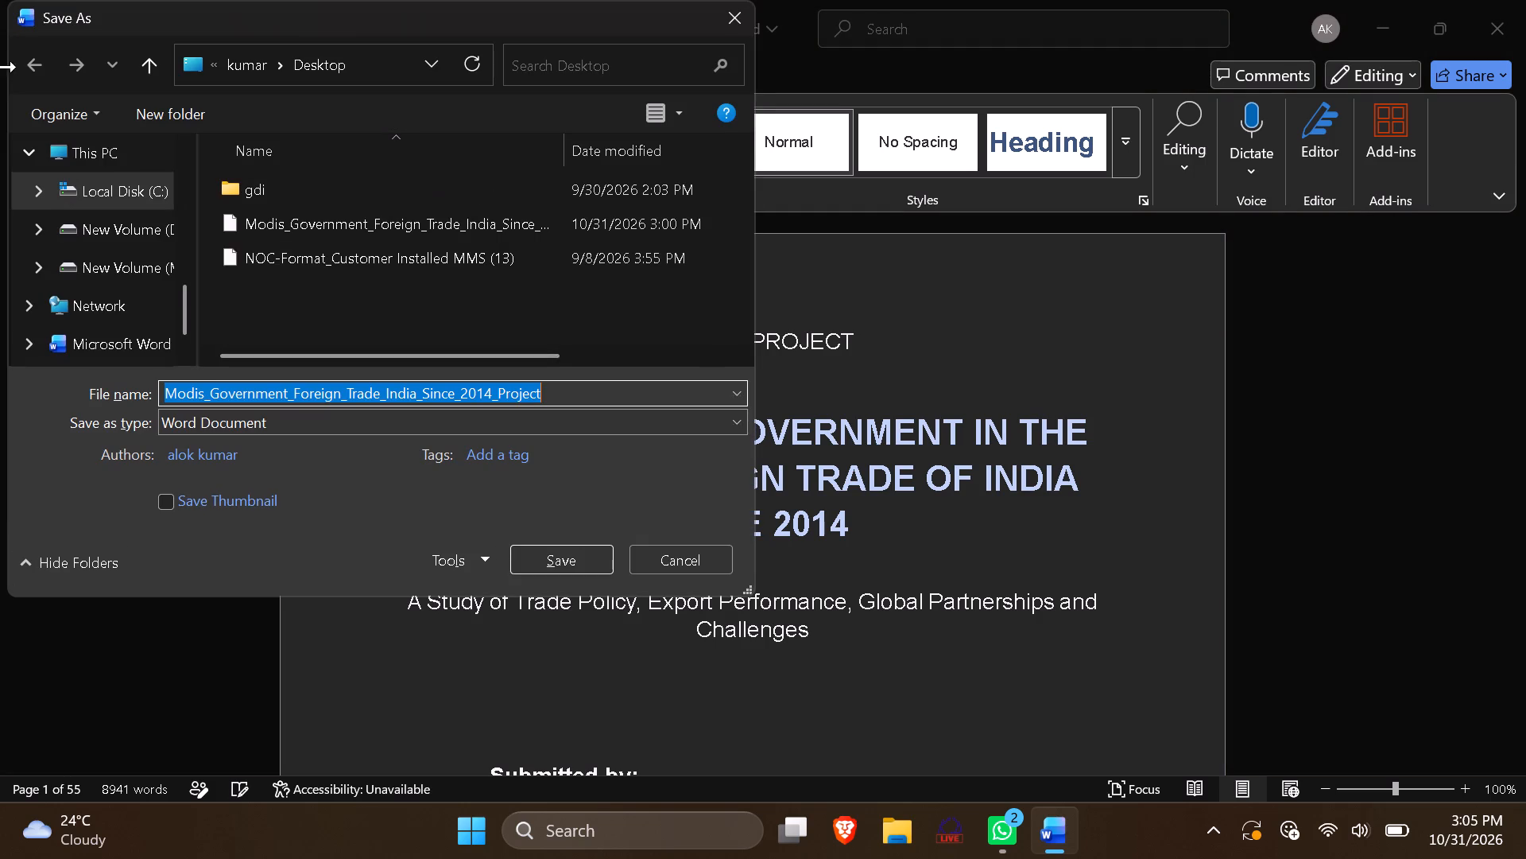
key(BackSpace)
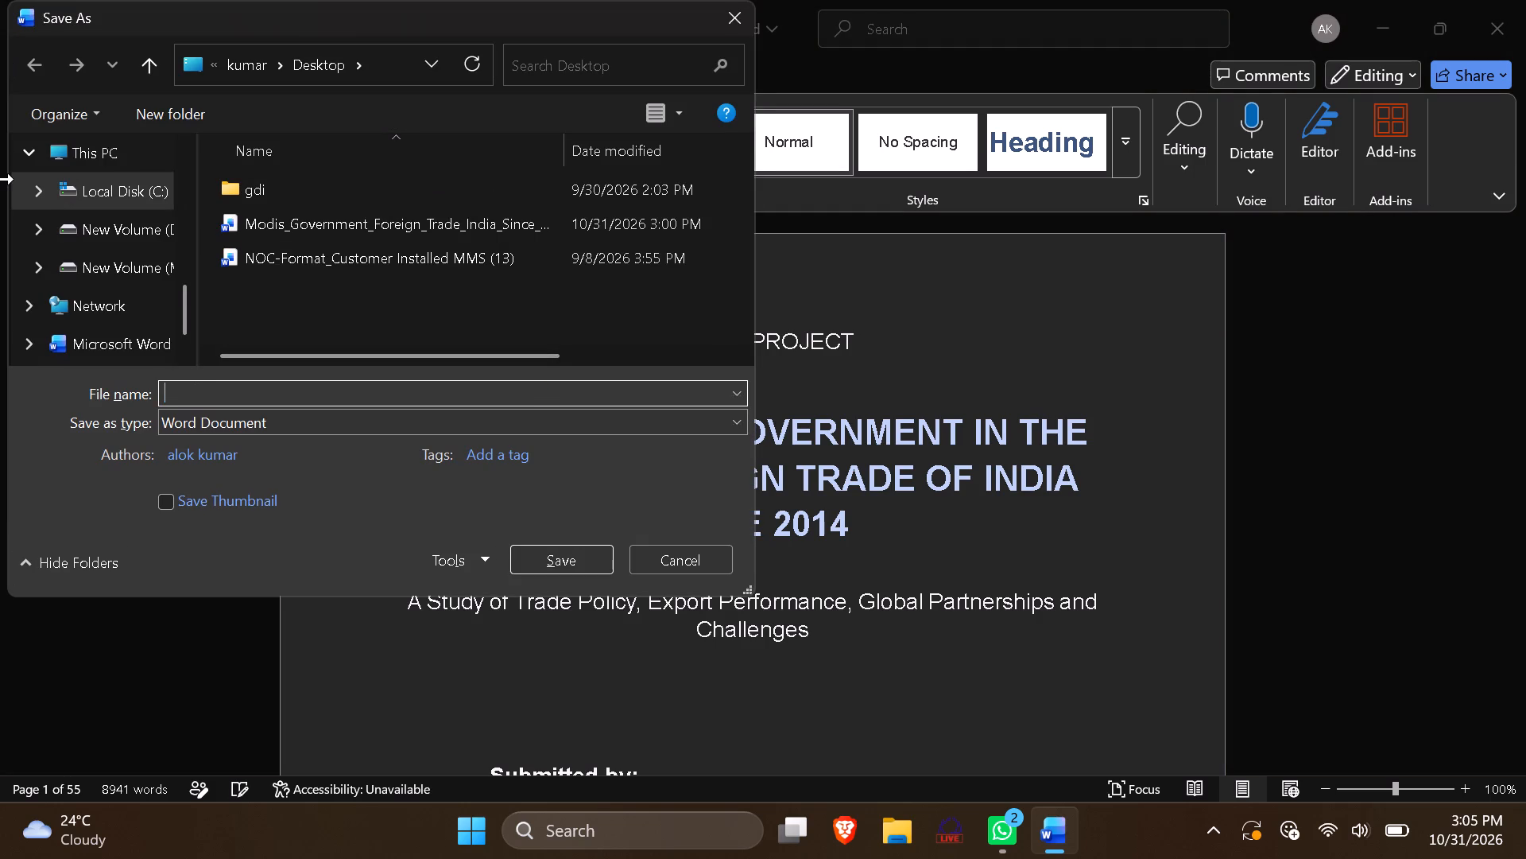
text(kanak)
key(space)
text(project)
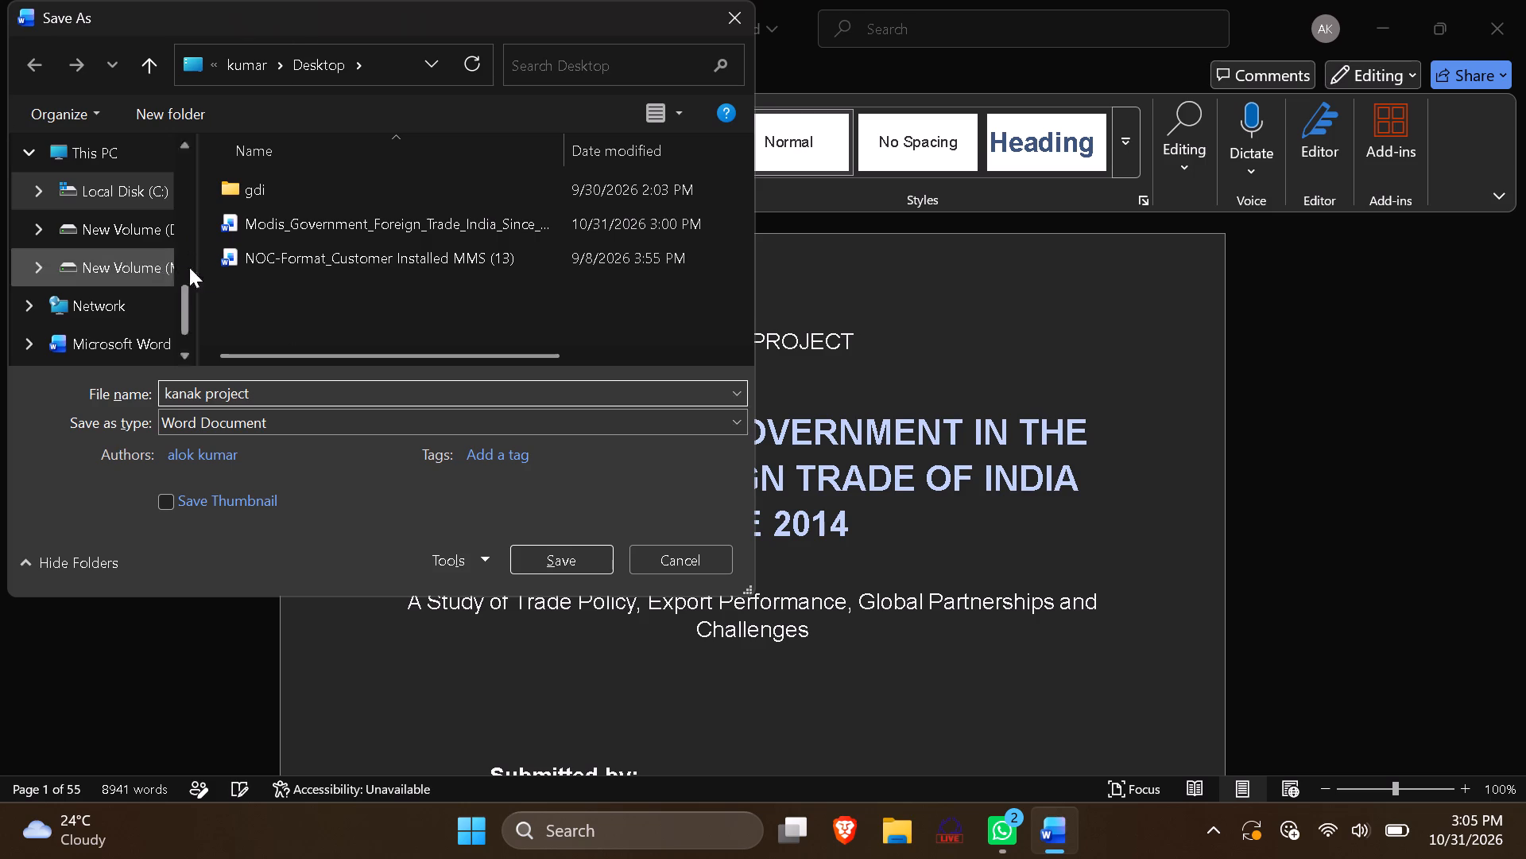
drag(189, 305, 187, 196)
click(118, 223)
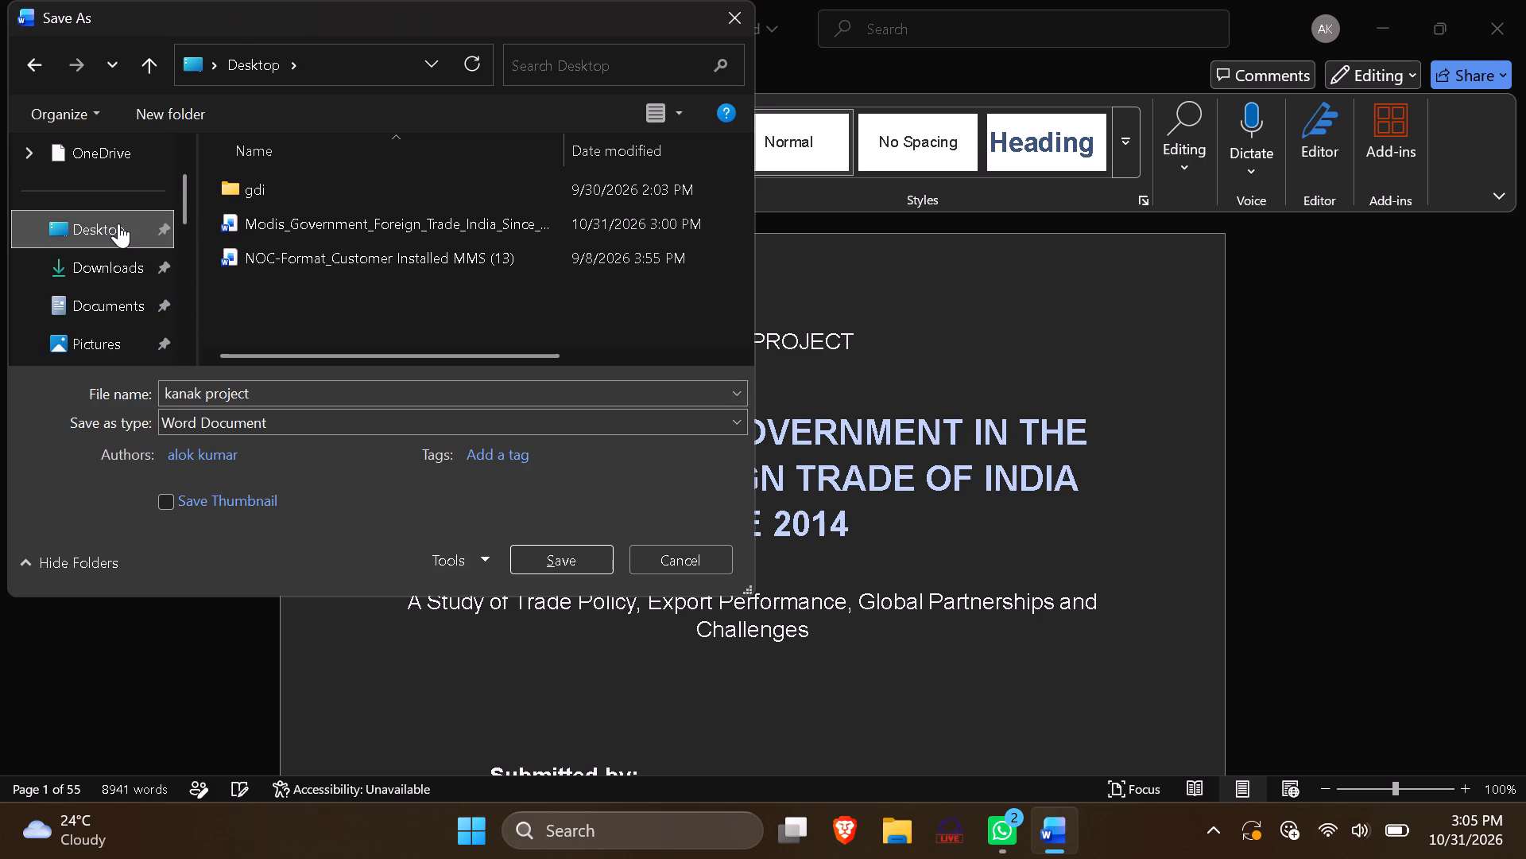
click(277, 426)
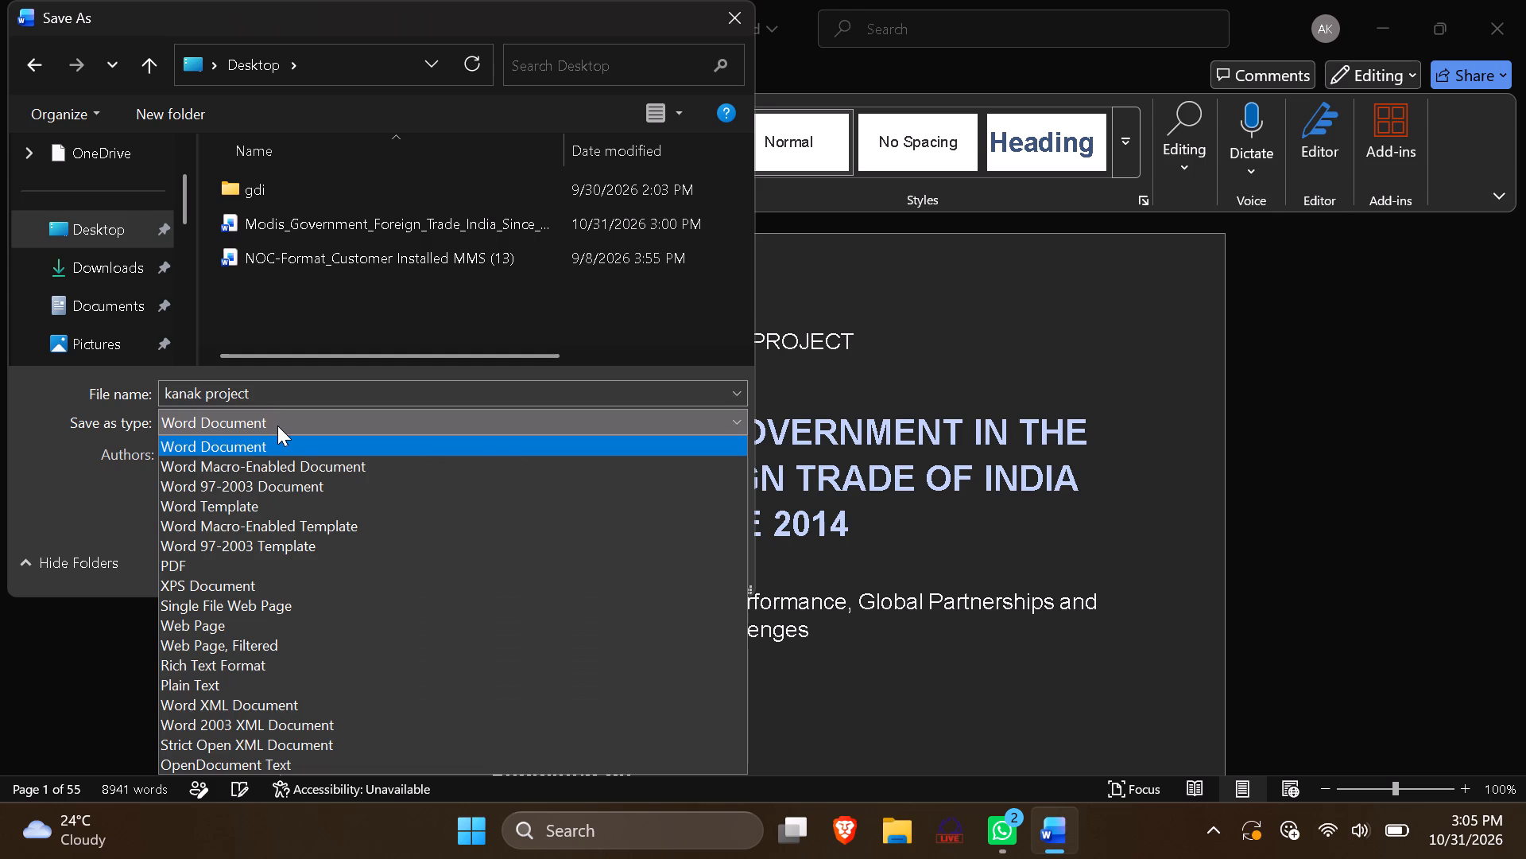
click(277, 426)
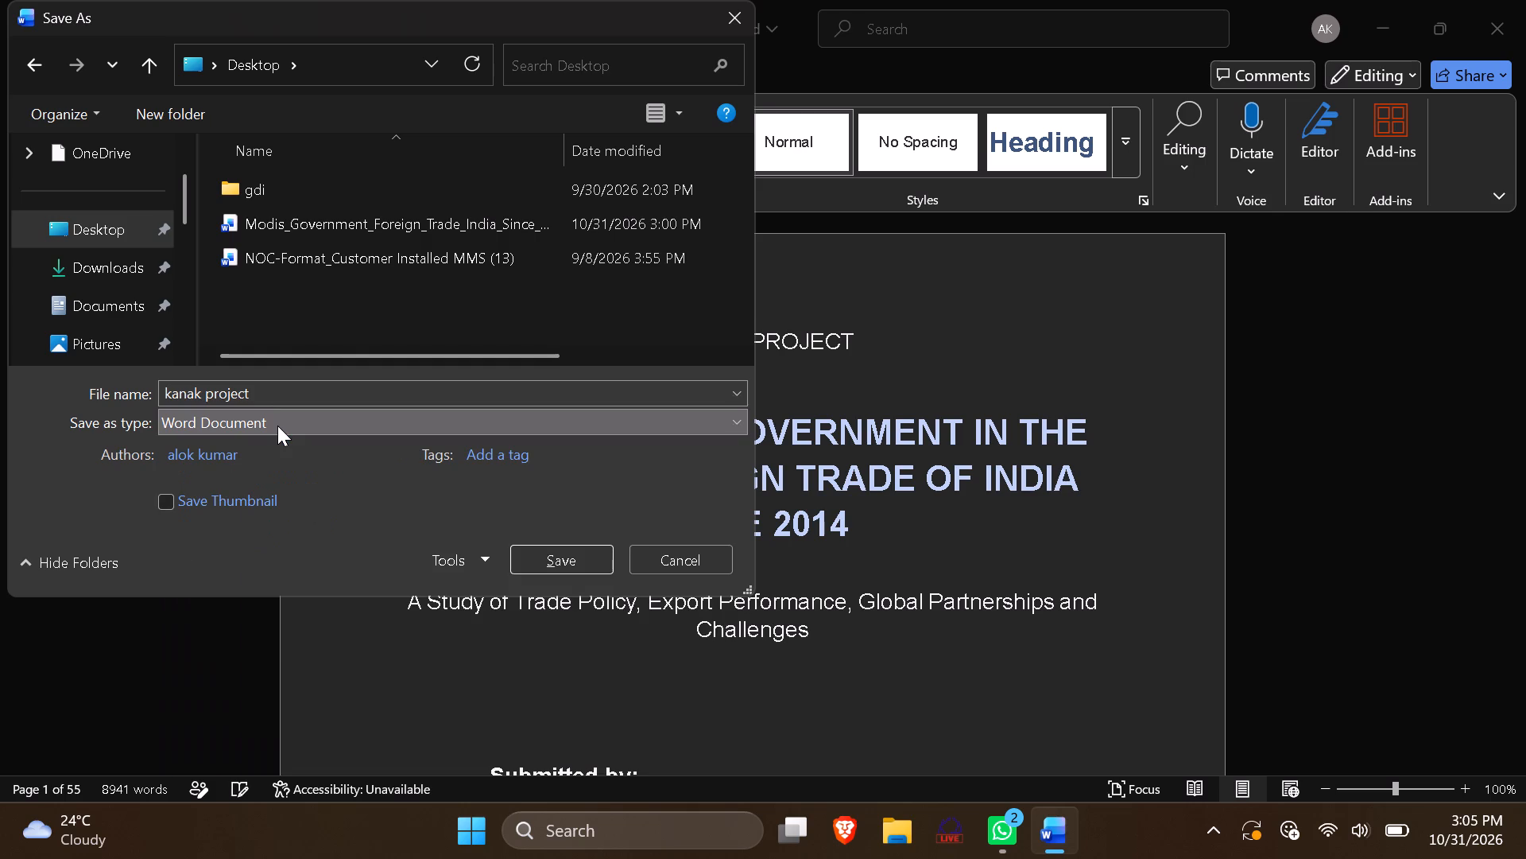
click(277, 426)
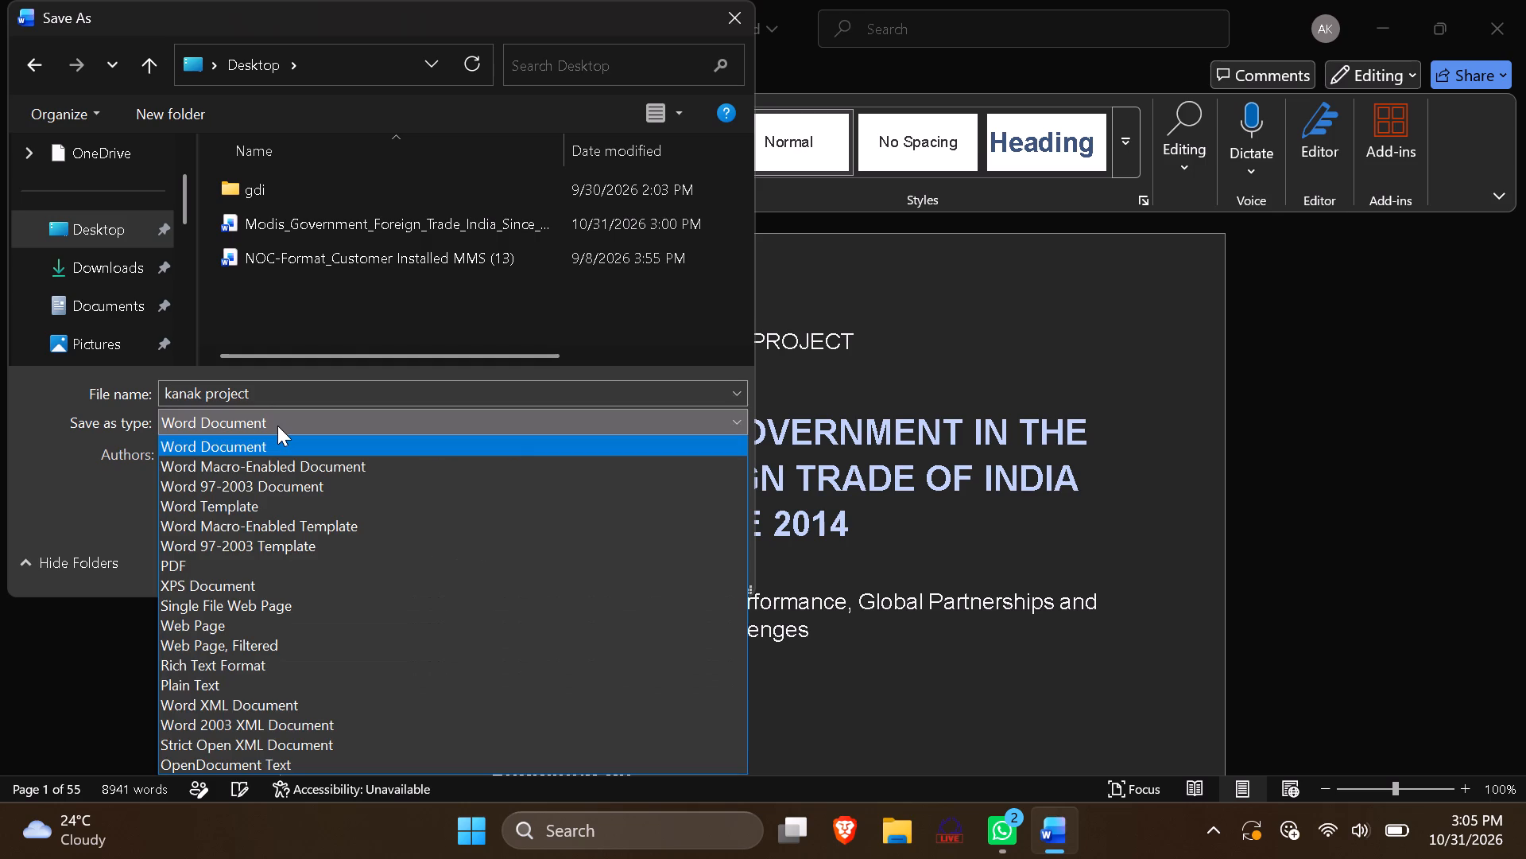
click(277, 426)
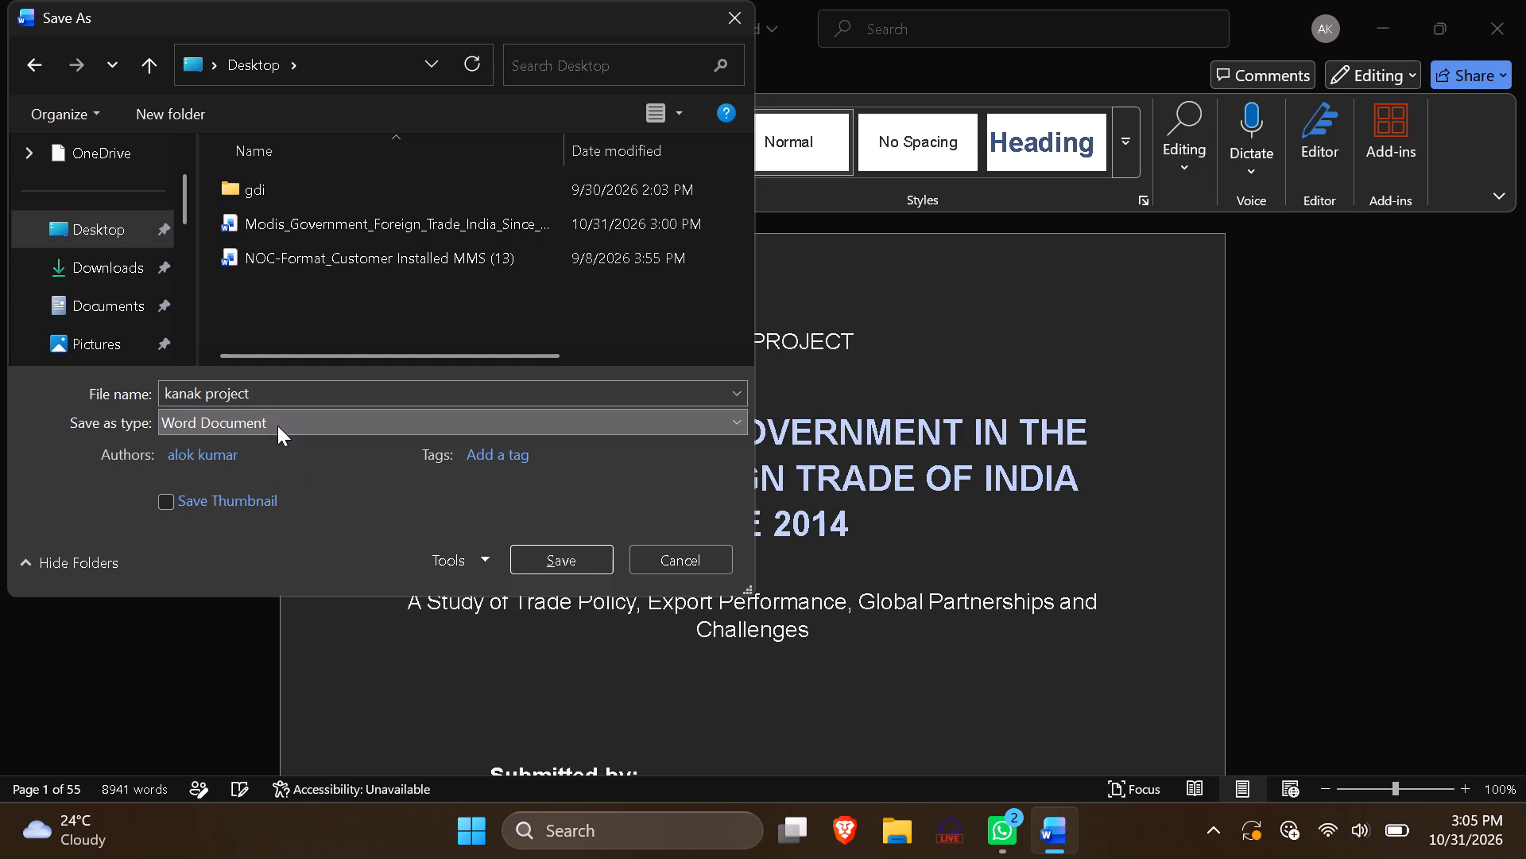
click(277, 426)
click(292, 425)
click(292, 425)
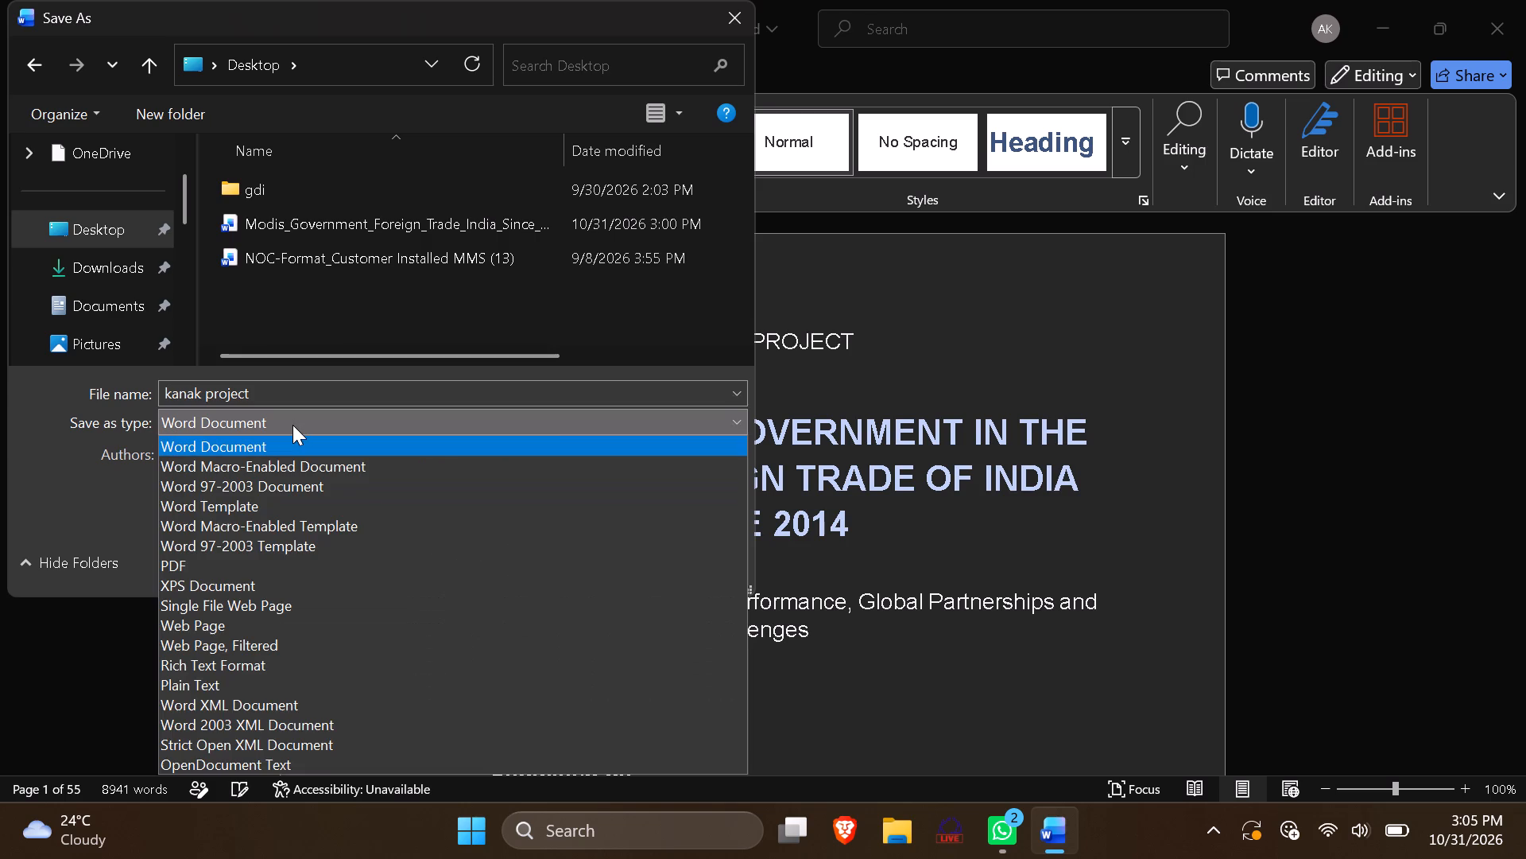
drag(292, 425, 560, 538)
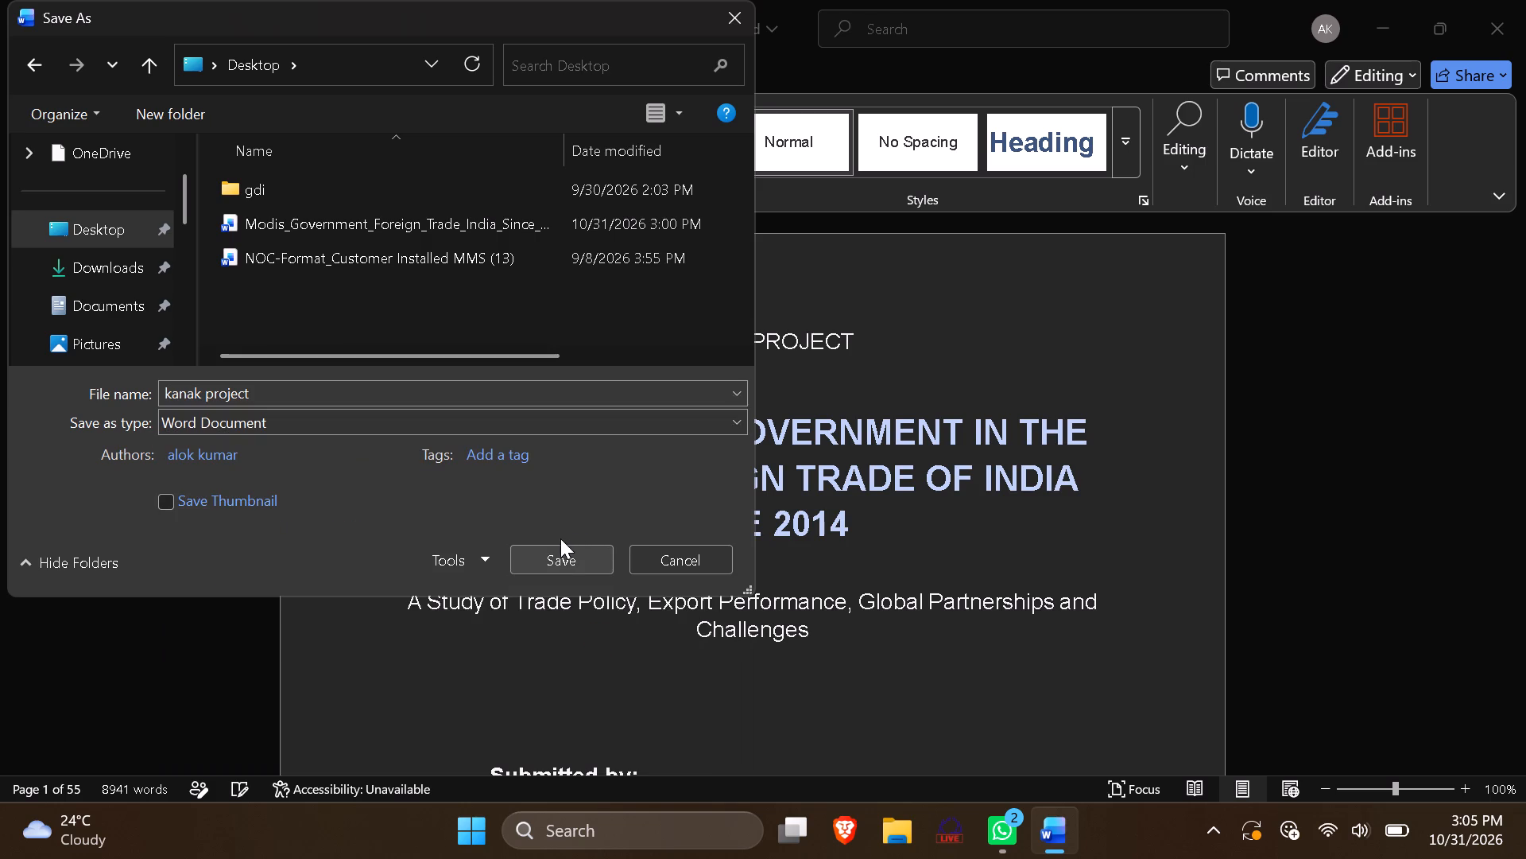
drag(560, 538, 557, 556)
click(557, 556)
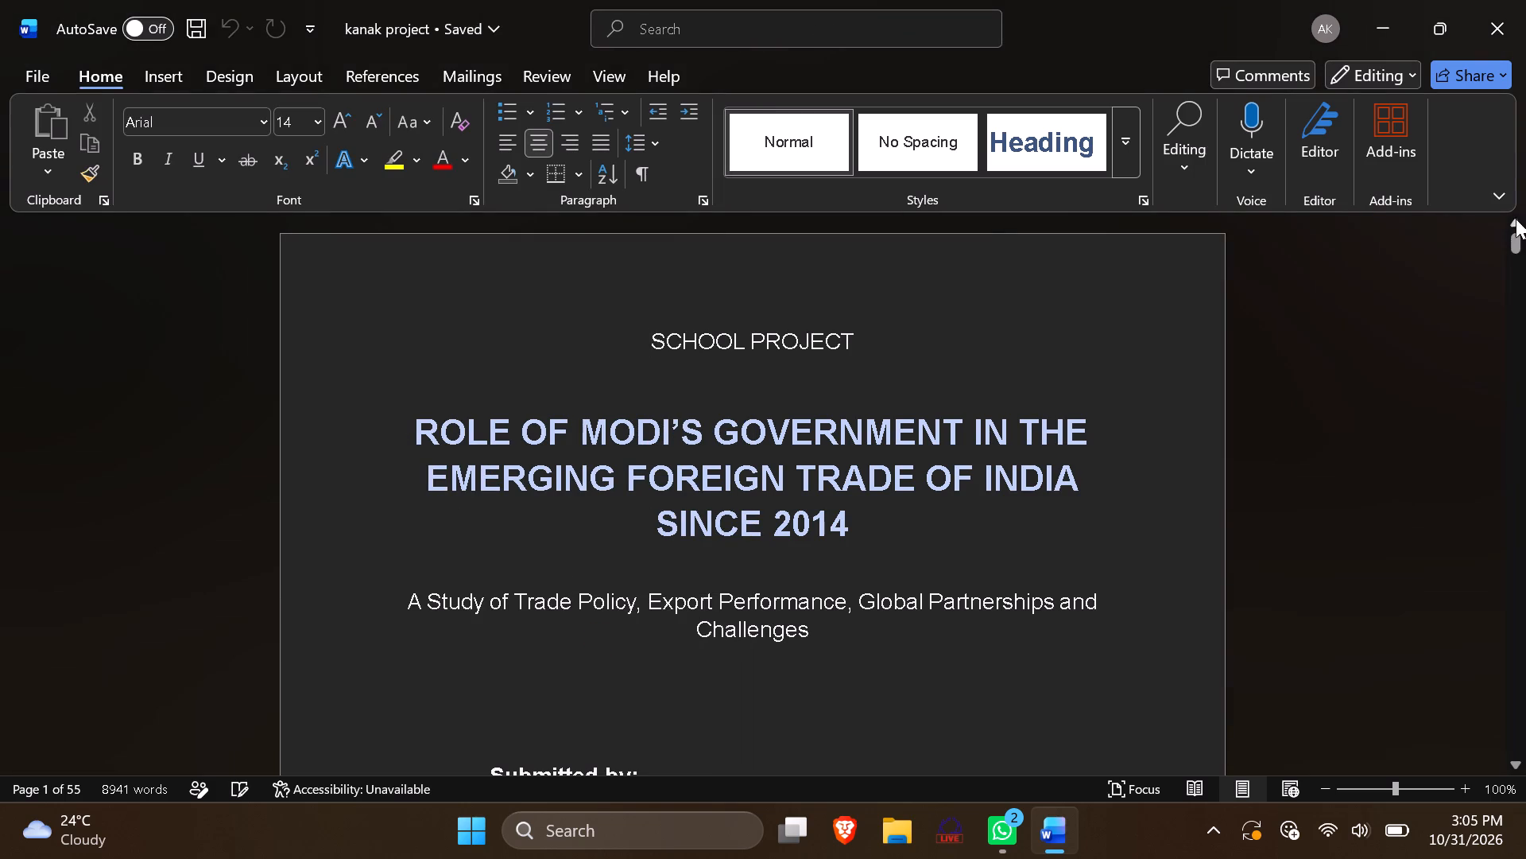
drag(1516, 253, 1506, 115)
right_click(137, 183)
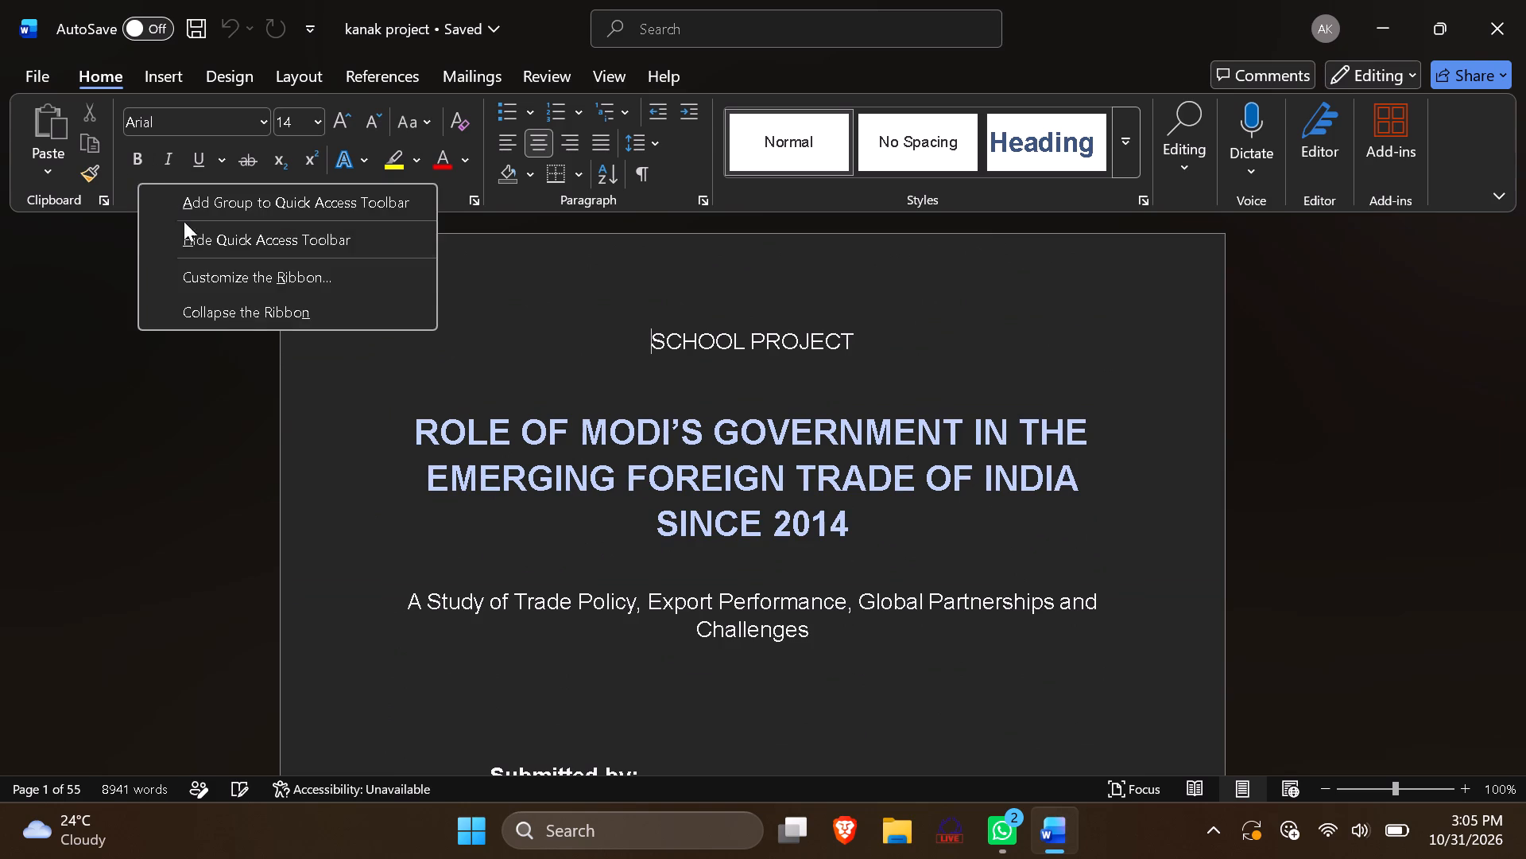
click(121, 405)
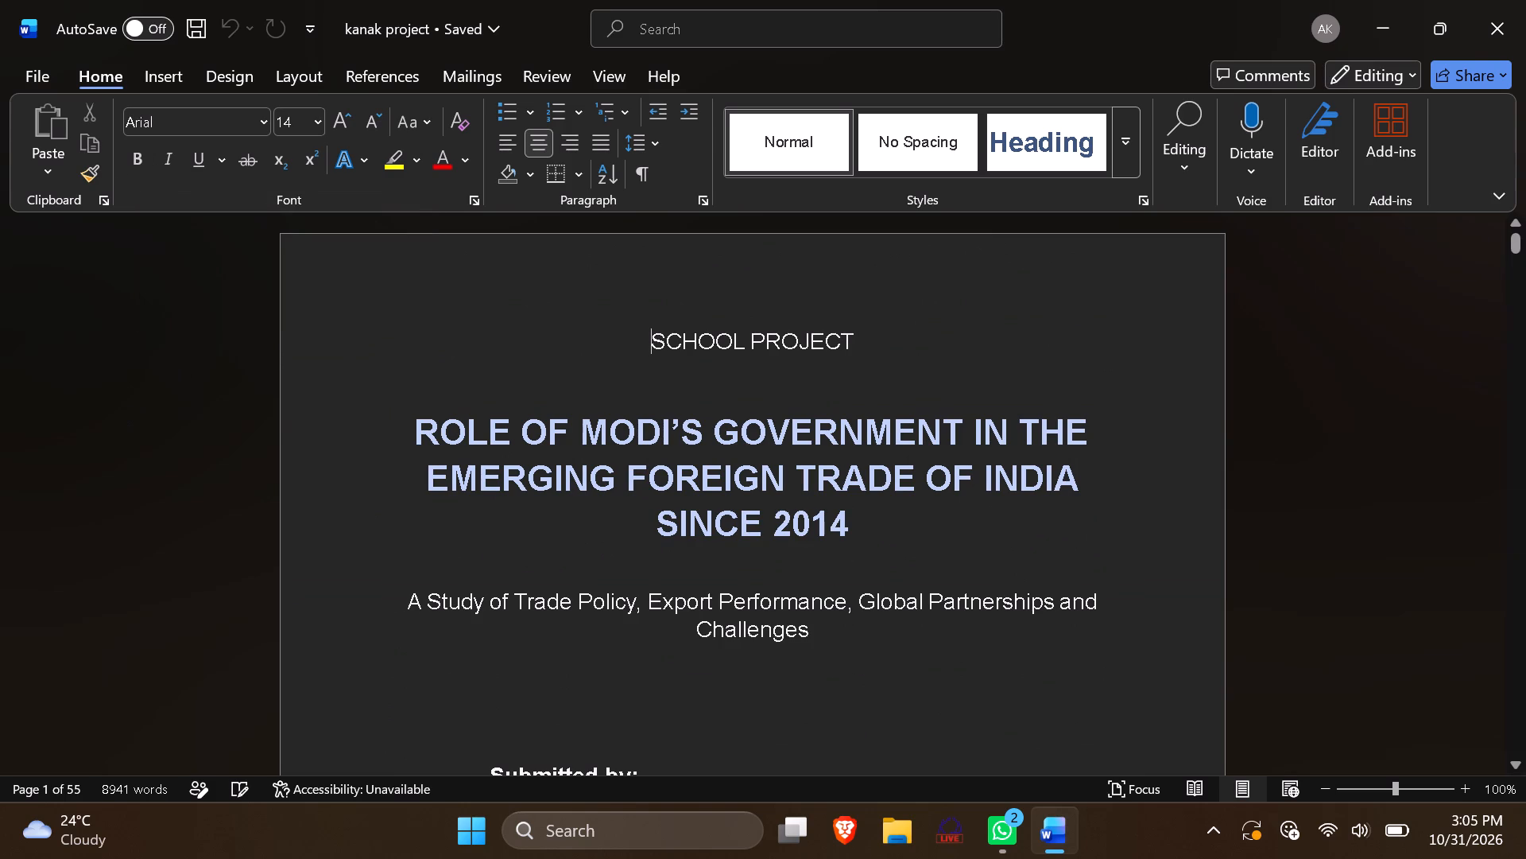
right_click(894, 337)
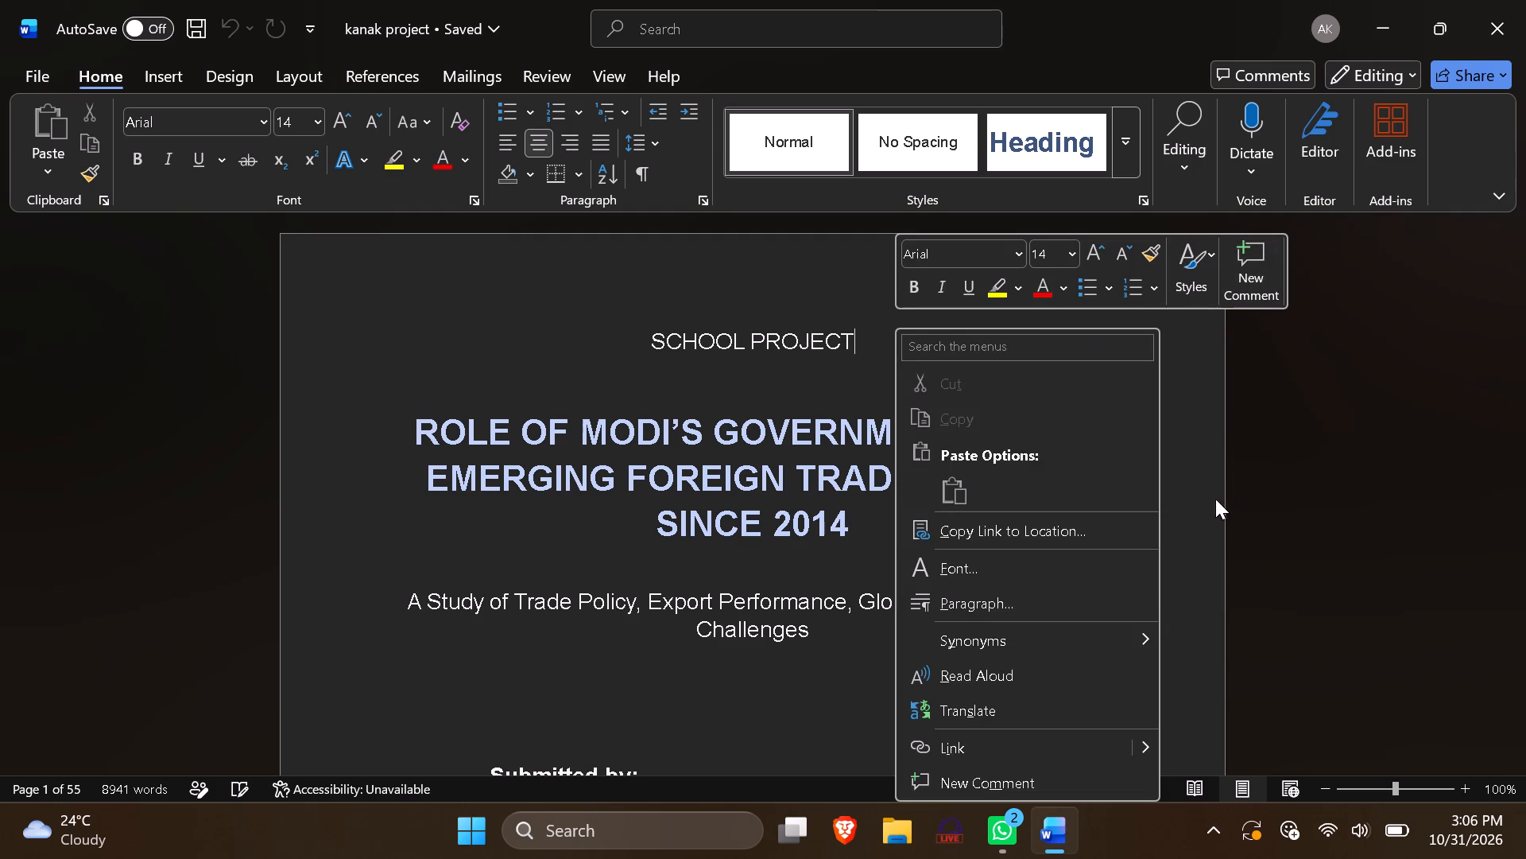
Look over the opening pages of the kanak project document, from the title page to the Acknowledgement and Abstract.
click(1305, 465)
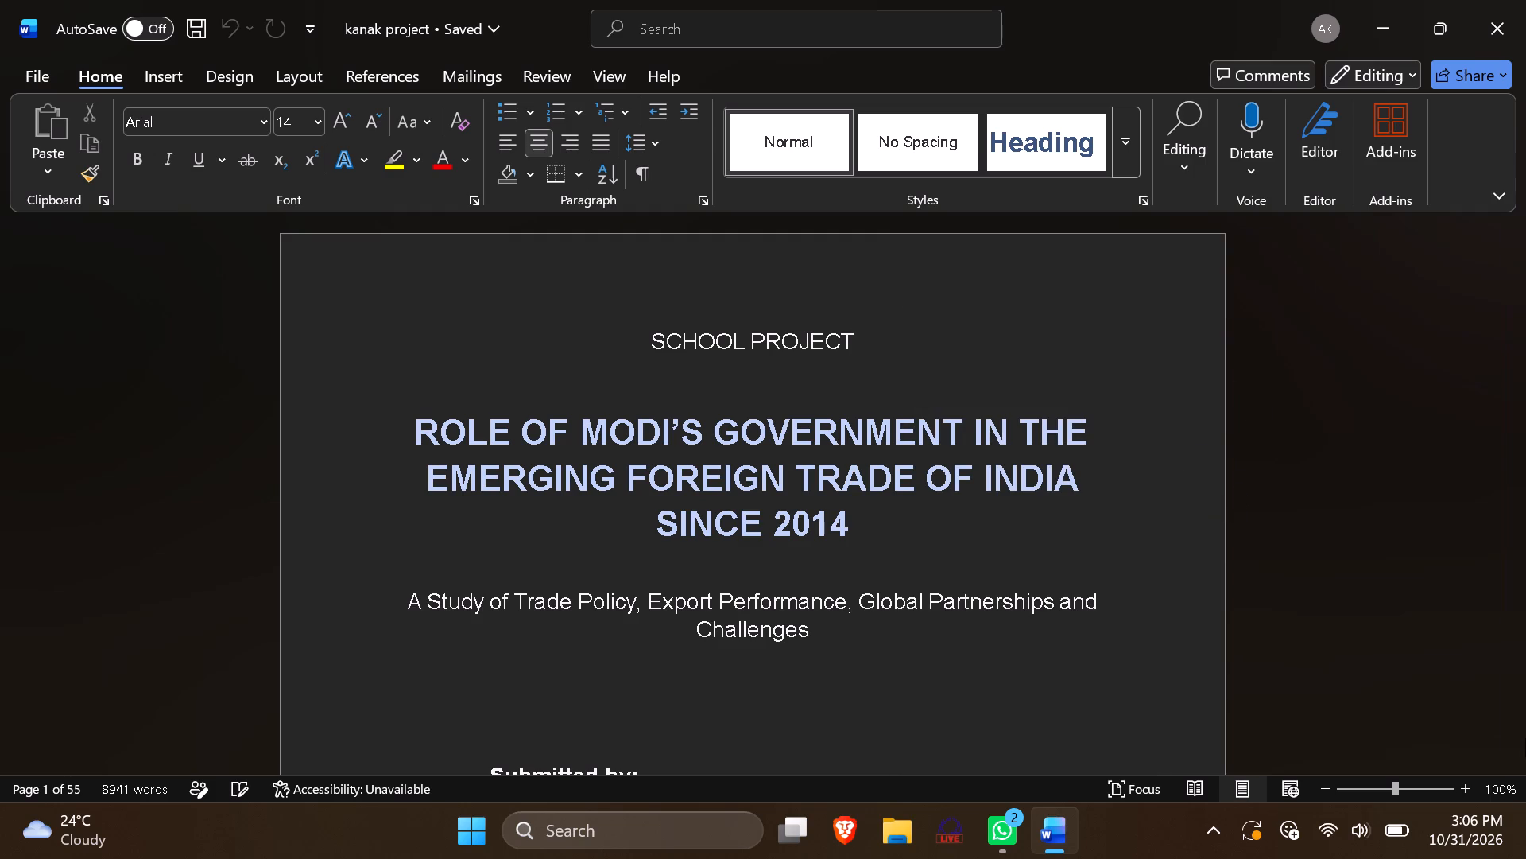
click(1516, 759)
triple_click(1516, 759)
triple_click(1516, 759)
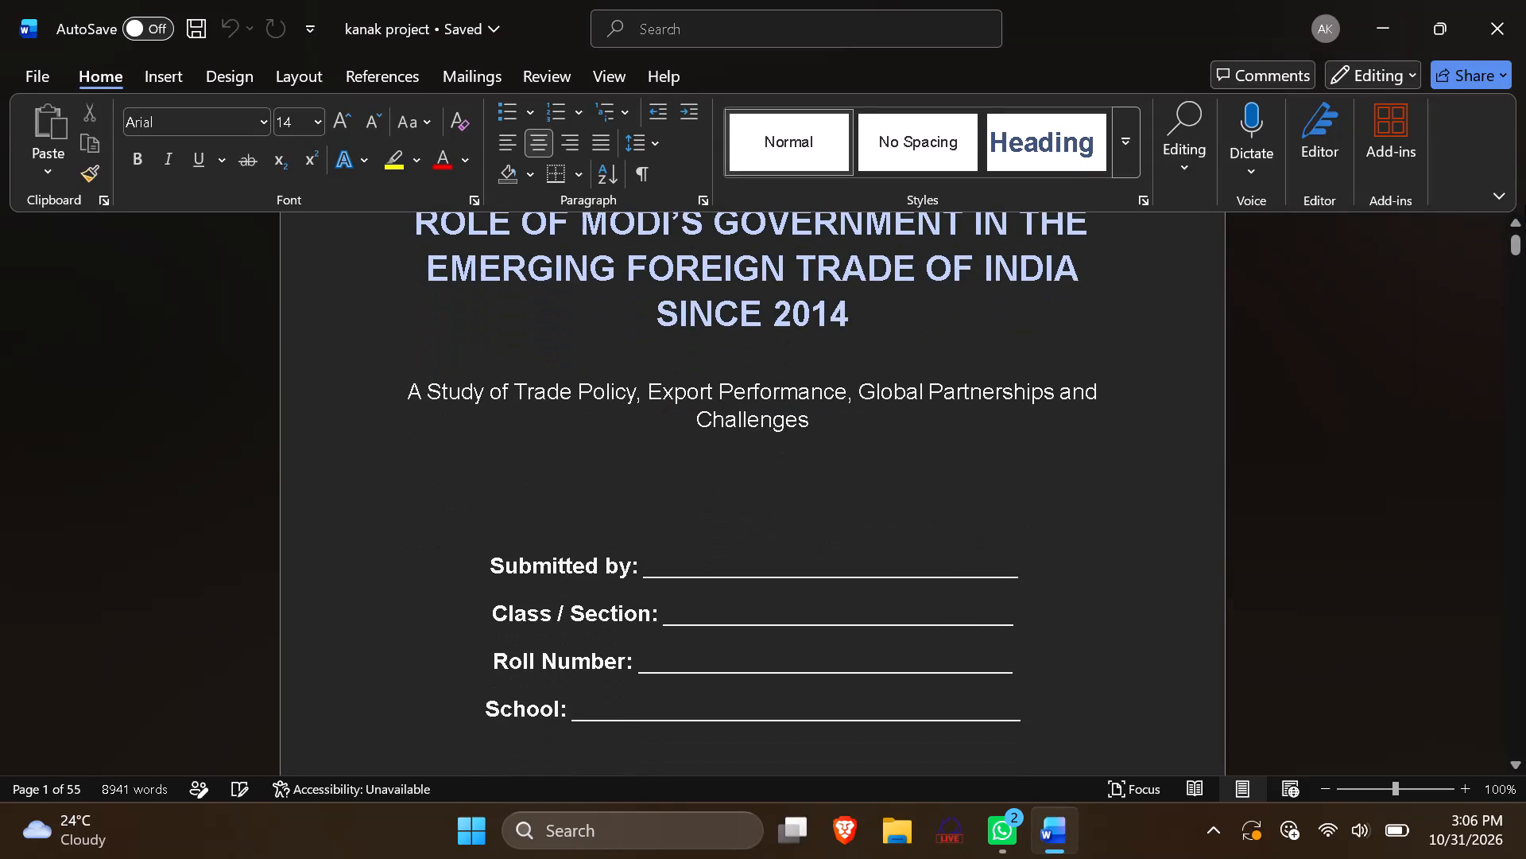
drag(1515, 251, 1493, 198)
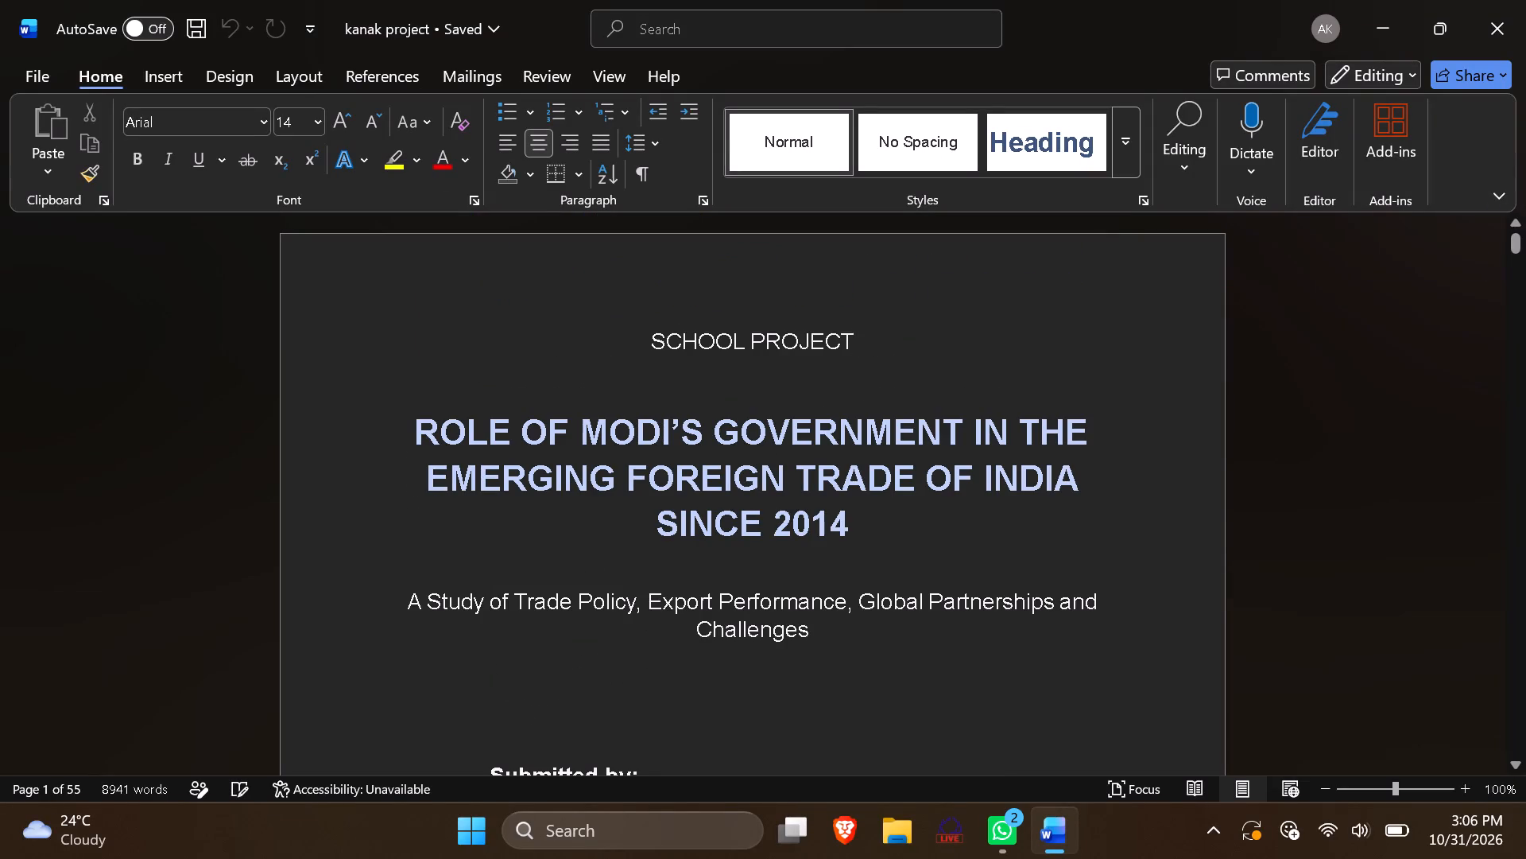
drag(1519, 237, 1520, 277)
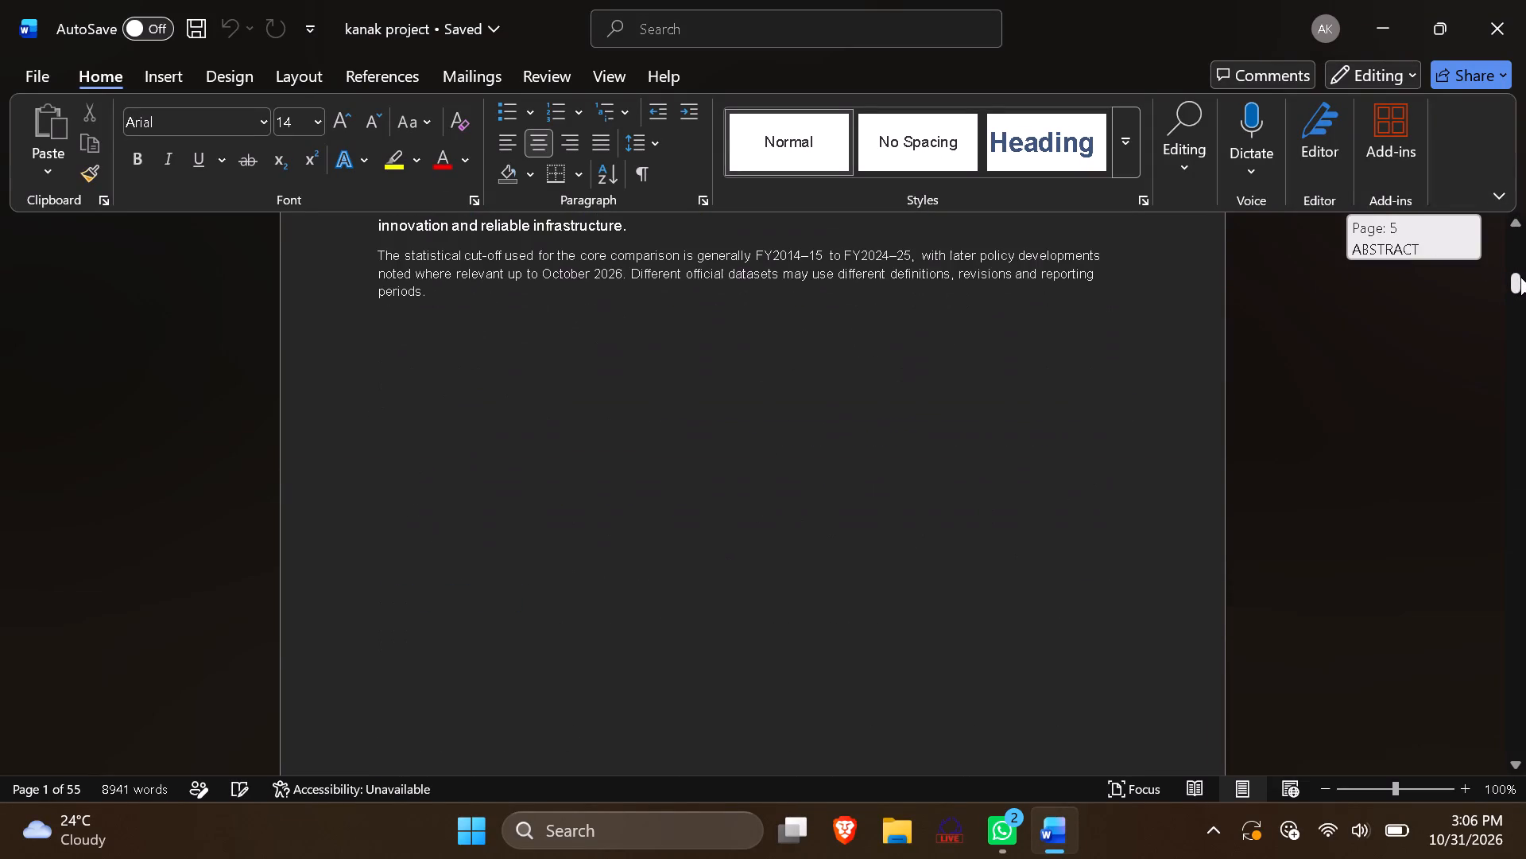
drag(1520, 277, 1519, 255)
triple_click(1513, 226)
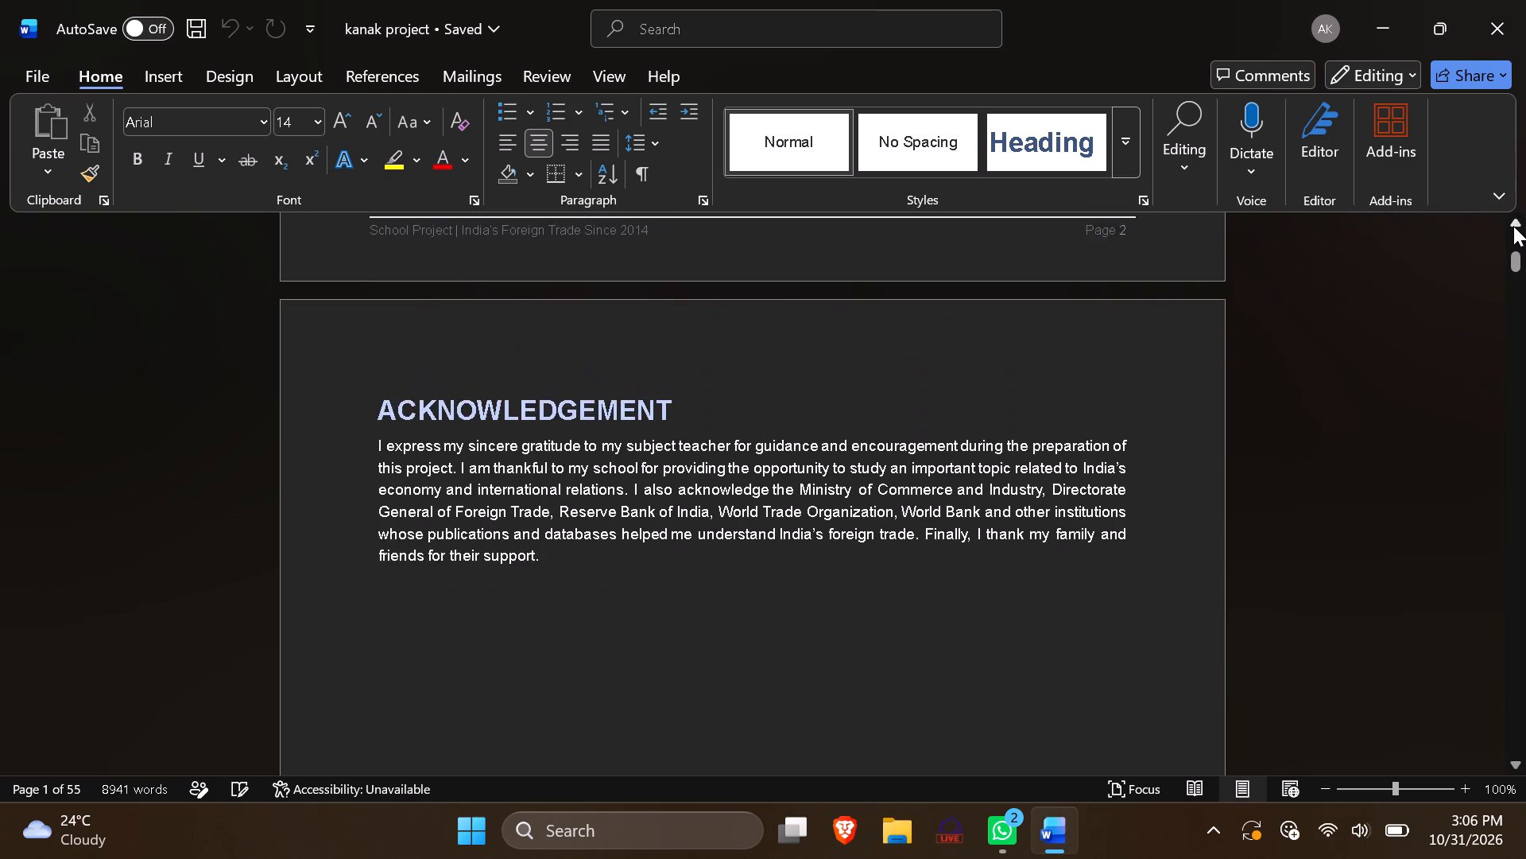
triple_click(1513, 226)
drag(1513, 226, 1525, 858)
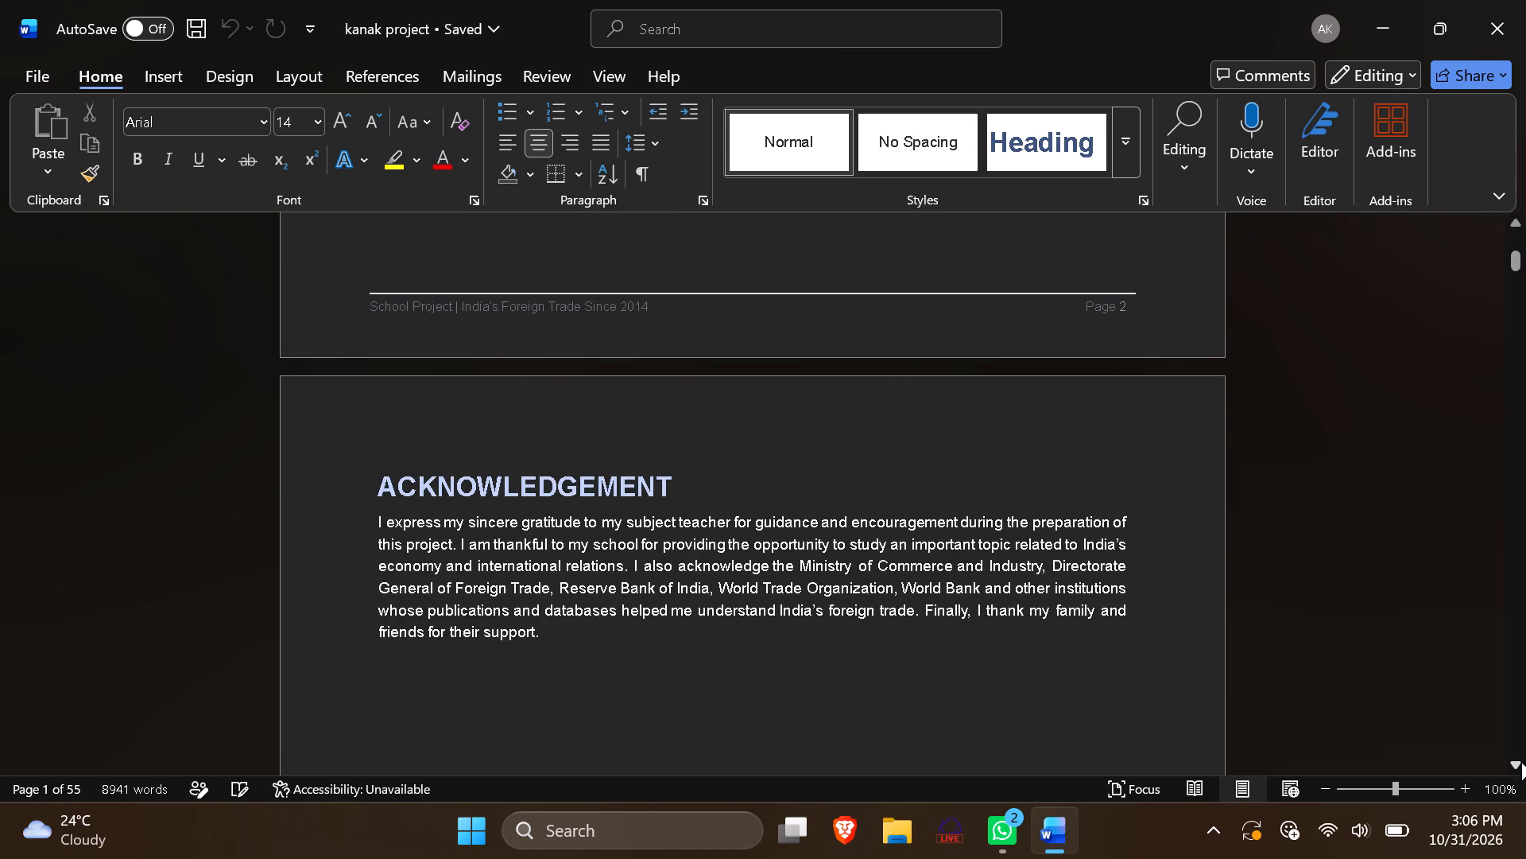
Review the document's front matter line by line, from the title page through Contents and Abstract to the How to Read This Project section.
key(Down)
key(Down)
key(Down)
key(Down)
key(Down)
key(Down)
key(Down)
key(Down)
key(Down)
key(Down)
key(Down)
key(Down)
key(Down)
key(Down)
key(Down)
key(Down)
key(Down)
key(Down)
key(Down)
key(Down)
key(Down)
key(Down)
key(Down)
key(Down)
key(Down)
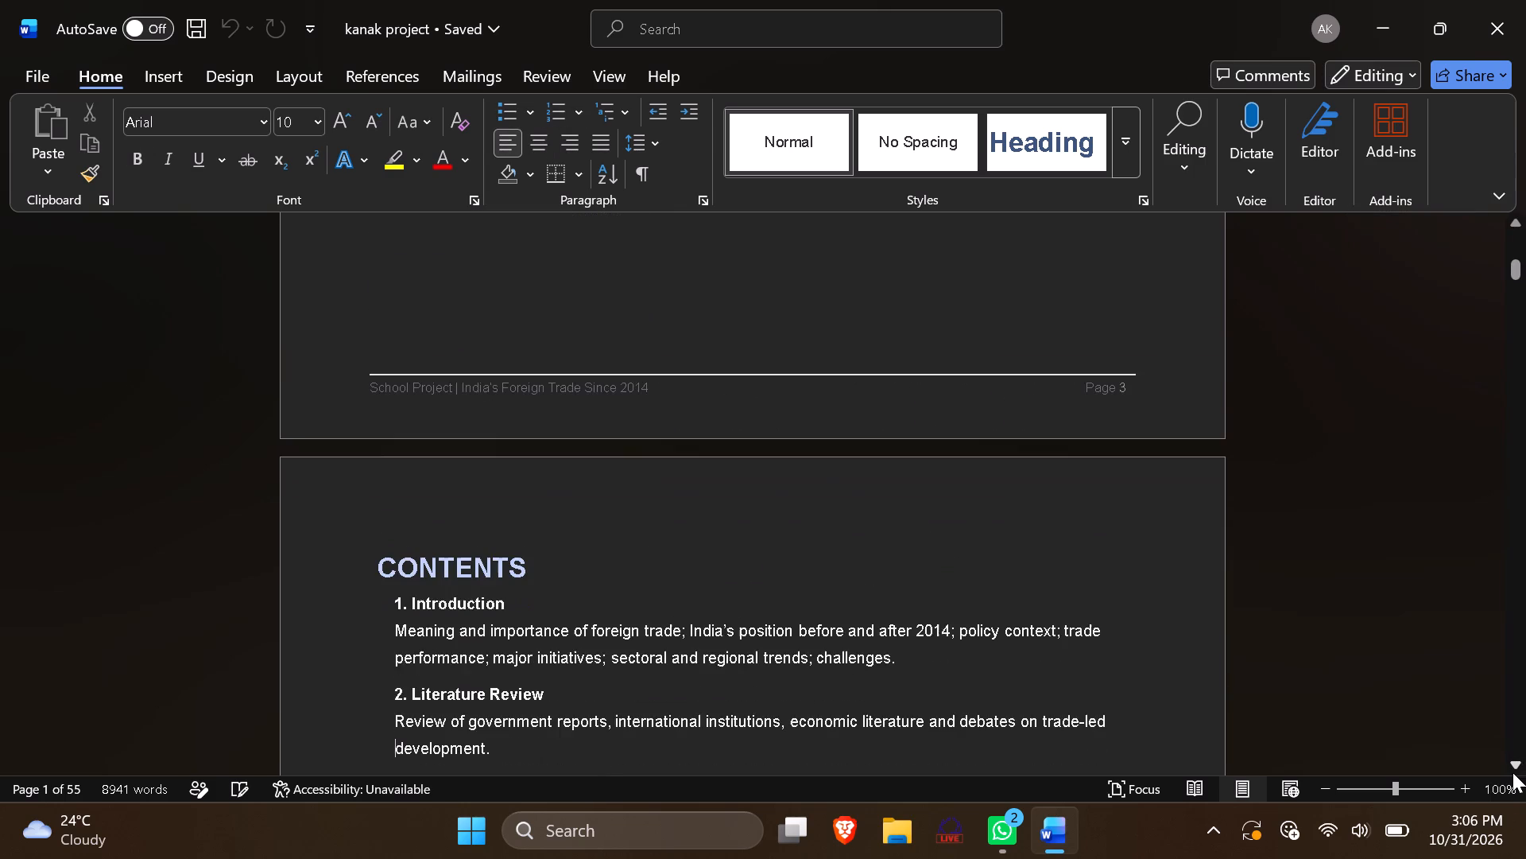
key(Down)
key(Down)
key(Down)
key(Down)
key(Down)
key(Down)
key(Down)
key(Down)
key(Down)
key(Down)
key(Down)
key(Down)
key(Down)
key(Down)
key(Down)
key(Down)
key(Down)
key(Down)
key(Down)
key(Down)
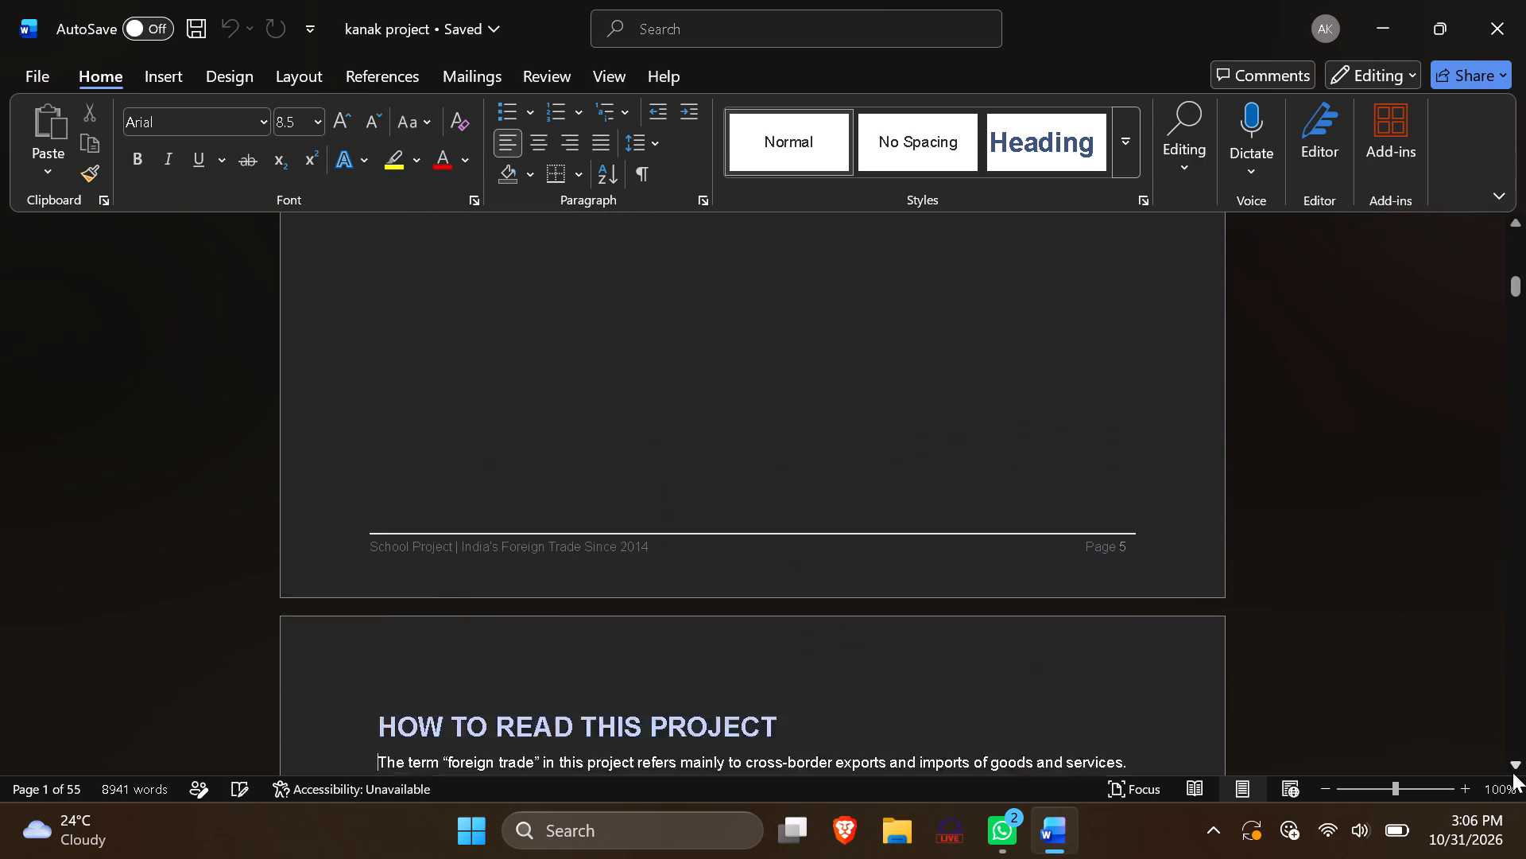
key(Up)
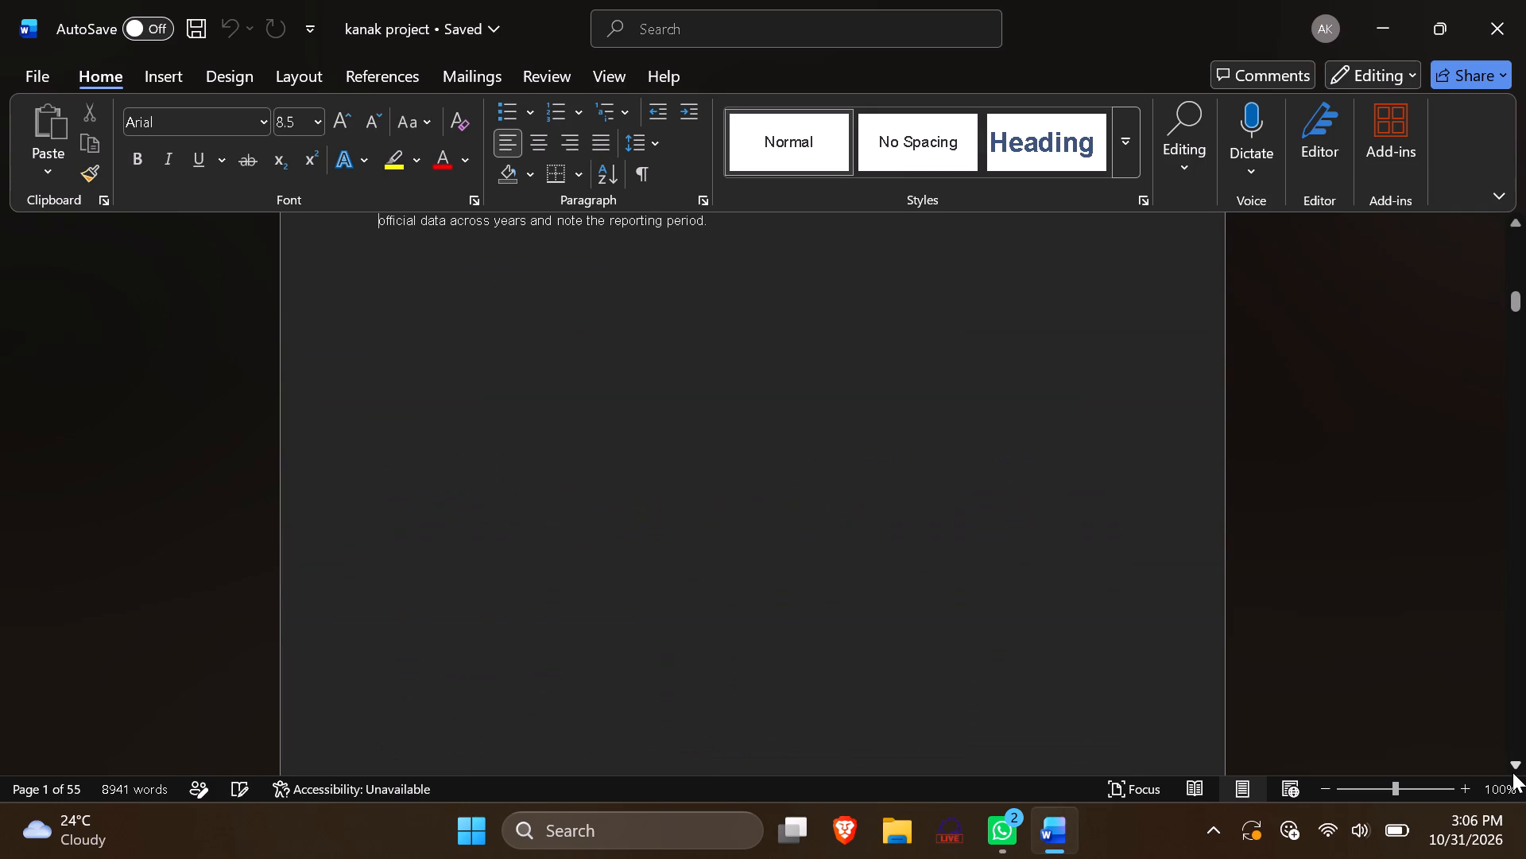
Look back through pages 6 and 7 to the section "1. INTRODUCTION: MEANING OF FOREIGN TRADE" and examine its text.
key(Up)
key(Up)
key(Up)
key(Up)
key(Up)
key(Up)
key(Up)
key(Up)
key(Up)
key(Up)
key(Up)
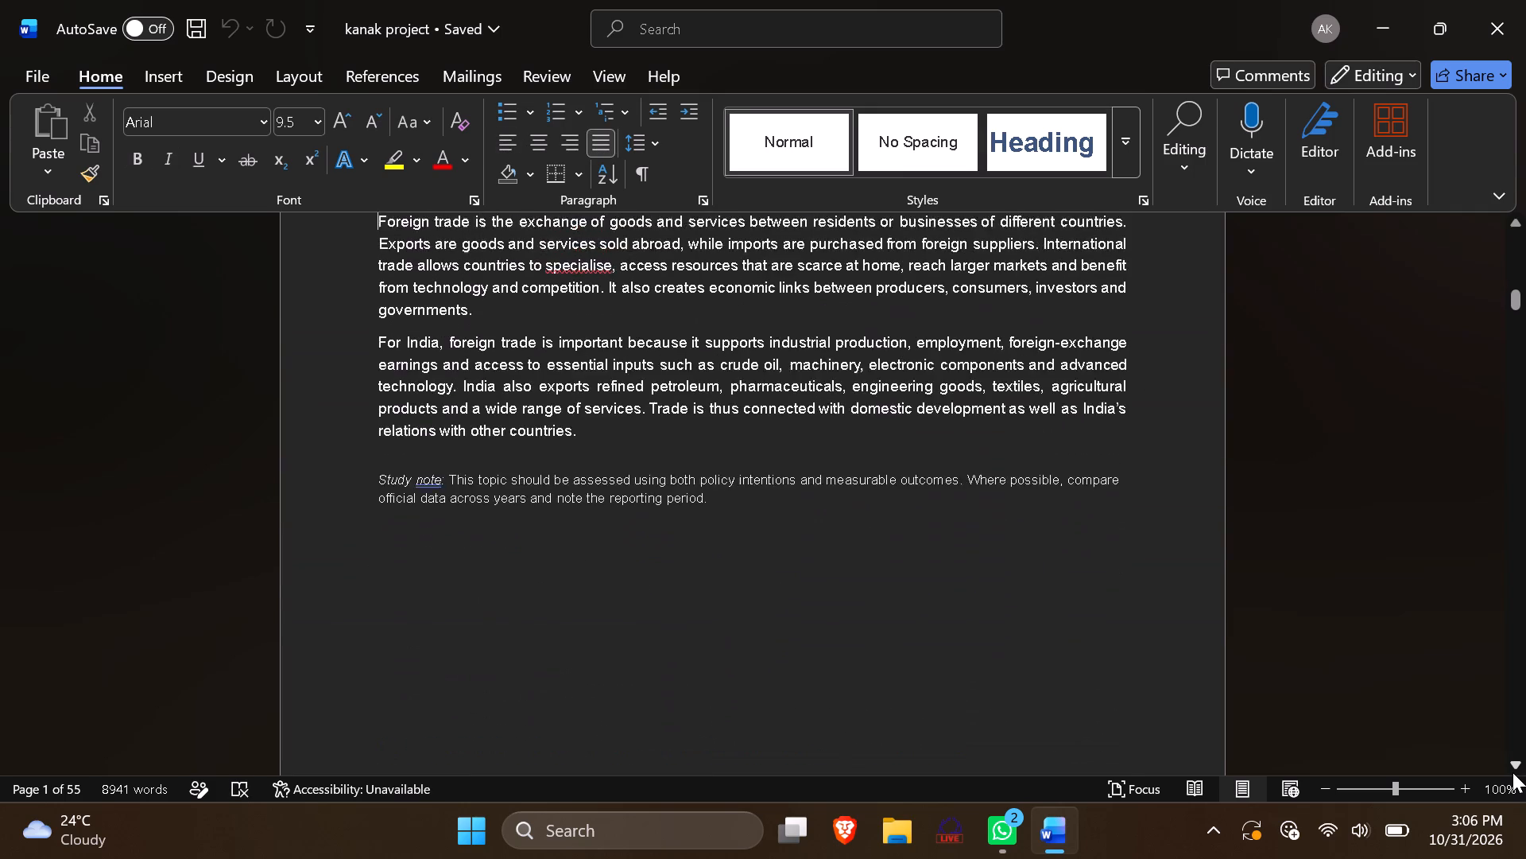
key(Up)
key(Up)
key(Up)
key(Down)
key(Down)
key(Down)
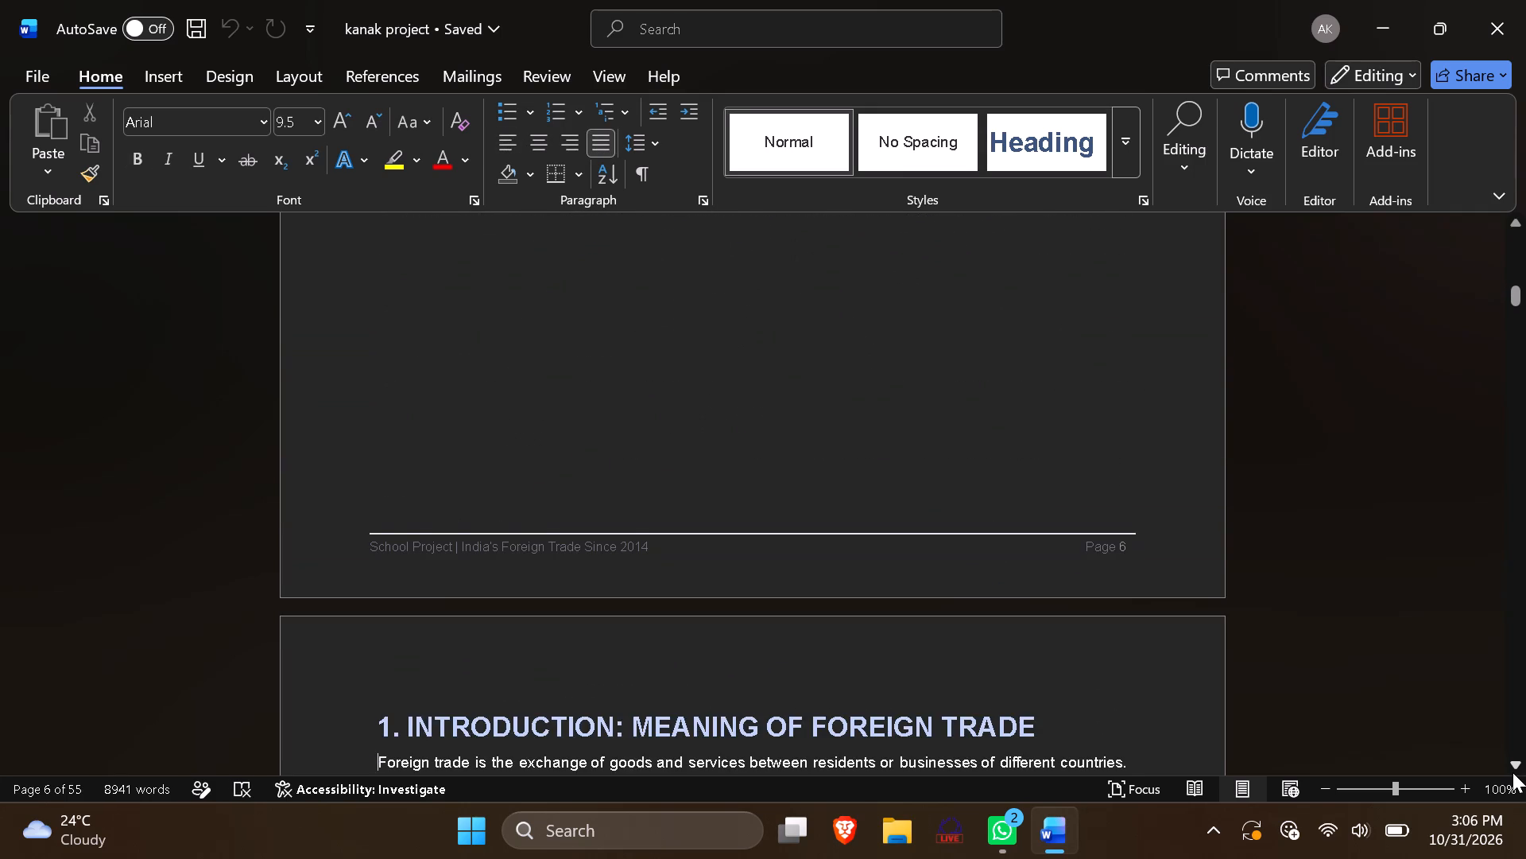
key(Down)
click(1112, 639)
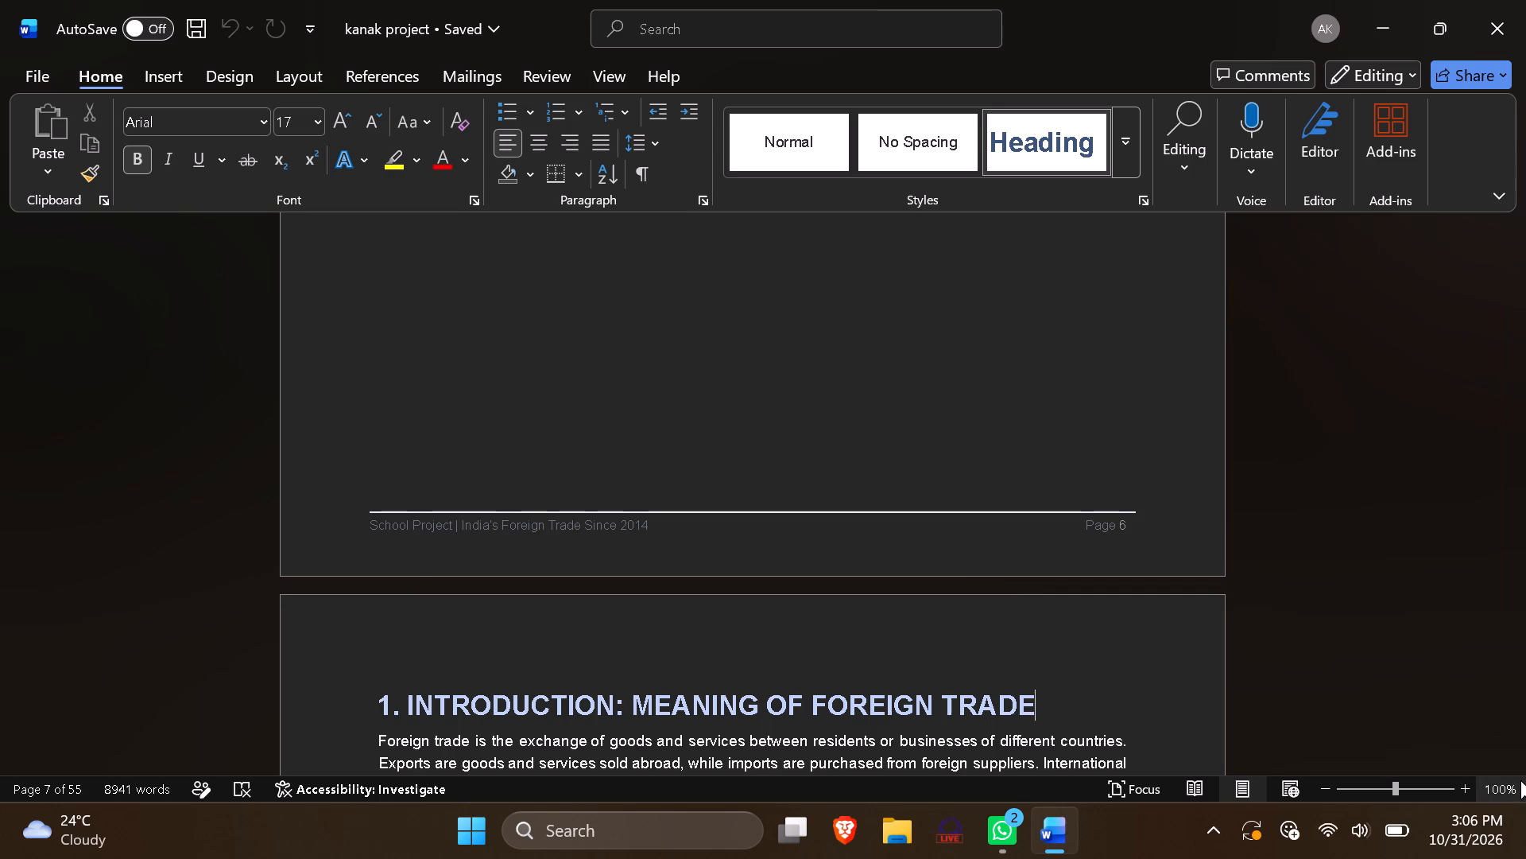
triple_click(1517, 768)
click(1517, 768)
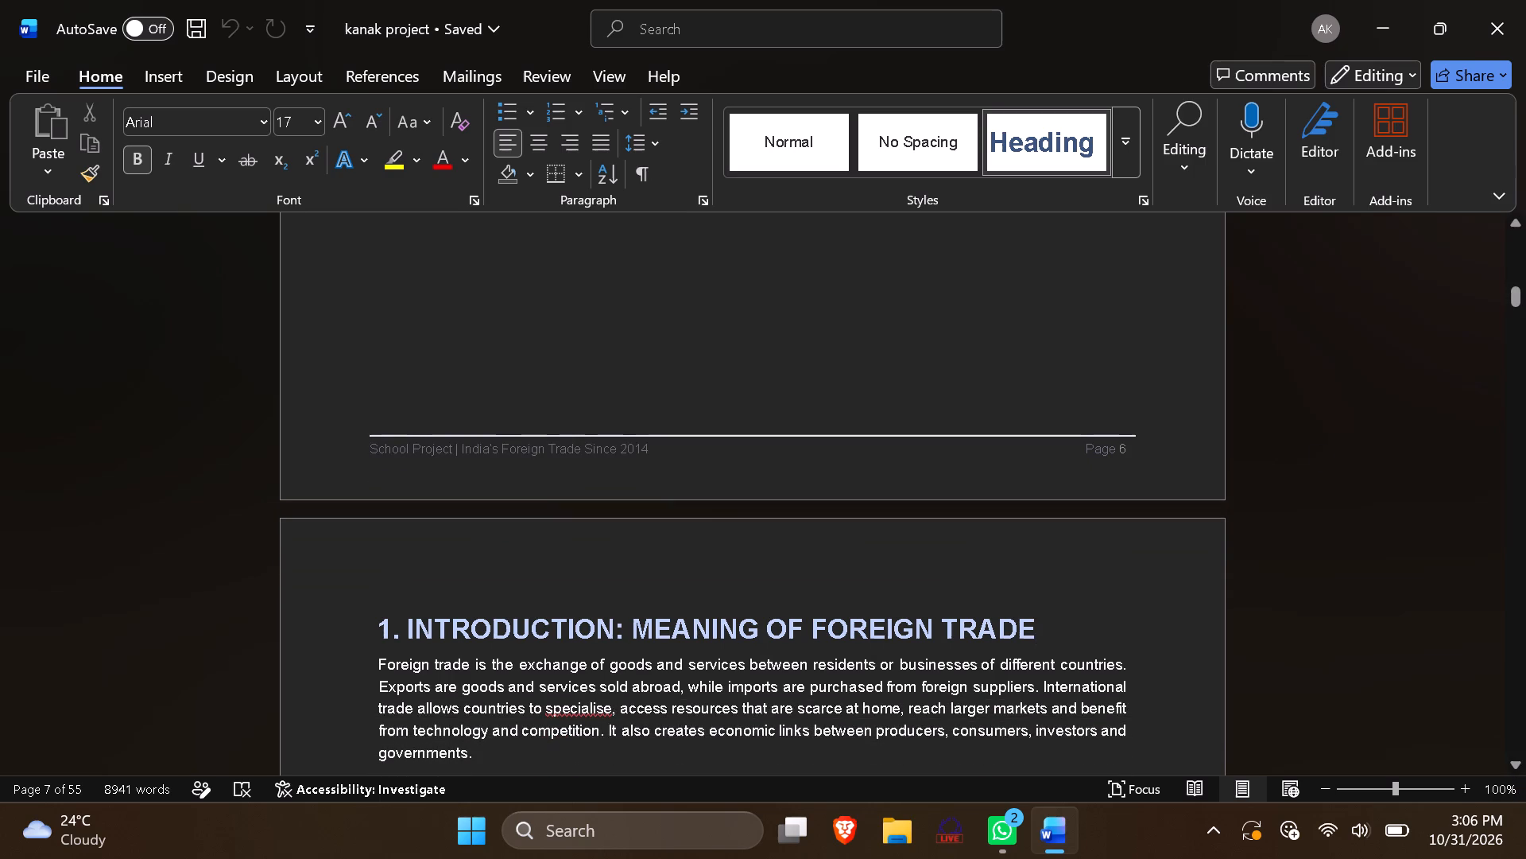
click(1064, 595)
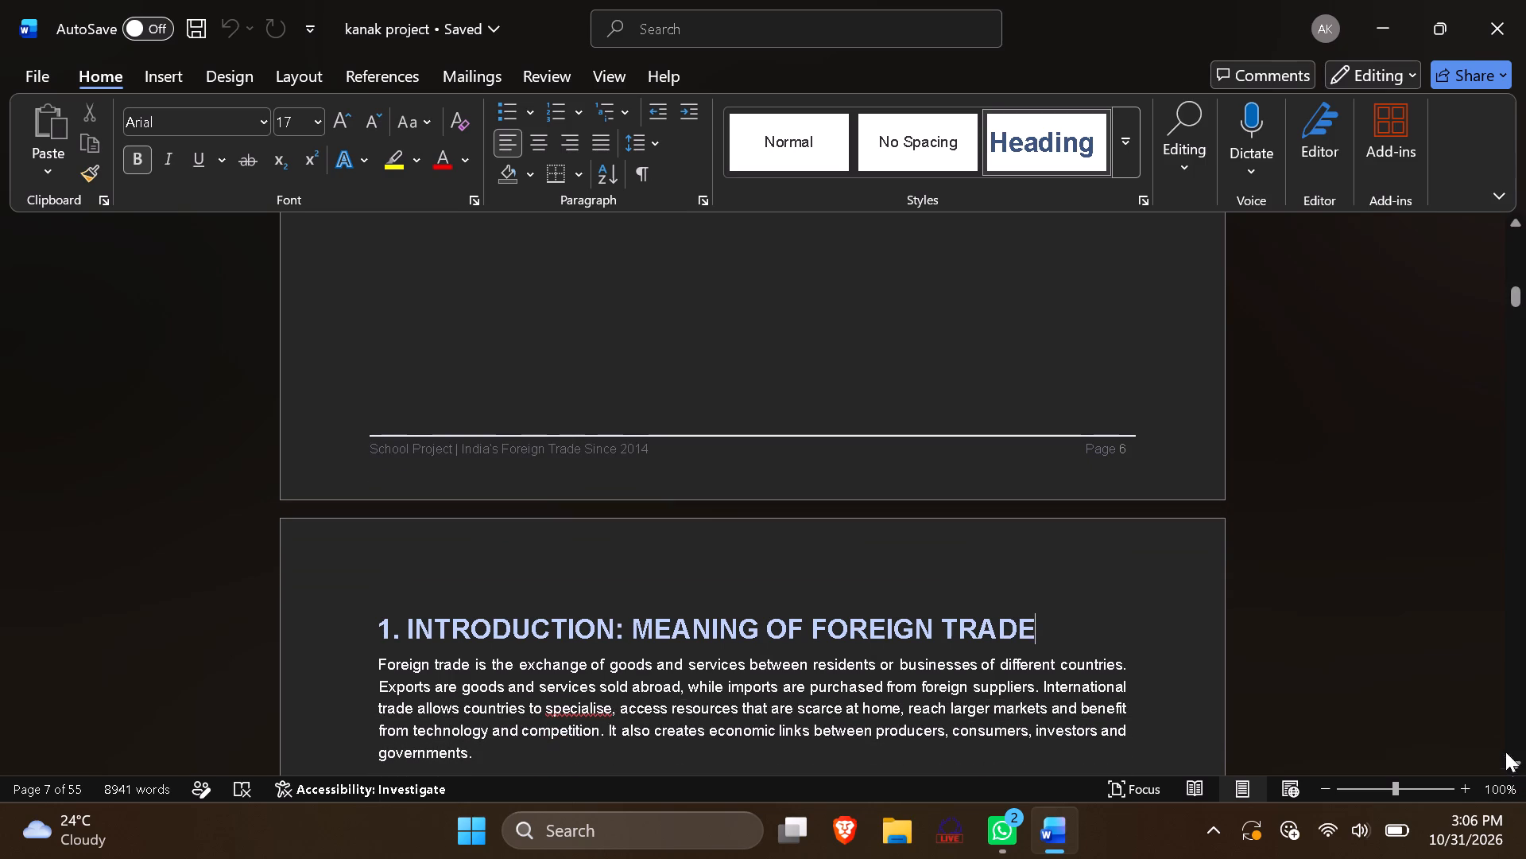
triple_click(1518, 765)
triple_click(1518, 765)
triple_click(1518, 765)
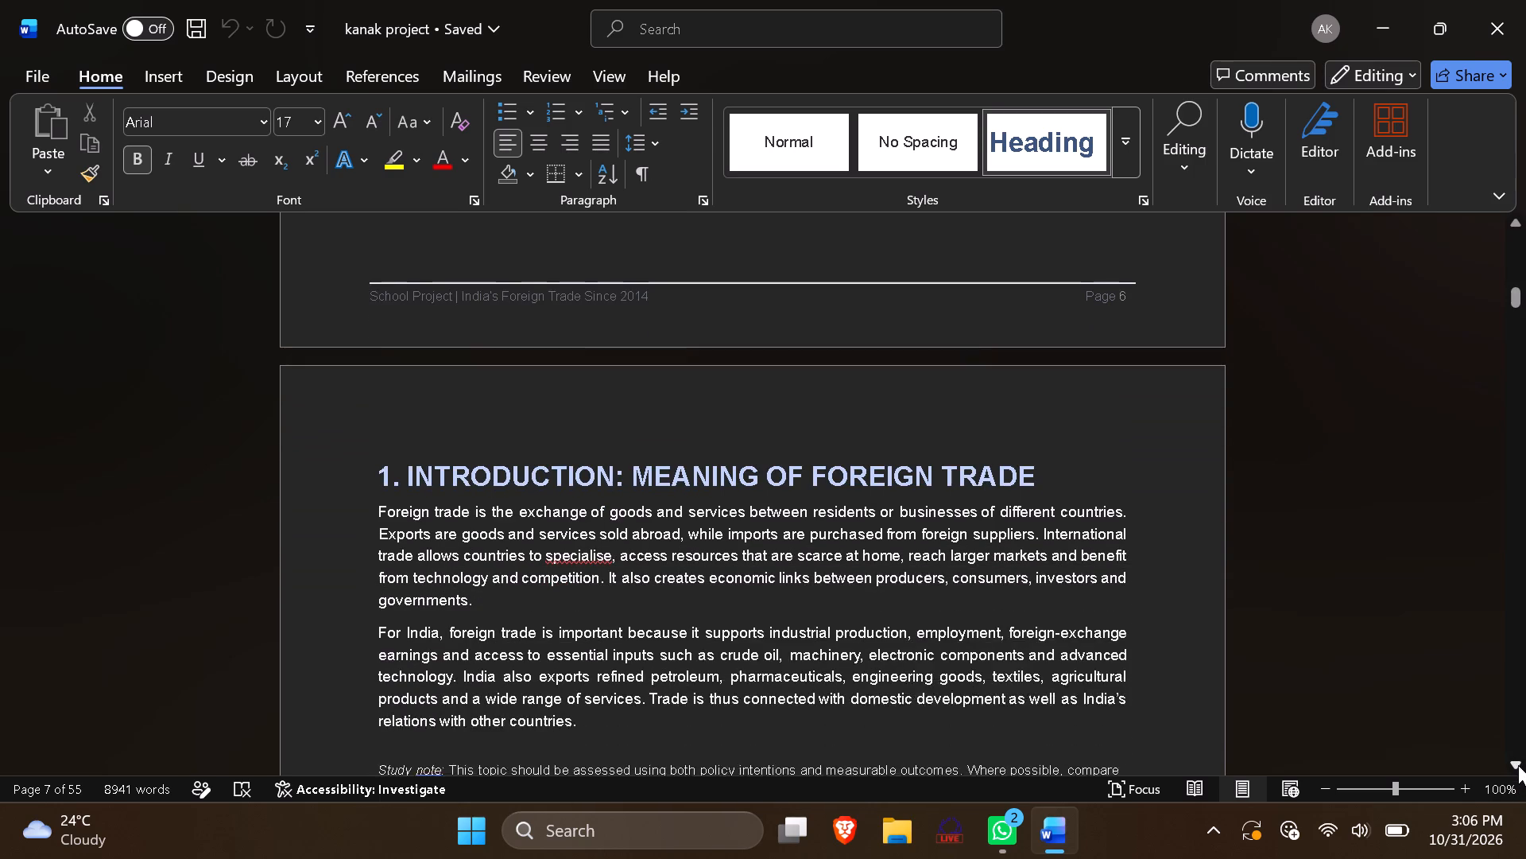
triple_click(1518, 765)
double_click(1518, 765)
double_click(1518, 765)
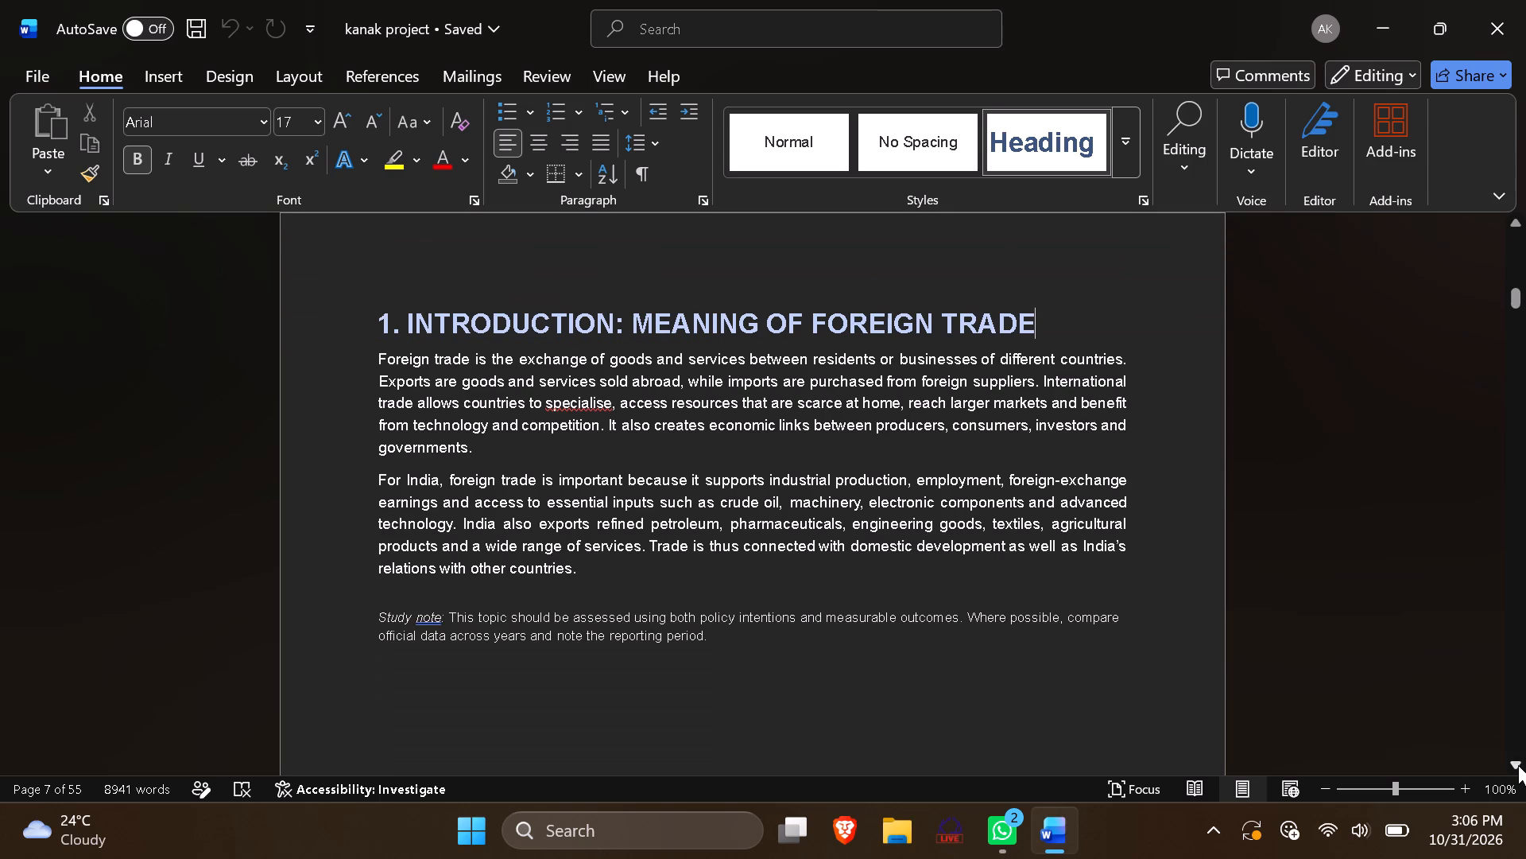
Ignore all spelling flags for the word "specialise" in the introduction's first paragraph.
right_click(575, 408)
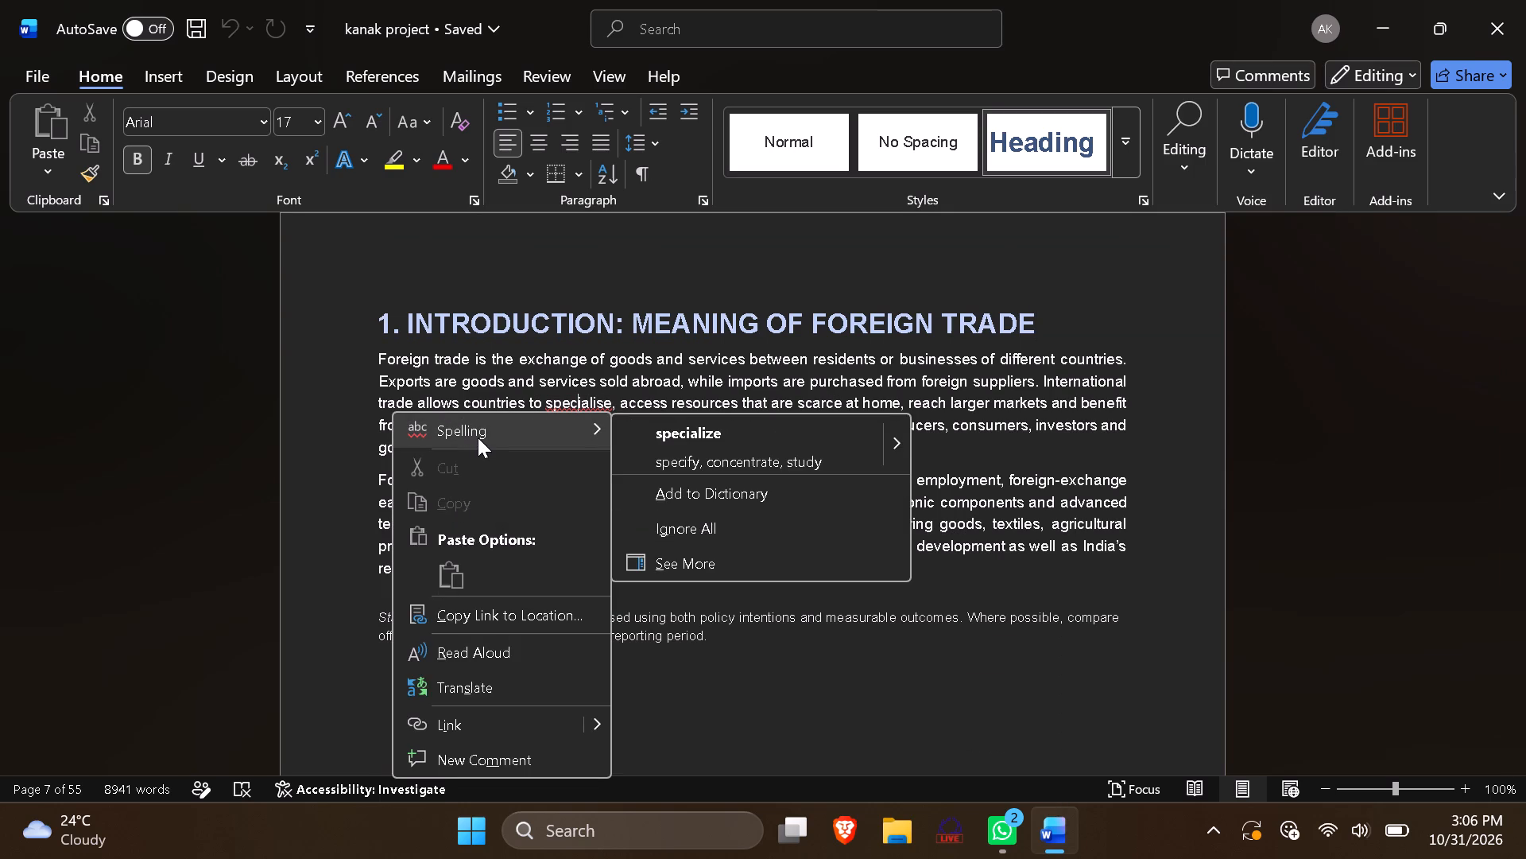
click(478, 436)
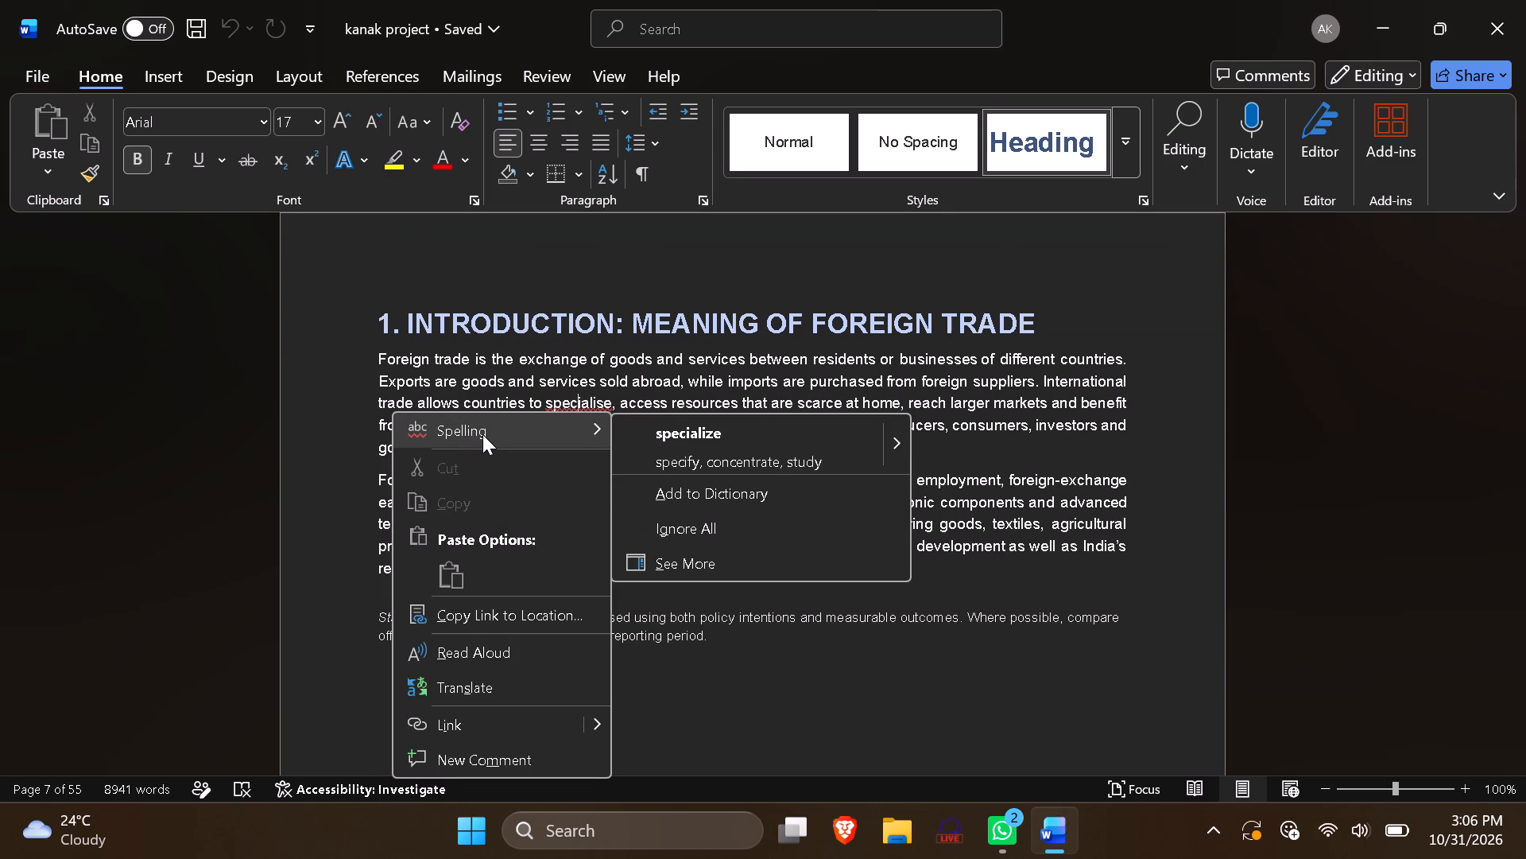
click(482, 434)
click(693, 529)
click(742, 438)
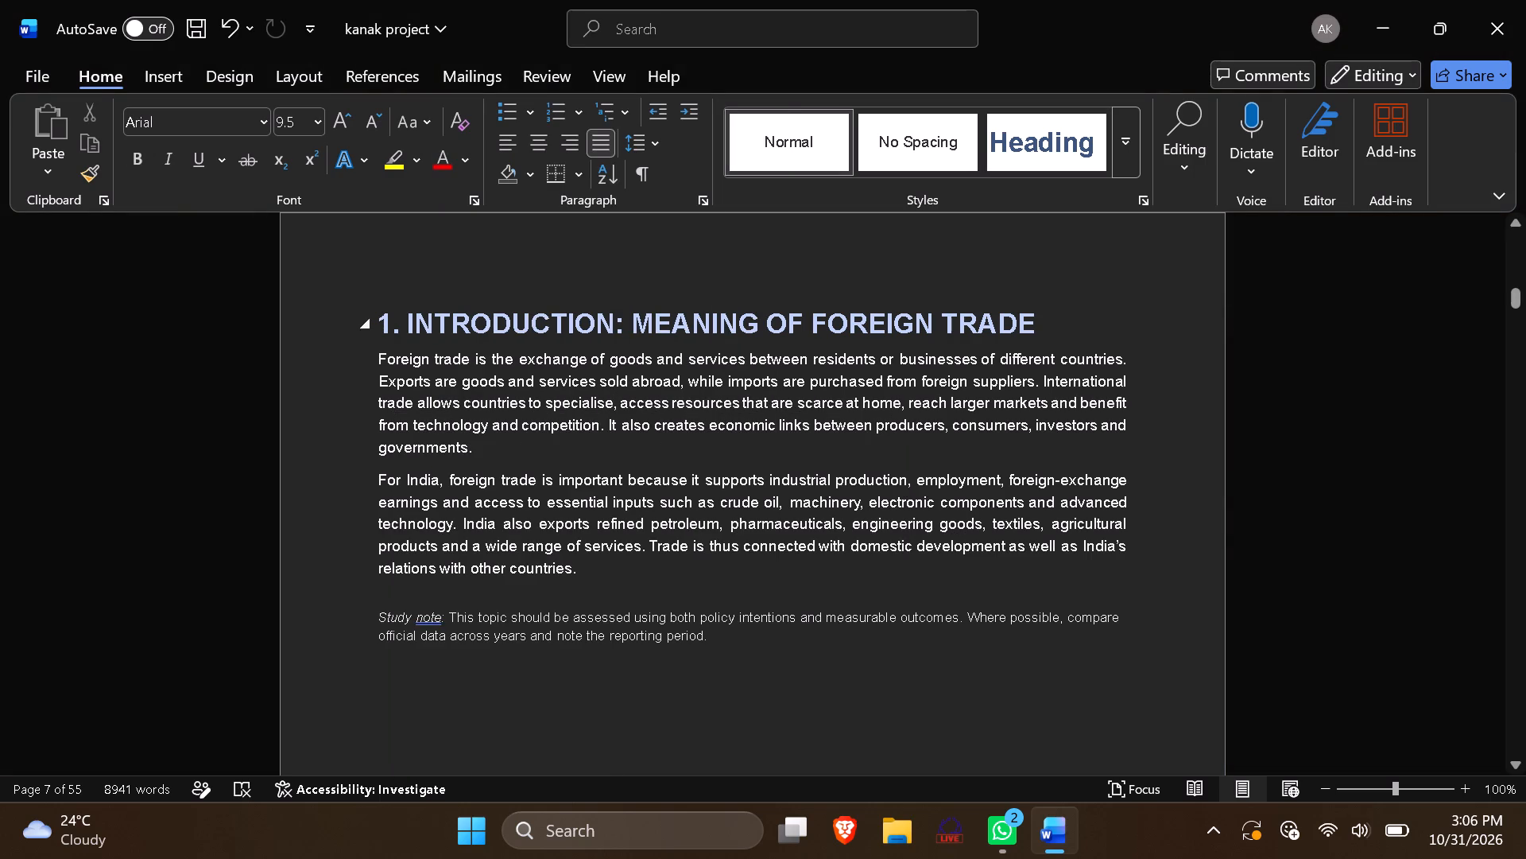
Set the heading text "INTRODUCTION: MEANING OF FOREIGN TRADE" to font size 16.
drag(406, 318, 1075, 269)
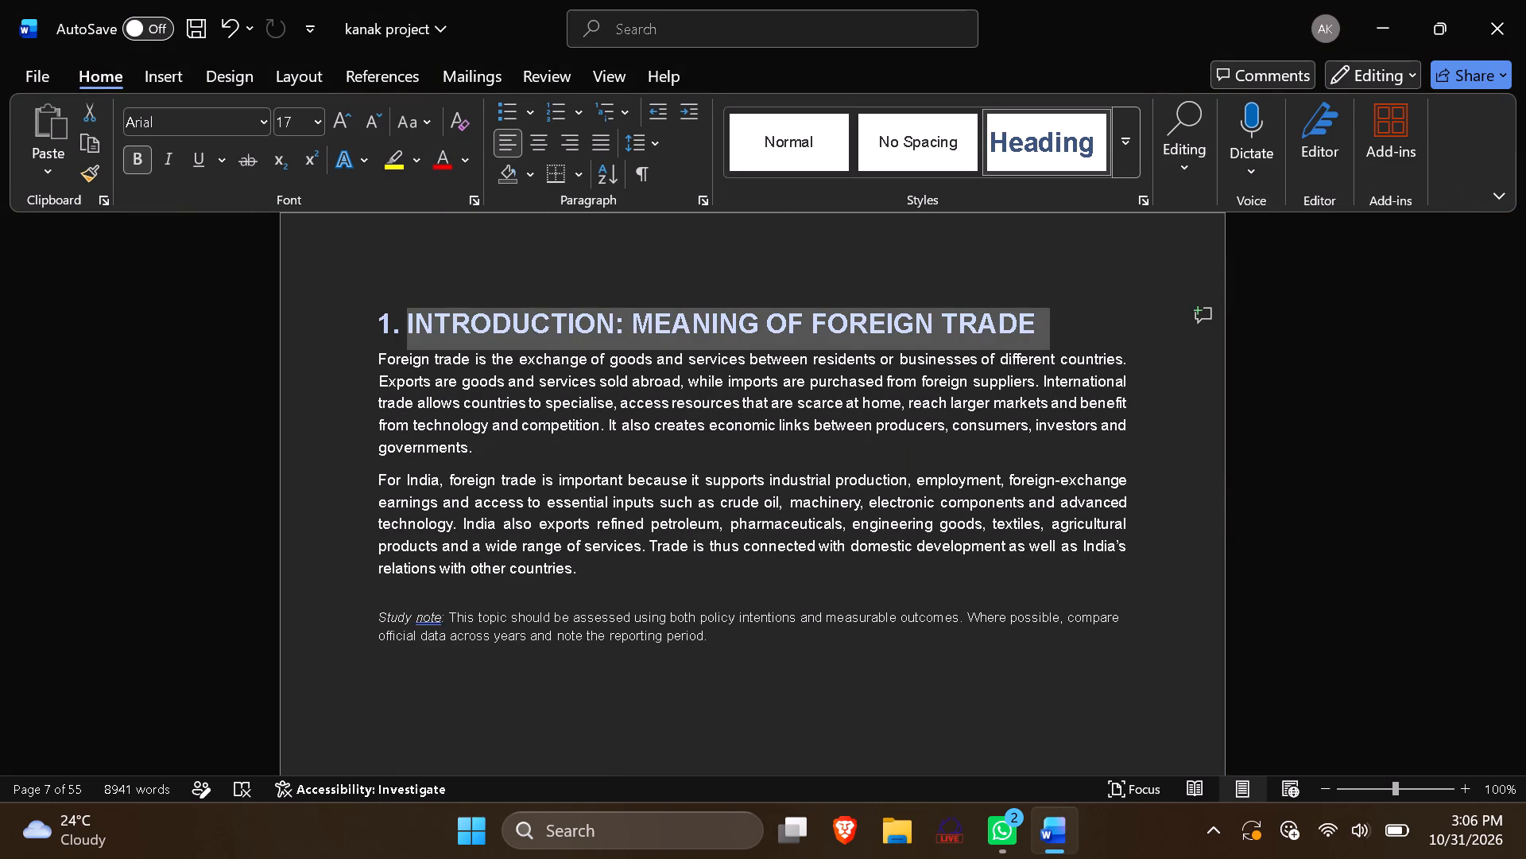
click(323, 116)
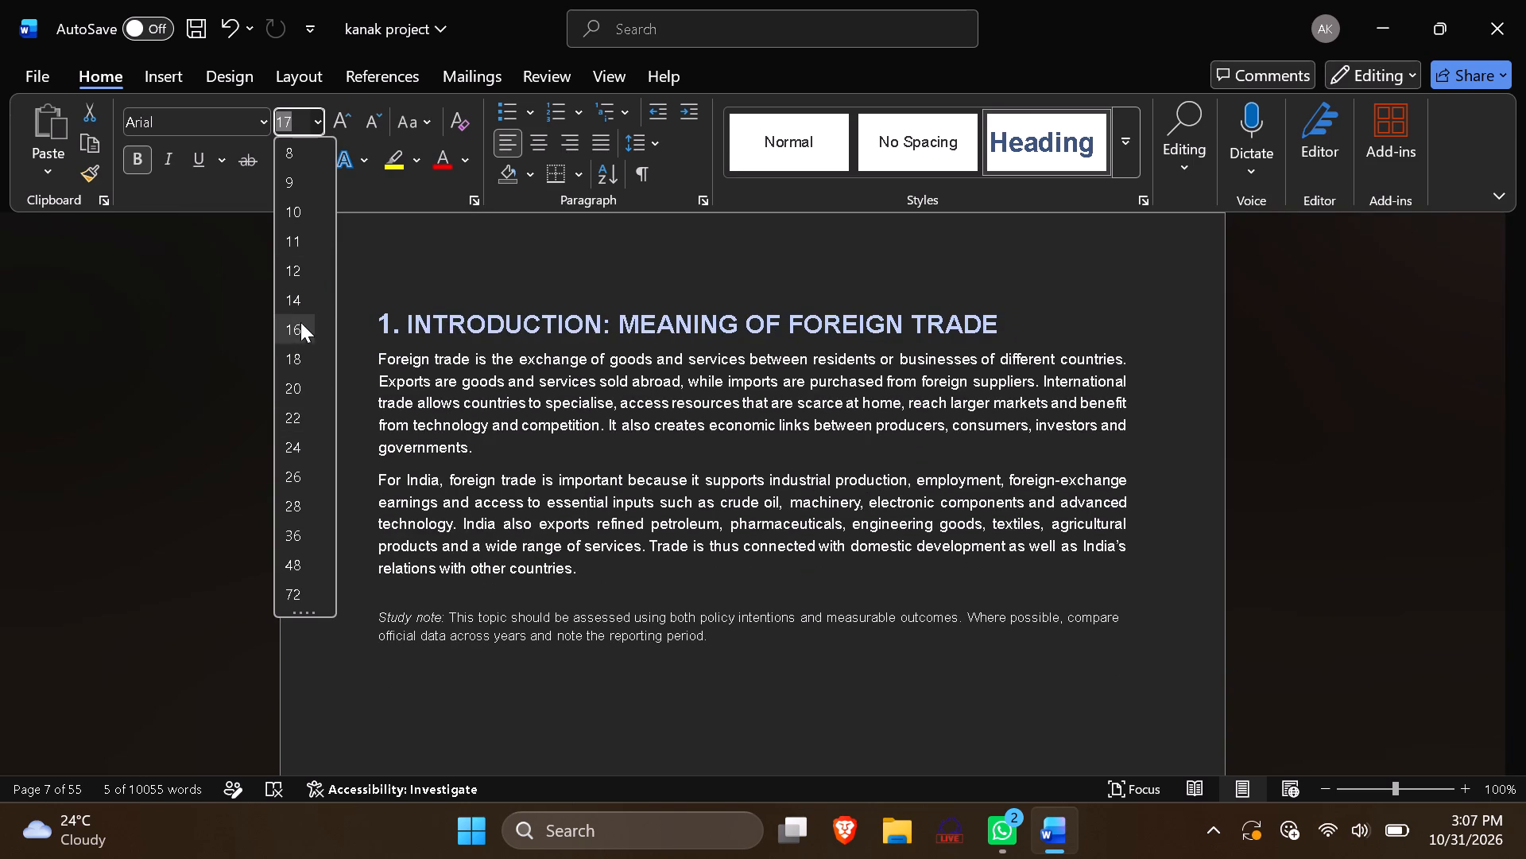
click(300, 332)
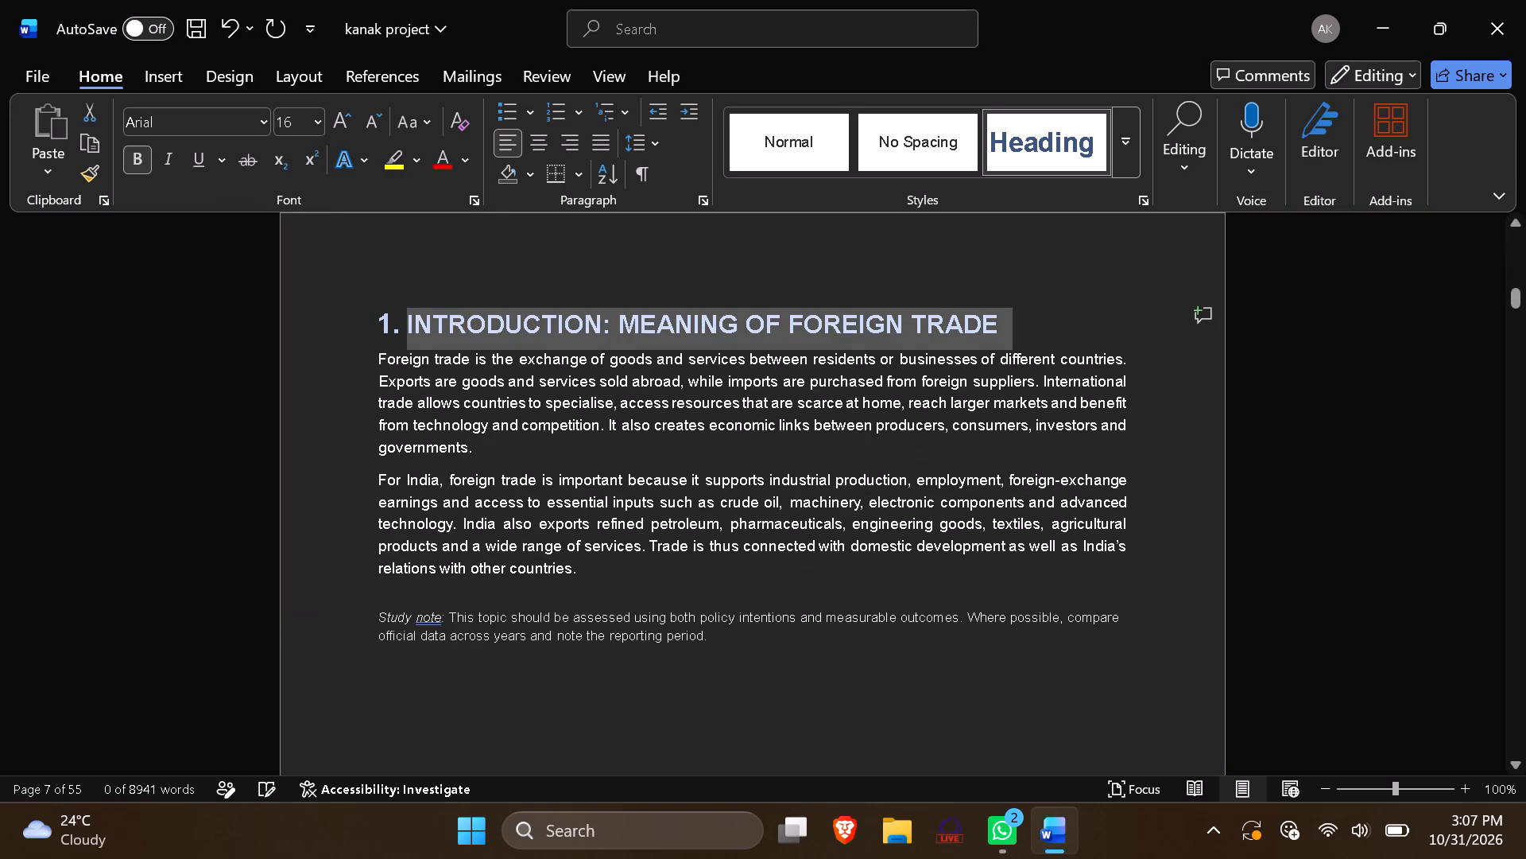
click(635, 698)
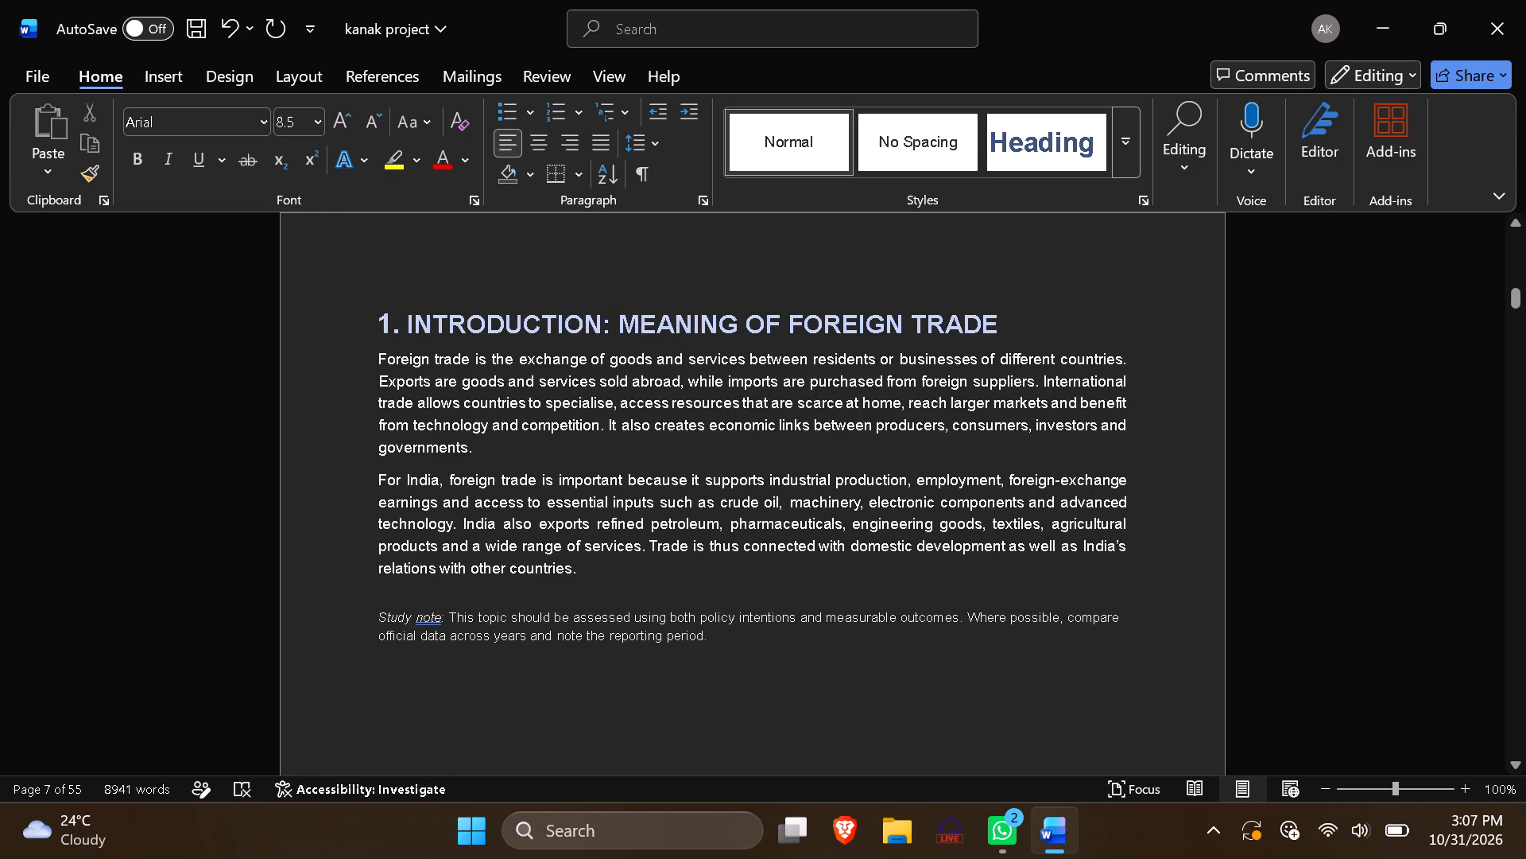
Set the two body paragraphs under the introduction heading to font size 12, leaving out the study note.
drag(370, 363, 741, 628)
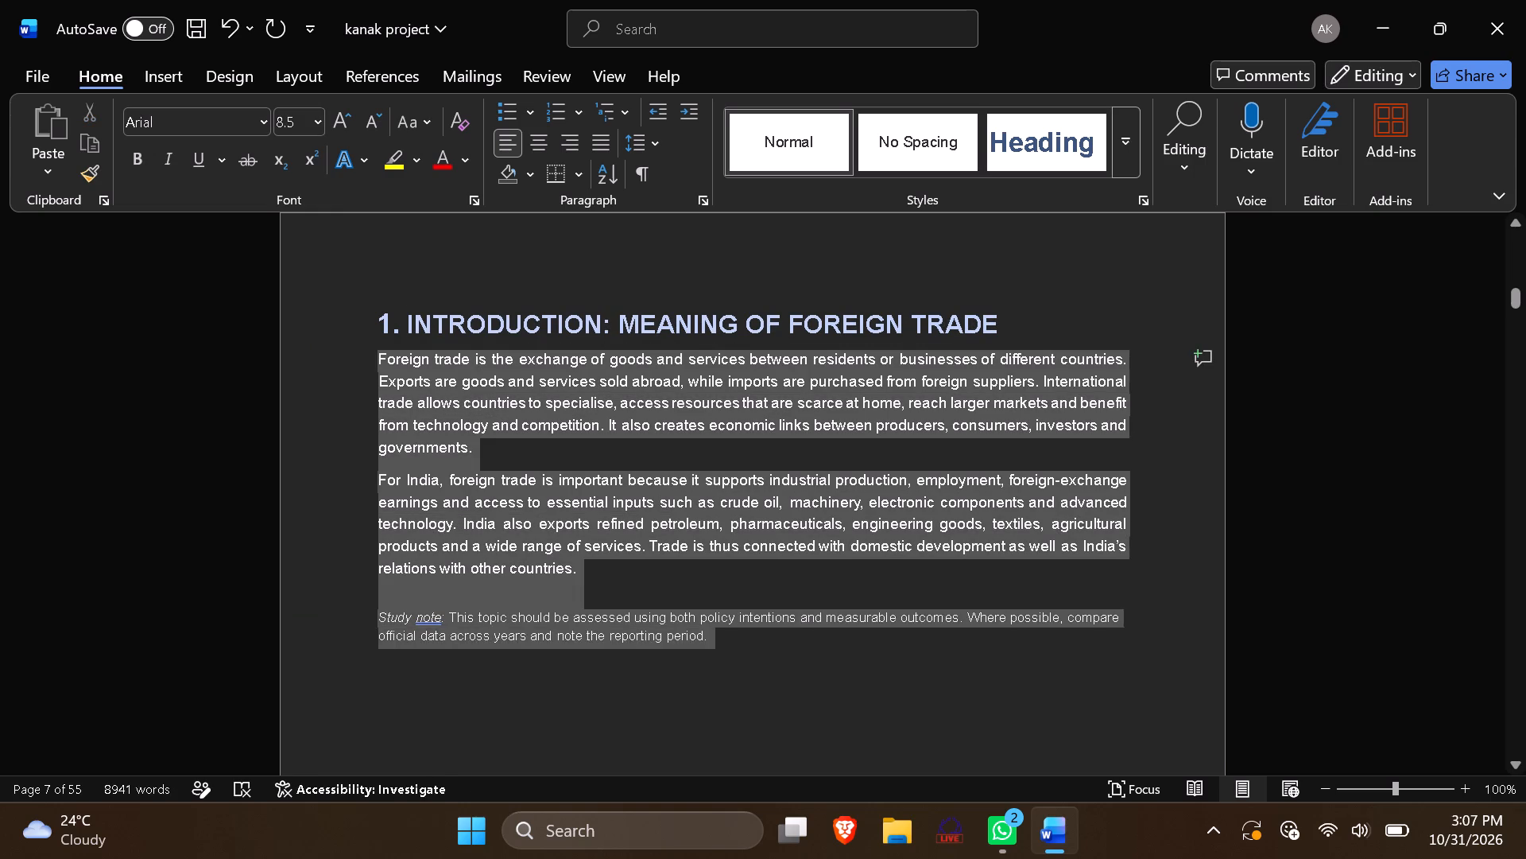
drag(741, 628, 591, 568)
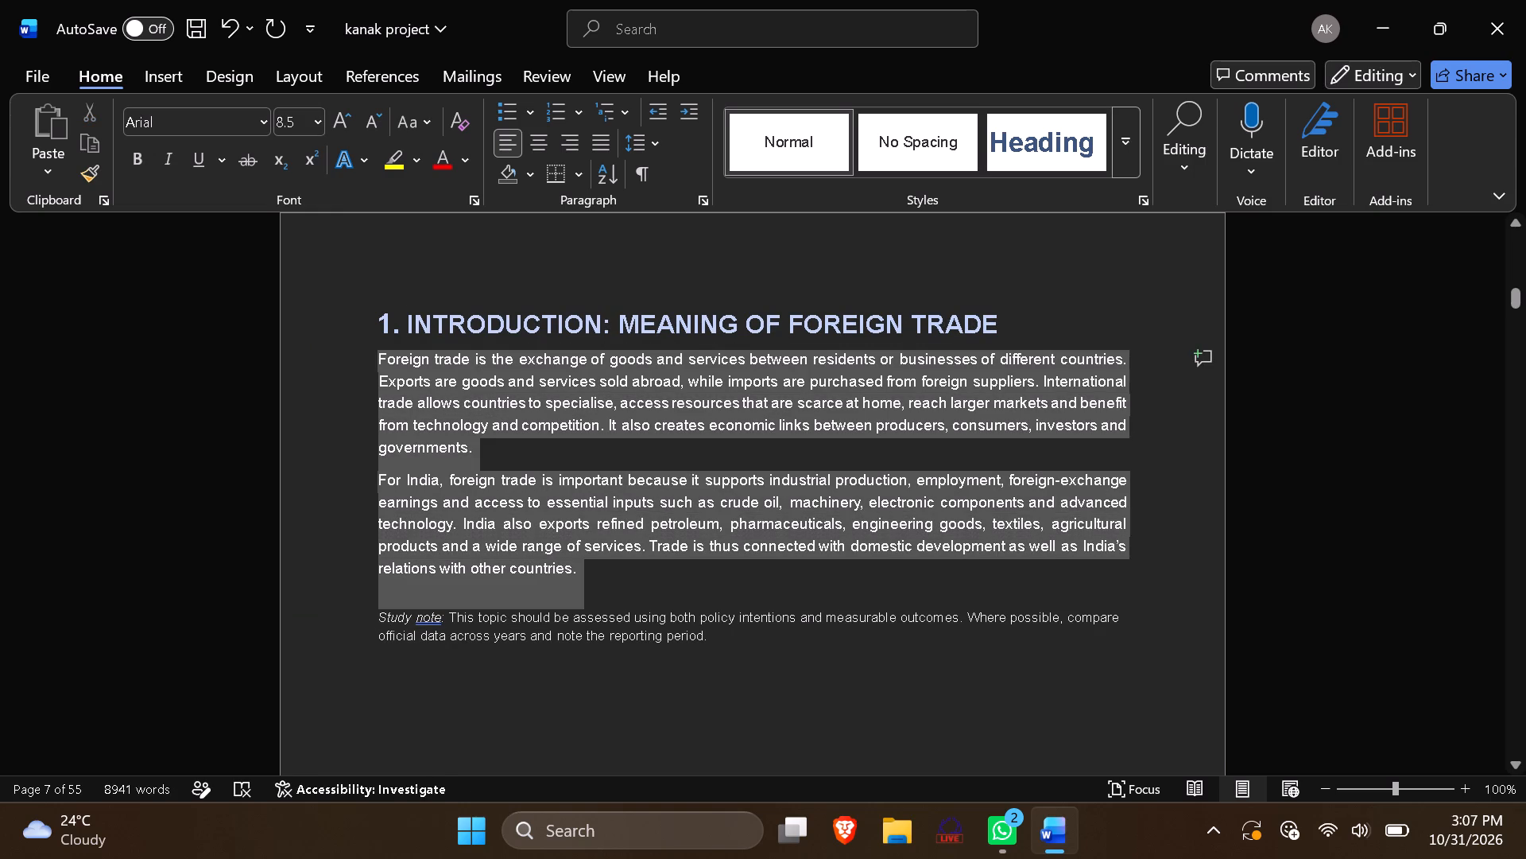
drag(591, 568, 582, 546)
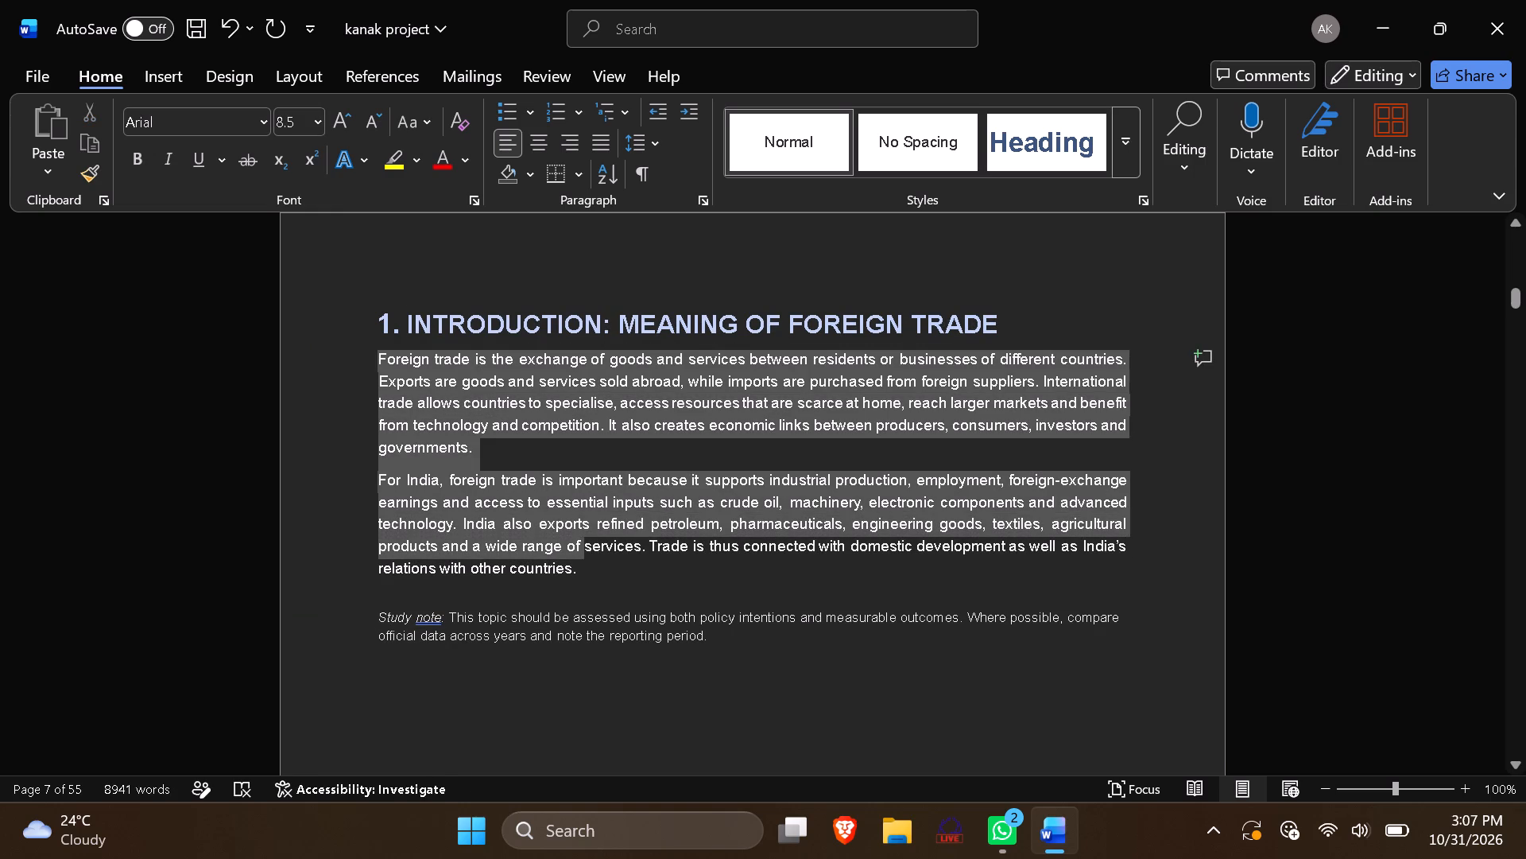
drag(582, 546, 585, 565)
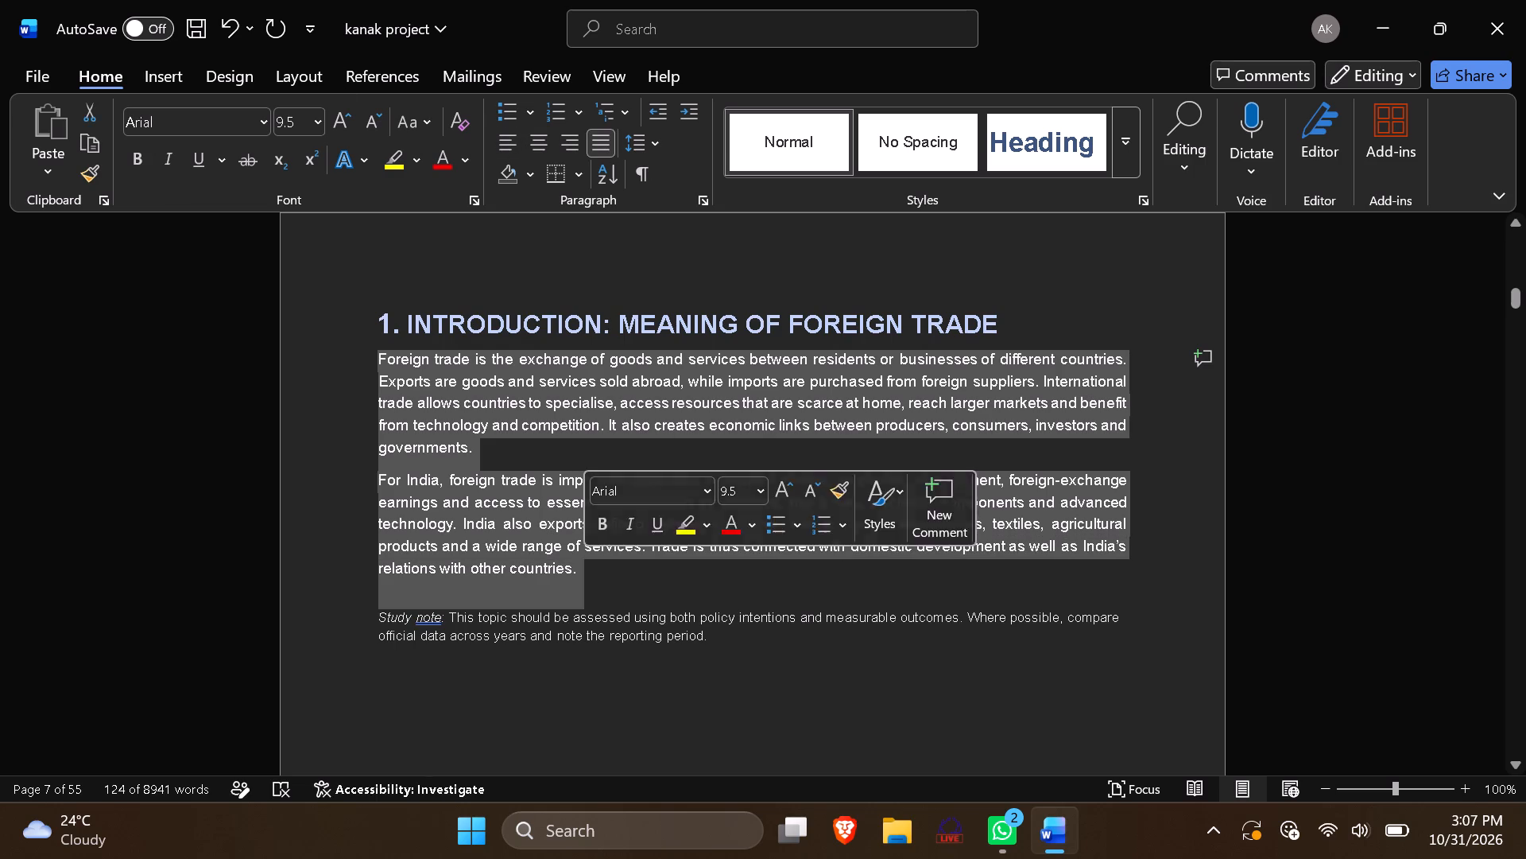
click(320, 130)
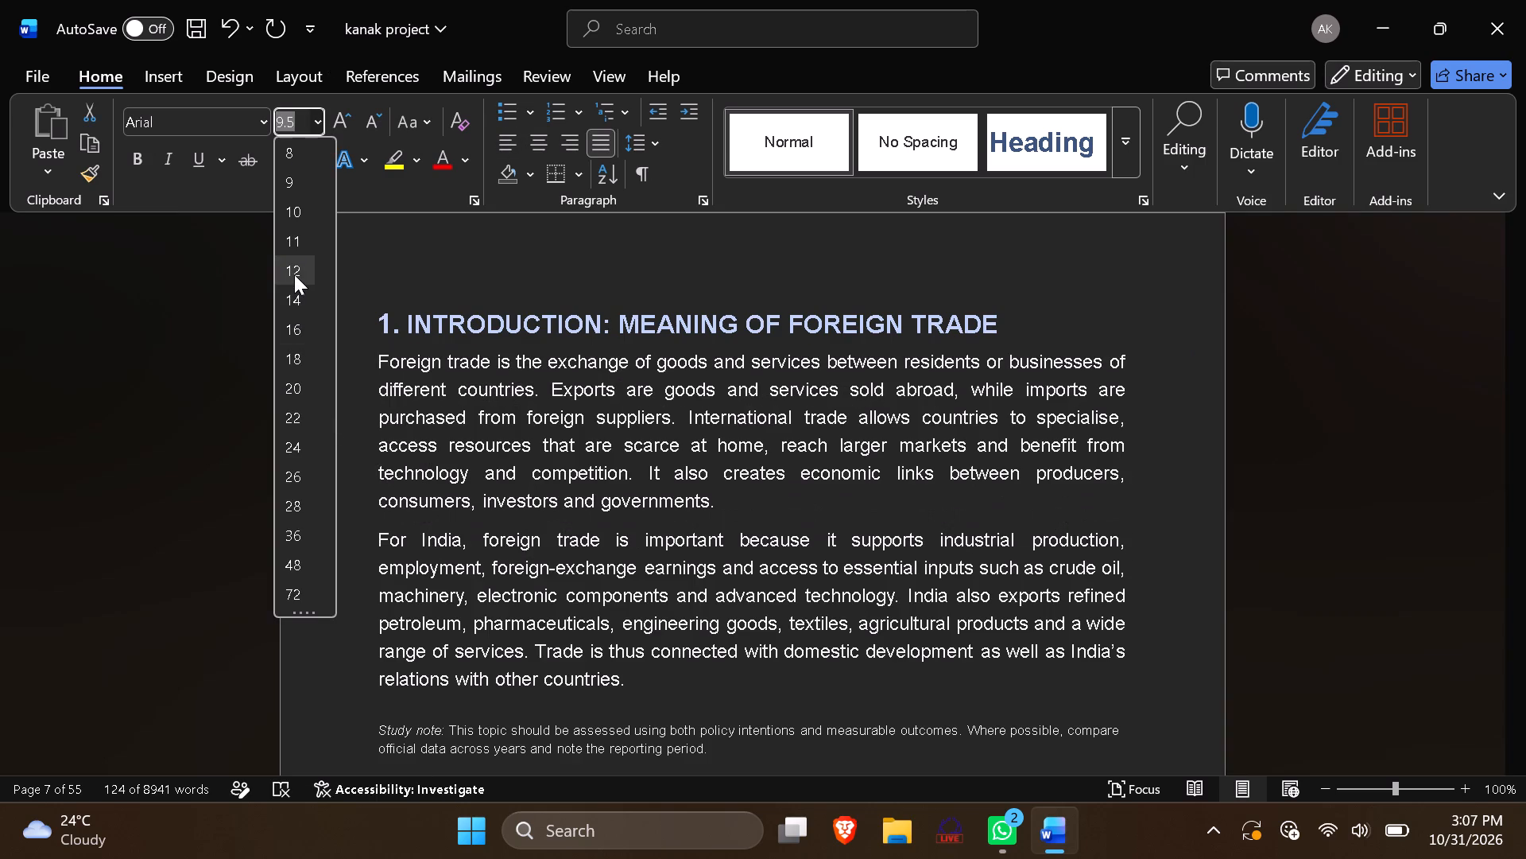
click(294, 274)
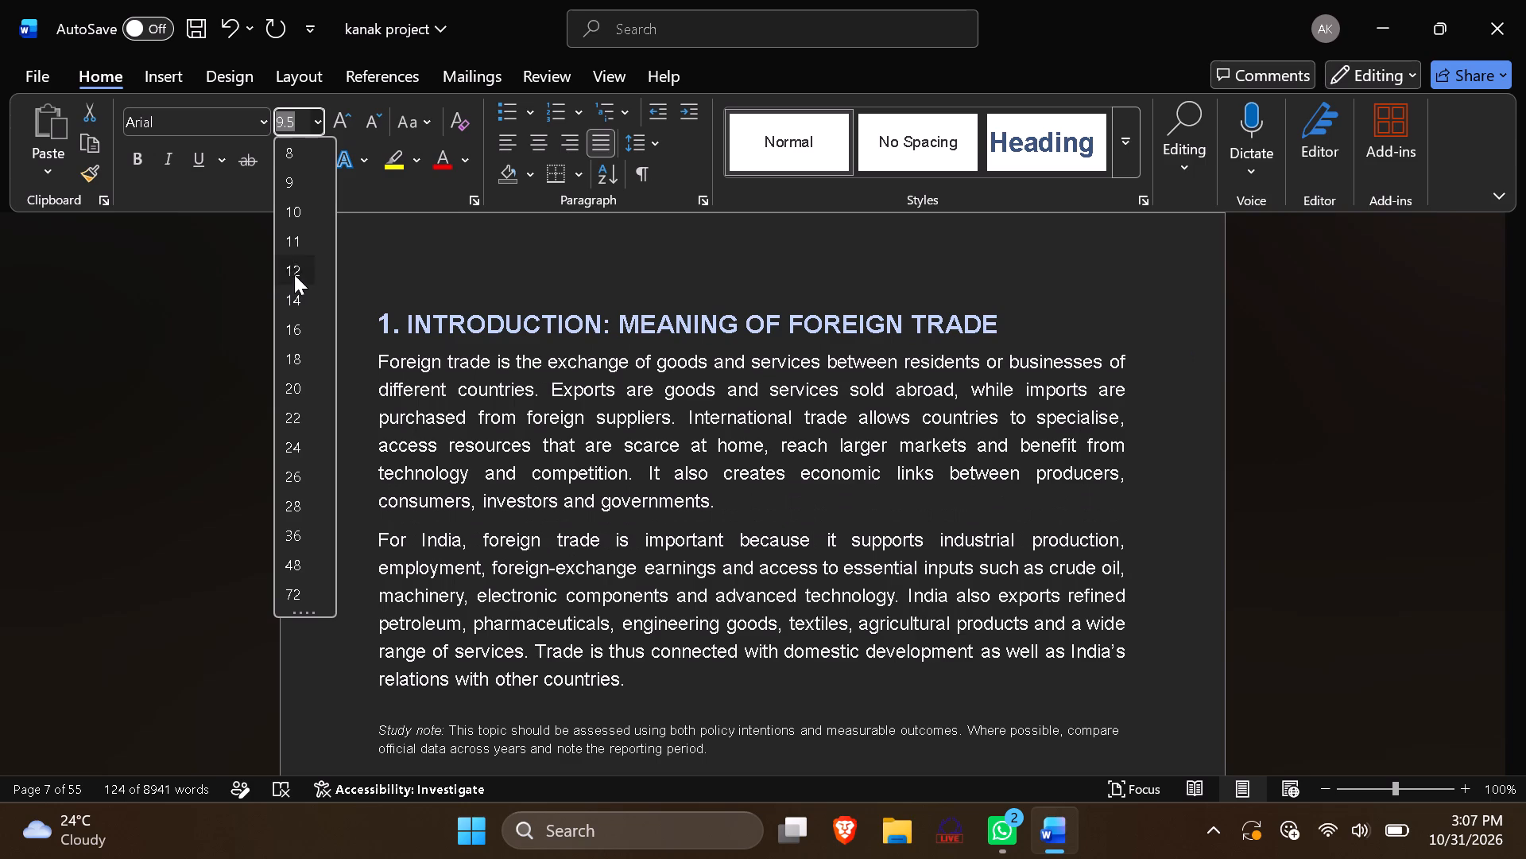
click(1128, 235)
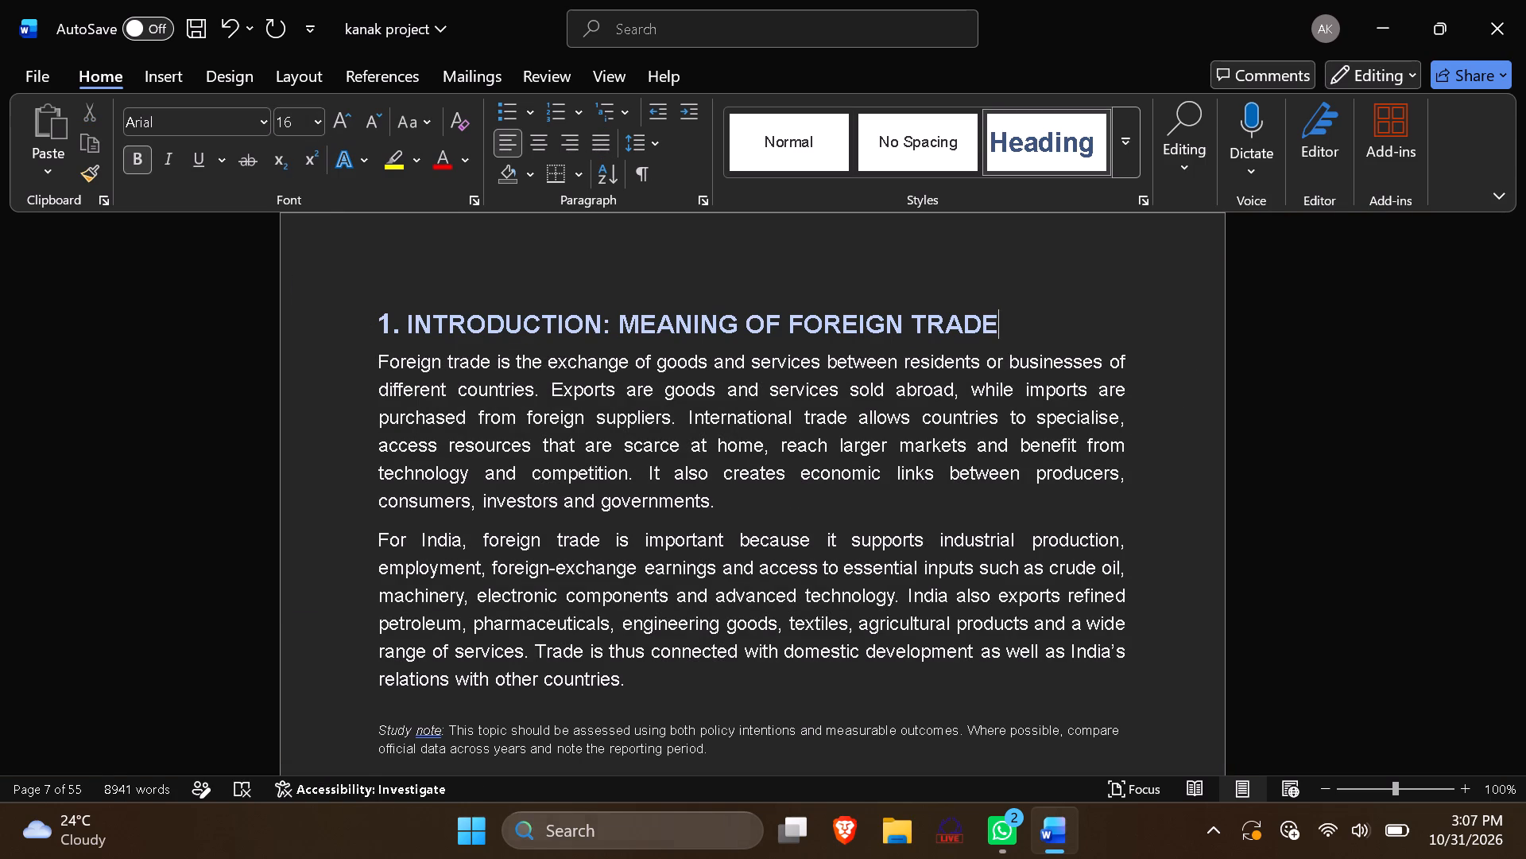
Delete the "Study note" paragraph at the end of the introduction section.
drag(379, 729, 637, 706)
drag(637, 706, 722, 747)
key(BackSpace)
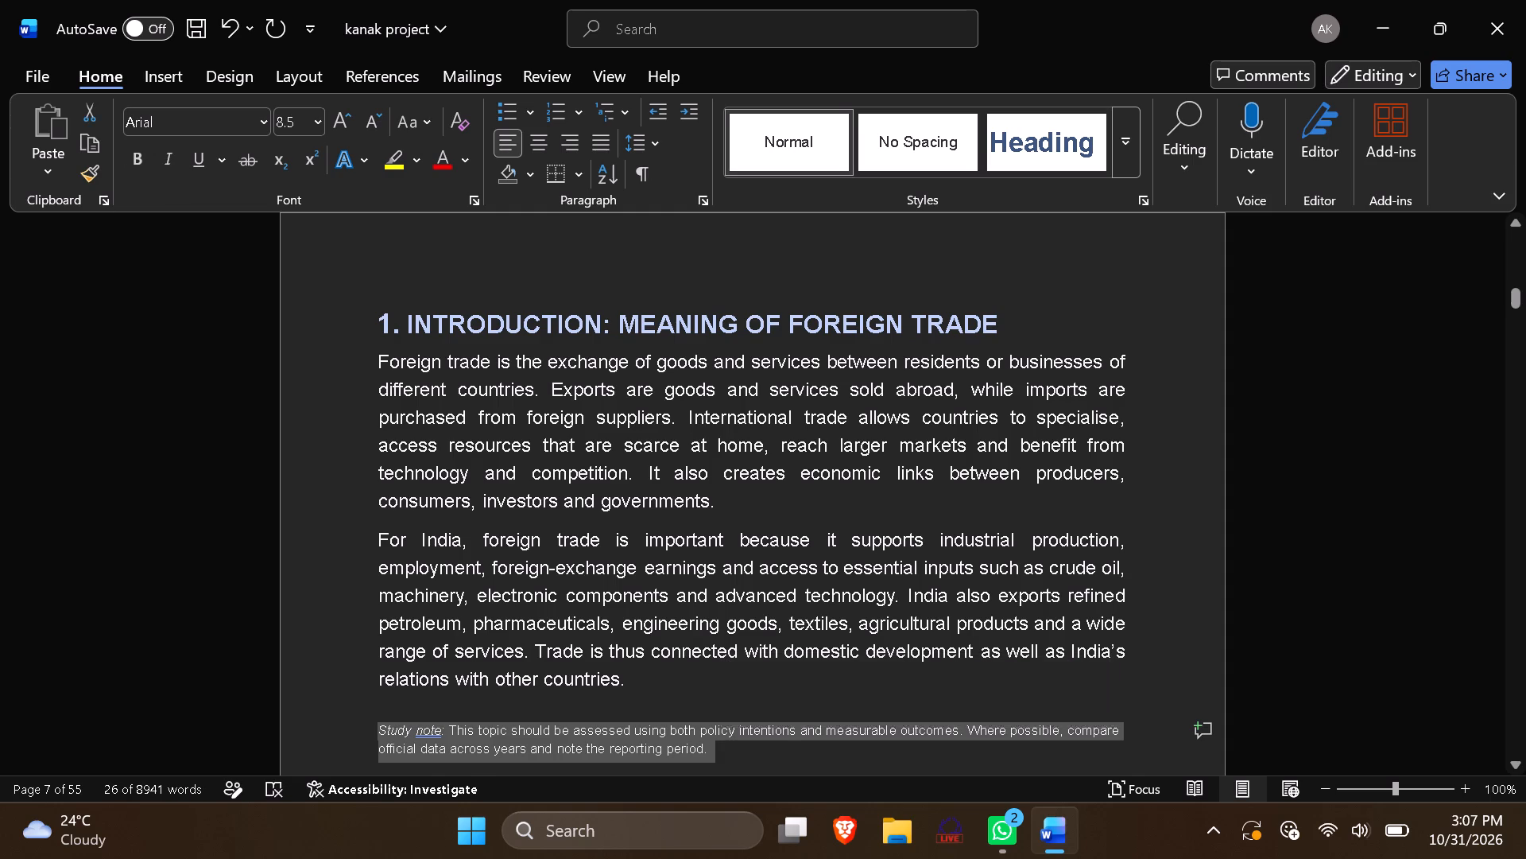
Insert blank lines before the heading "2. WHY FOREIGN TRADE MATTERS TO INDIA" until it starts at the top of page 9.
click(1512, 294)
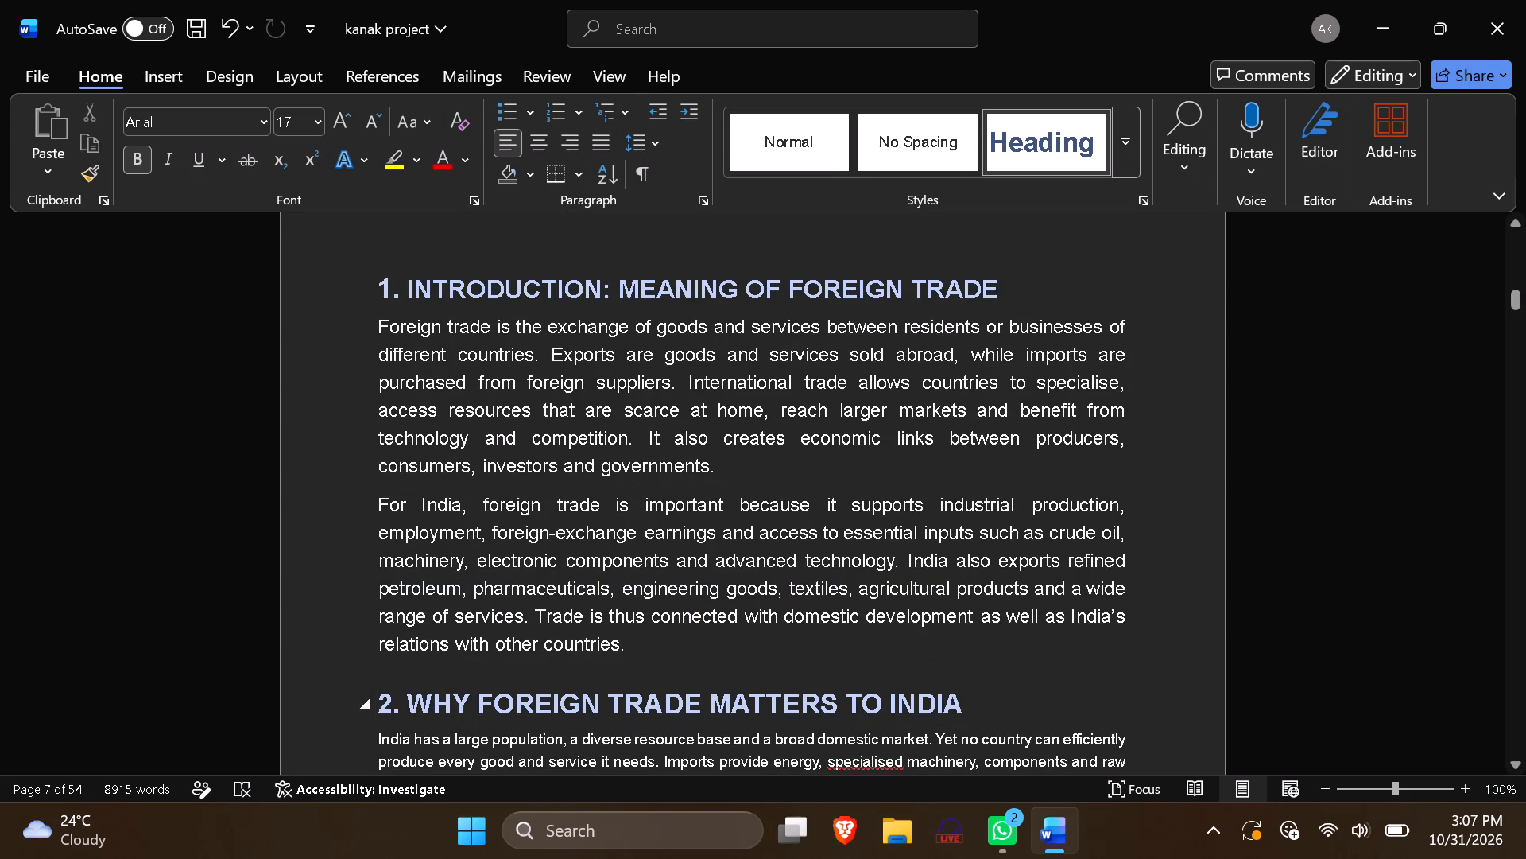
key(Return)
key(Return)
key(Return)
key(Return)
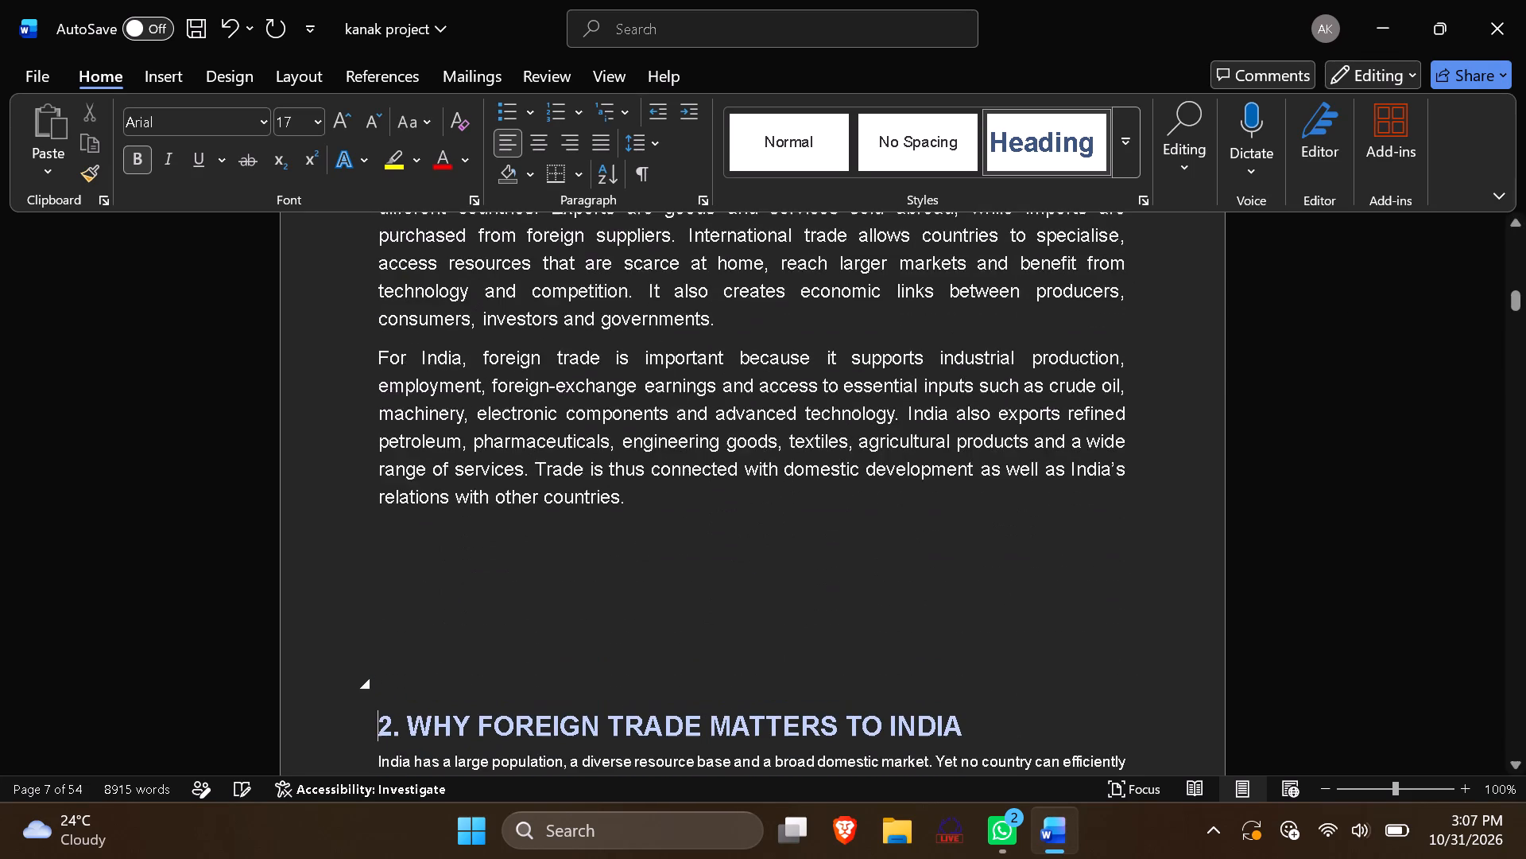
key(Return)
key(Return)
key(Return)
key(Return)
key(Return)
key(Return)
key(Return)
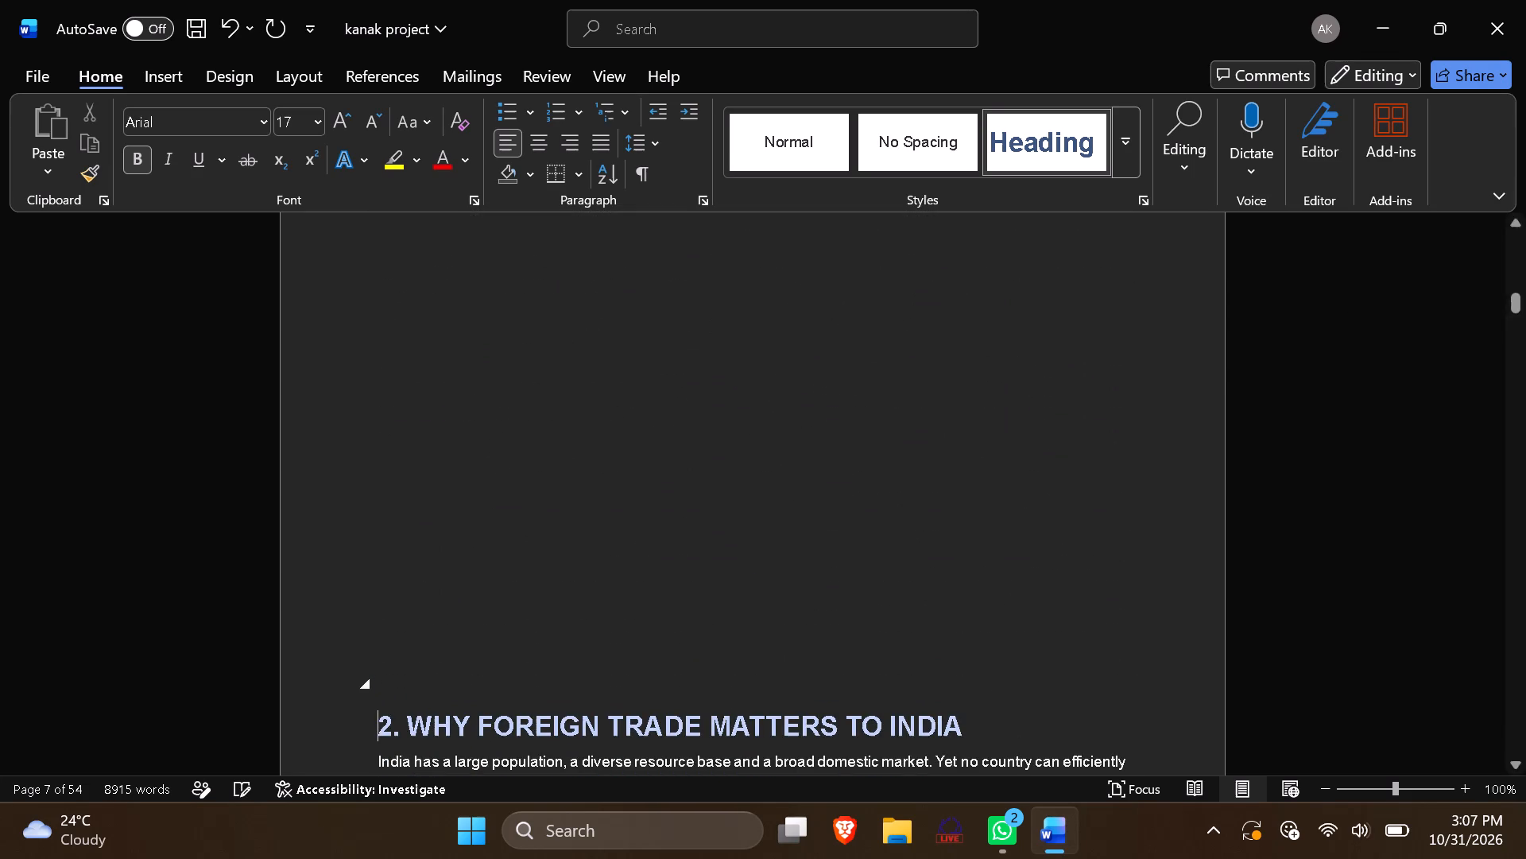
key(Return)
key(Return)
key(Return)
key(Return)
key(Return)
key(Return)
key(Return)
key(Return)
key(Return)
key(Return)
key(Return)
key(Return)
key(Return)
key(Return)
key(Return)
key(Return)
key(Return)
key(Return)
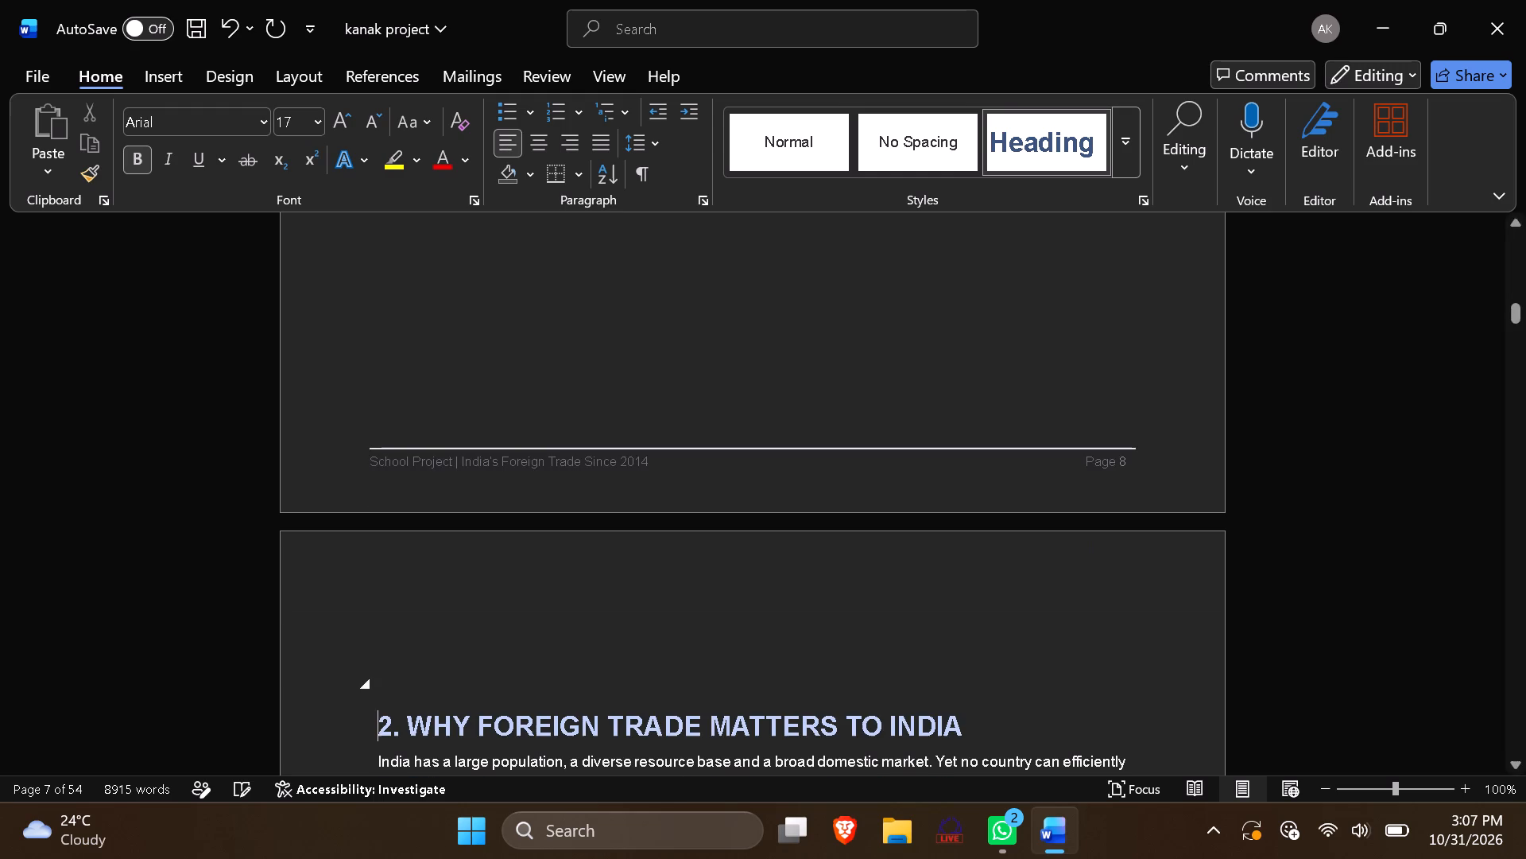
key(BackSpace)
key(BackSpace)
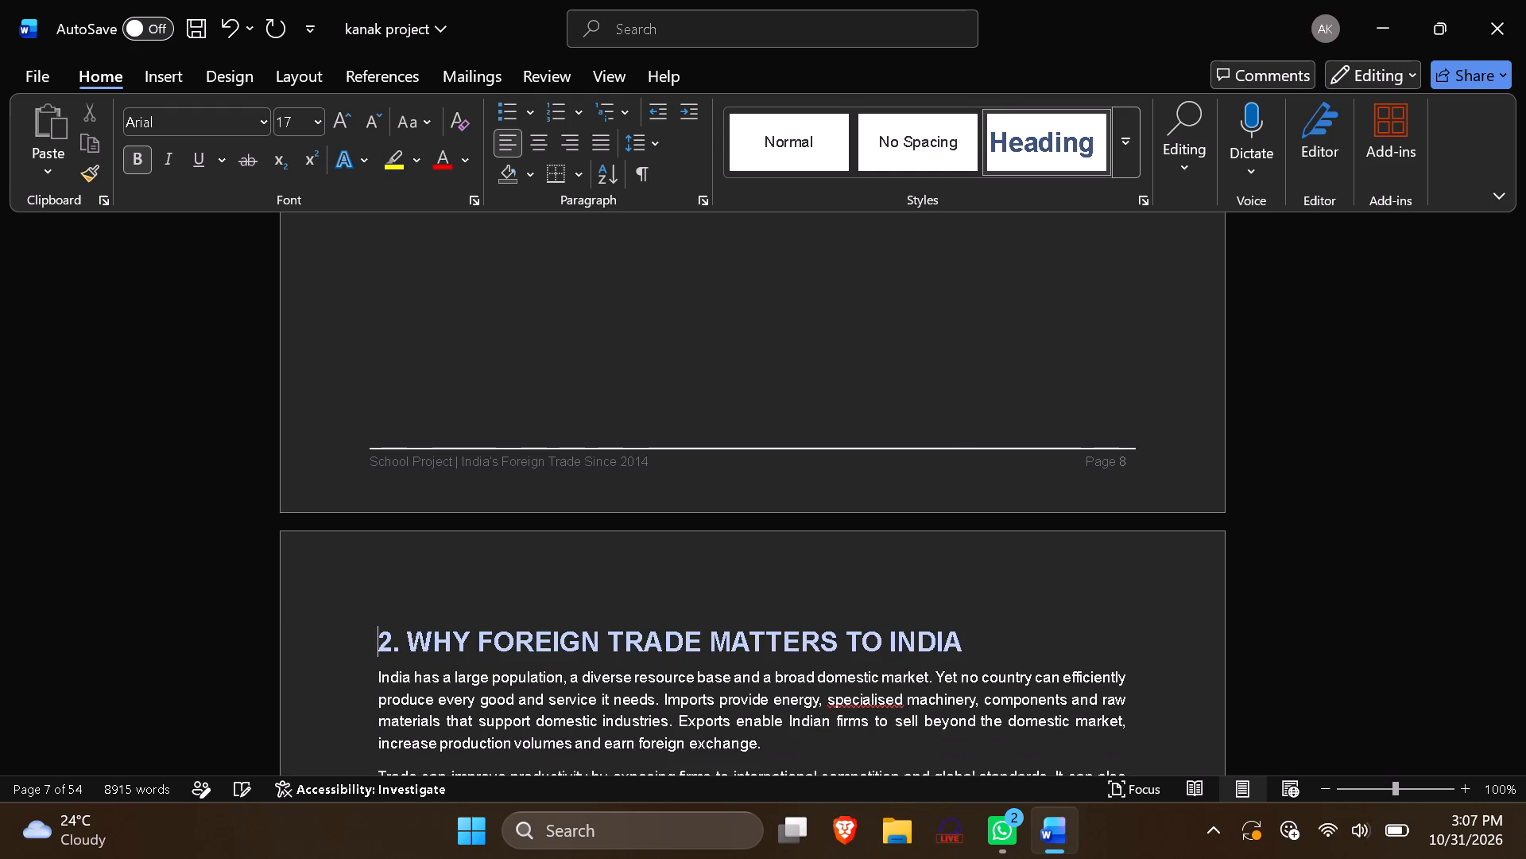
key(BackSpace)
key(Return)
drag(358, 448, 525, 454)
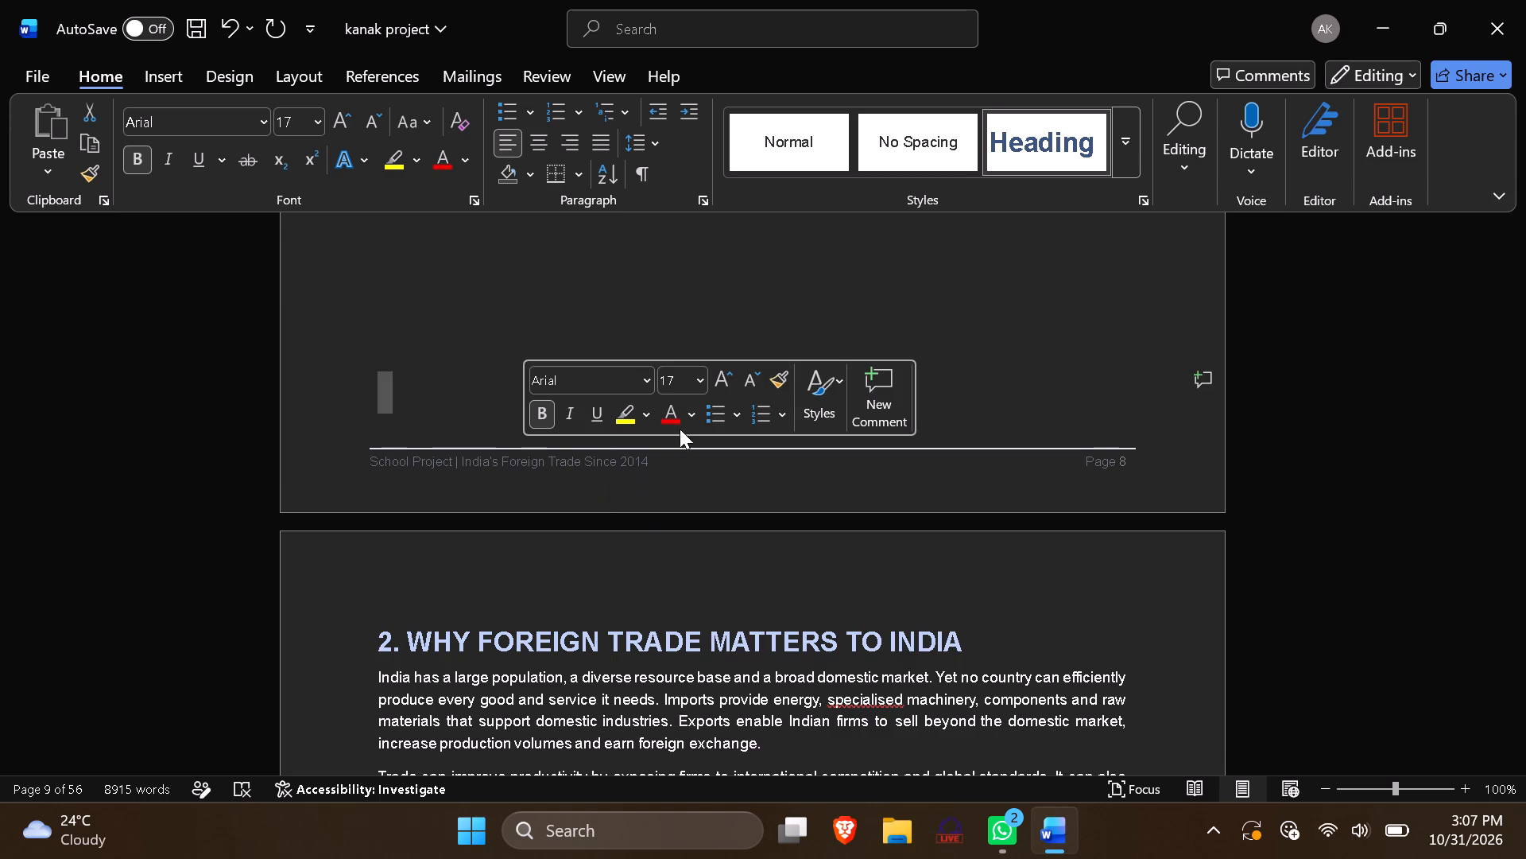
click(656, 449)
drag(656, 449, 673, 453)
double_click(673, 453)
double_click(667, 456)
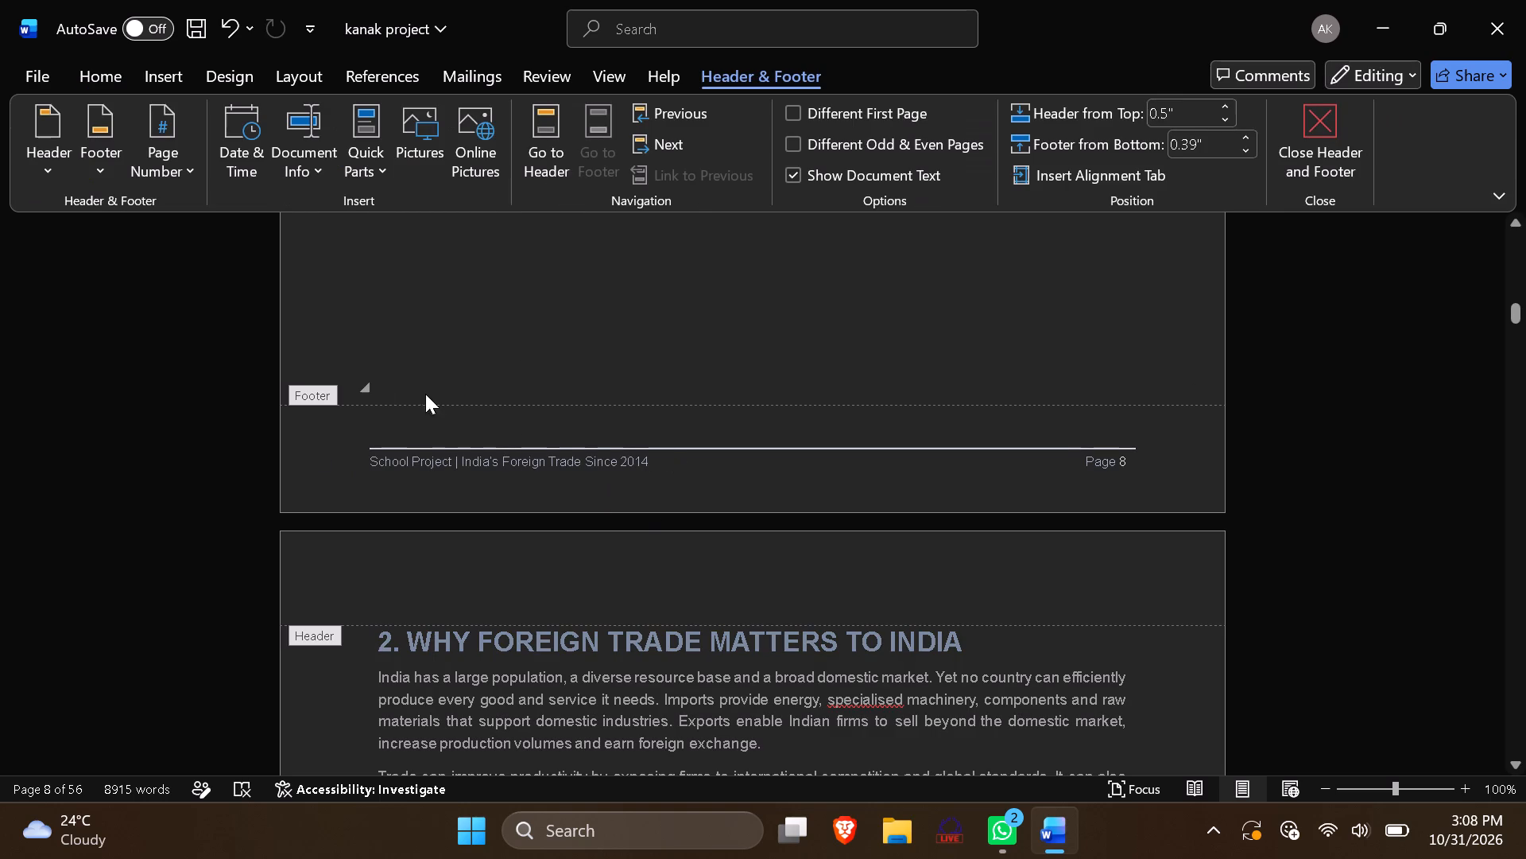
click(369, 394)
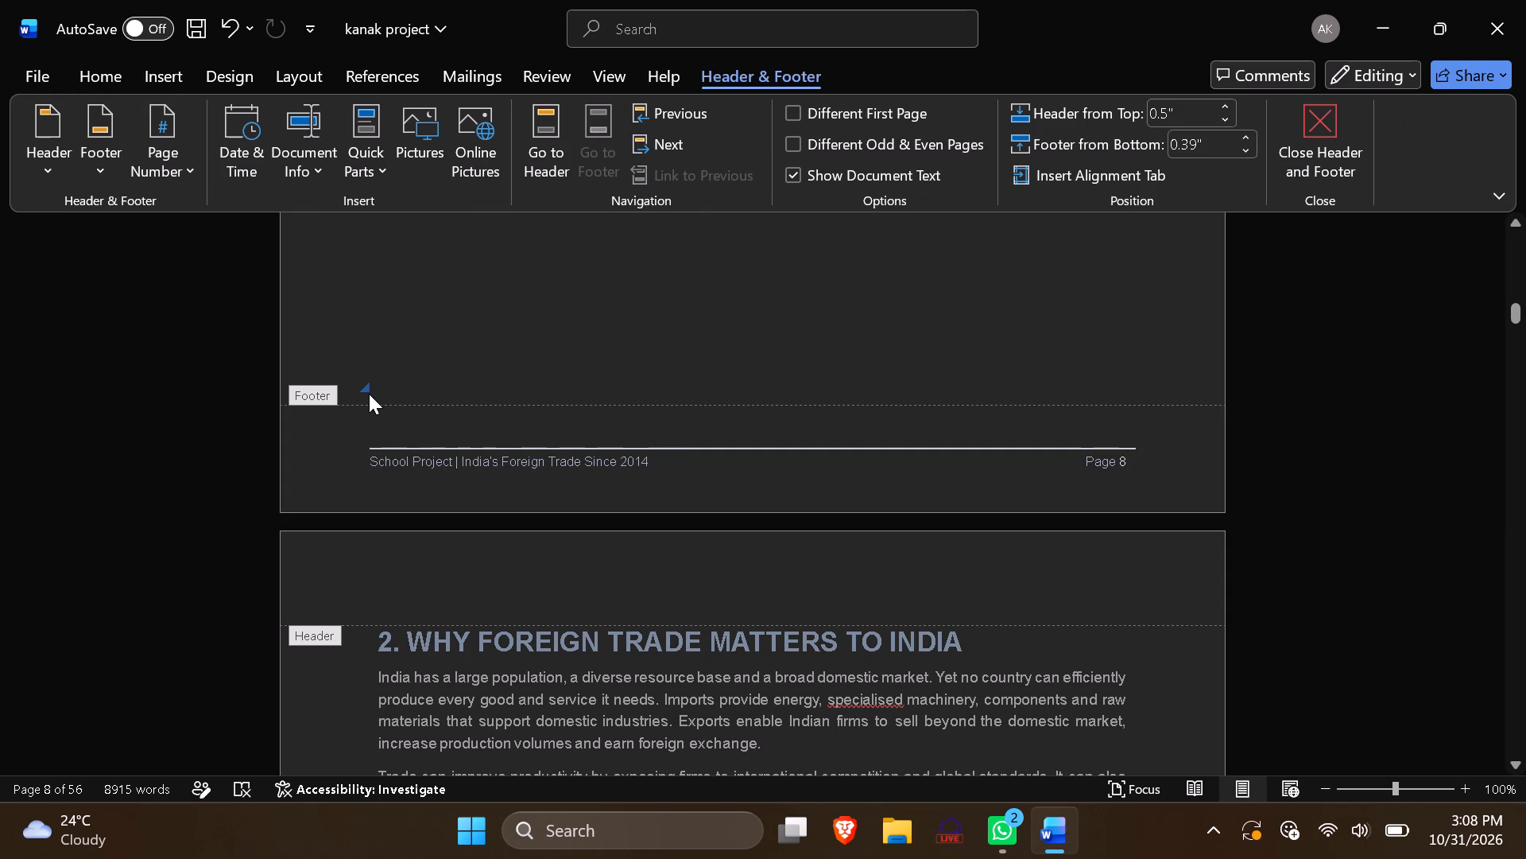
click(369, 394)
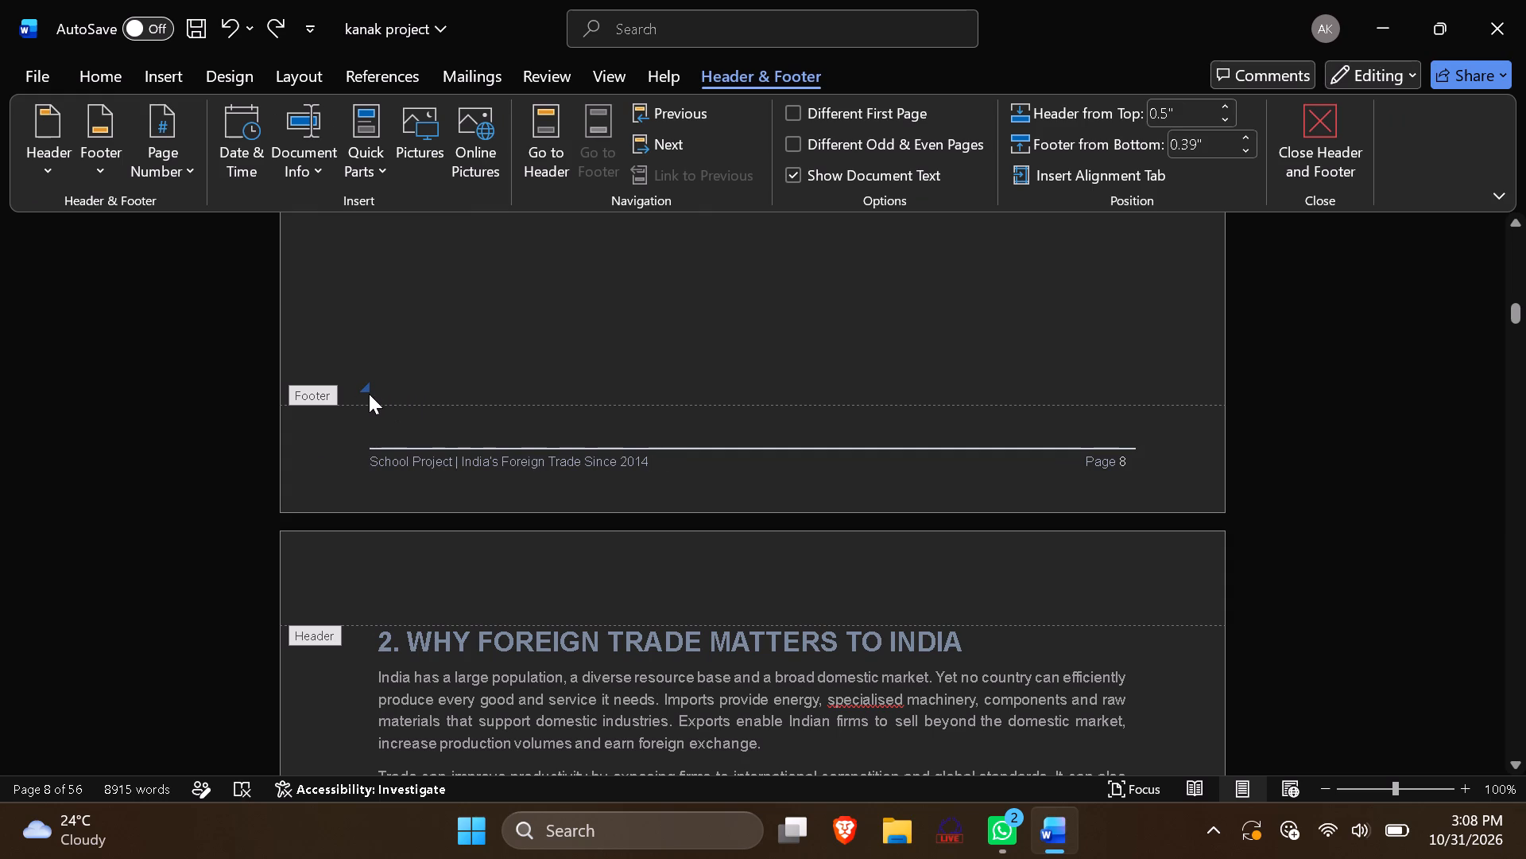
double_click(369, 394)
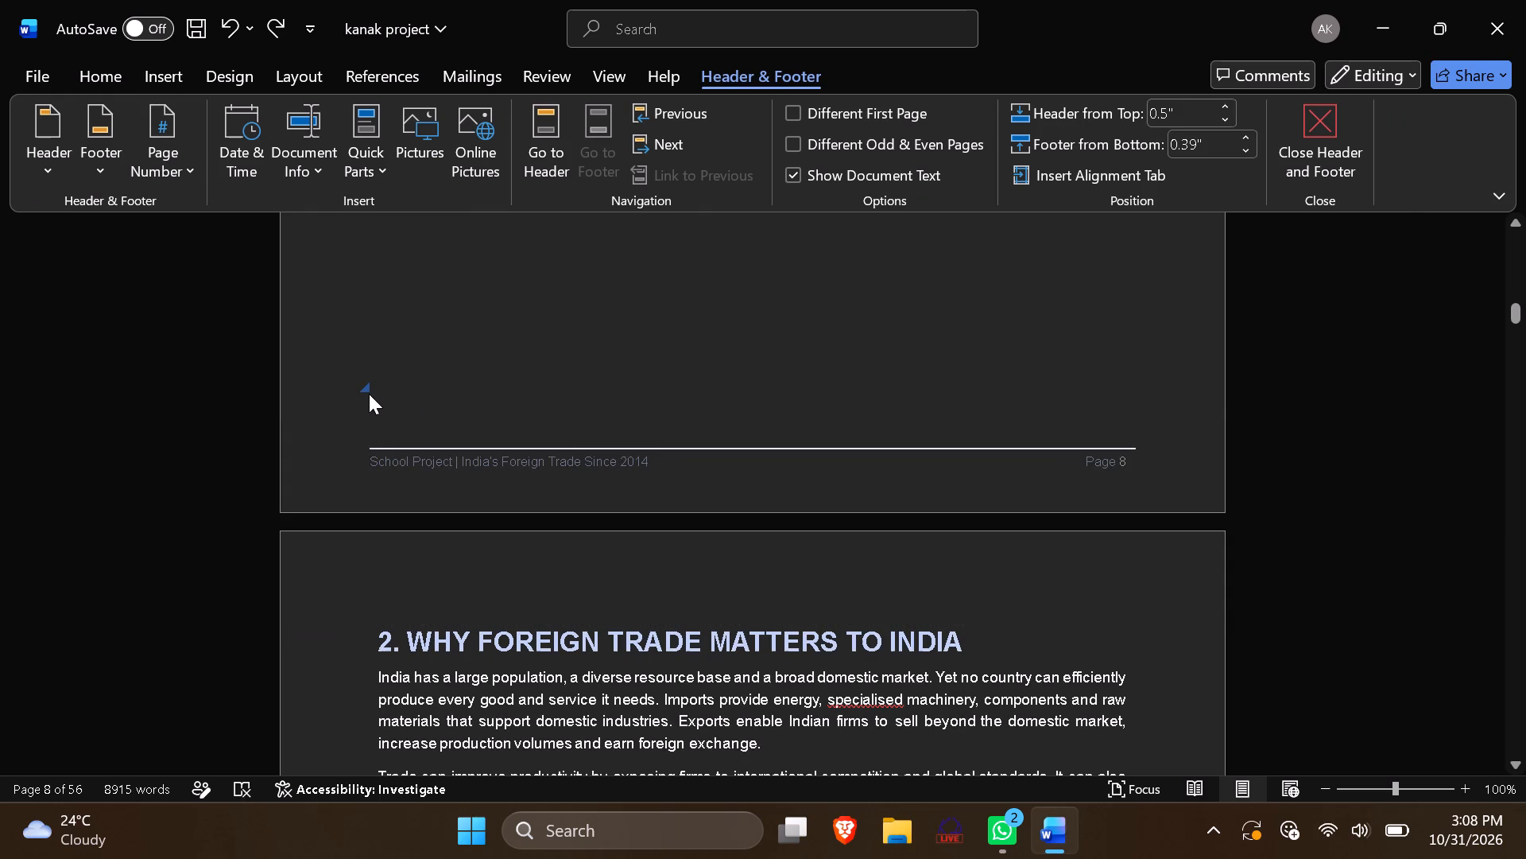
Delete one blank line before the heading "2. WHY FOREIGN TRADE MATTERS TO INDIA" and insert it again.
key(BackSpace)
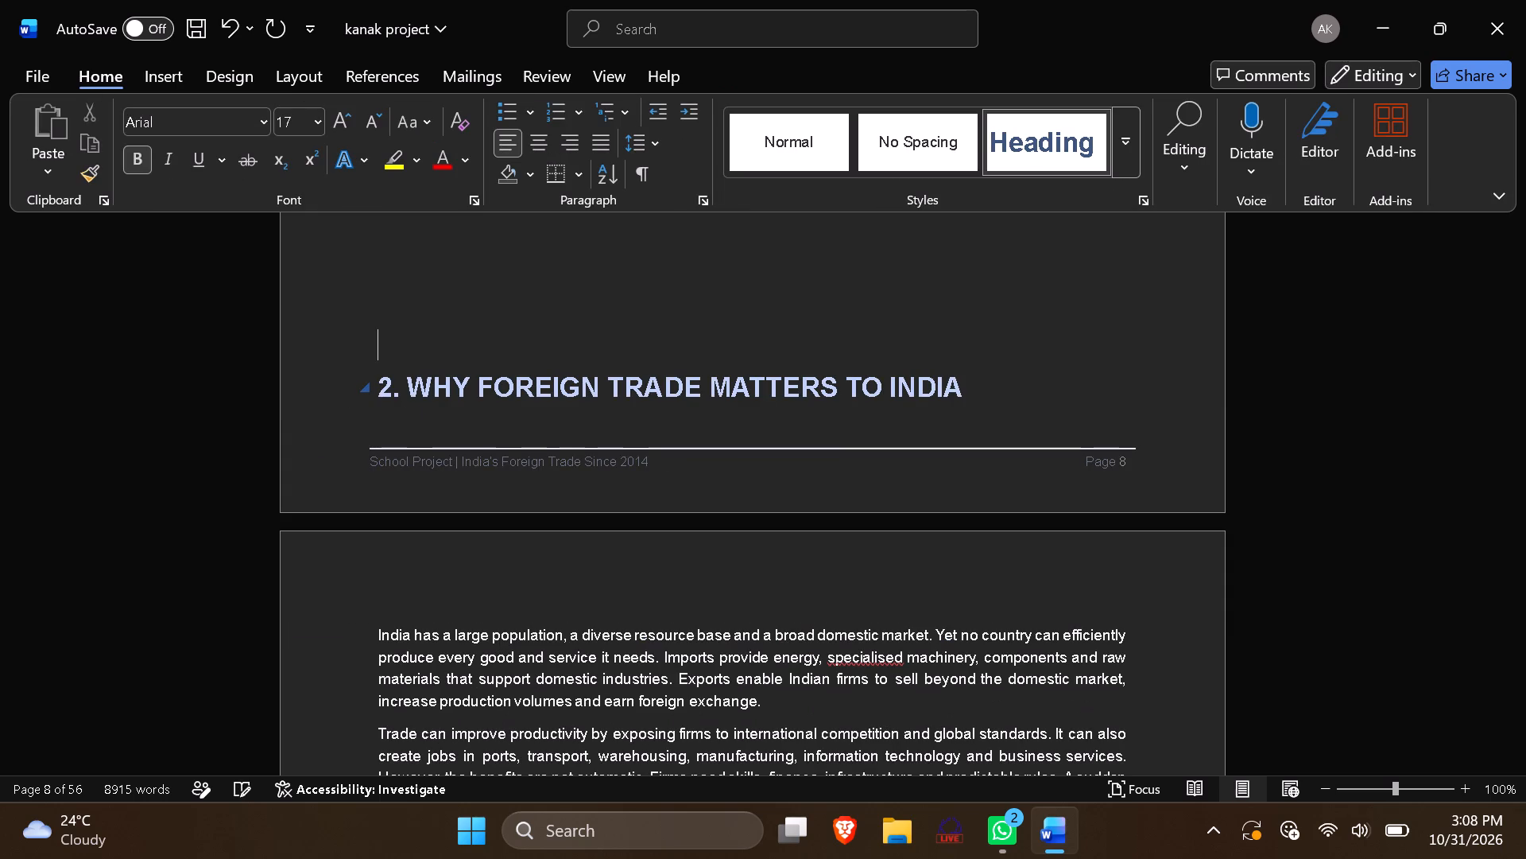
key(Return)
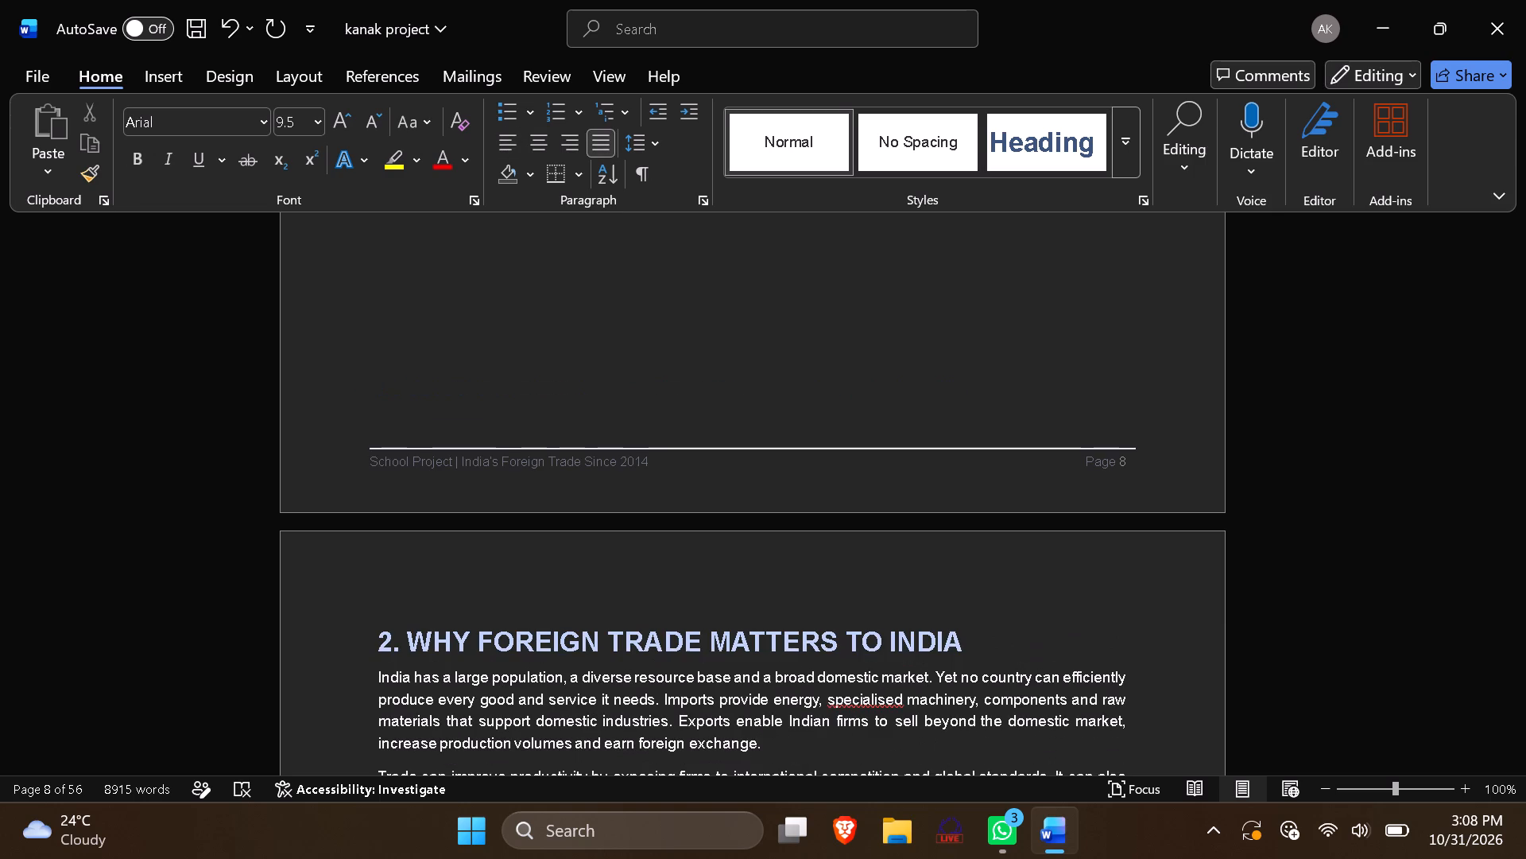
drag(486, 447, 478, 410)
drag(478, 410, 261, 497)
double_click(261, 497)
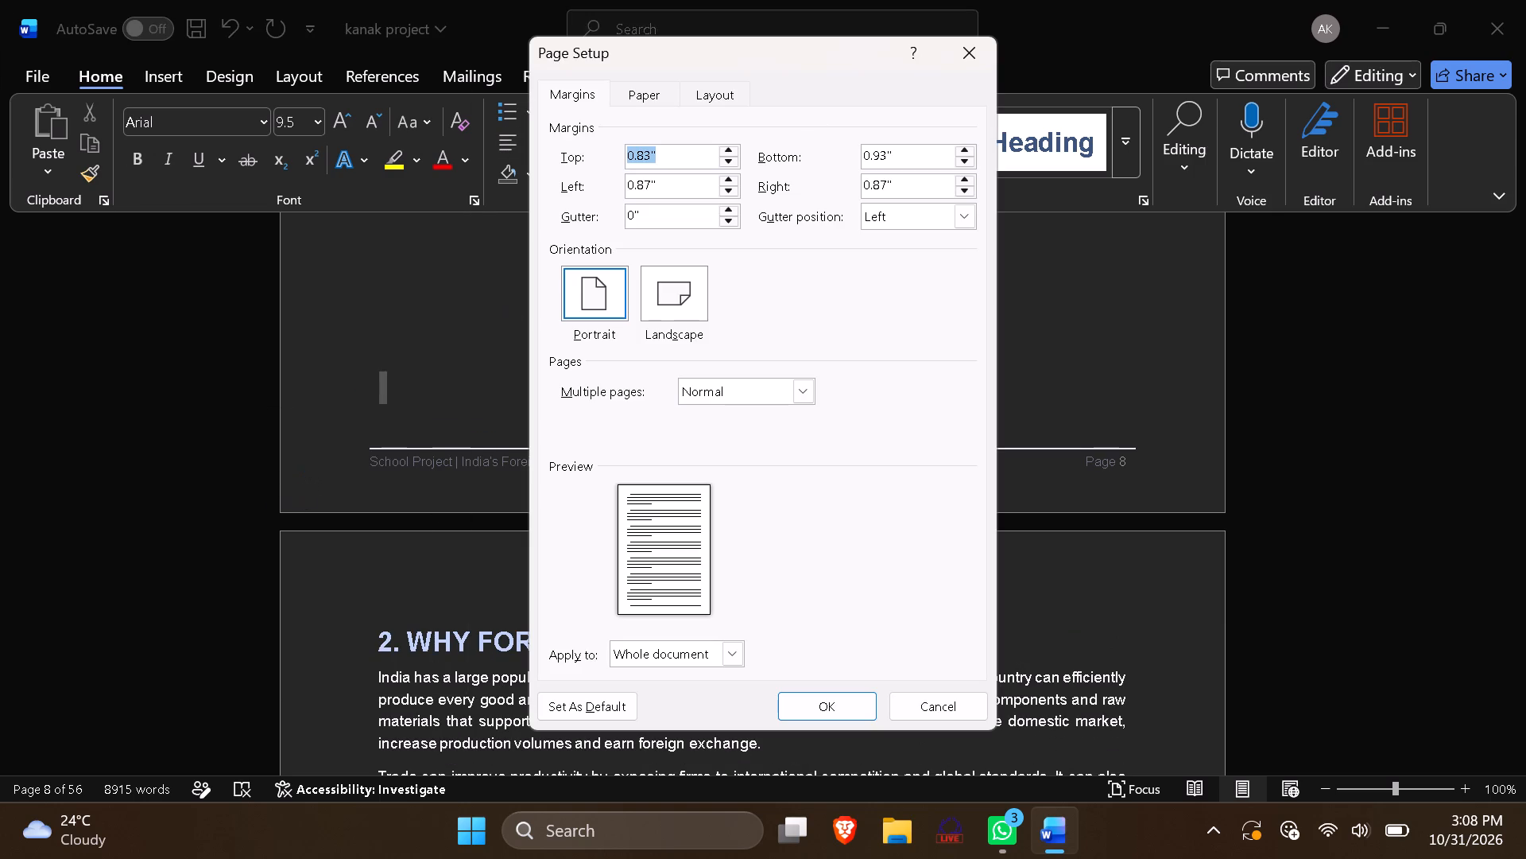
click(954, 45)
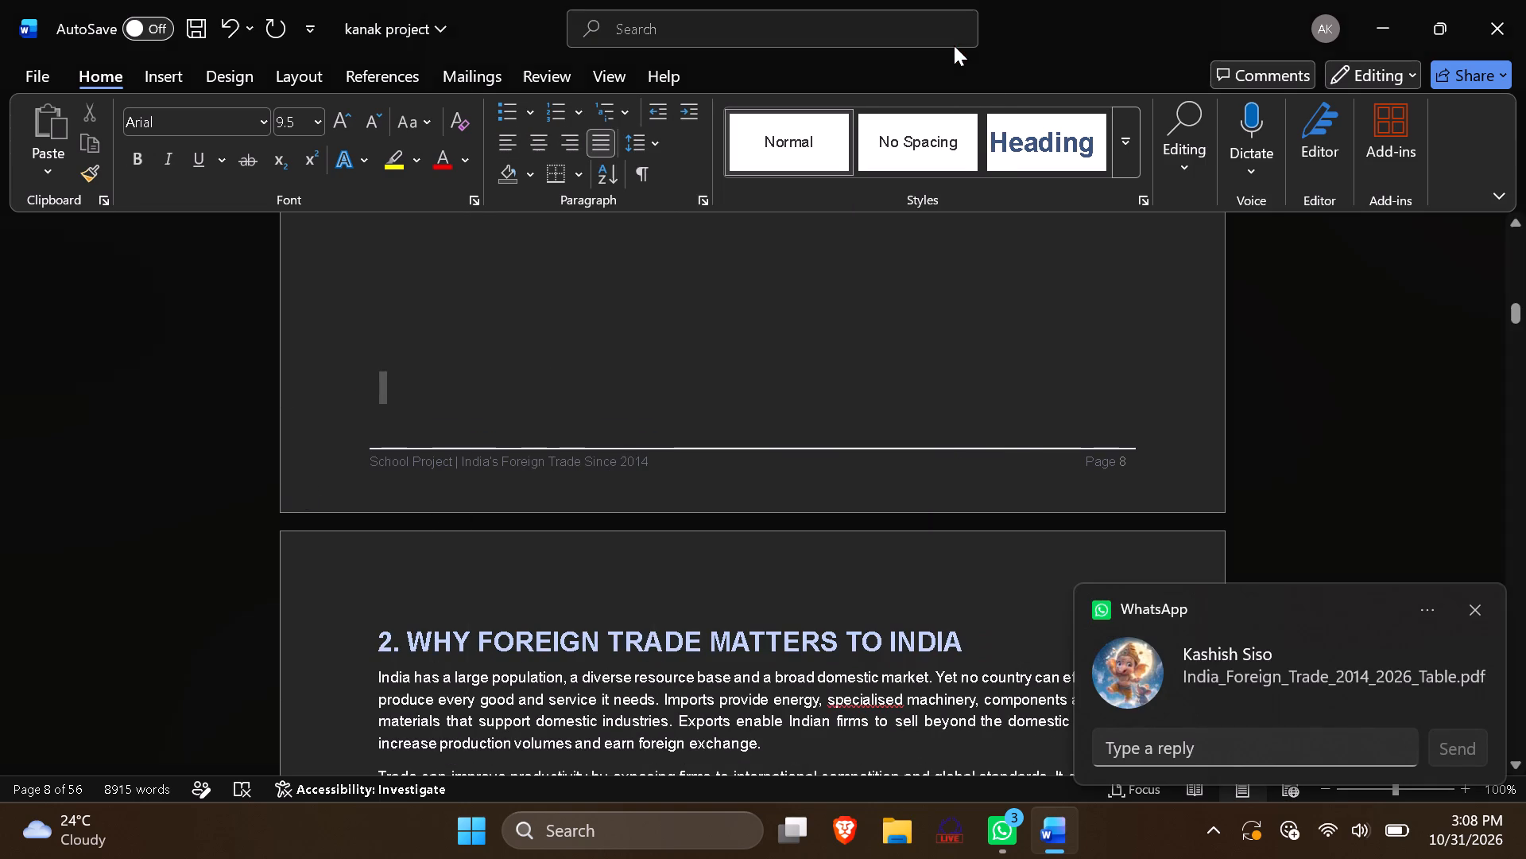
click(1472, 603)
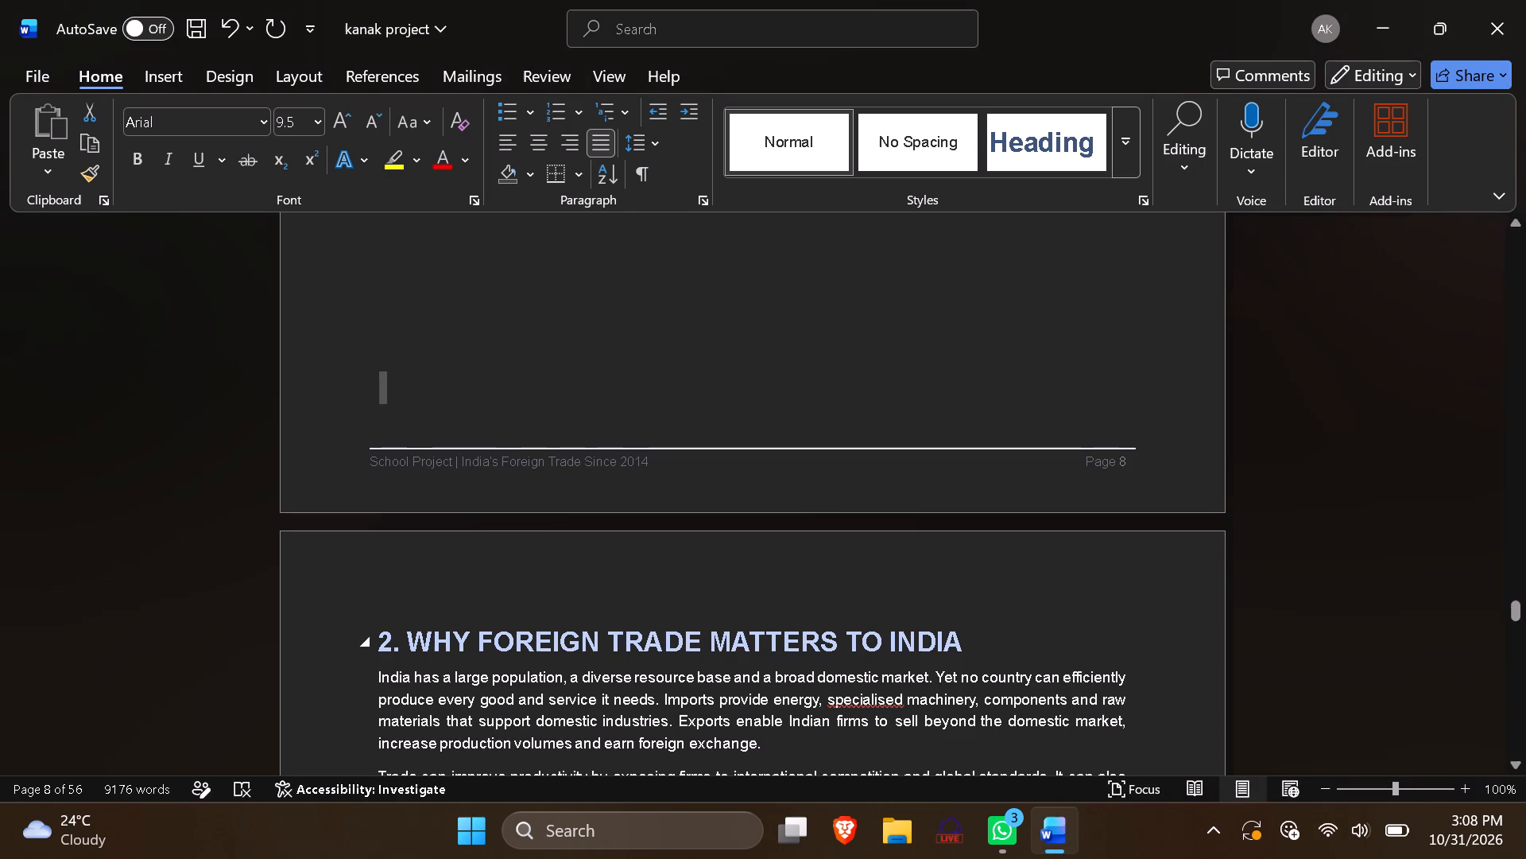
Open the footer of page 8 for editing and inspect the blank area above it.
double_click(383, 453)
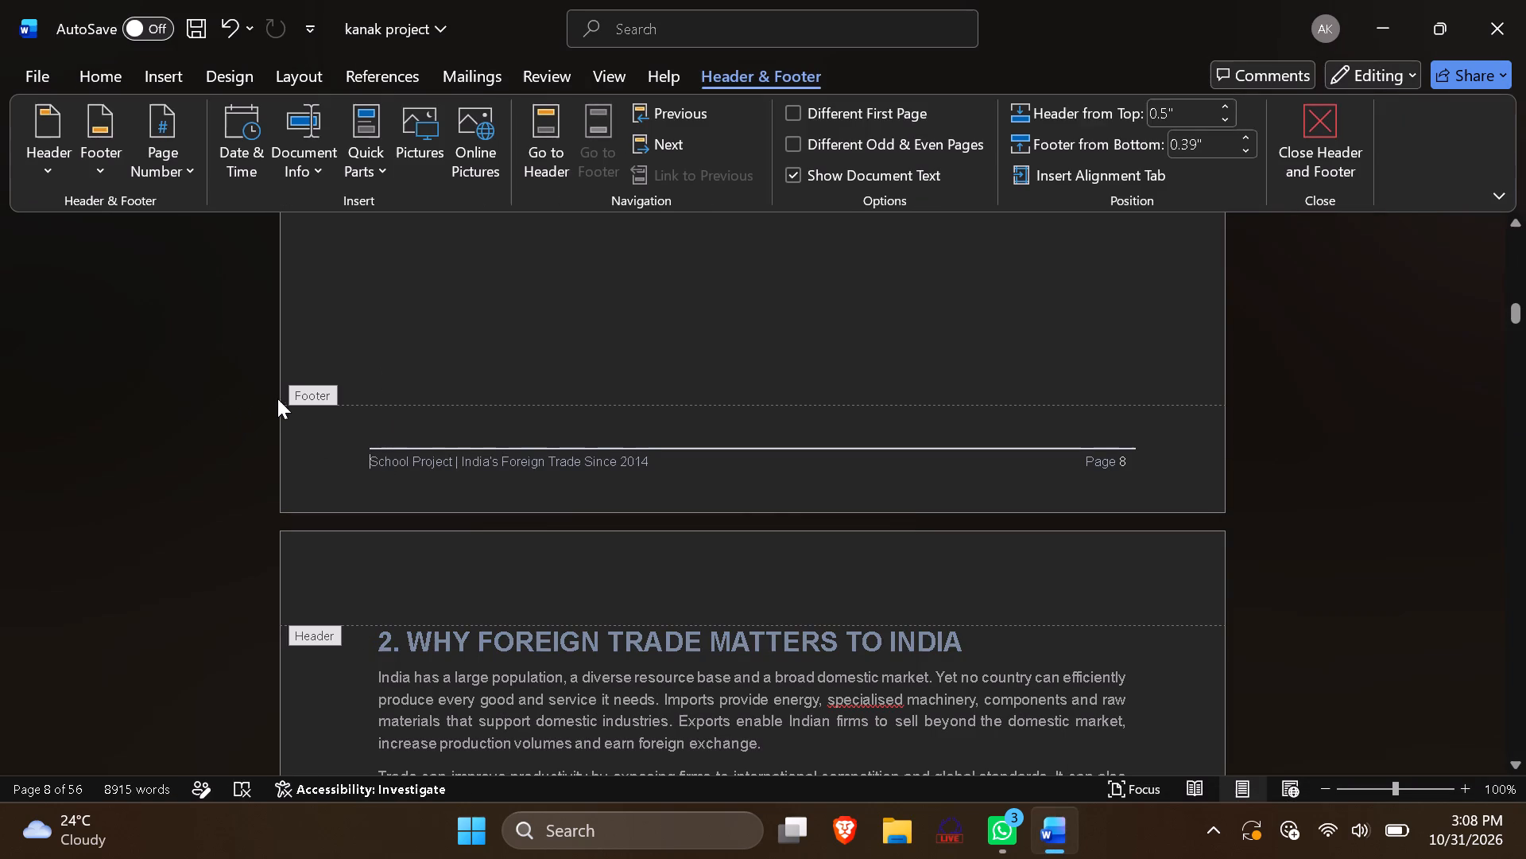
drag(358, 390, 406, 406)
drag(406, 406, 408, 385)
triple_click(1518, 225)
click(1518, 225)
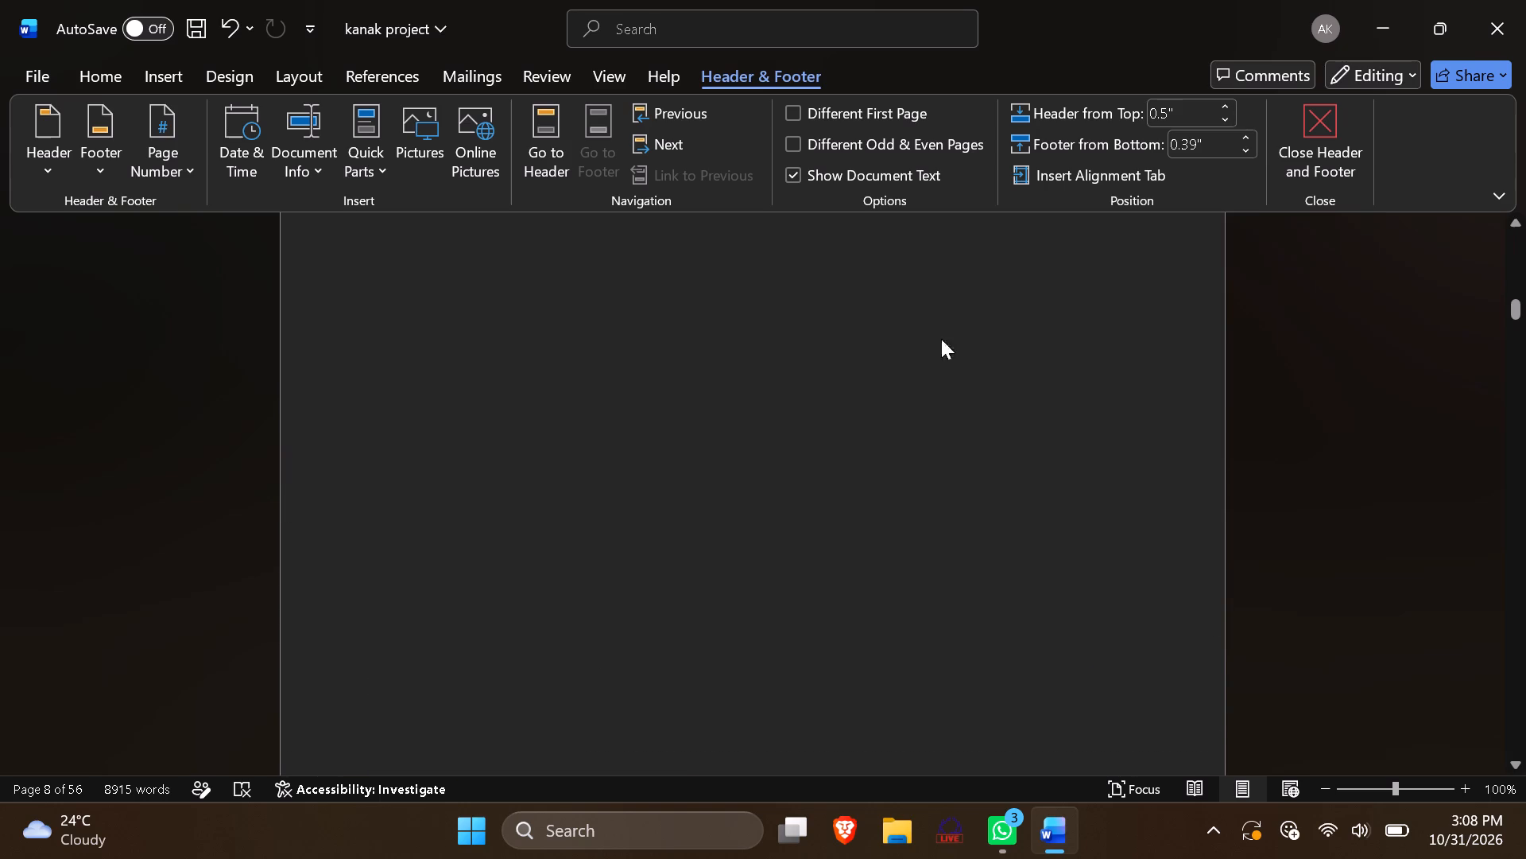
click(762, 520)
click(762, 520)
Examine the blank pages before the heading "2. WHY FOREIGN TRADE MATTERS TO INDIA" in Focus view.
click(1114, 786)
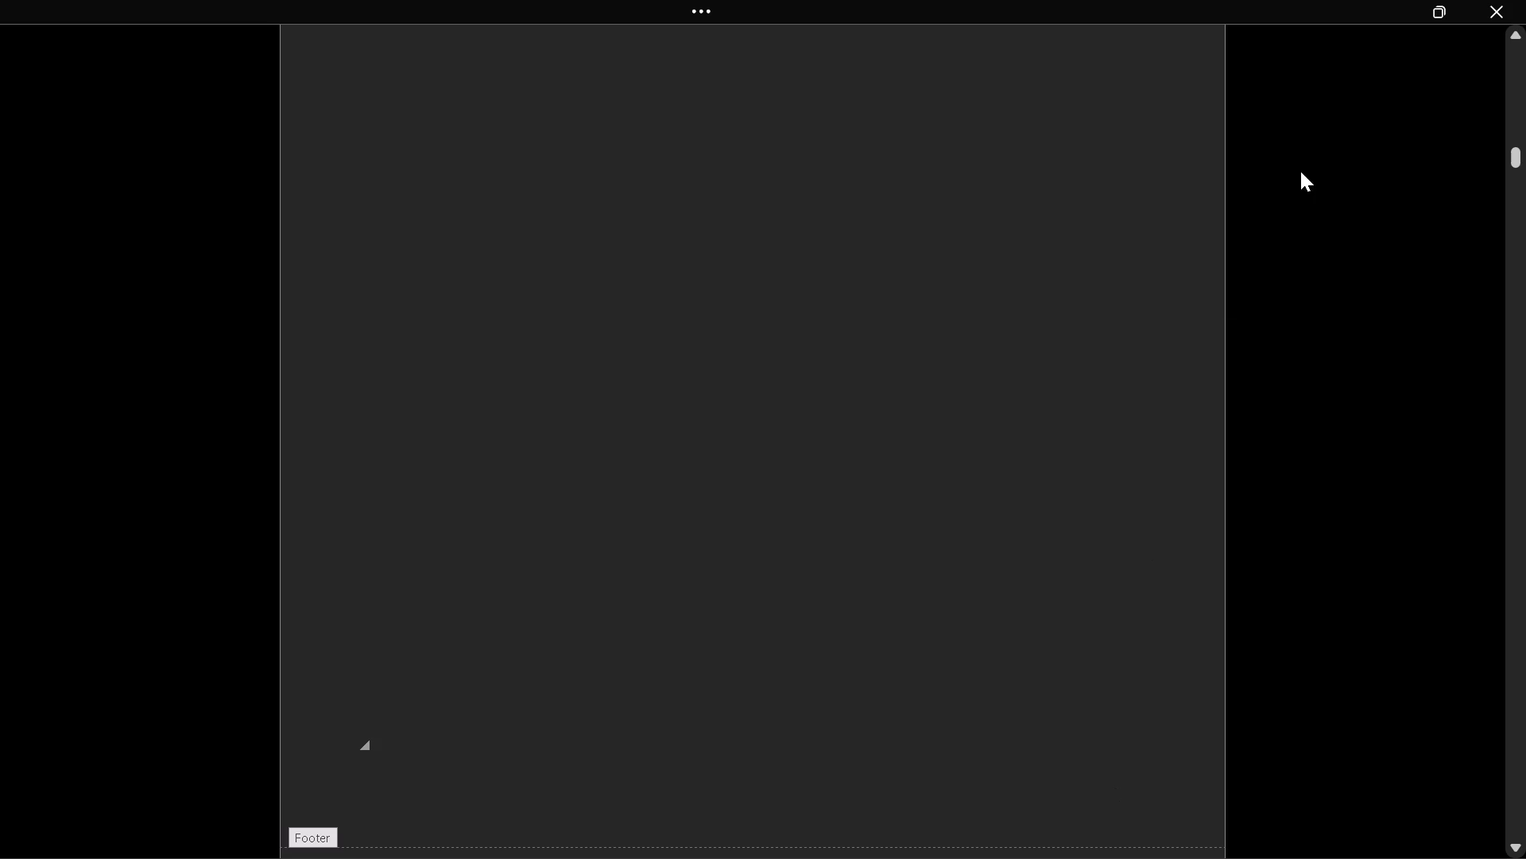
drag(1516, 149, 1525, 256)
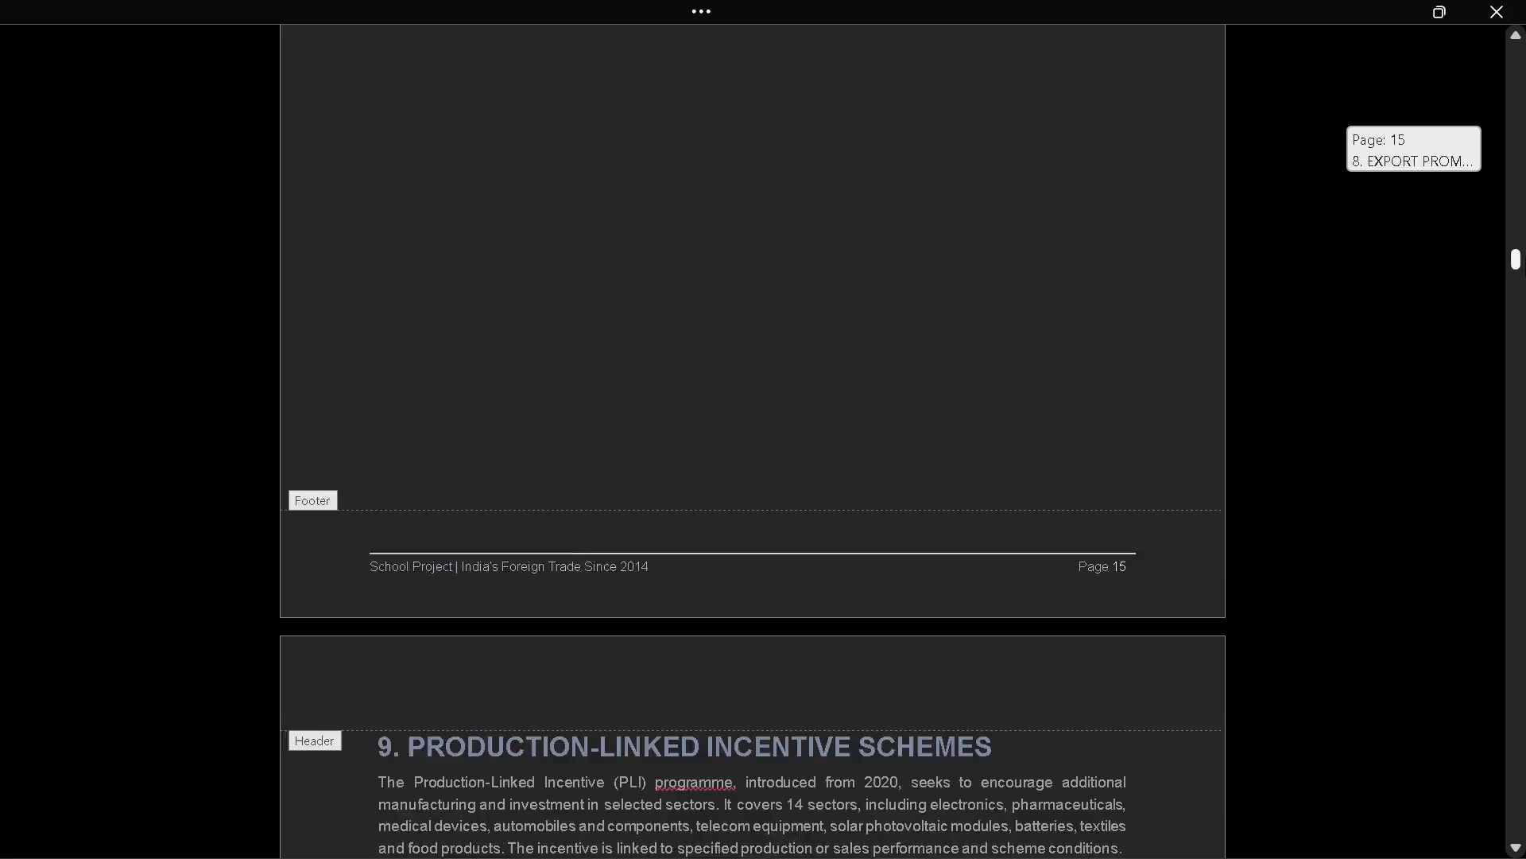
drag(1525, 256, 1516, 60)
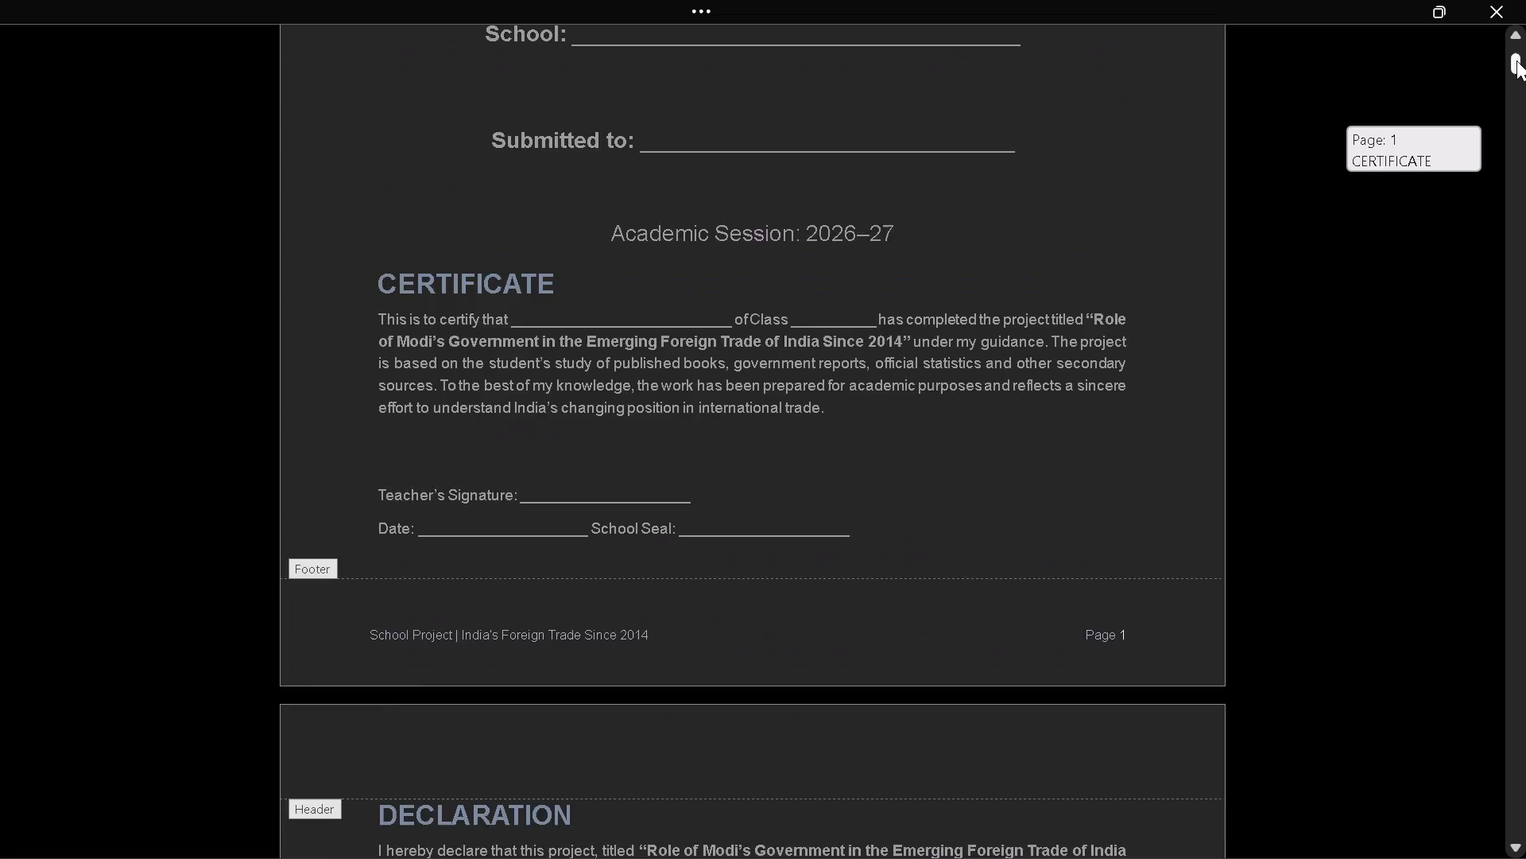
drag(1516, 60, 1519, 123)
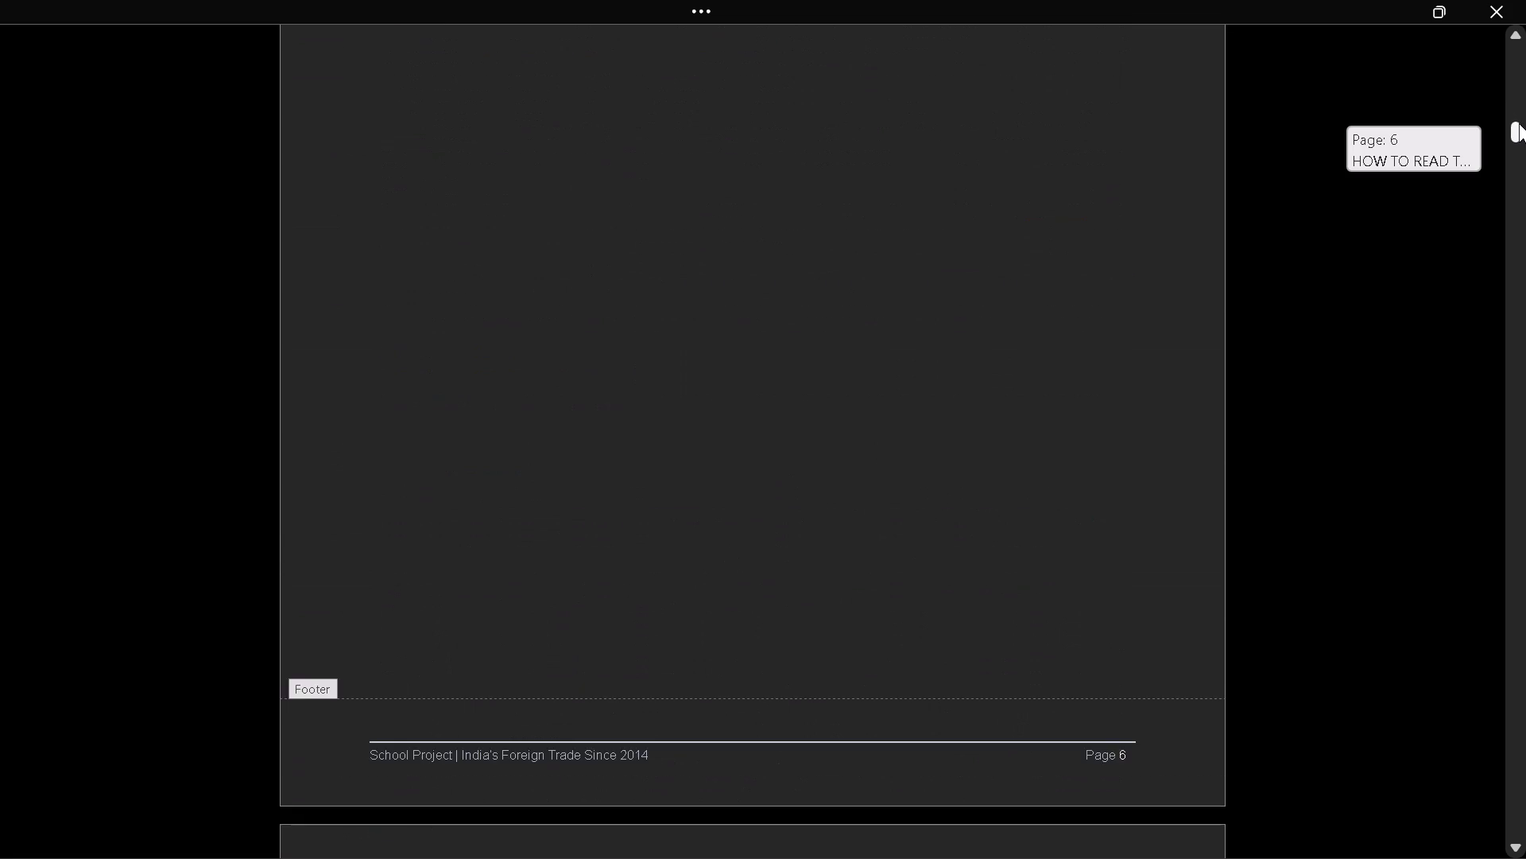
drag(1519, 123, 1525, 149)
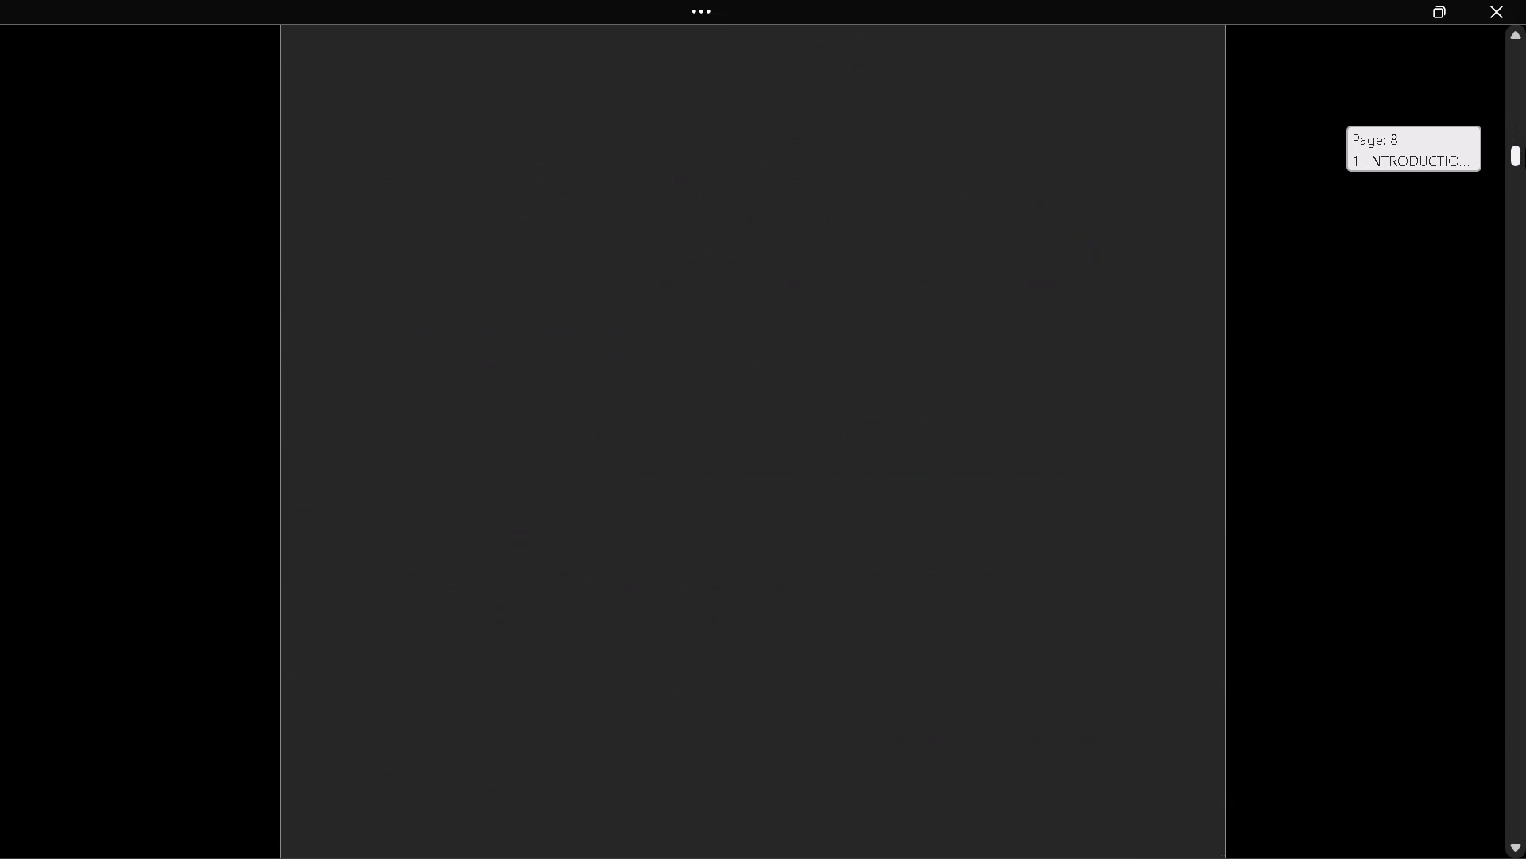
drag(1525, 149, 1525, 147)
click(1086, 258)
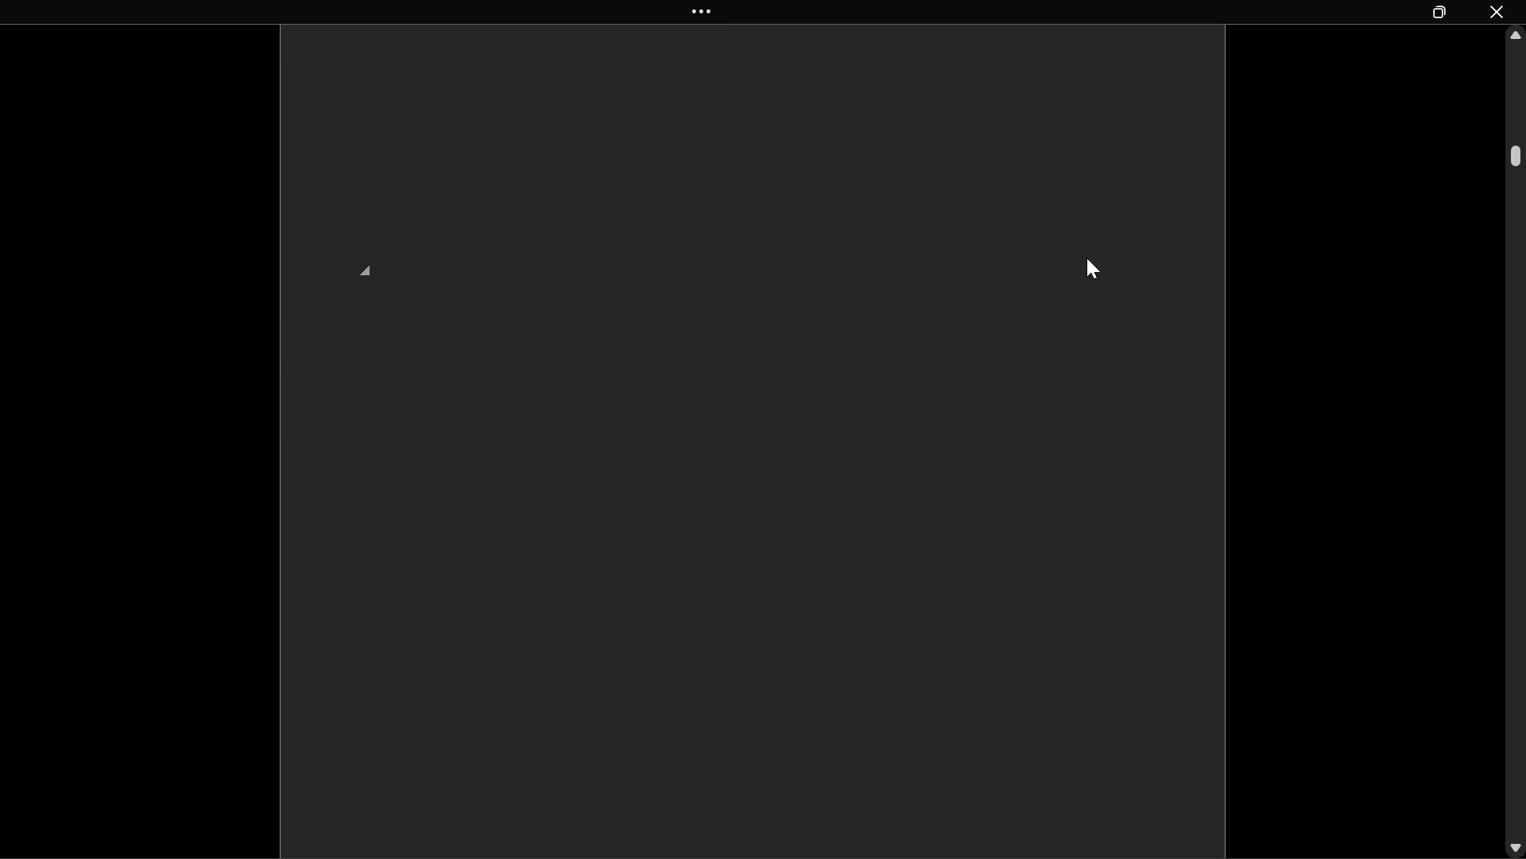
triple_click(1515, 32)
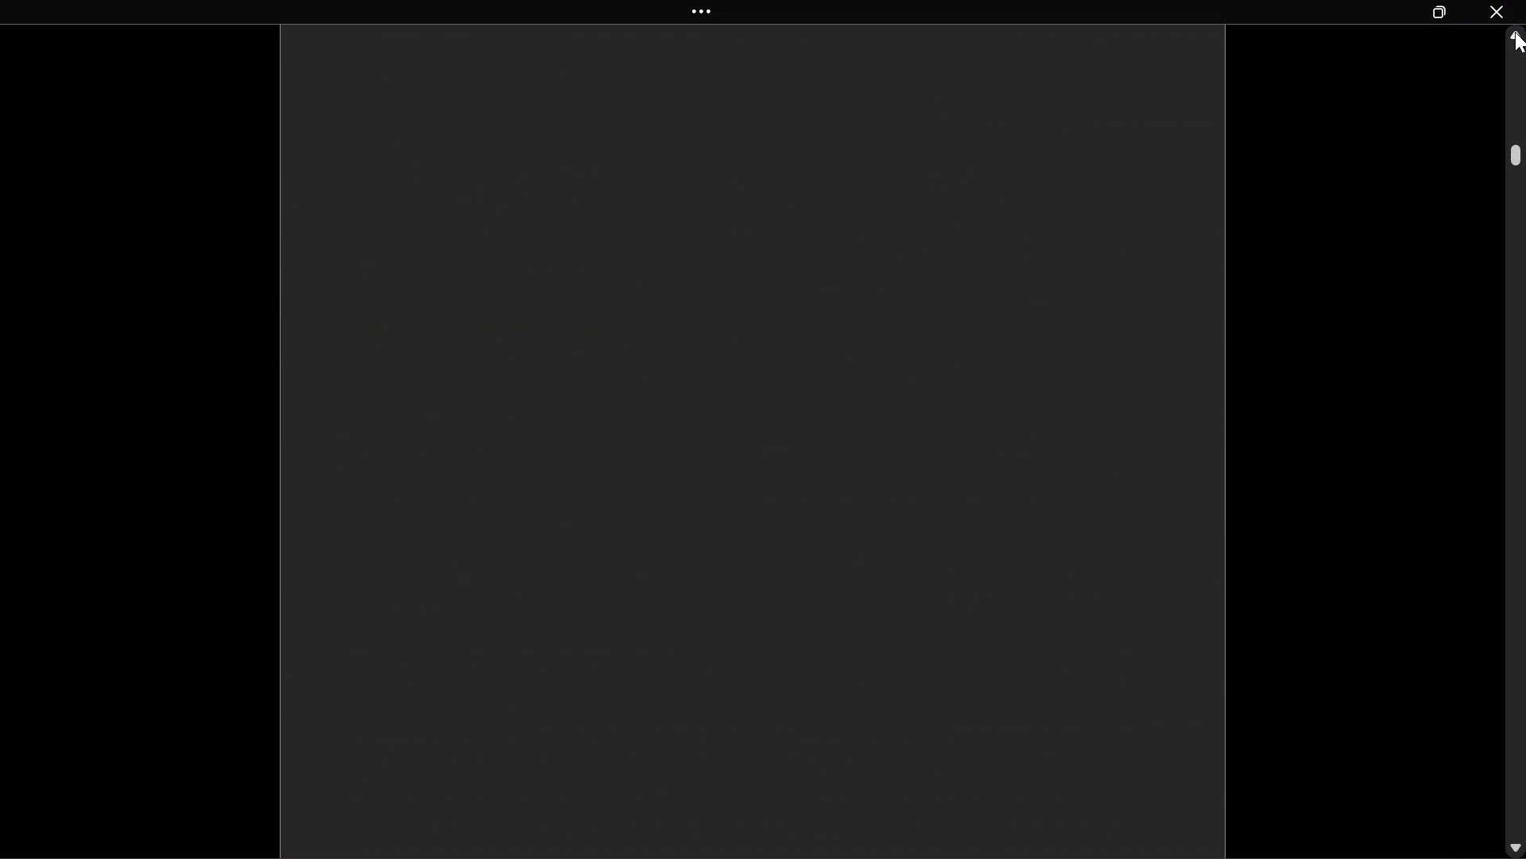
triple_click(1515, 32)
click(1515, 32)
triple_click(1514, 34)
triple_click(1514, 34)
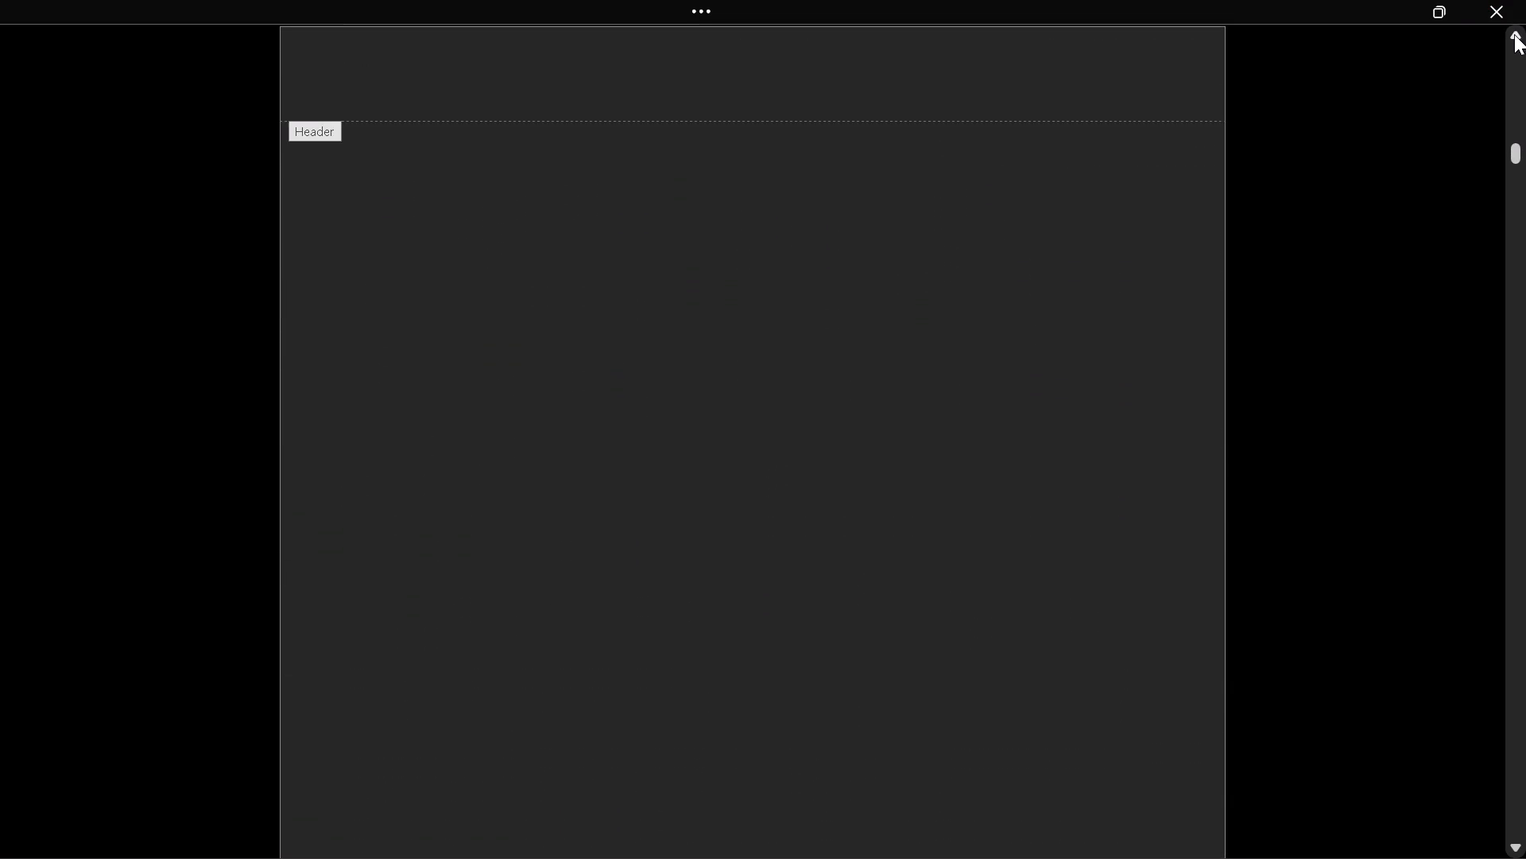
click(1514, 34)
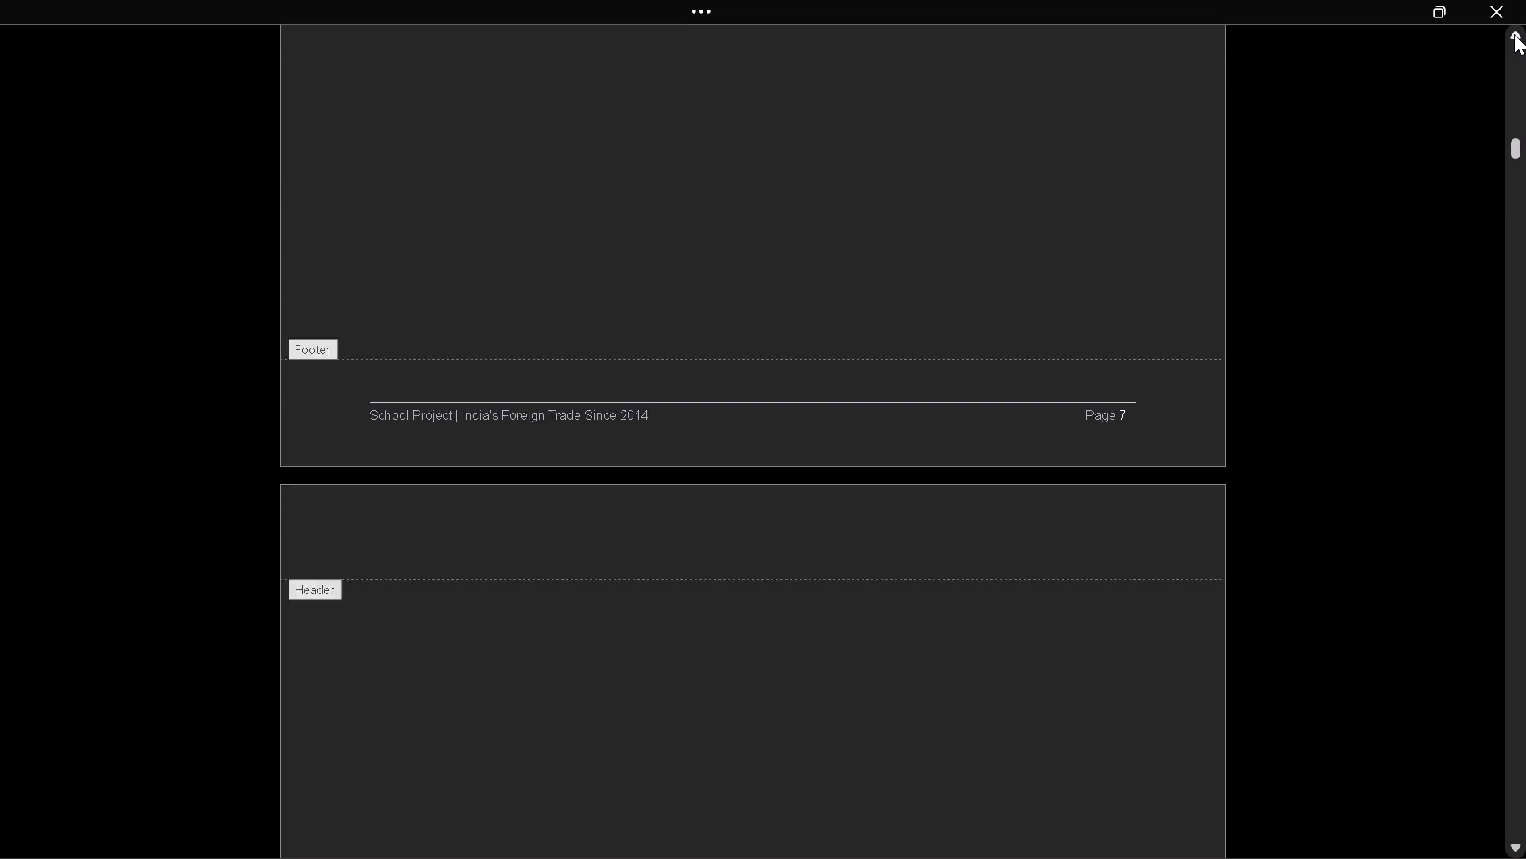
click(1516, 847)
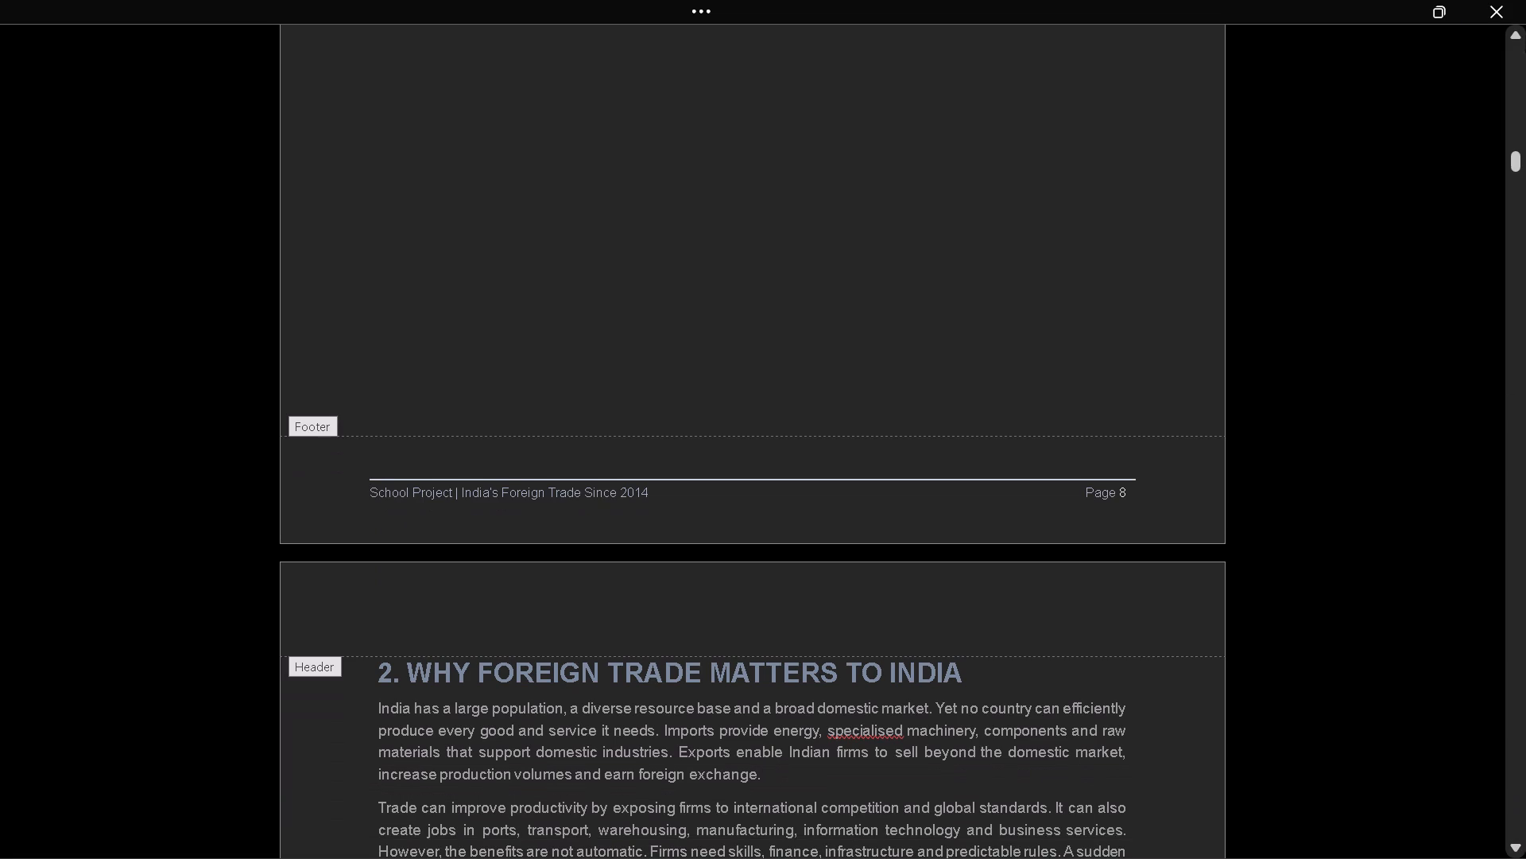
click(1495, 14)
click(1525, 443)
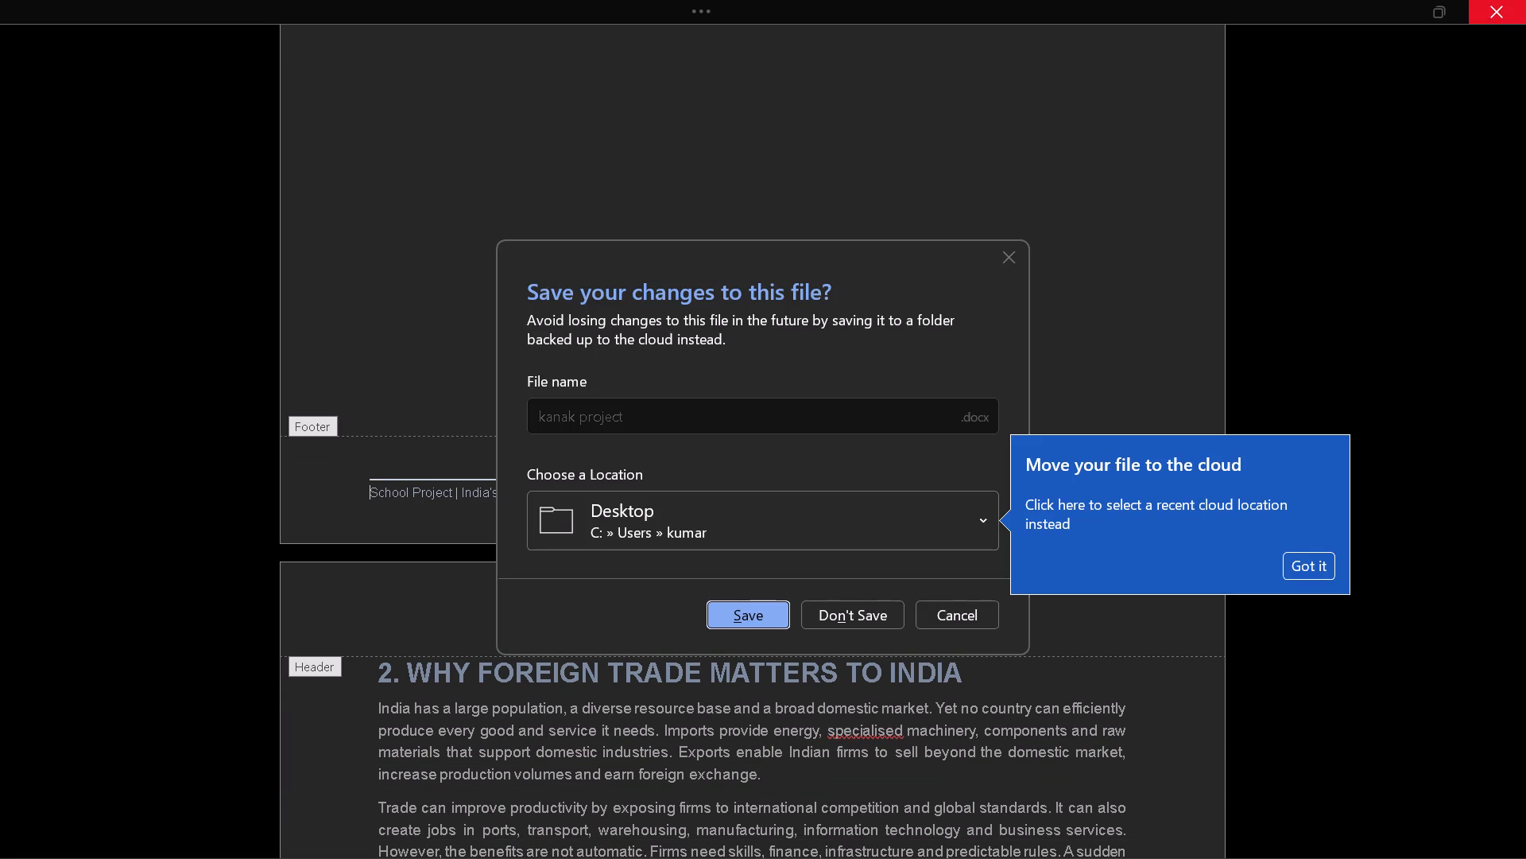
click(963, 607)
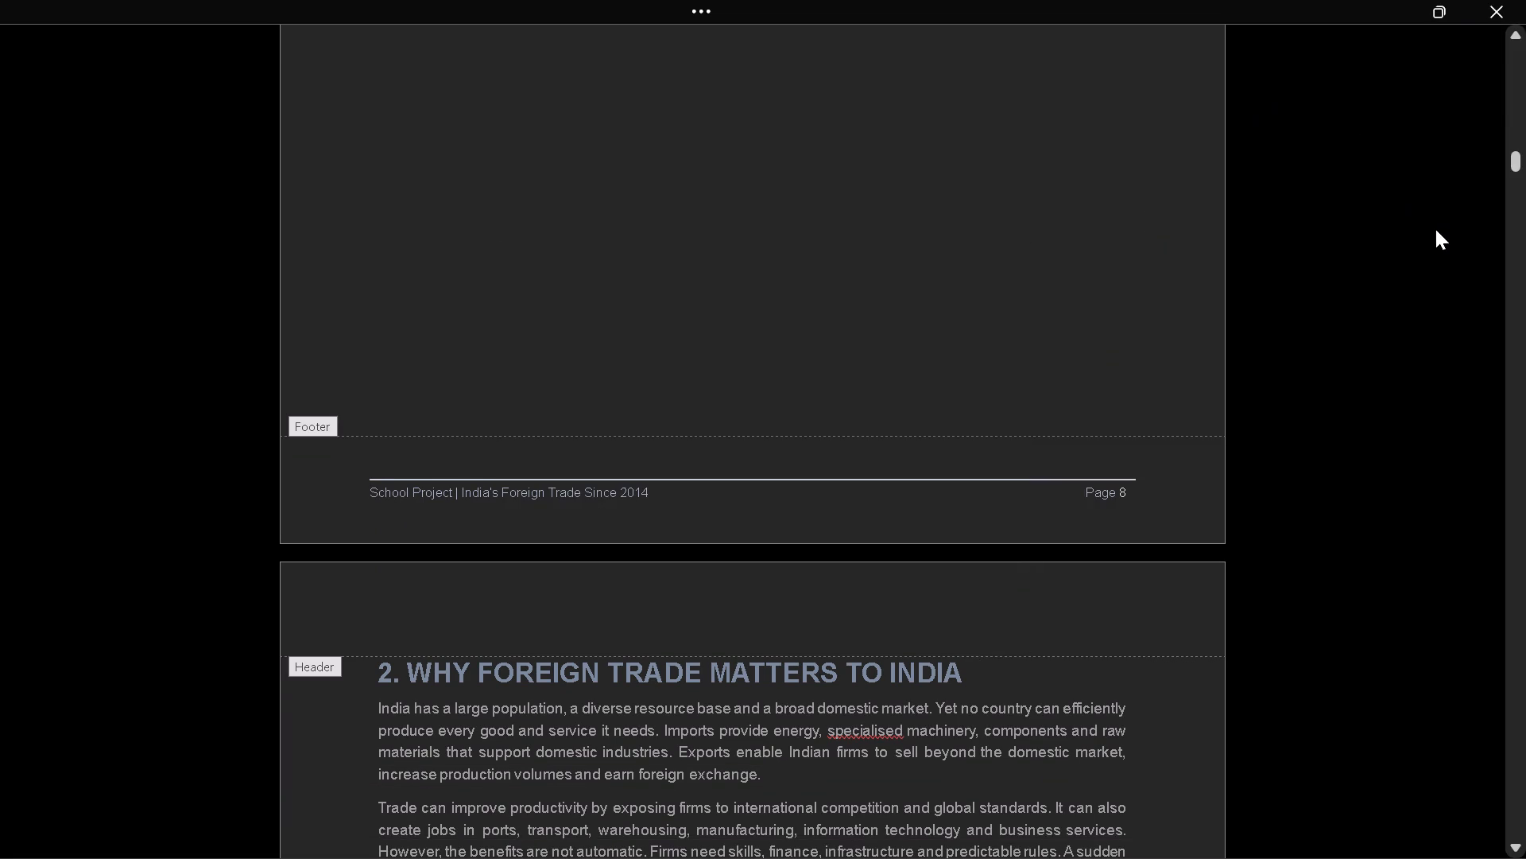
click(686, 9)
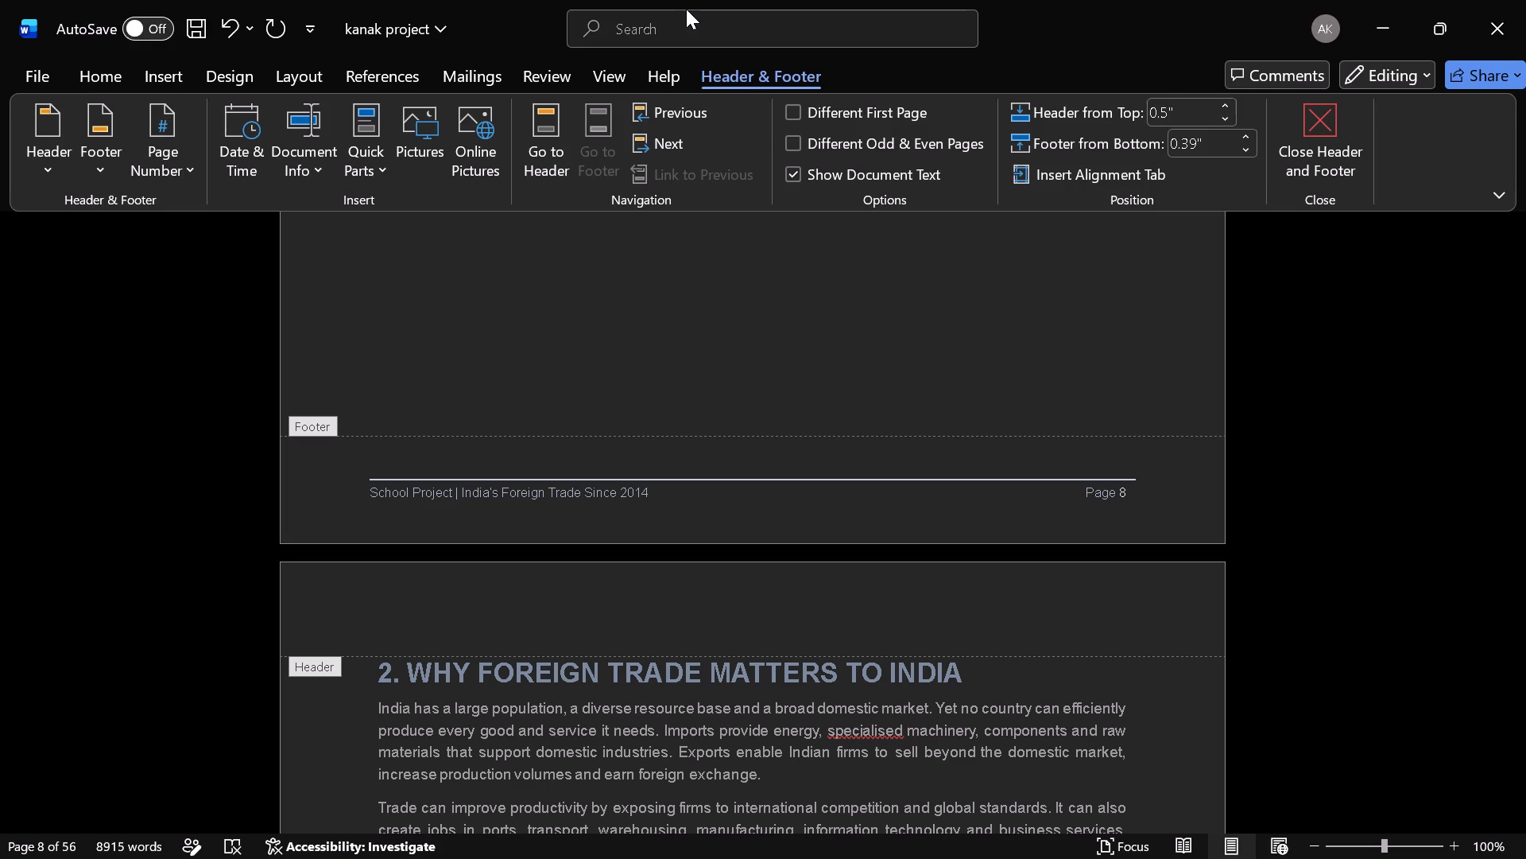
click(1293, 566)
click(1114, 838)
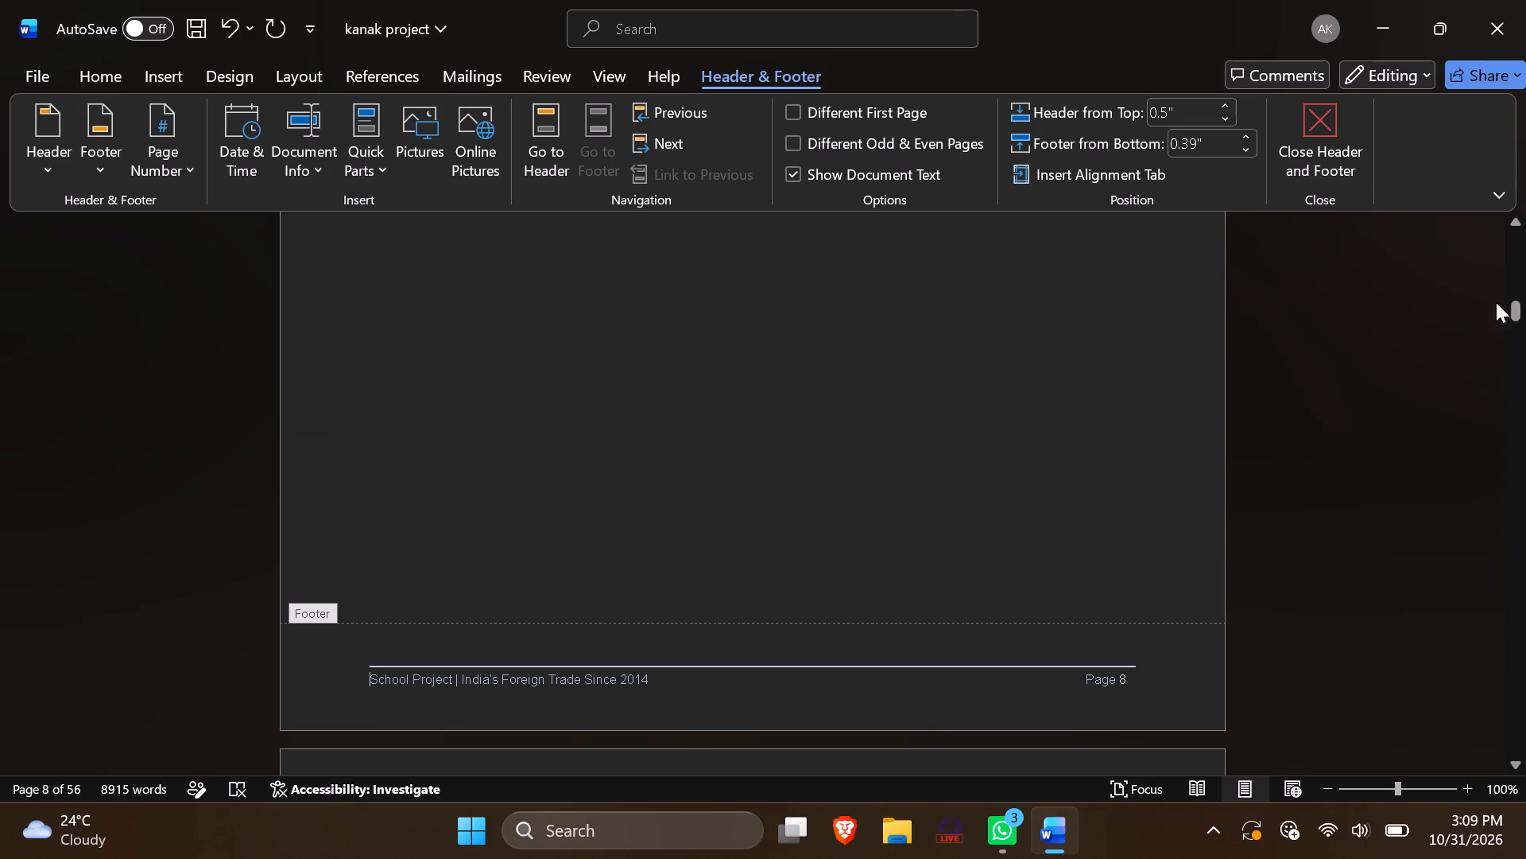
Return from the footer to the body text and collapse the empty heading line on page 8.
drag(1514, 311, 1512, 273)
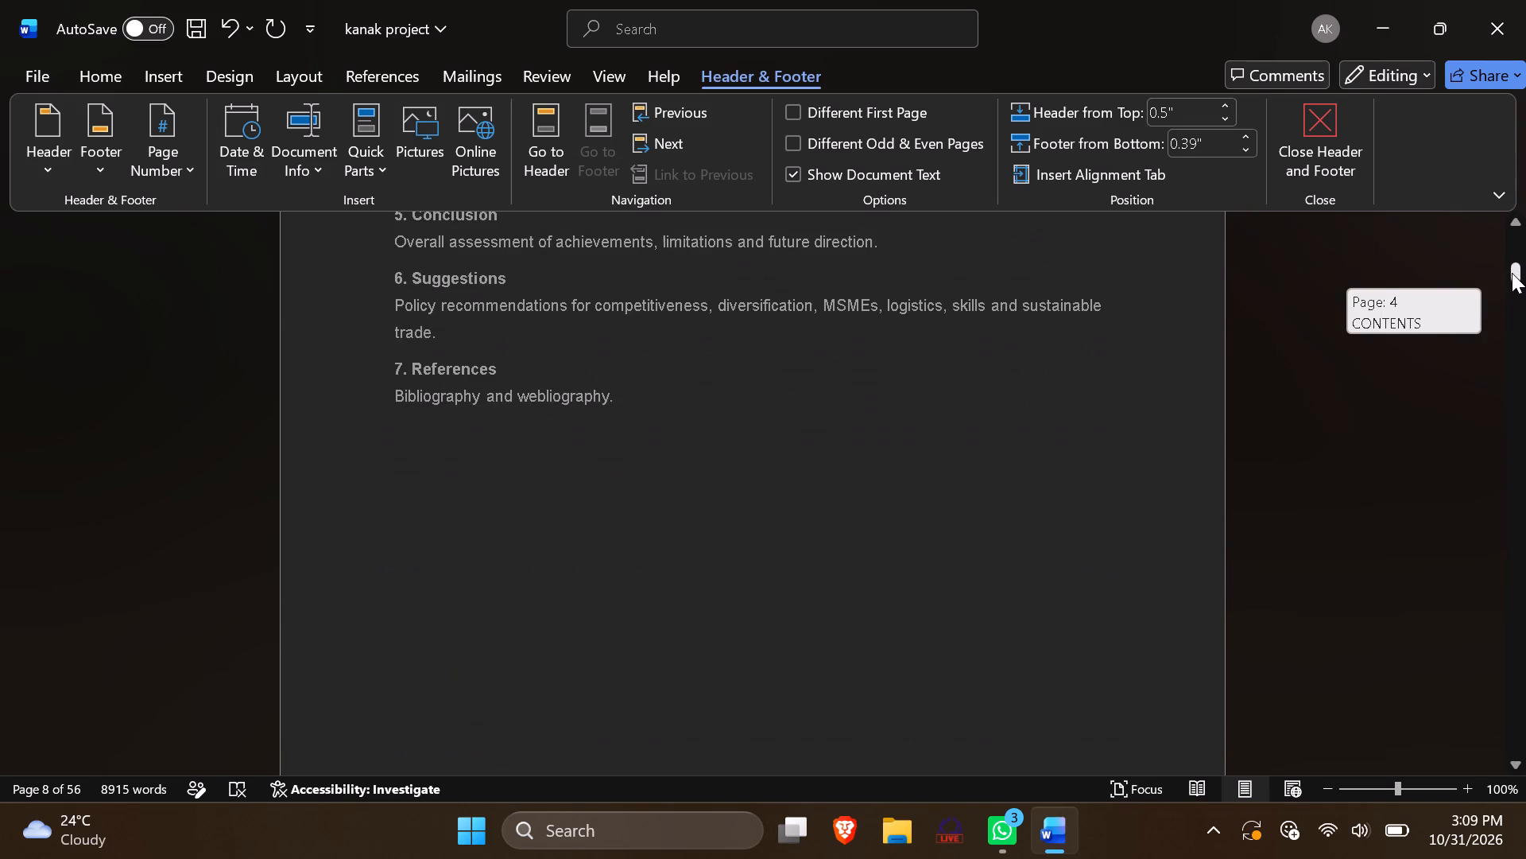
drag(1512, 273, 1522, 305)
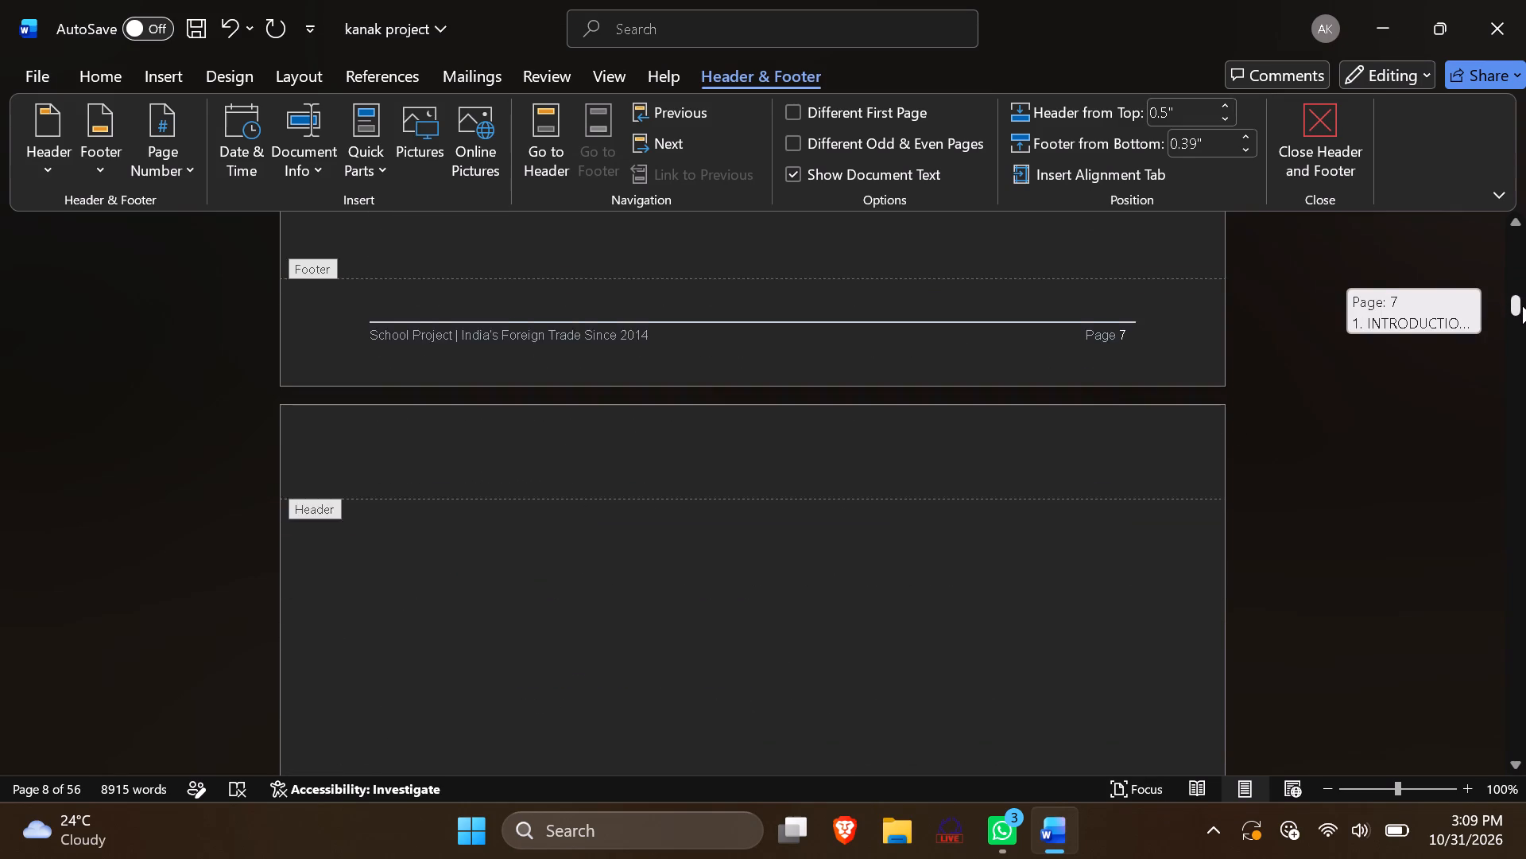
drag(1522, 305, 1524, 309)
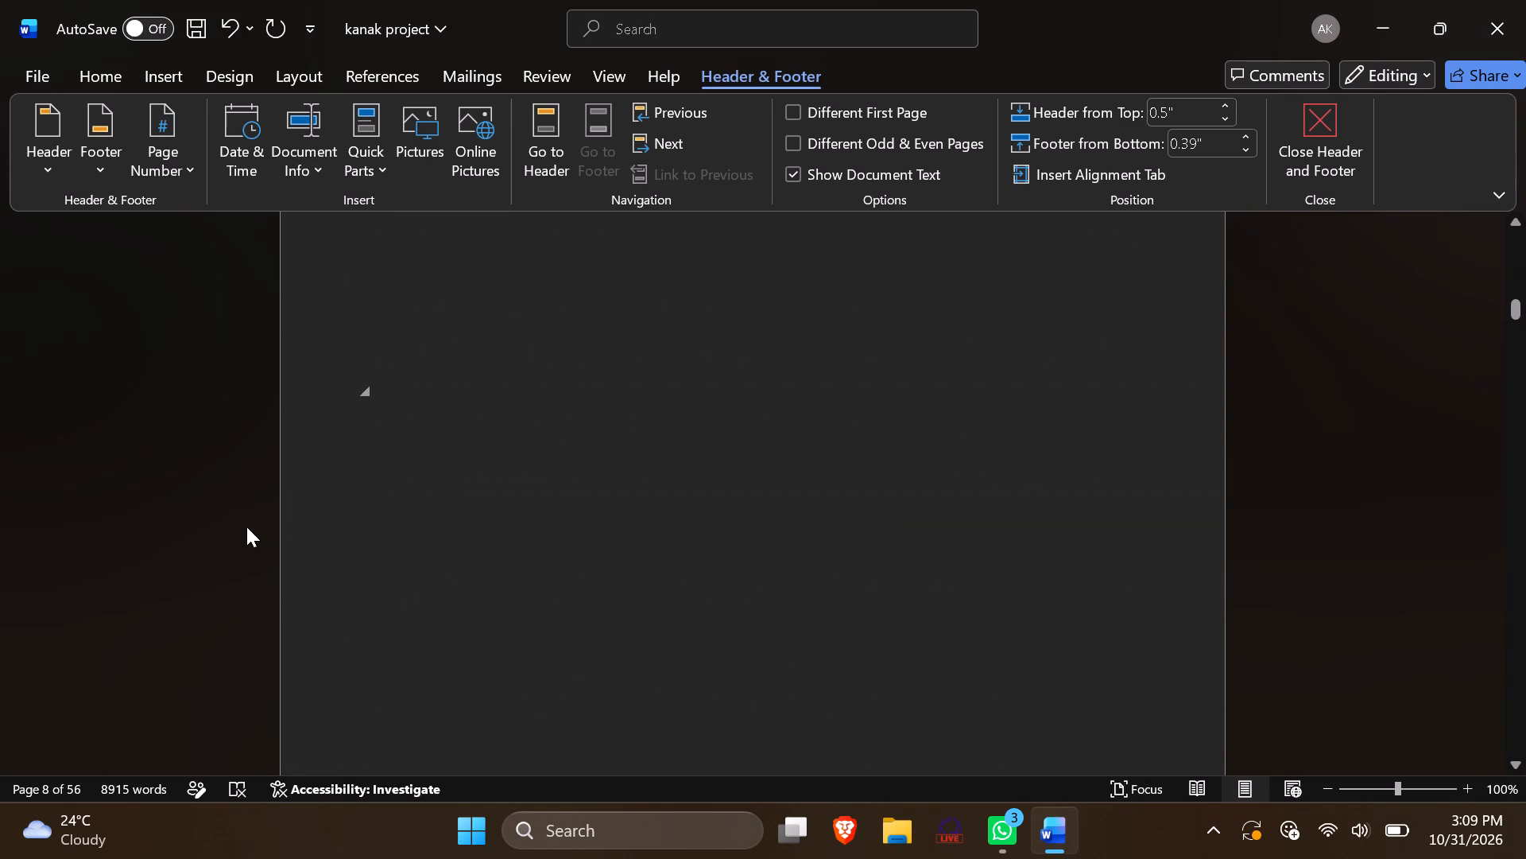
click(432, 499)
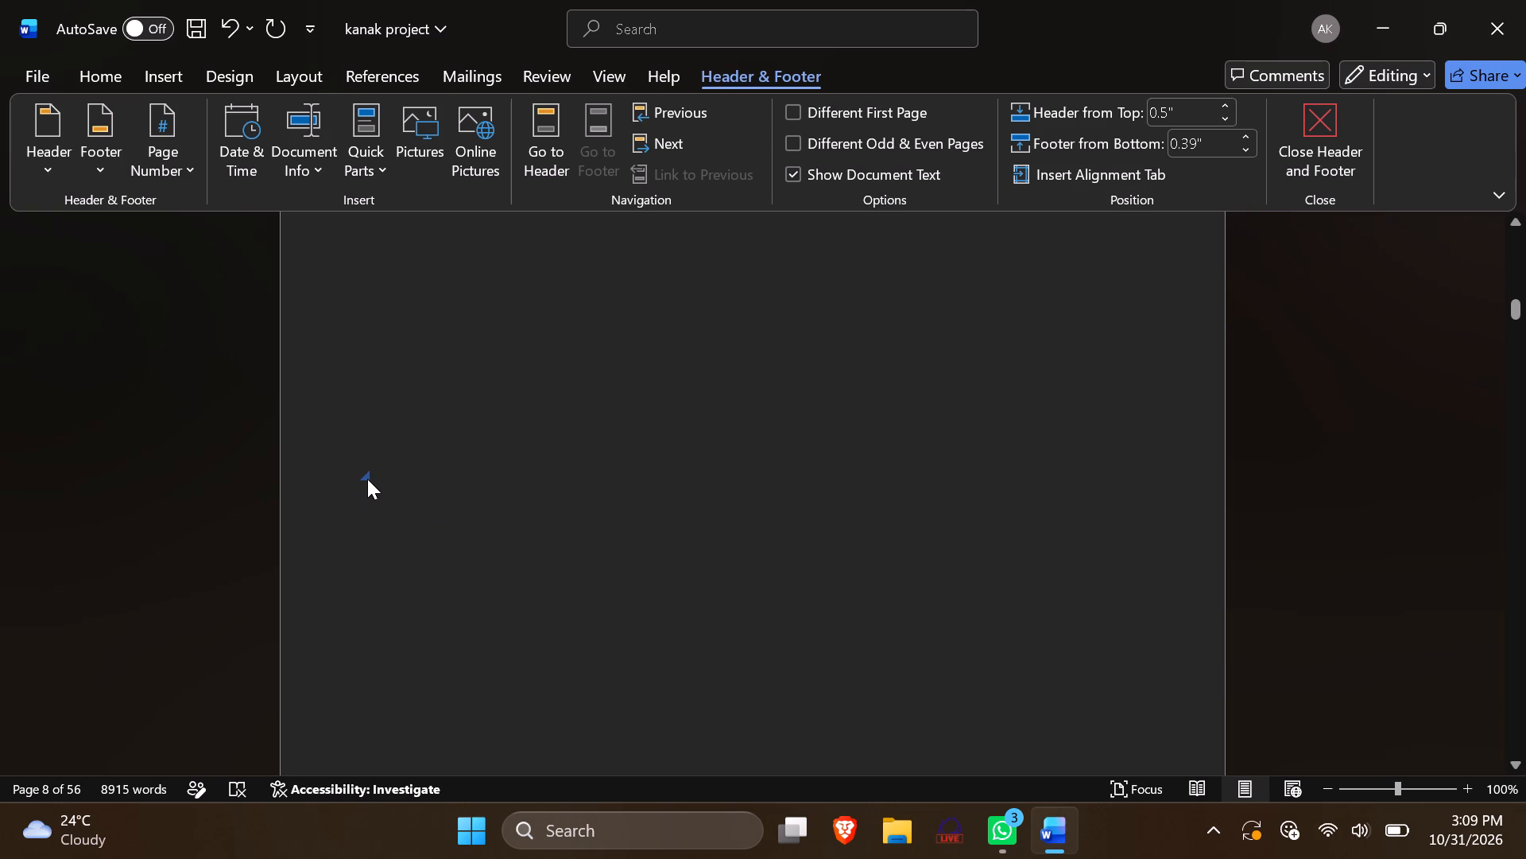
click(367, 479)
click(367, 479)
triple_click(367, 479)
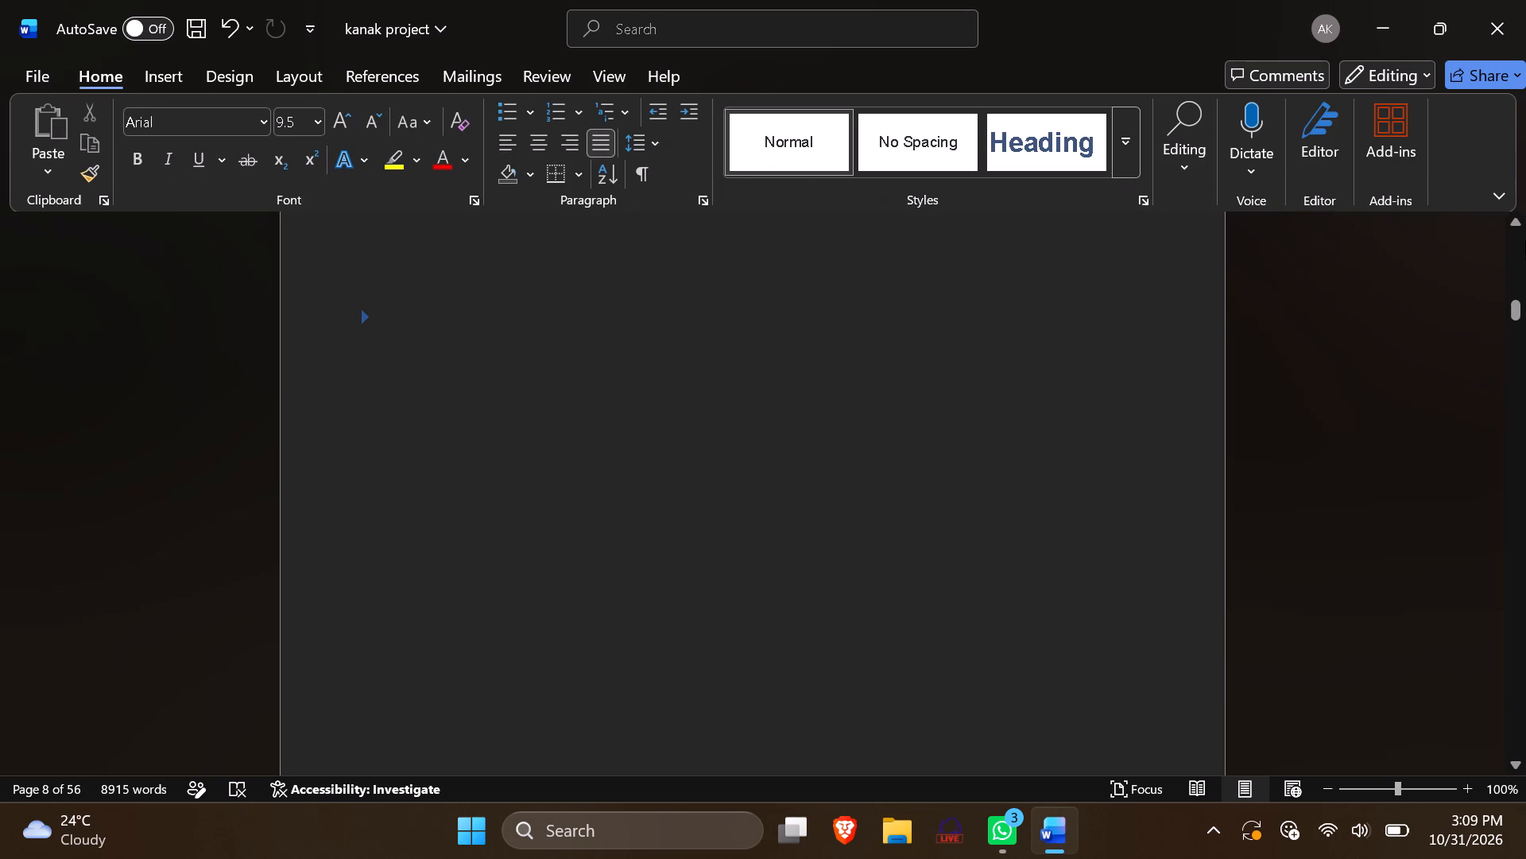
Enter the text "zzzz" on the blank line directly above the heading "2. WHY FOREIGN TRADE MATTERS TO INDIA".
triple_click(1521, 220)
triple_click(1521, 220)
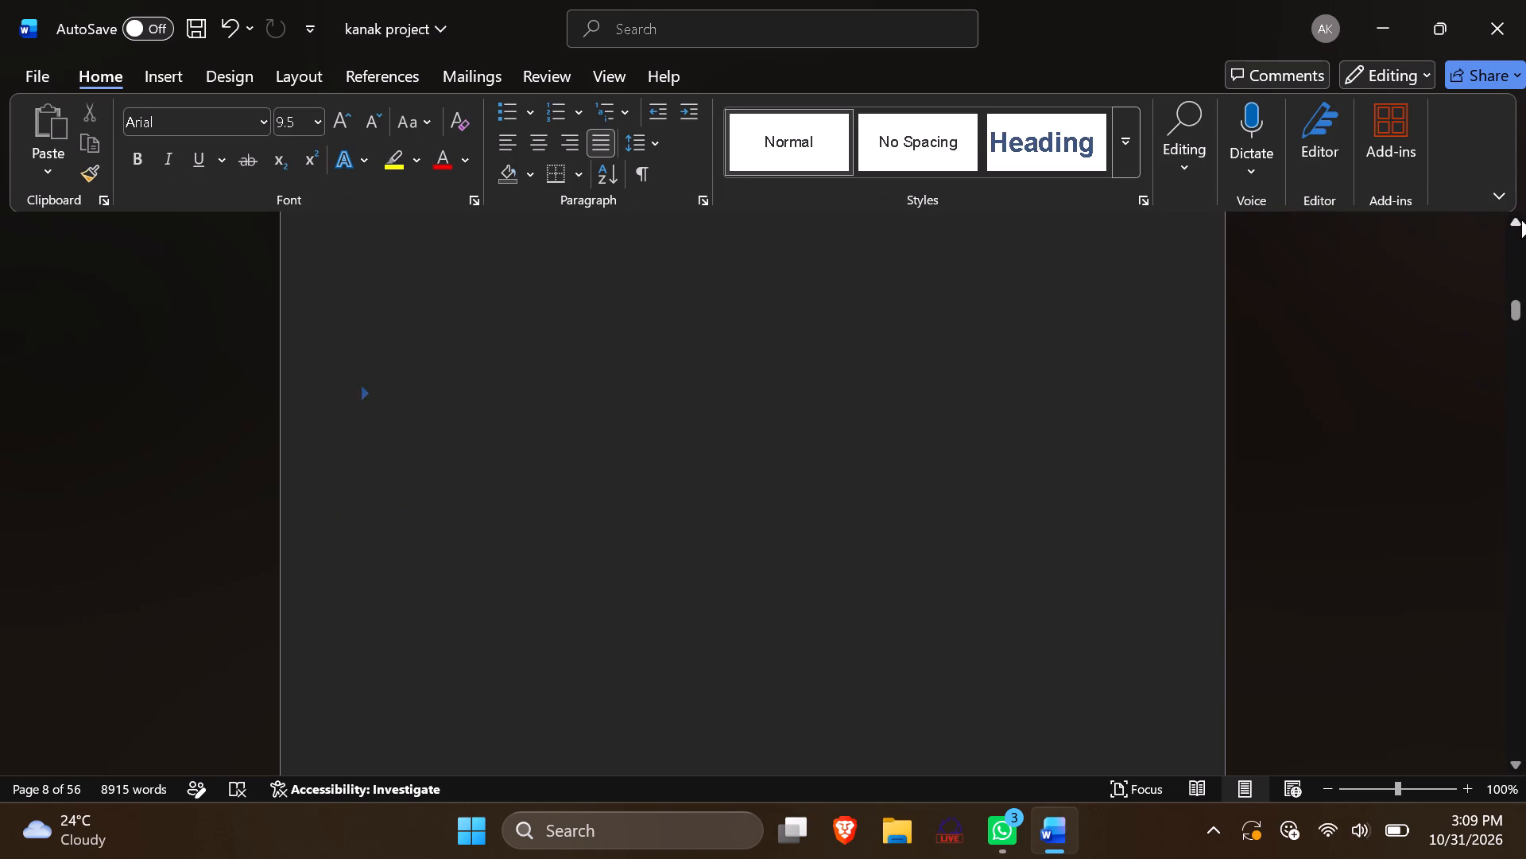
triple_click(1521, 220)
click(1521, 220)
triple_click(1518, 217)
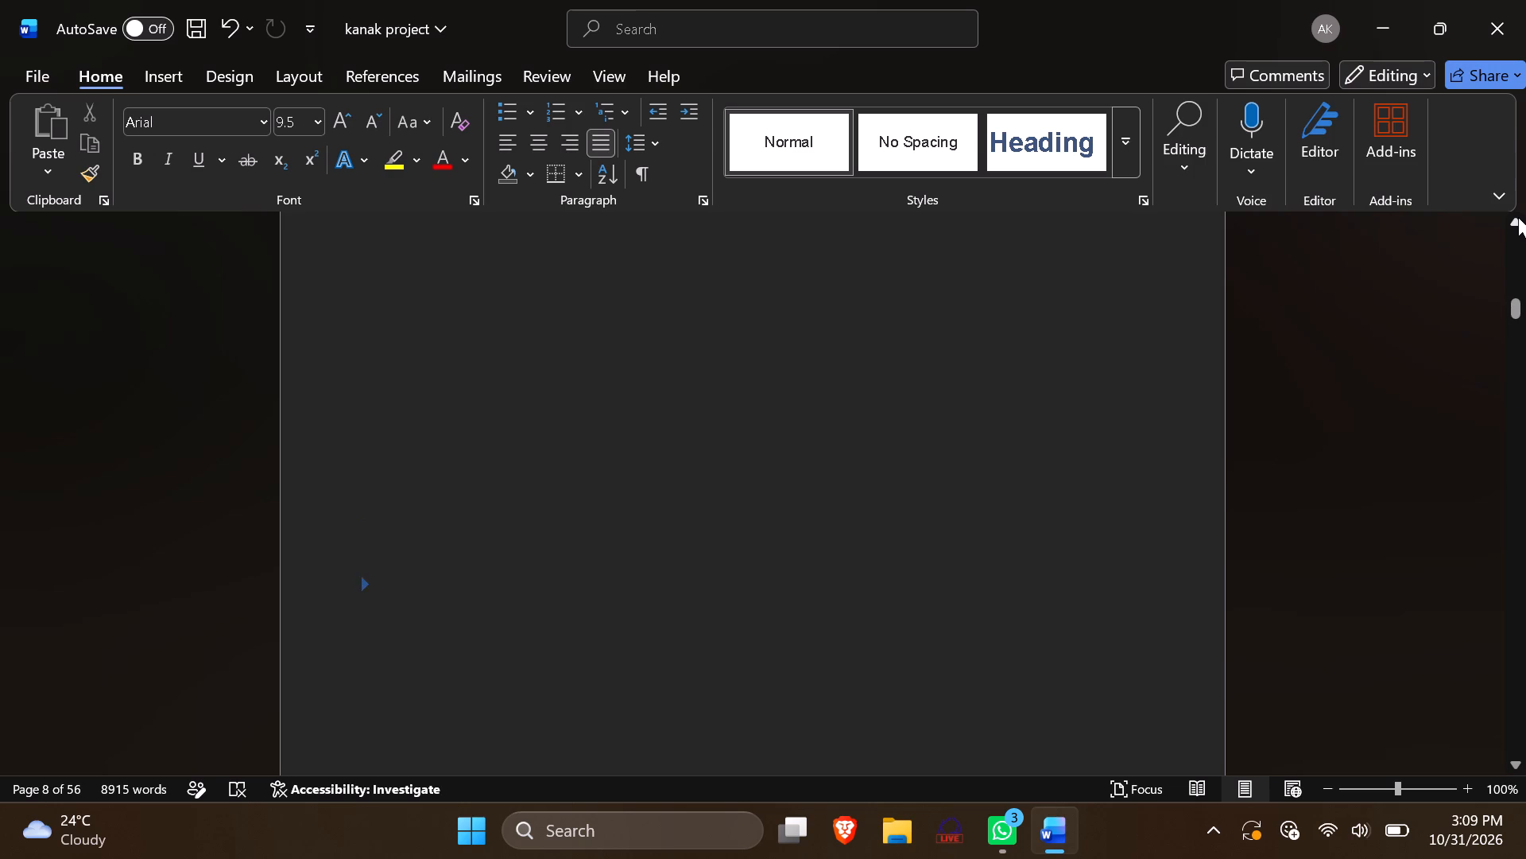
double_click(1518, 217)
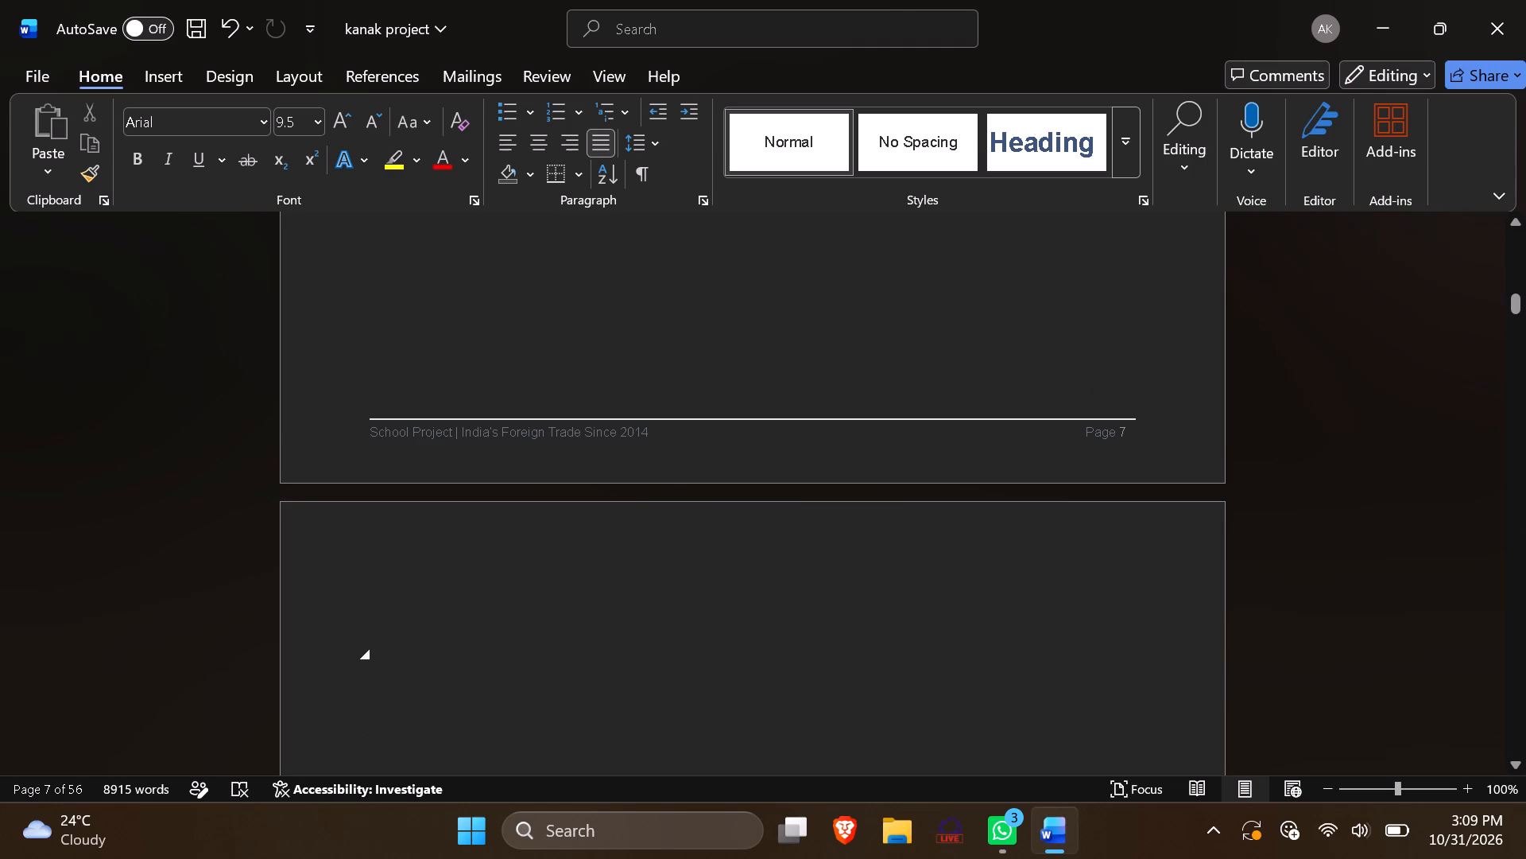
text(zzzz)
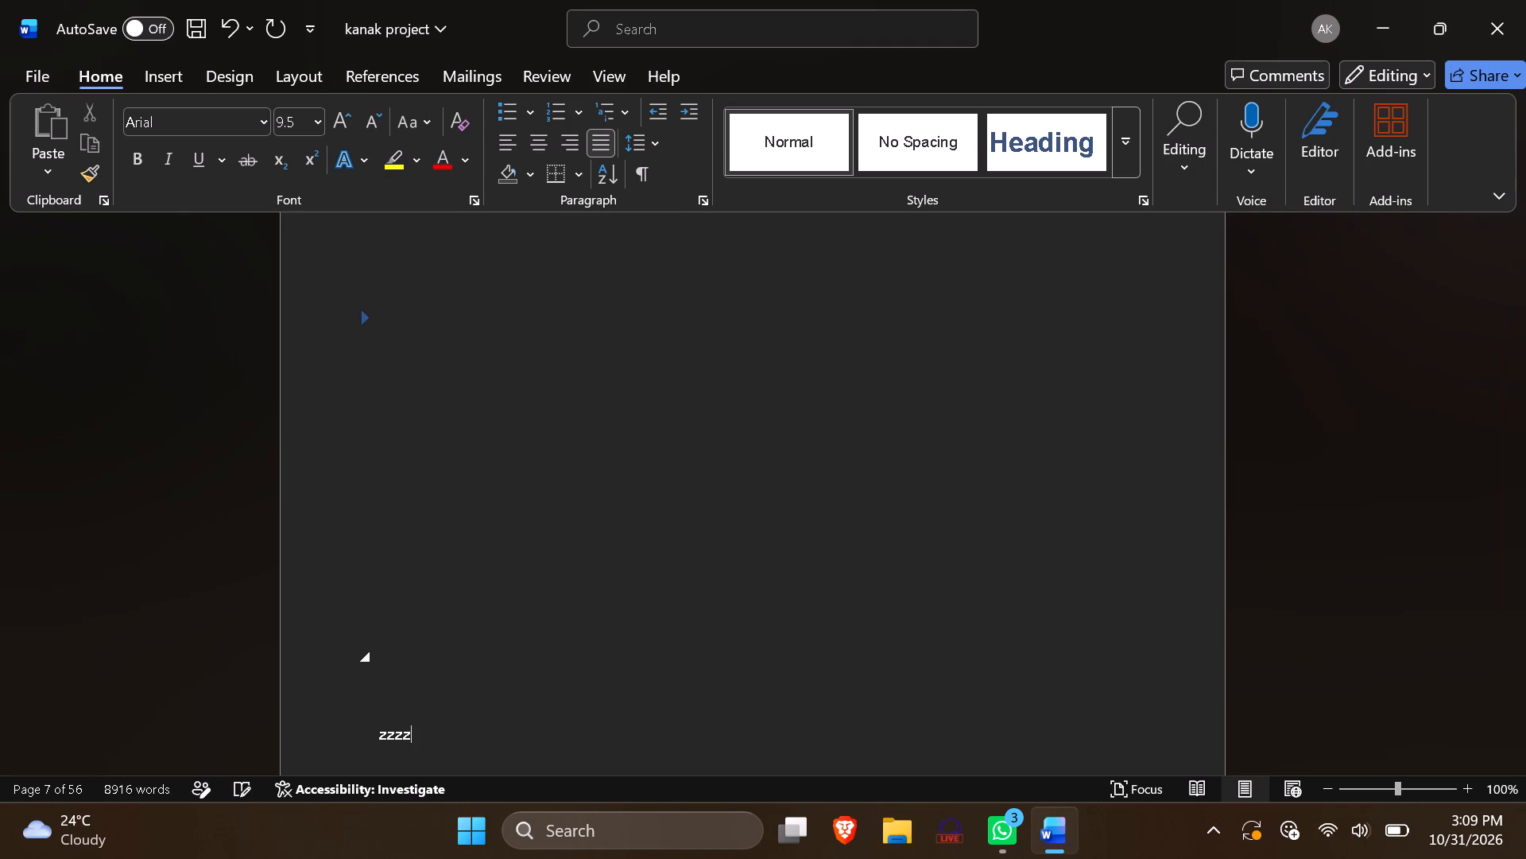
Shorten the "zzzz" text to "zzz" and delete several blank lines above it on page 8.
key(BackSpace)
key(BackSpace)
key(BackSpace)
key(BackSpace)
key(BackSpace)
key(BackSpace)
click(749, 679)
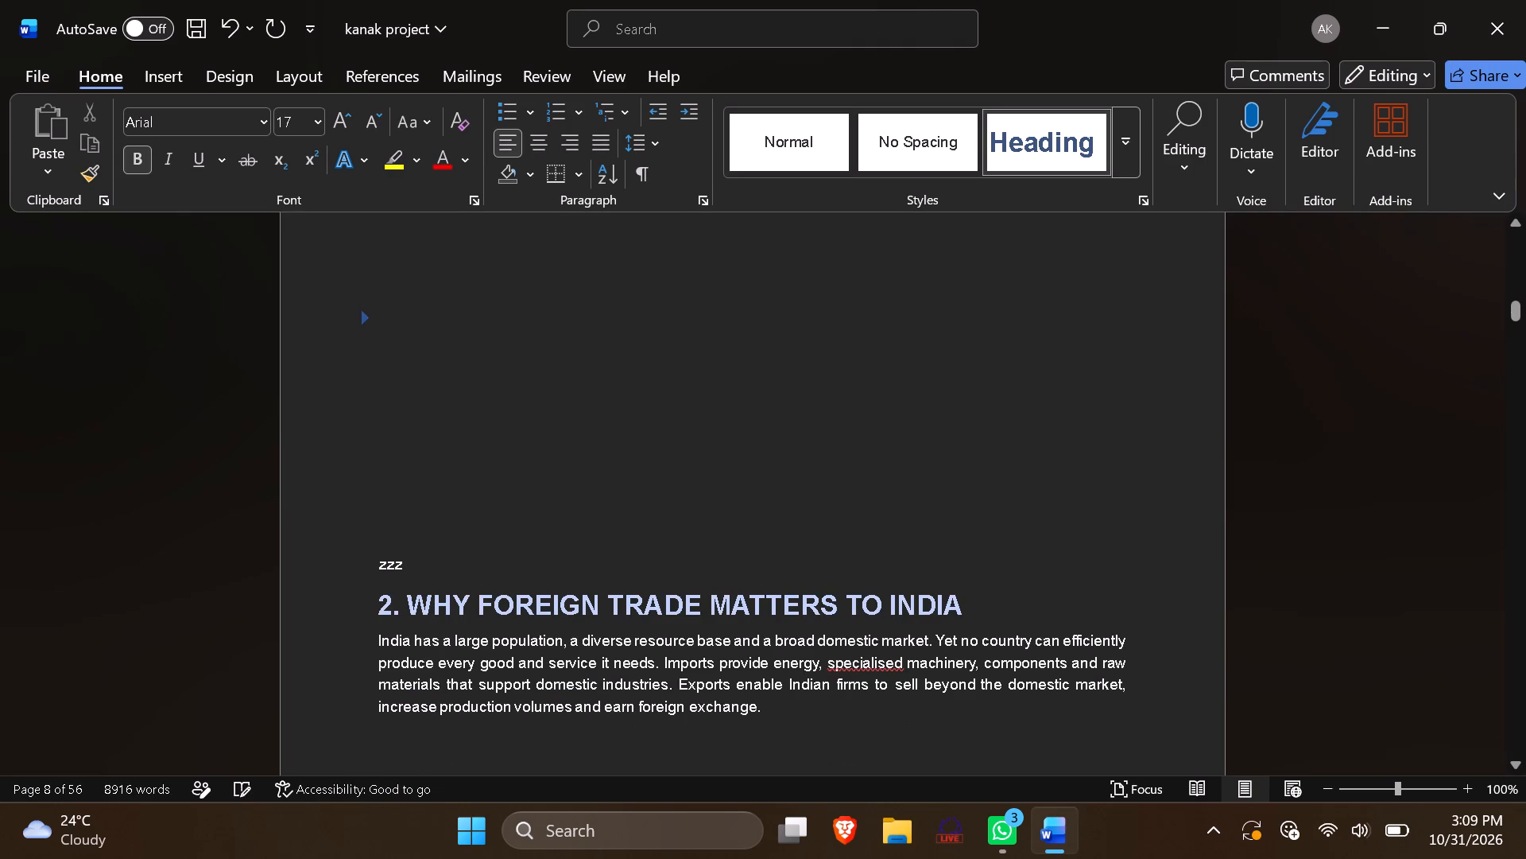
key(BackSpace)
key(BackSpace)
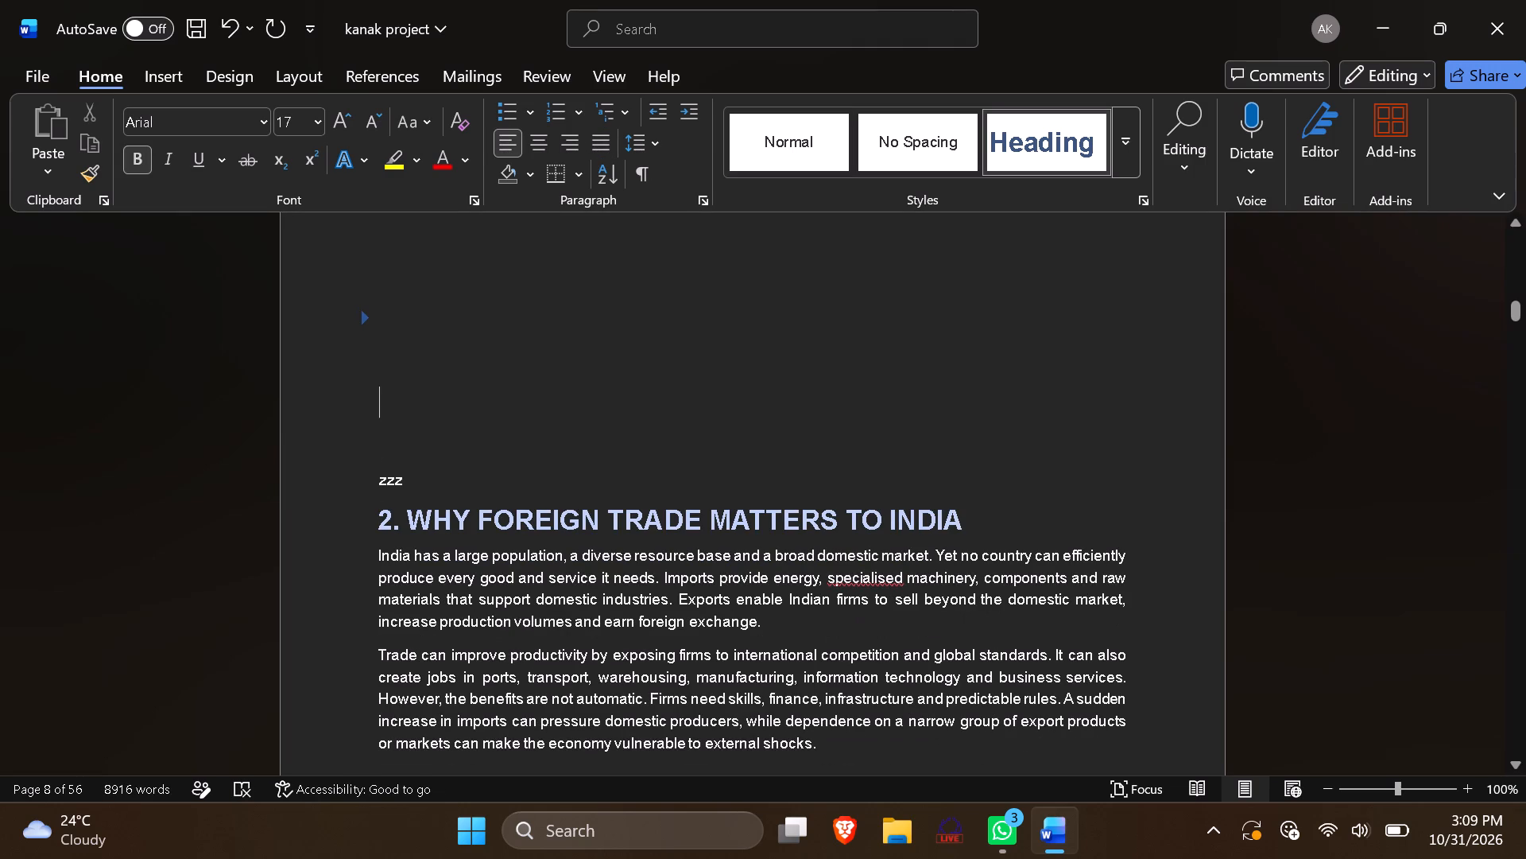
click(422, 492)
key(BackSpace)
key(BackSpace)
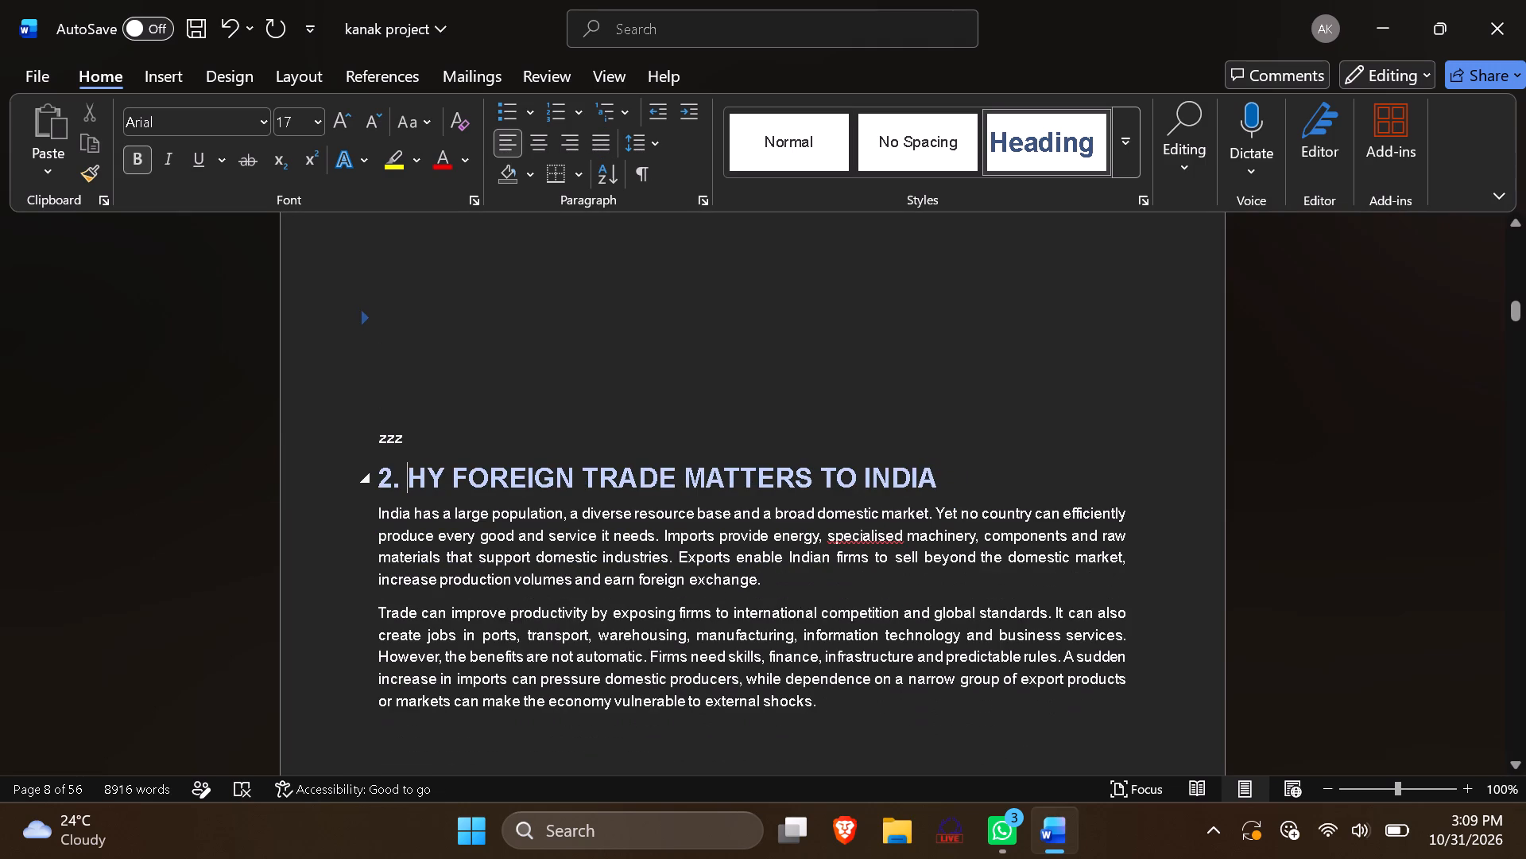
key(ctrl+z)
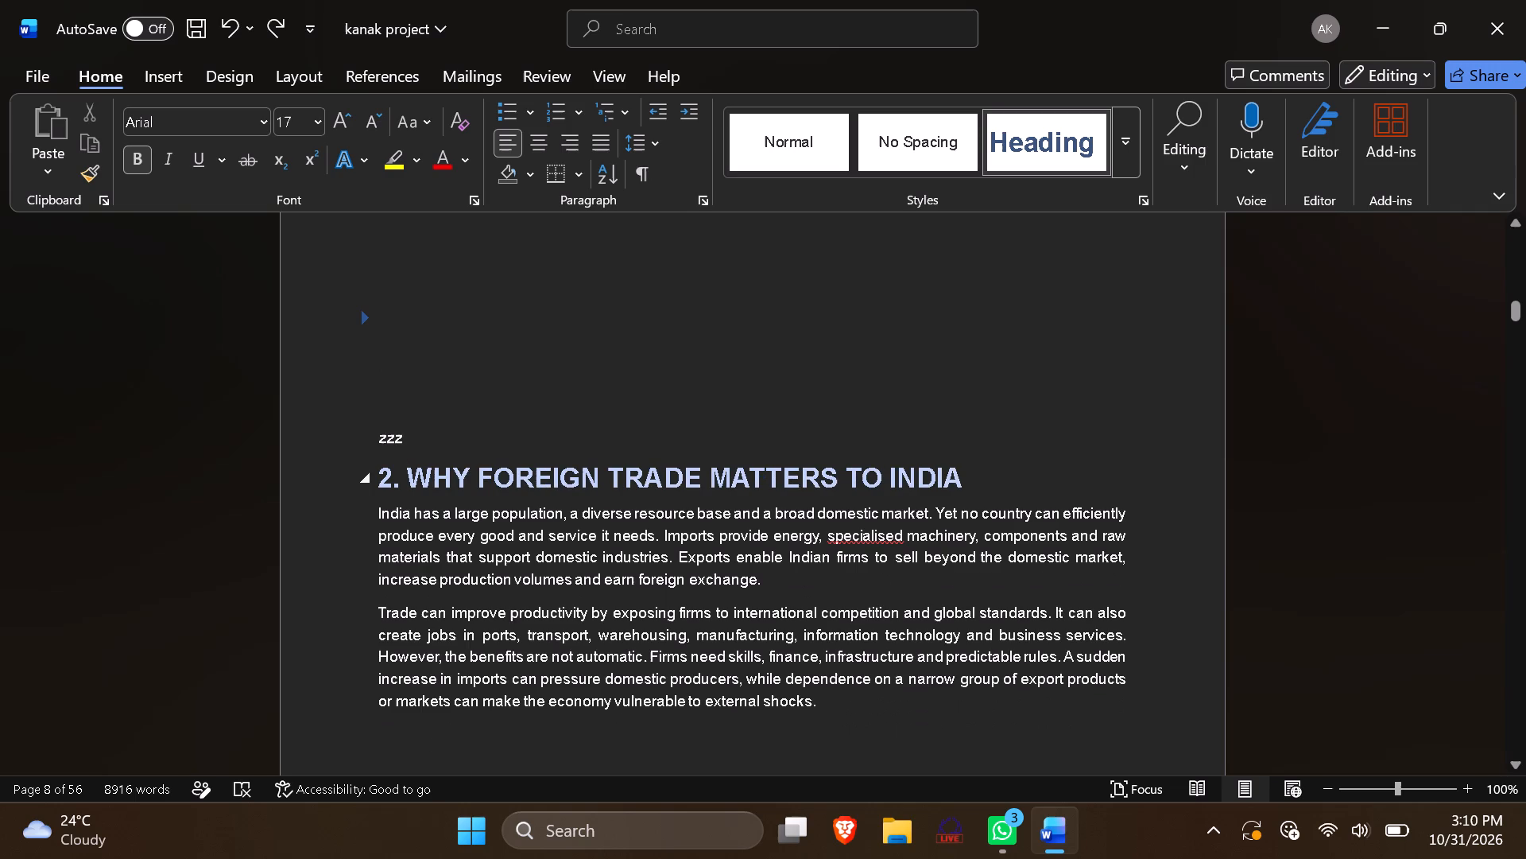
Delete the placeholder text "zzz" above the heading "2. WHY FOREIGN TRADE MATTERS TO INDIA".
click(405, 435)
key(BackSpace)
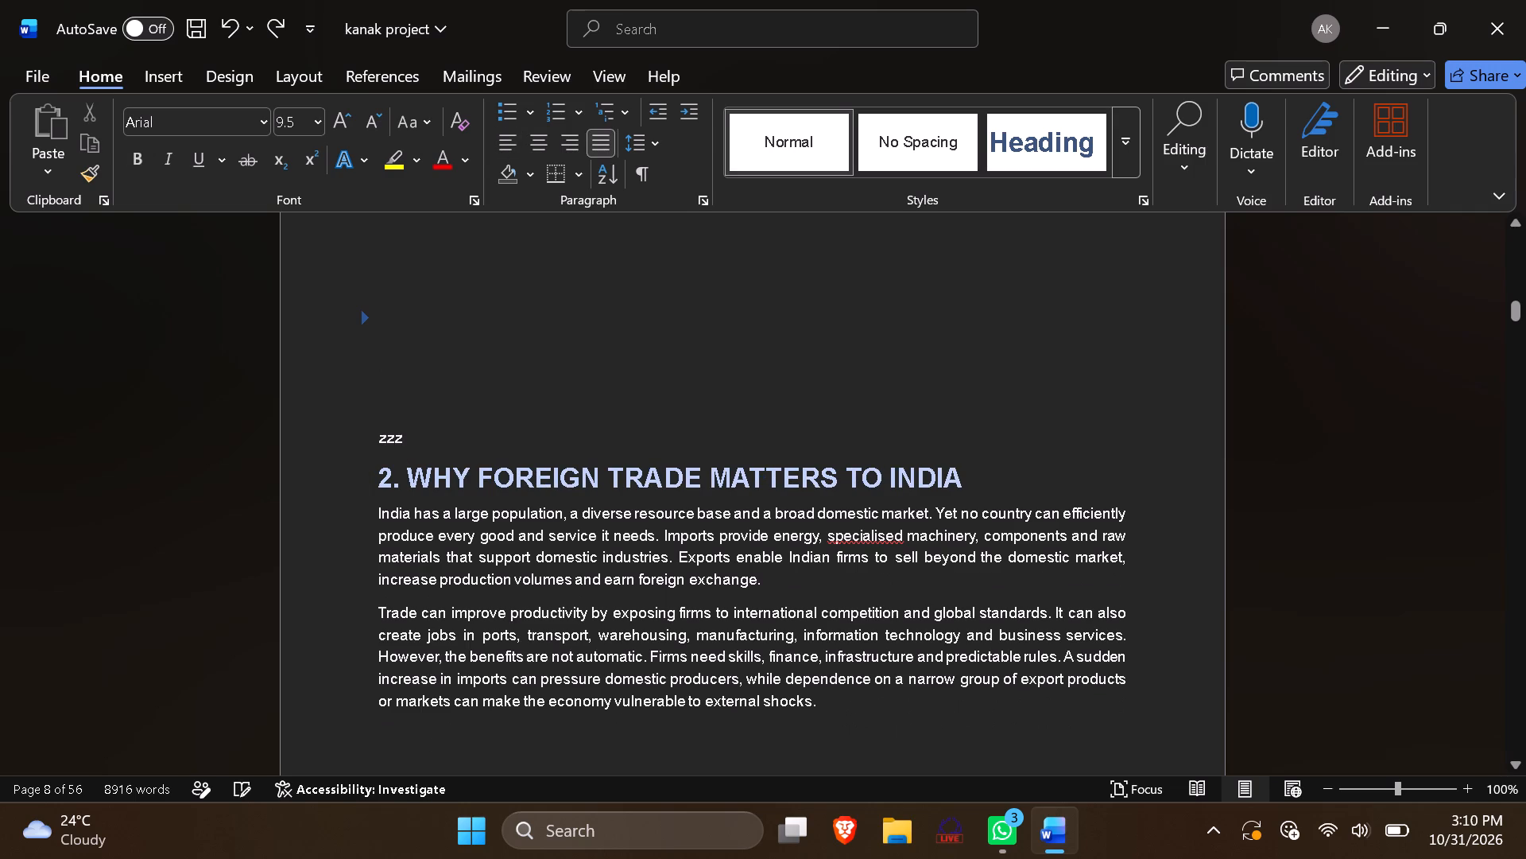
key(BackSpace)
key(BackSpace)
Undo the "zzz" text and blank-line edits before heading 2, back to the selected heading text "INTRODUCTION: MEANING OF FOREIGN TRADE" on page 7.
key(ctrl+z)
key(ctrl+z)
key(ctrl+z)
key(ctrl+z)
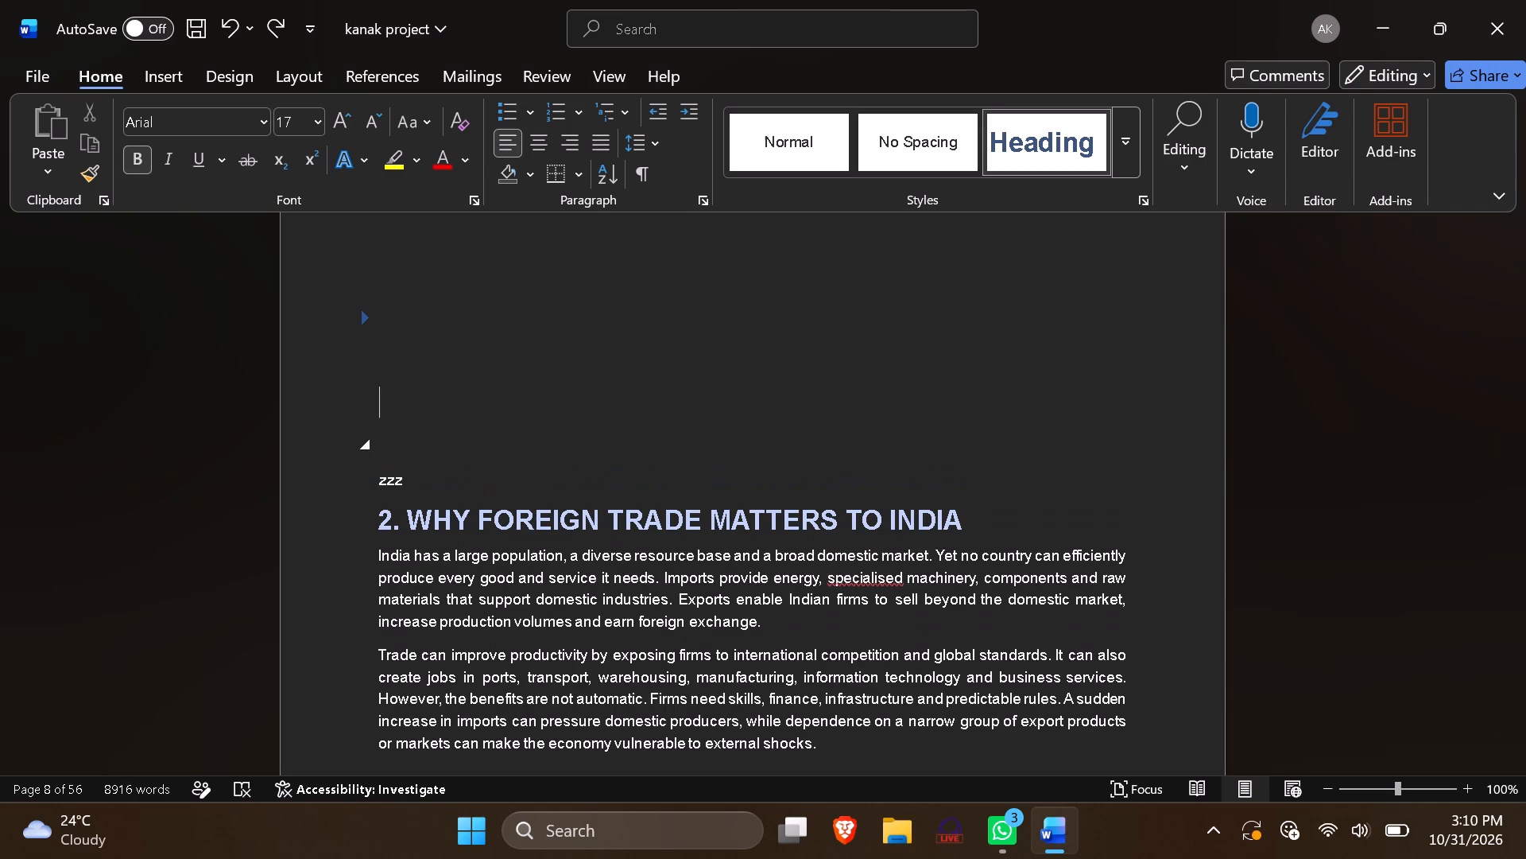
key(ctrl+z)
key(ctrl+z)
key(ctrl+z)
key(ctrl+z)
key(ctrl+z)
key(ctrl+z)
key(ctrl+z)
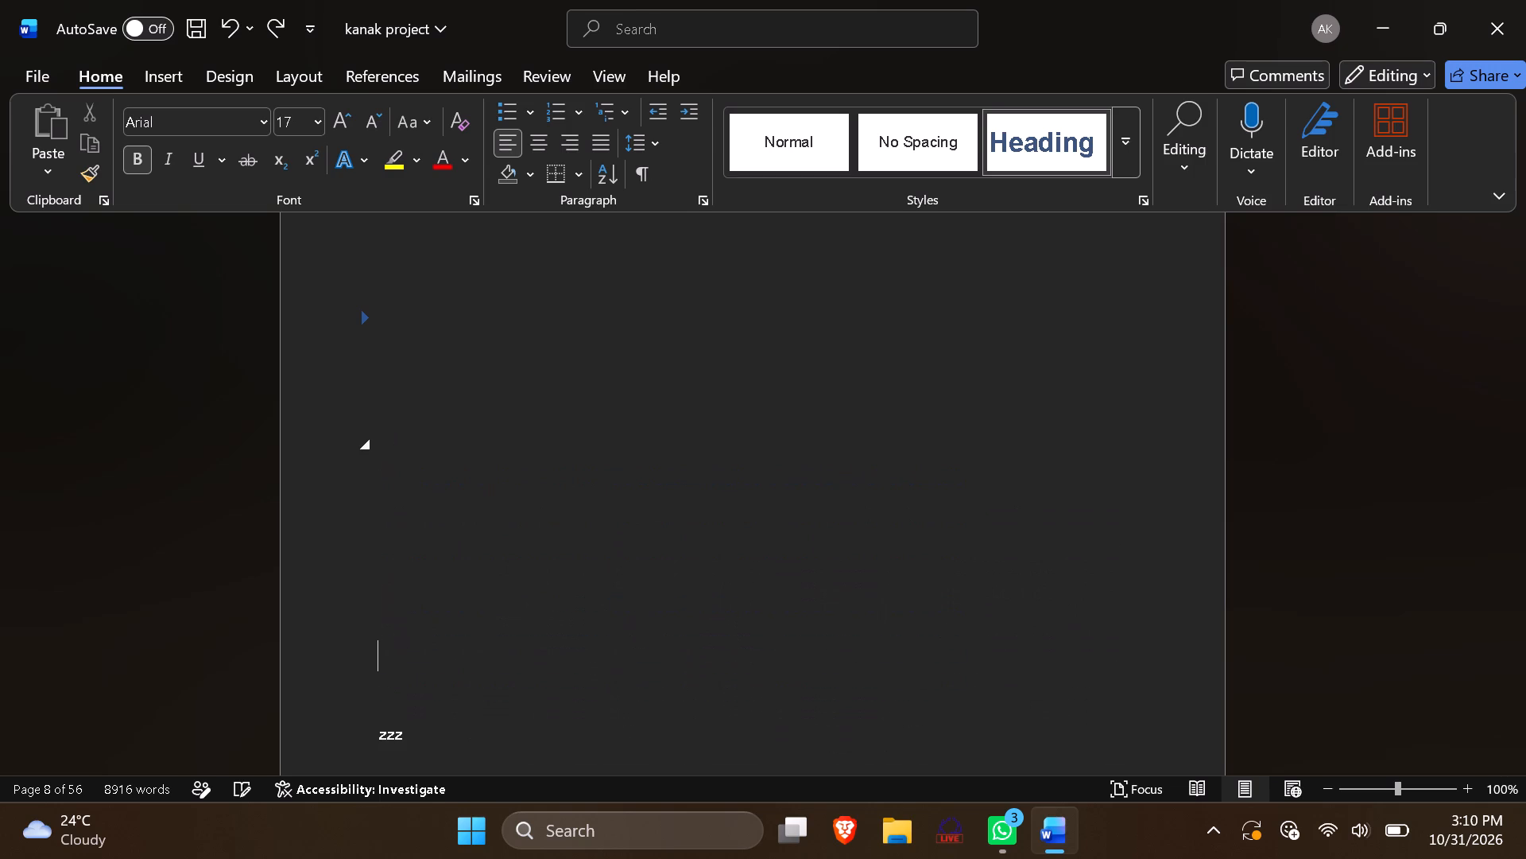
key(ctrl+z)
key(ctrl+z)
key(ctrl+z)
key(ctrl+z)
key(ctrl+z)
key(ctrl+z)
key(ctrl+z)
key(ctrl+z)
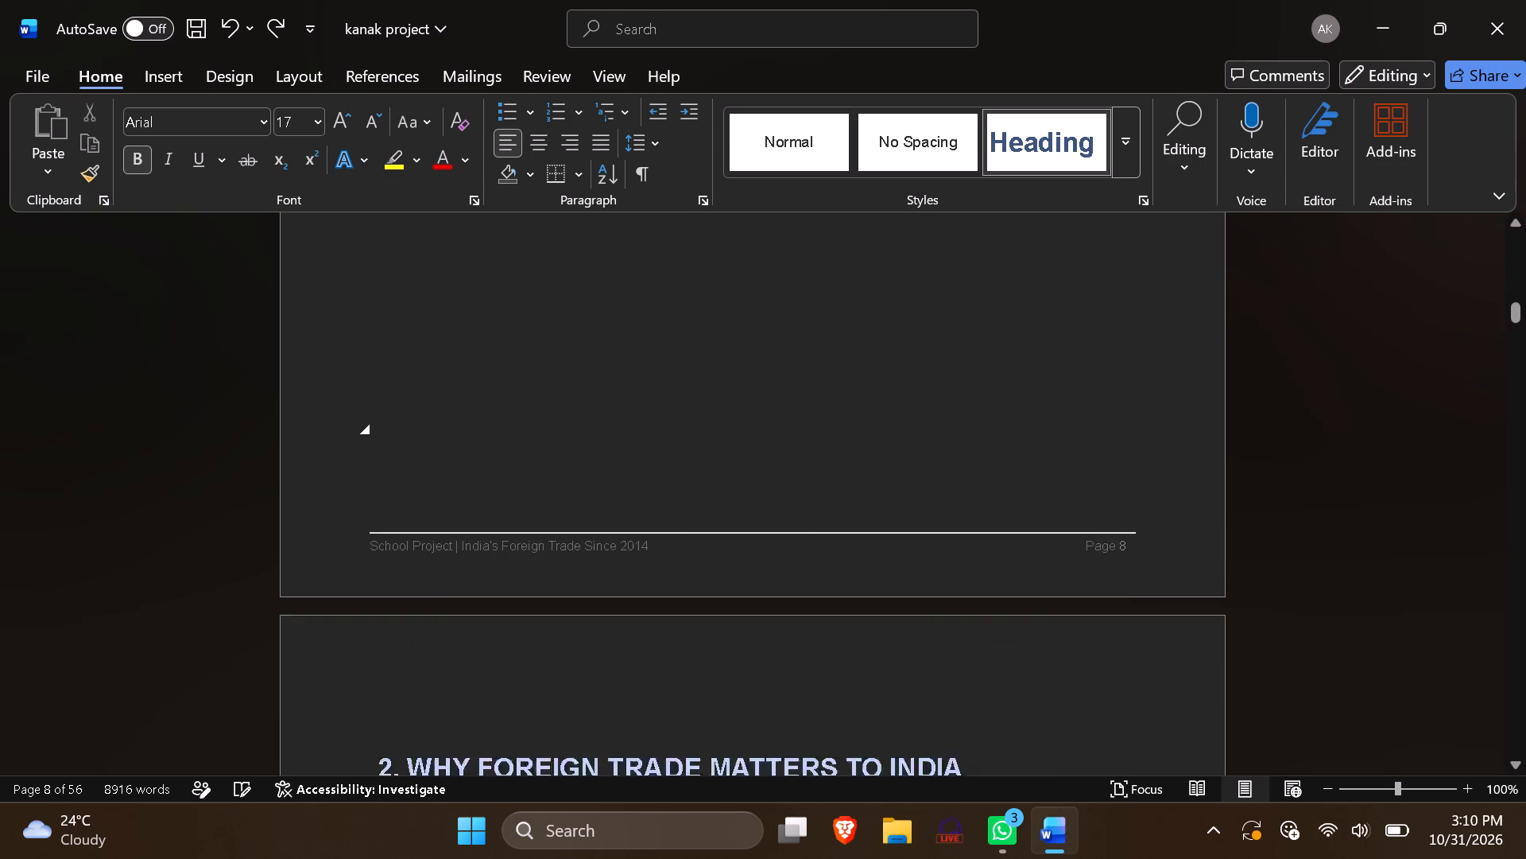
key(ctrl+z)
key(ctrl+z)
key(ctrl+z)
key(ctrl+z)
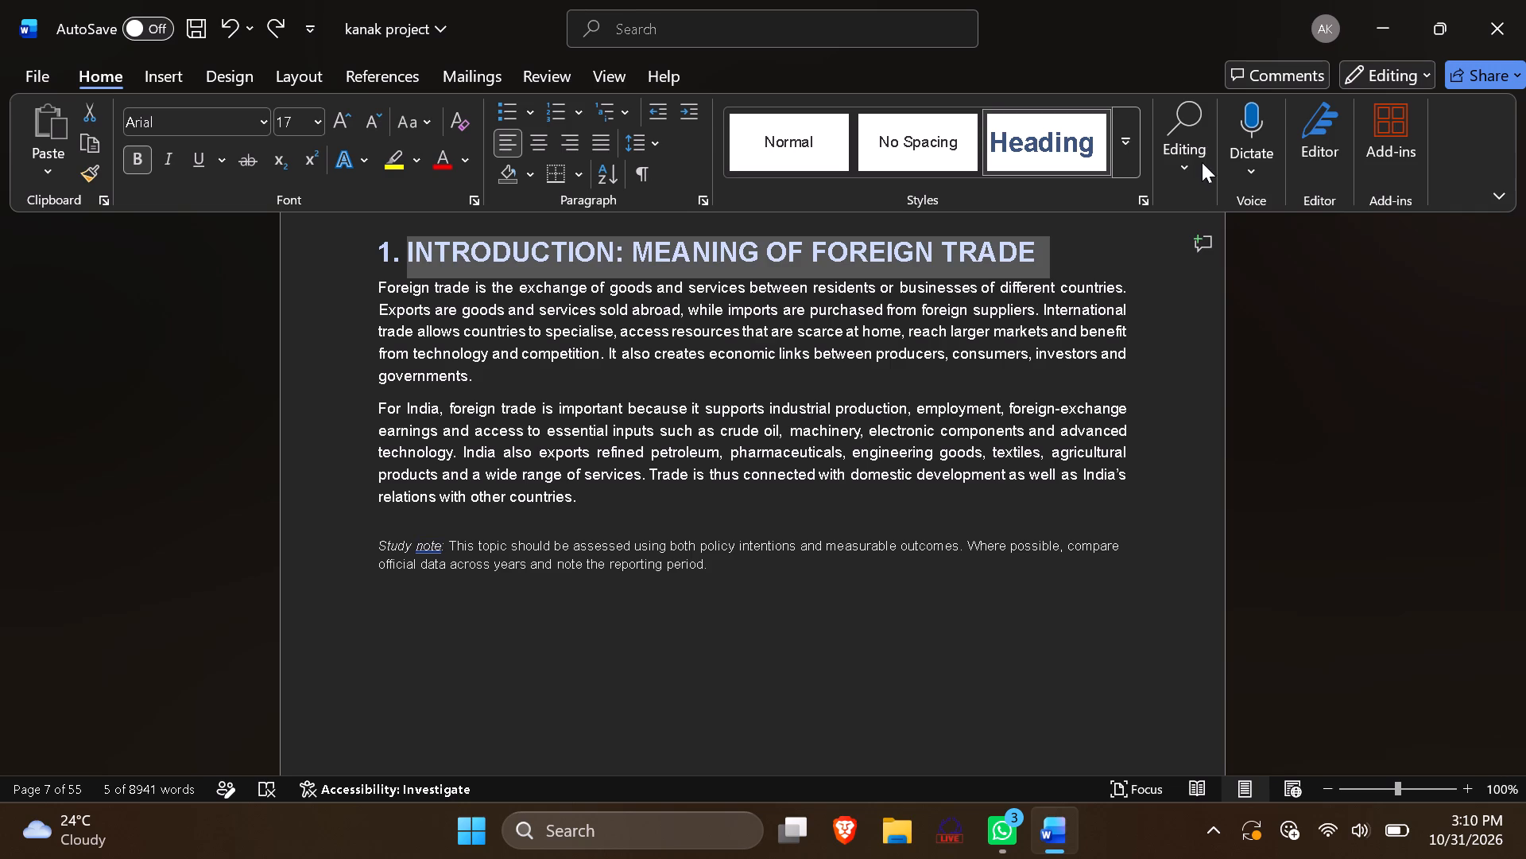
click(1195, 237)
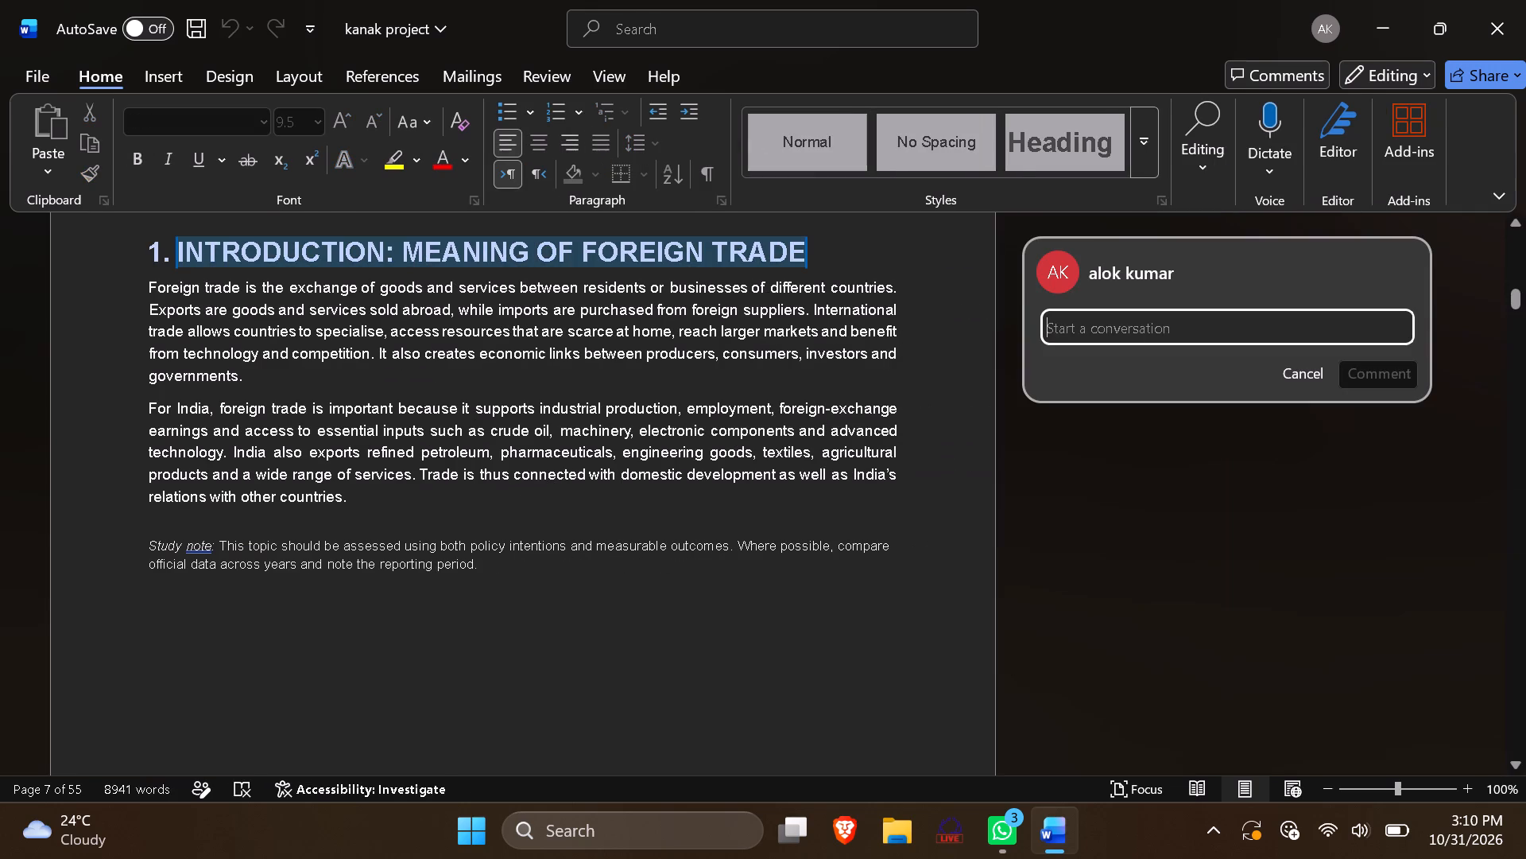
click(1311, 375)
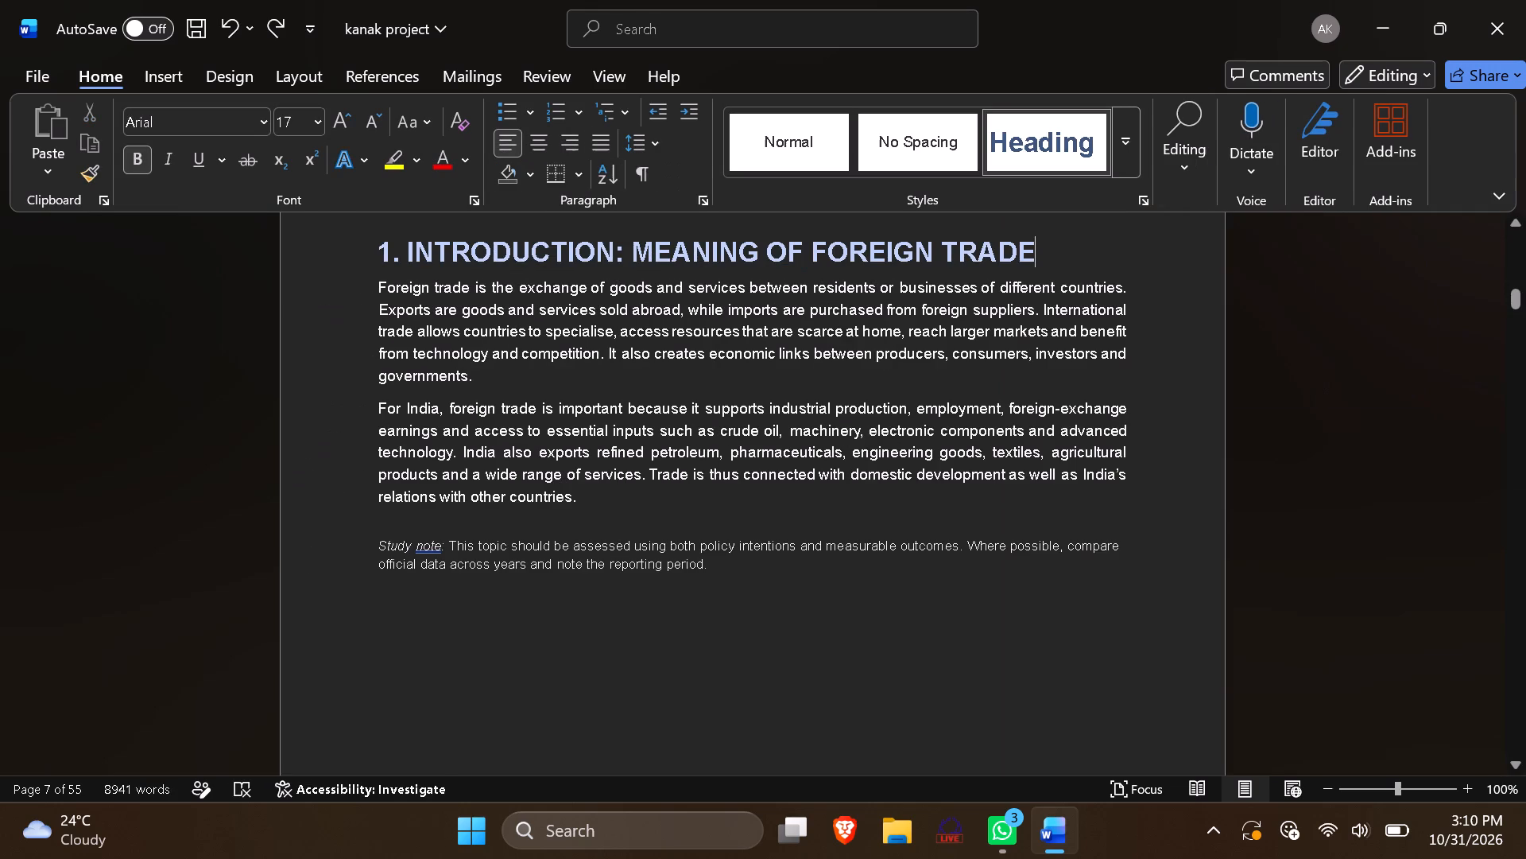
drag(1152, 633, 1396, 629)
Go to page 7 through the page thumbnails, close the navigation view and look over the page around heading 1.
click(64, 781)
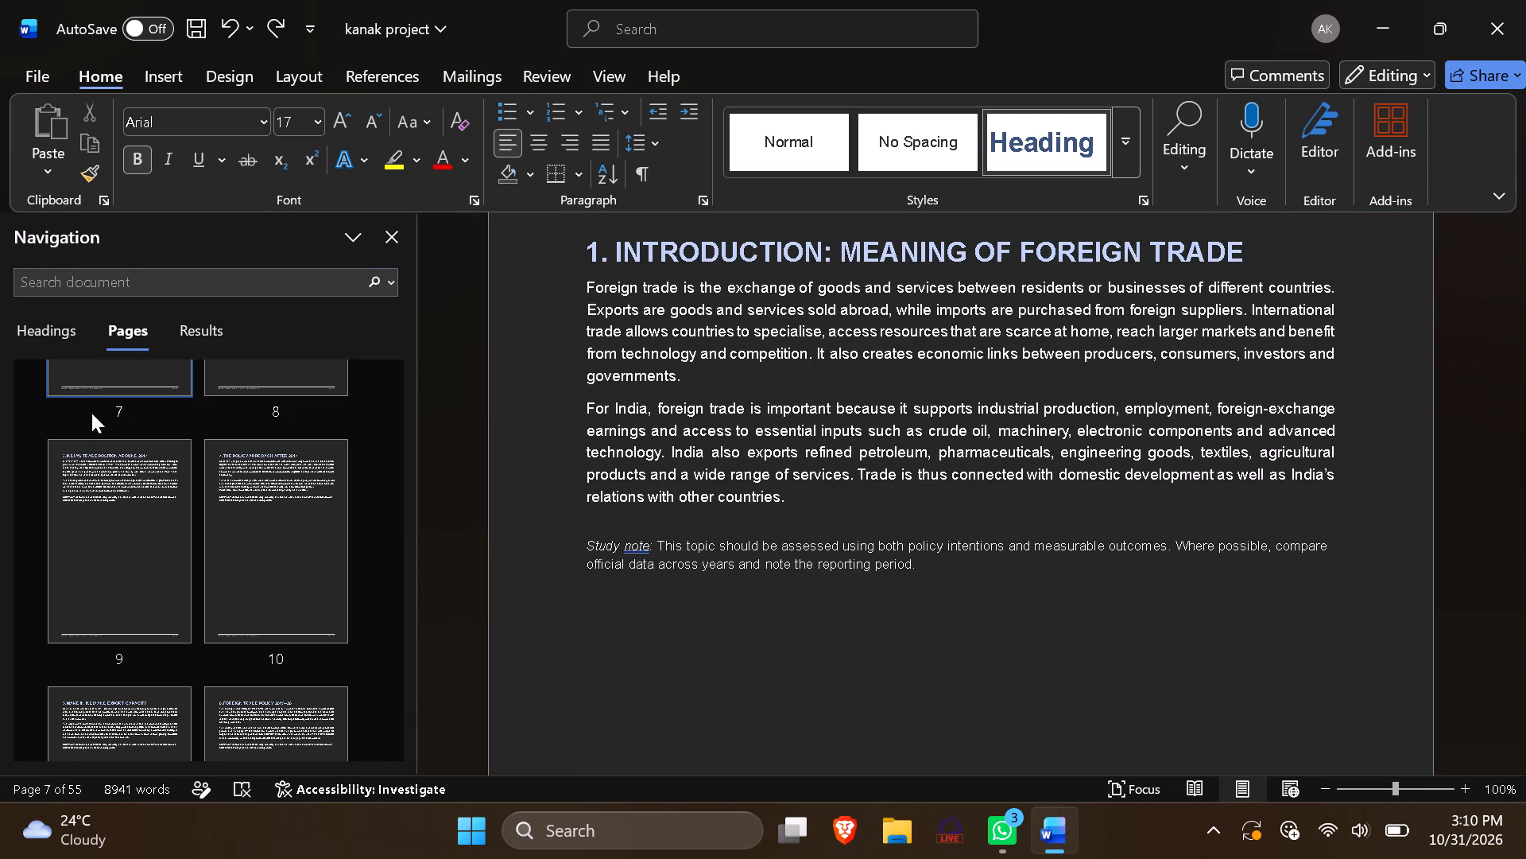
click(91, 372)
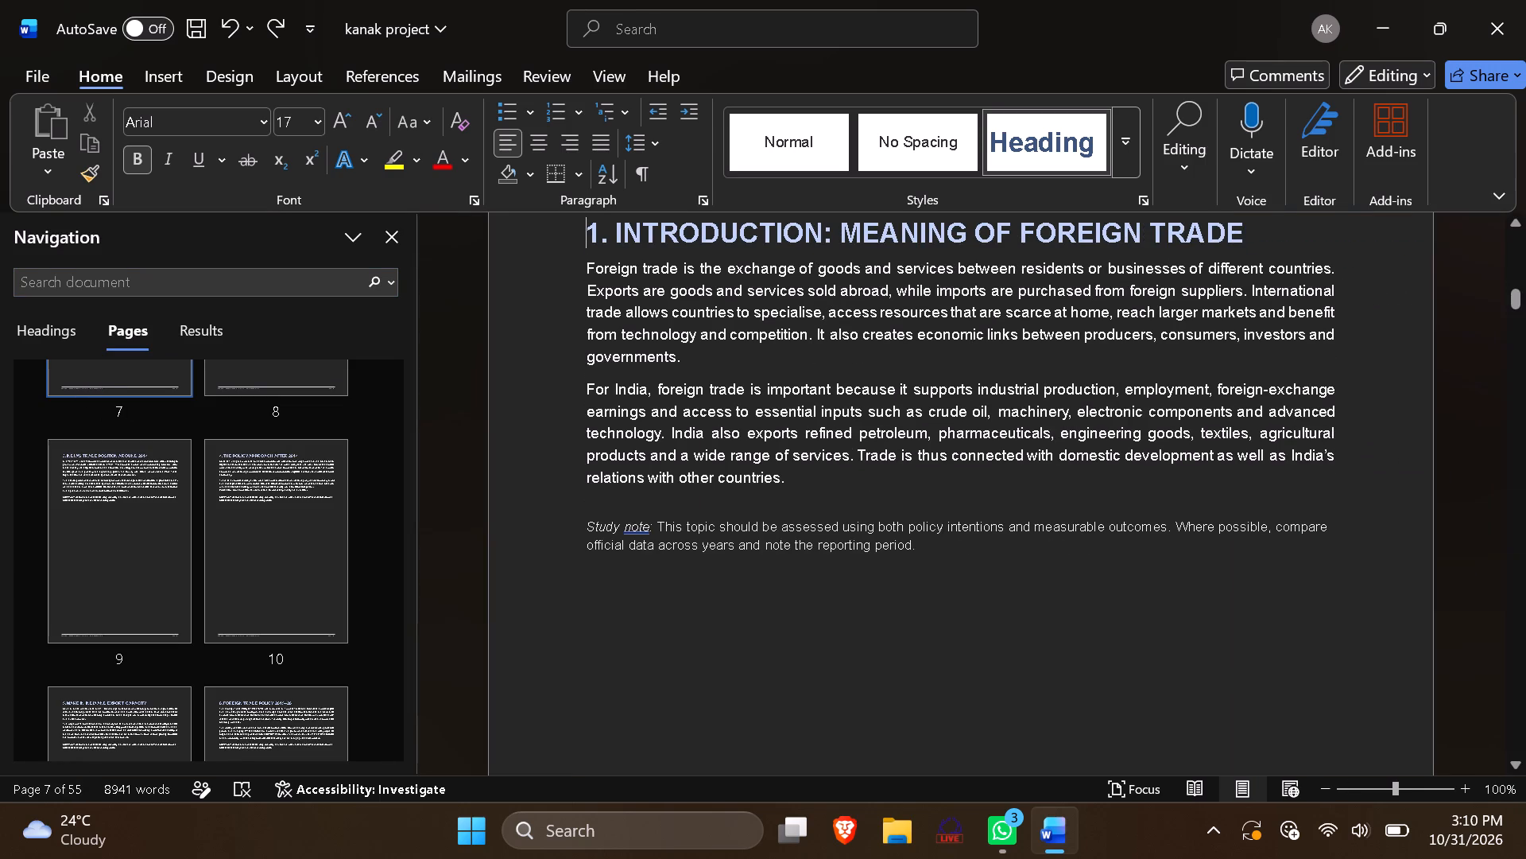
click(394, 243)
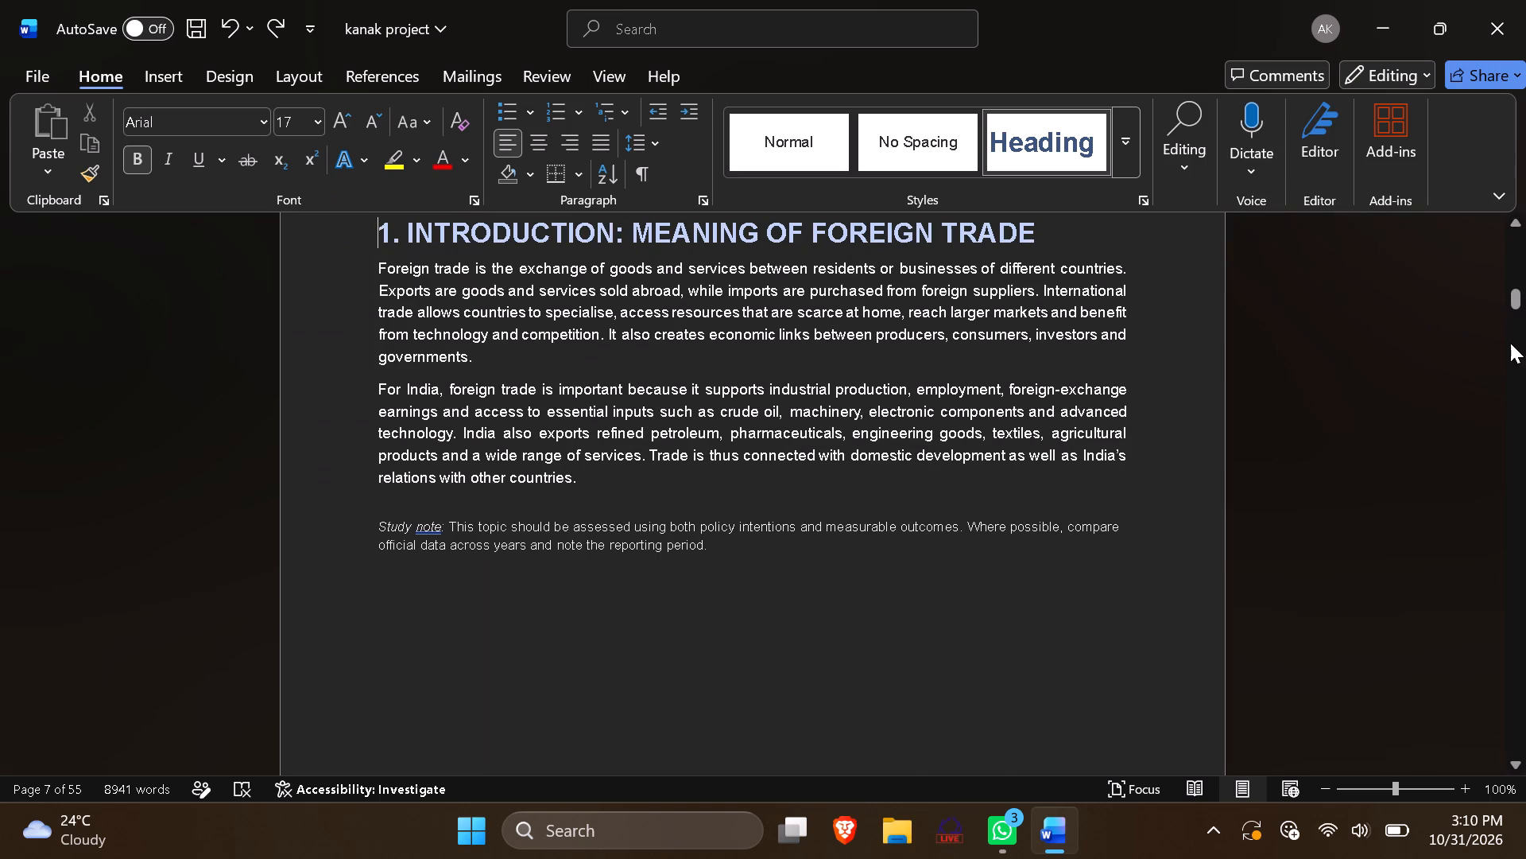
click(1513, 297)
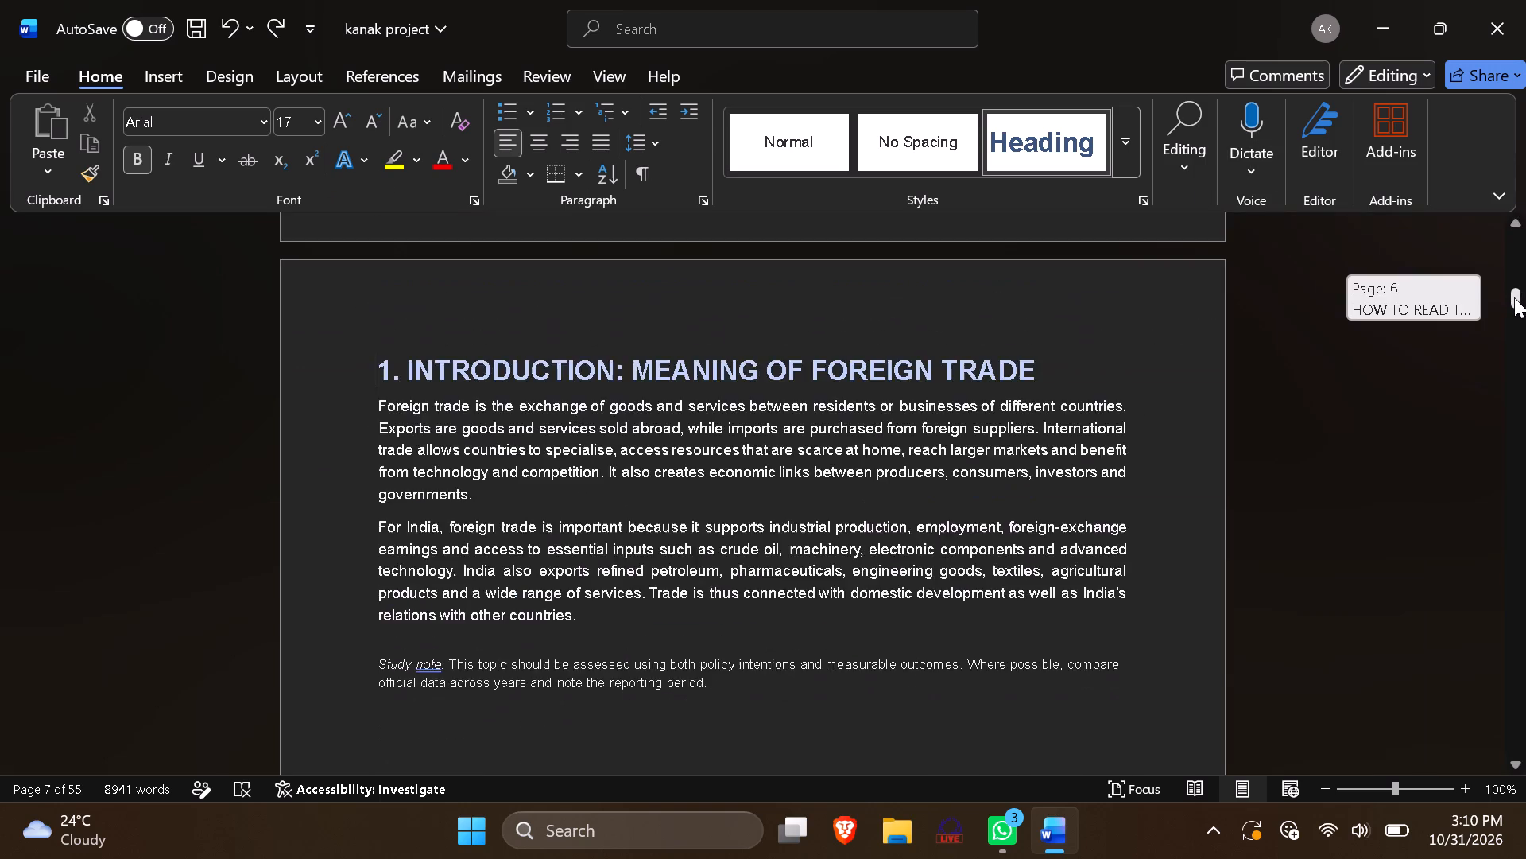
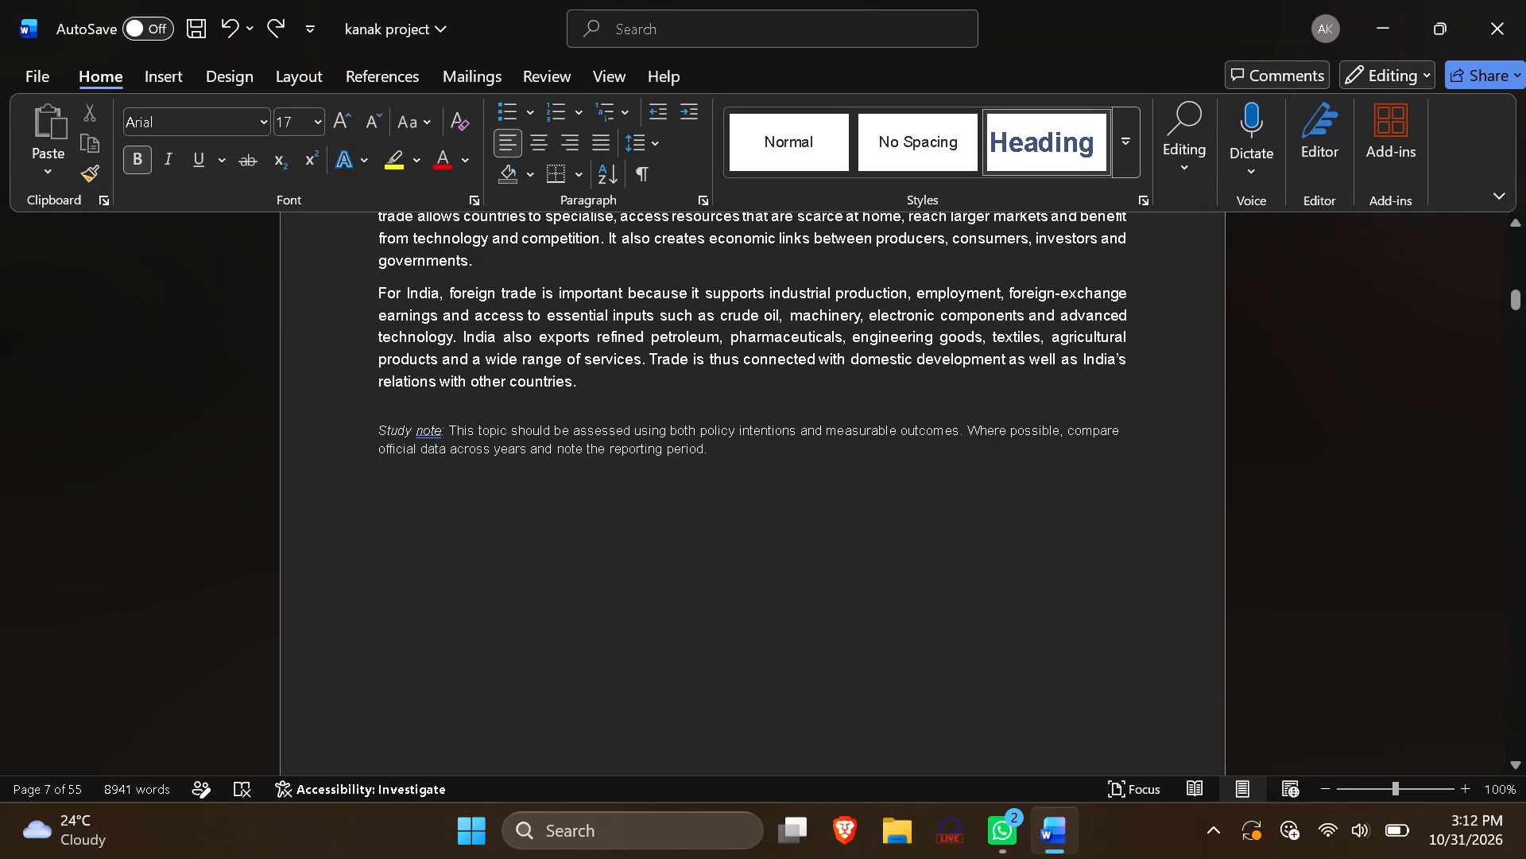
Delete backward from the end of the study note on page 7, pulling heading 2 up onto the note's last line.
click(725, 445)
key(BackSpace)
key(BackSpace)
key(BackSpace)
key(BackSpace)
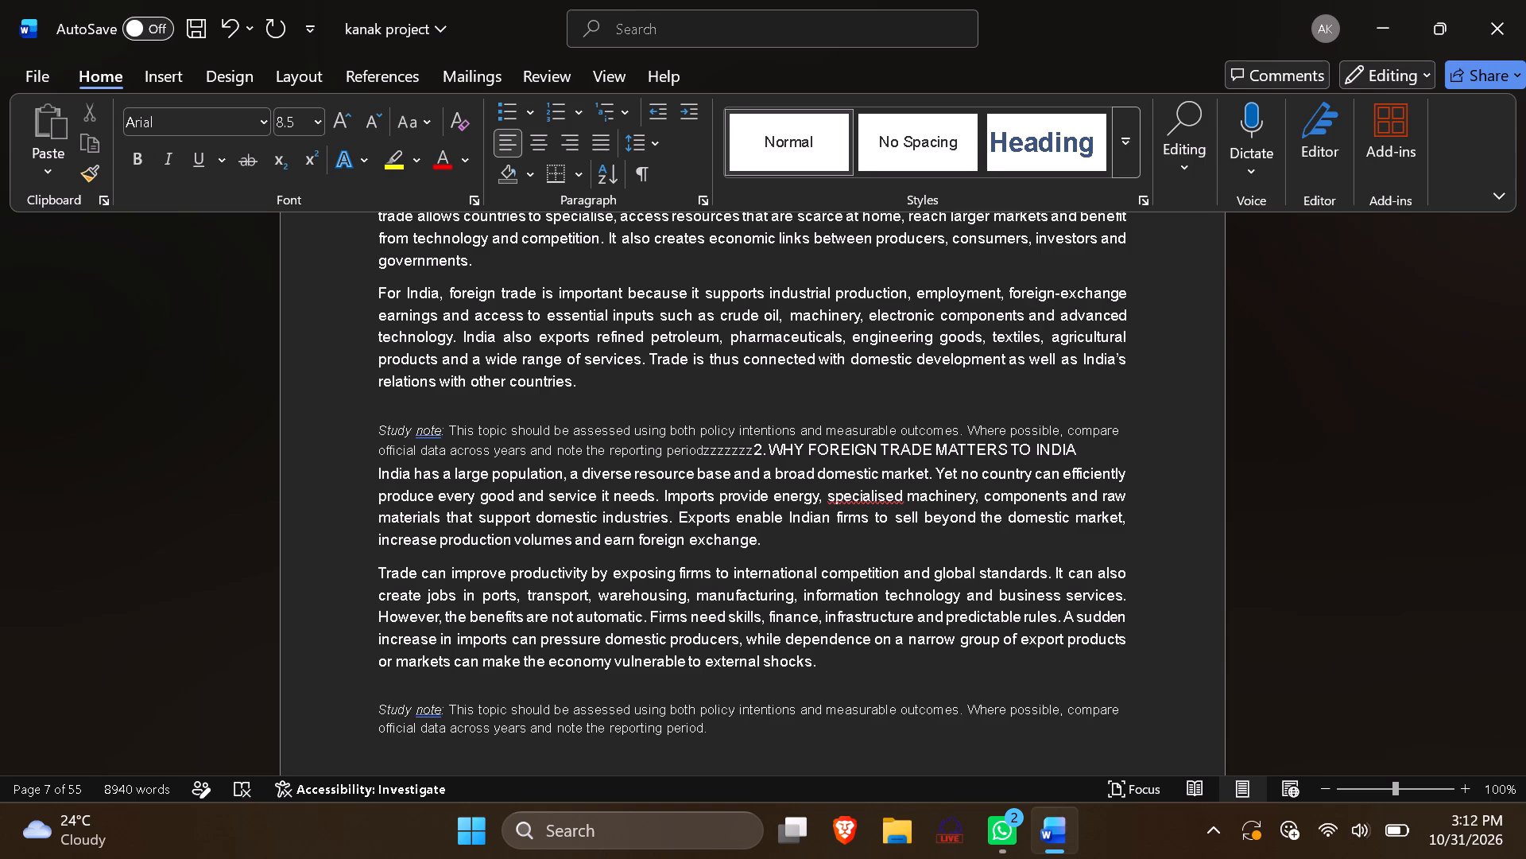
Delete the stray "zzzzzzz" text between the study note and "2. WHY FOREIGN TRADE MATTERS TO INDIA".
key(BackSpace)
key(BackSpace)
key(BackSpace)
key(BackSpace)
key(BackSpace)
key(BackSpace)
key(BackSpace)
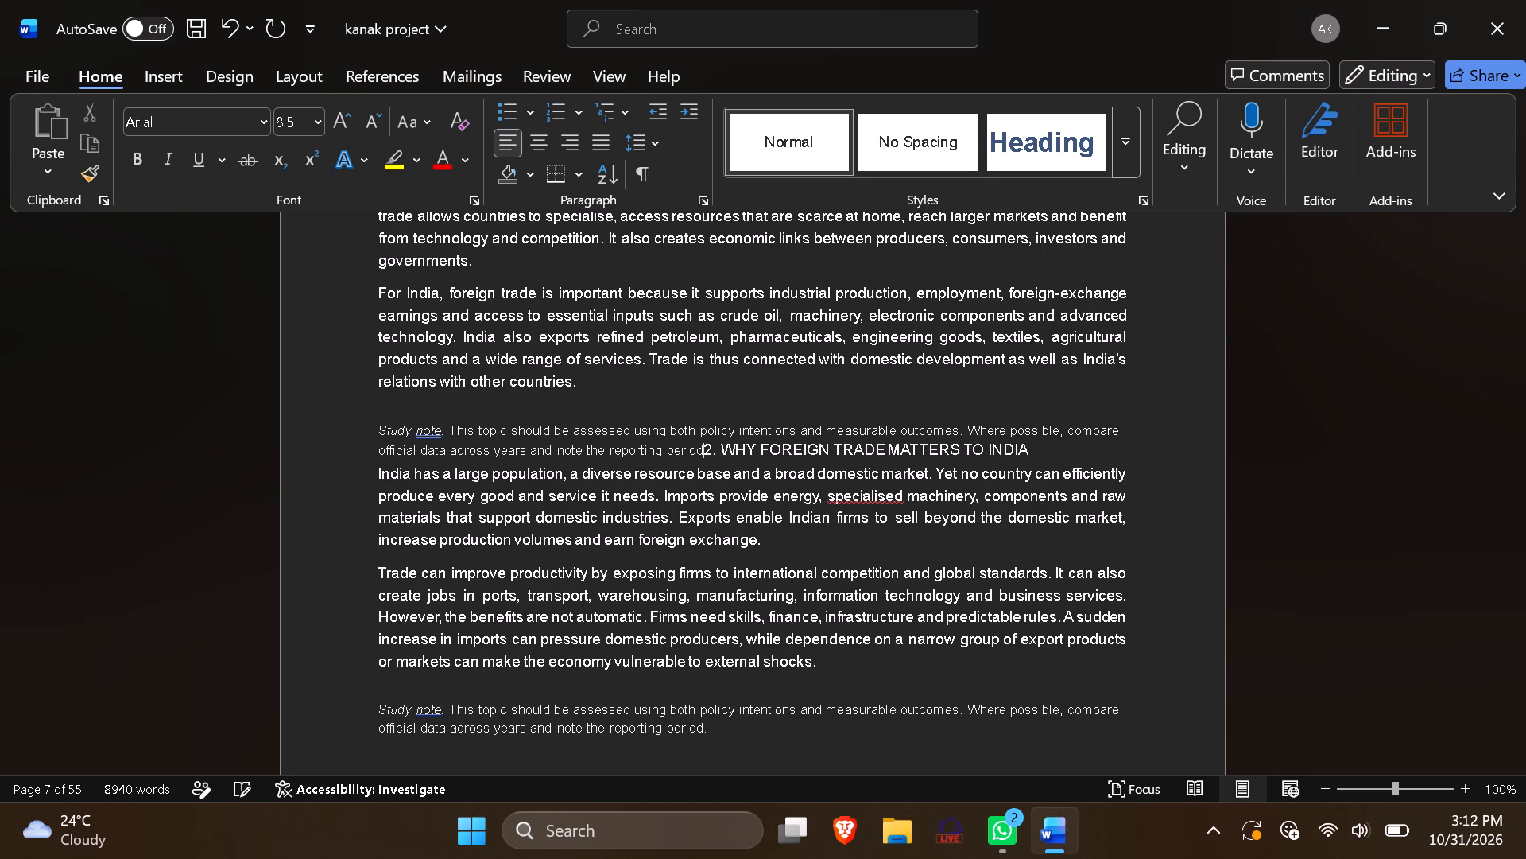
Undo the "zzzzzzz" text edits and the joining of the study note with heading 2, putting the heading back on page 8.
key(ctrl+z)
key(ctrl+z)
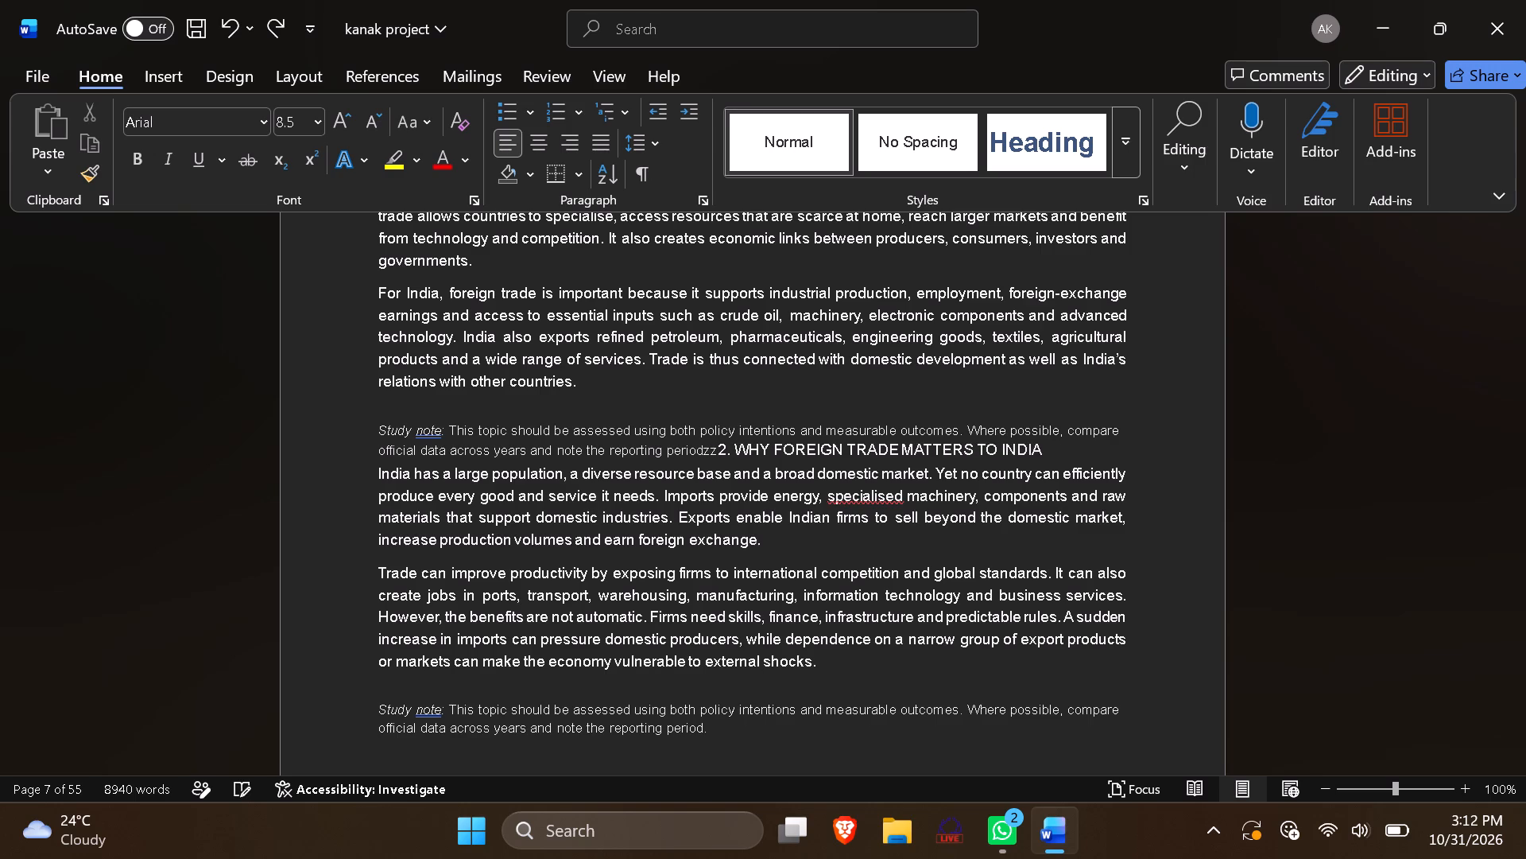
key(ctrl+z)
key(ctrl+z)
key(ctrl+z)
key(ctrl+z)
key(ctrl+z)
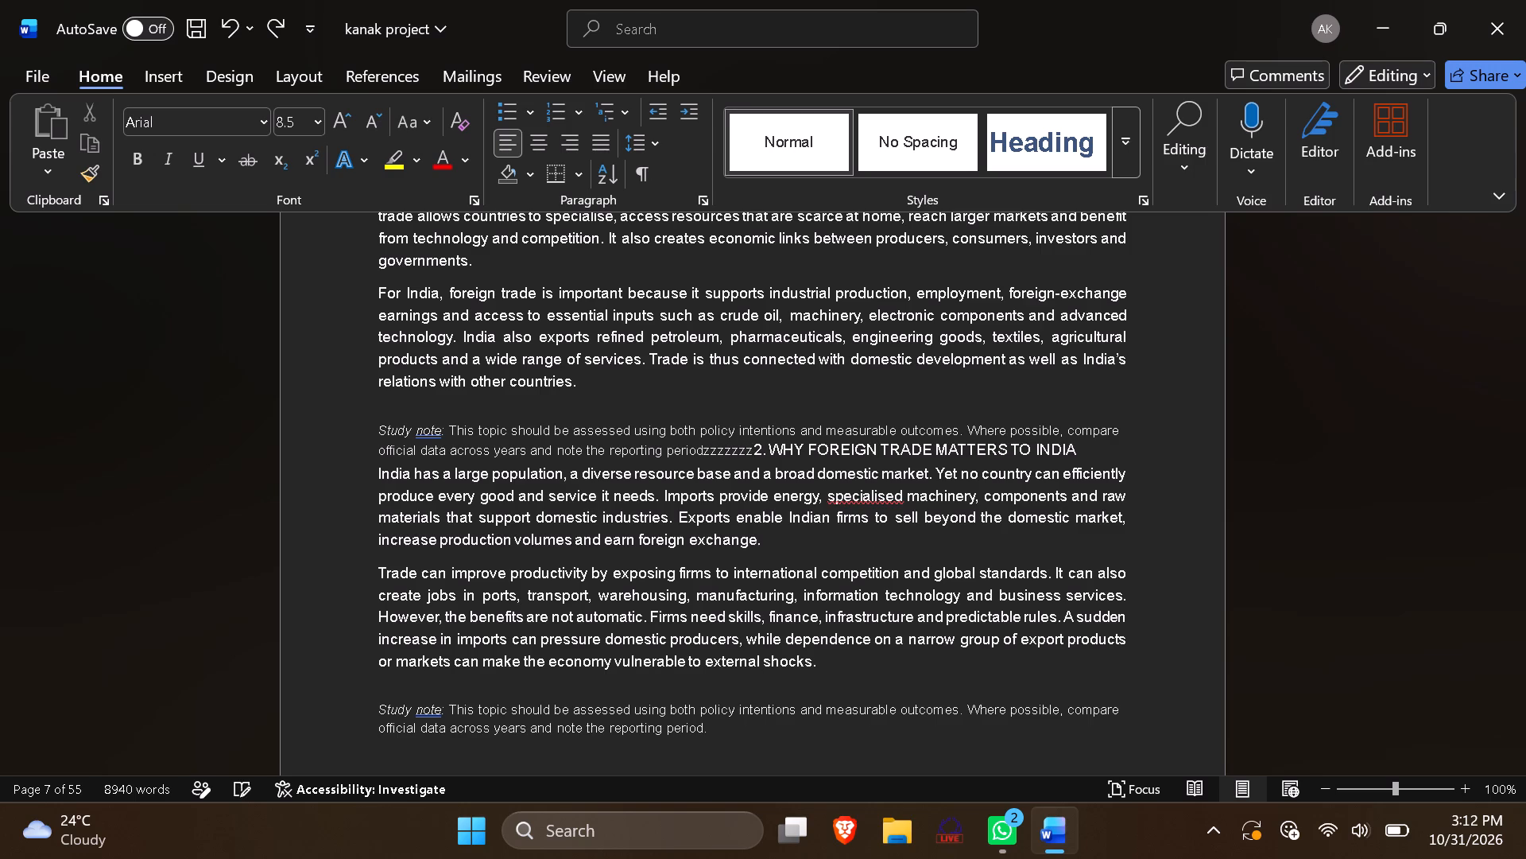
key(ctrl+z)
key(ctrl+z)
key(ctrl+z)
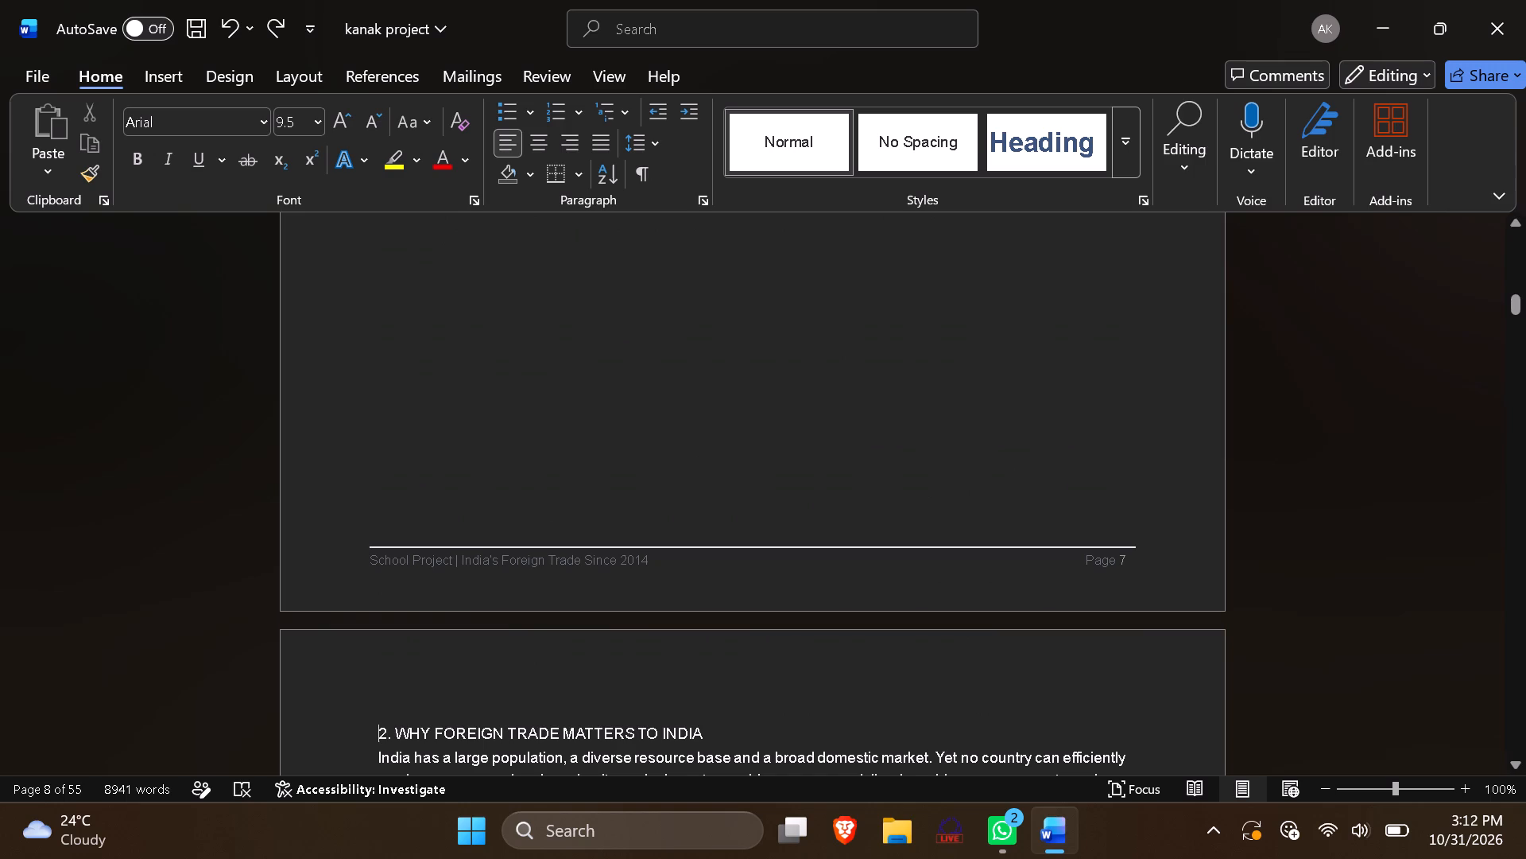
Look over pages 7 and 8 to check the layout around headings 1 and 2.
triple_click(1511, 215)
triple_click(1511, 215)
triple_click(1511, 215)
triple_click(1511, 215)
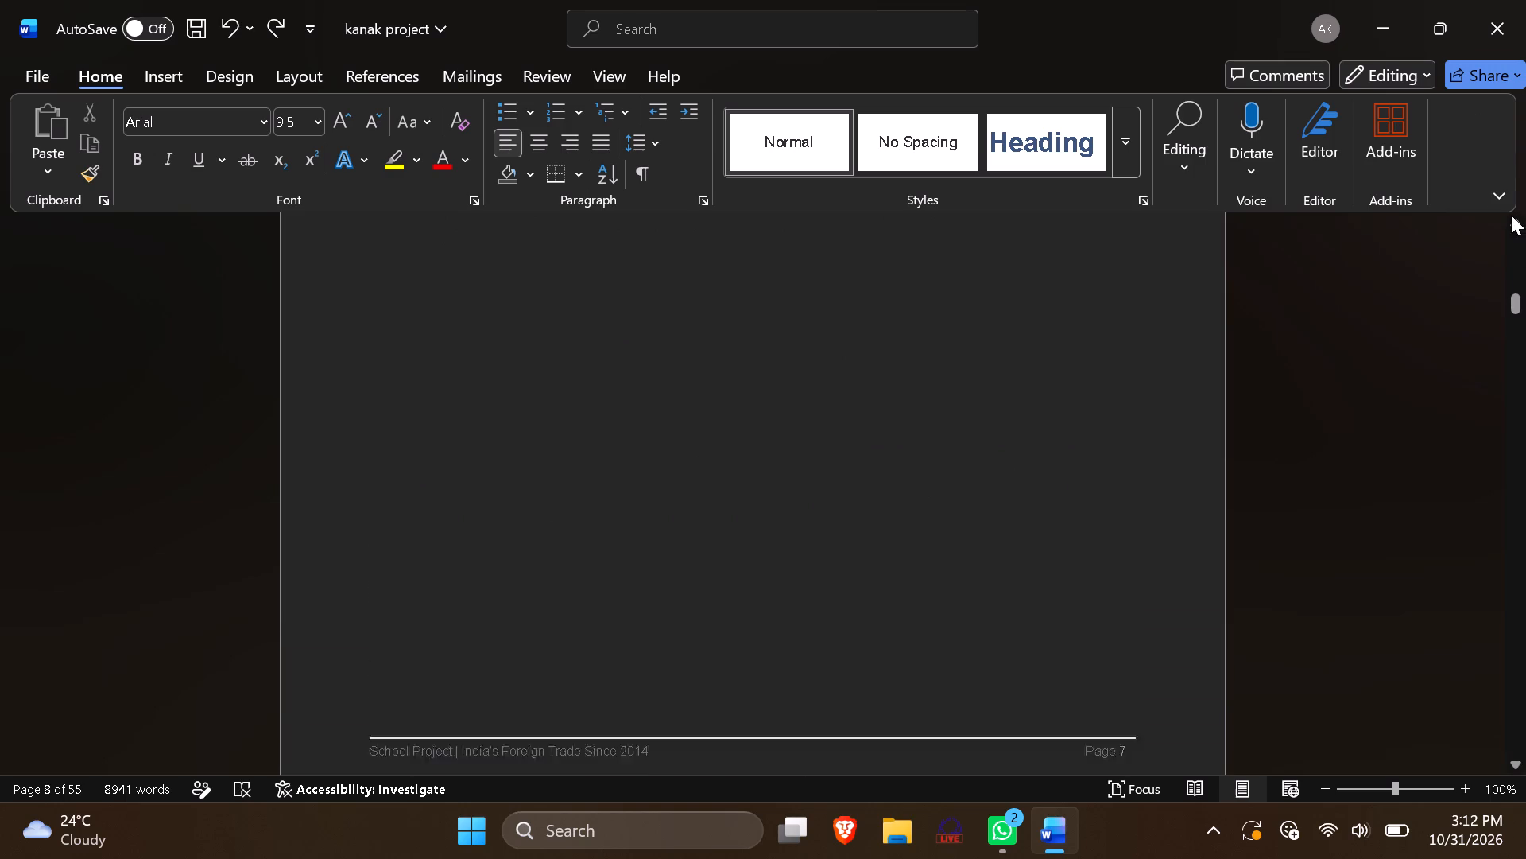
triple_click(1511, 215)
click(1511, 215)
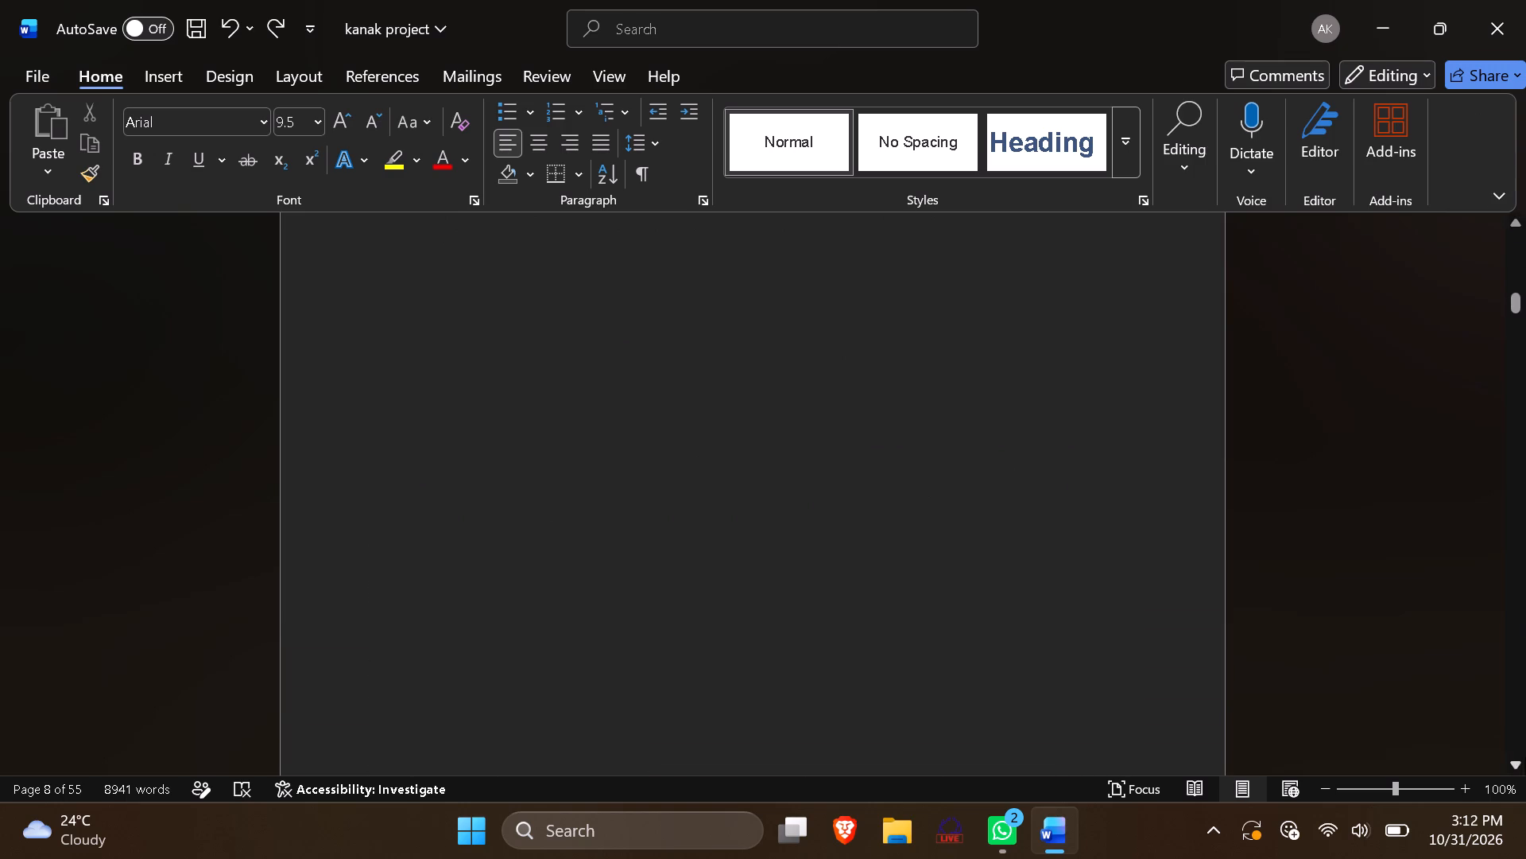
click(1514, 755)
double_click(1514, 755)
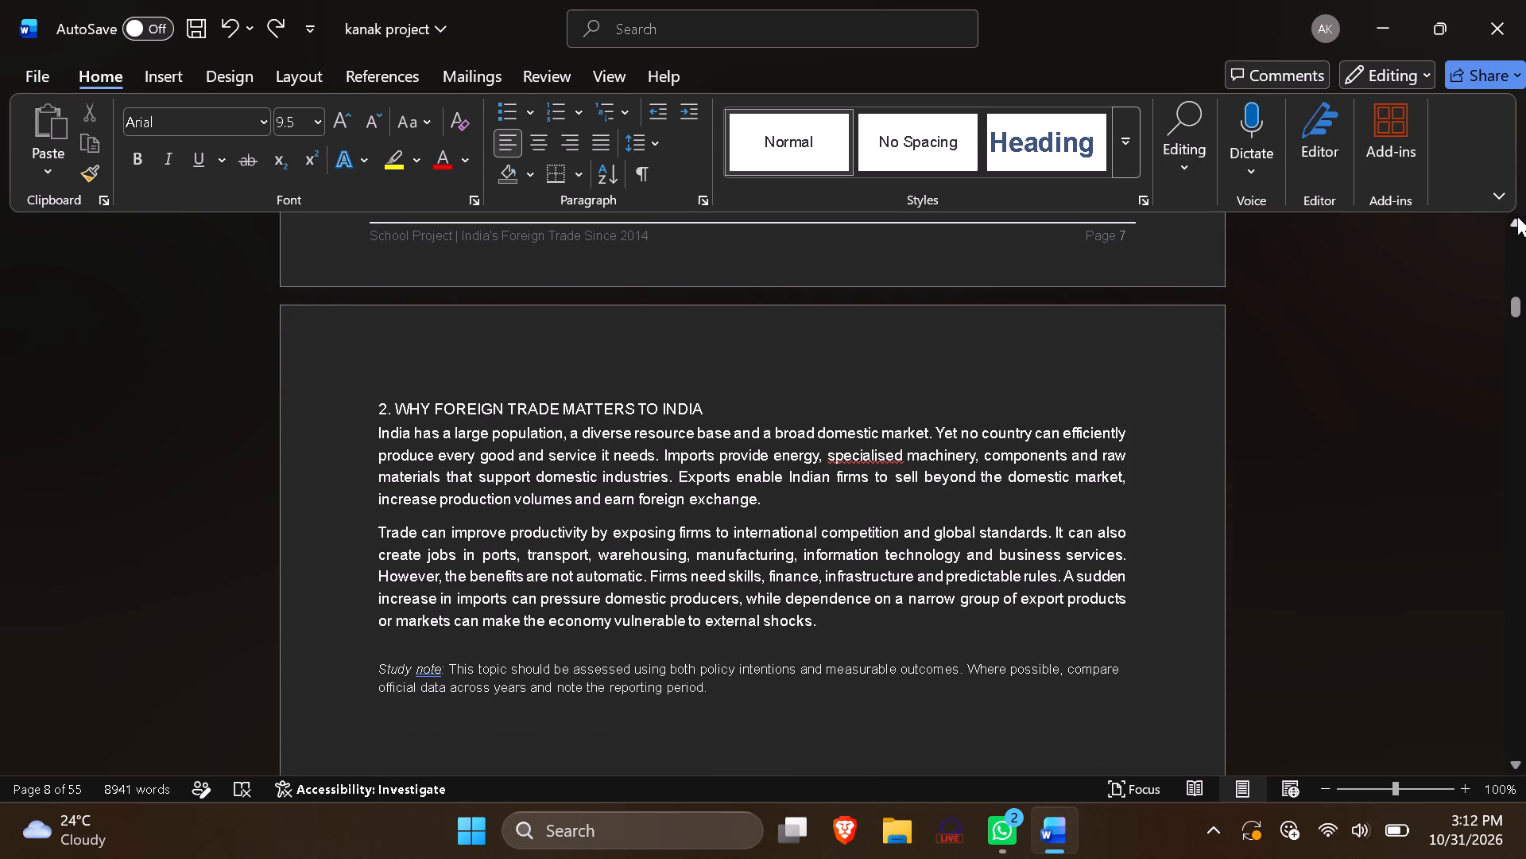
double_click(1517, 216)
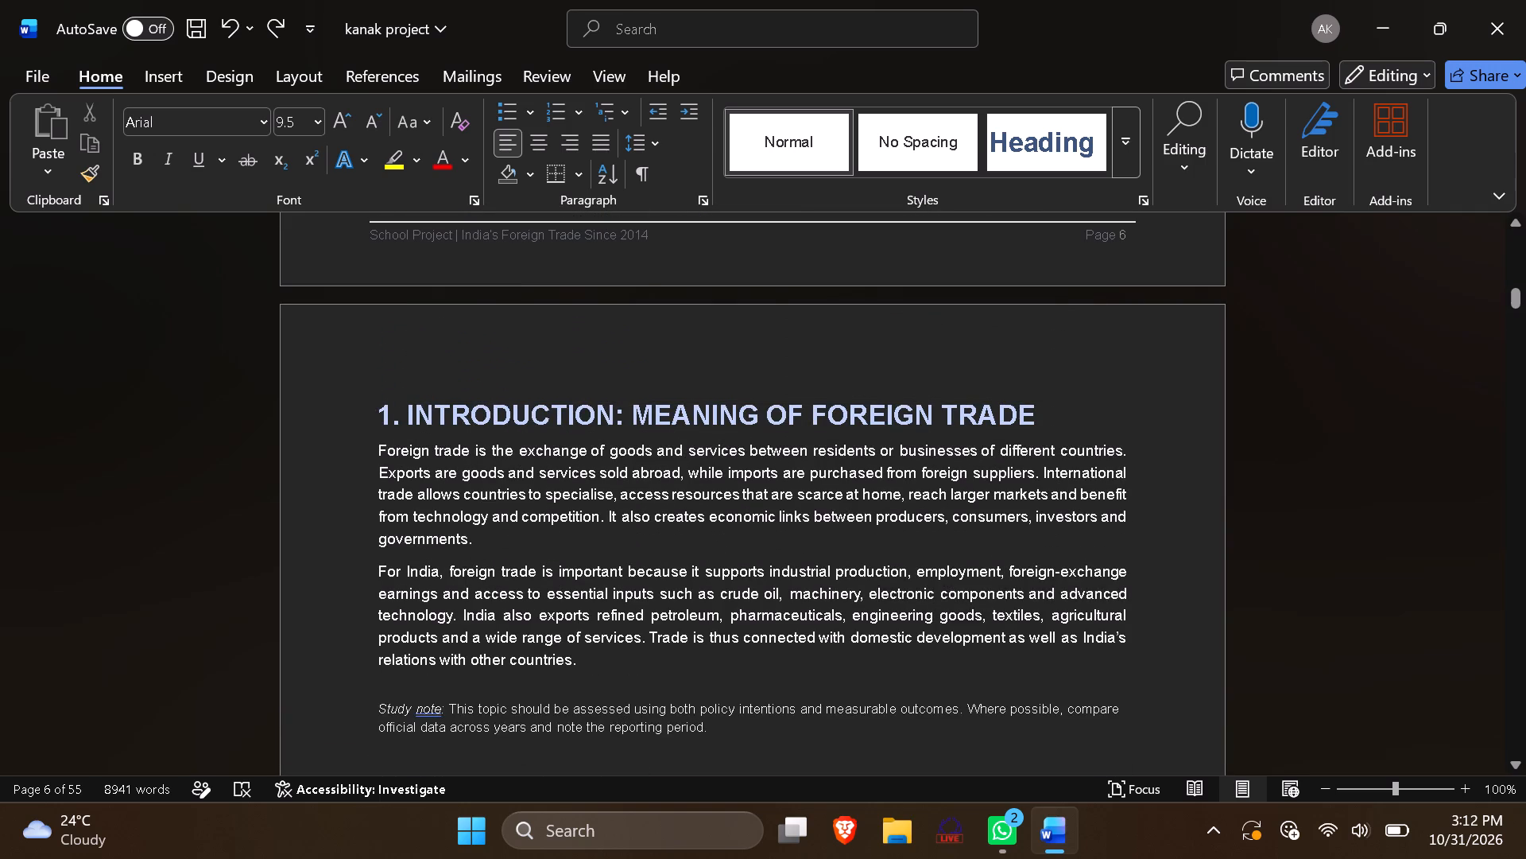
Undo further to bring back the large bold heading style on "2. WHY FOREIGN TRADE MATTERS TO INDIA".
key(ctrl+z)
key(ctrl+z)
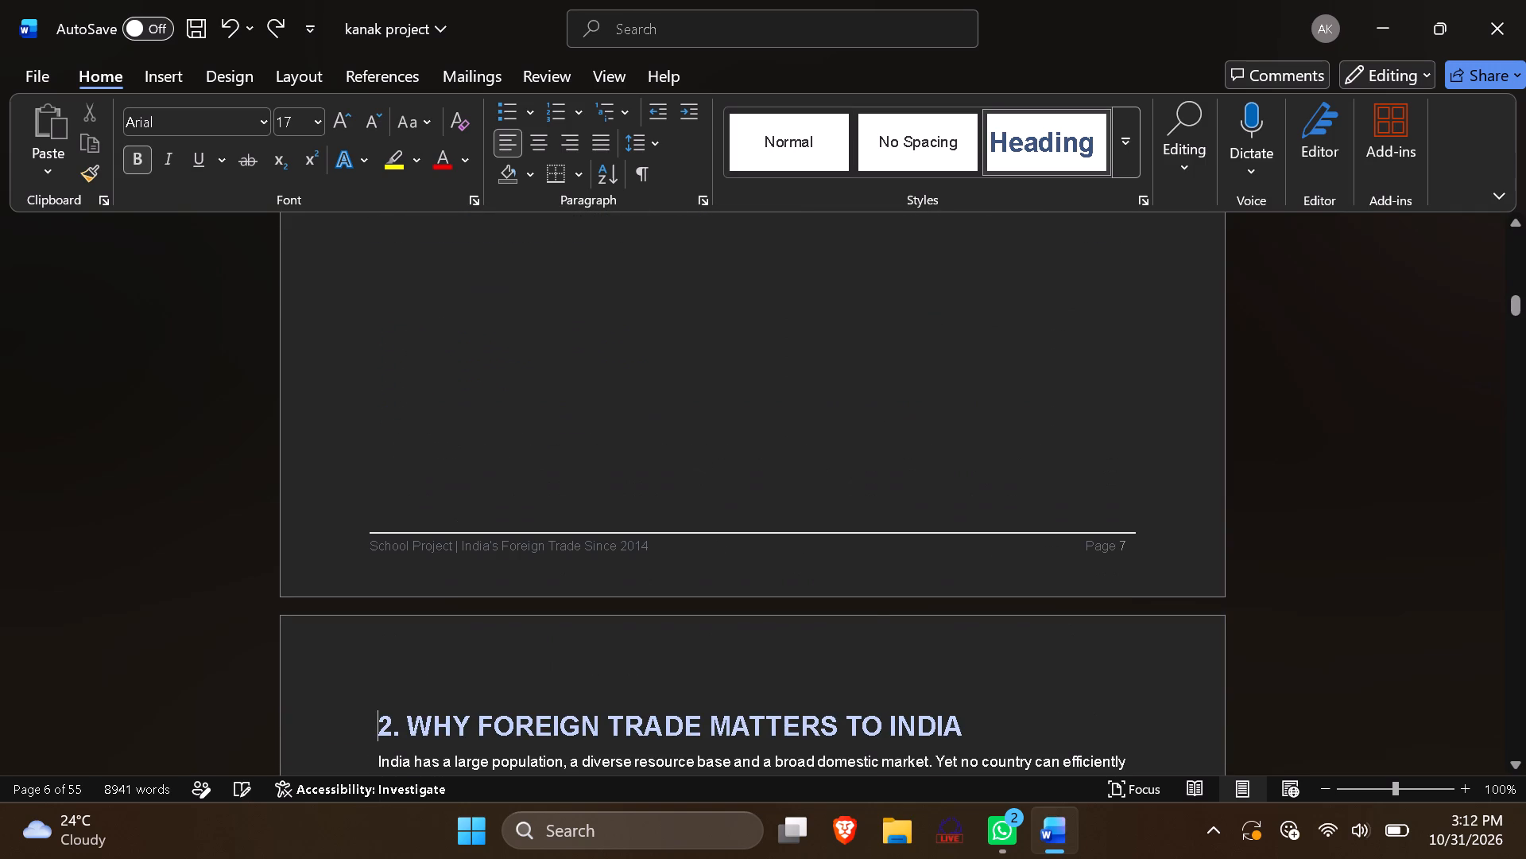
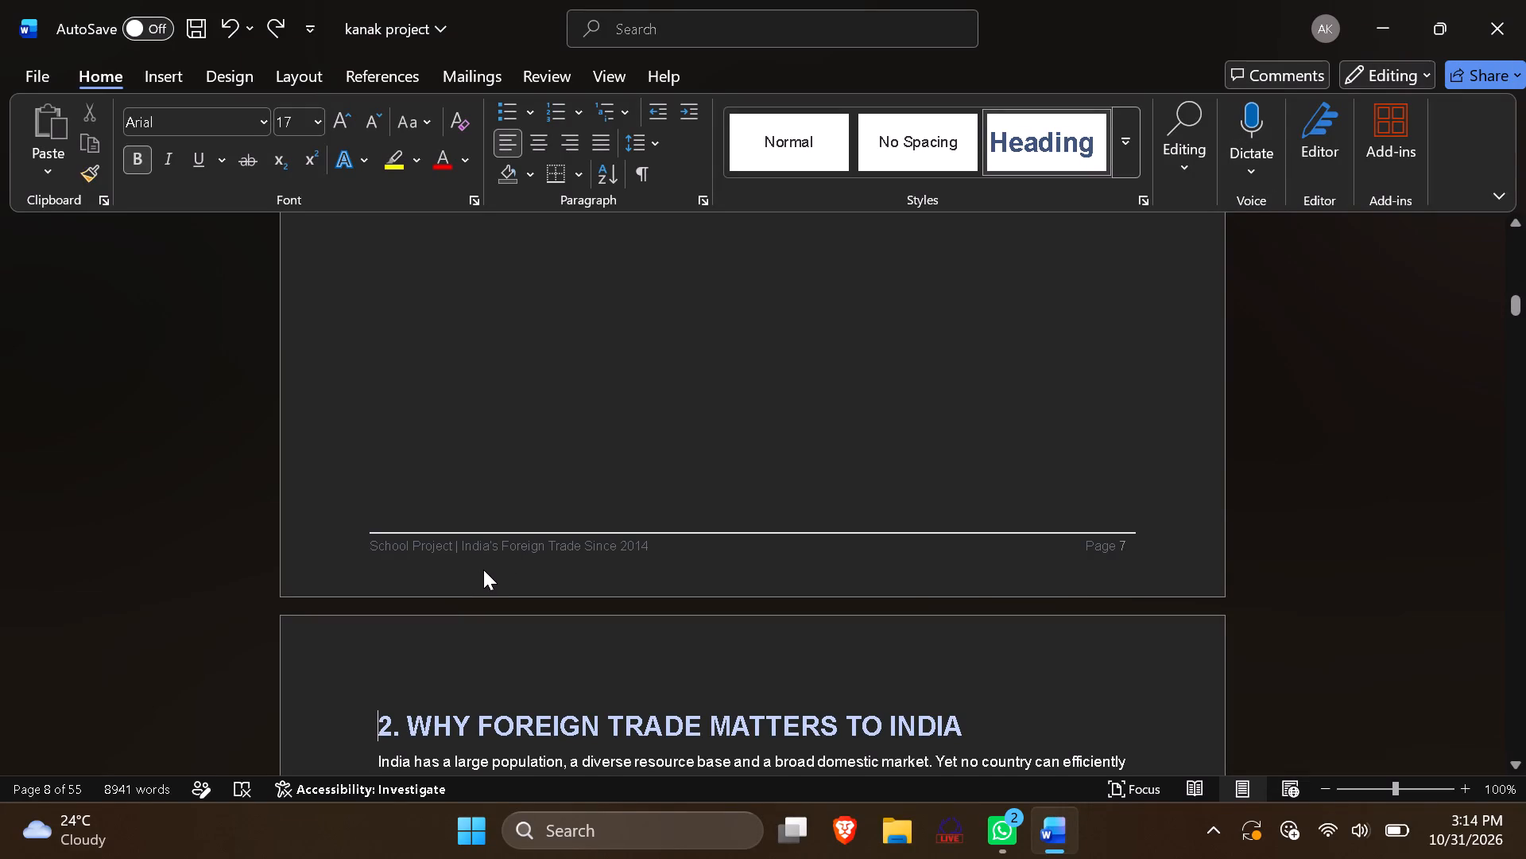
Delete the text "School Project | India's Foreign Trade Since 2014" from the page footer, keeping the page number.
click(453, 541)
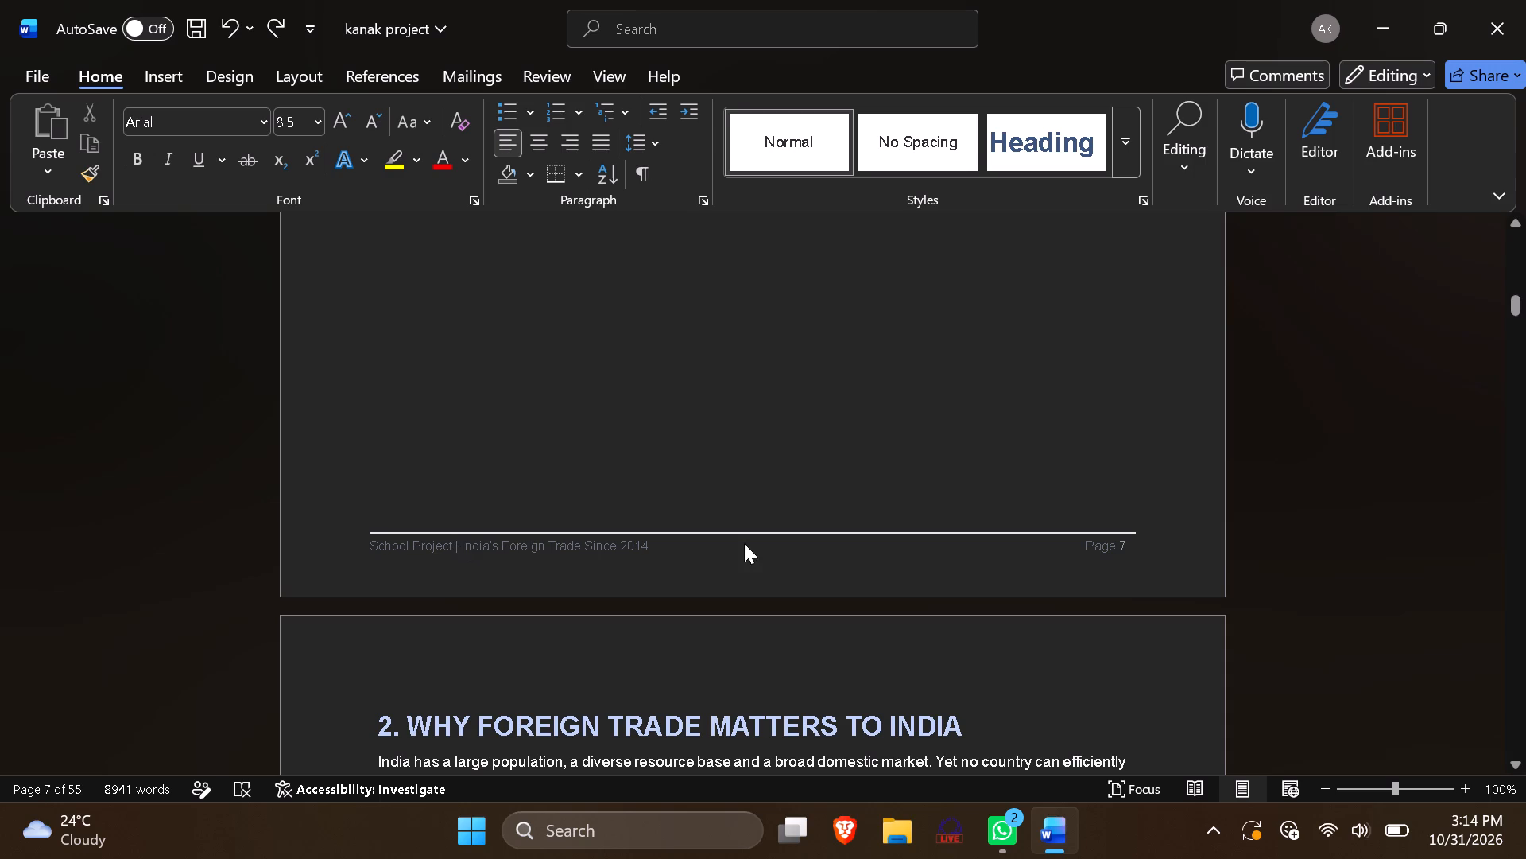
double_click(458, 543)
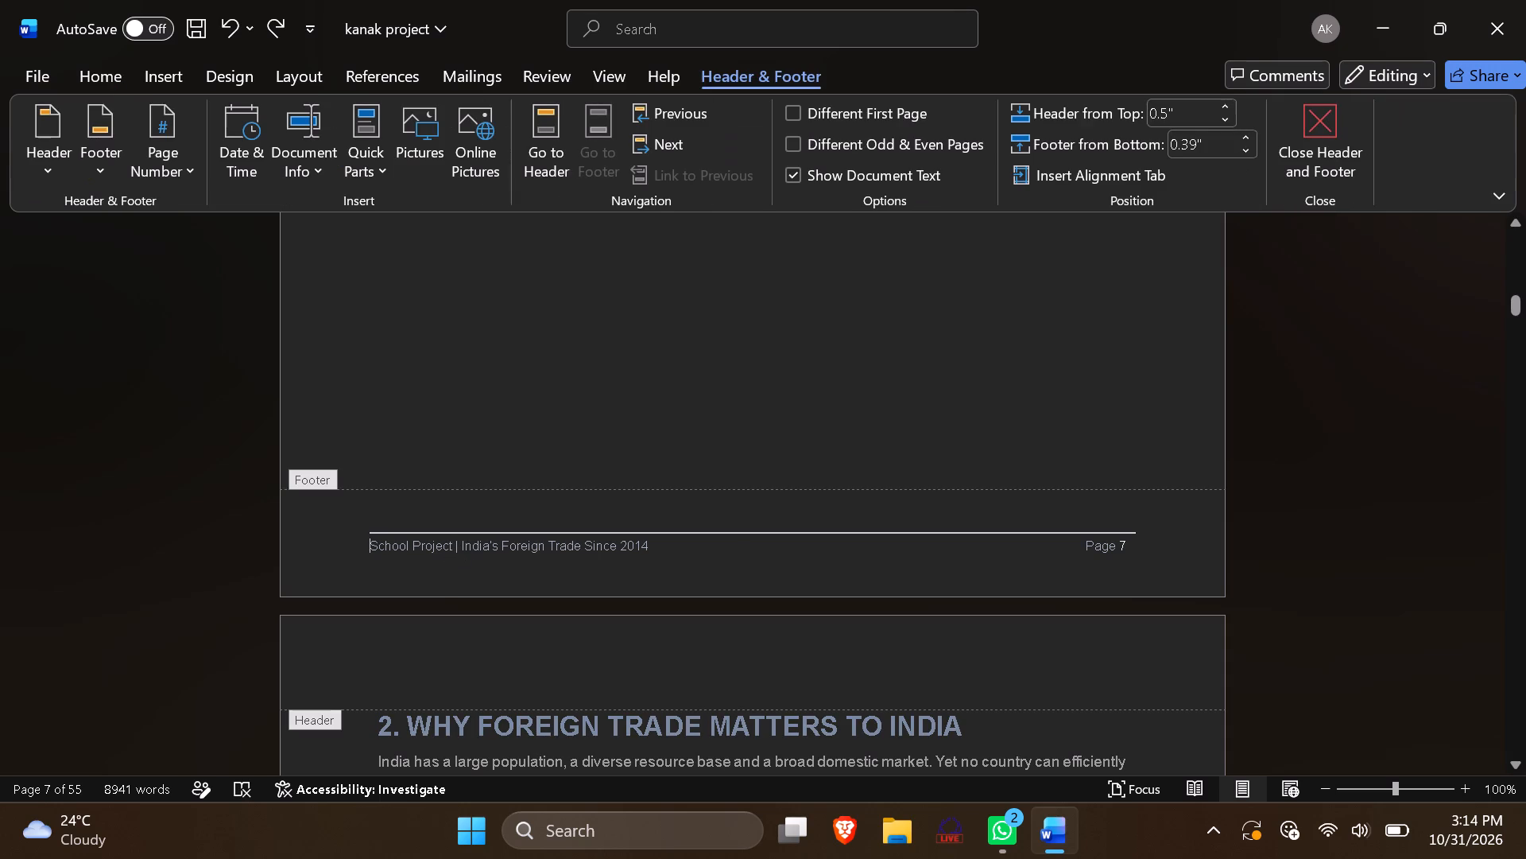
key(Delete)
key(Delete)
key(Delete)
key(Delete)
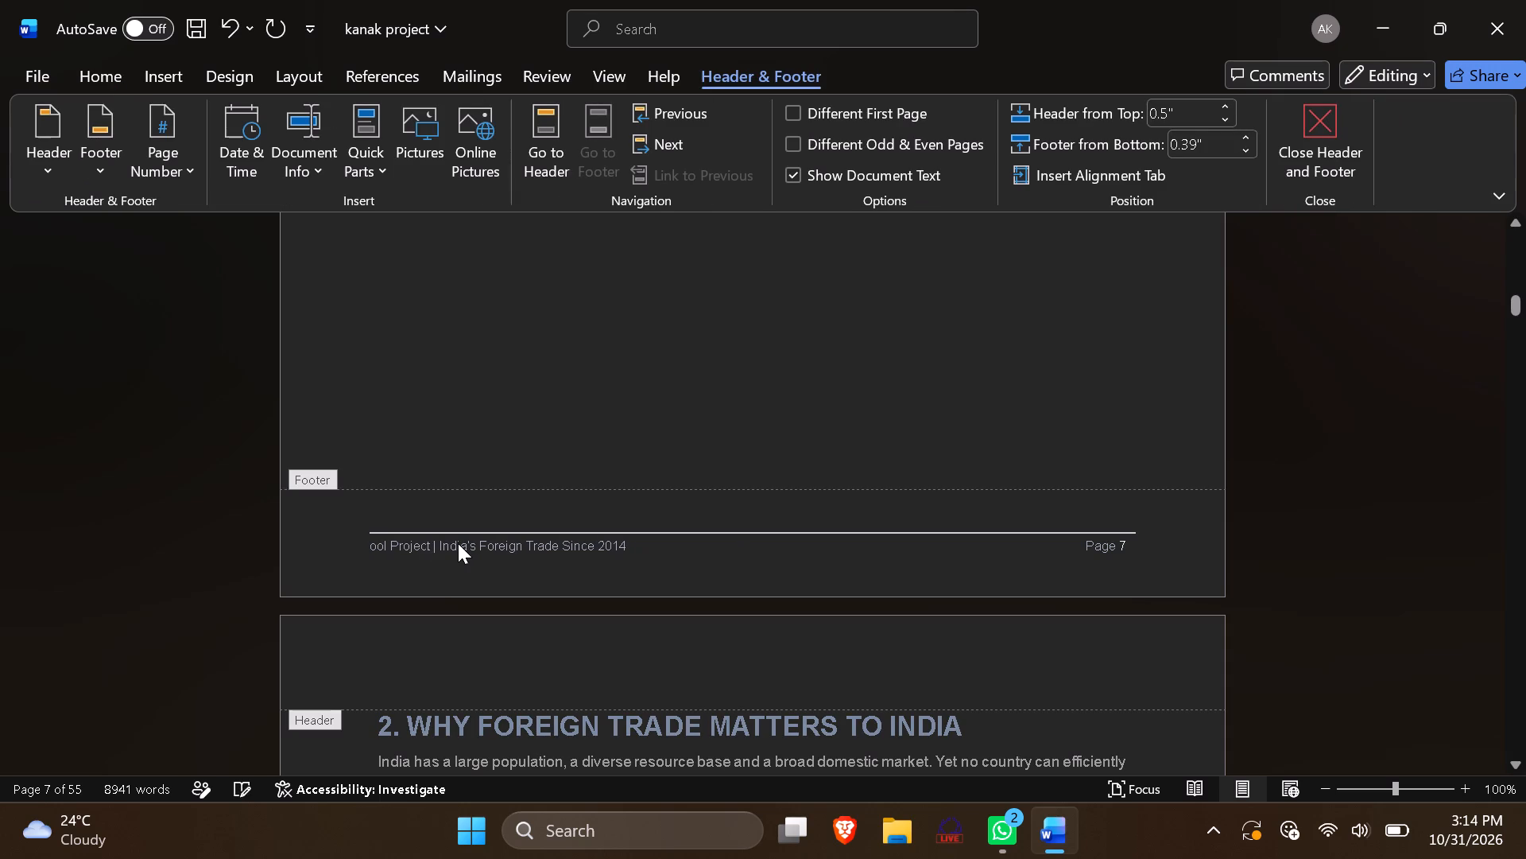
key(Delete)
key(Delete)
key(Delete)
key(Delete)
key(Delete)
key(Delete)
key(Delete)
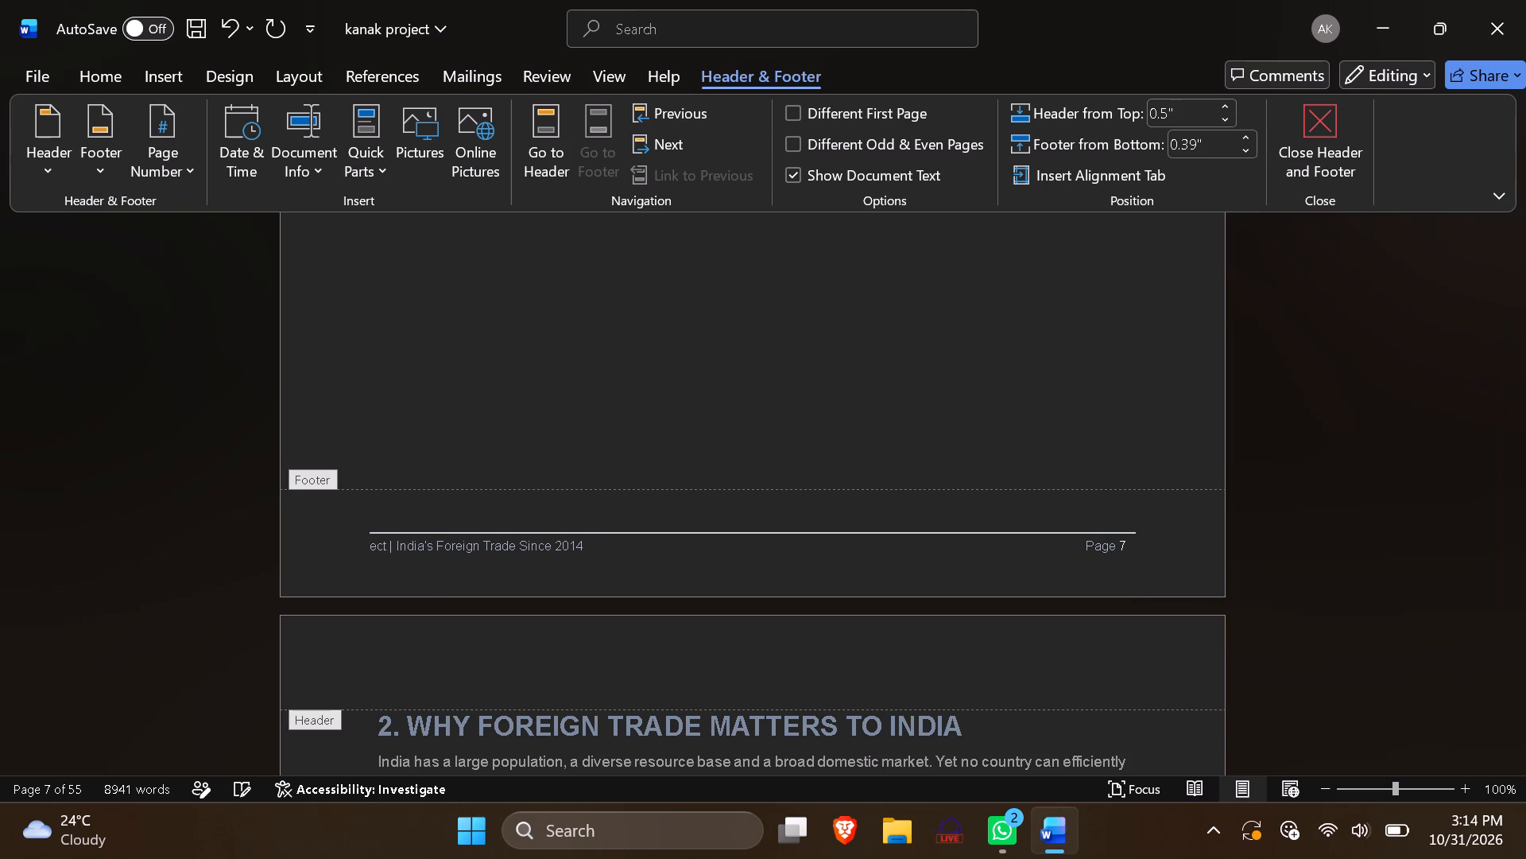
key(Delete)
key(Delete)
key(Delete)
key(Delete)
key(Delete)
key(Delete)
key(Delete)
key(Delete)
key(Delete)
key(Delete)
key(Delete)
key(Delete)
key(Delete)
key(Delete)
key(Delete)
key(Delete)
key(Delete)
key(Delete)
key(Delete)
key(Delete)
key(Delete)
key(Delete)
key(Delete)
key(Delete)
key(Delete)
key(Delete)
key(Delete)
key(Delete)
key(Delete)
key(Delete)
key(Delete)
key(Delete)
key(Delete)
key(Delete)
key(Delete)
key(Delete)
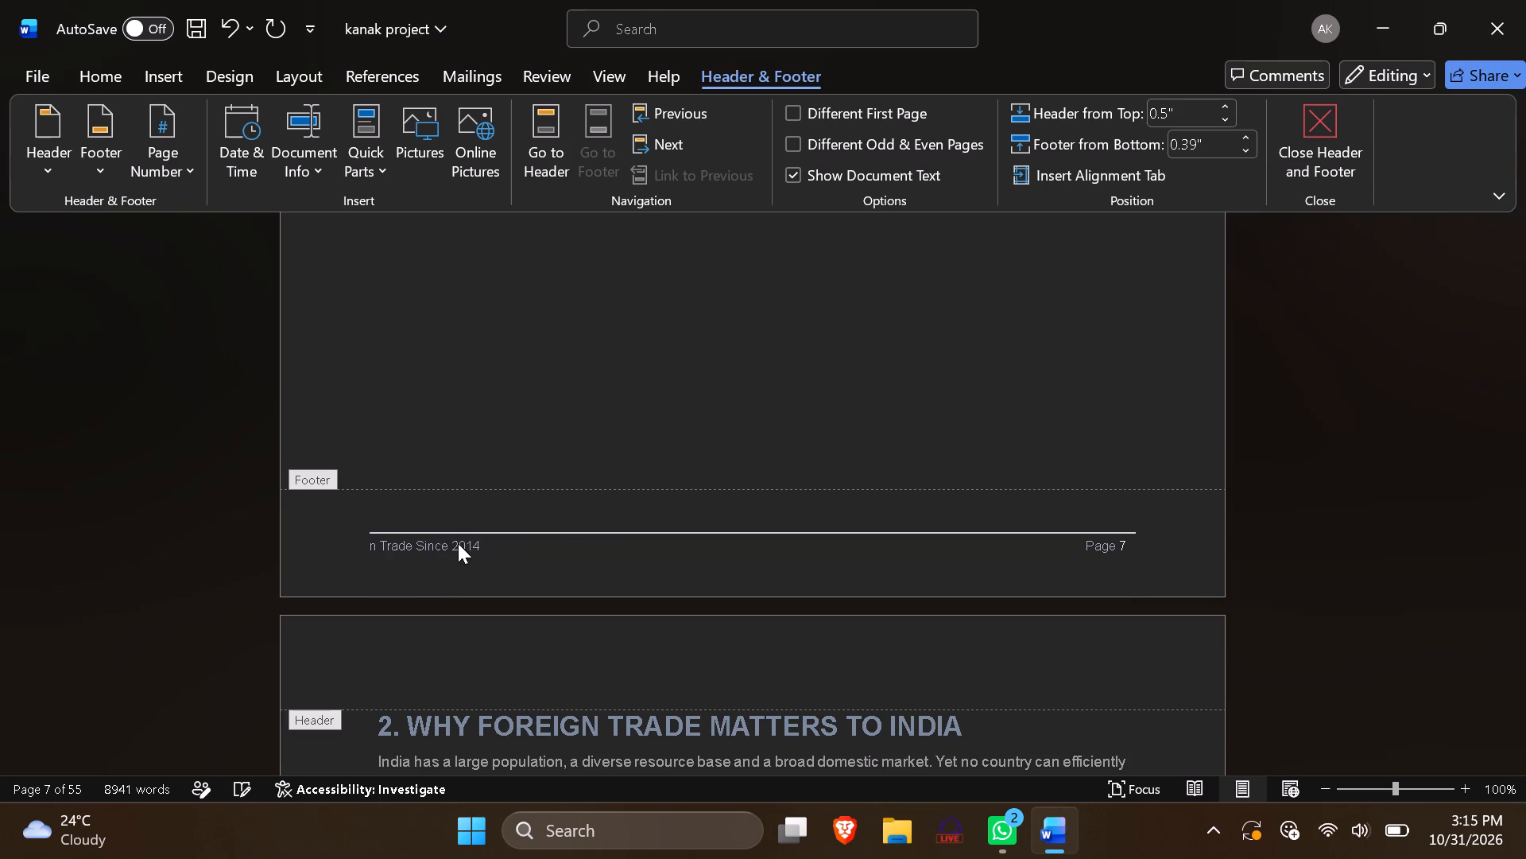
key(Delete)
key(Delete)
key(Delete)
key(Delete)
key(Delete)
key(Delete)
key(Delete)
key(Delete)
key(Delete)
Check the headers and footers on the pages through section 6, FOREIGN TRADE POLICY 2015–20, and leave footer editing.
key(Down)
key(Down)
key(Down)
key(Down)
key(Down)
key(Down)
key(Down)
key(Down)
key(Down)
key(Down)
key(Down)
key(Down)
key(Down)
key(Down)
key(Down)
key(Down)
key(Down)
key(Down)
key(Down)
key(Up)
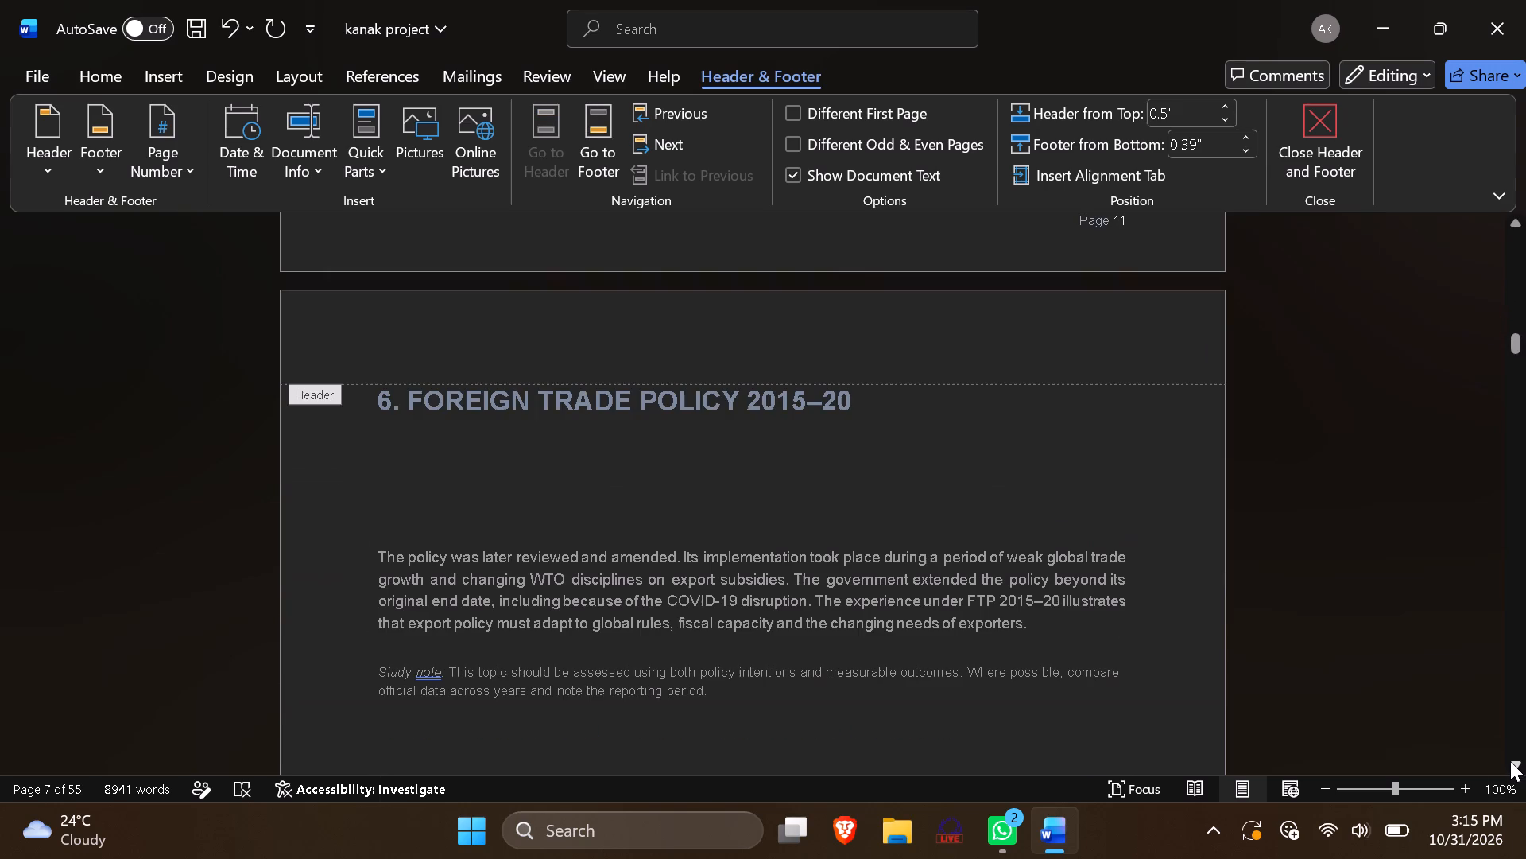
key(Up)
key(Up)
key(Up)
key(Down)
key(Up)
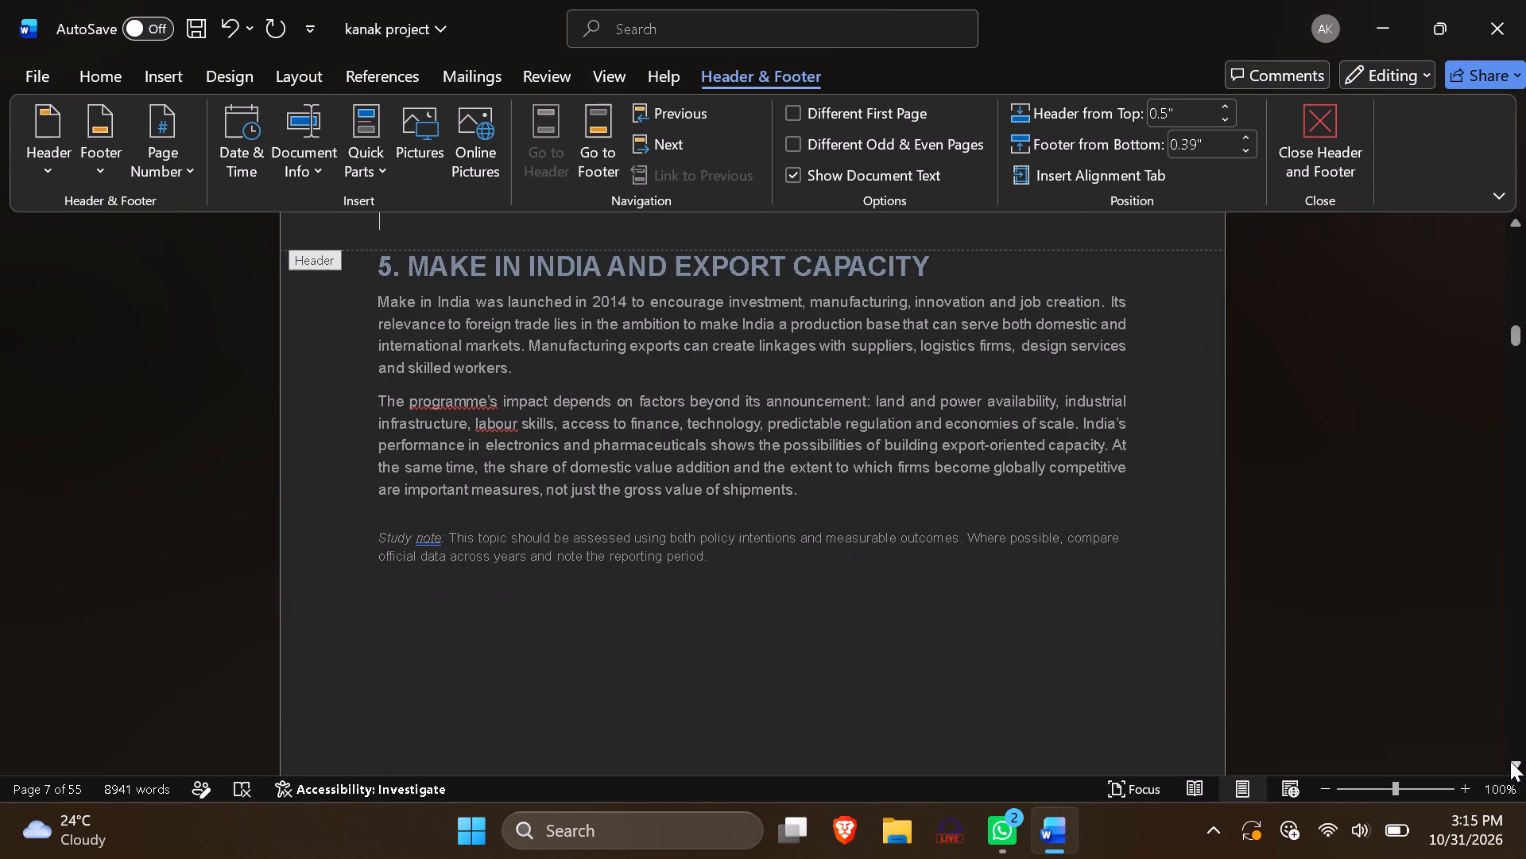
key(Up)
key(Up)
key(Up)
key(Down)
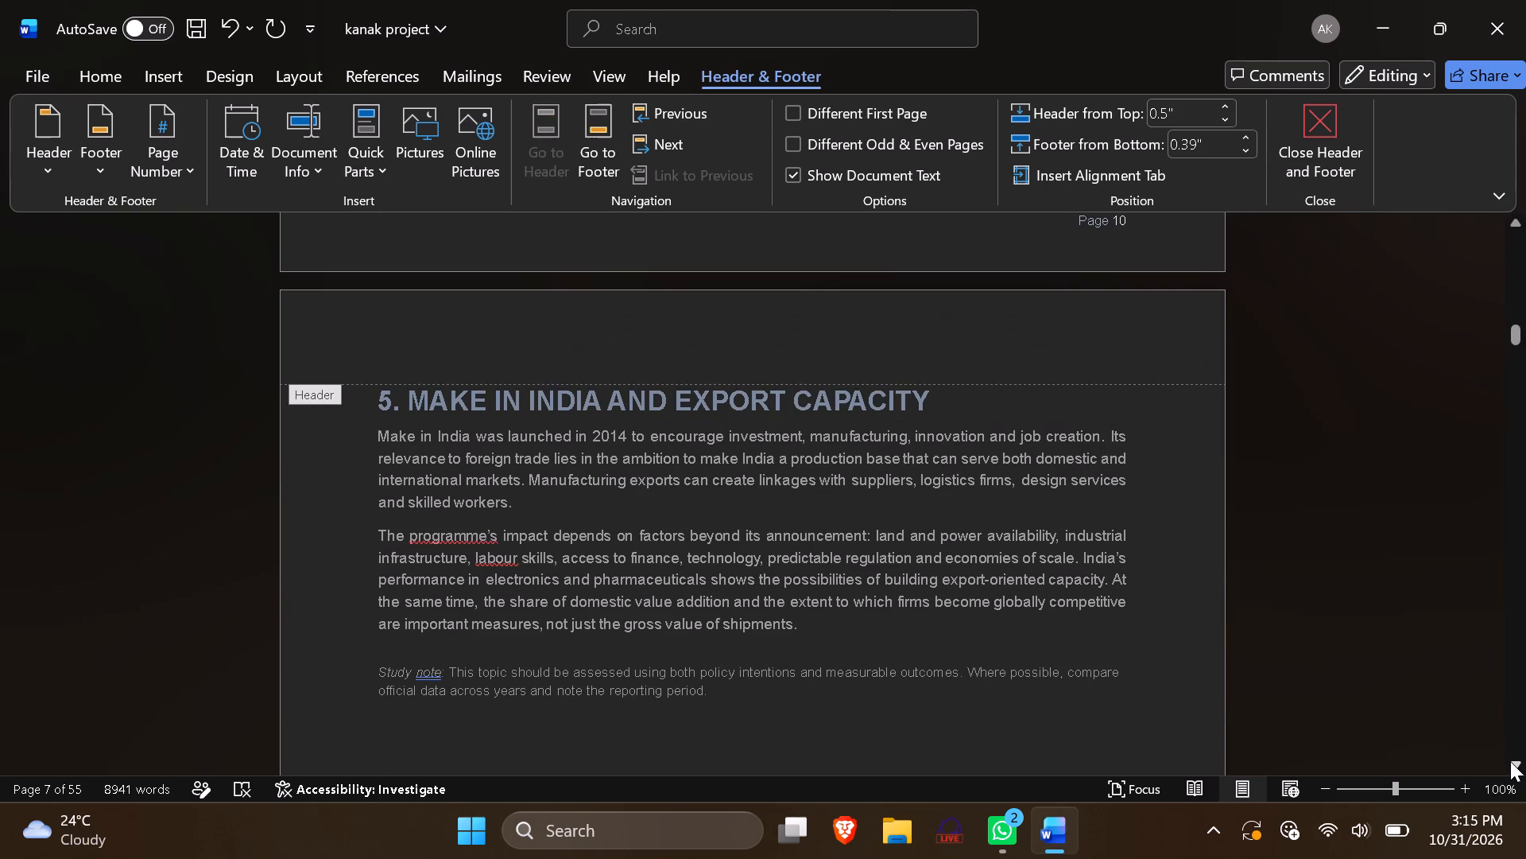
key(Down)
key(Down)
key(Down)
key(Down)
key(Down)
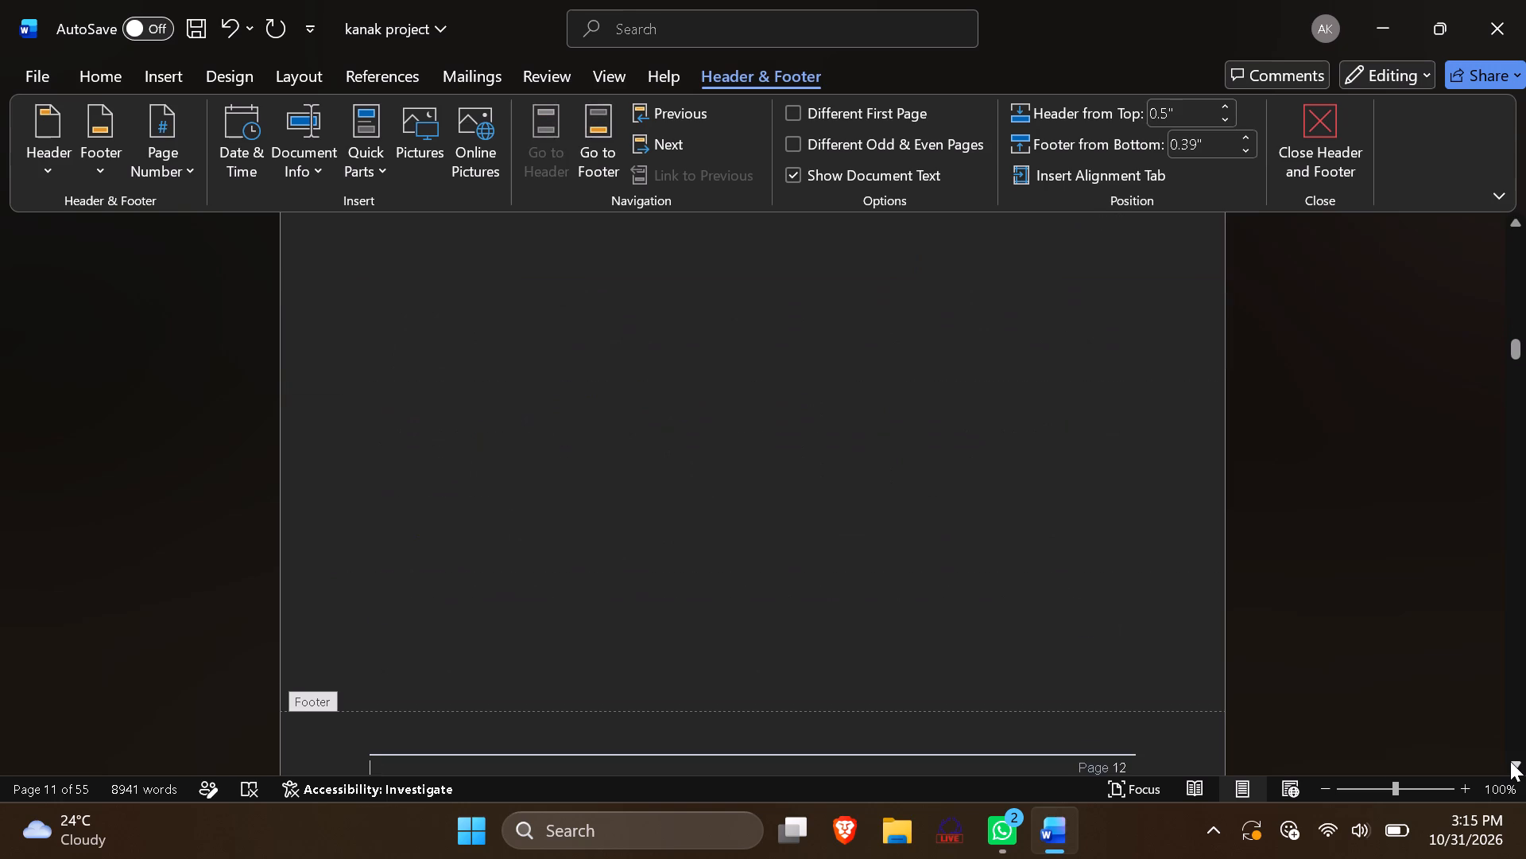
double_click(1447, 396)
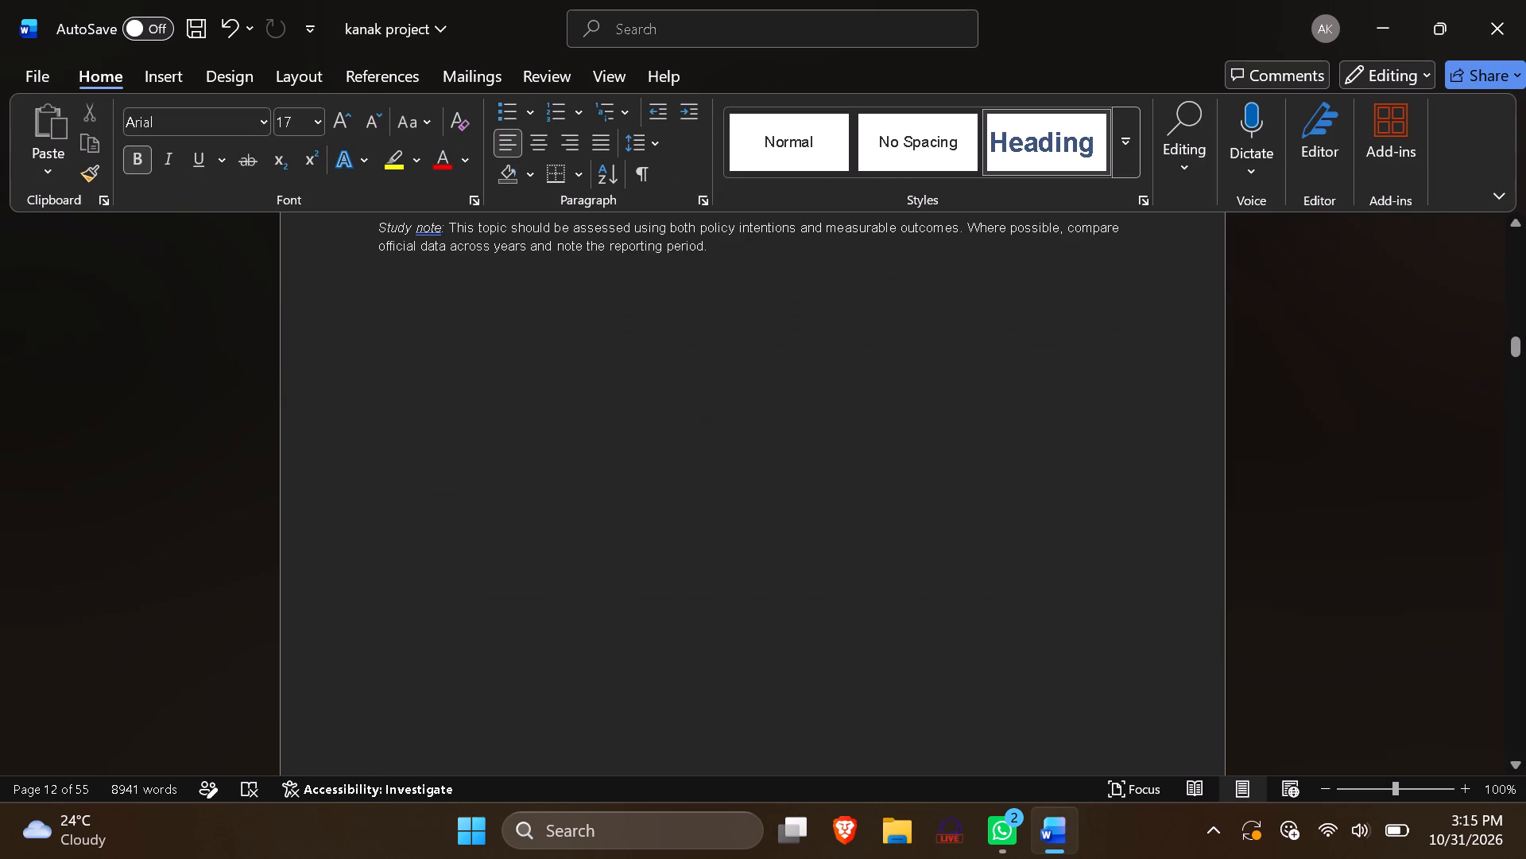
Look back through the earlier pages to the cover page and the certificate to check their layout.
key(Up)
key(Up)
key(Up)
key(Up)
key(Up)
key(Up)
key(Up)
key(Up)
key(Up)
key(Up)
key(Up)
key(Up)
key(Up)
key(Up)
key(Up)
key(Up)
key(Up)
key(Up)
key(Up)
key(Up)
key(Up)
key(Up)
key(Up)
key(Up)
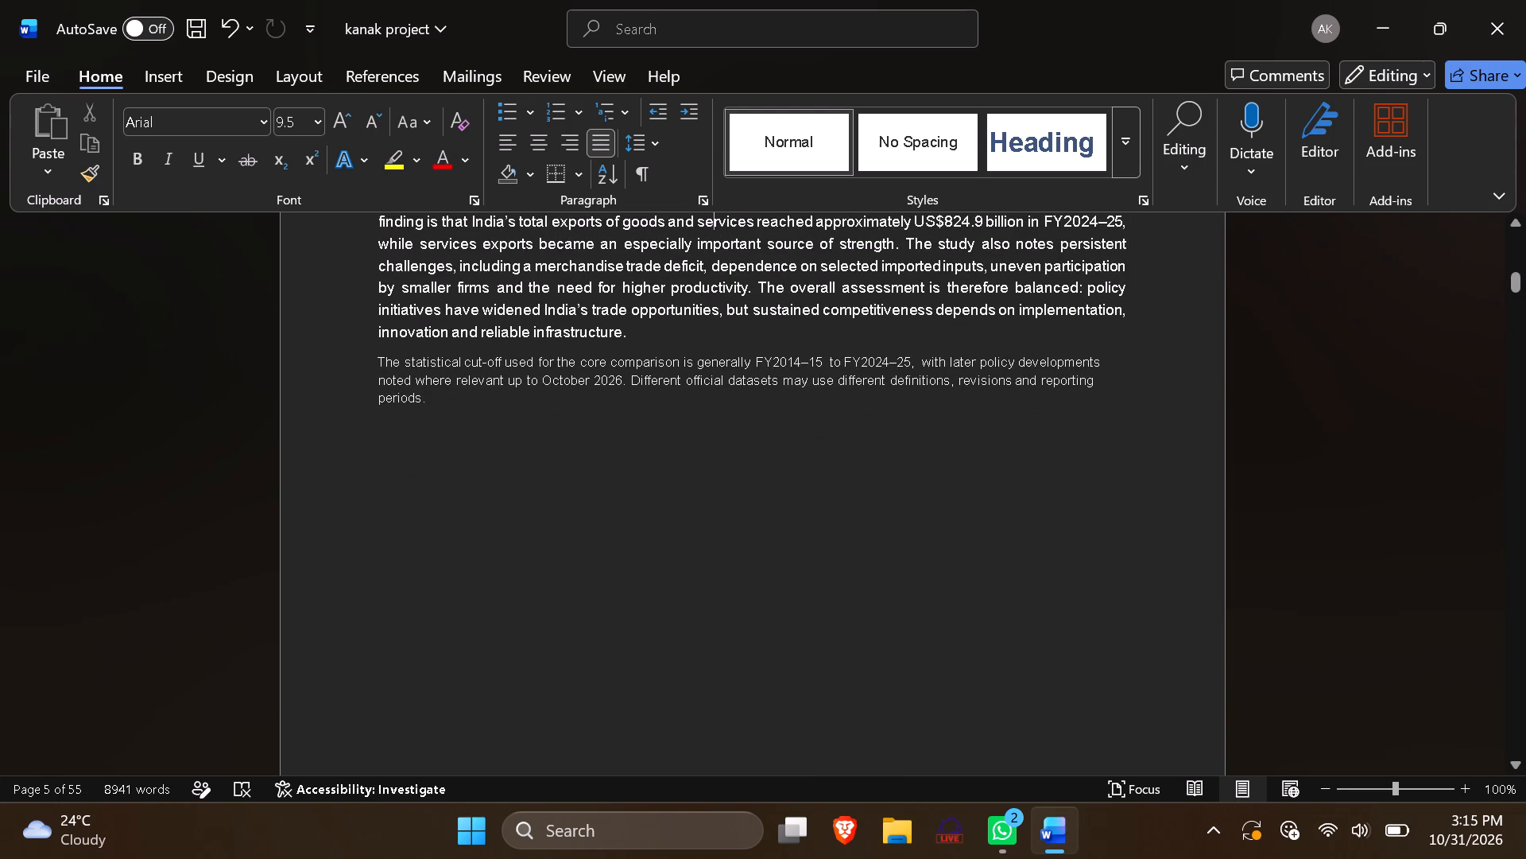
drag(1510, 274, 1506, 233)
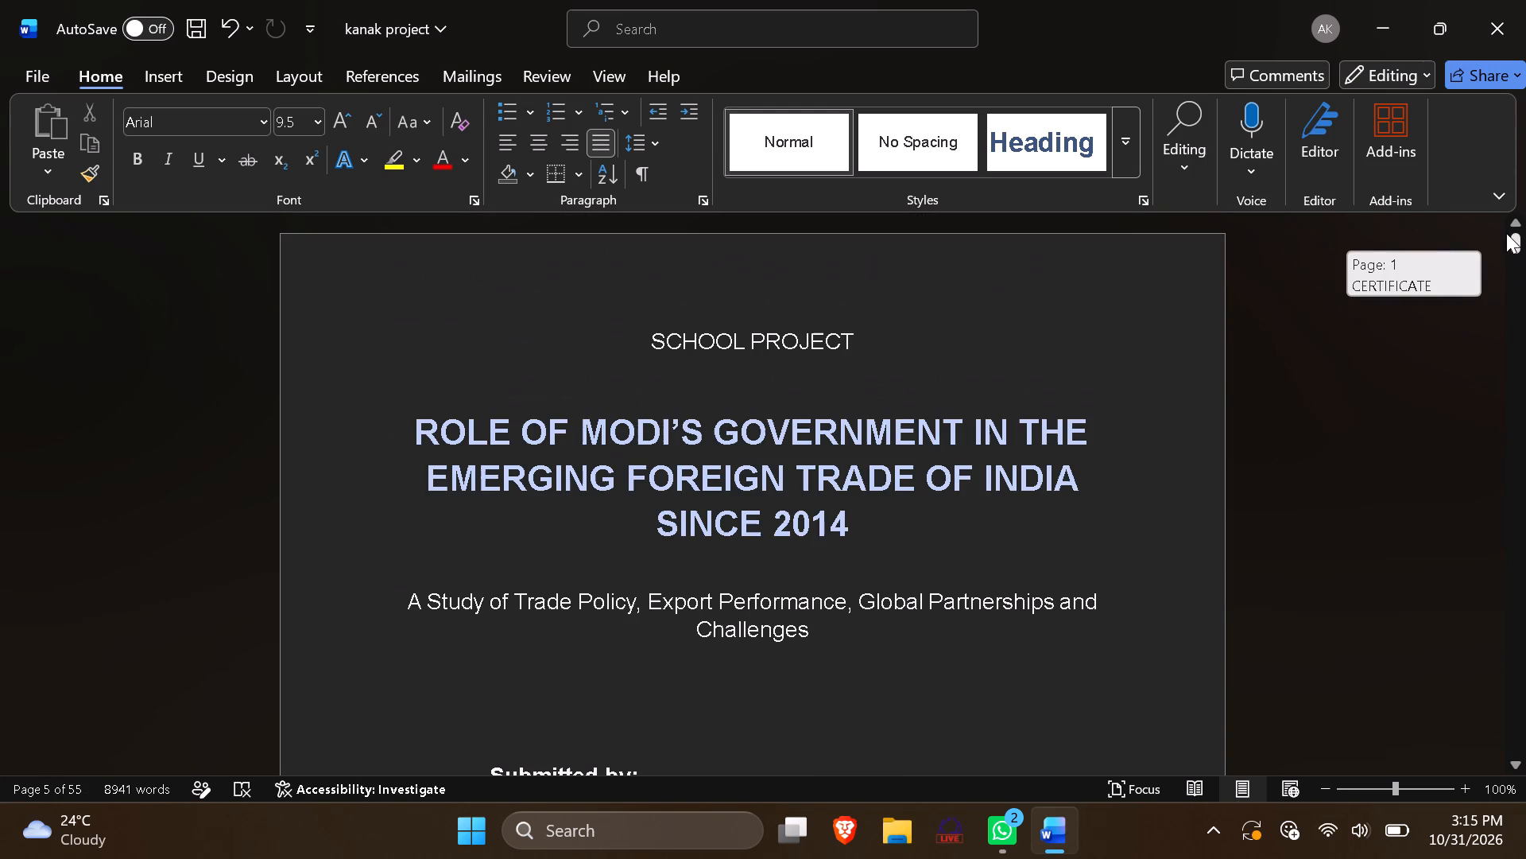
drag(1506, 233, 1507, 239)
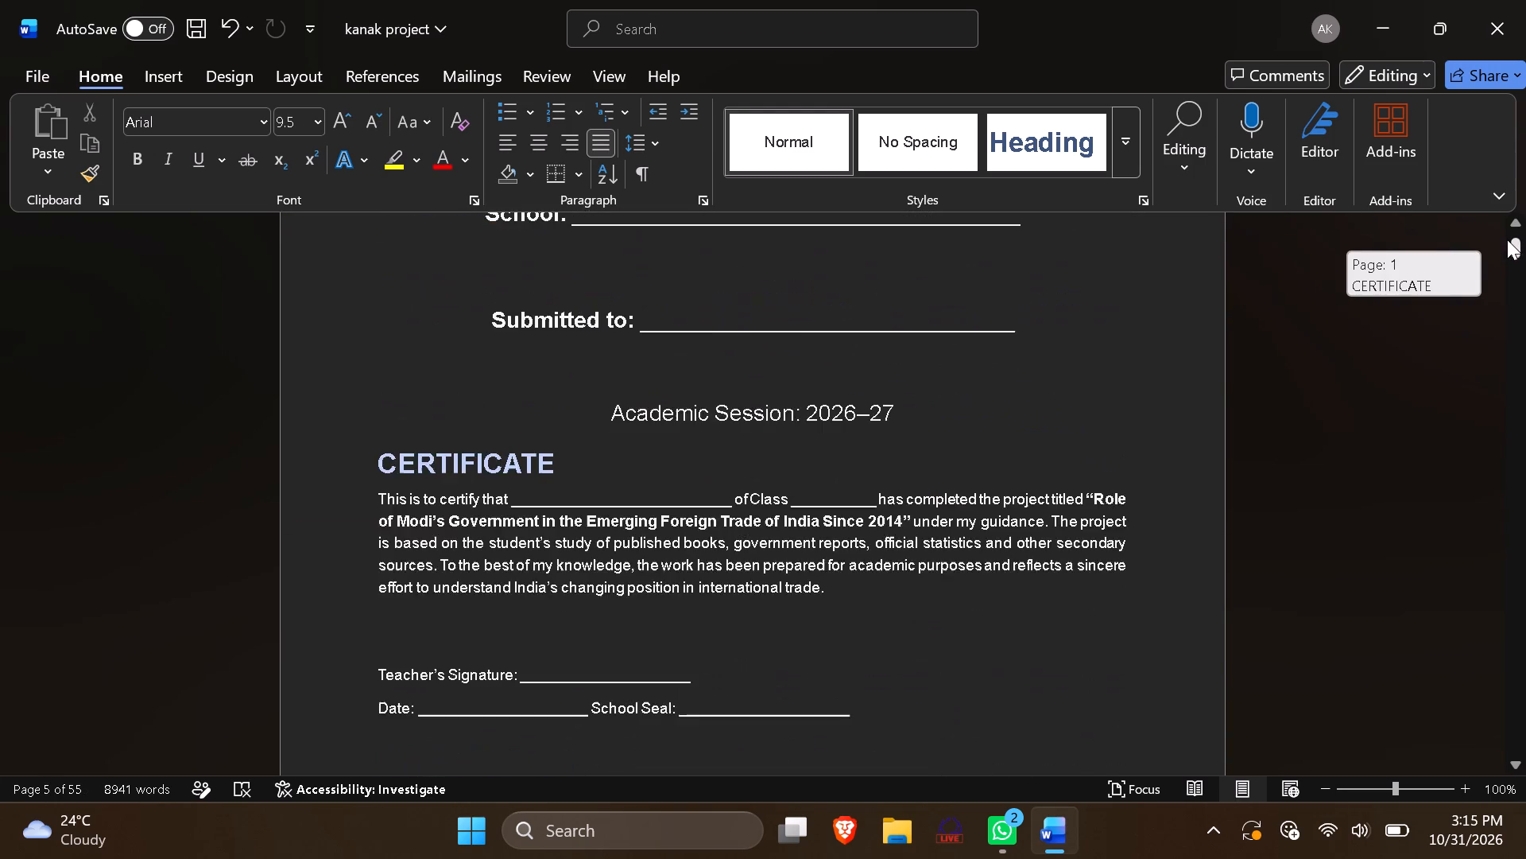
drag(1507, 239, 1507, 235)
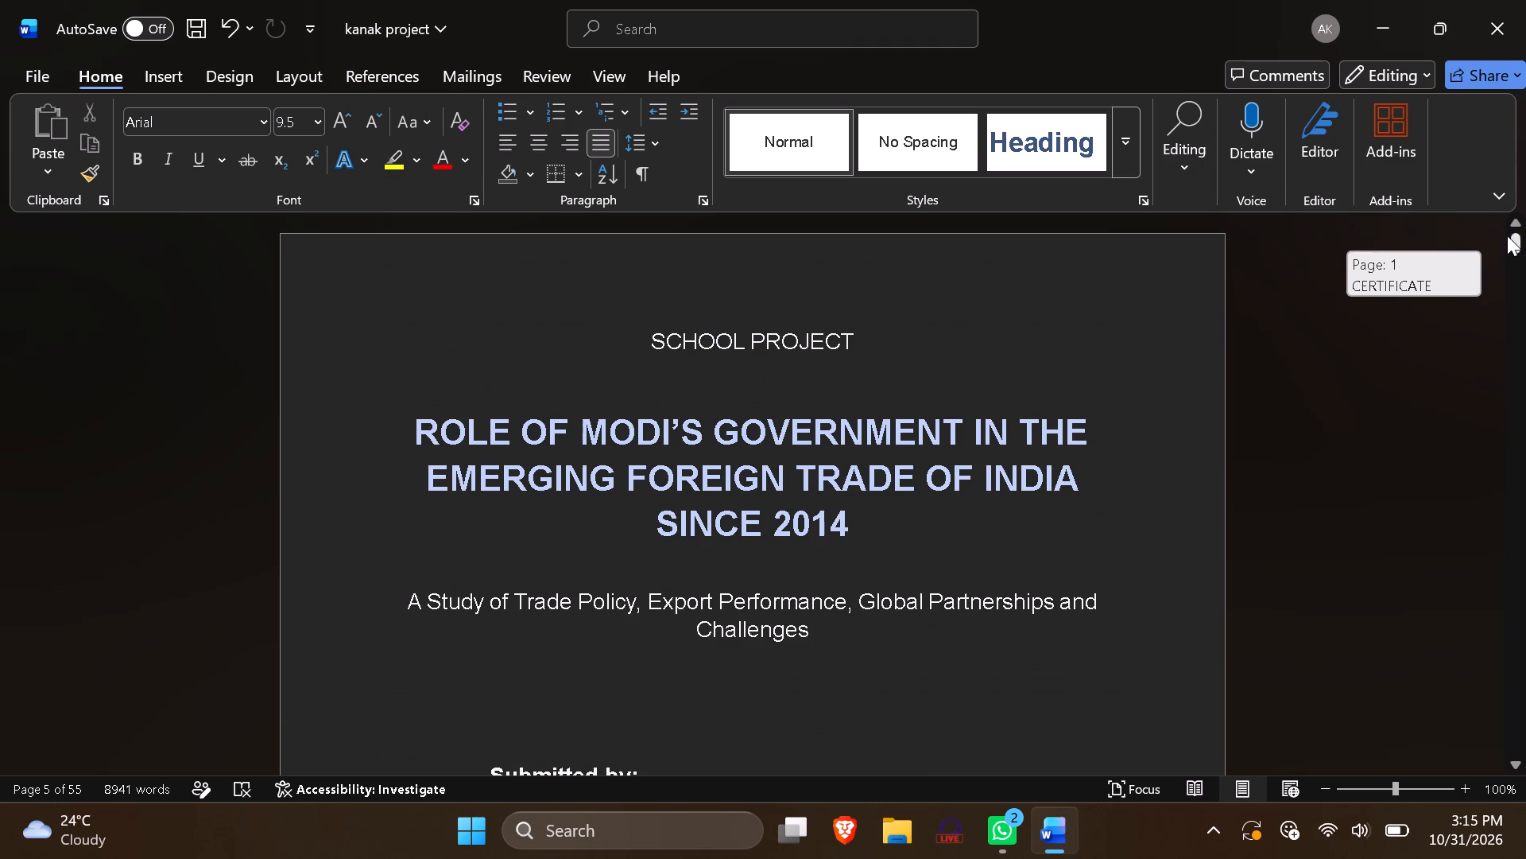
drag(1507, 235, 1509, 245)
Look through the pages from the declaration to "2. WHY FOREIGN TRADE MATTERS TO INDIA", checking the footers and page layout.
click(979, 498)
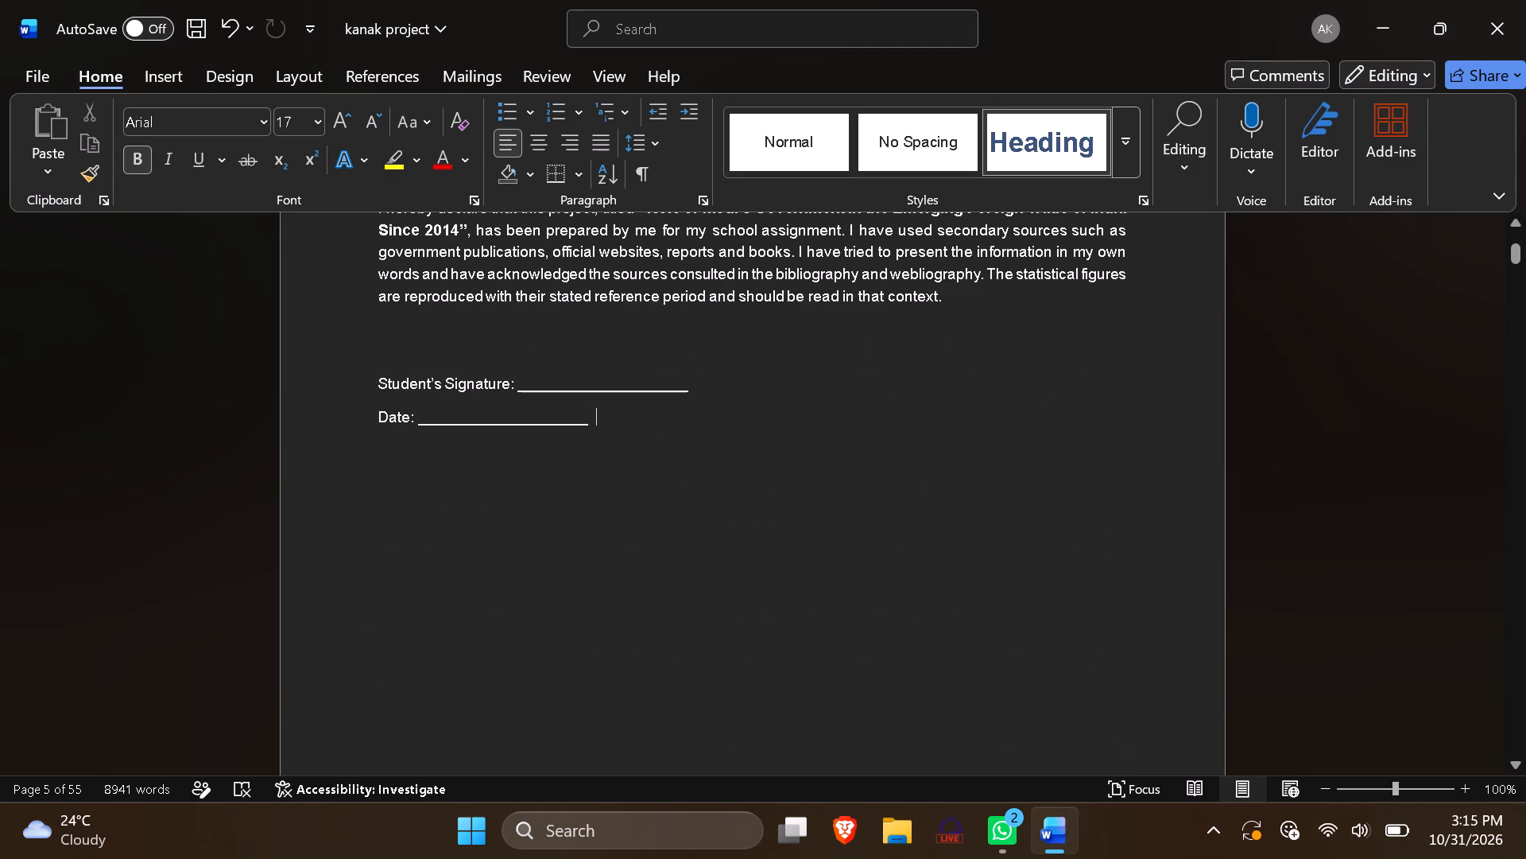
key(Down)
key(Down)
key(Down)
key(Down)
key(Down)
key(Down)
key(Down)
key(Down)
key(Down)
key(Down)
key(Down)
key(Down)
key(Down)
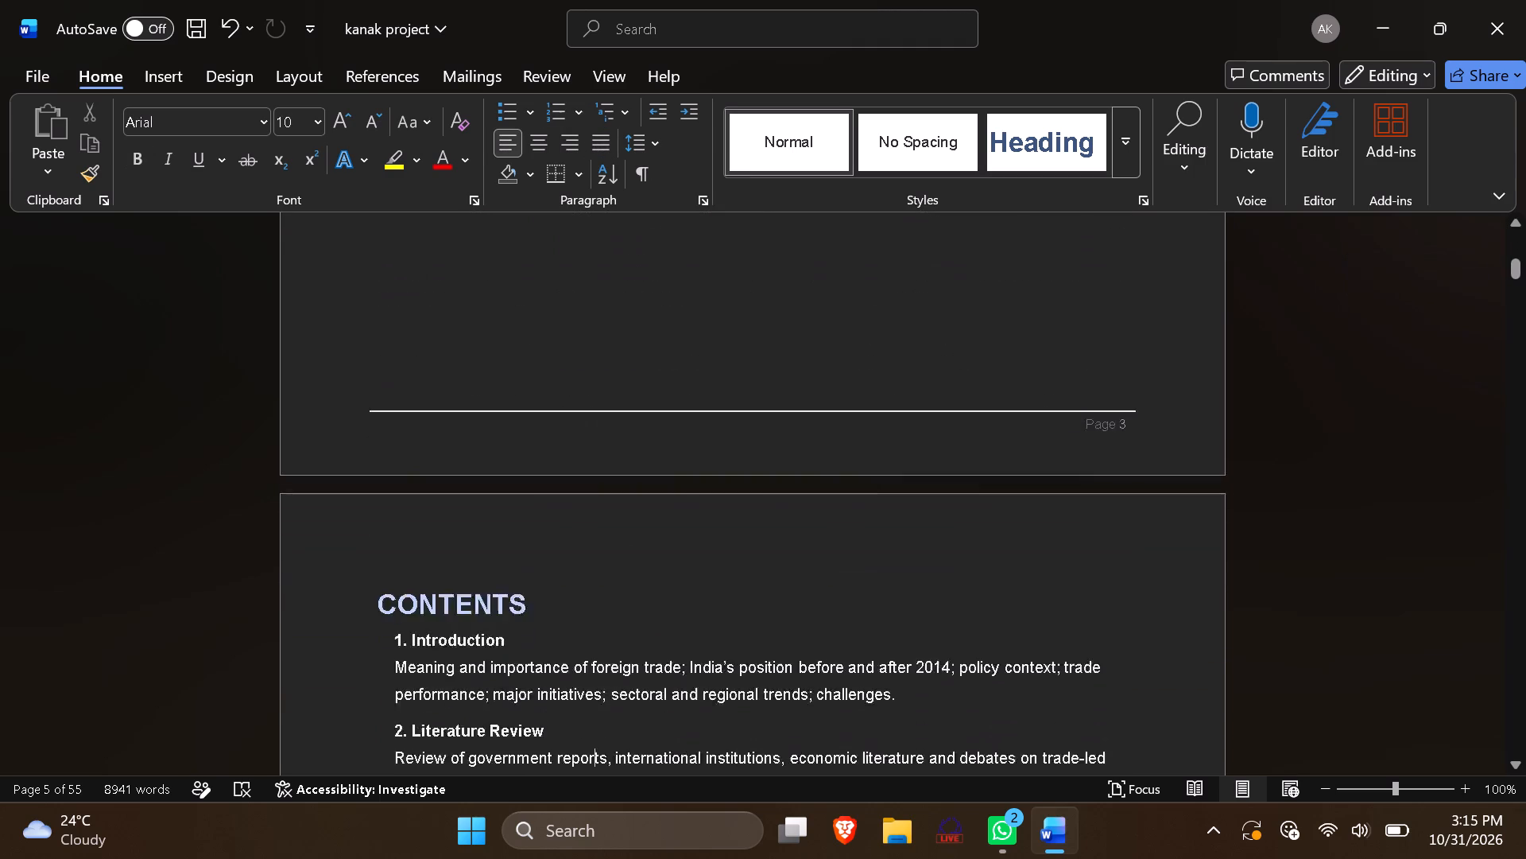
key(Down)
key(Down)
key(Down)
key(Down)
key(Down)
key(Down)
key(Down)
key(Down)
key(Down)
key(Down)
key(Down)
key(Down)
key(Down)
key(Down)
key(Down)
key(Down)
key(Down)
key(Down)
key(Down)
key(Down)
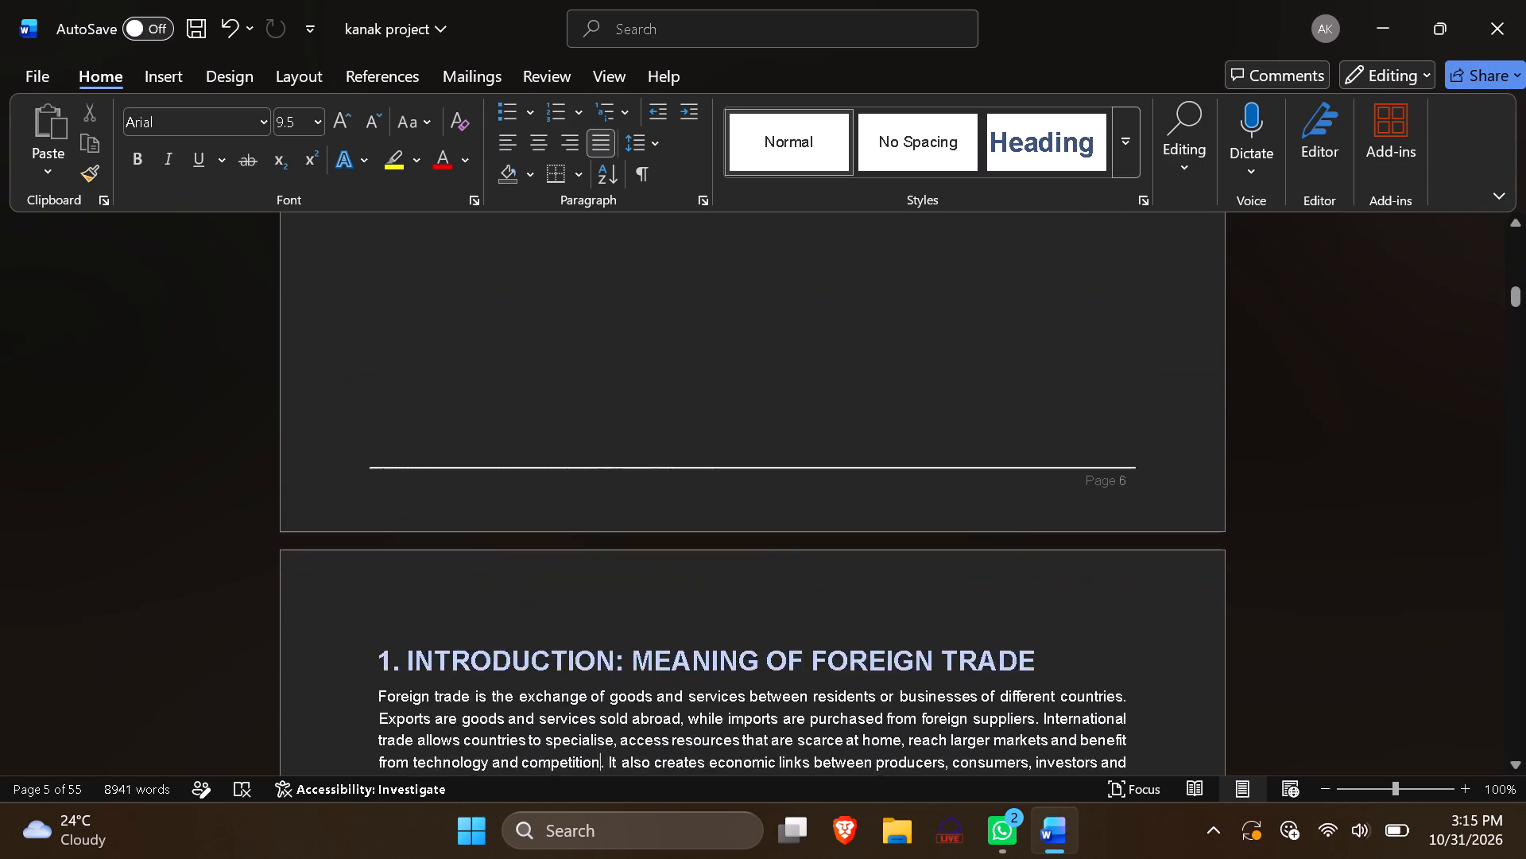
key(Down)
key(Down)
key(Down)
key(Down)
key(Down)
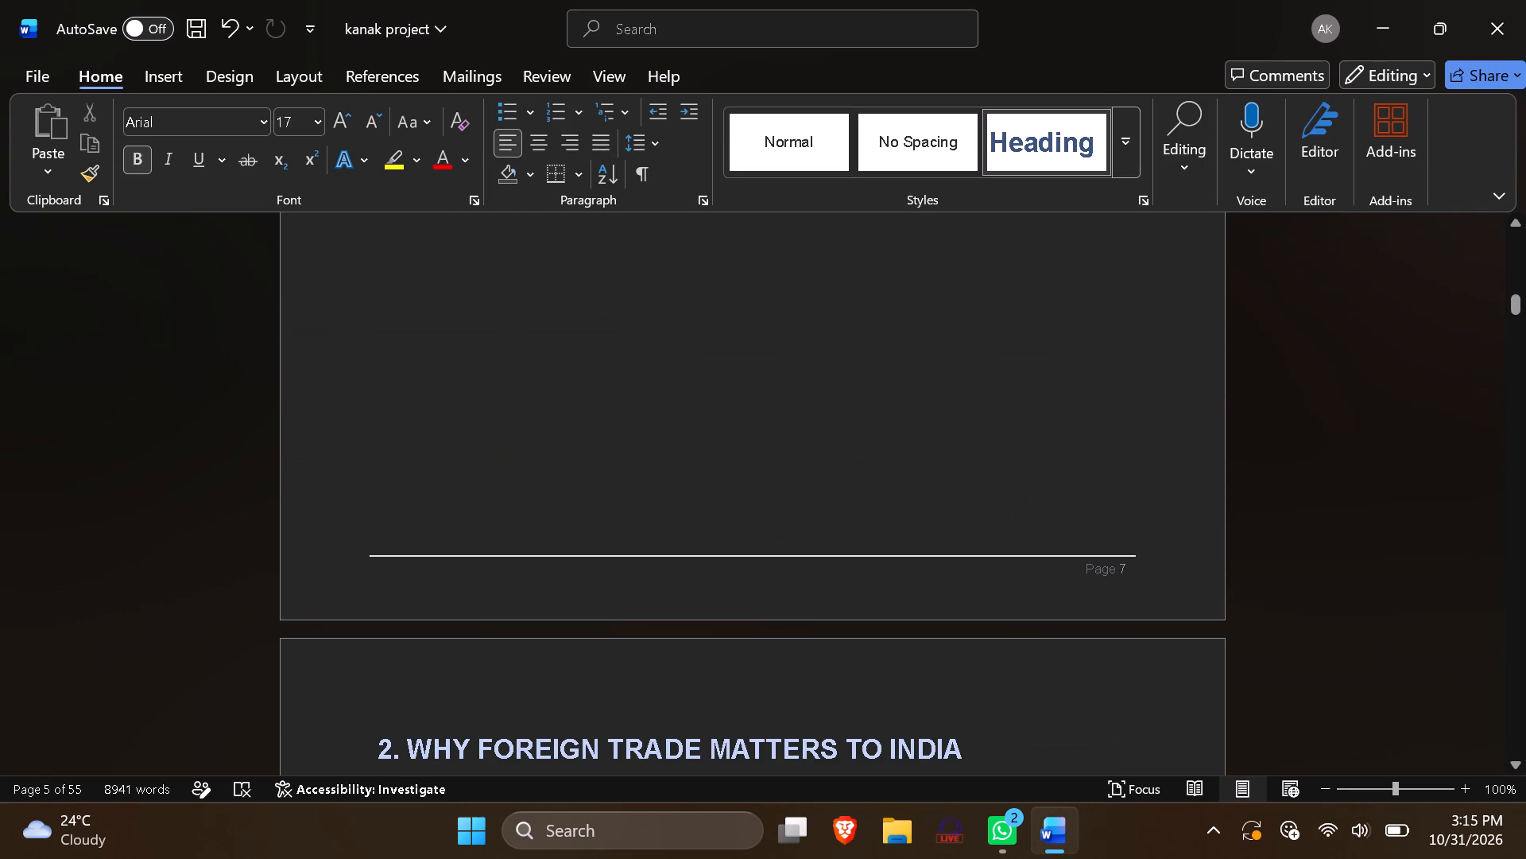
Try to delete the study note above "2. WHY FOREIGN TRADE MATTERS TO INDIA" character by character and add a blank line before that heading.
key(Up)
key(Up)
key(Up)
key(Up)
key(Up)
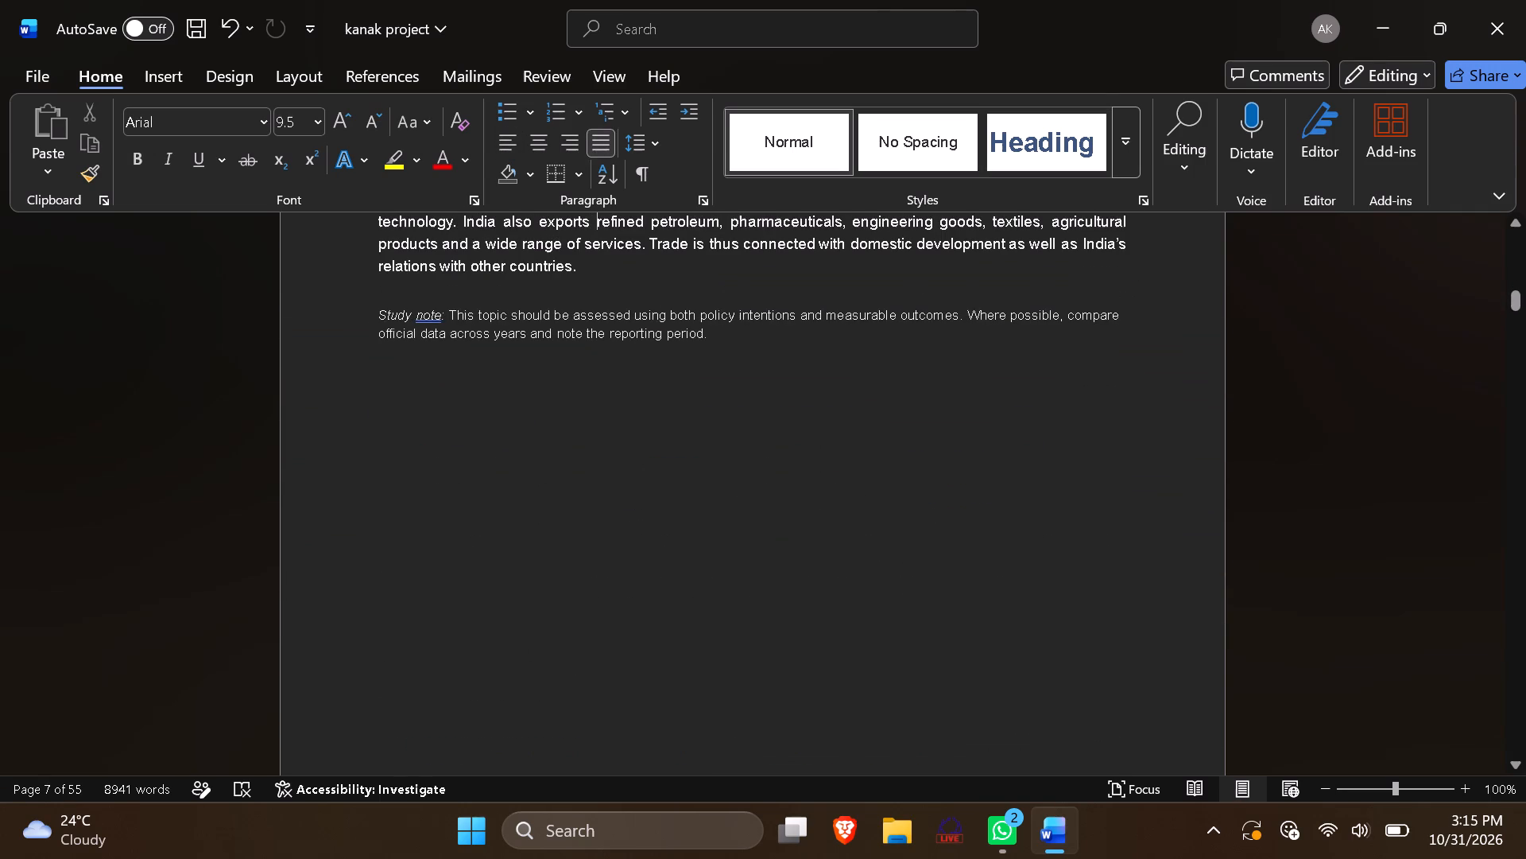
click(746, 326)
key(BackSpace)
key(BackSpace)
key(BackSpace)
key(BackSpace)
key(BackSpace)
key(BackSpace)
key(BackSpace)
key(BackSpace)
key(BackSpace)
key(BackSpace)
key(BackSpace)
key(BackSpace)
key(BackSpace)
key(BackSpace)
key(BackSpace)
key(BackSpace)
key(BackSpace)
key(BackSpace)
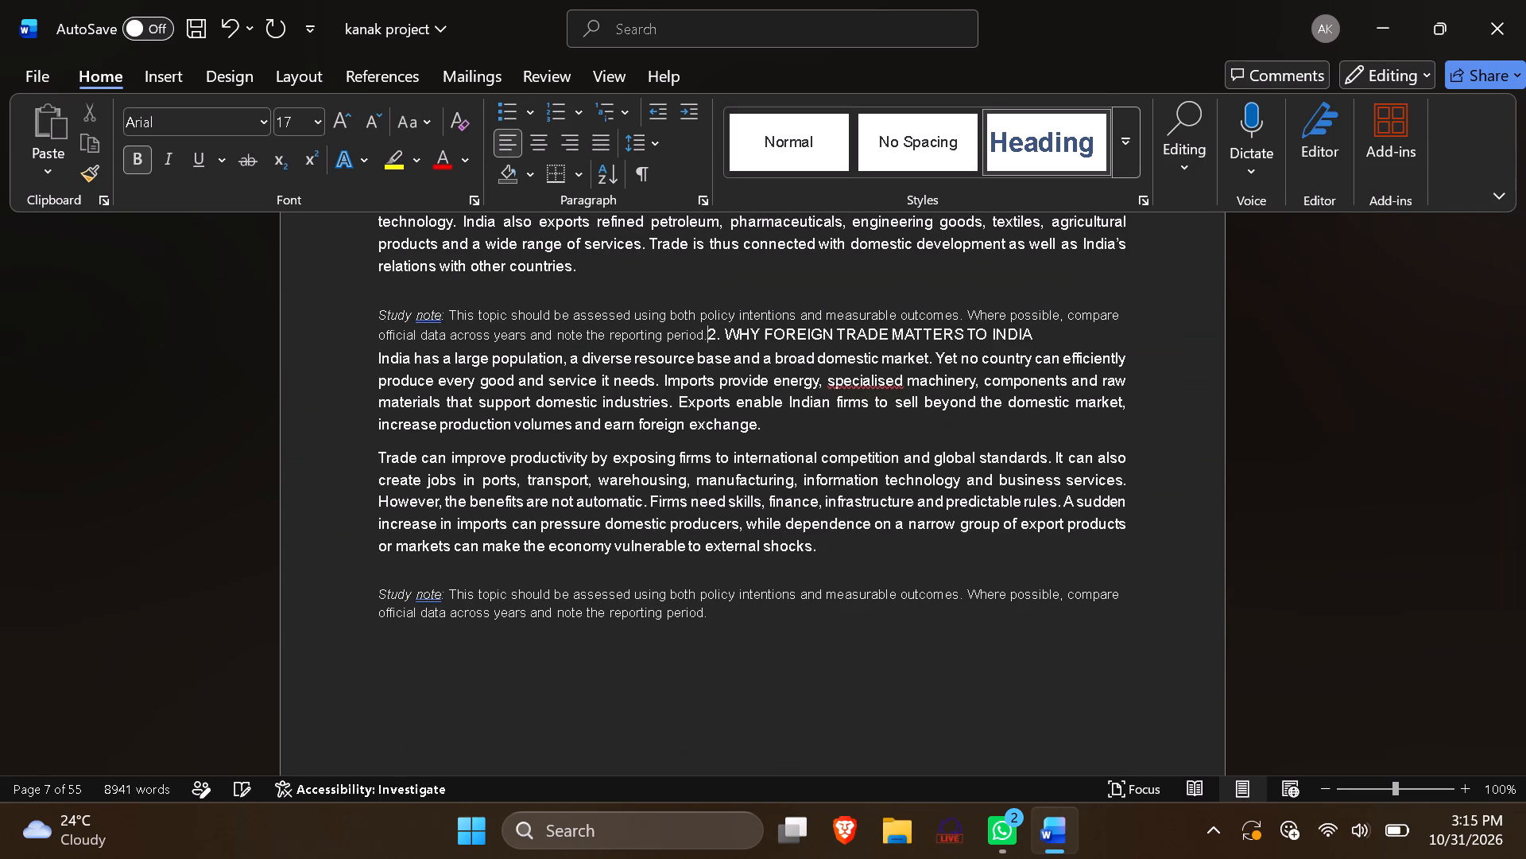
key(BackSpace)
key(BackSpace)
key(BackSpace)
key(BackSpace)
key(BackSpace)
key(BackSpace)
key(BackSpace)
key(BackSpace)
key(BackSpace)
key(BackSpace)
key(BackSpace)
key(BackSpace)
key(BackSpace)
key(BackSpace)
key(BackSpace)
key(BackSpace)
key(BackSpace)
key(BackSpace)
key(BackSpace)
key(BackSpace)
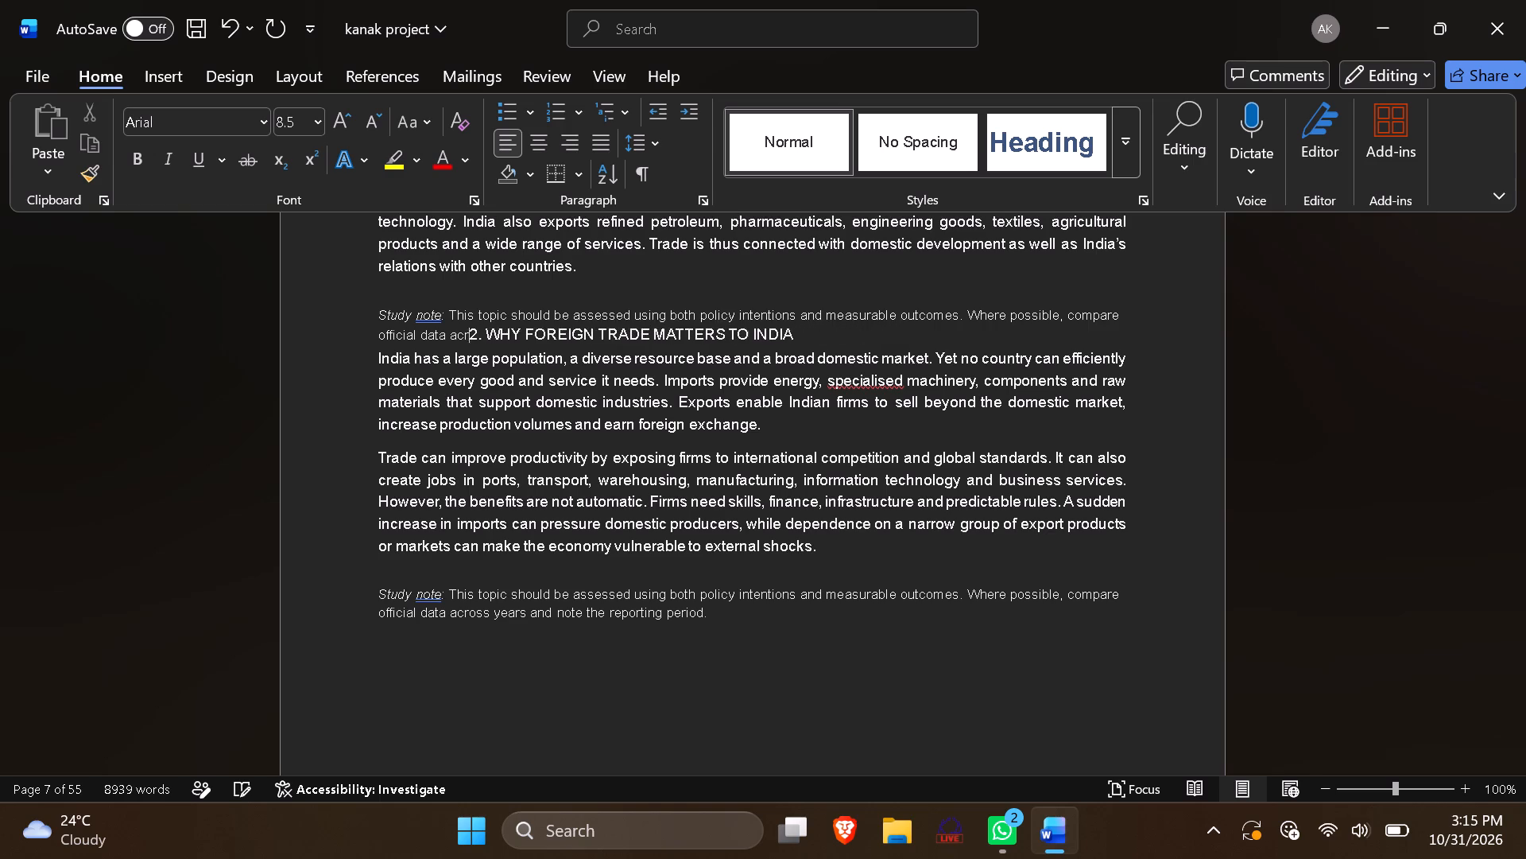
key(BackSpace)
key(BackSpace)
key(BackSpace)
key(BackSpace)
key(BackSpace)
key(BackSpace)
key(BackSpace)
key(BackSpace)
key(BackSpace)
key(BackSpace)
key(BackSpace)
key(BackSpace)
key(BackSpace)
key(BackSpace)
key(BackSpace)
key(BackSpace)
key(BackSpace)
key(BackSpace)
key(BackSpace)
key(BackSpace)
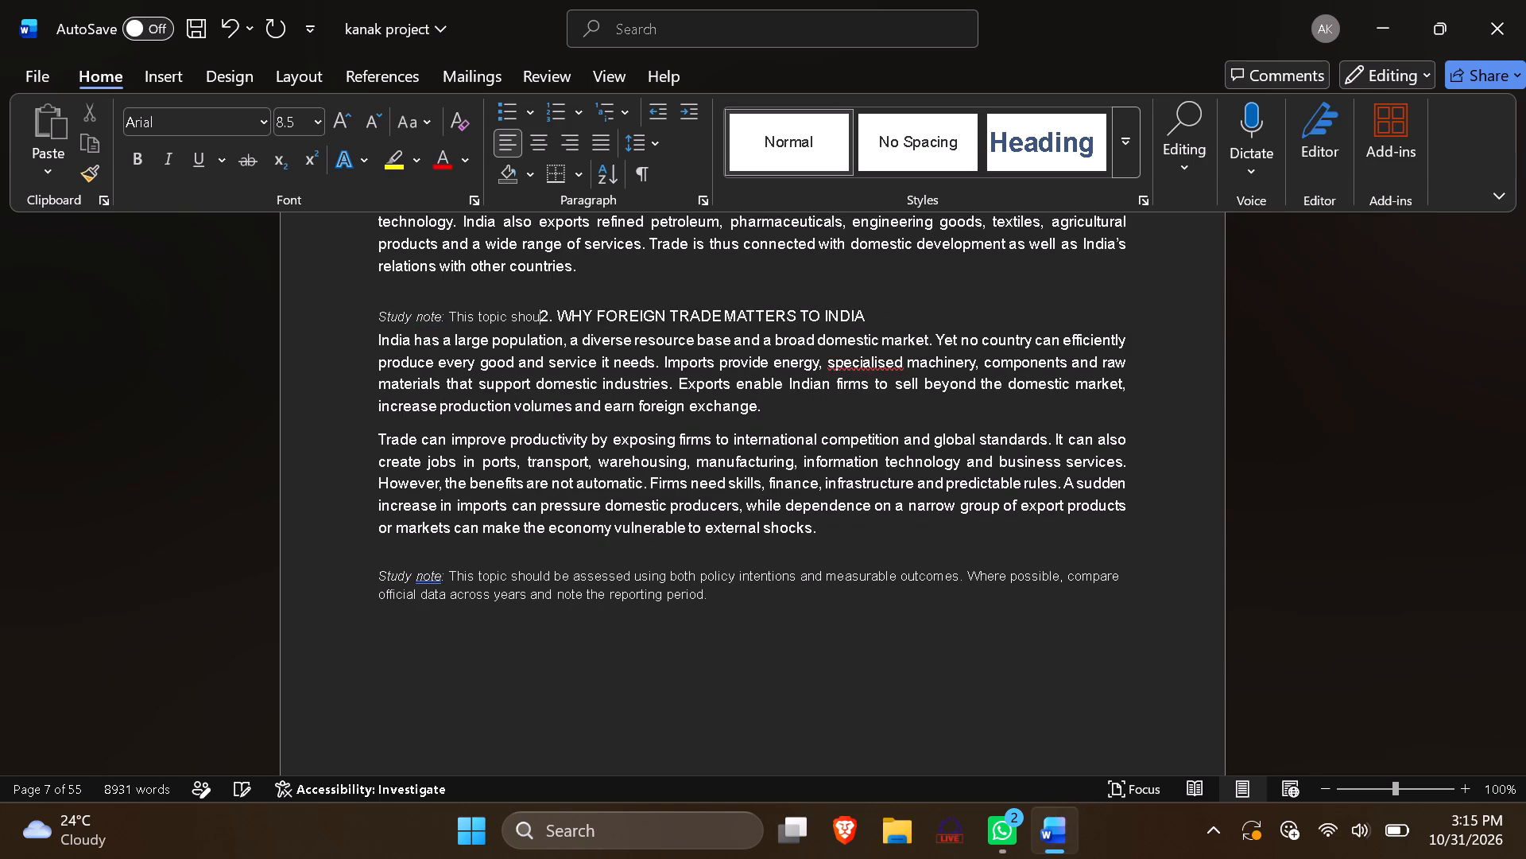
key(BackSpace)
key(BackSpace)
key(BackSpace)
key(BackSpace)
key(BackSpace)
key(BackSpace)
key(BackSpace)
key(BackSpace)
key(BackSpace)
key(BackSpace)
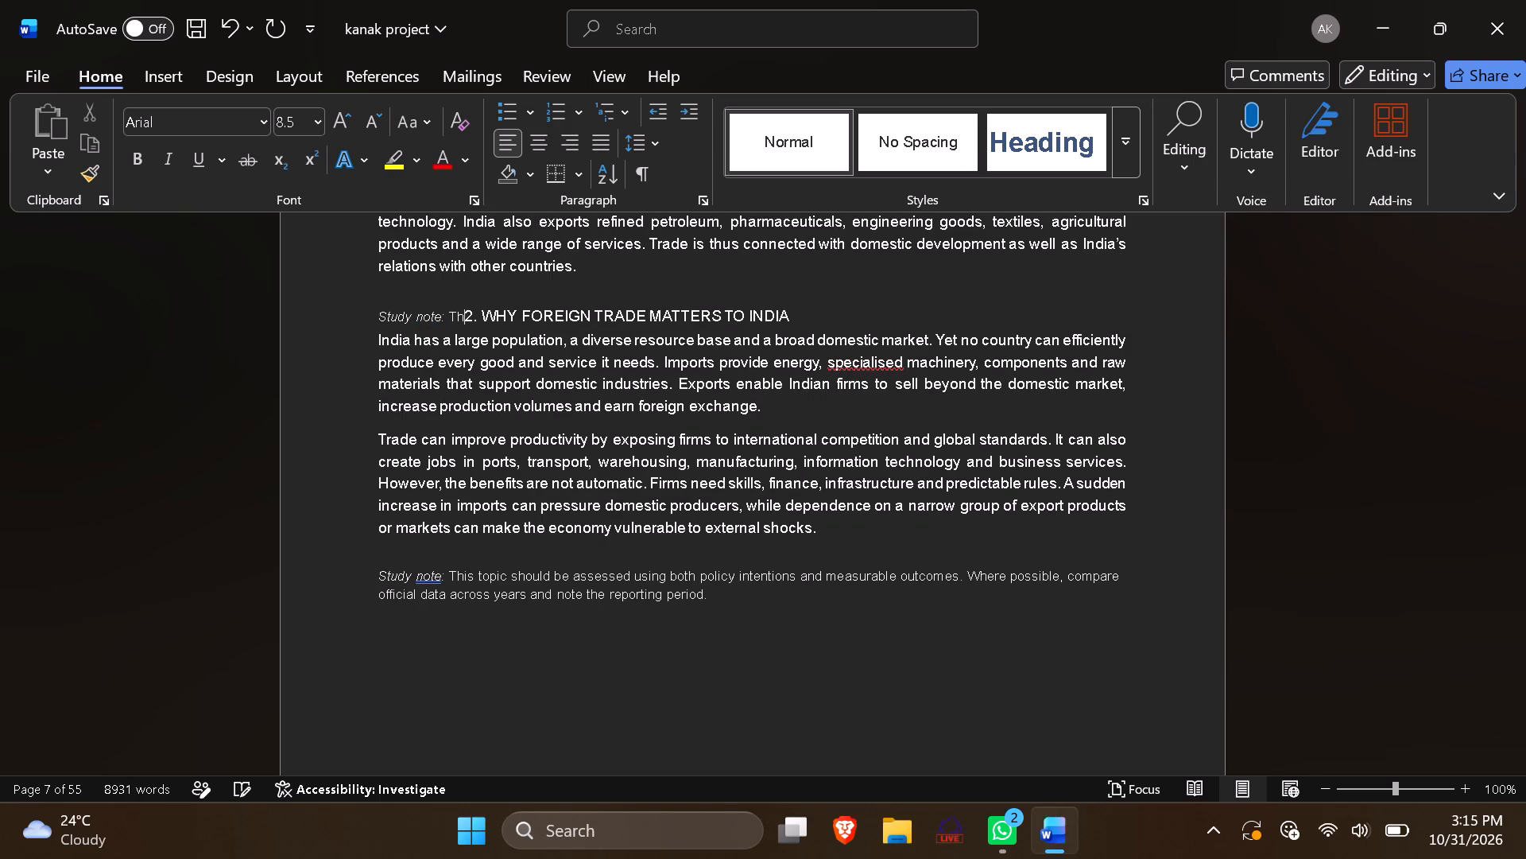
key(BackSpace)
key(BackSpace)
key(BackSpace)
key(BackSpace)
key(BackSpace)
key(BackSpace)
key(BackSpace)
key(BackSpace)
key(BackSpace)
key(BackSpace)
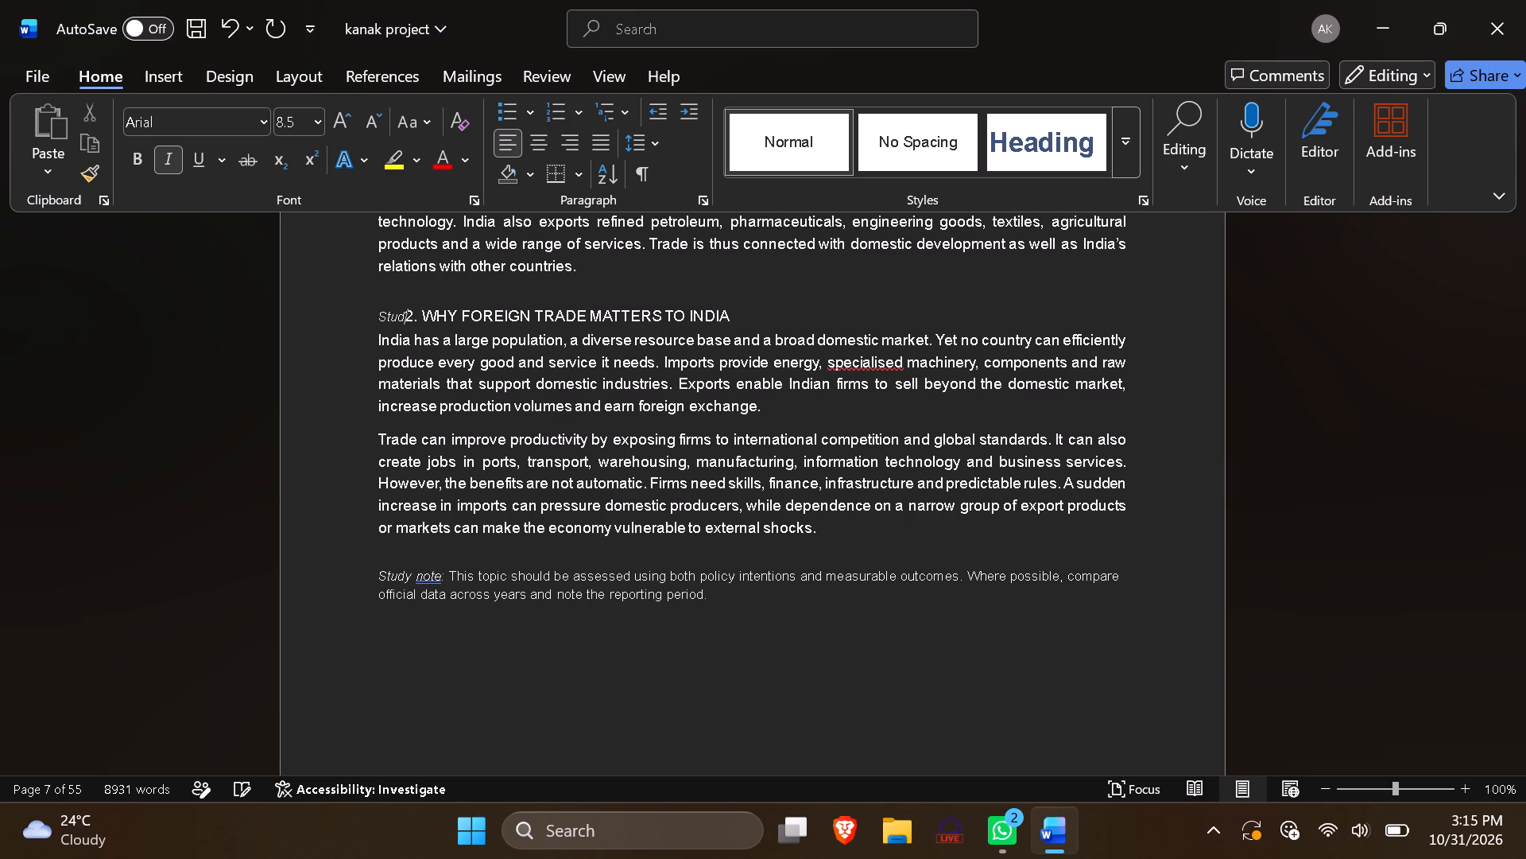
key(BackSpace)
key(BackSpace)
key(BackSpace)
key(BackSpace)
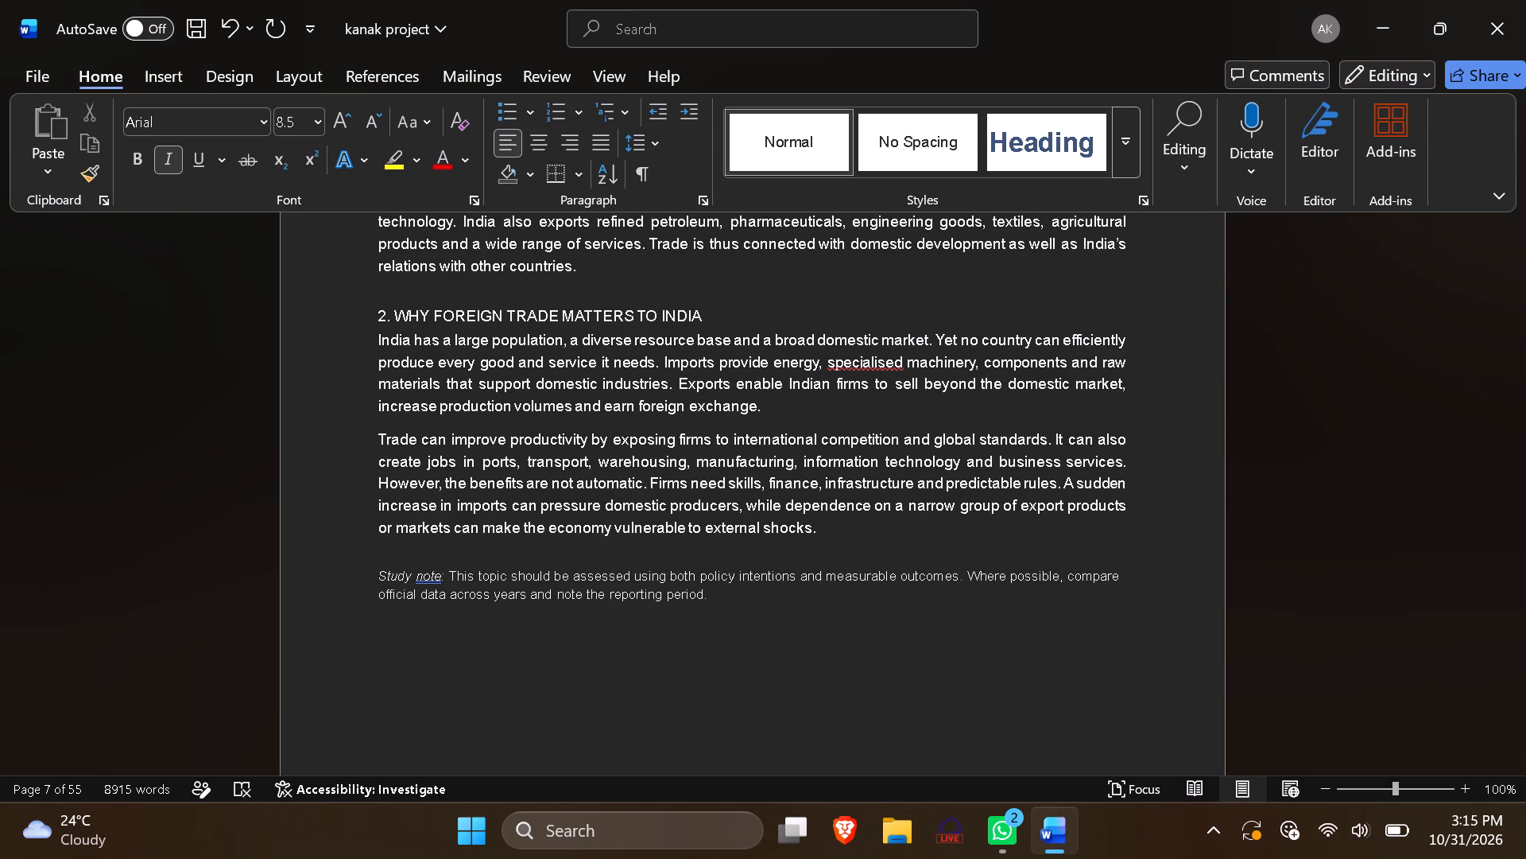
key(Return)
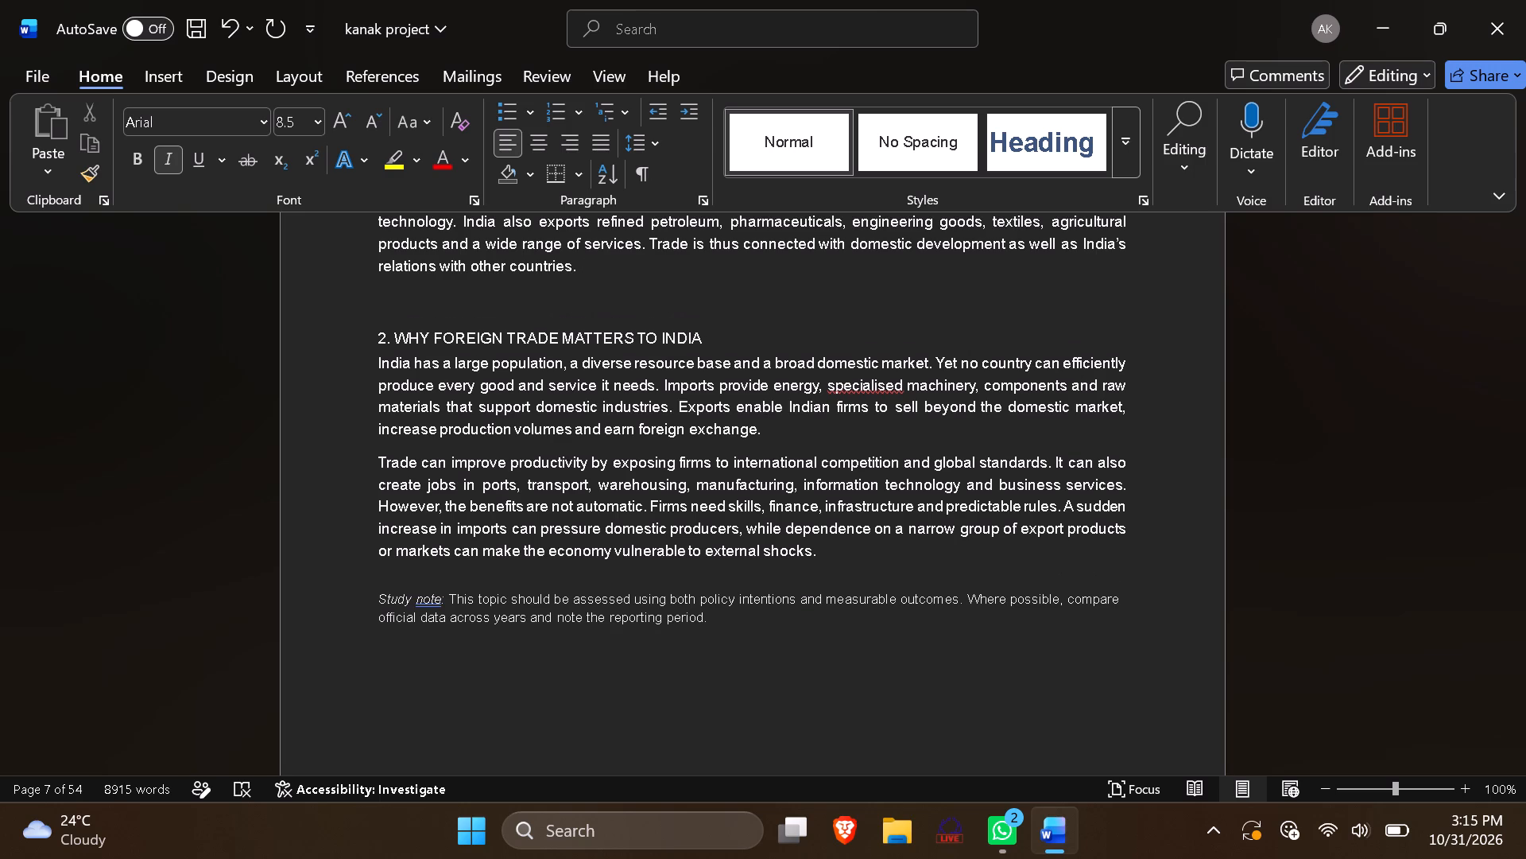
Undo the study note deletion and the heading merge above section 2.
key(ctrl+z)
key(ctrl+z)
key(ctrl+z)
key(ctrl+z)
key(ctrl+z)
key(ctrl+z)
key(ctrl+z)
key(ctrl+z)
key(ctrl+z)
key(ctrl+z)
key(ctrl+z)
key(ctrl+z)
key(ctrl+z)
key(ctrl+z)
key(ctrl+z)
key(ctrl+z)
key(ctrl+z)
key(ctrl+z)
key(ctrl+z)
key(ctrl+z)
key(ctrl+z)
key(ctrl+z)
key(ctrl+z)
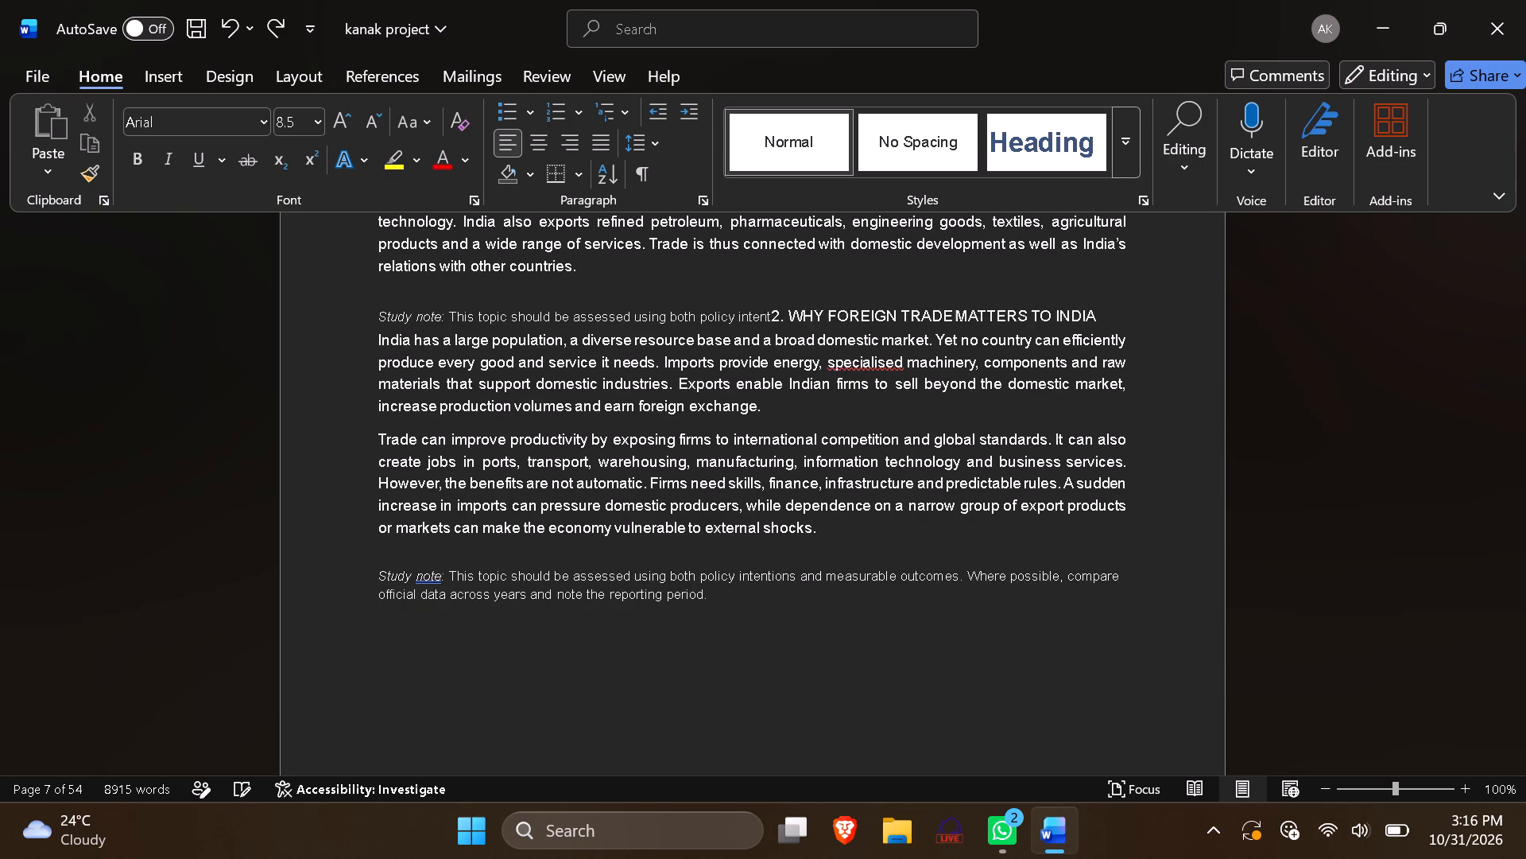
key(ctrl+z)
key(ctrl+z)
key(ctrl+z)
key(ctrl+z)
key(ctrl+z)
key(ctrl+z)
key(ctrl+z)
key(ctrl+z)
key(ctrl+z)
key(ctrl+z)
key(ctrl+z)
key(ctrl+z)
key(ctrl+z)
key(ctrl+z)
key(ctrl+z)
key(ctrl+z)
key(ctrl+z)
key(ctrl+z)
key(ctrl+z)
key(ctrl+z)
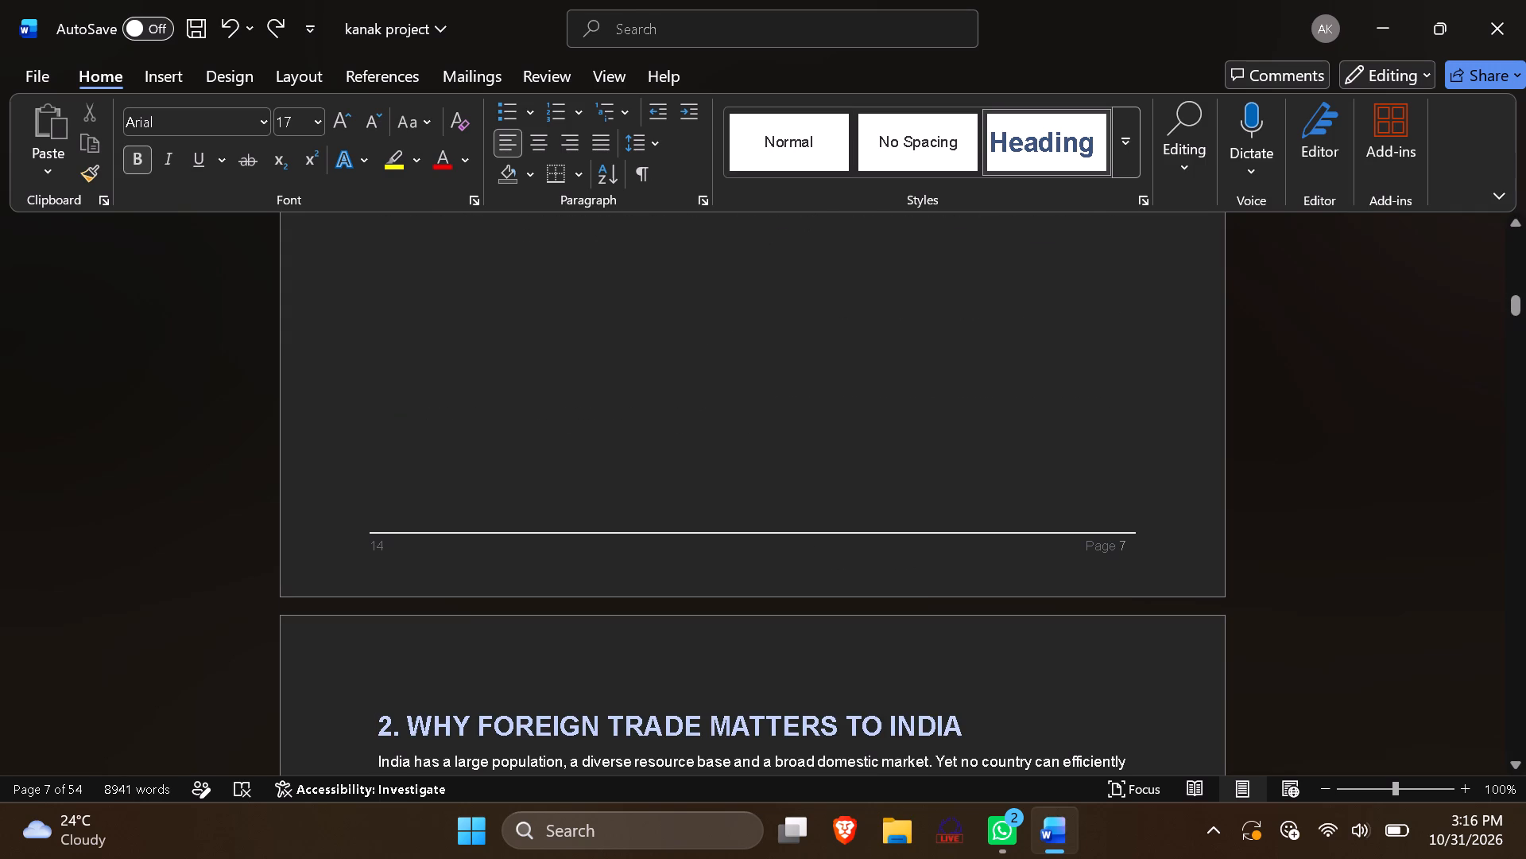
Delete the leftover "14" and the gap before the page number in the page 7 footer, and leave footer editing.
click(366, 547)
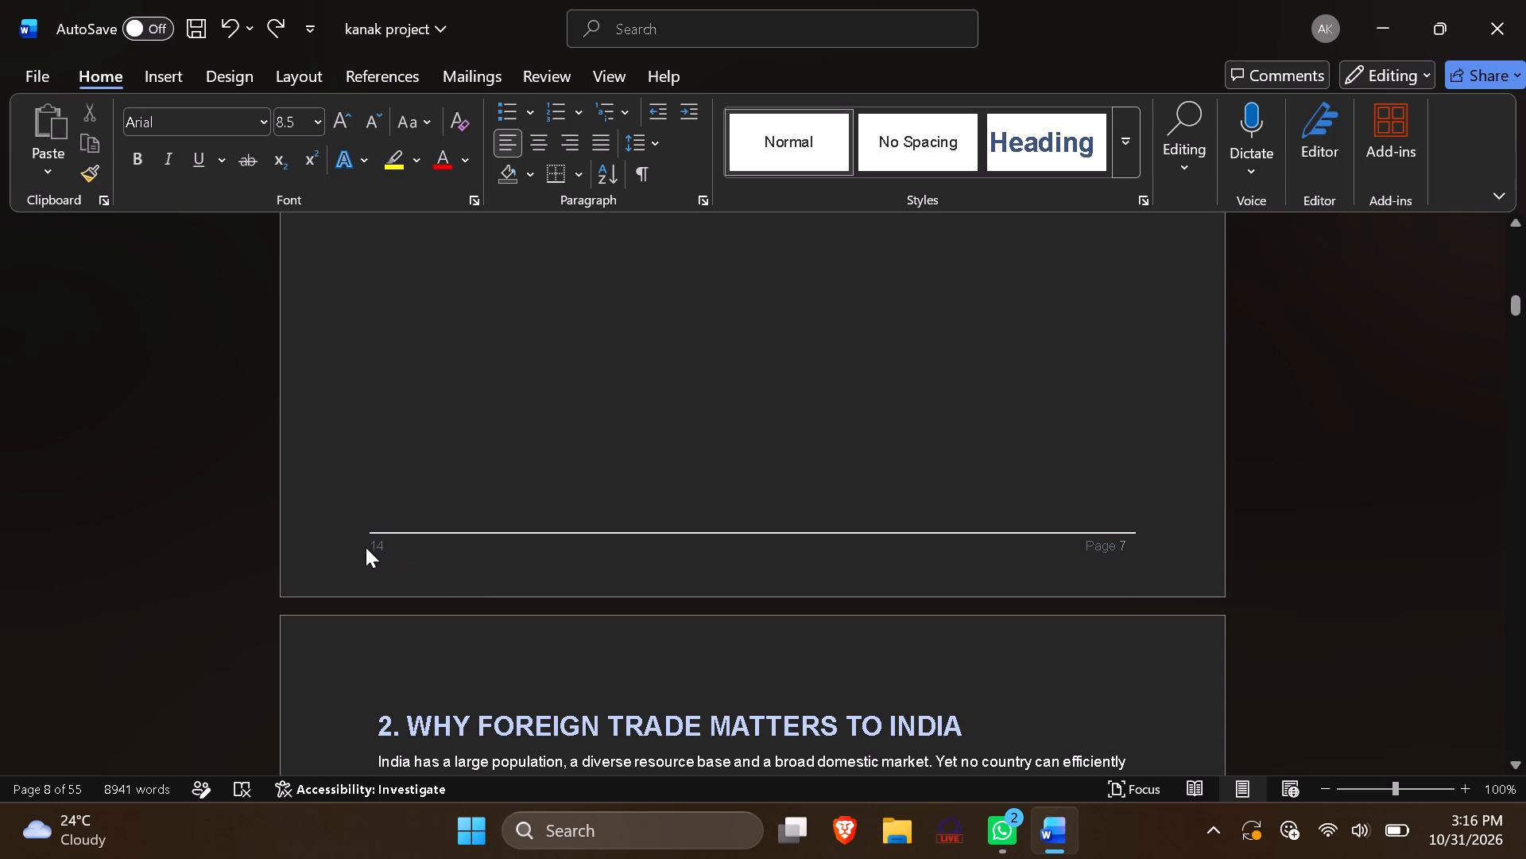
double_click(384, 543)
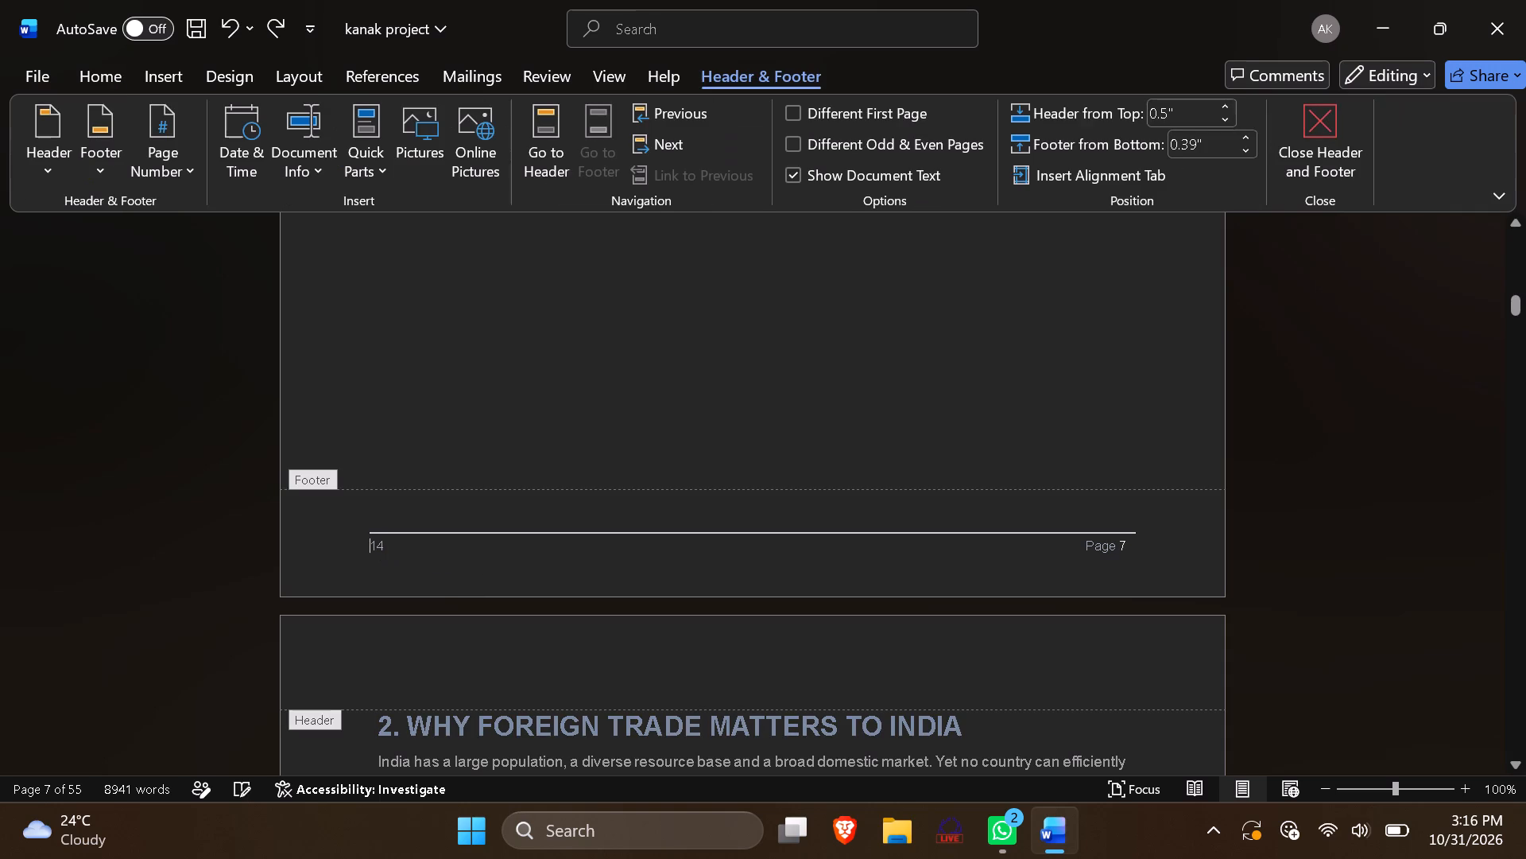
key(Delete)
key(Delete)
key(Delete)
click(1294, 301)
click(1322, 126)
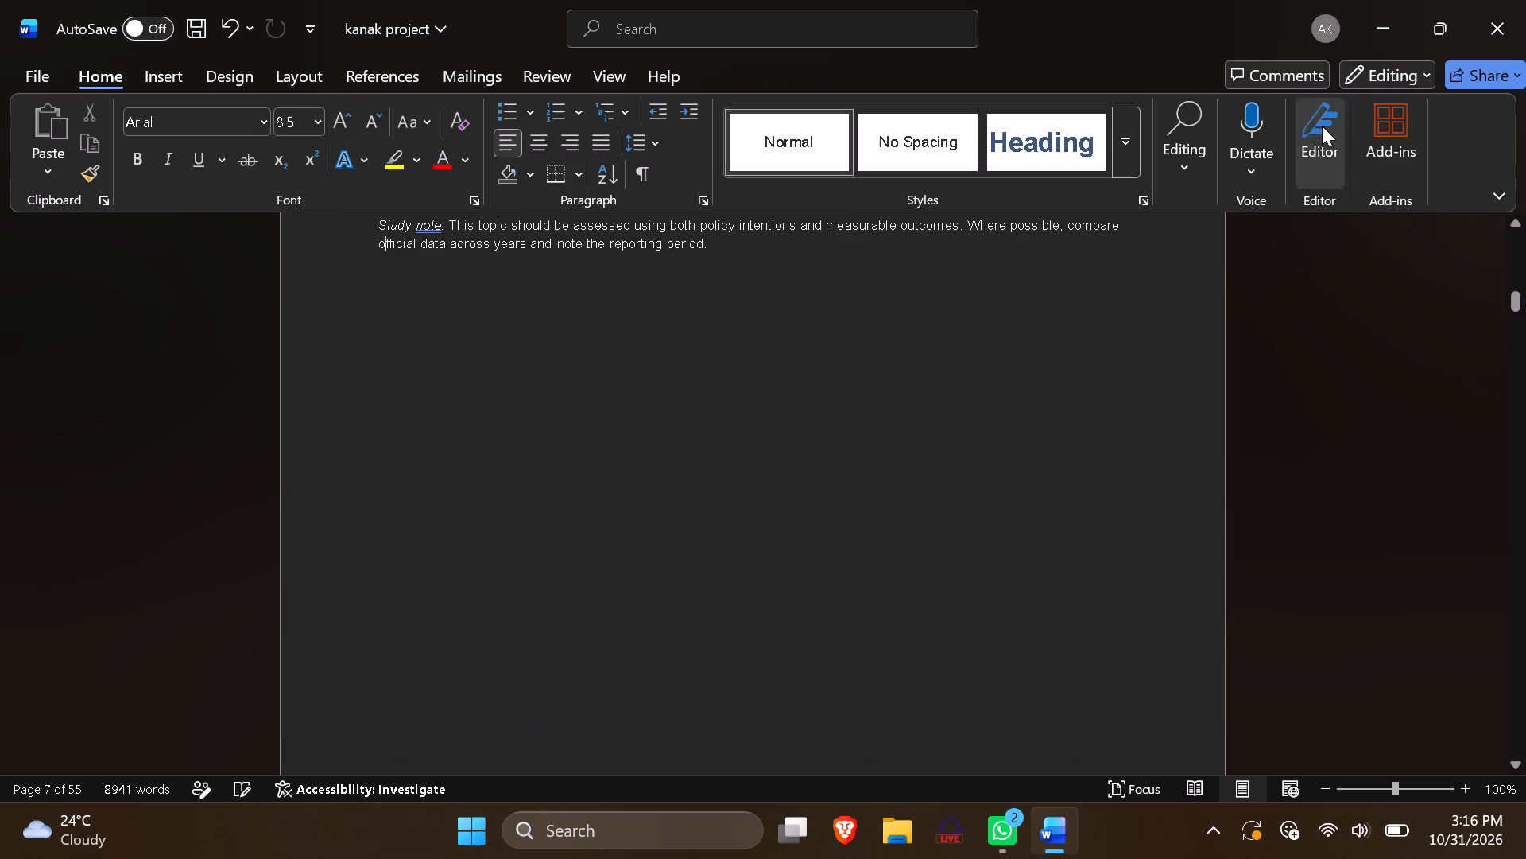
Delete the entire study note paragraph, including its page break, above the heading "2. WHY FOREIGN TRADE MATTERS TO INDIA".
triple_click(1513, 229)
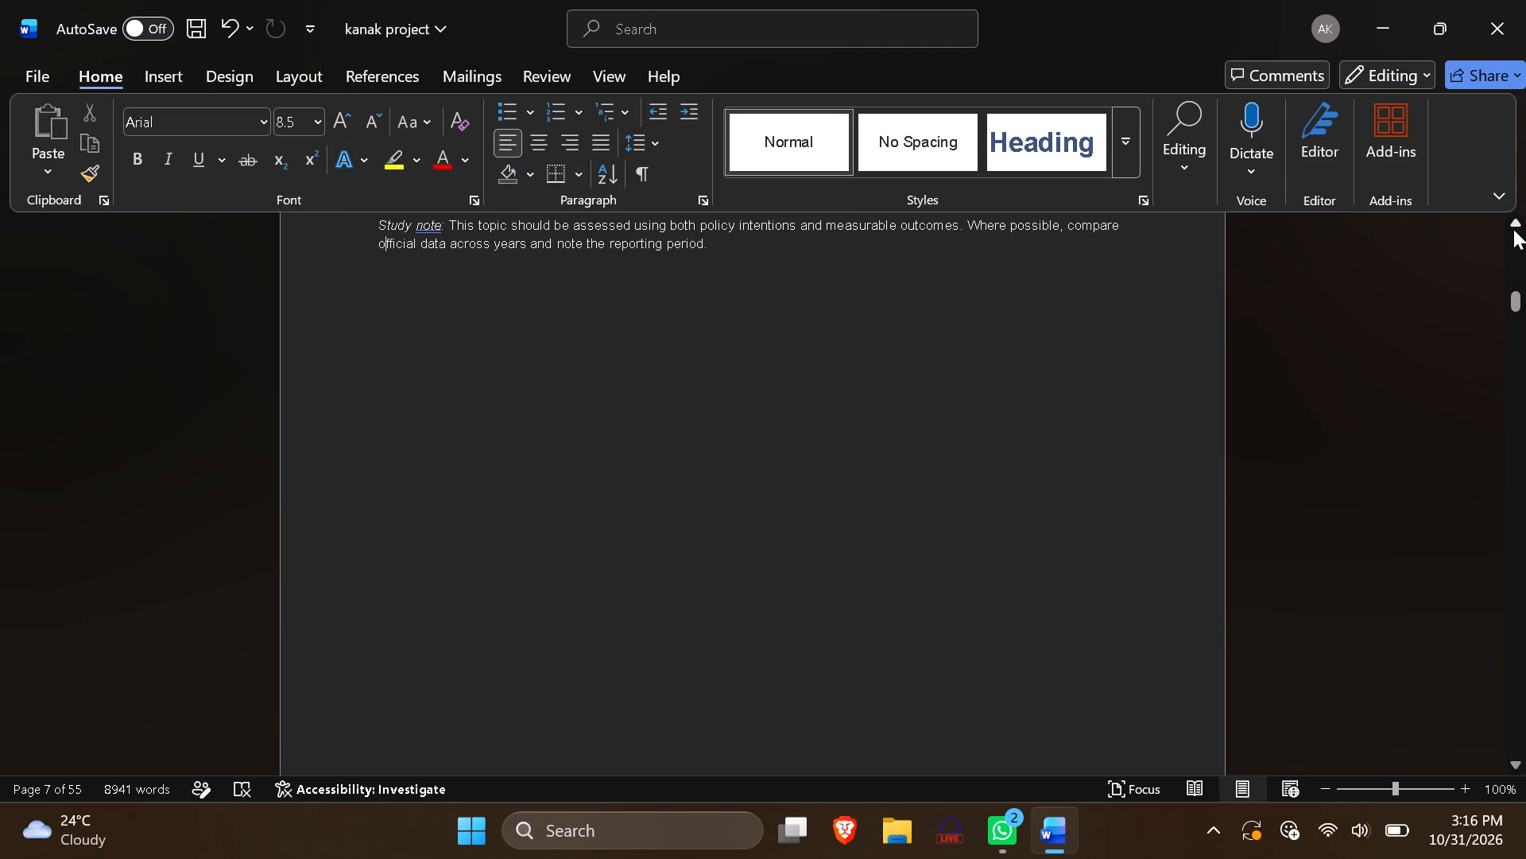
triple_click(1513, 229)
triple_click(1513, 229)
triple_click(1513, 229)
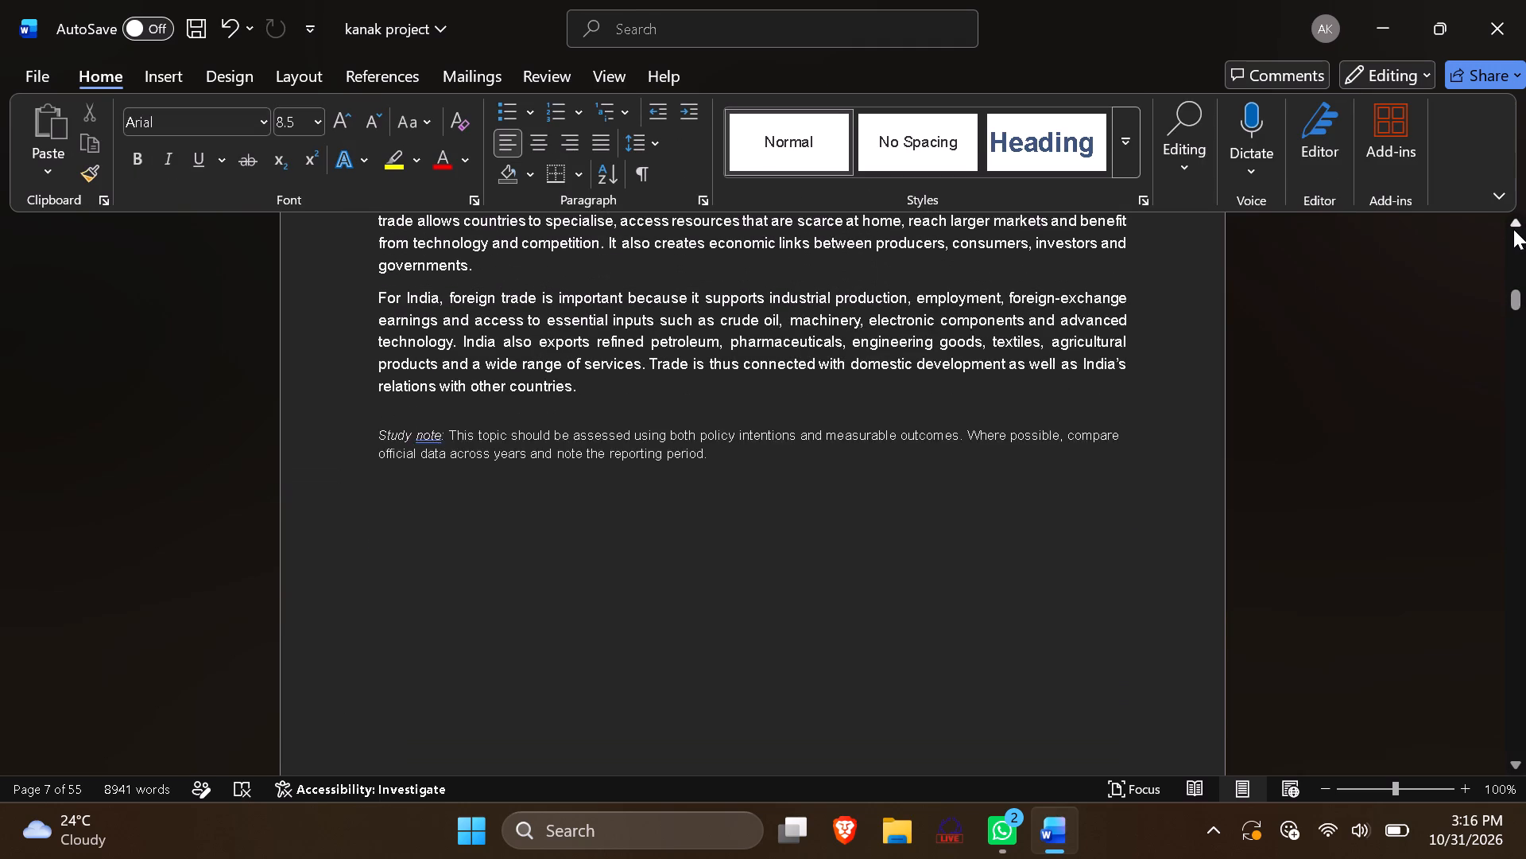
drag(374, 445, 472, 470)
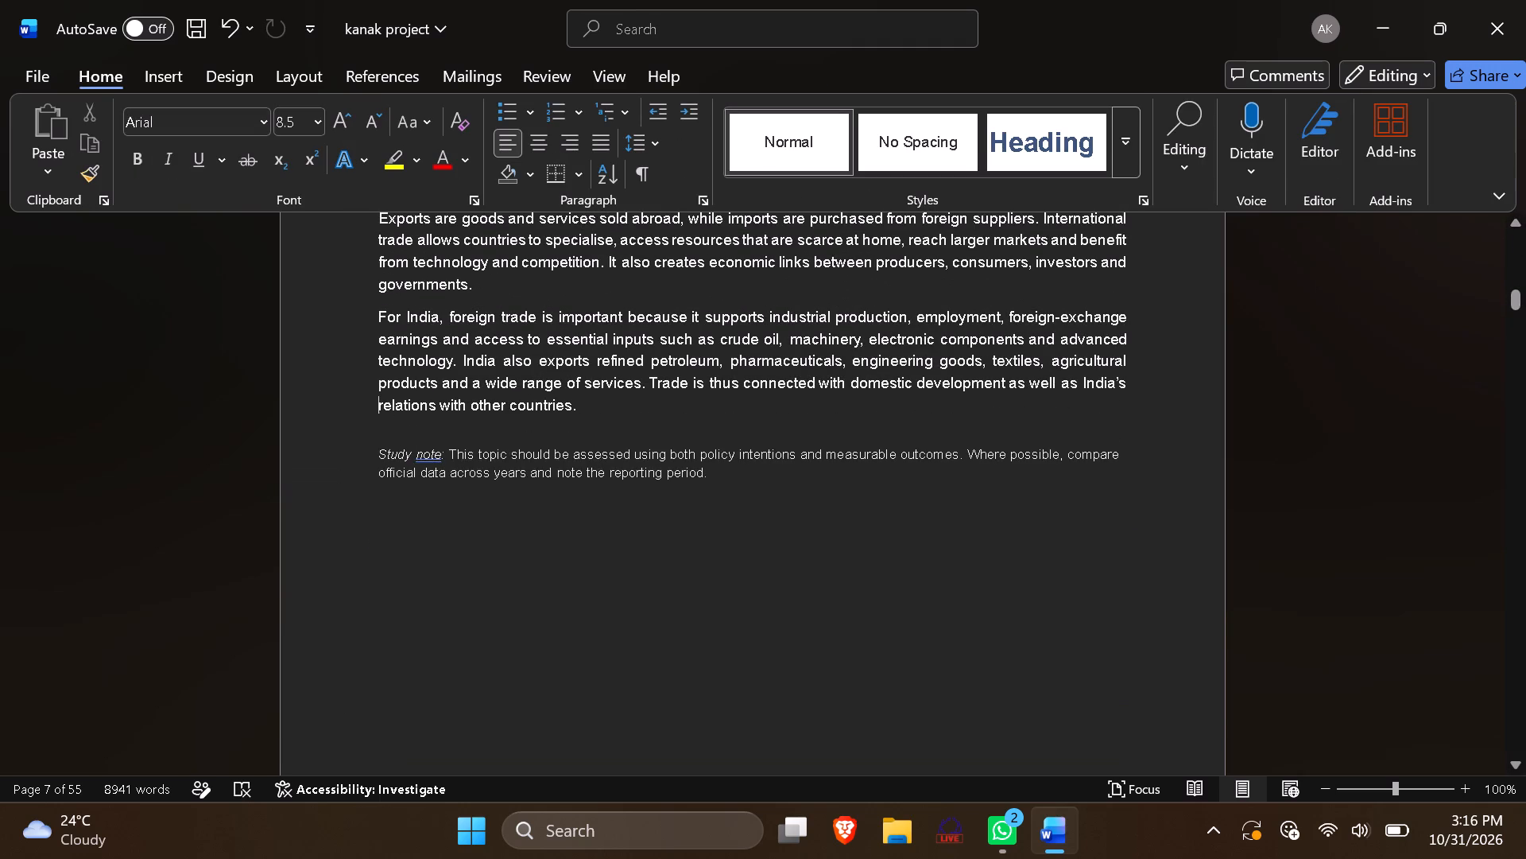
drag(472, 470, 718, 474)
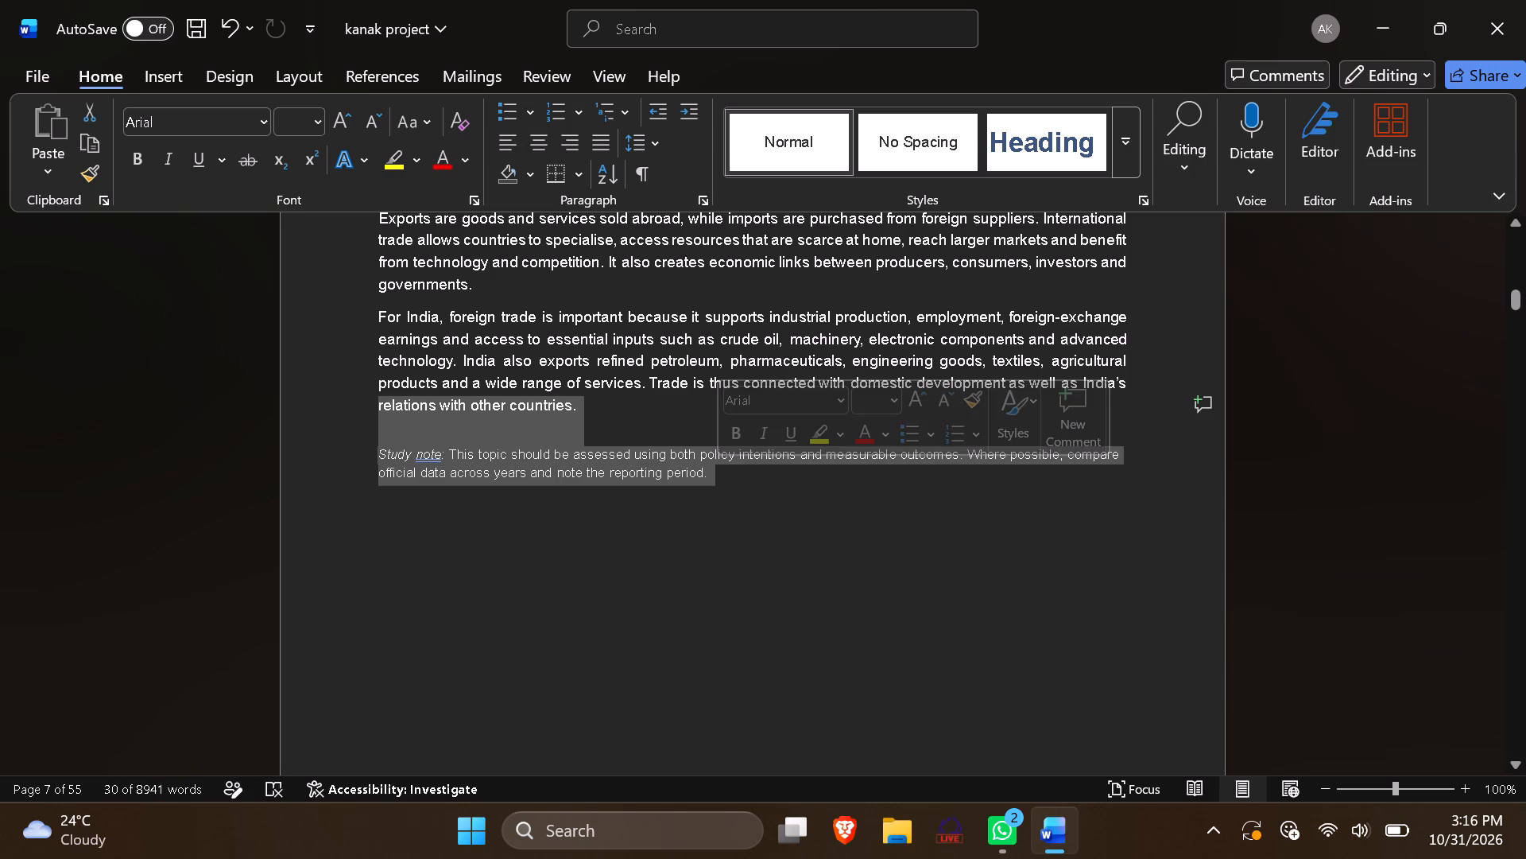
drag(784, 579, 707, 457)
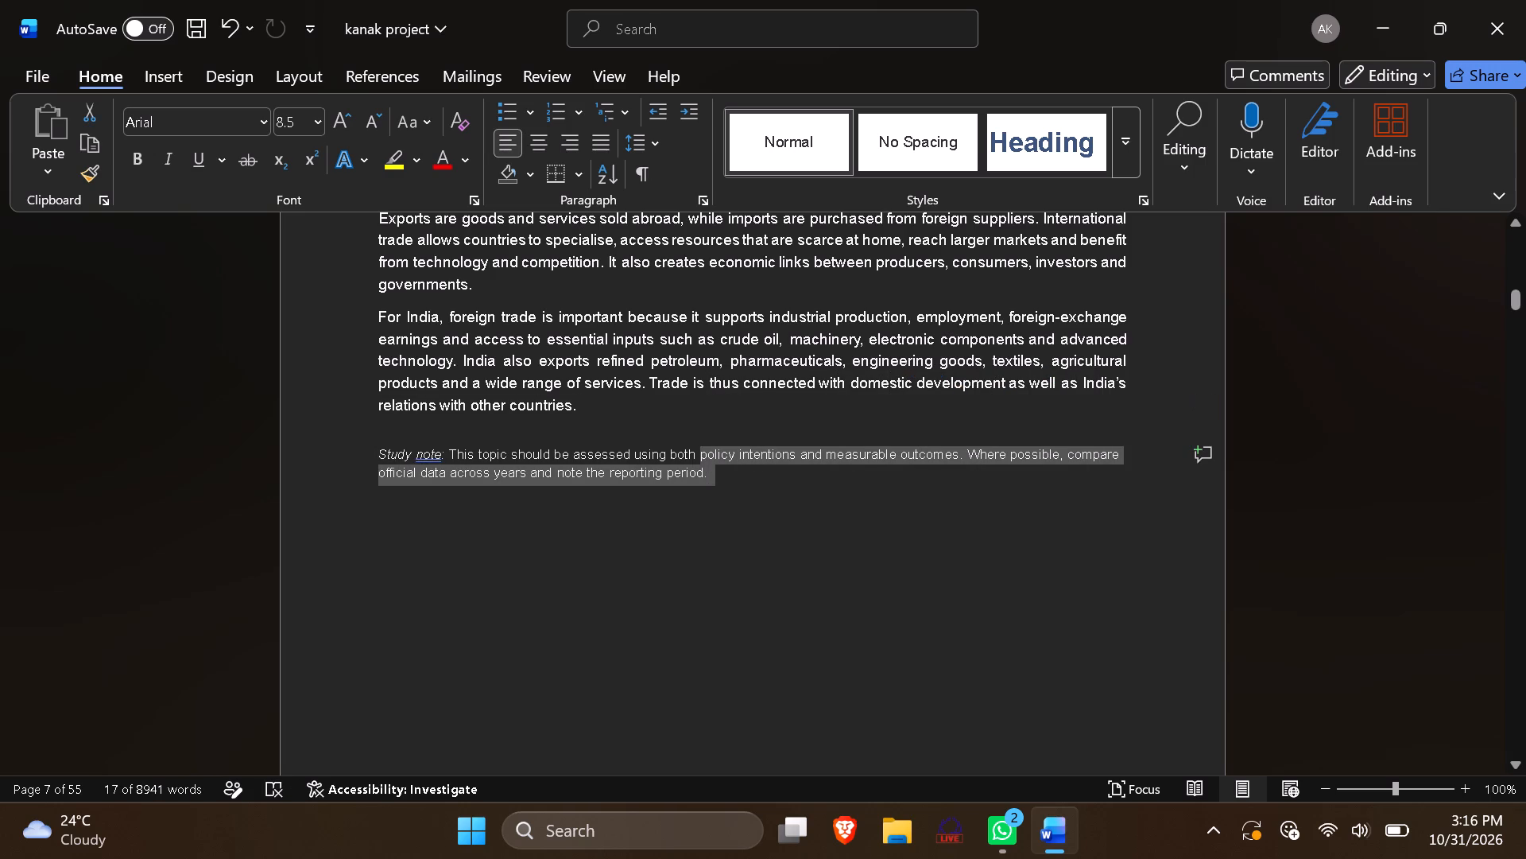
drag(375, 454, 502, 454)
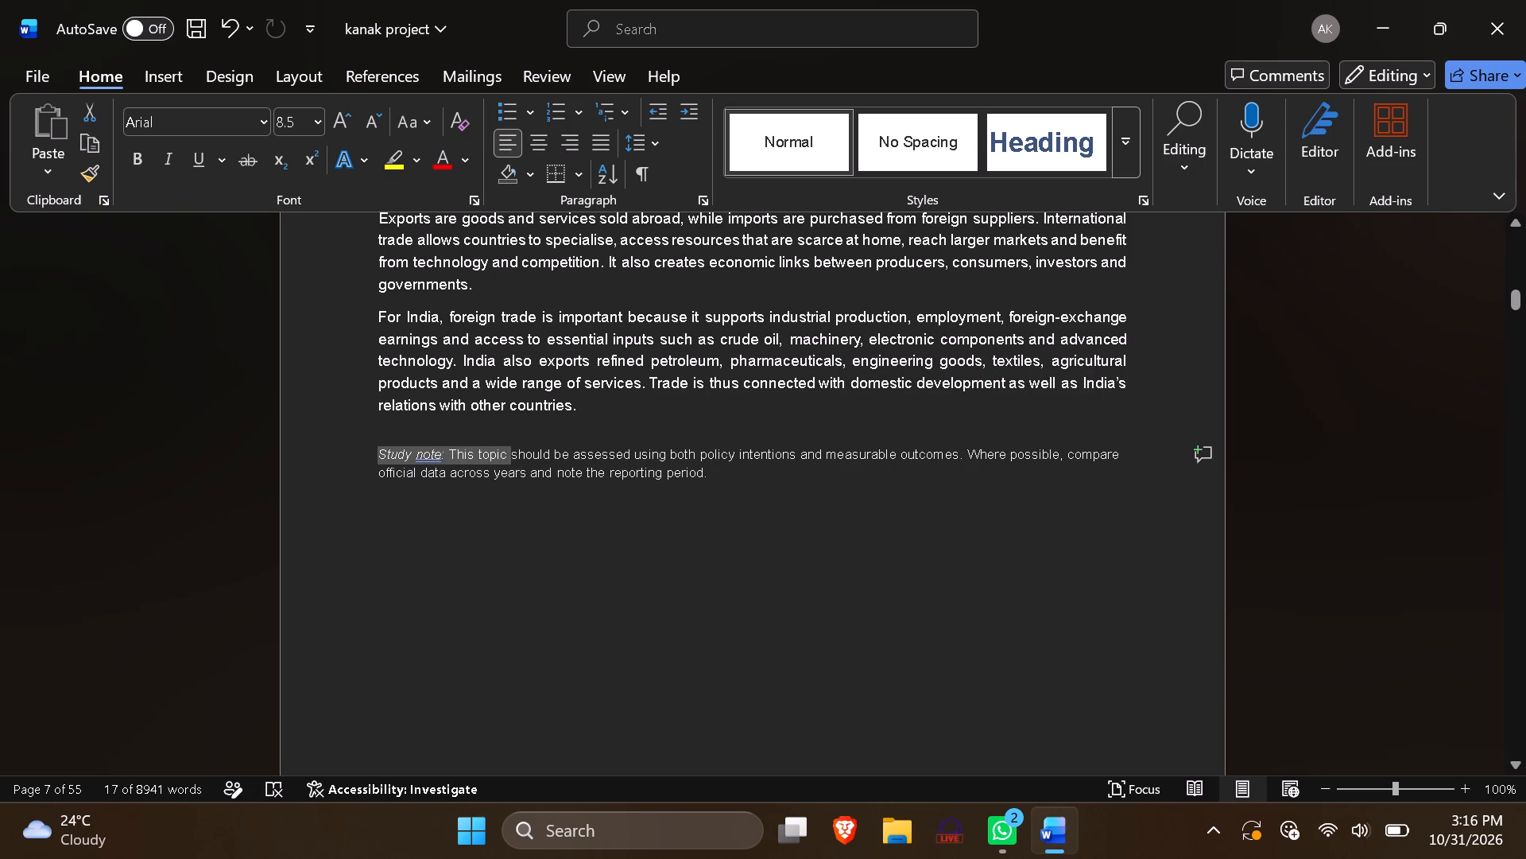
drag(502, 454, 723, 476)
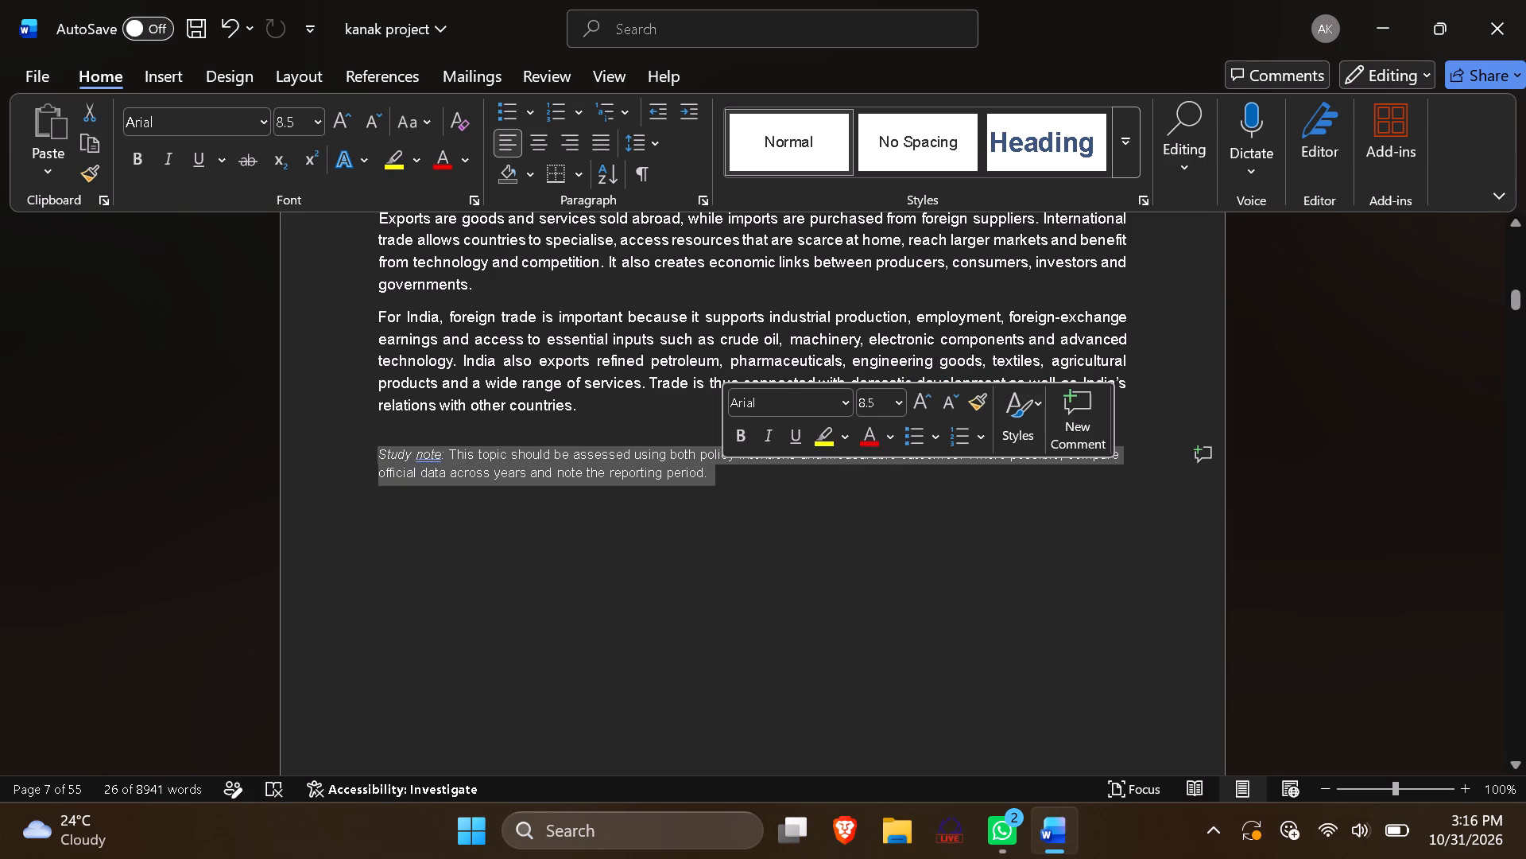
key(BackSpace)
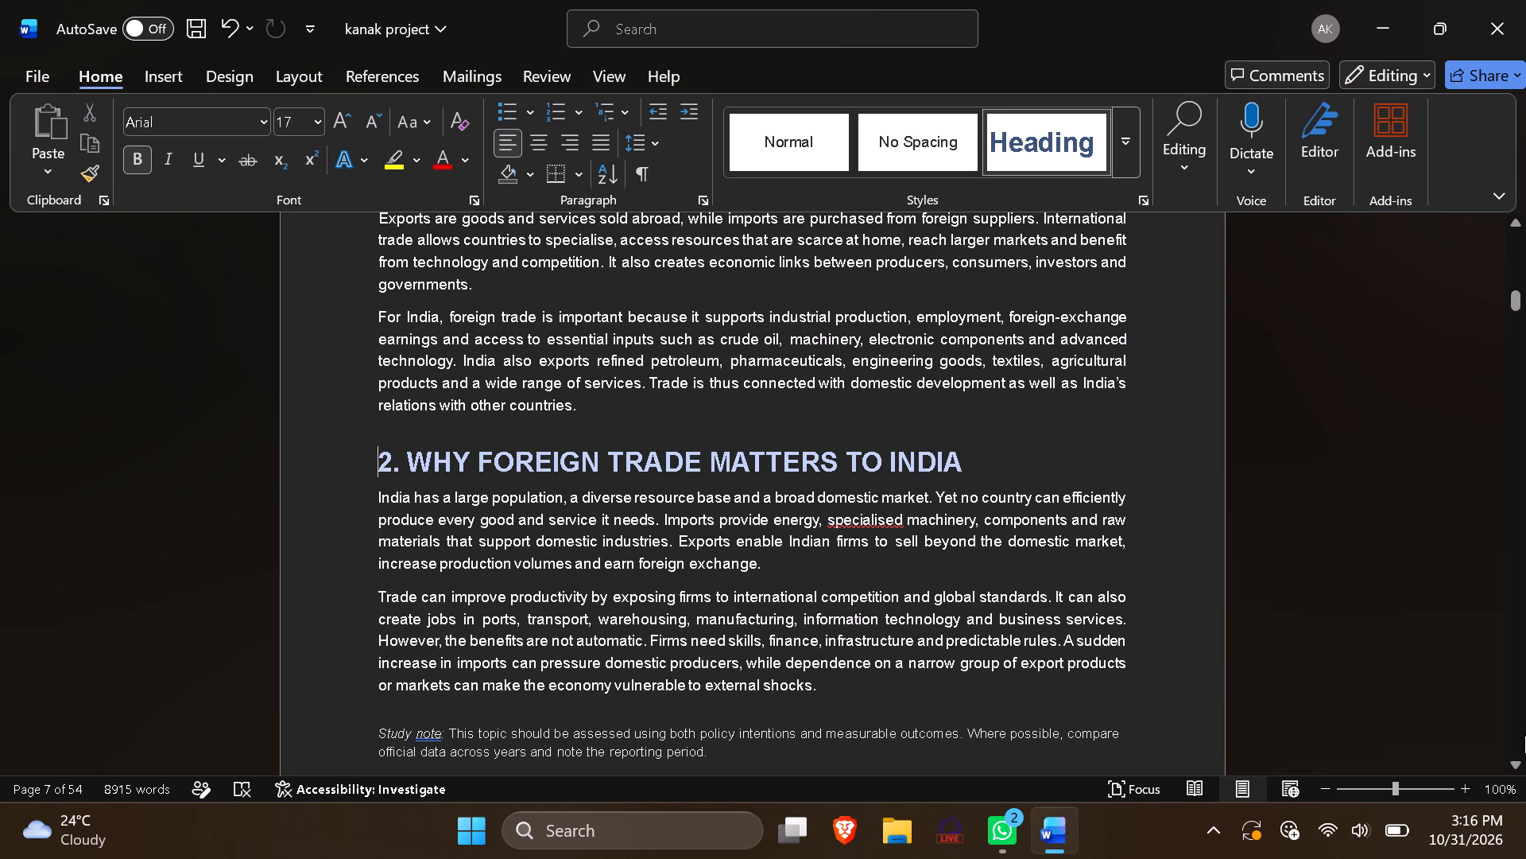
Delete the entire study note paragraph, including its page break, at the end of section 2, WHY FOREIGN TRADE MATTERS TO INDIA.
triple_click(1515, 761)
triple_click(1515, 761)
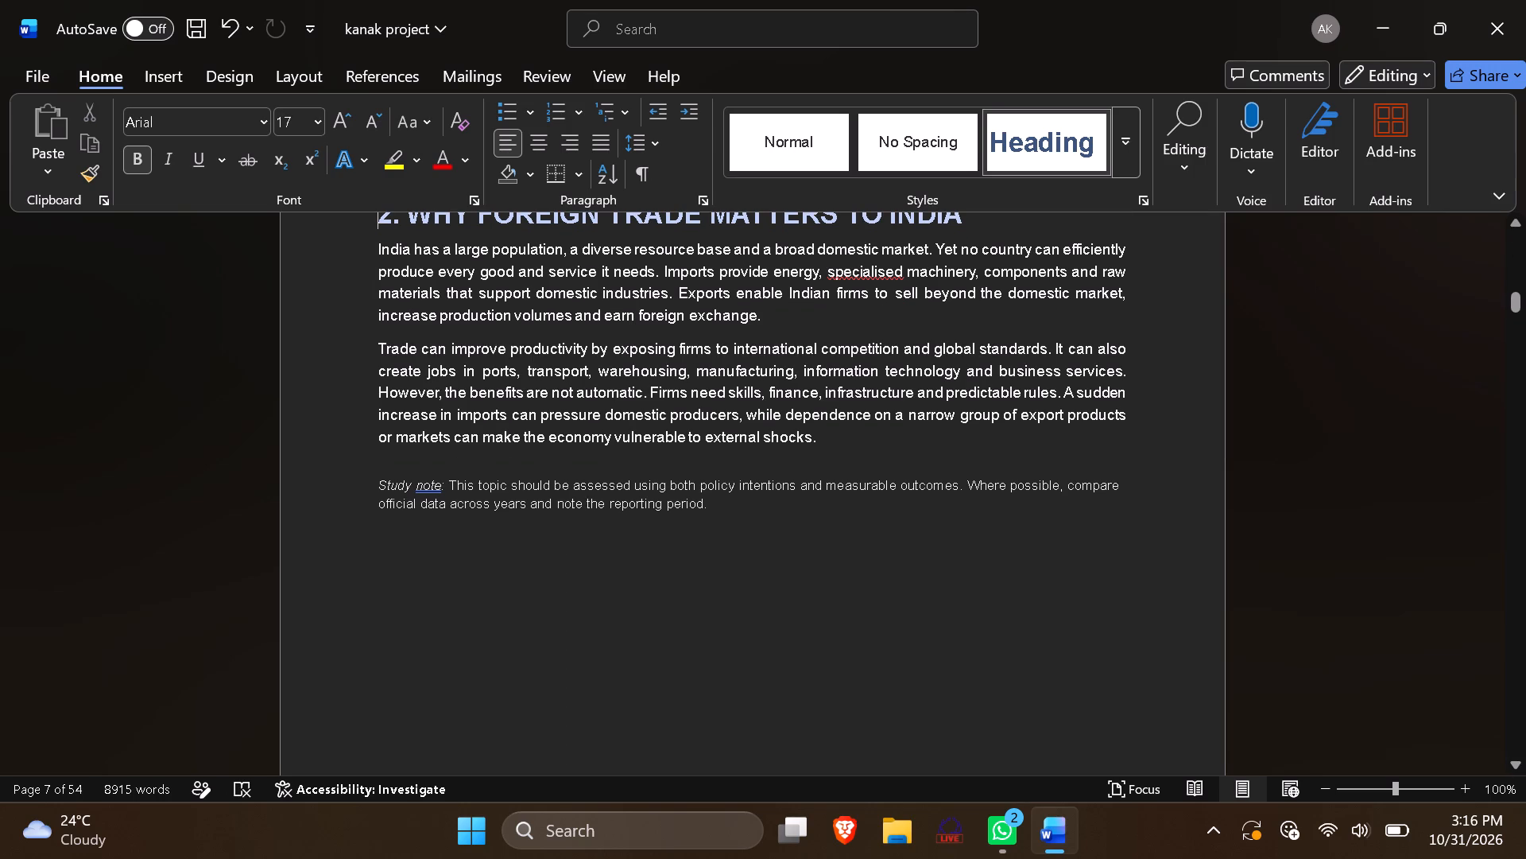
drag(729, 513, 393, 498)
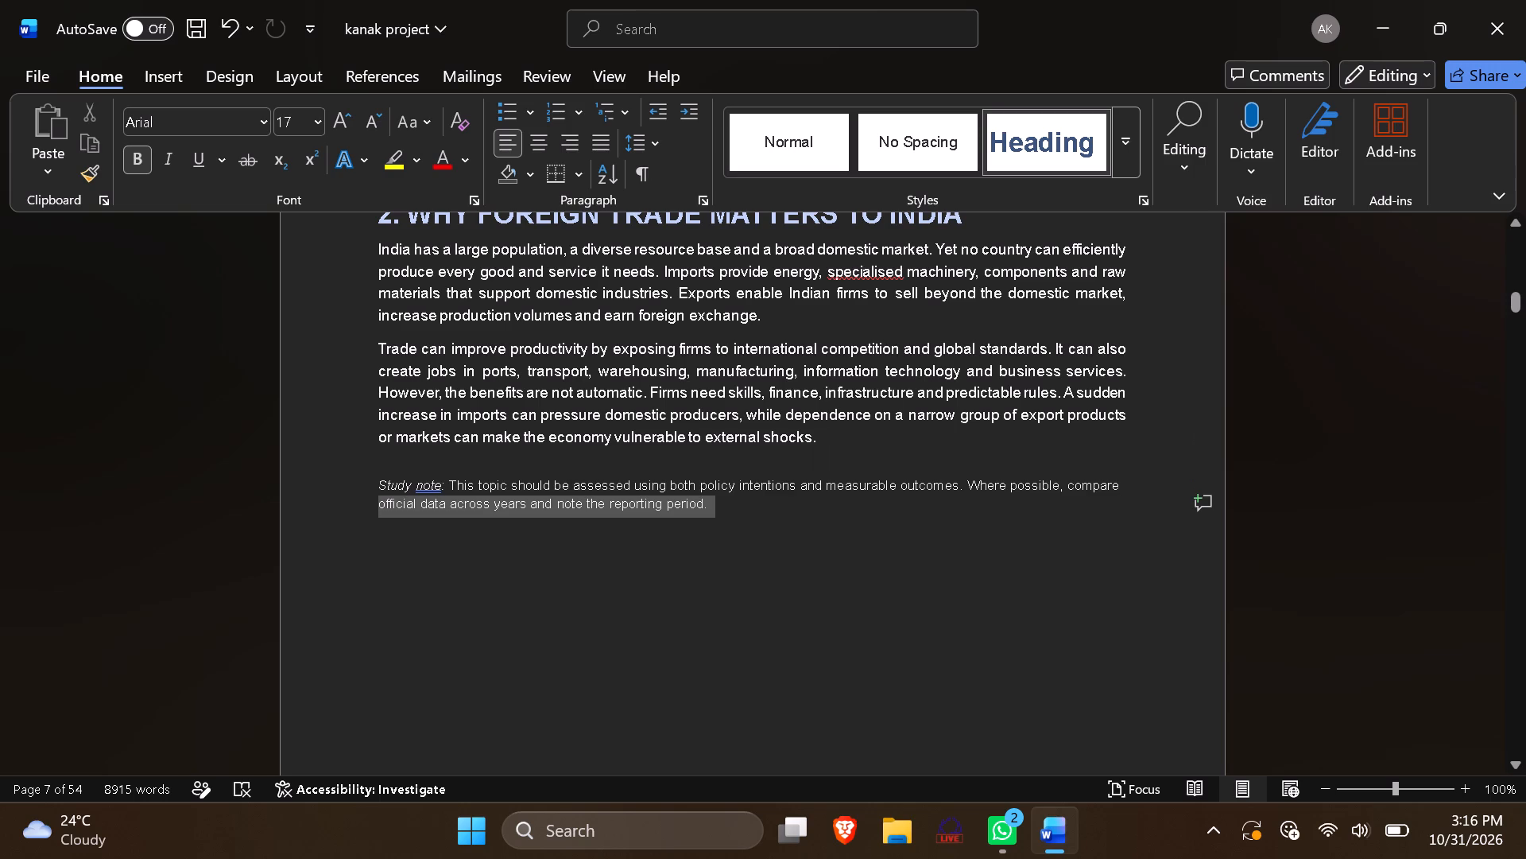
drag(393, 498, 382, 480)
key(BackSpace)
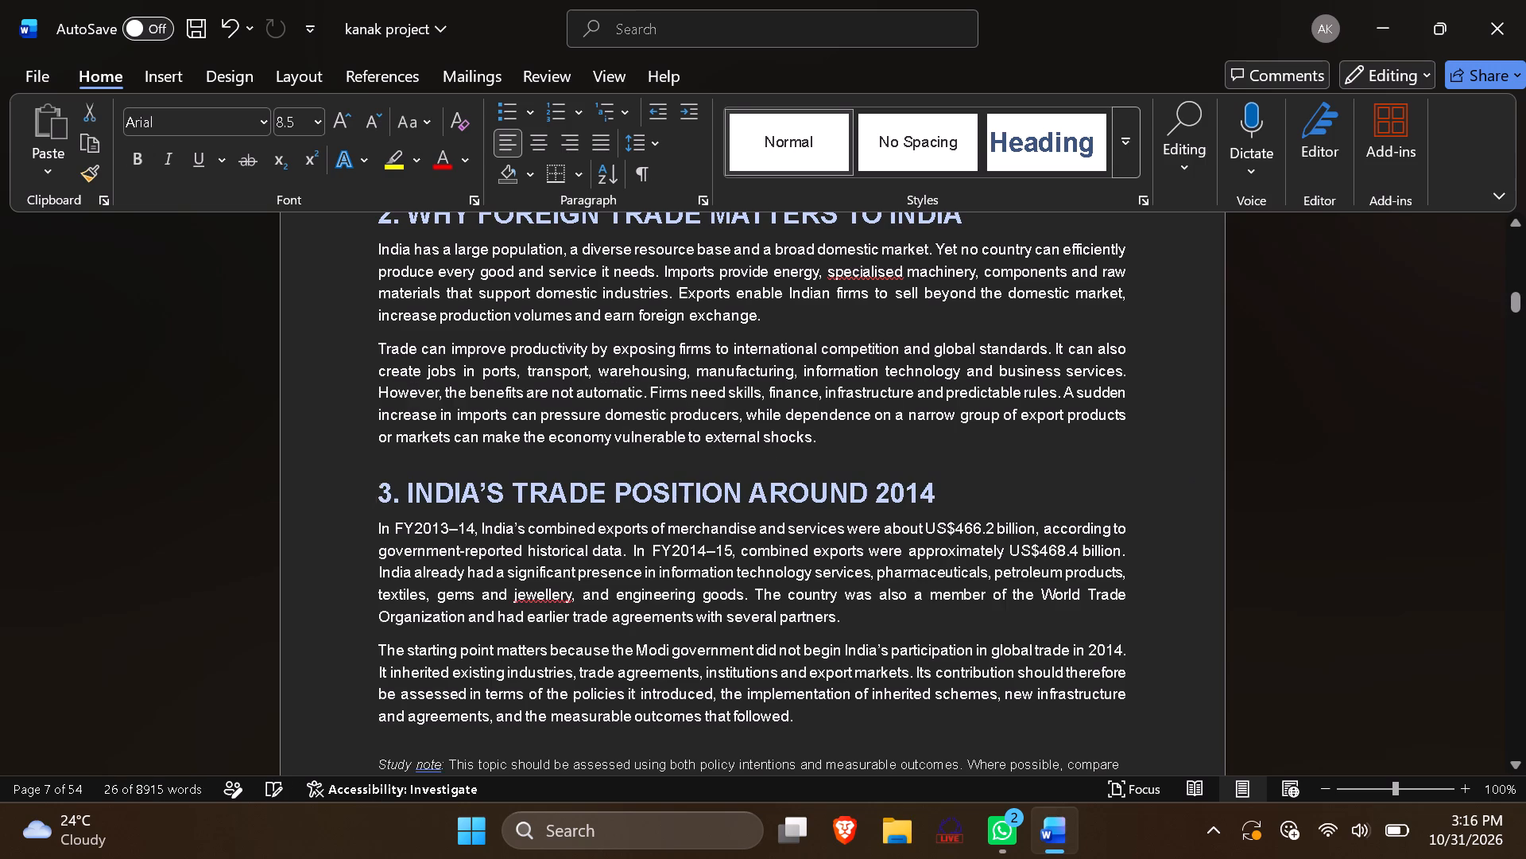
Delete the entire study note paragraph, including its page break, at the end of section 5, MAKE IN INDIA AND EXPORT CAPACITY.
key(Down)
key(Down)
key(Down)
key(Down)
key(Down)
key(Down)
key(Down)
key(Down)
key(Down)
key(Down)
key(Down)
key(Down)
key(Down)
key(Down)
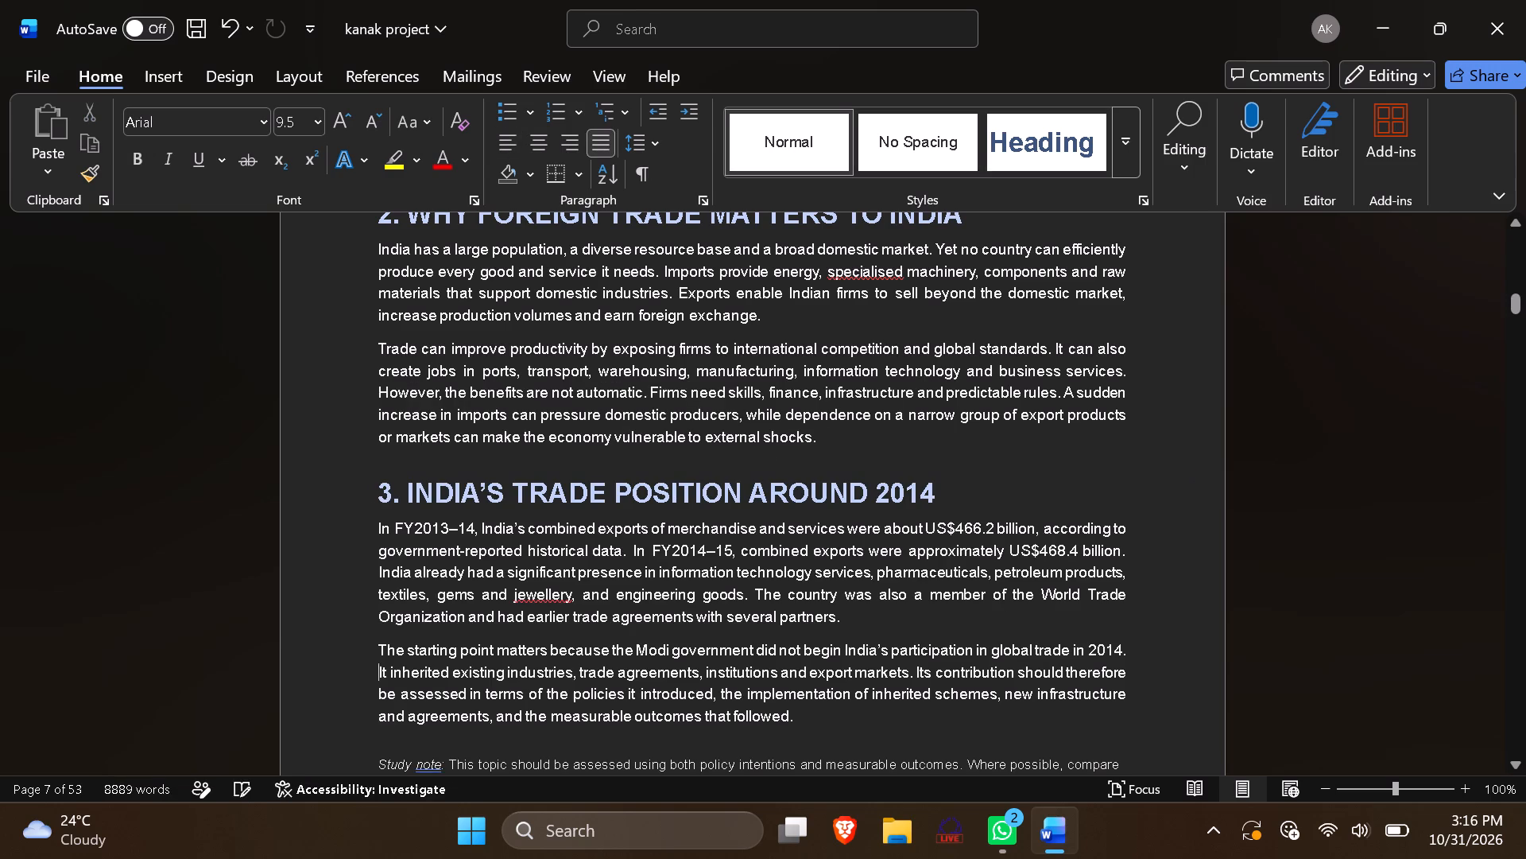
key(Down)
key(Down)
key(Down)
key(Down)
key(Down)
key(Down)
key(Down)
key(Down)
key(Down)
key(Down)
key(Down)
key(Down)
key(Down)
key(Down)
key(Down)
key(Down)
key(Down)
key(Down)
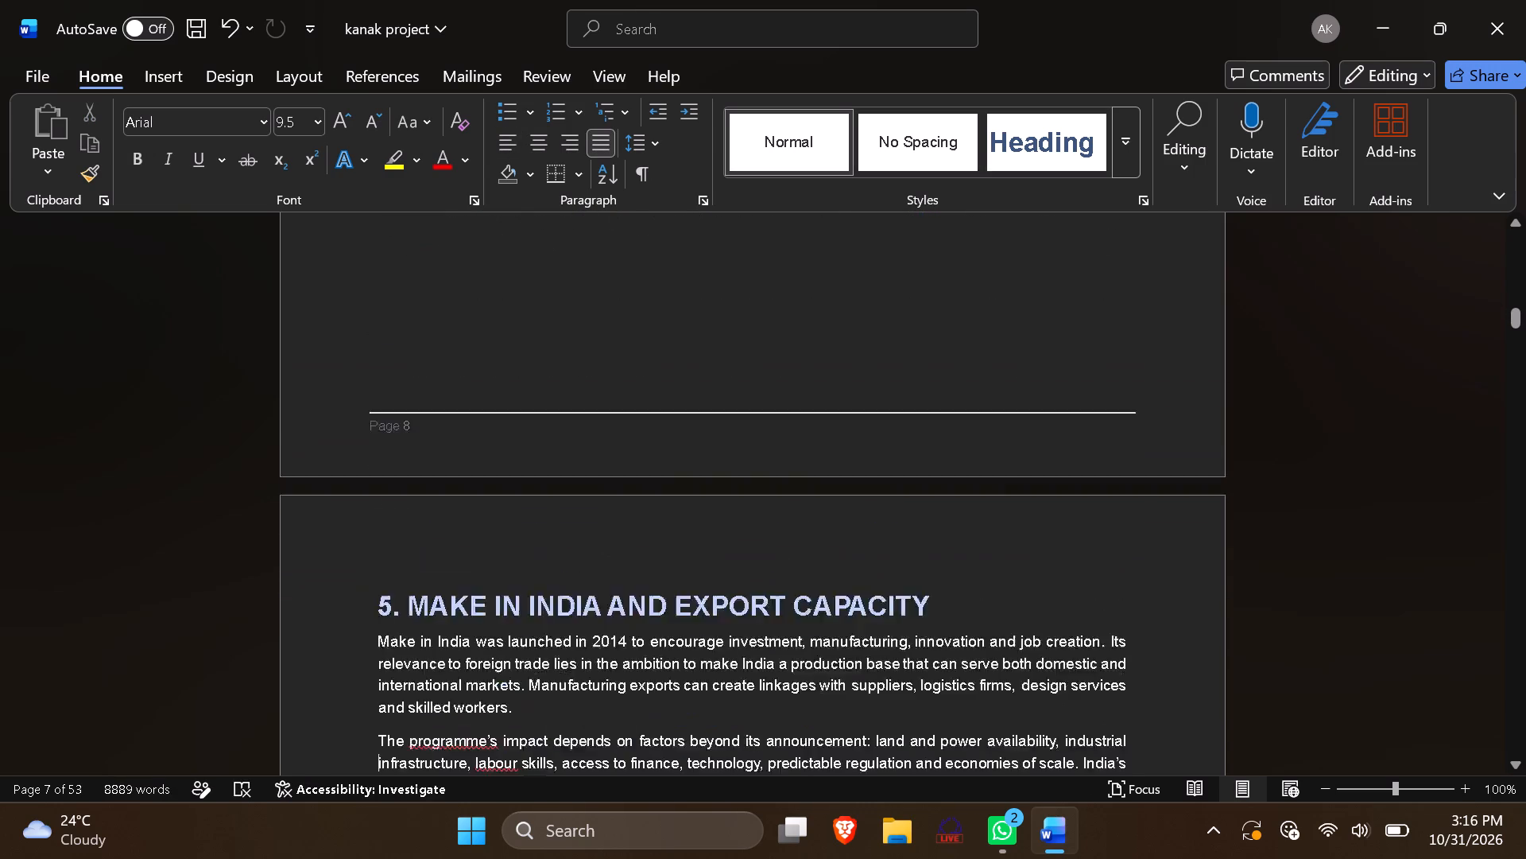
key(Down)
key(Down)
key(Down)
key(Down)
key(Down)
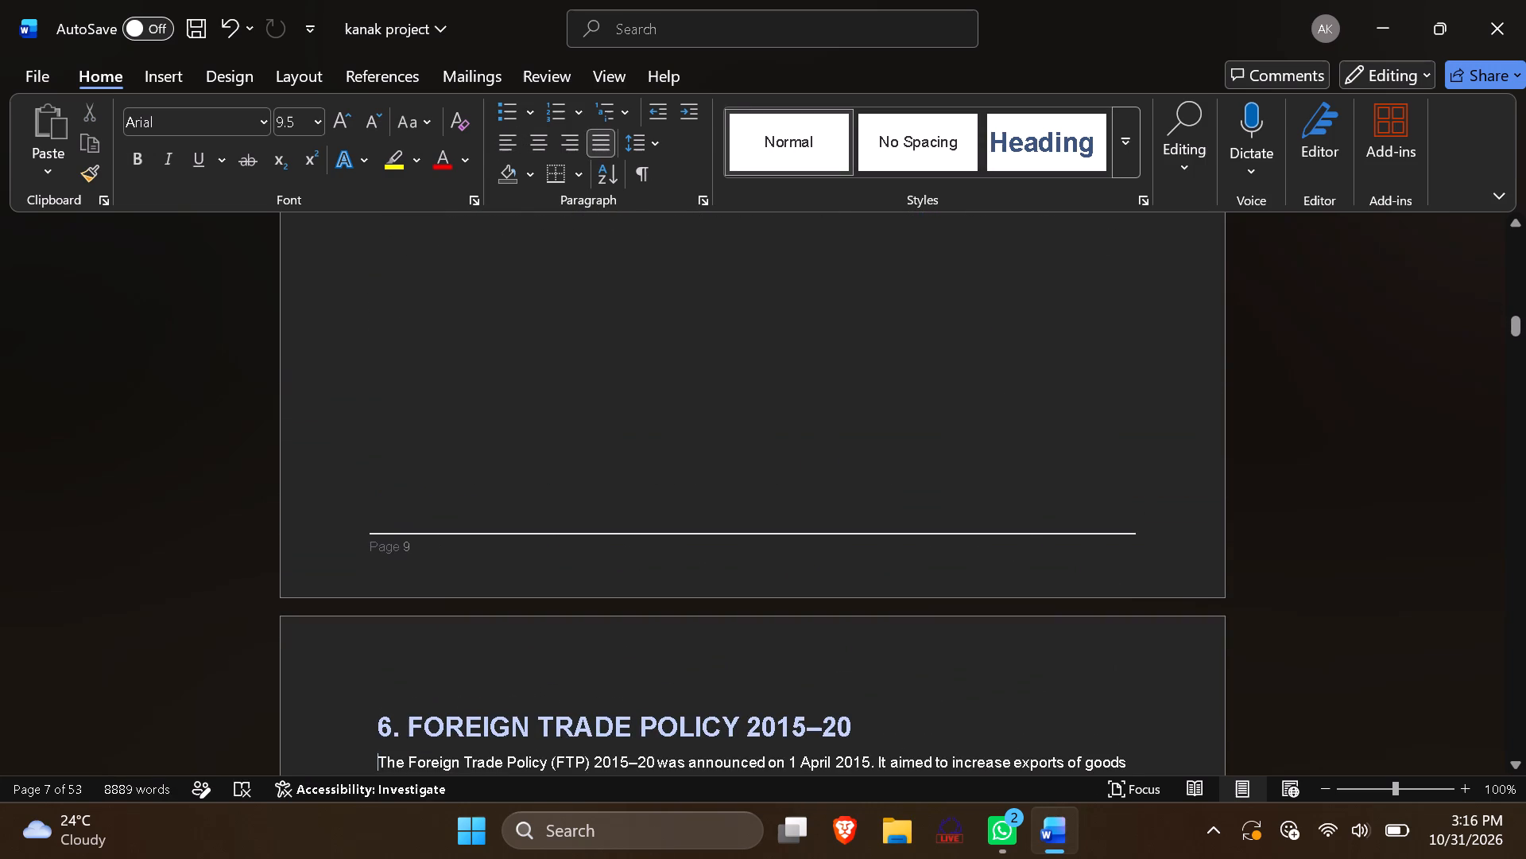
key(Up)
key(Up)
key(Up)
key(Up)
key(Up)
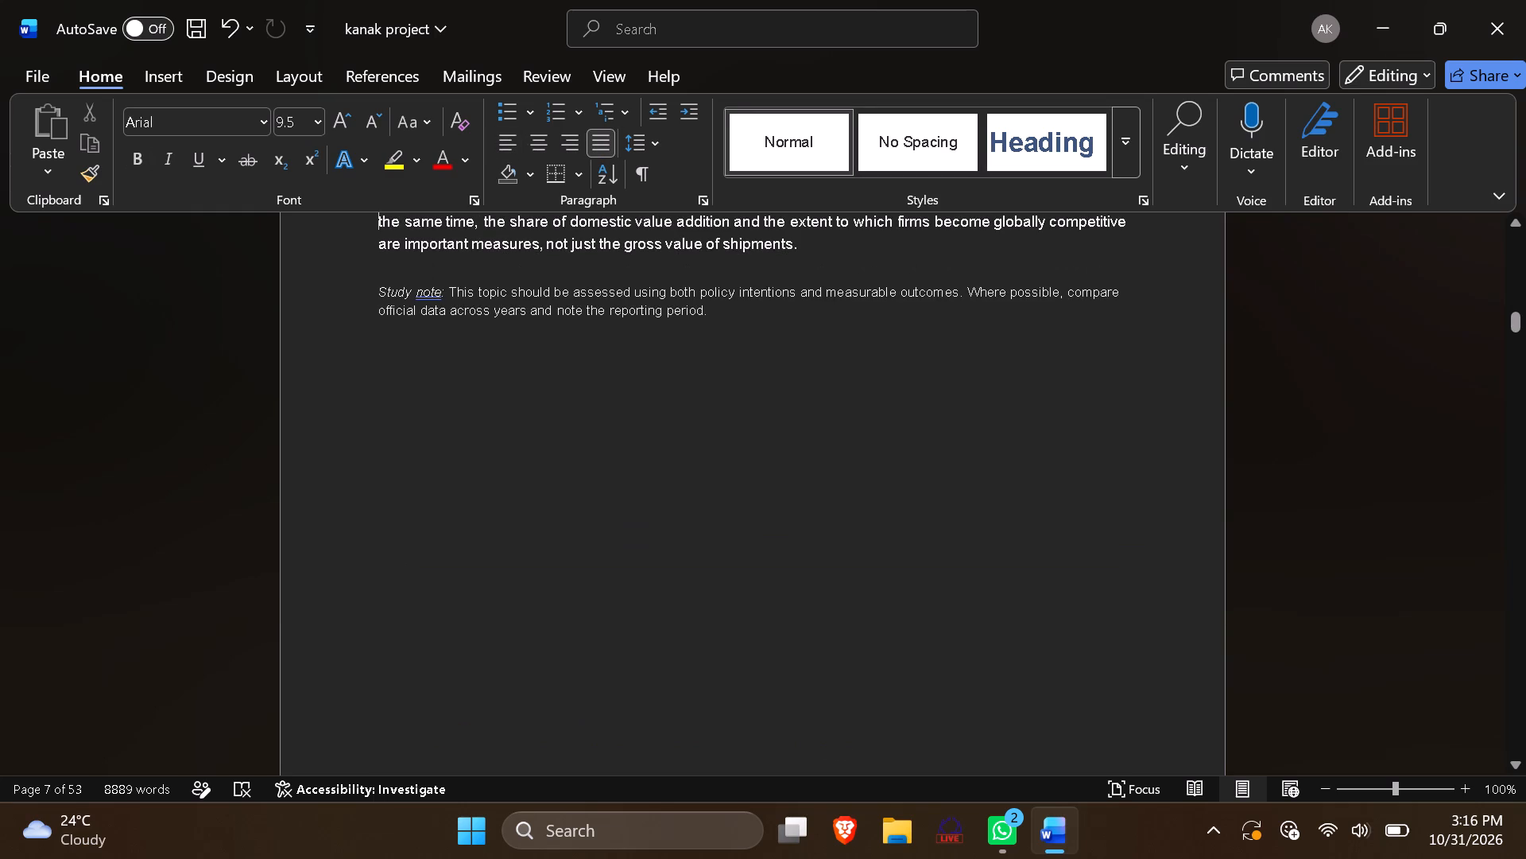
drag(730, 307, 391, 301)
key(BackSpace)
Delete the entire study note paragraph at the end of section 4, THE POLICY APPROACH AFTER 2014.
key(Up)
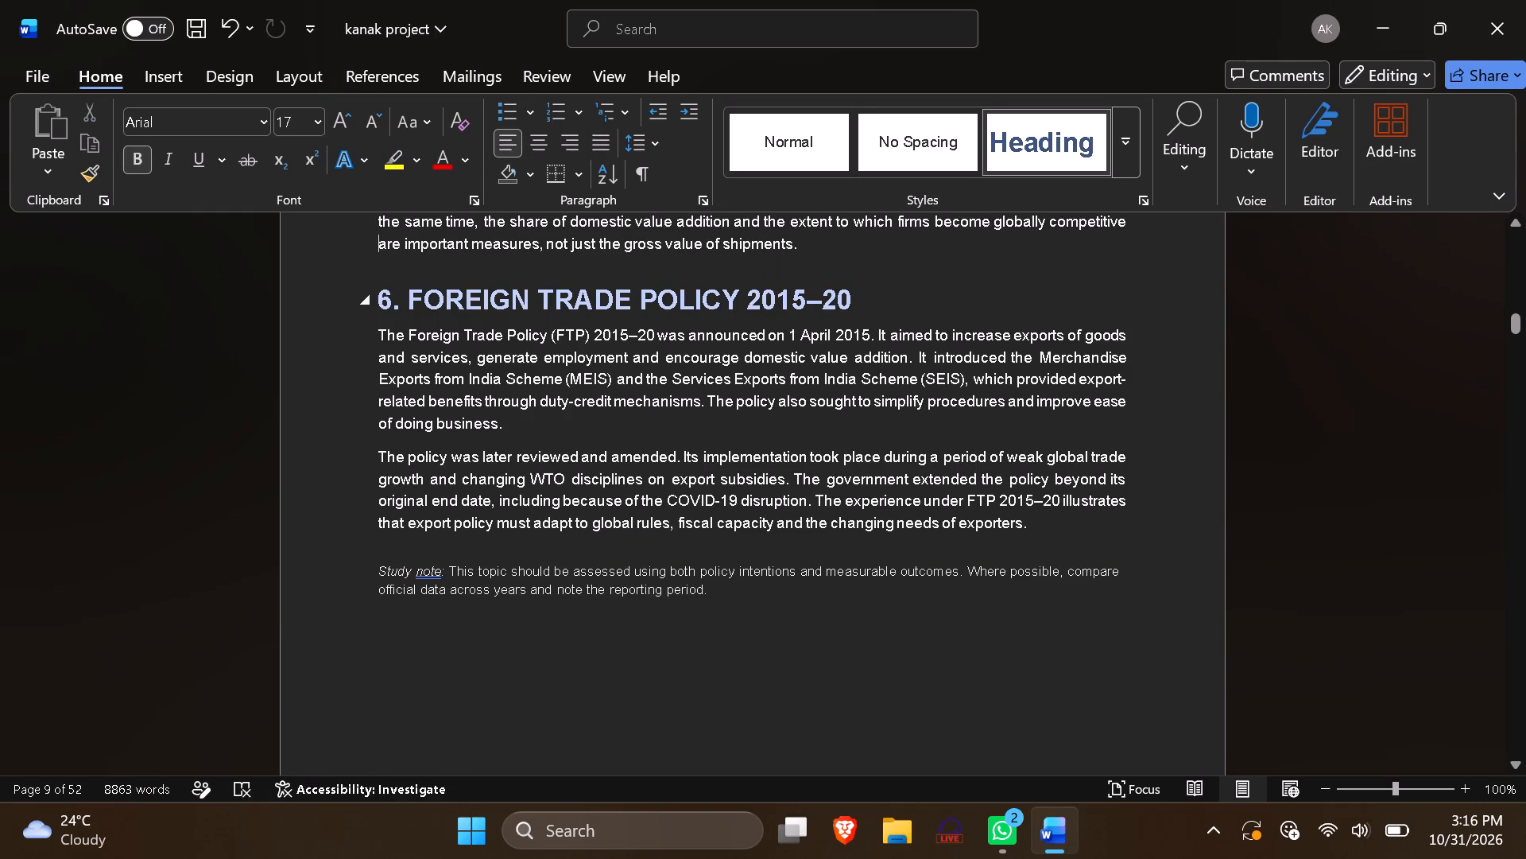
key(Up)
key(Up)
key(Up)
key(Up)
key(Up)
key(Up)
key(Up)
key(Up)
key(Up)
key(Up)
key(Up)
key(Up)
key(Up)
key(Up)
key(Up)
key(Up)
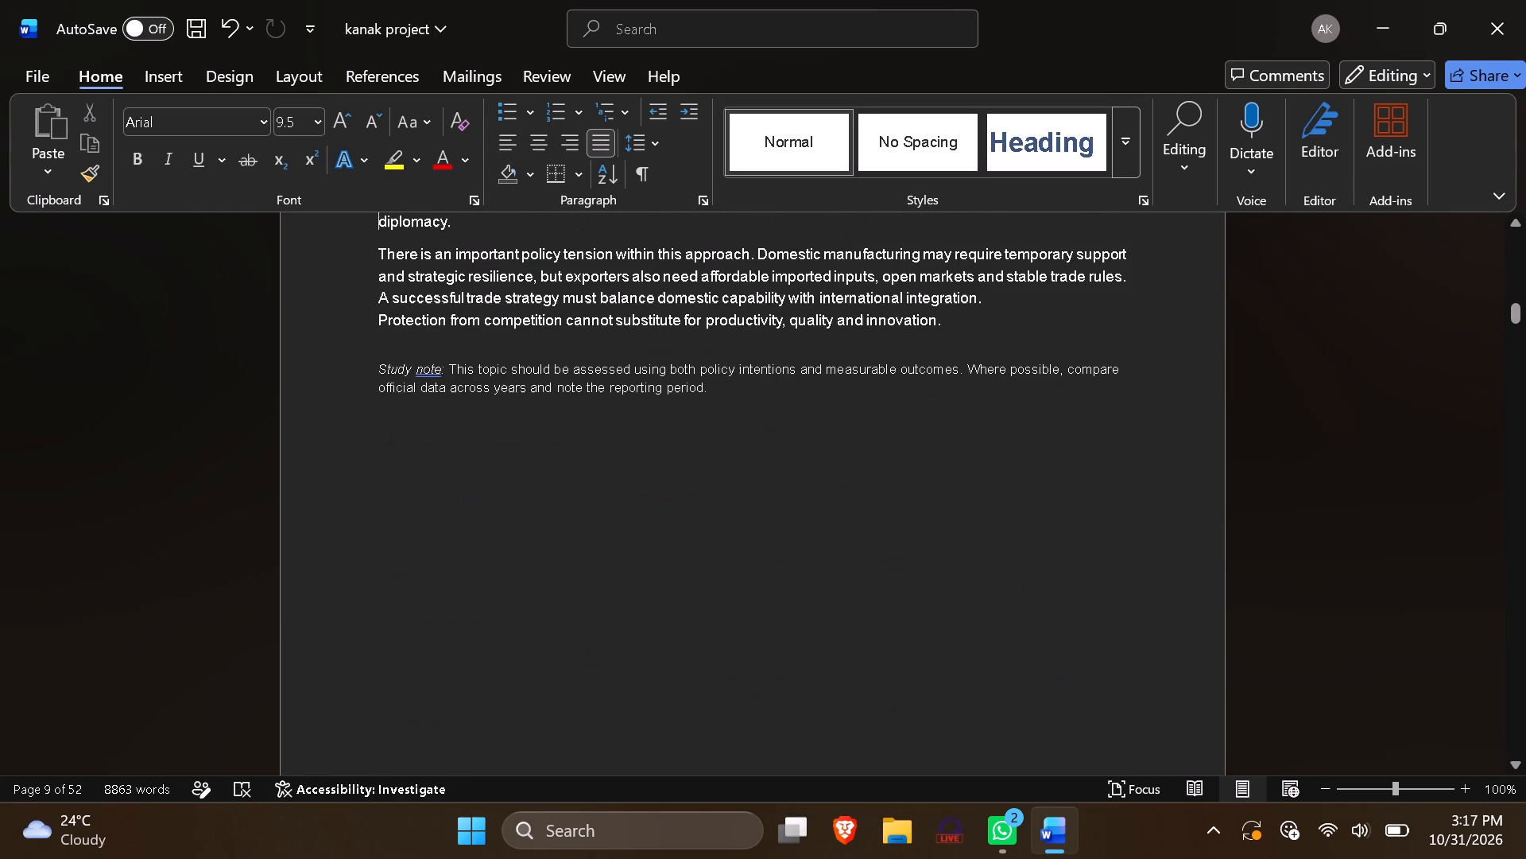
drag(728, 379, 634, 379)
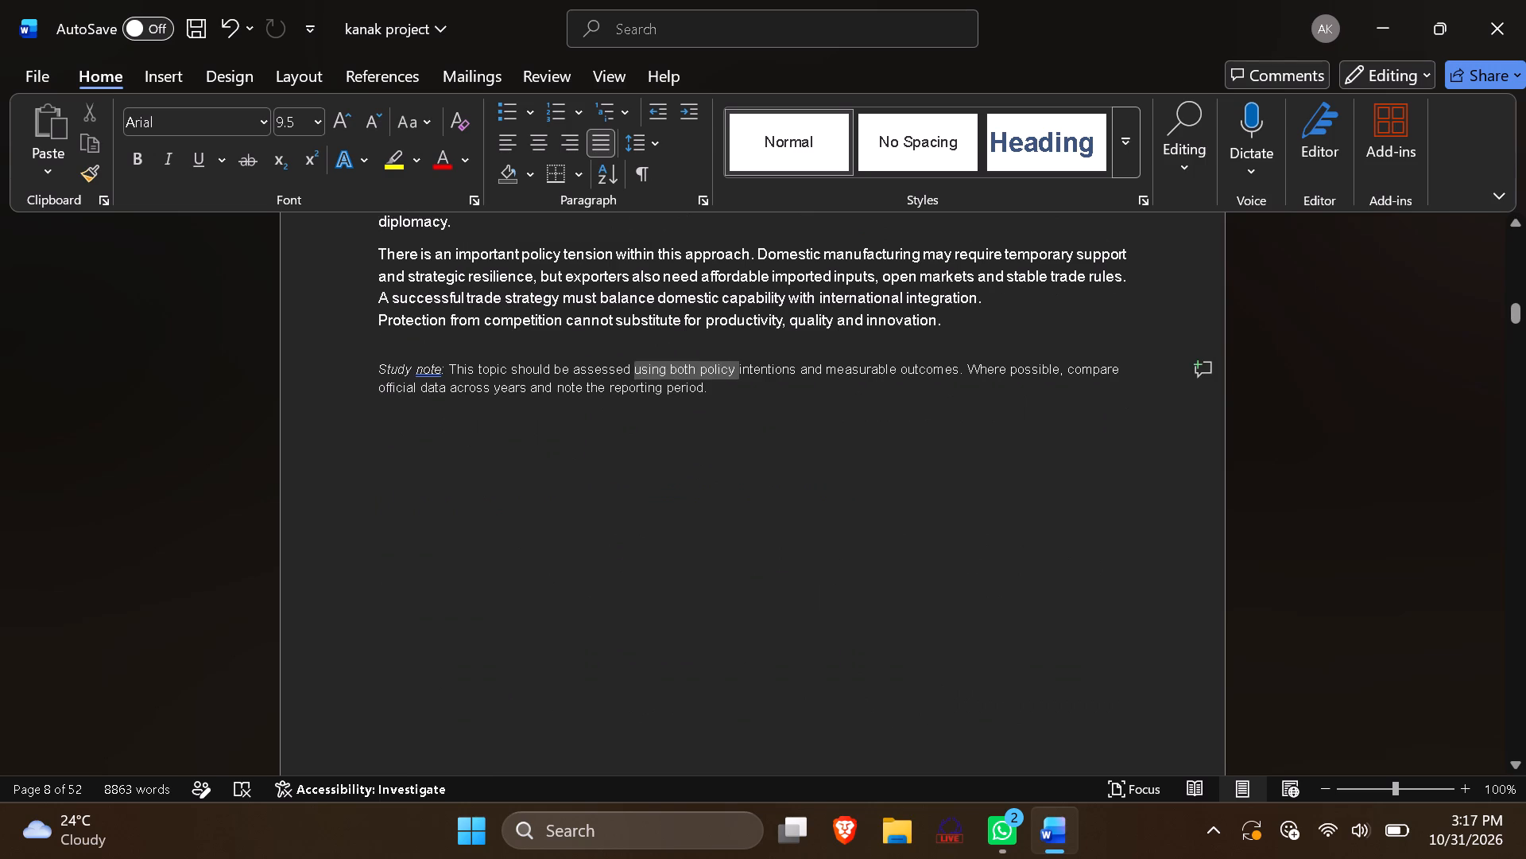
drag(634, 379, 579, 387)
drag(806, 420, 710, 386)
drag(710, 386, 583, 367)
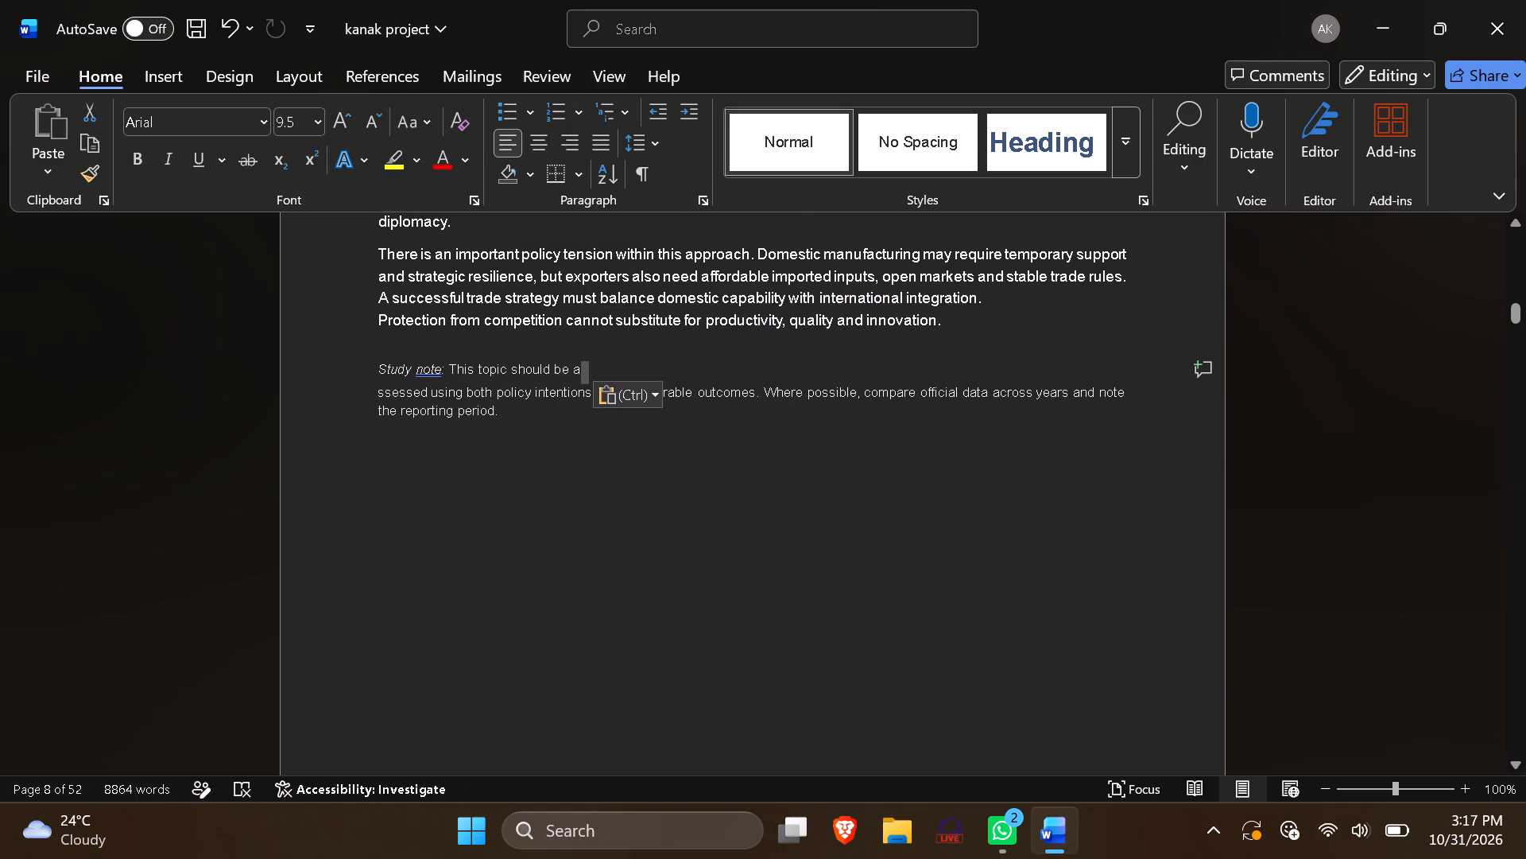
drag(377, 368, 610, 443)
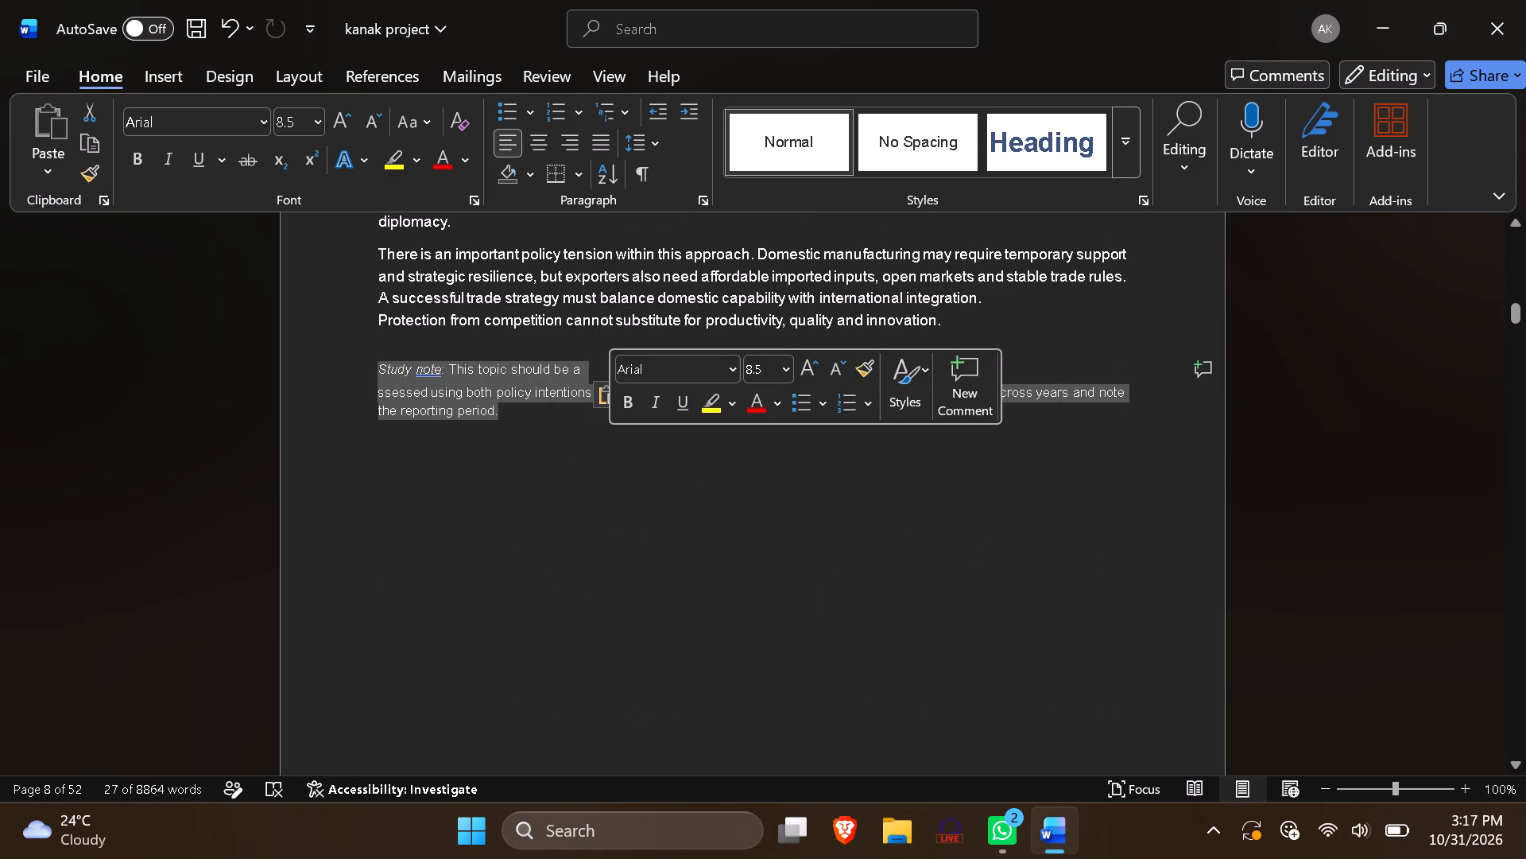
key(BackSpace)
Delete the entire study note paragraph, including its page break, at the end of section 3, INDIA'S TRADE POSITION AROUND 2014.
key(Up)
key(Up)
key(Up)
key(Up)
key(Up)
key(Up)
key(Up)
key(Up)
key(Up)
key(Up)
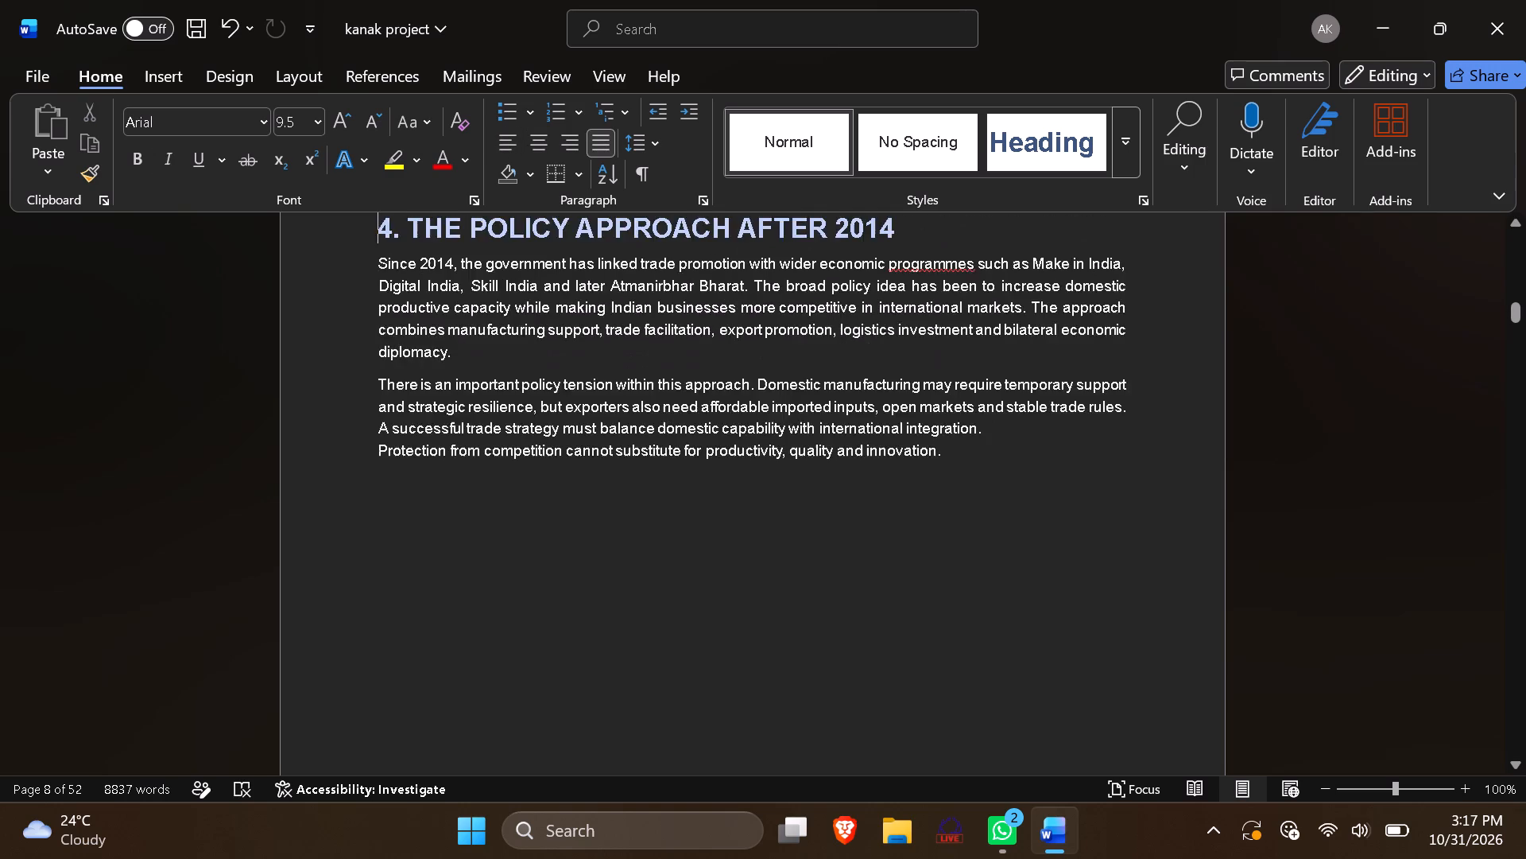
key(Up)
key(Up)
key(Up)
key(Up)
key(Up)
key(Up)
key(Up)
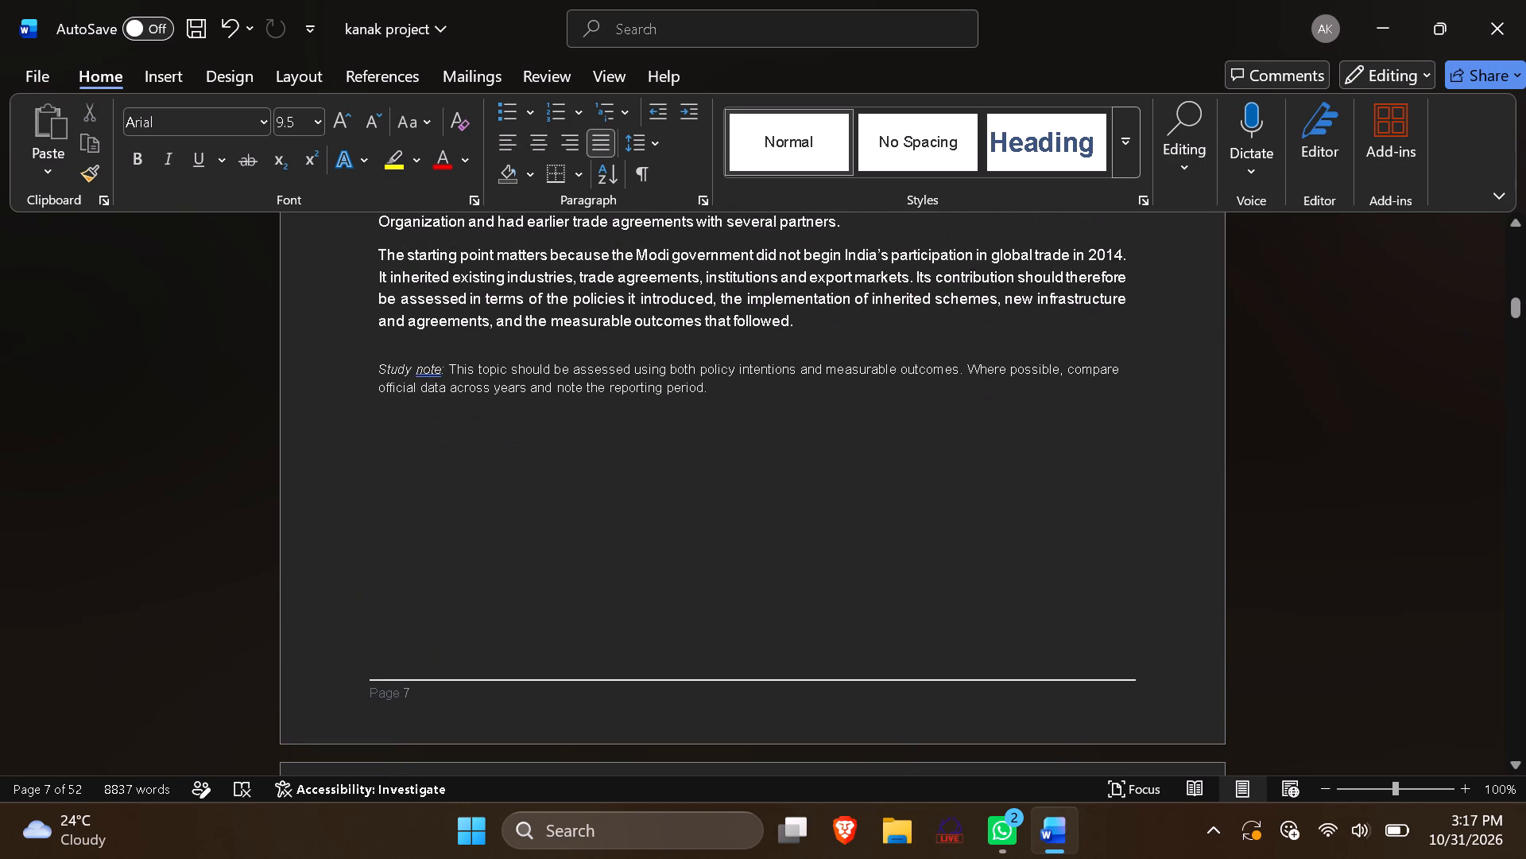
drag(372, 366, 747, 426)
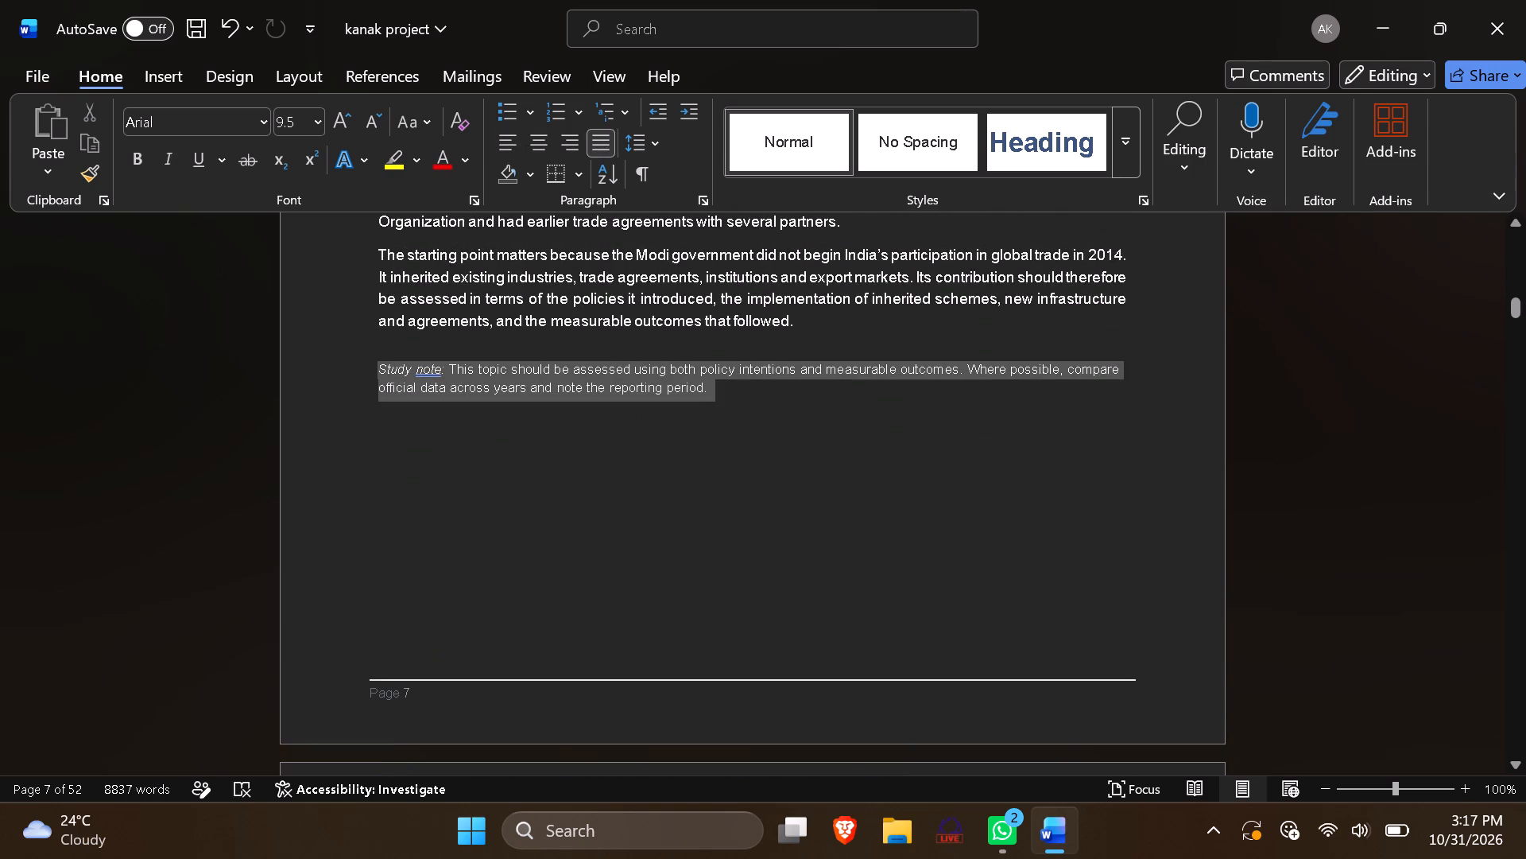
drag(747, 426, 745, 422)
key(BackSpace)
Review the text flow, headings and page gaps from section 1 through the start of section 6.
key(Up)
key(Up)
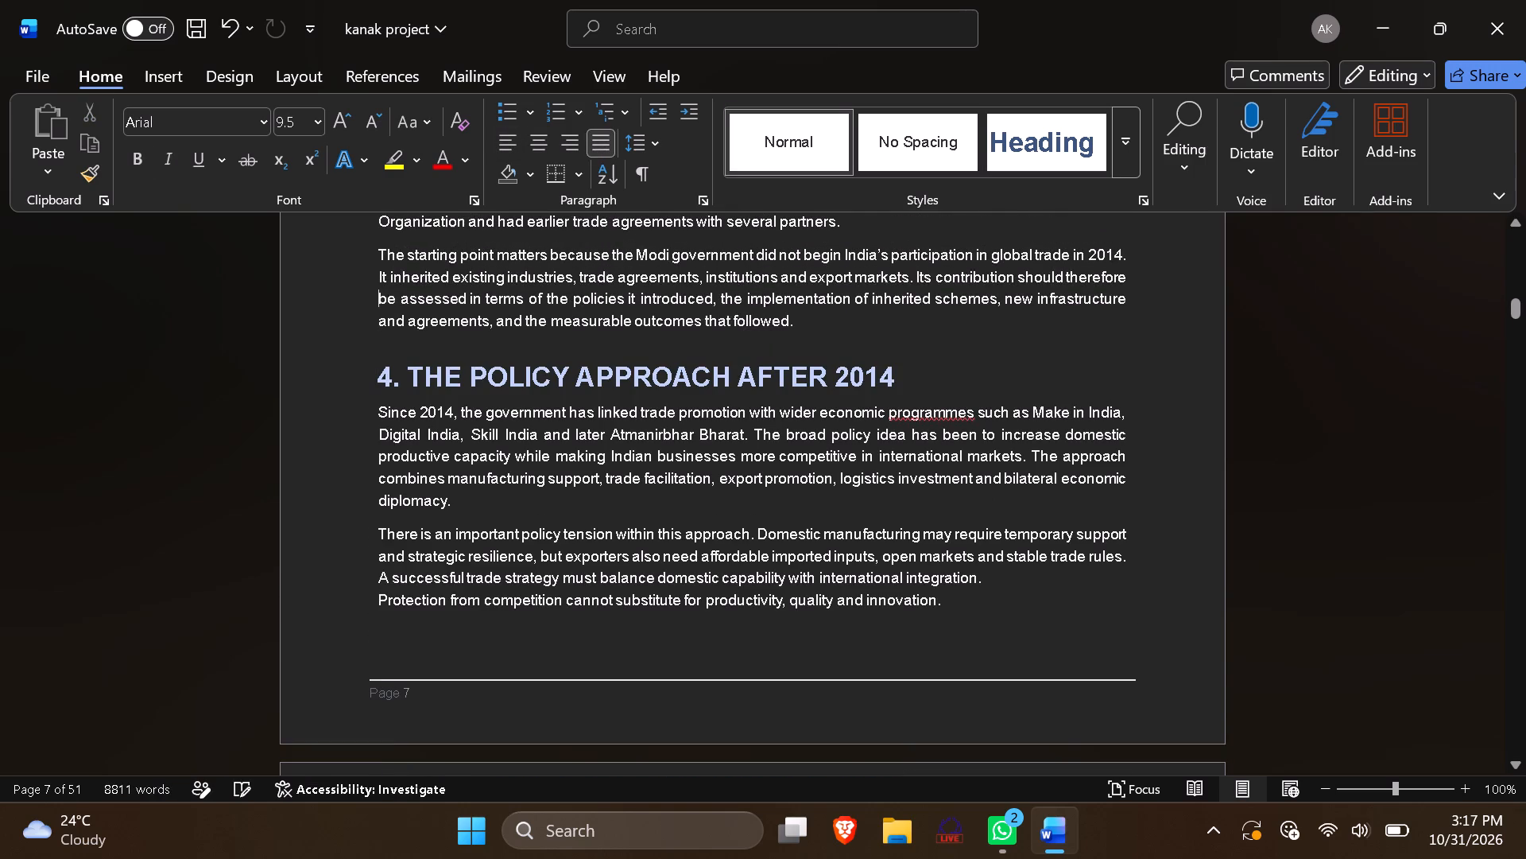
key(Up)
key(Up)
key(Up)
key(Up)
key(Up)
key(Up)
key(Up)
key(Up)
key(Up)
key(Up)
key(Up)
key(Up)
key(Up)
key(Up)
key(Up)
key(Up)
key(Up)
key(Up)
key(Up)
key(Up)
key(Up)
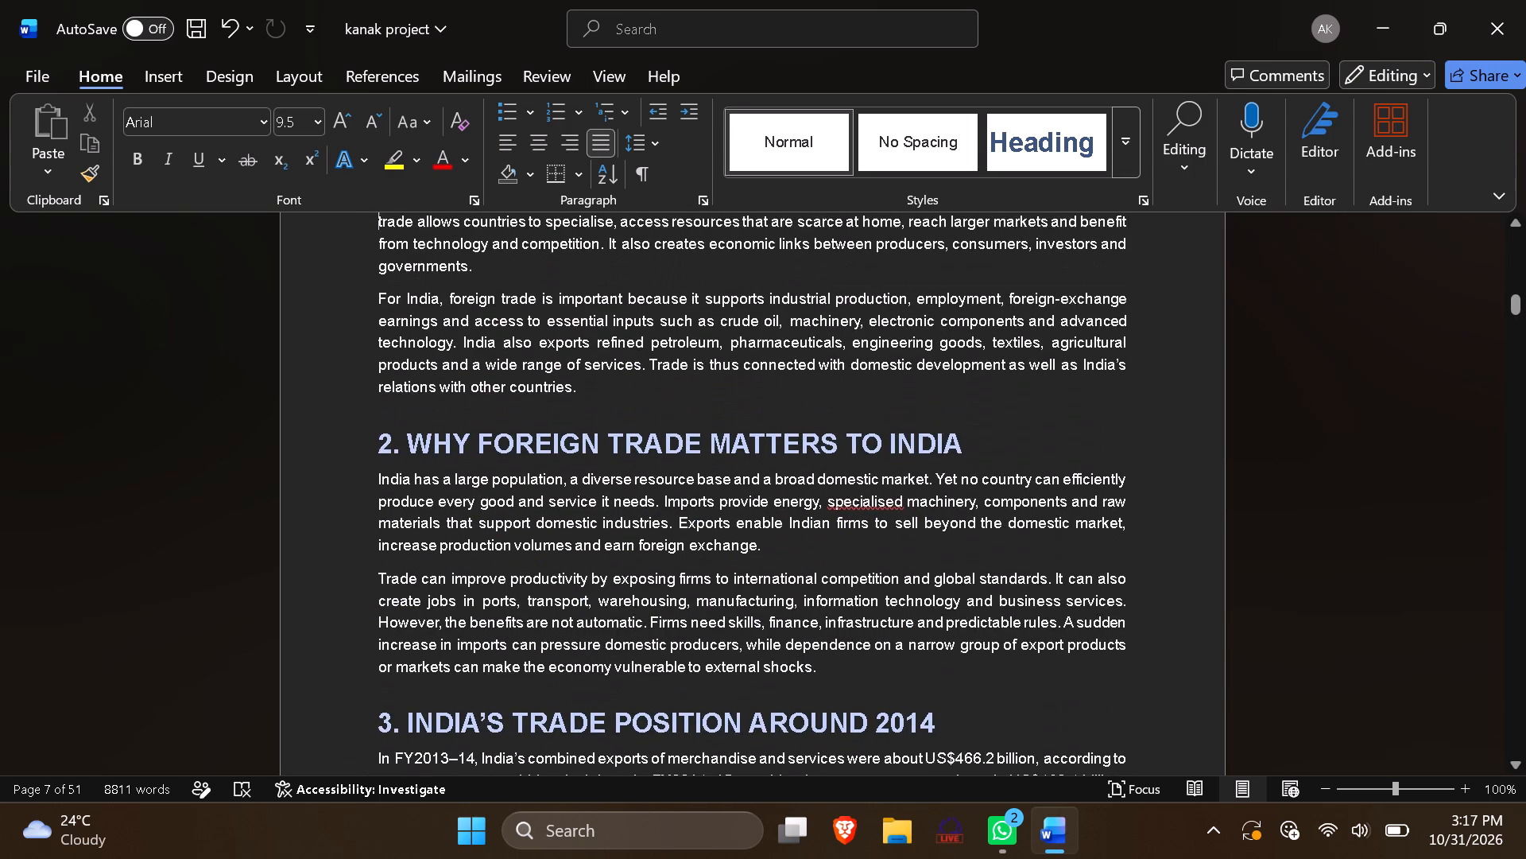
key(Down)
key(Down)
key(Down)
key(Down)
key(Down)
key(Down)
key(Down)
key(Down)
key(Down)
key(Down)
key(Down)
key(Down)
key(Down)
key(Down)
key(Down)
key(Down)
key(Down)
key(Down)
key(Down)
key(Down)
key(Down)
key(Down)
key(Down)
key(Down)
key(Down)
key(Down)
key(Down)
key(Down)
key(Down)
key(Down)
key(Down)
key(Down)
key(Down)
key(Down)
key(Down)
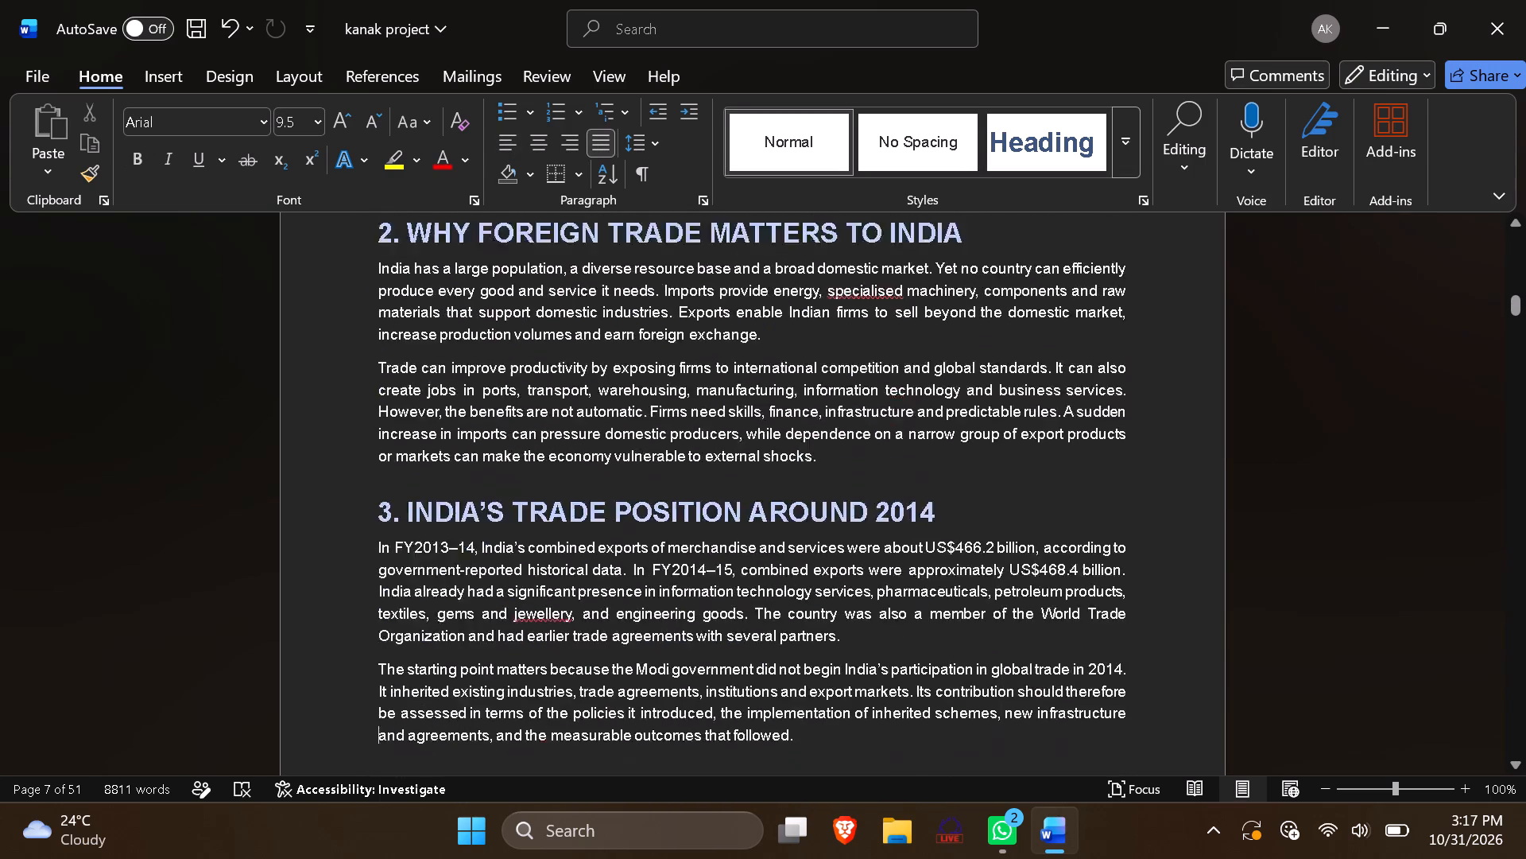
key(Down)
key(Down)
key(Down)
key(Down)
key(Down)
key(Down)
key(Down)
key(Down)
key(Down)
key(Down)
key(Down)
key(Down)
key(Down)
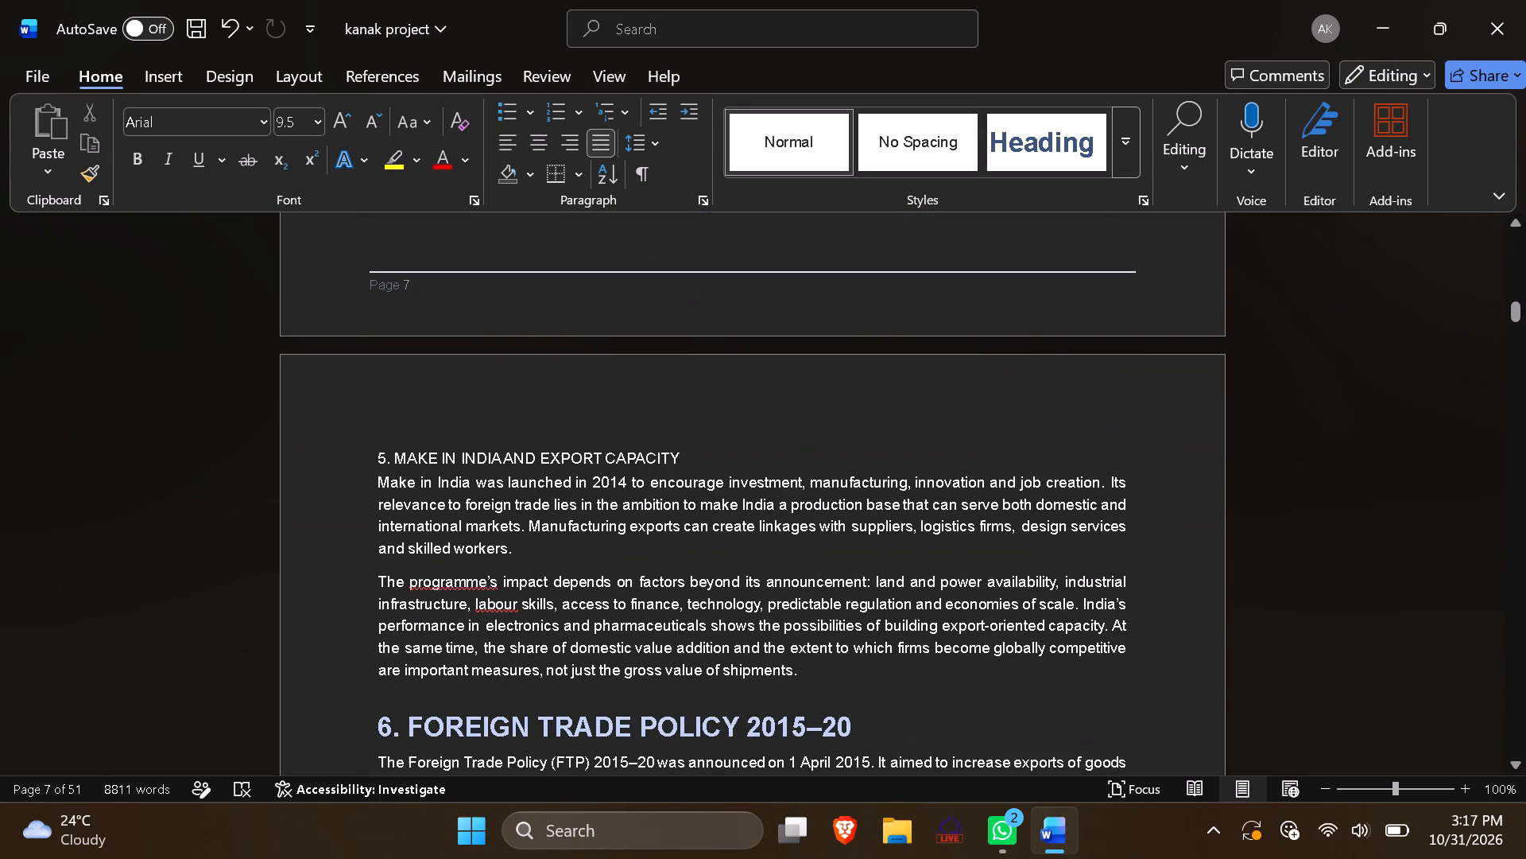
Delete the entire study note paragraph, including its page break, at the end of section 7, FOREIGN TRADE POLICY 2023.
key(Down)
key(Down)
key(Down)
key(Down)
key(Down)
key(Down)
key(Down)
key(Down)
key(Down)
key(Down)
key(Down)
key(Down)
key(Down)
key(Down)
key(Down)
key(Down)
key(Down)
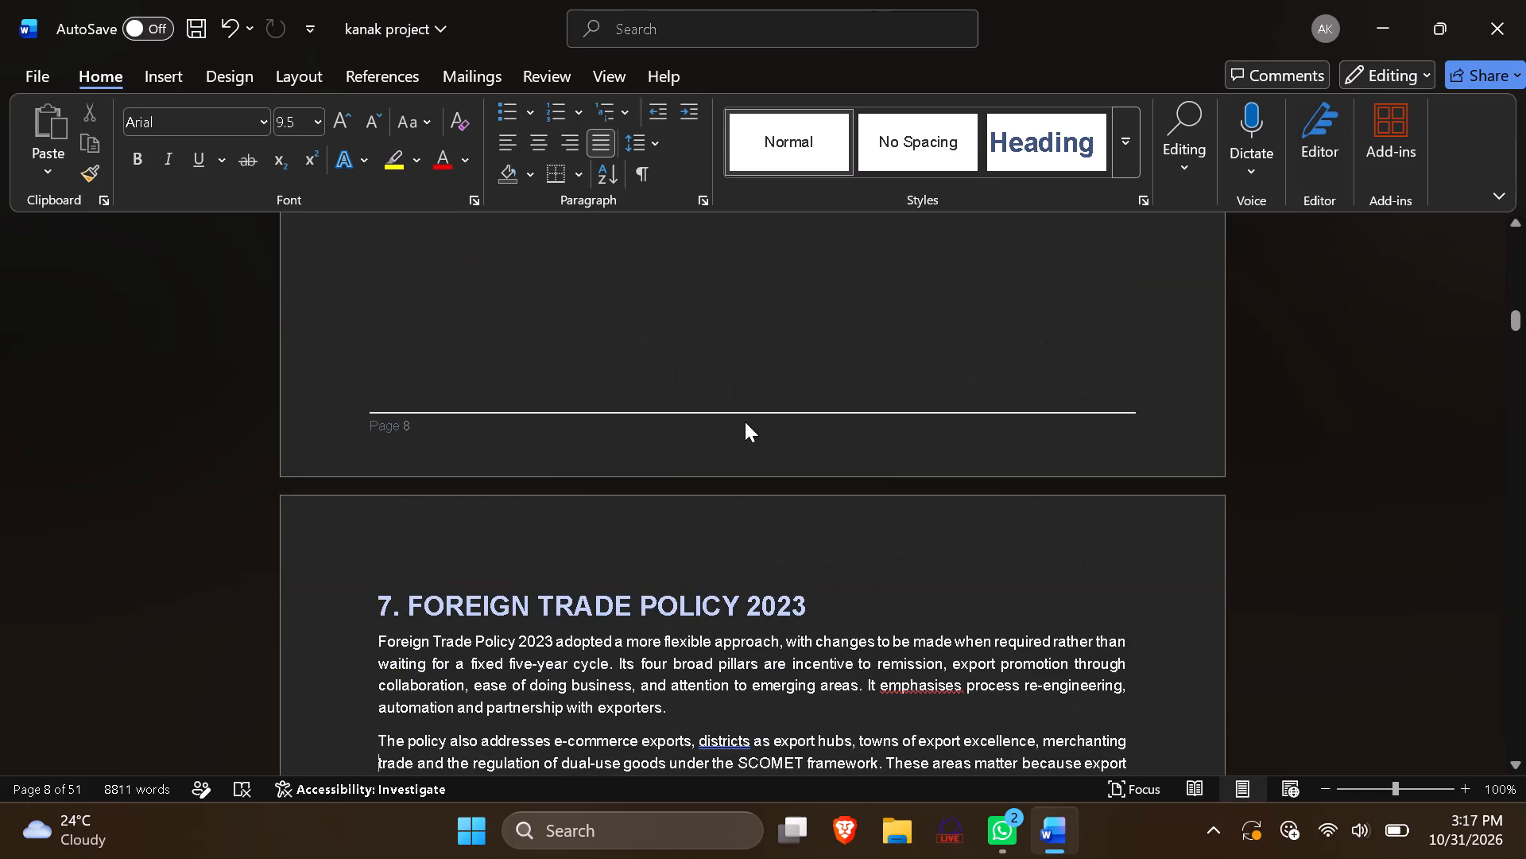
key(Down)
key(Down)
key(Down)
key(Down)
key(Down)
key(Down)
key(Down)
key(Down)
key(Down)
key(Down)
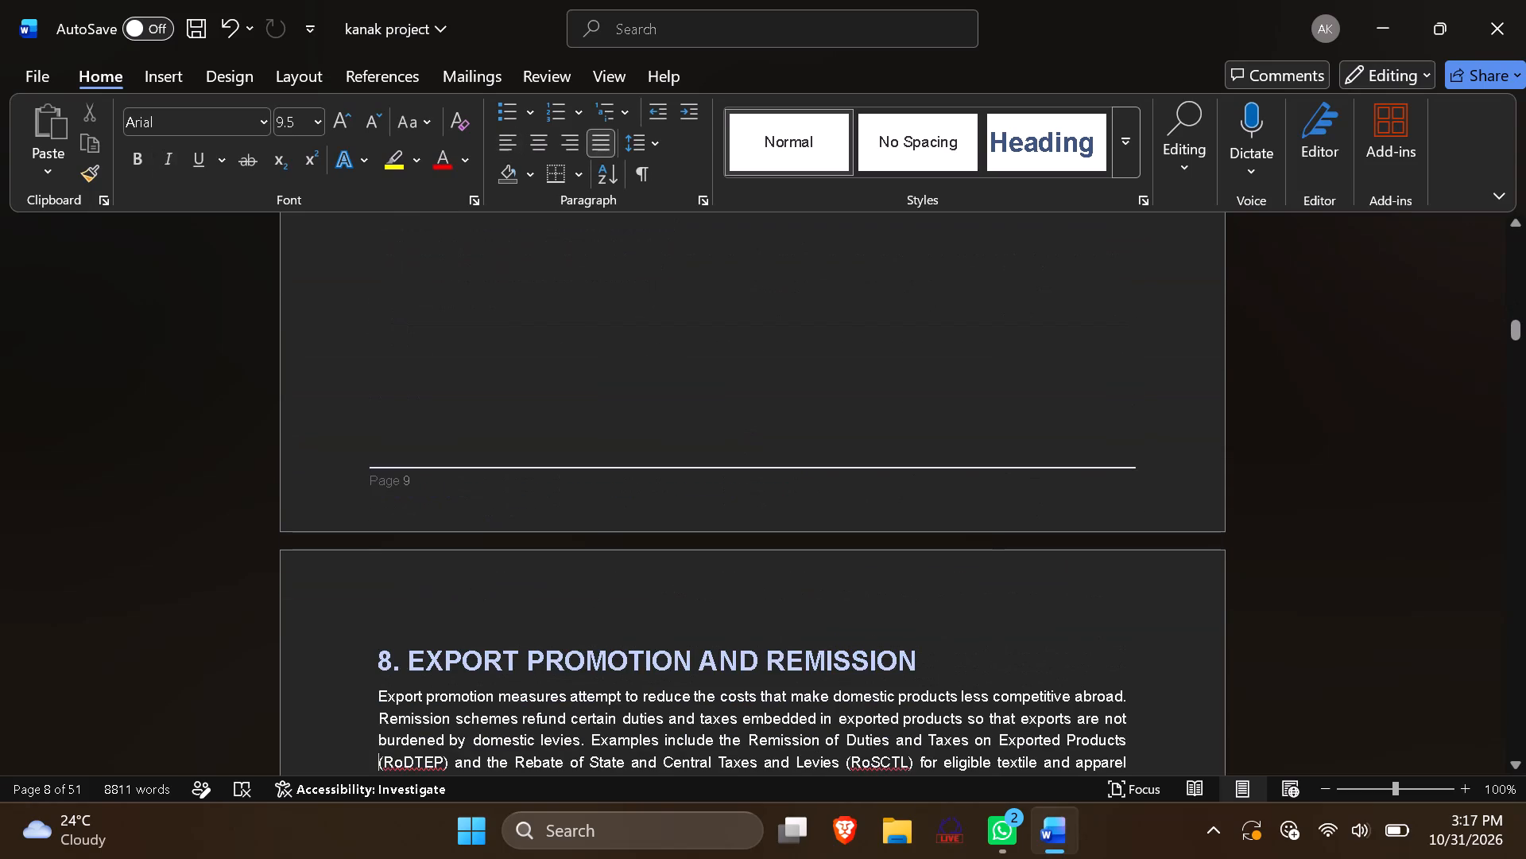
key(Up)
key(Up)
key(Up)
key(Up)
key(Up)
key(Up)
key(Up)
key(Up)
key(Up)
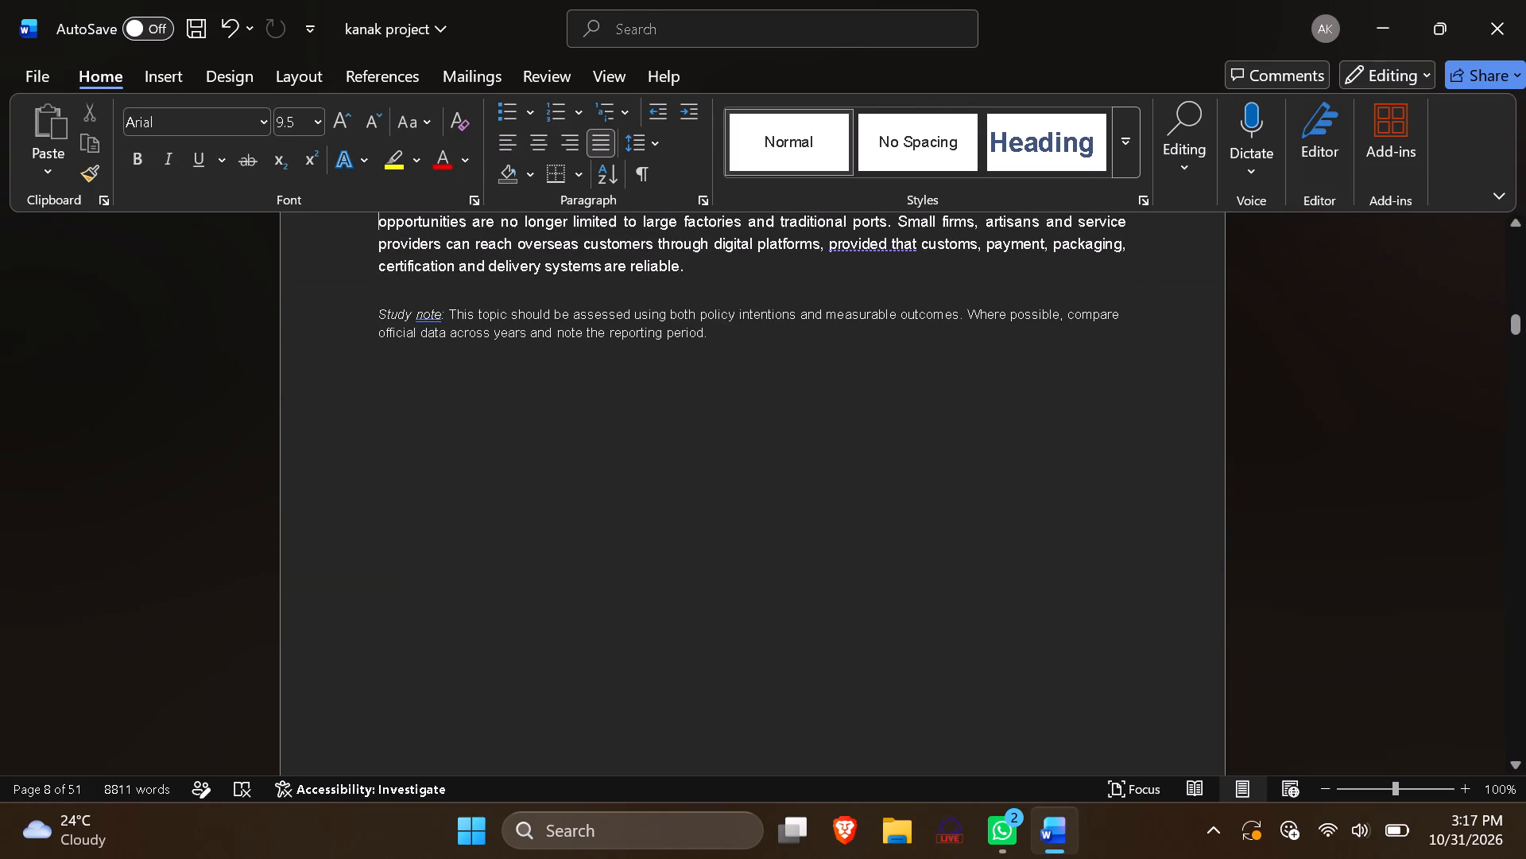
click(241, 426)
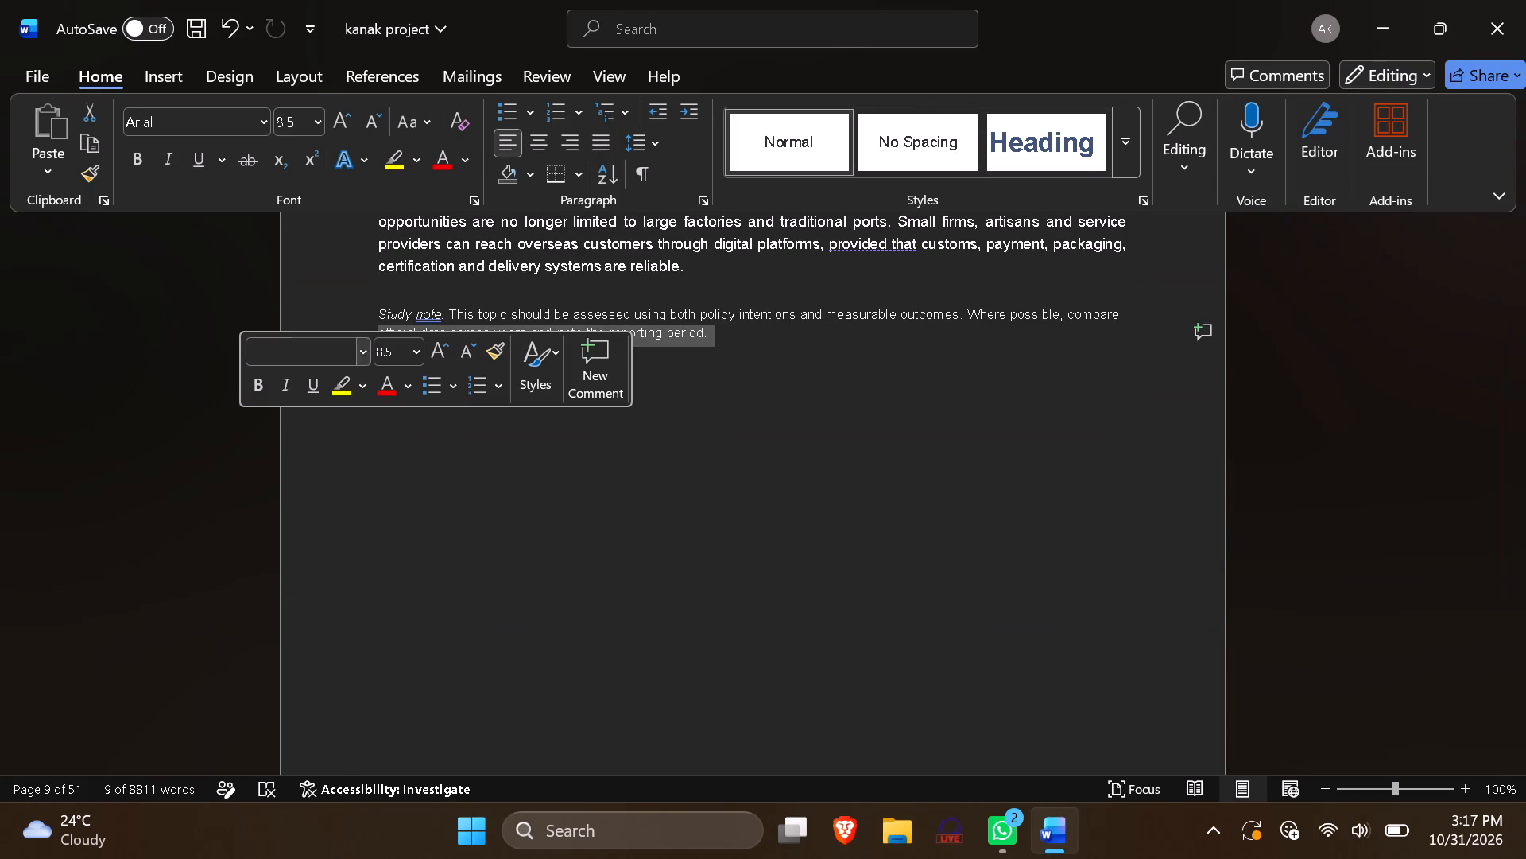
click(629, 512)
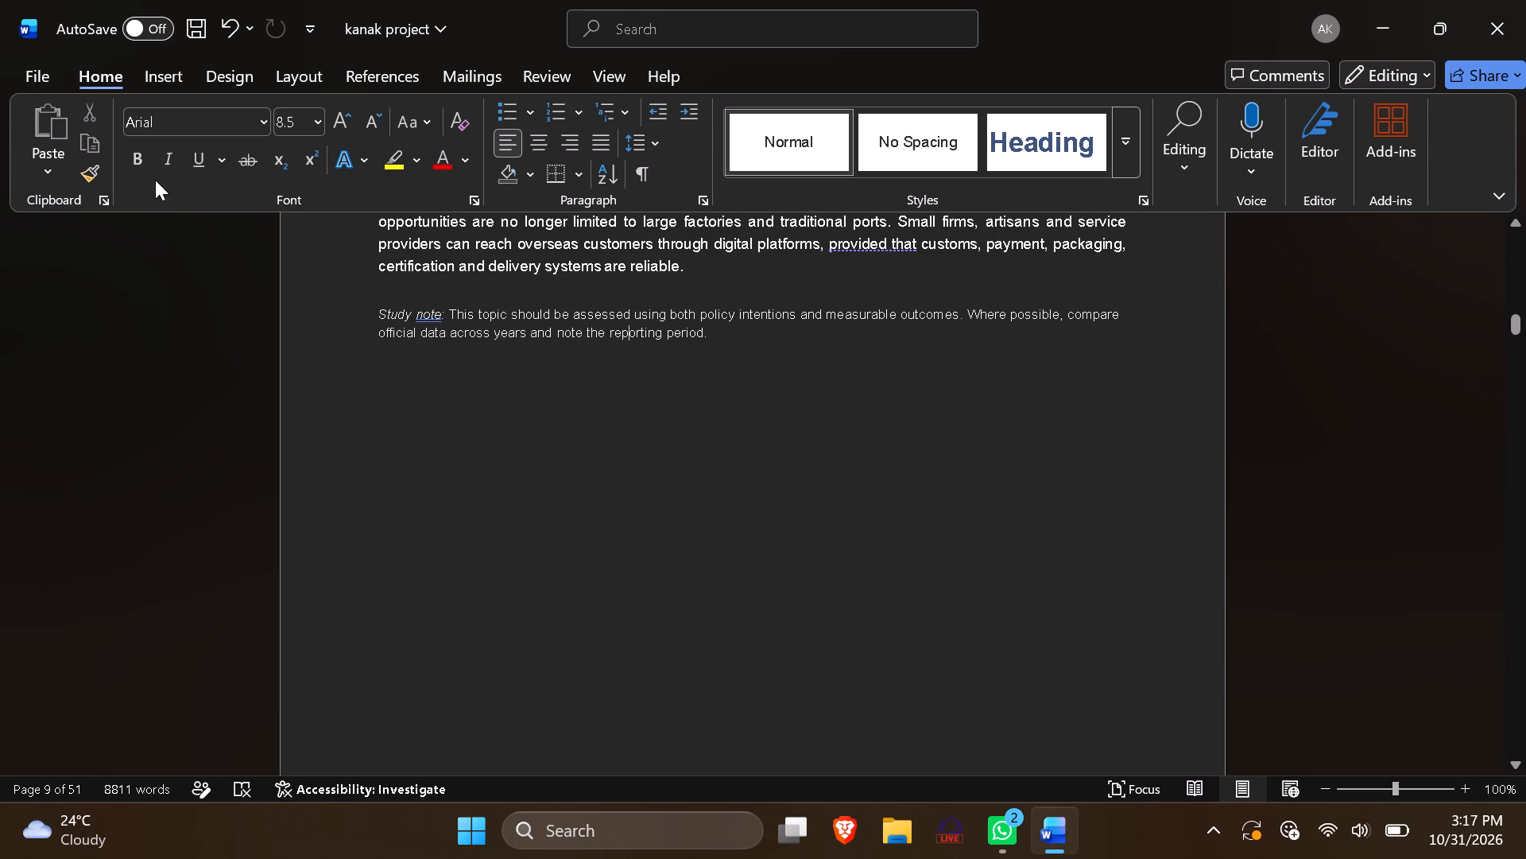
click(177, 76)
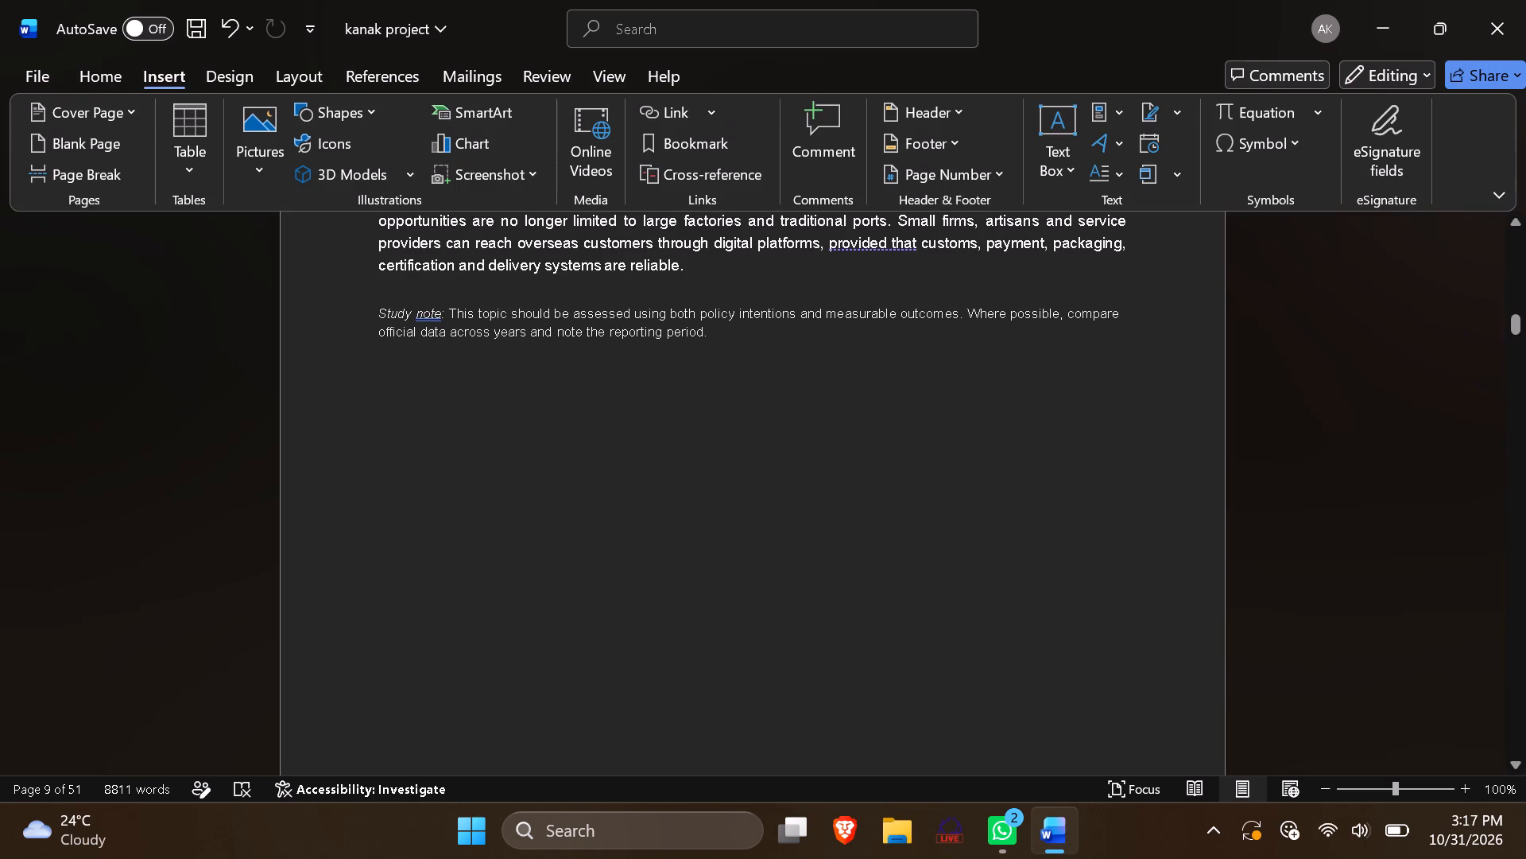
drag(379, 307, 742, 361)
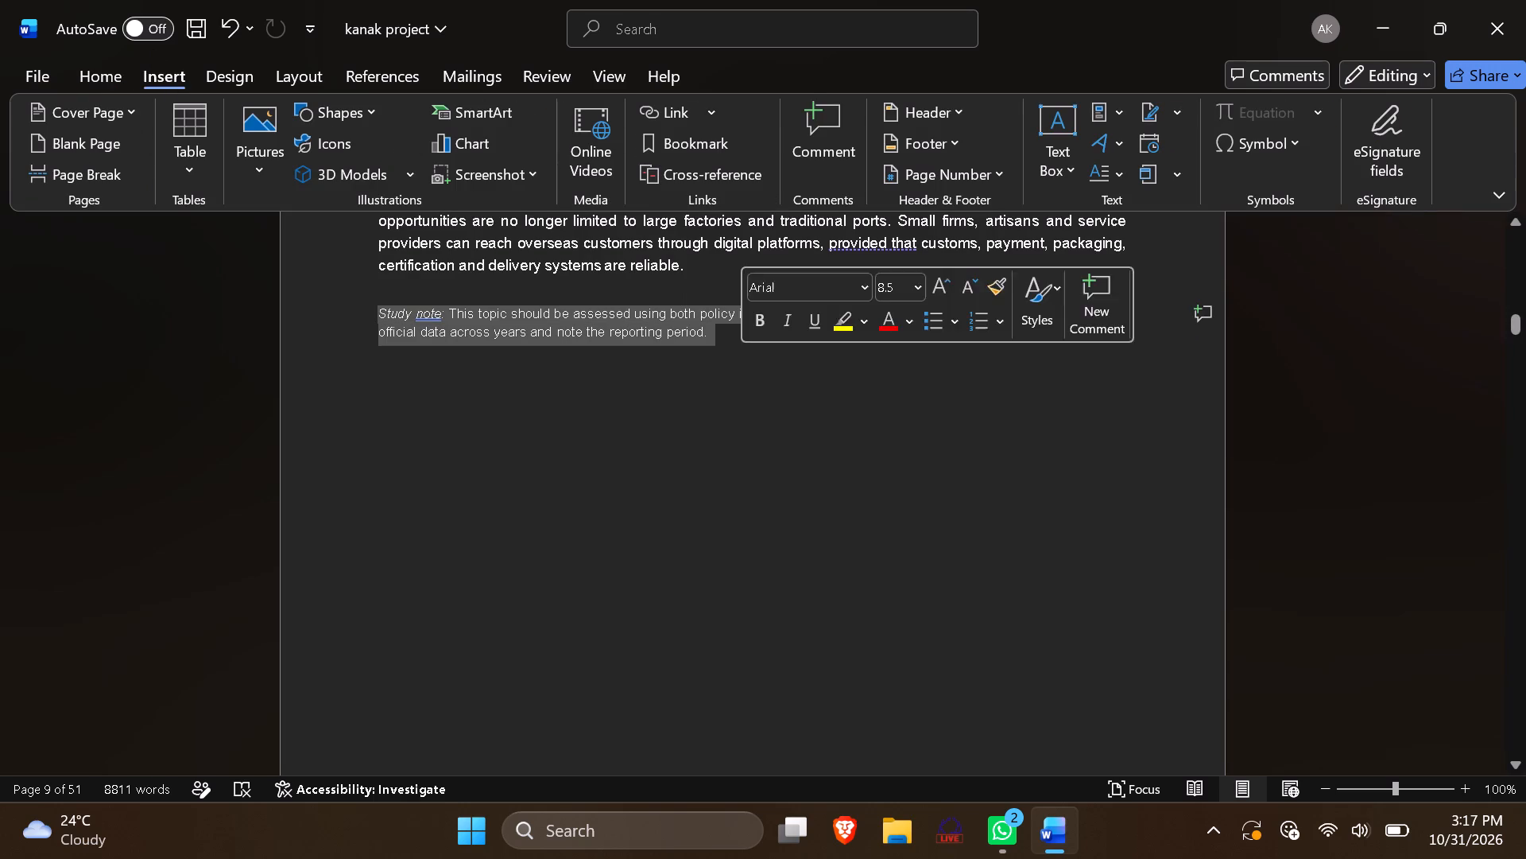
key(BackSpace)
Delete the entire study note paragraph, including its page break, at the end of section 8, EXPORT PROMOTION AND REMISSION.
key(Down)
key(Down)
key(Down)
key(Down)
key(Down)
key(Down)
key(Down)
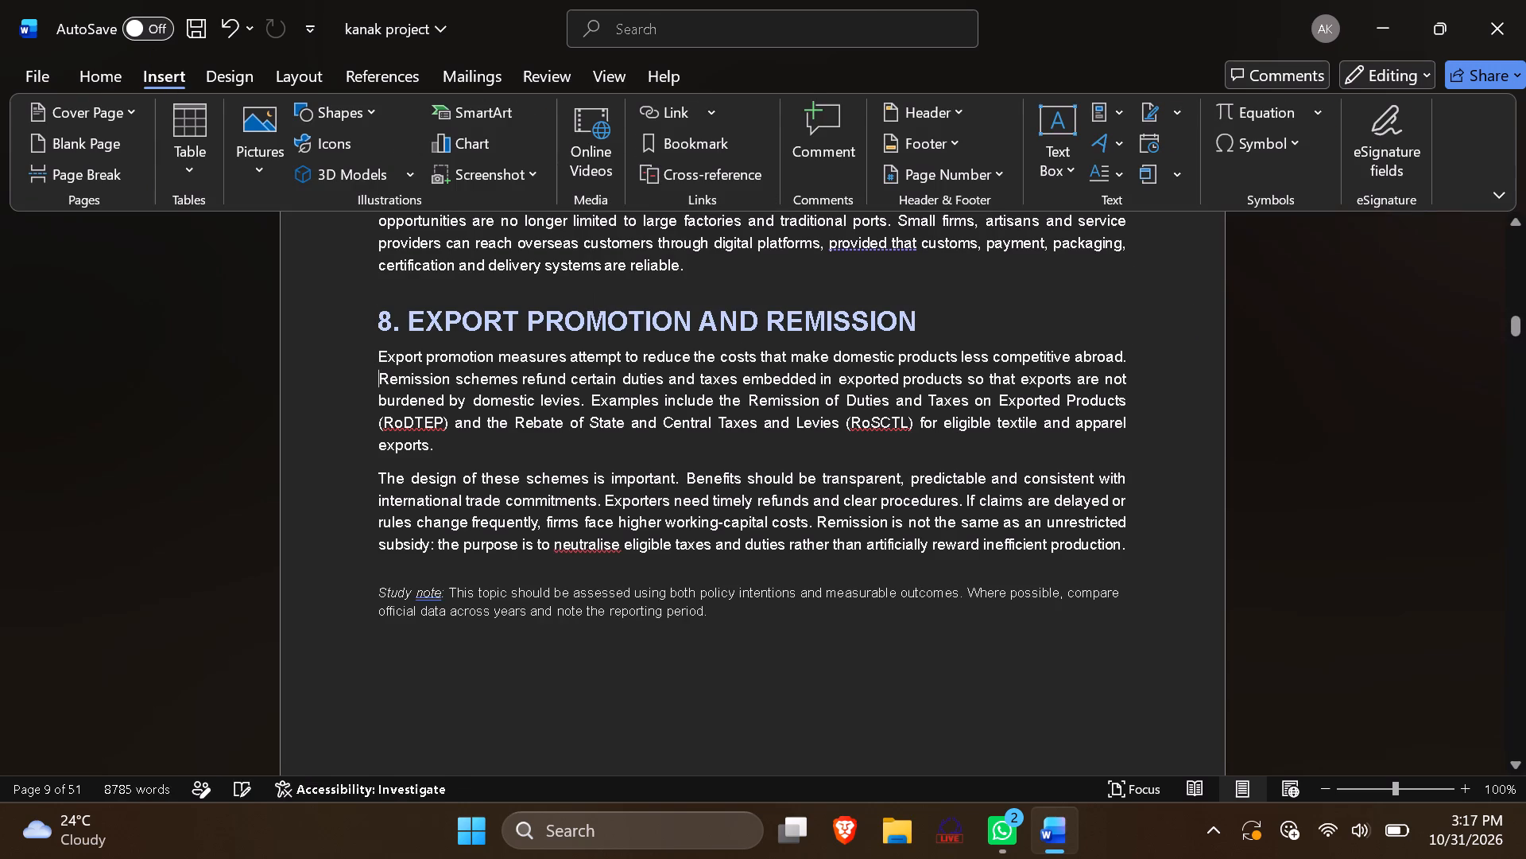
key(Down)
key(Down)
key(Down)
drag(367, 578, 745, 610)
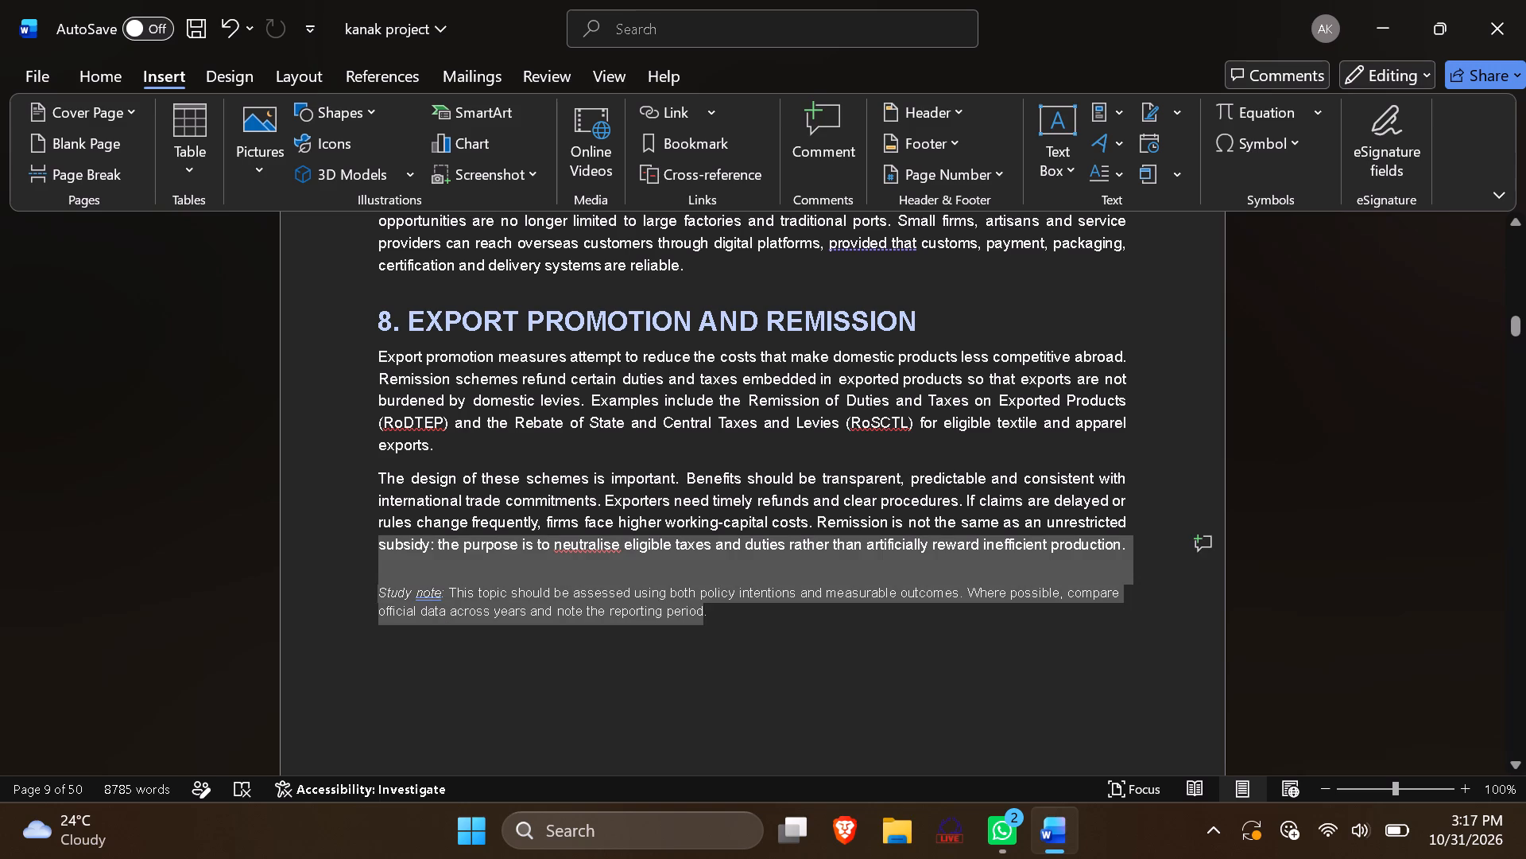
drag(745, 610, 705, 616)
click(705, 616)
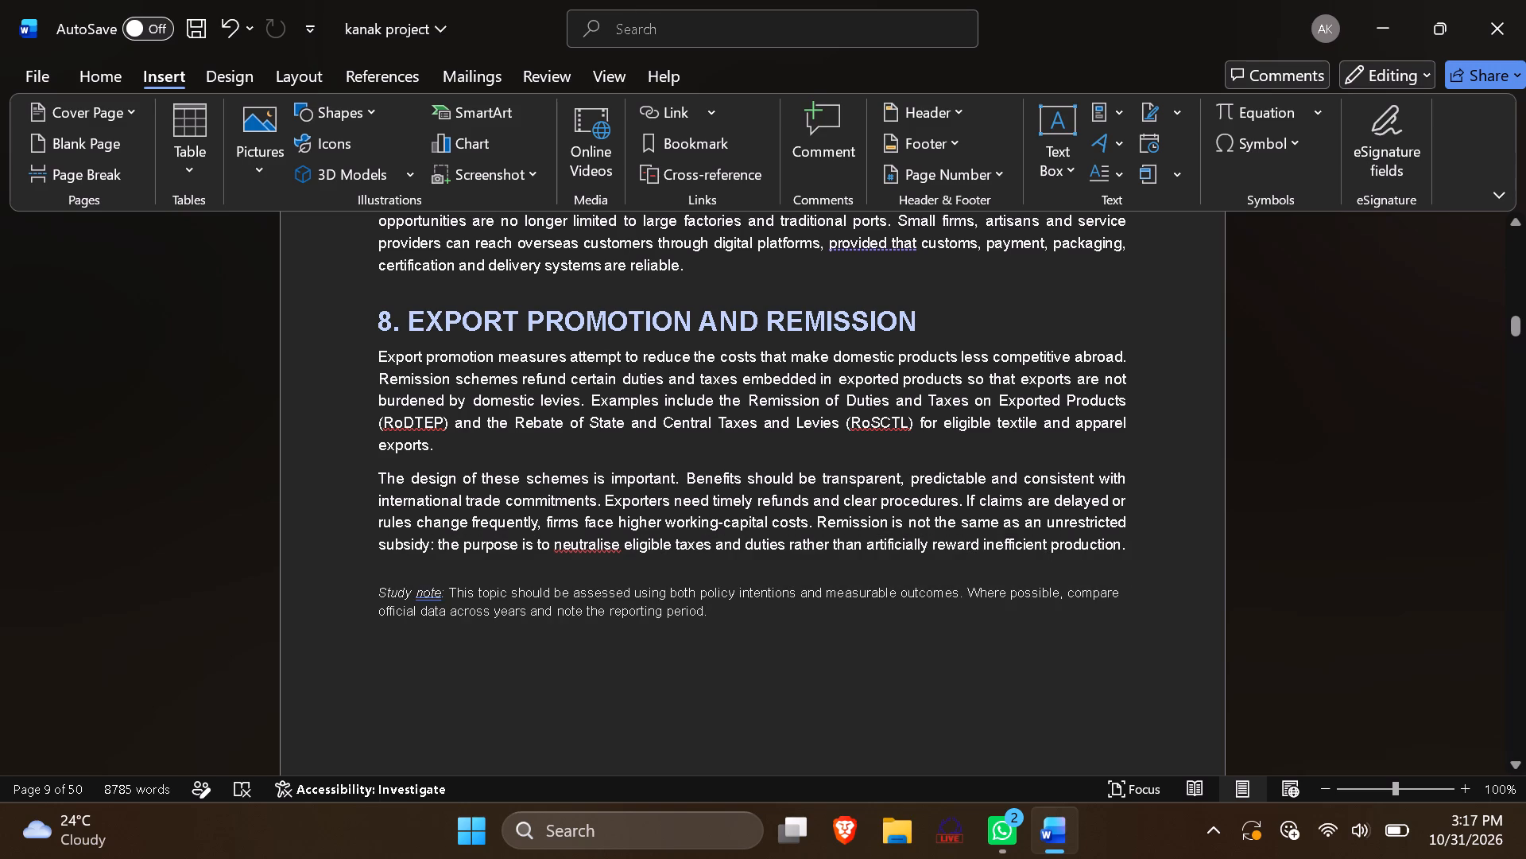
drag(381, 590, 724, 613)
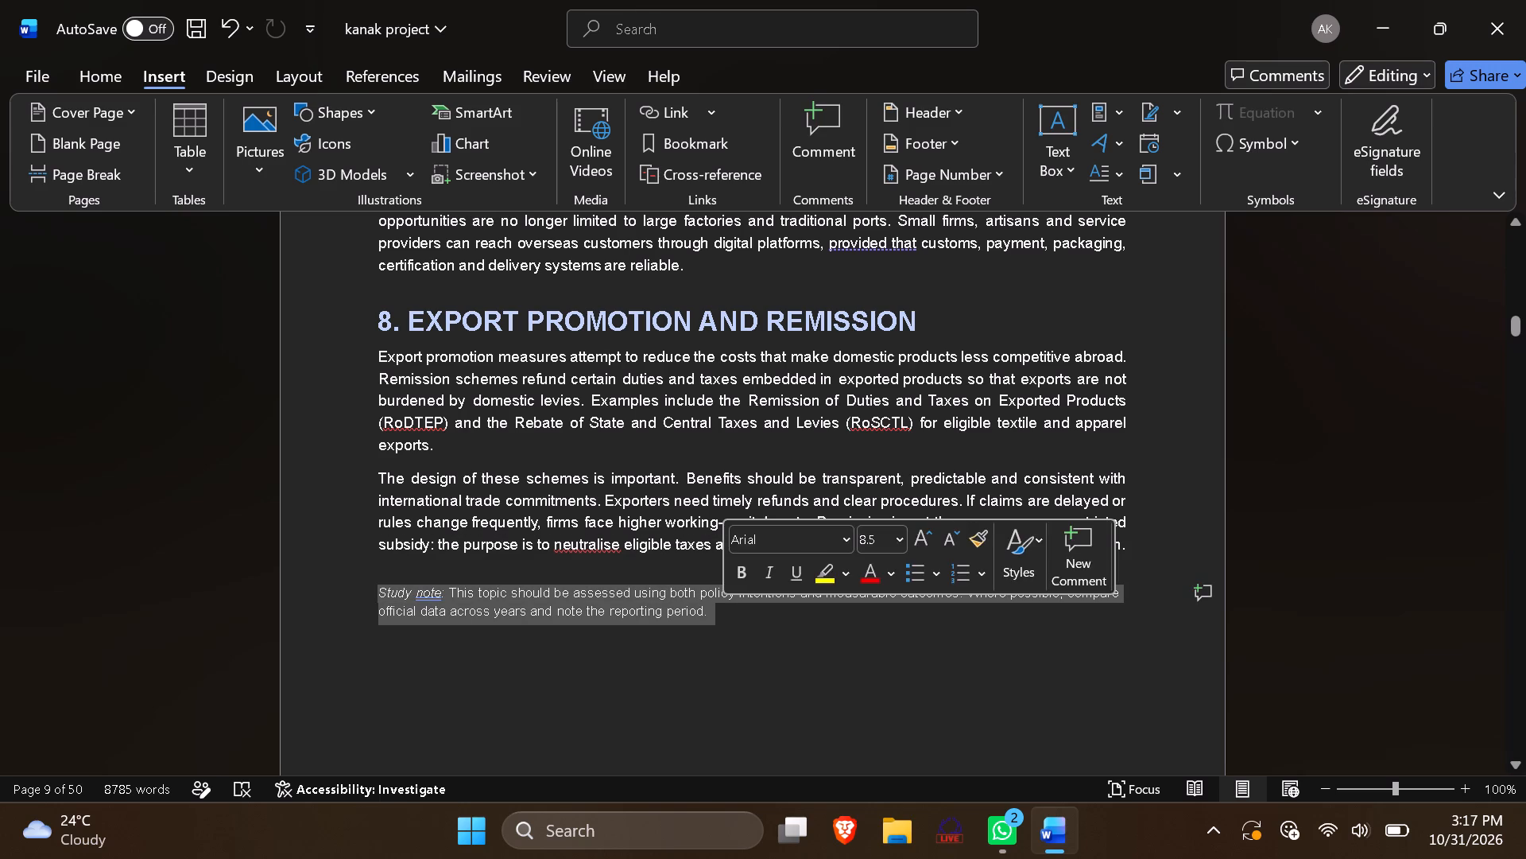
key(BackSpace)
Delete the study note text and its page break at the end of section 10, just before 11. LOGISTICS AND INFRASTRUCTURE.
key(Down)
key(Down)
key(Down)
key(Down)
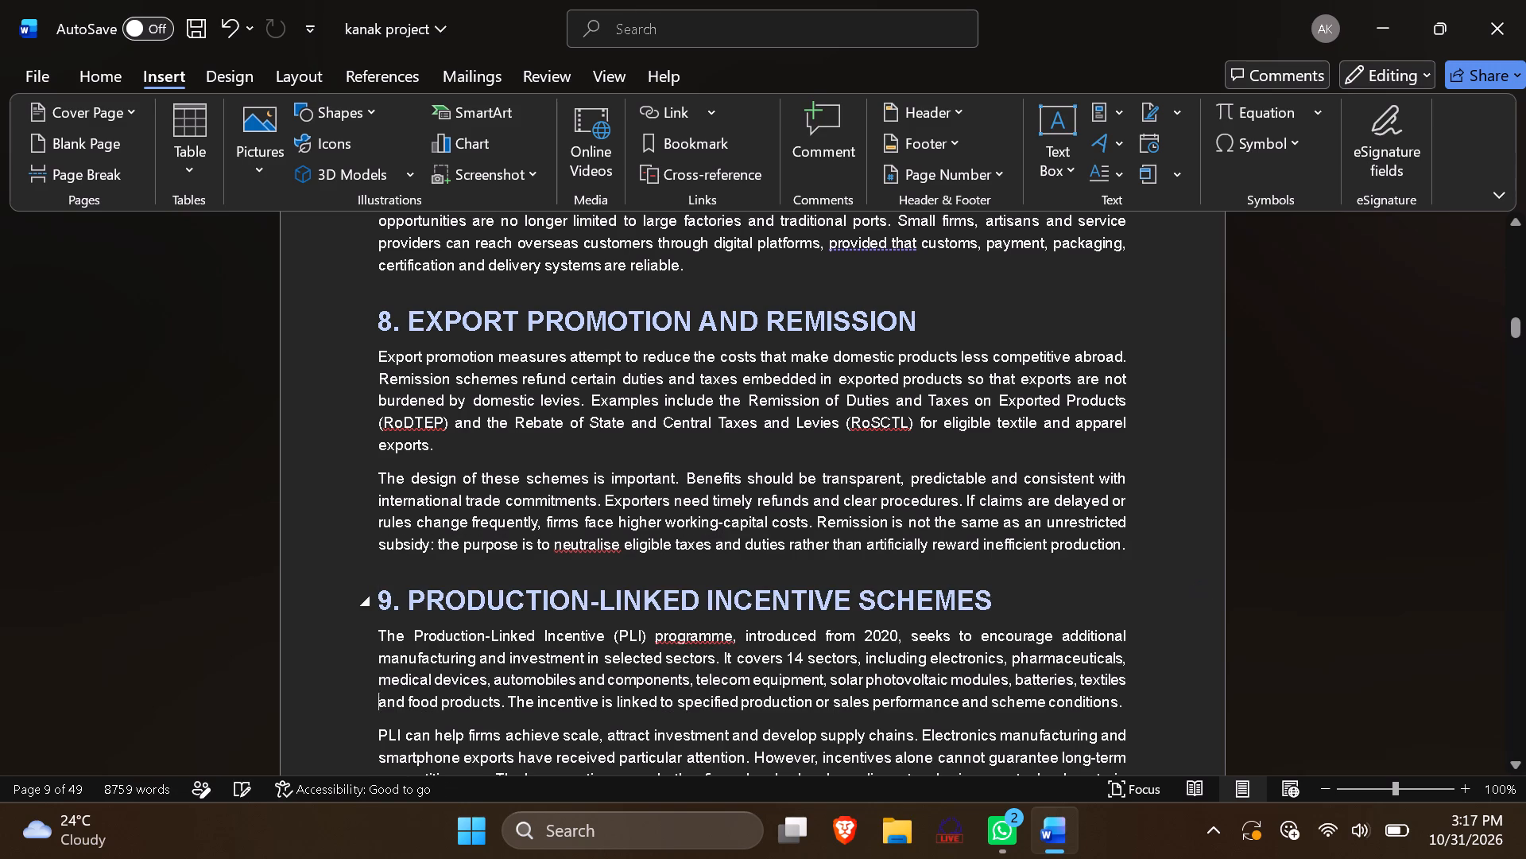
key(Down)
key(Down)
key(Down)
key(Down)
key(Down)
key(Down)
key(Down)
key(Down)
key(Down)
key(Down)
key(Down)
key(Down)
key(Down)
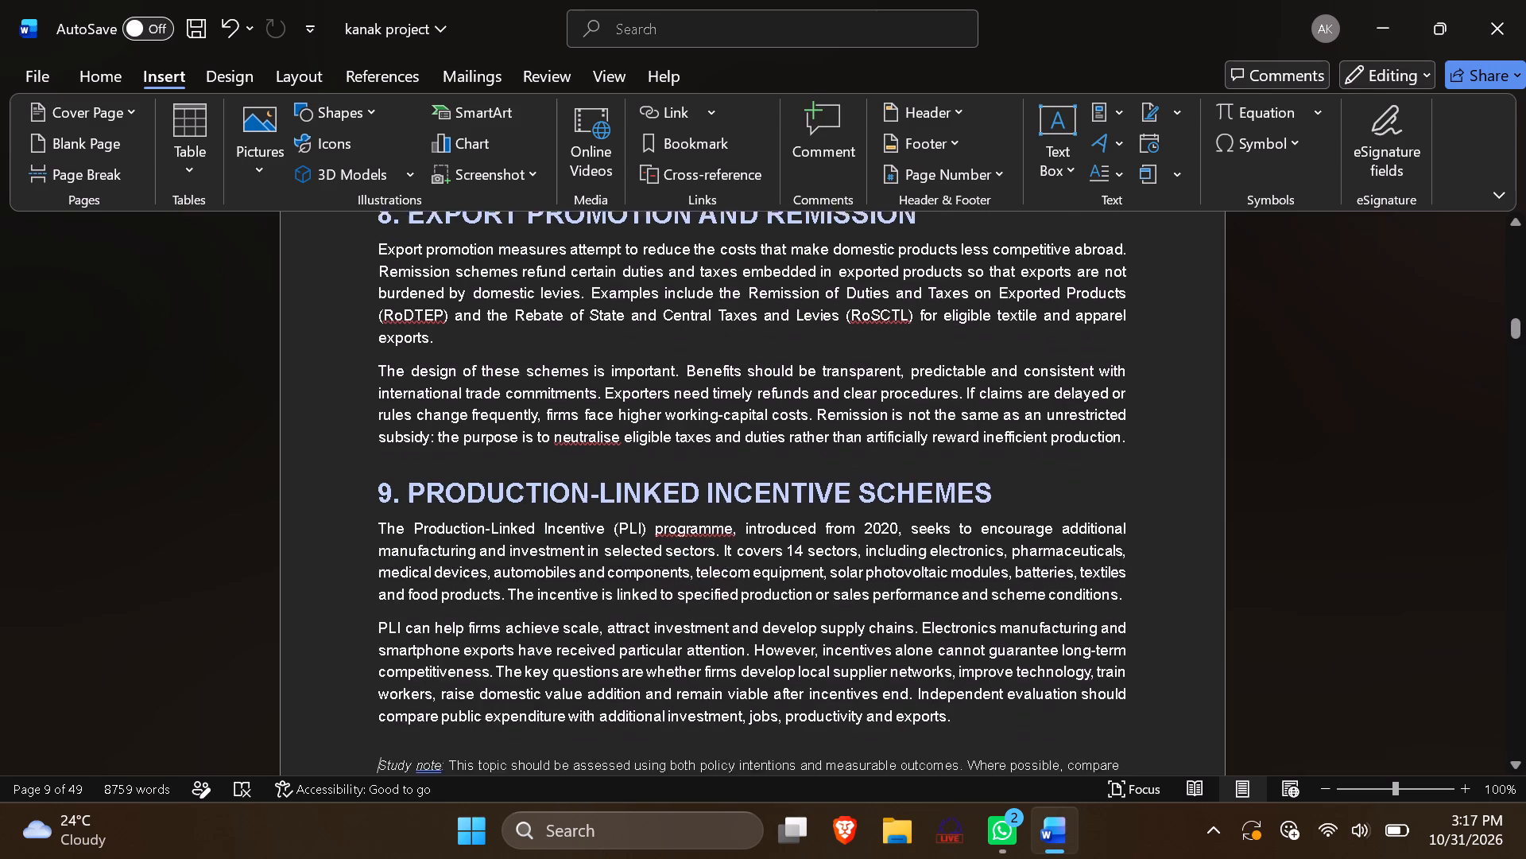
key(Down)
key(Down)
key(Down)
key(Down)
key(Down)
key(Down)
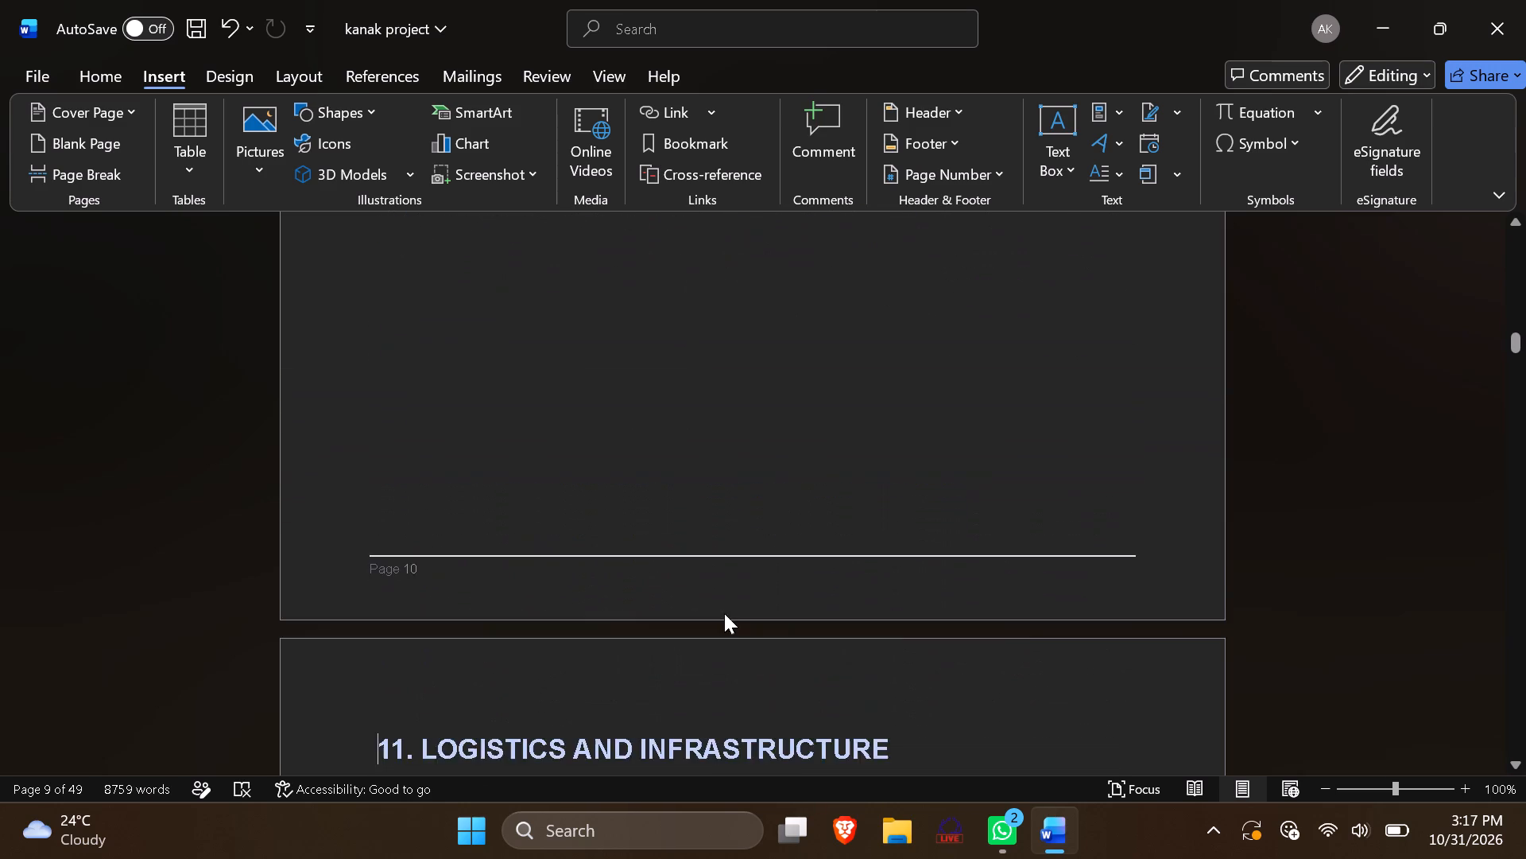
key(Down)
key(Up)
key(Up)
key(Up)
key(Up)
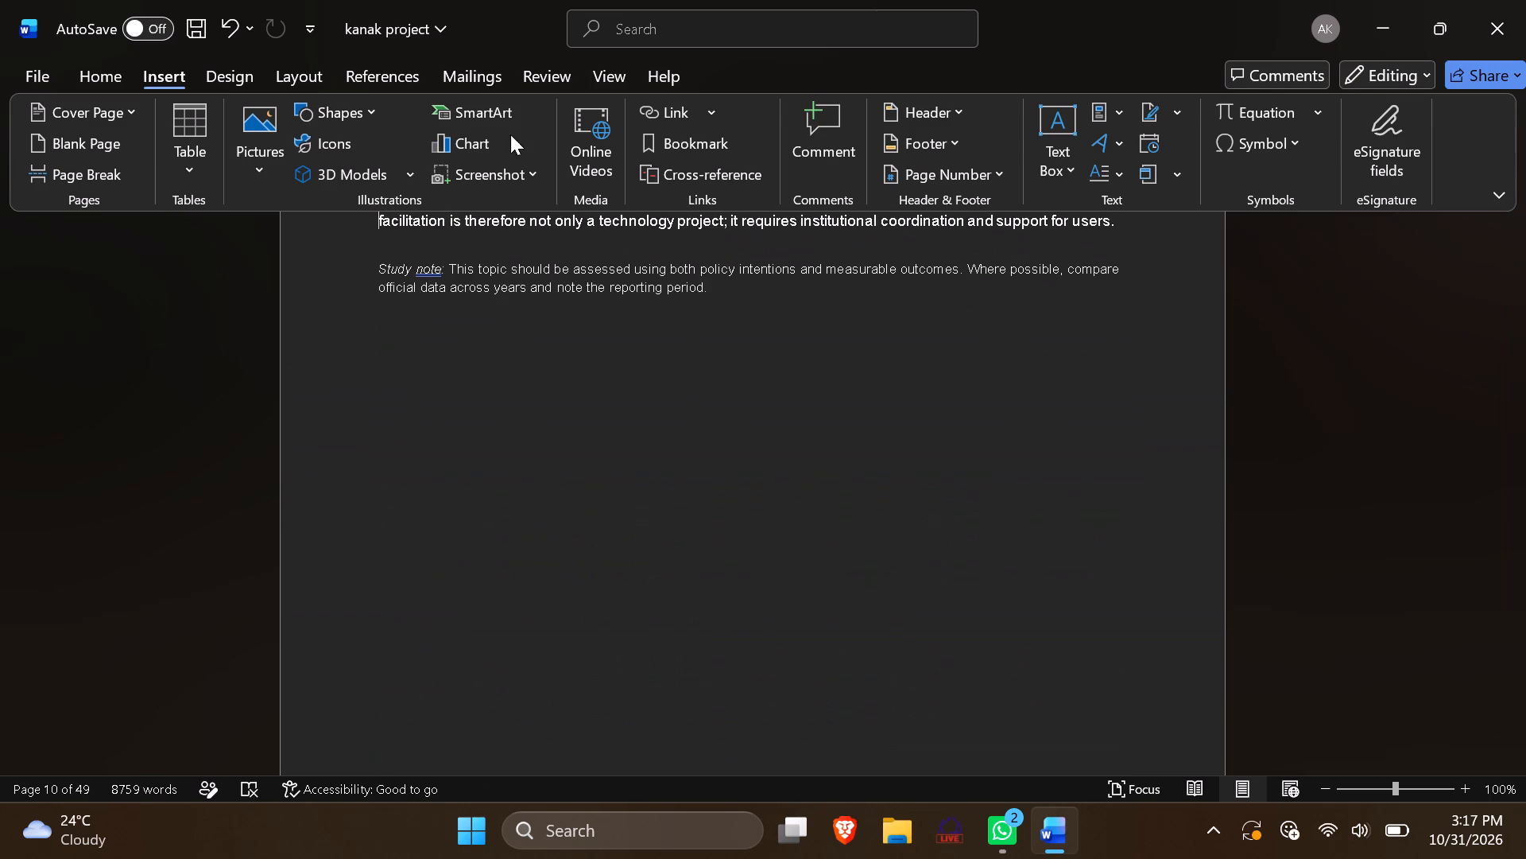
drag(377, 270, 754, 327)
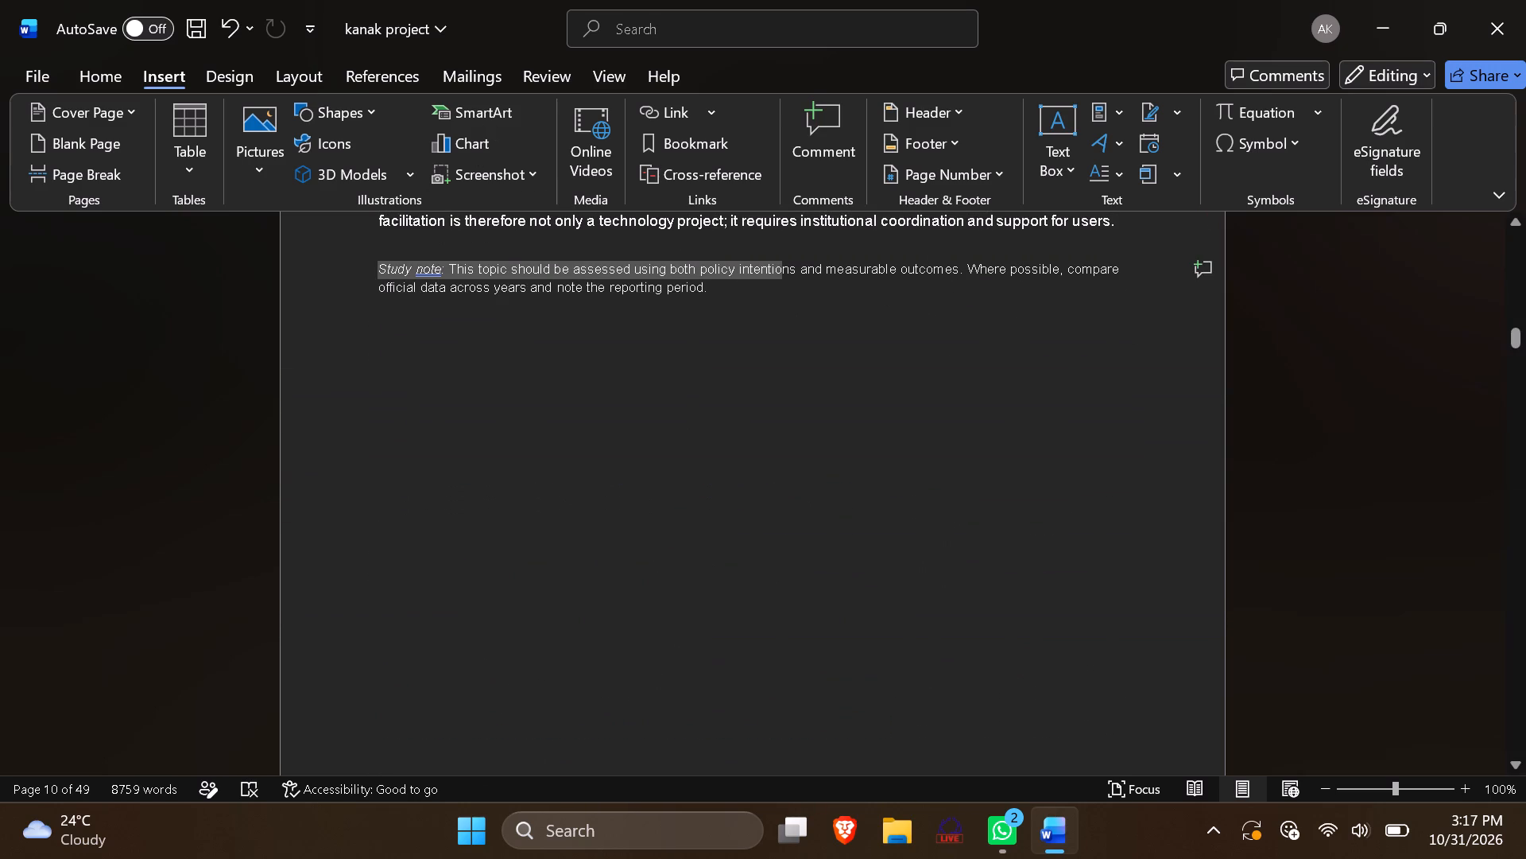
drag(754, 327, 709, 301)
key(BackSpace)
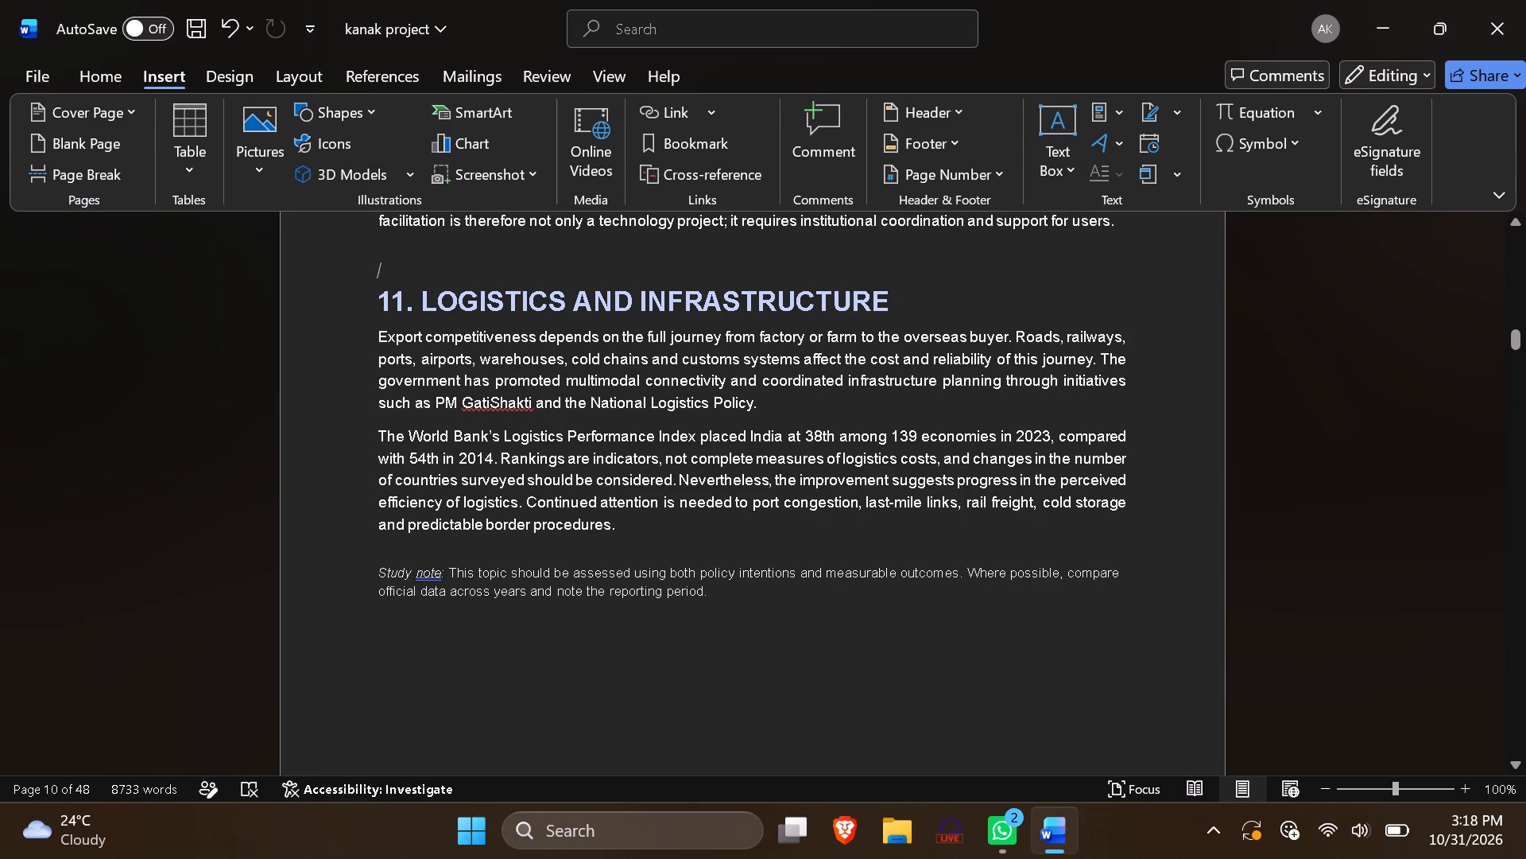
Delete the entire study note paragraph, including its page break, at the end of section 11, LOGISTICS AND INFRASTRUCTURE.
drag(381, 570, 709, 601)
key(BackSpace)
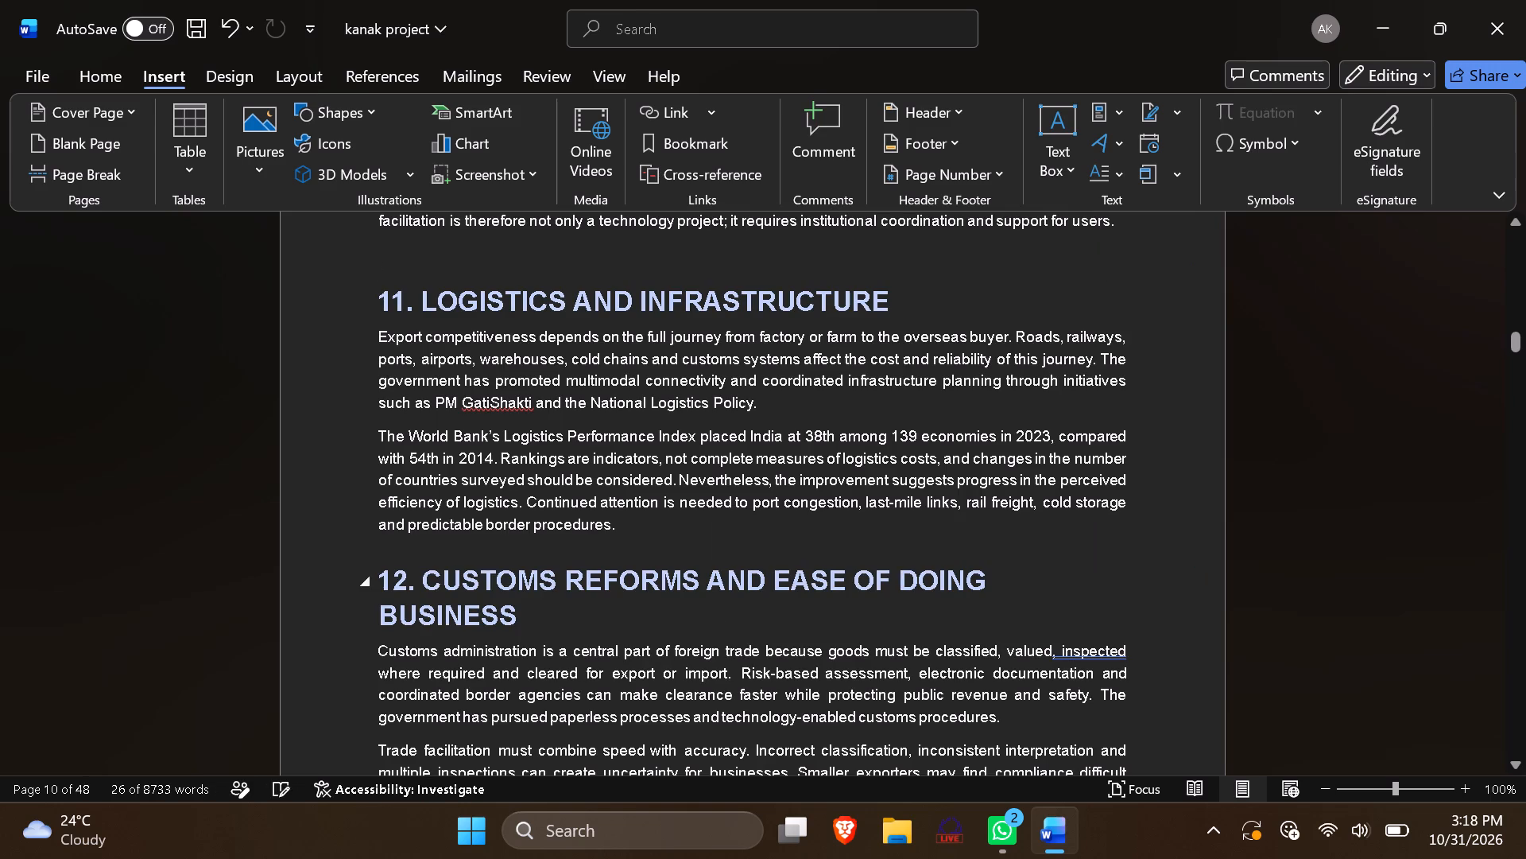
Delete the entire study note paragraph, including its page break, at the end of section 12, CUSTOMS REFORMS AND EASE OF DOING BUSINESS.
key(Down)
key(Down)
key(Down)
key(Down)
key(Down)
key(Down)
key(Down)
key(Down)
key(Down)
key(Down)
key(Down)
key(Down)
key(Down)
key(Down)
key(Down)
key(Down)
key(Down)
key(Down)
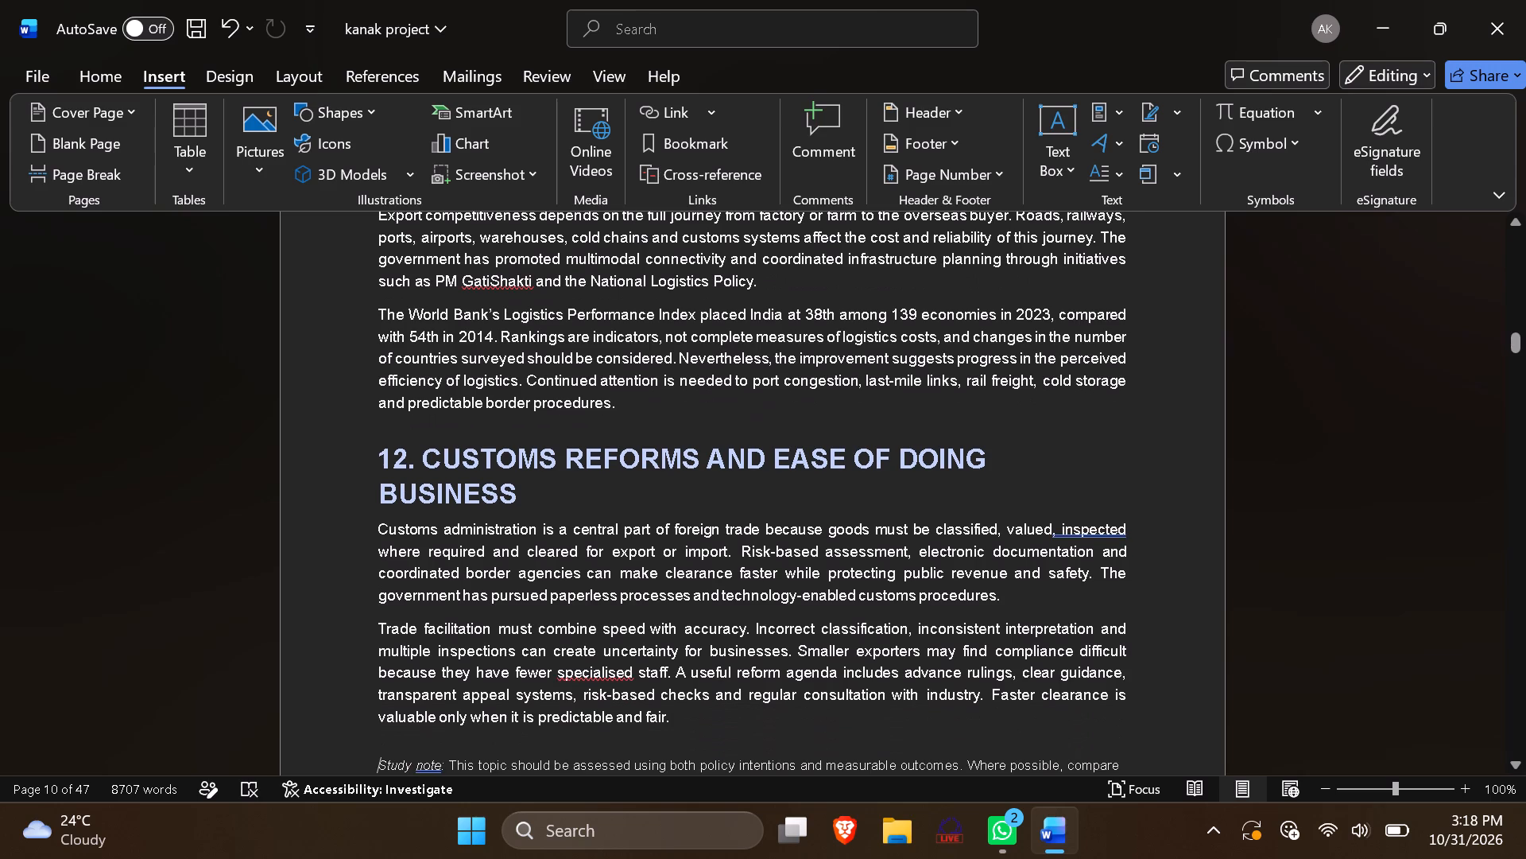
key(Down)
key(Down)
key(Down)
key(Down)
key(Down)
key(Down)
key(Down)
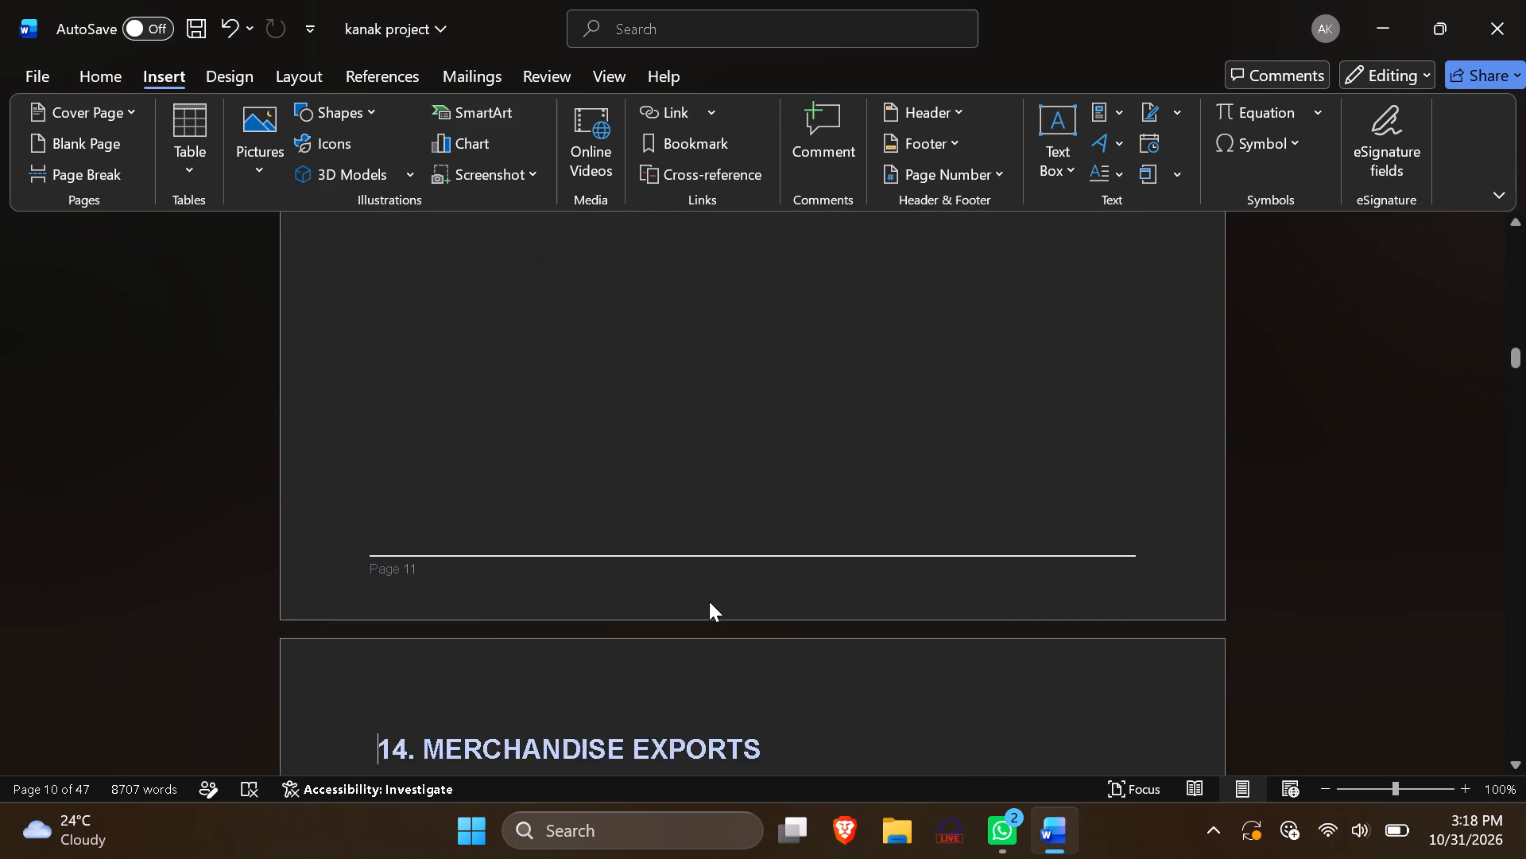
key(Up)
key(Up)
key(Up)
key(Up)
key(Up)
key(Up)
key(Up)
key(Up)
key(Up)
key(Up)
key(Up)
key(Up)
key(Up)
key(Up)
key(Up)
key(Up)
key(Up)
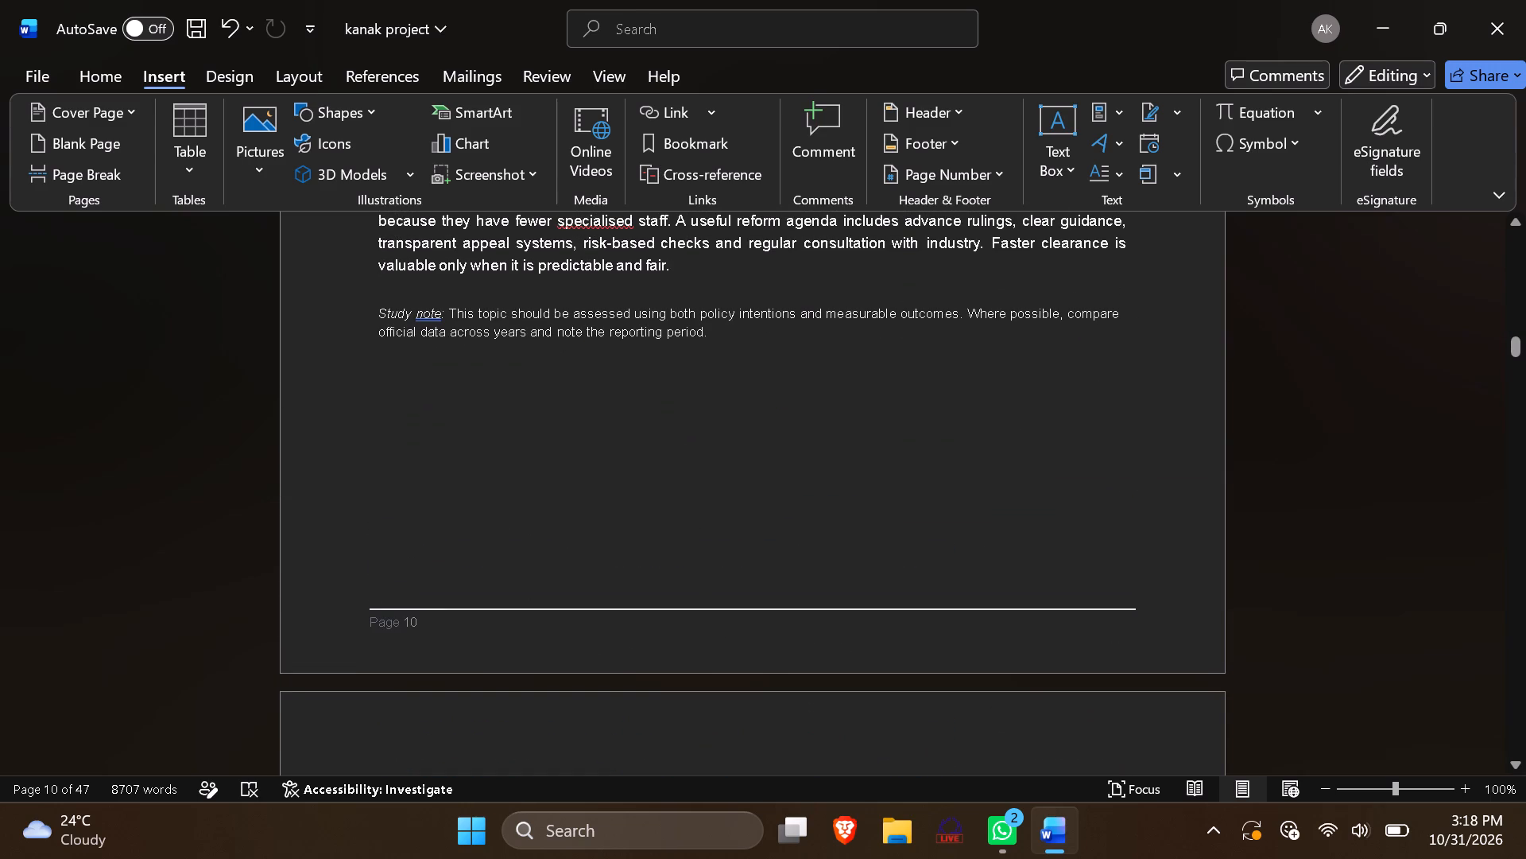
drag(376, 305, 713, 331)
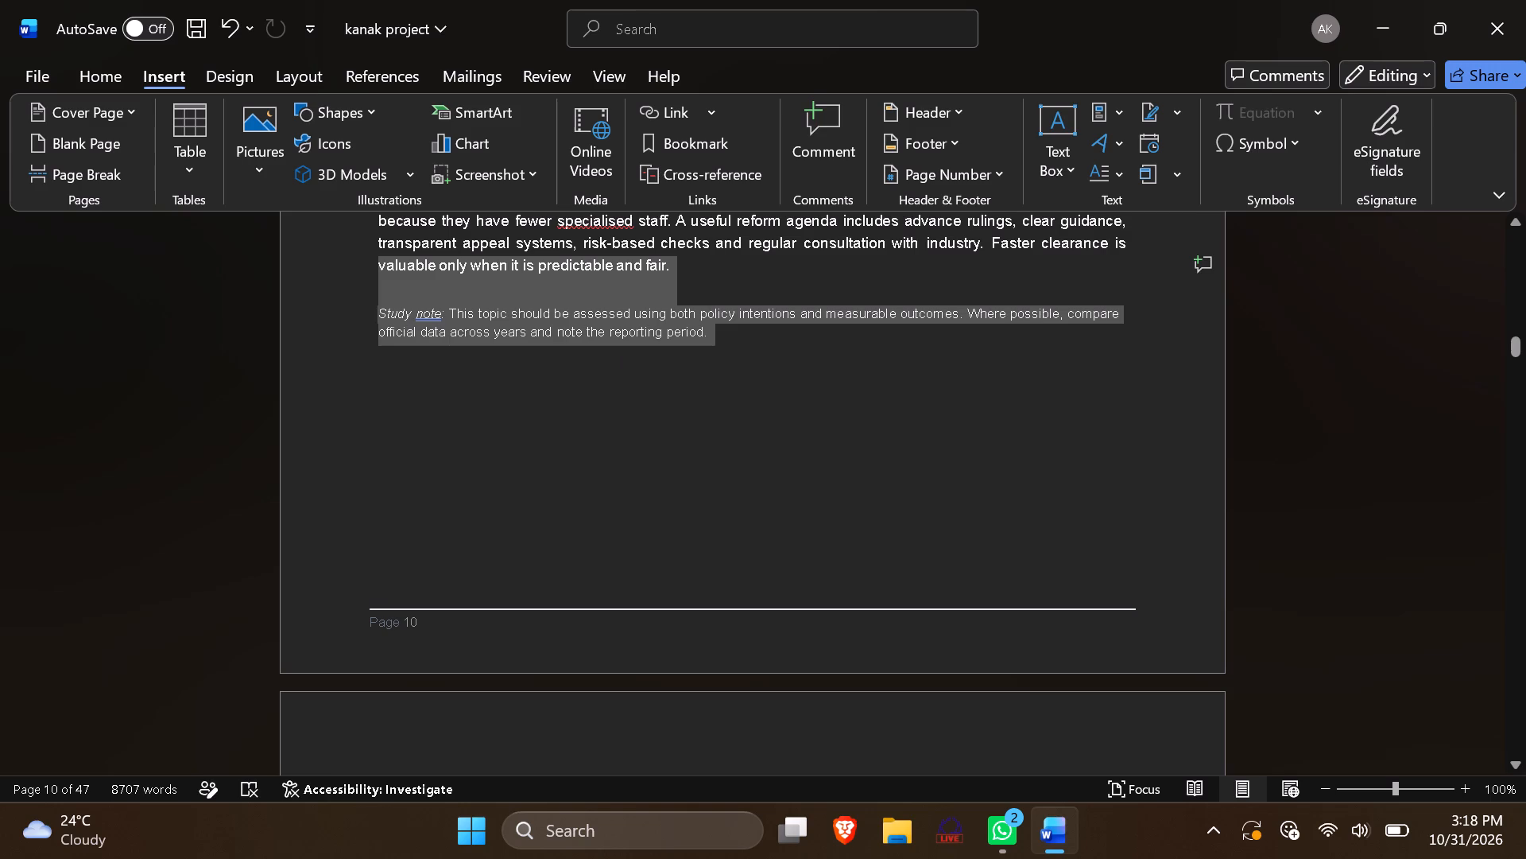
click(99, 540)
drag(380, 313, 442, 313)
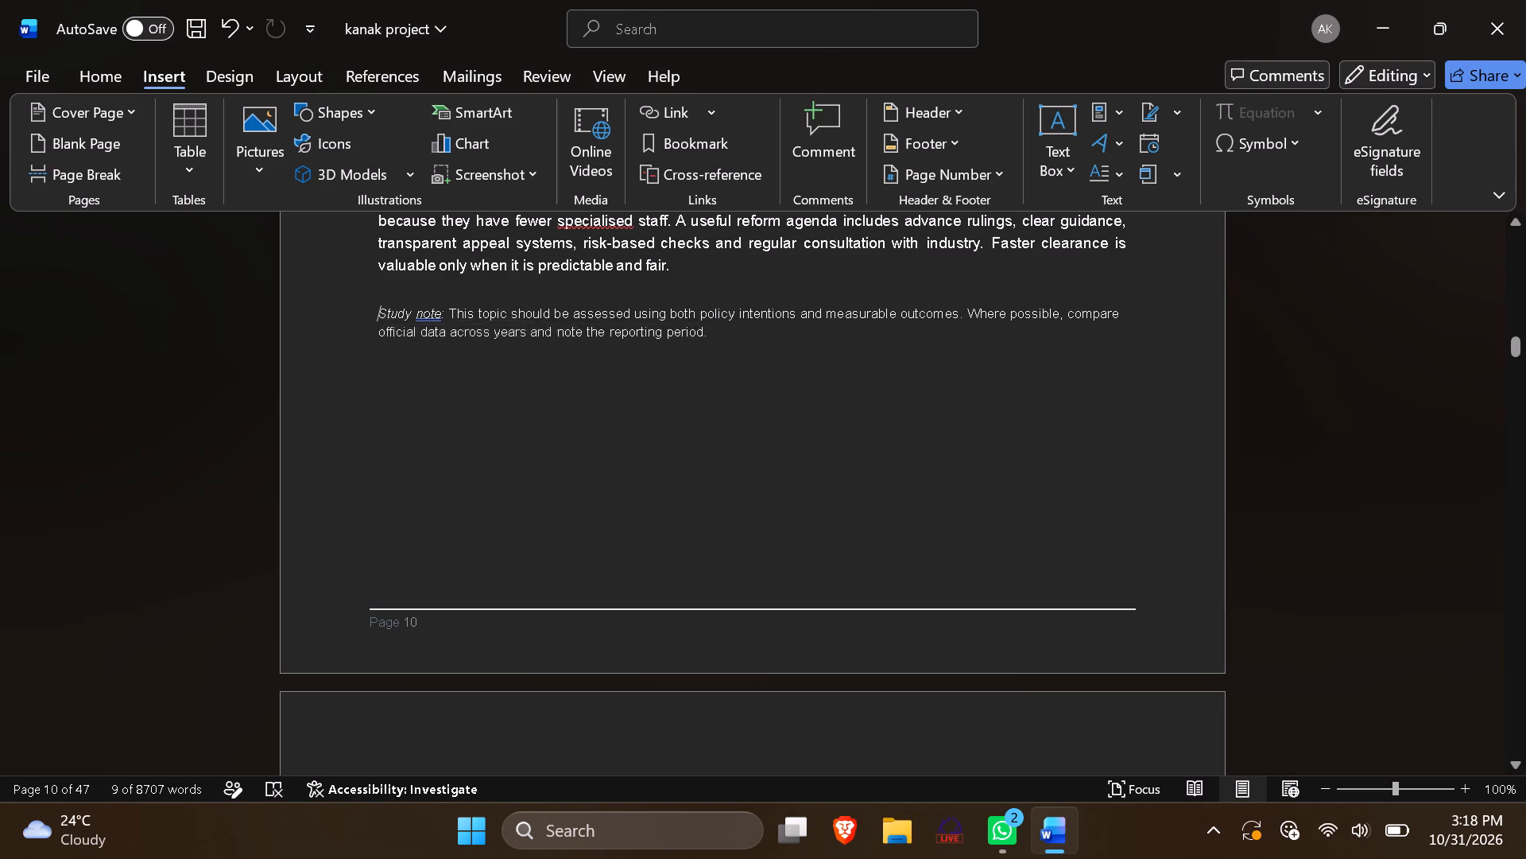
drag(442, 313, 795, 331)
key(BackSpace)
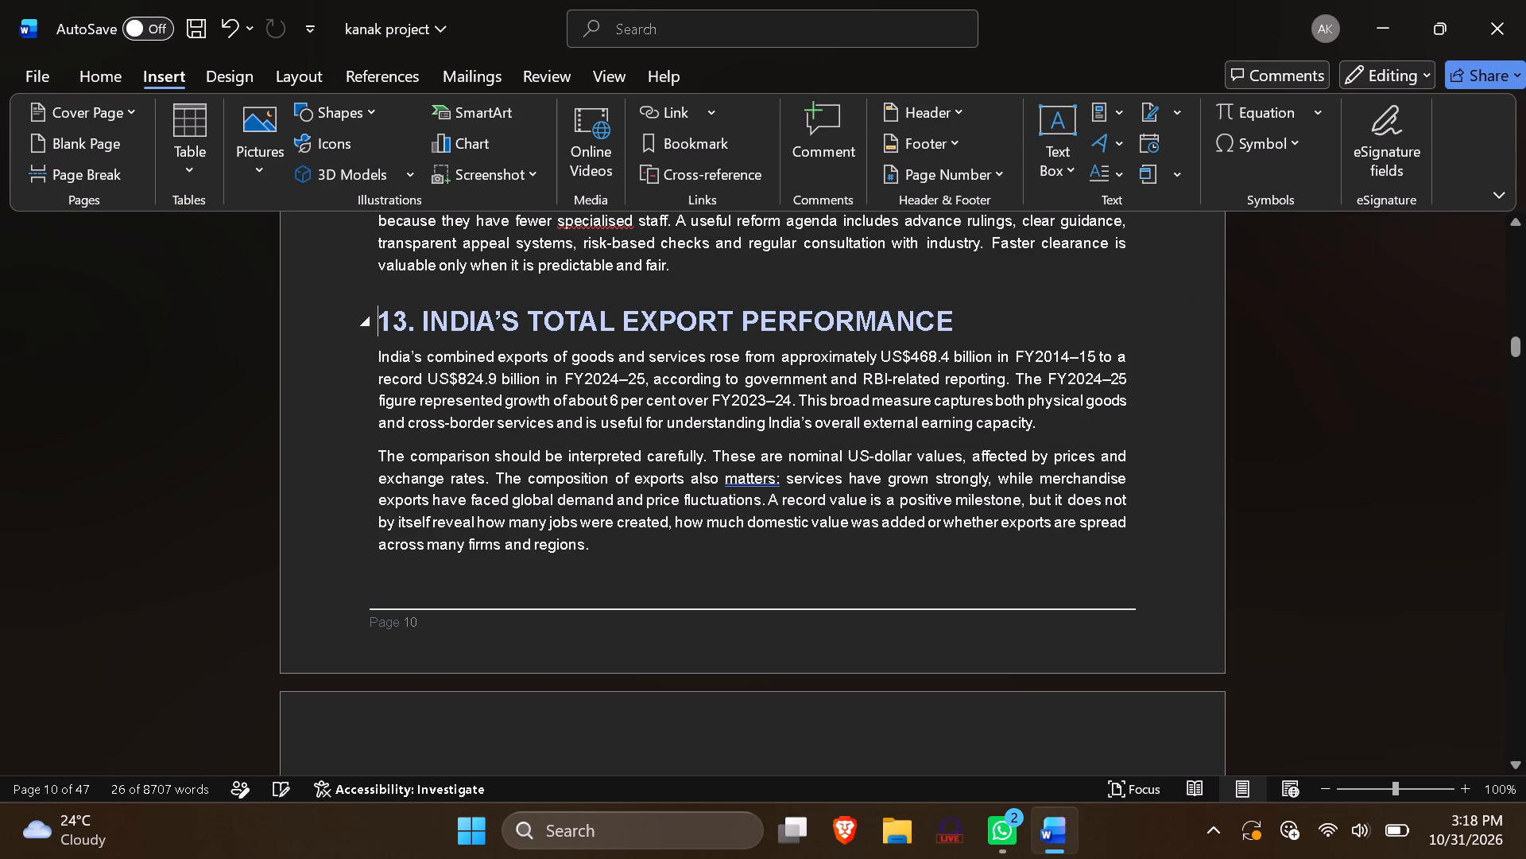
Delete the entire study note paragraph, including its page break, at the end of section 13, INDIA'S TOTAL EXPORT PERFORMANCE.
key(Down)
key(Down)
key(Down)
key(Down)
key(Down)
key(Down)
key(Down)
key(Down)
key(Down)
key(Down)
key(Down)
key(Down)
key(Down)
key(Down)
key(Down)
key(Down)
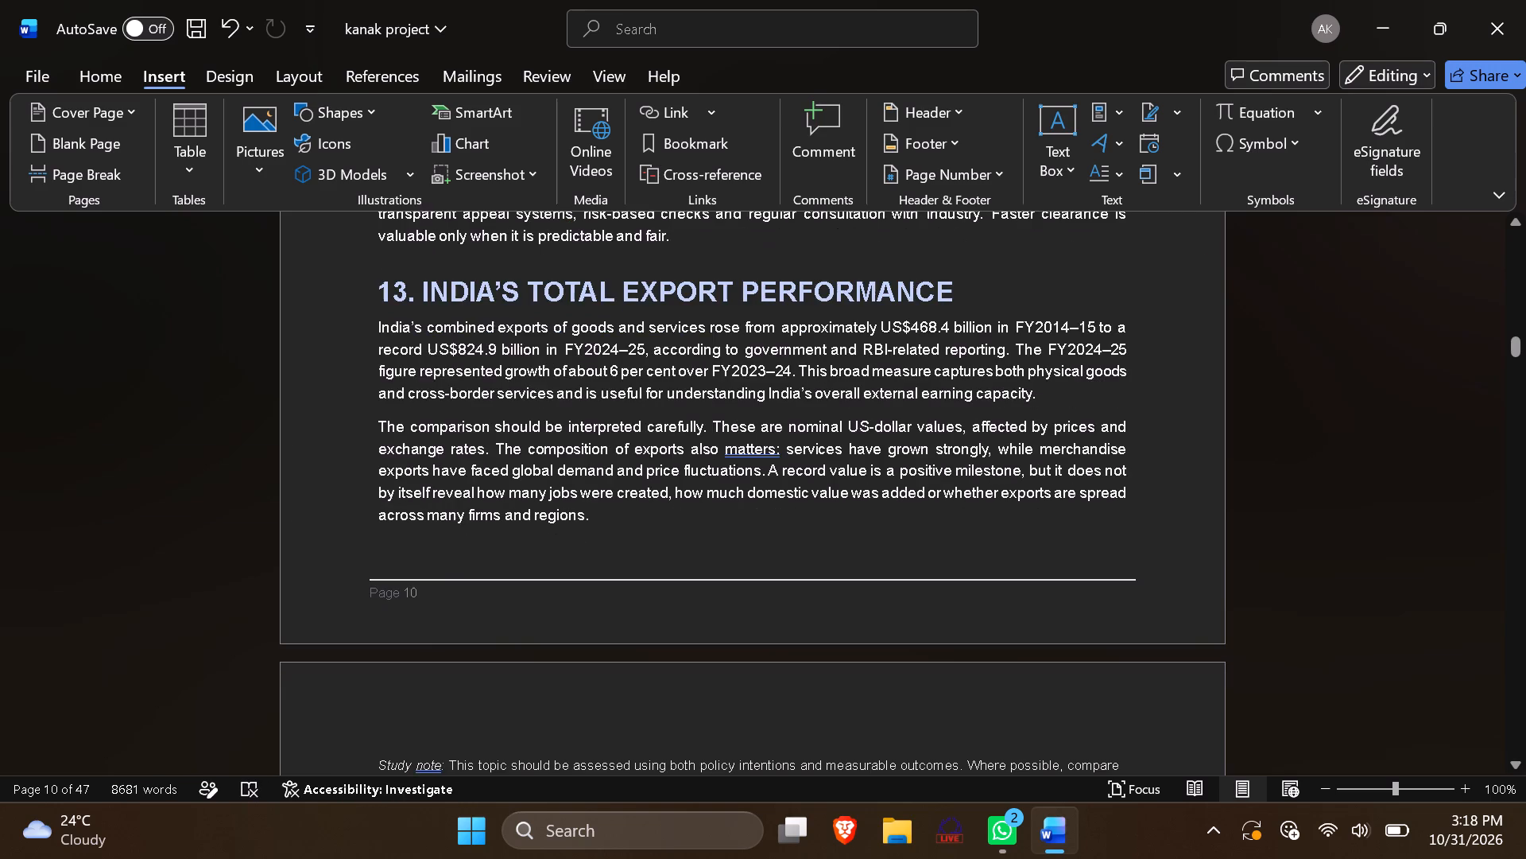
key(Down)
key(Up)
key(Up)
key(Up)
key(Up)
key(Up)
key(Up)
key(Up)
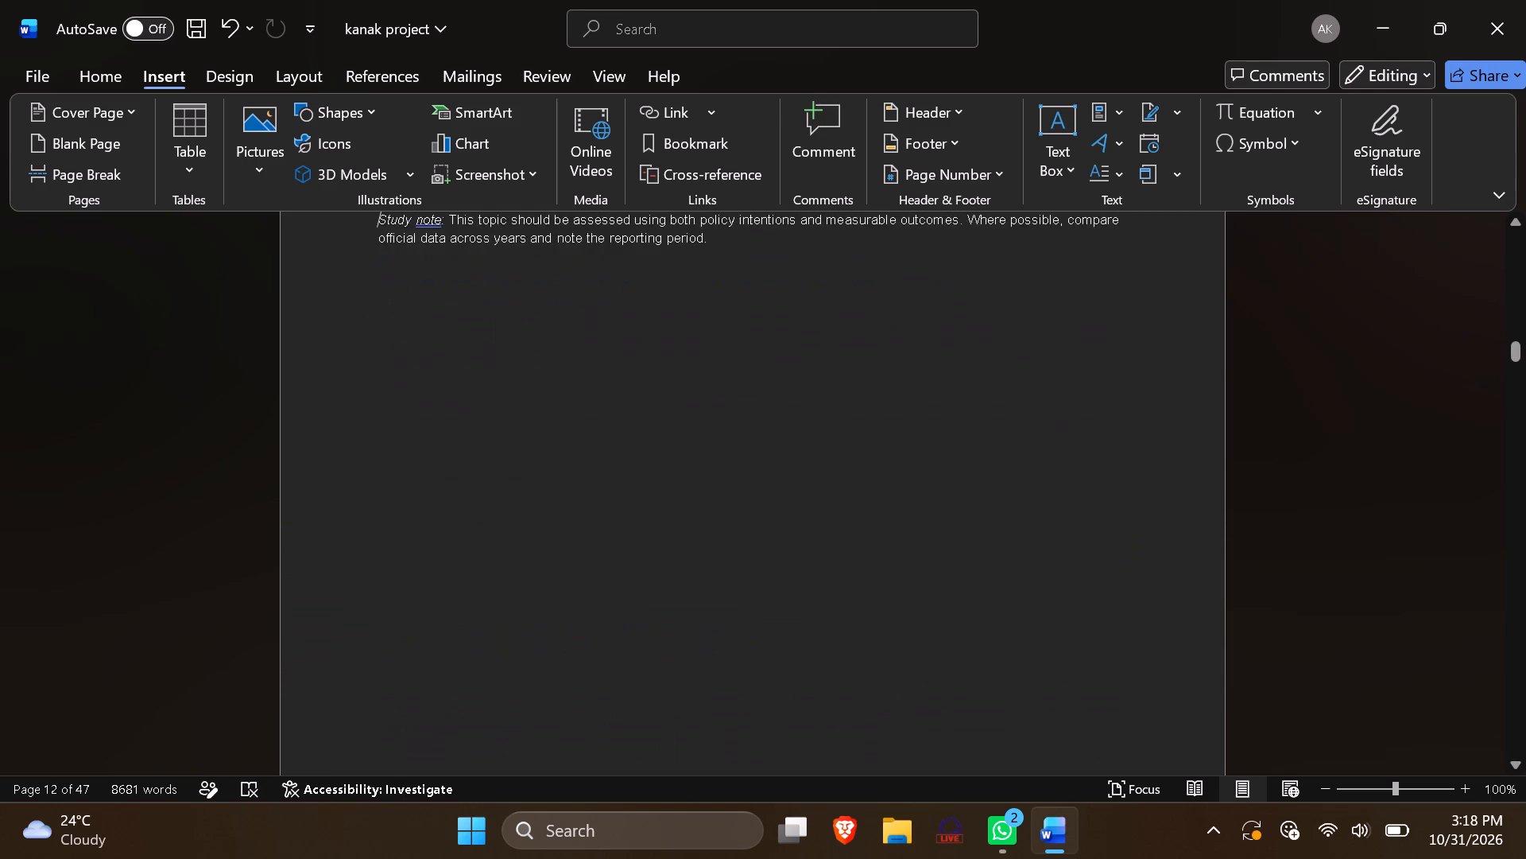
key(Up)
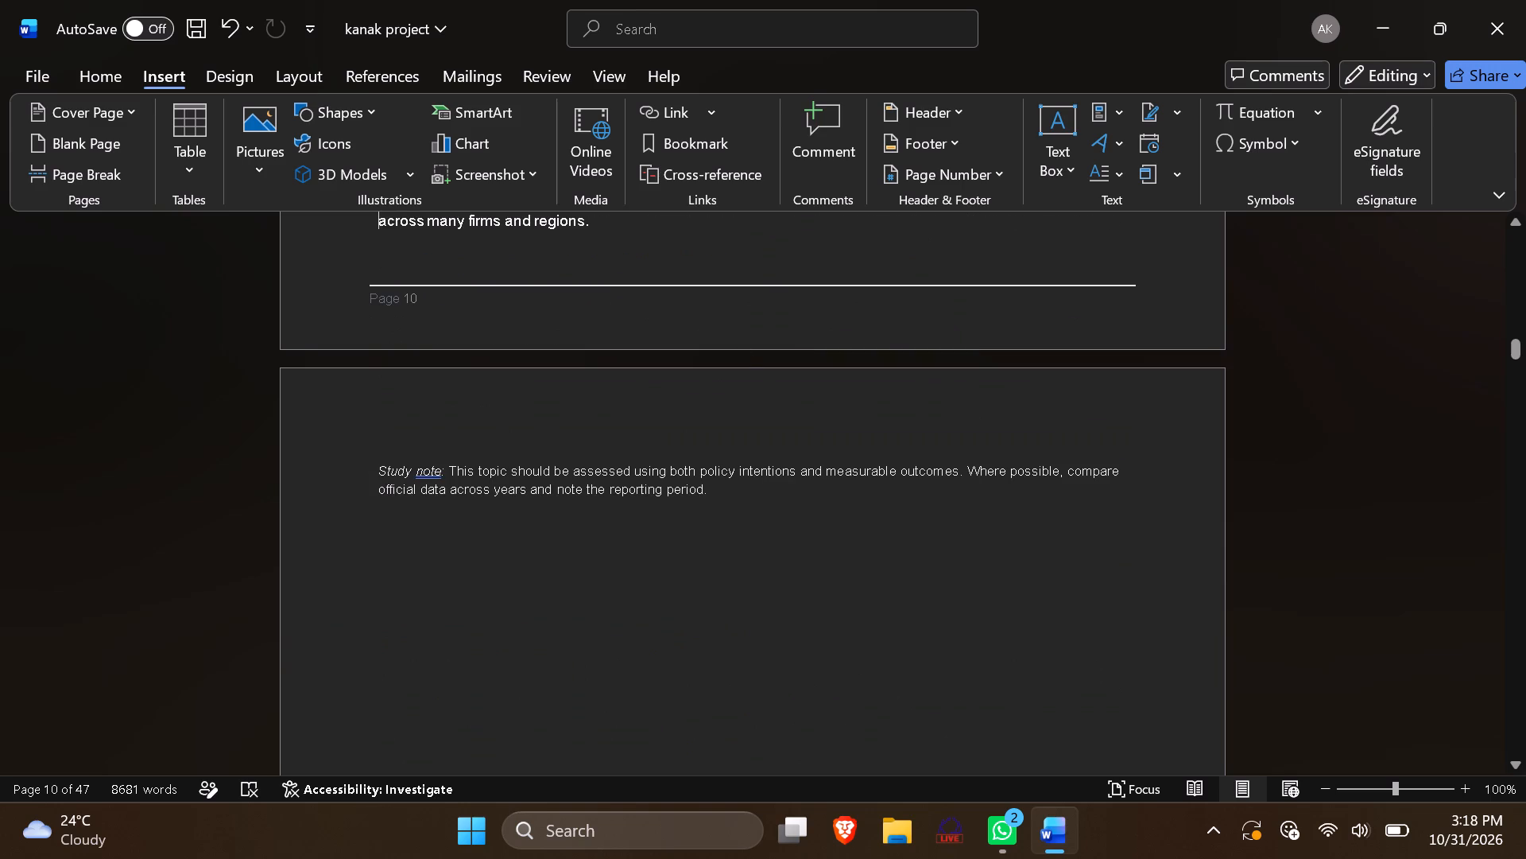
drag(374, 473, 953, 515)
key(BackSpace)
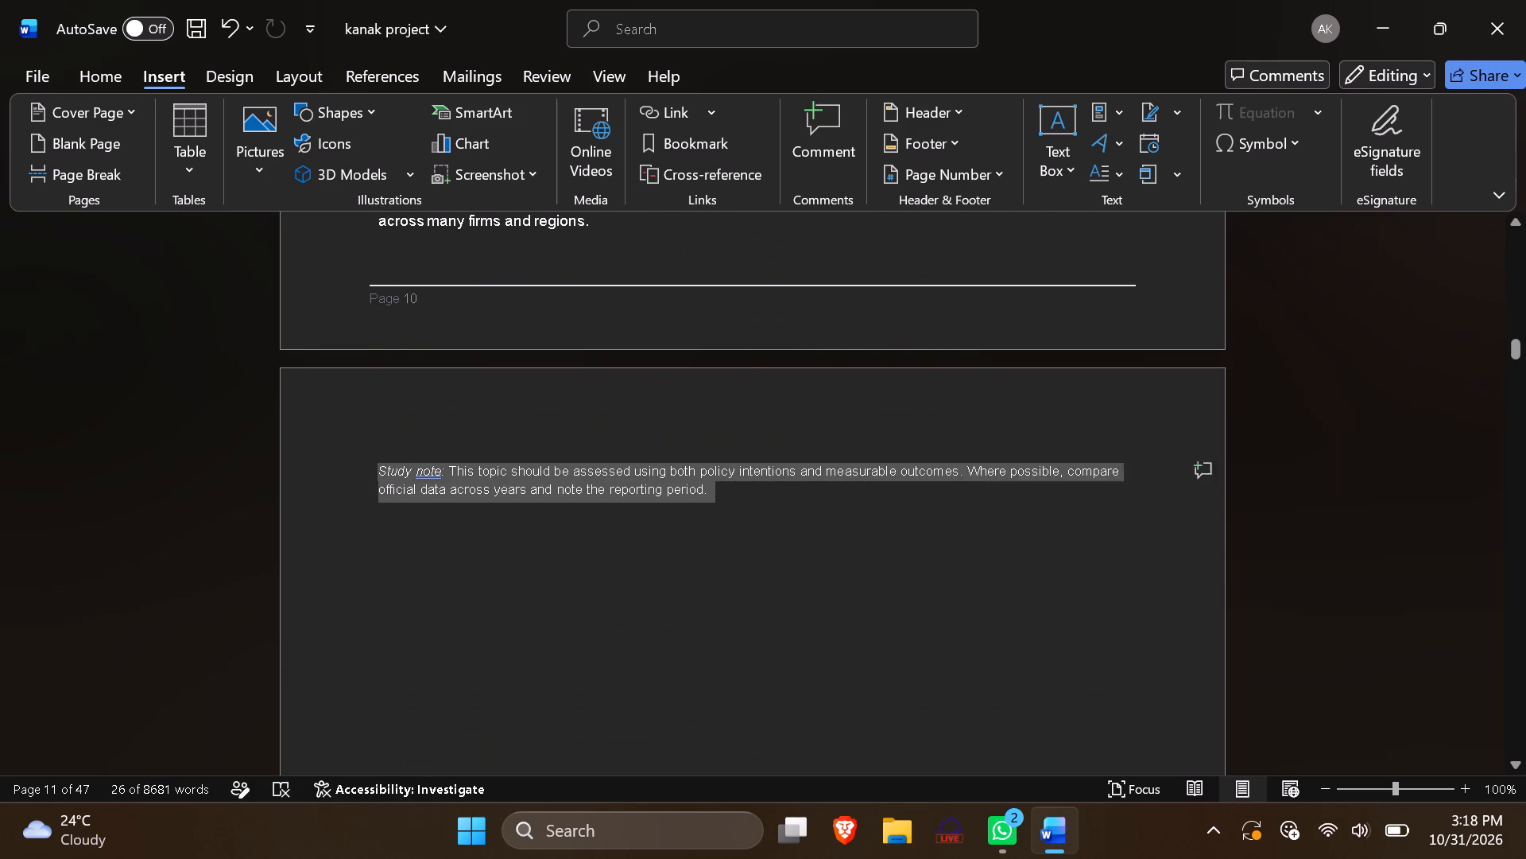
Delete the entire study note paragraph, including its page break, at the end of section 14, MERCHANDISE EXPORTS.
key(Up)
key(Up)
key(Up)
key(Up)
key(Up)
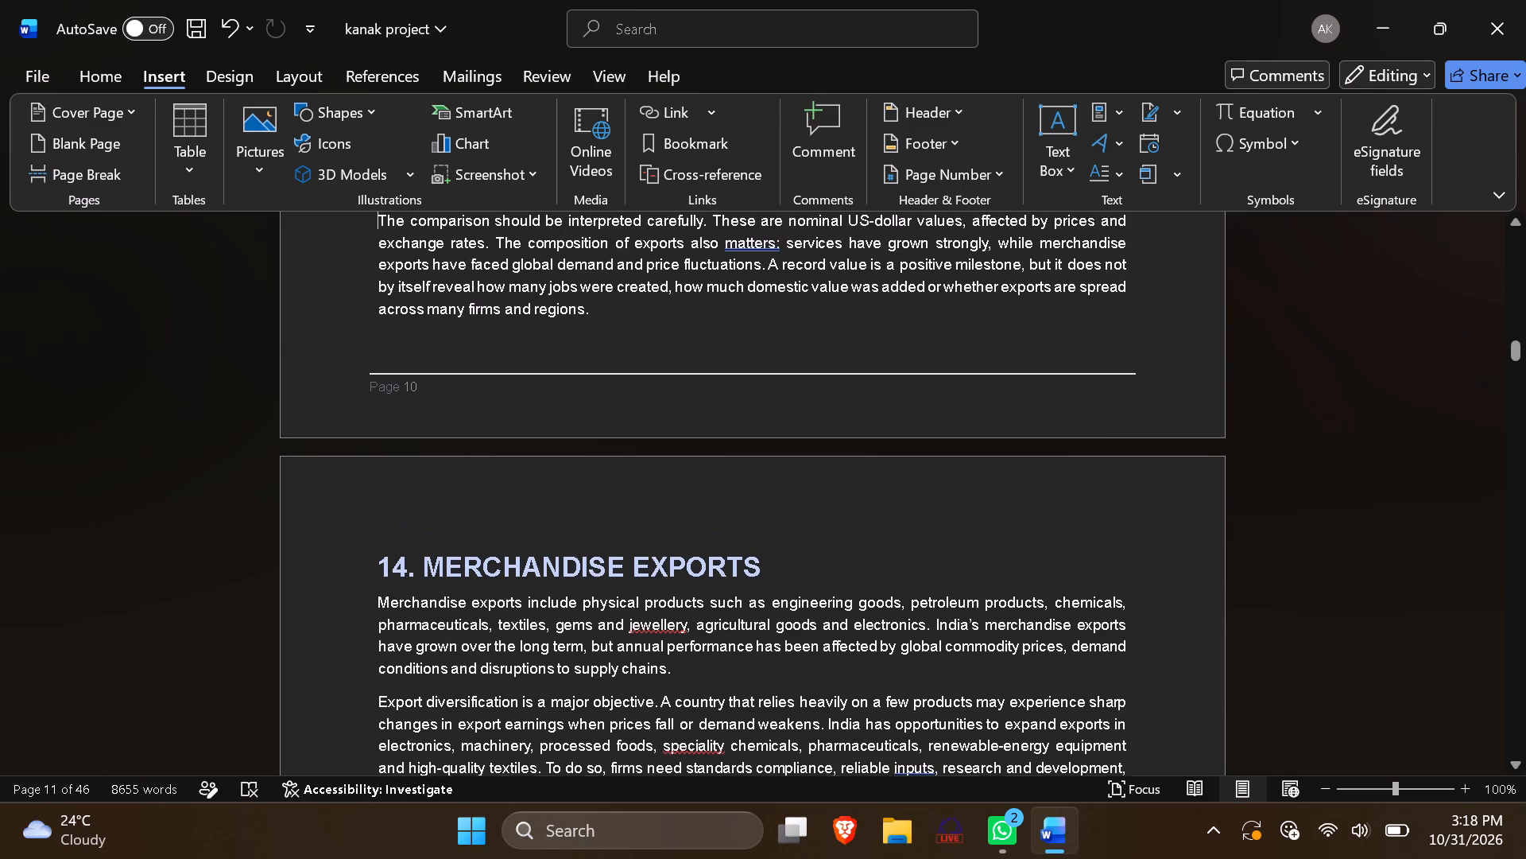
key(Up)
key(Up)
key(Down)
key(Down)
key(Down)
key(Down)
key(Down)
key(Down)
key(Down)
key(Down)
key(Down)
key(Down)
key(Down)
key(Down)
key(Down)
key(Down)
key(Down)
key(Down)
key(Down)
key(Down)
key(Down)
key(Down)
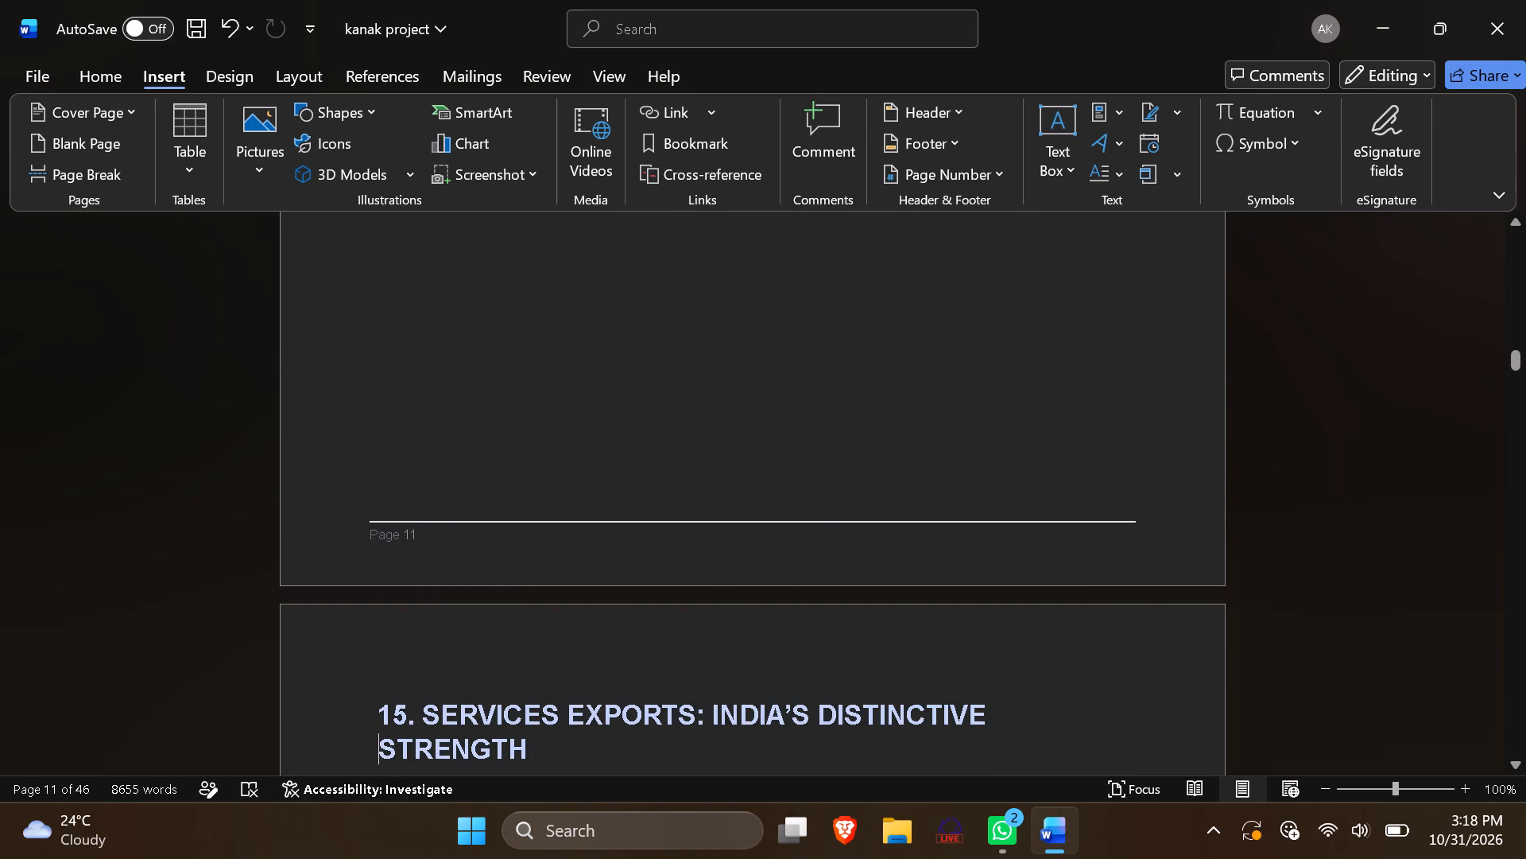
key(Up)
key(Up)
key(Up)
key(Up)
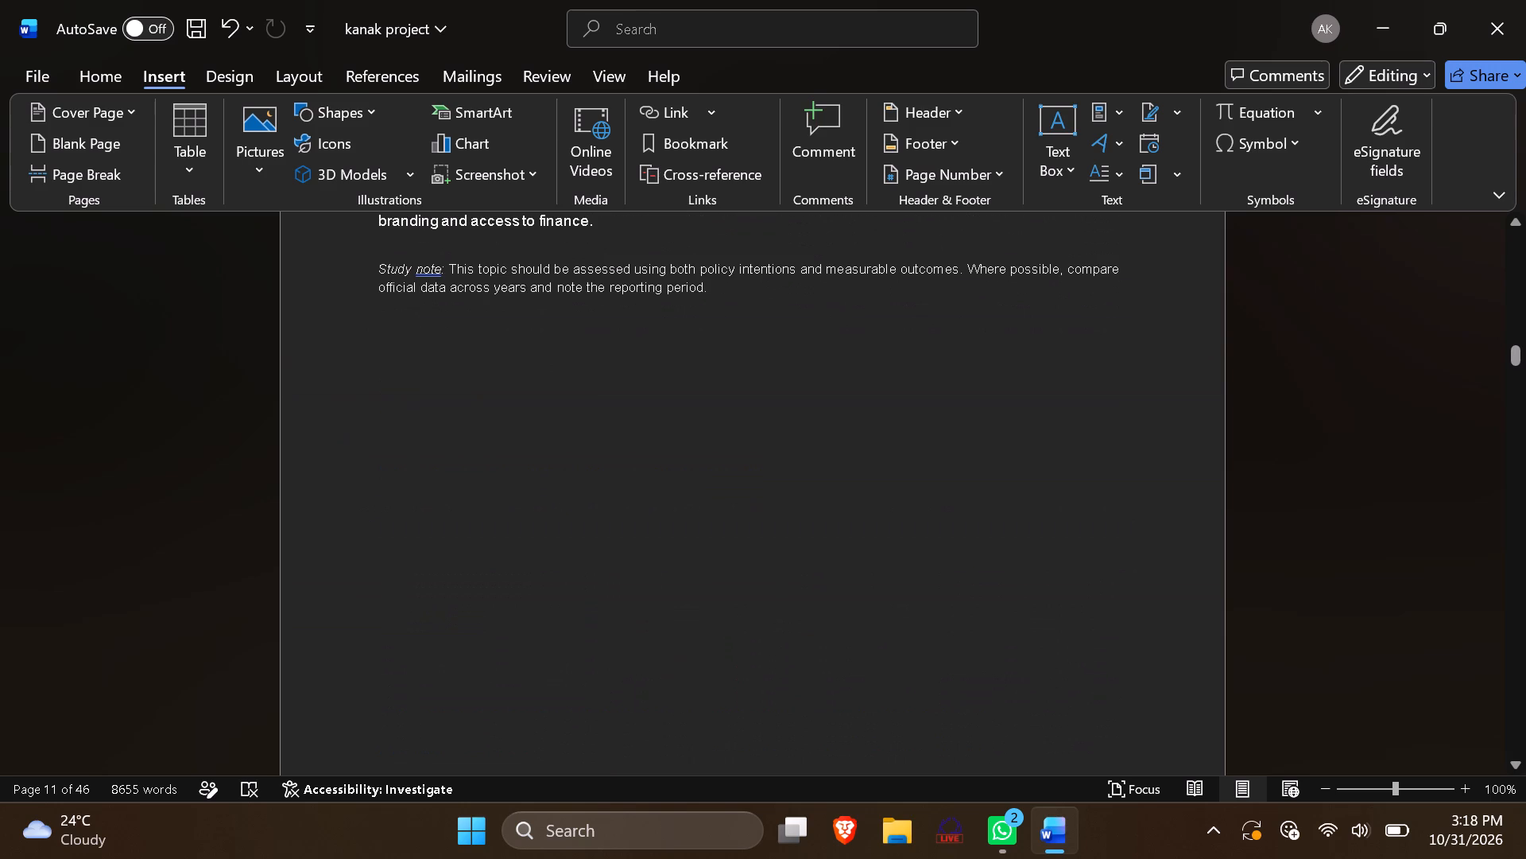
drag(381, 263, 729, 313)
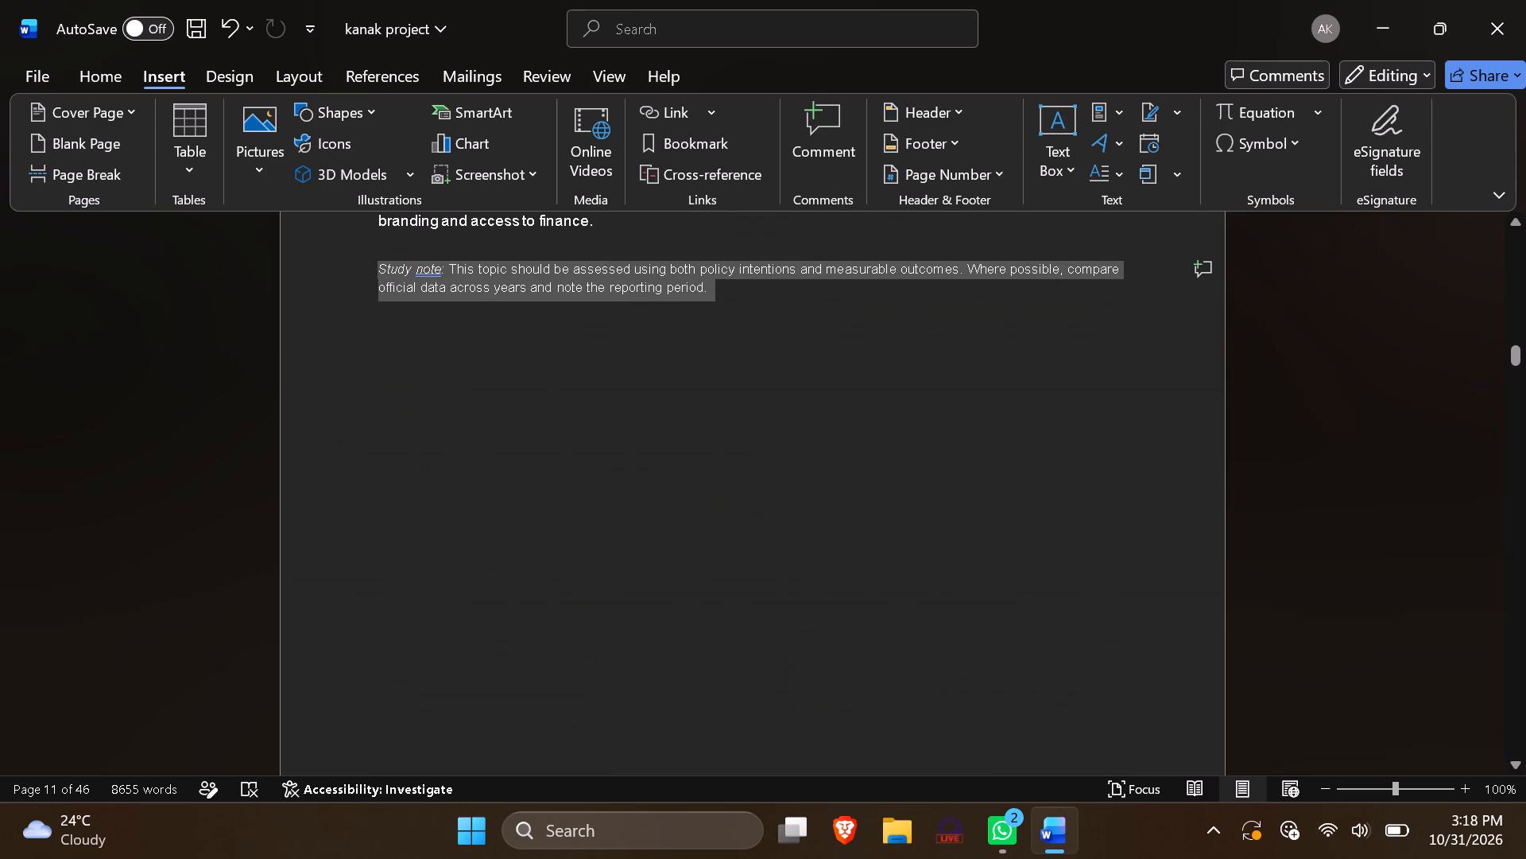
drag(729, 313, 718, 290)
key(BackSpace)
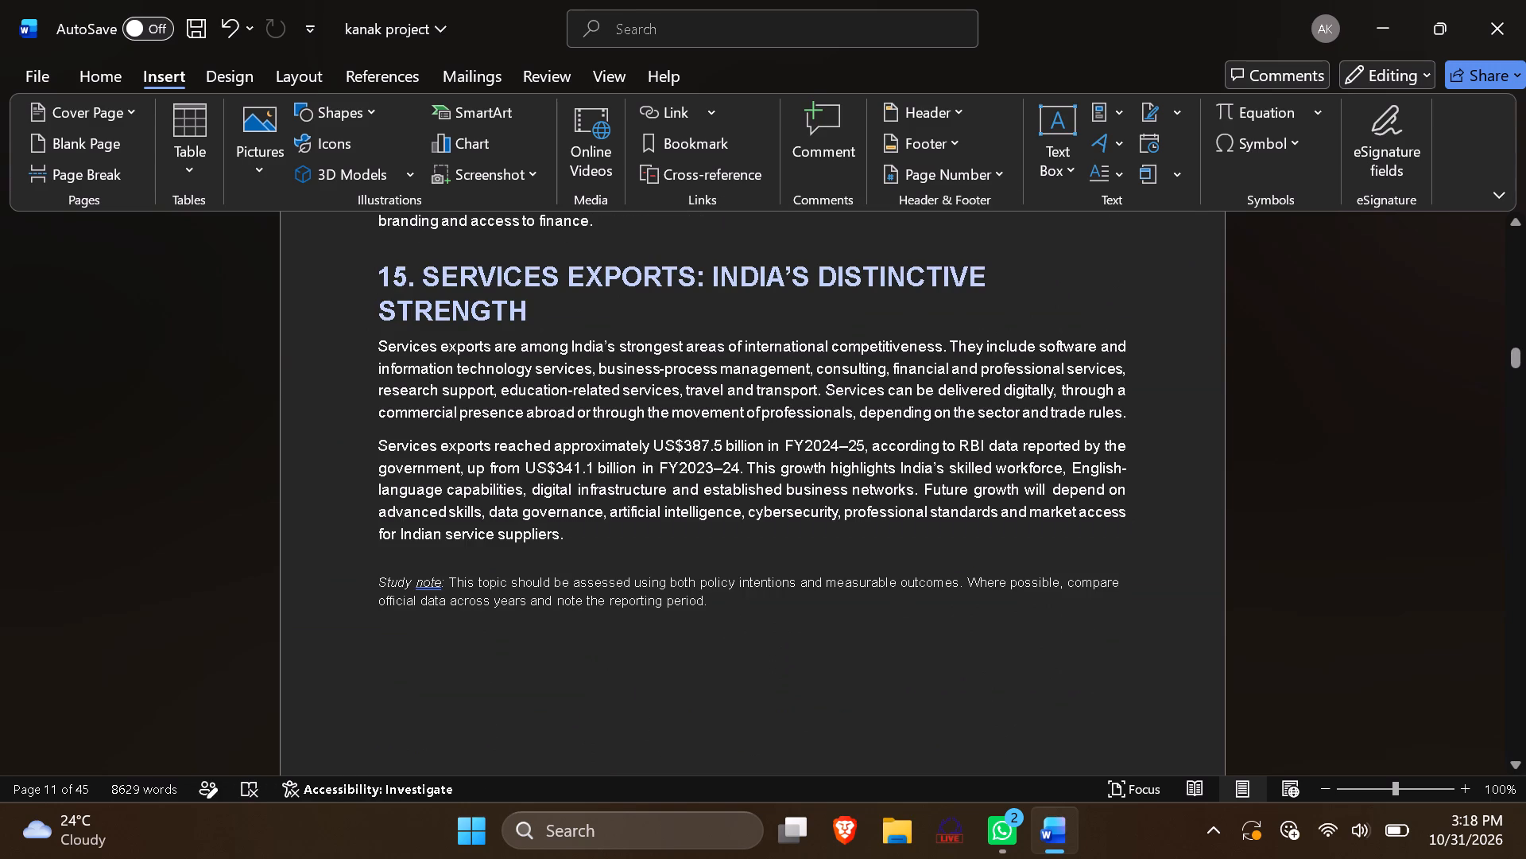
Delete the study note and its page break at the end of section 15, SERVICES EXPORTS: INDIA'S DISTINCTIVE STRENGTH.
drag(374, 578, 818, 625)
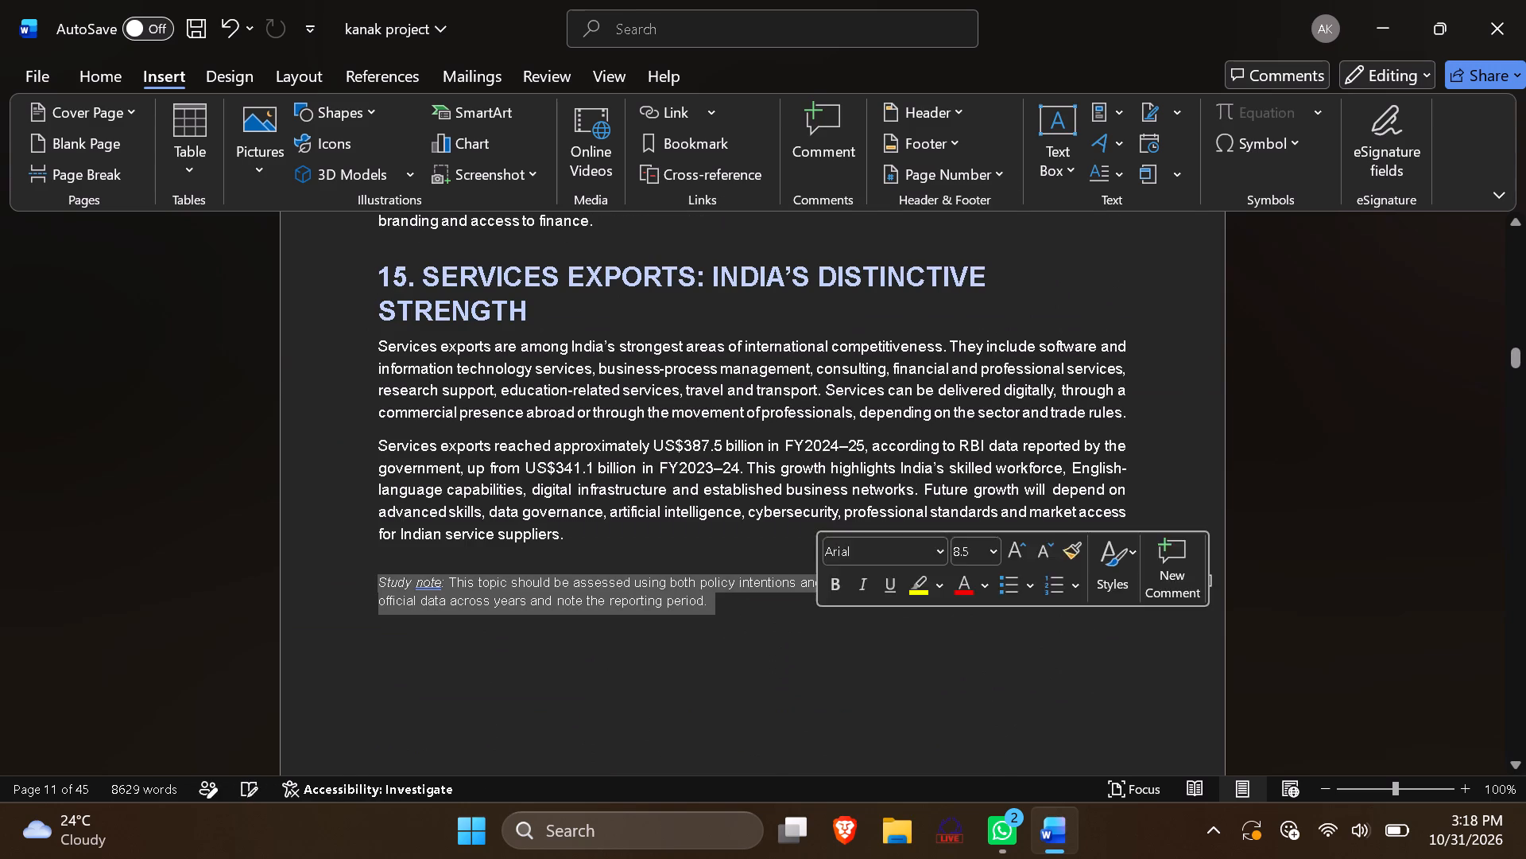
key(BackSpace)
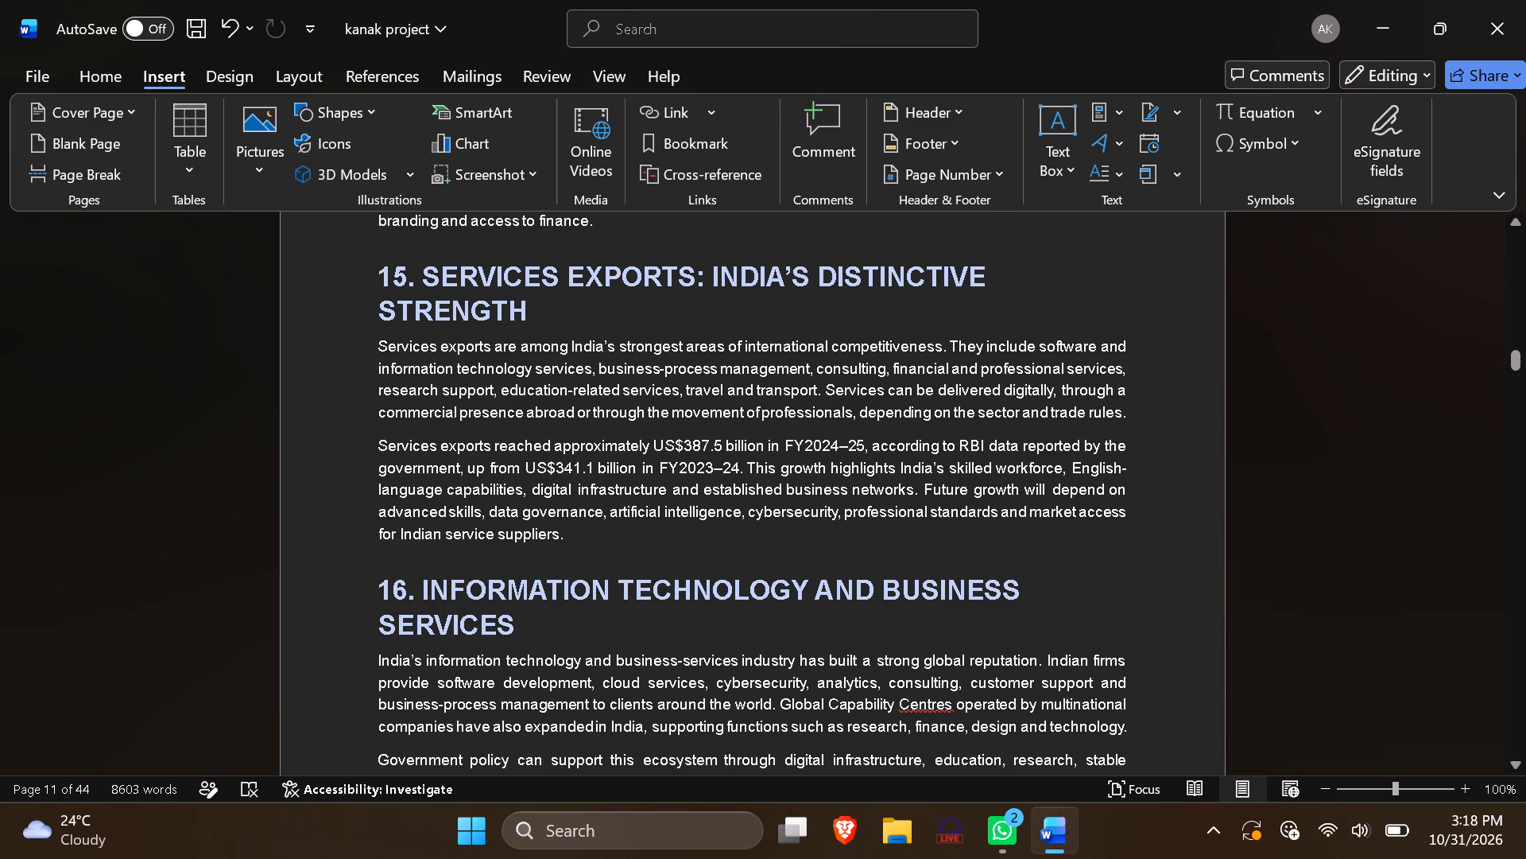
Delete the study note and its page break at the end of section 16, INFORMATION TECHNOLOGY AND BUSINESS SERVICES.
key(Down)
key(Down)
key(Down)
key(Down)
key(Down)
key(Down)
key(Down)
key(Down)
key(Down)
key(Down)
key(Down)
key(Down)
key(Down)
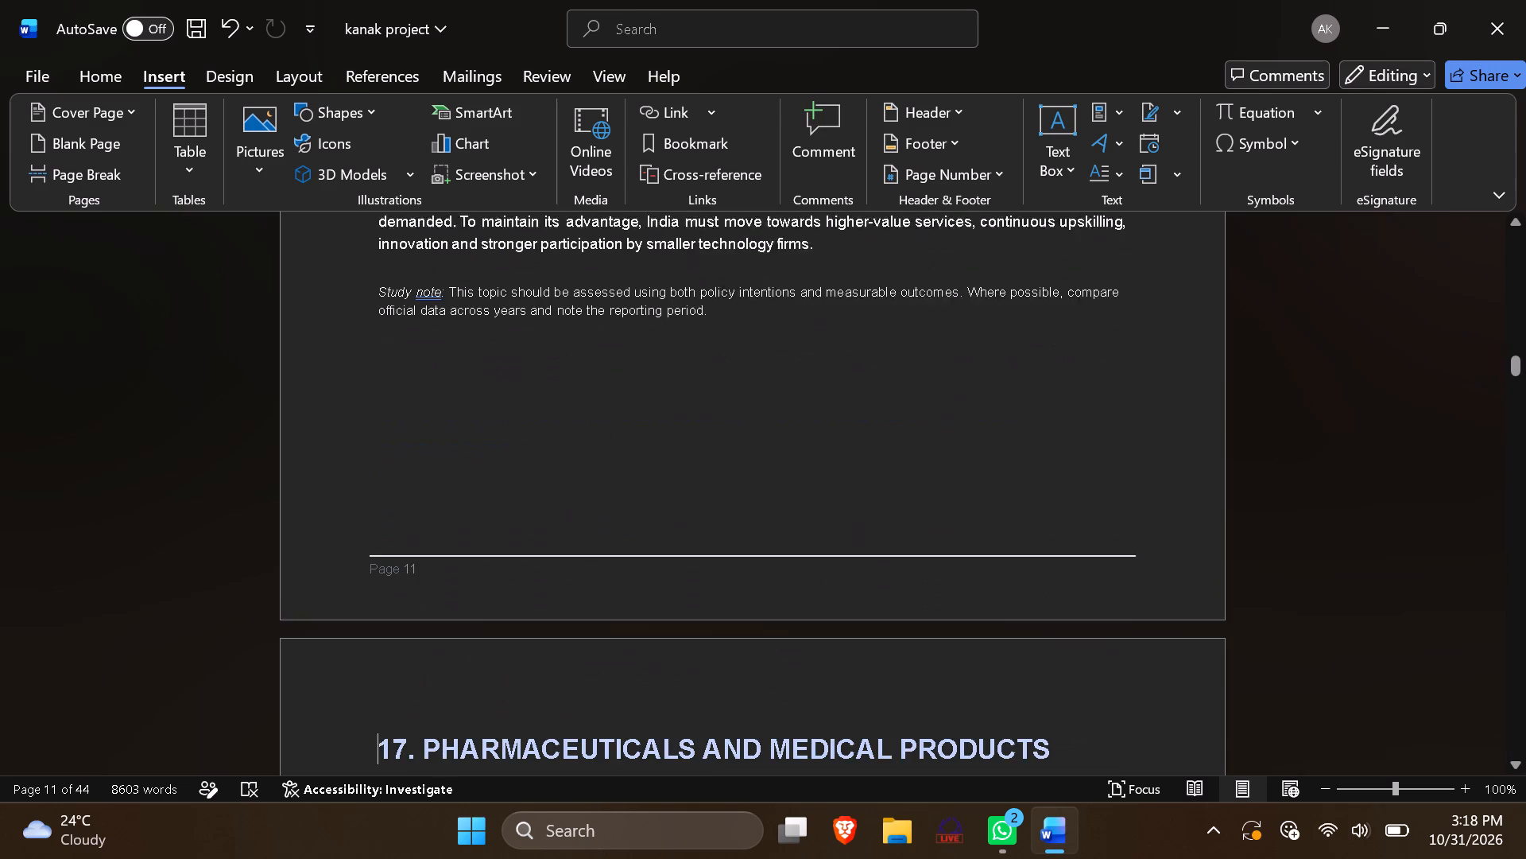
key(Down)
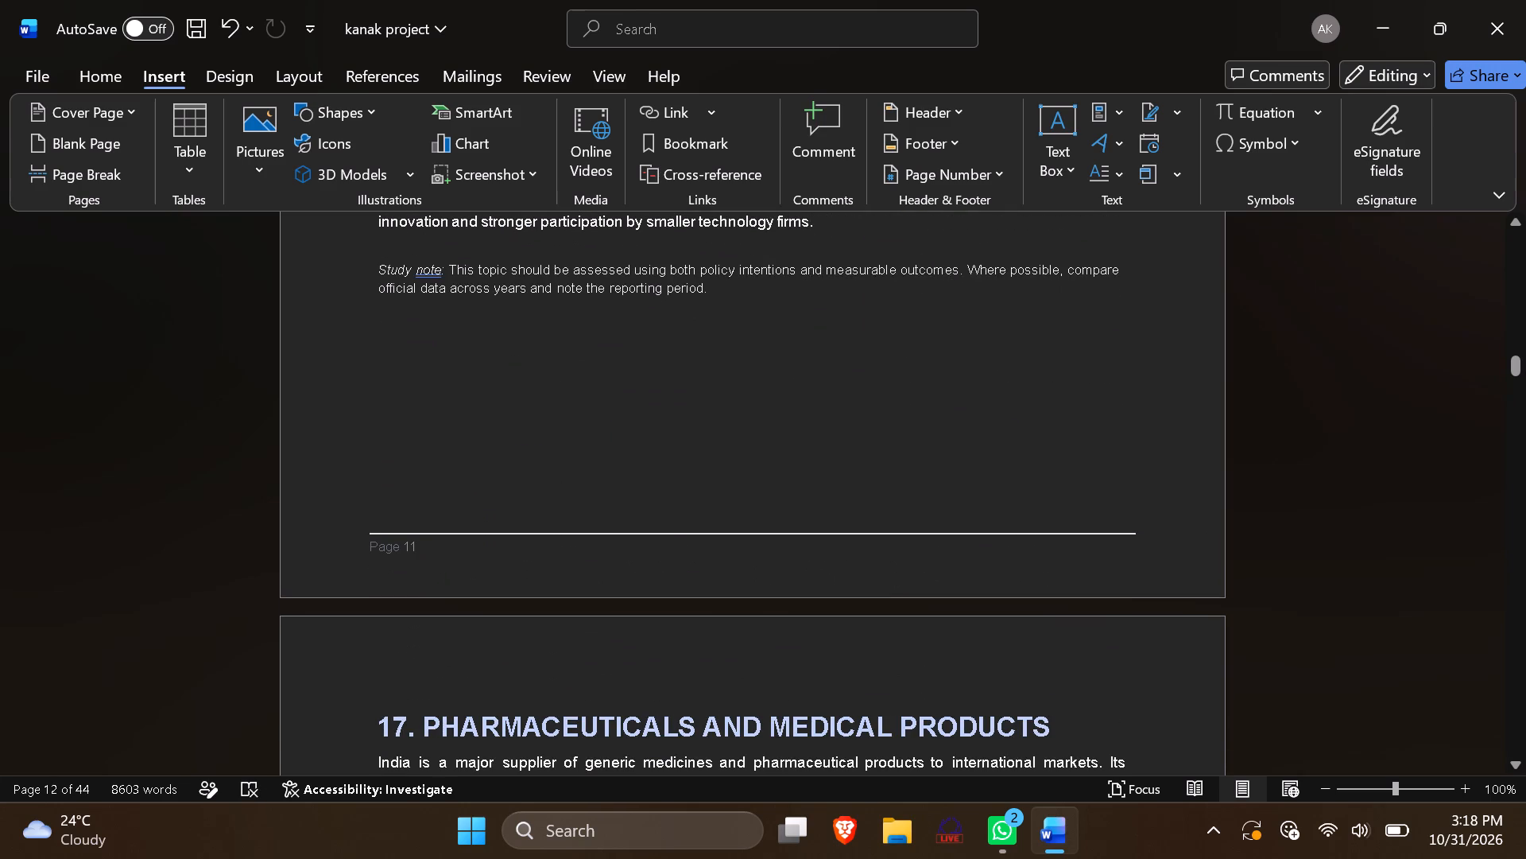
click(366, 263)
drag(368, 263, 765, 310)
key(BackSpace)
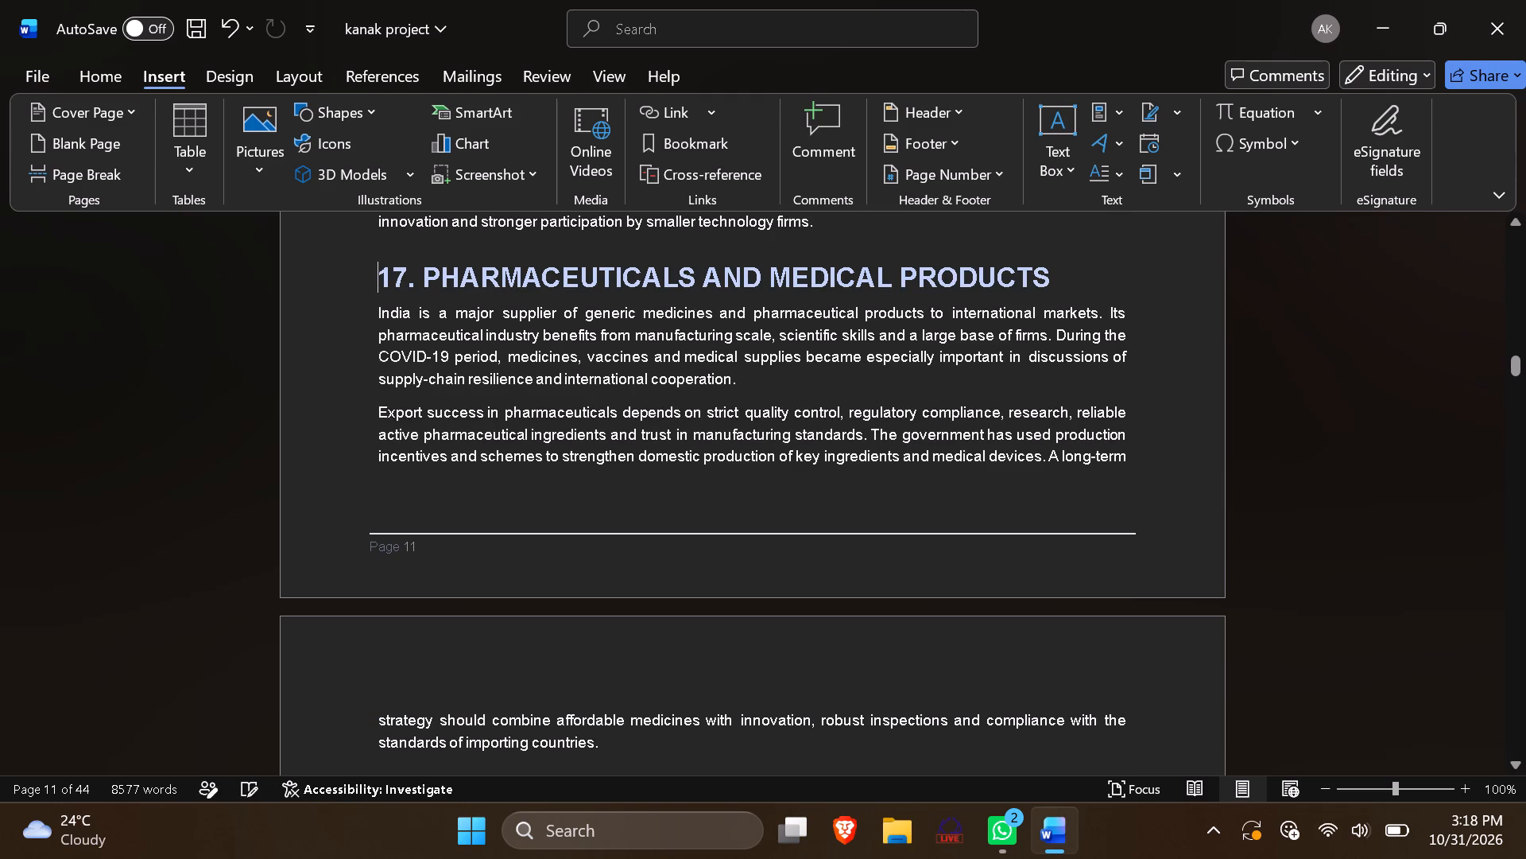
Delete the entire study note paragraph, including its page break, at the end of section 17, PHARMACEUTICALS AND MEDICAL PRODUCTS.
key(Down)
key(Down)
key(Down)
key(Down)
key(Down)
key(Down)
key(Down)
key(Down)
key(Down)
key(Down)
key(Down)
key(Down)
key(Down)
key(Down)
key(Down)
key(Down)
key(Down)
key(Down)
key(Up)
key(Up)
key(Up)
key(Up)
key(Up)
key(Up)
key(Up)
key(Up)
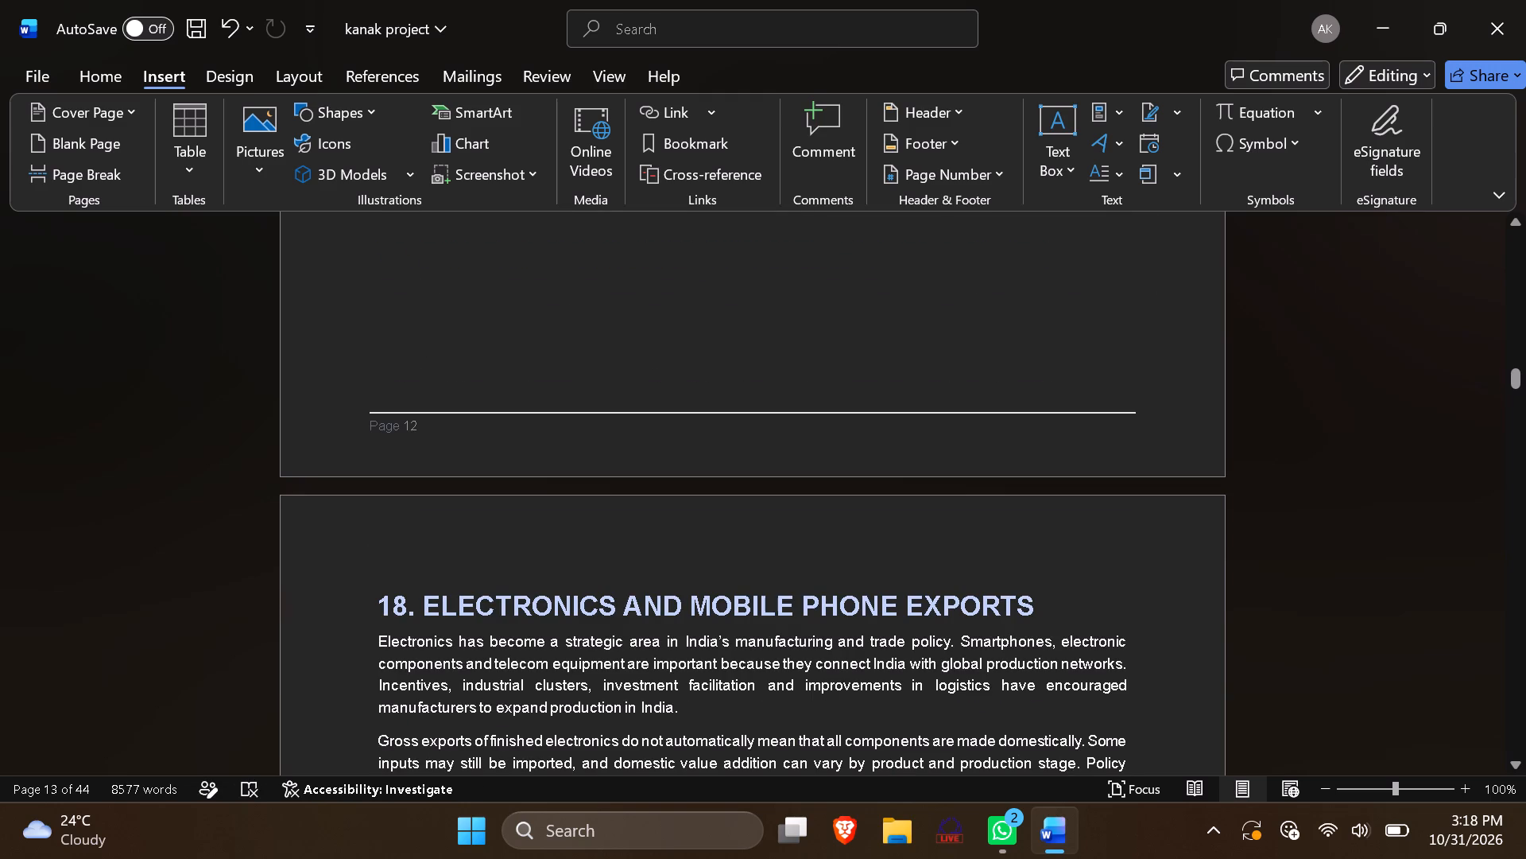
key(Up)
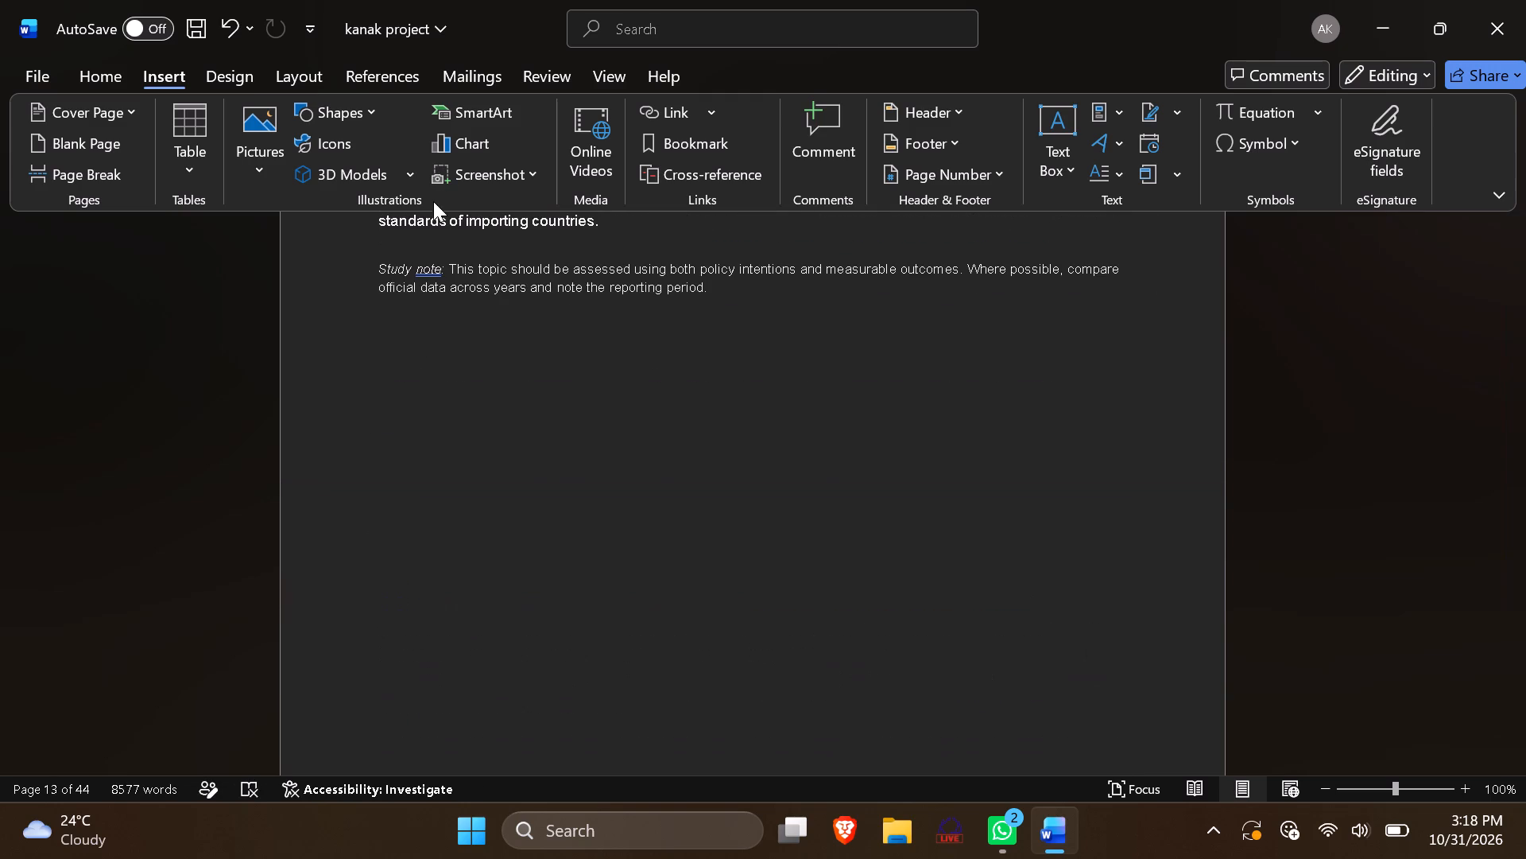
drag(381, 266, 695, 274)
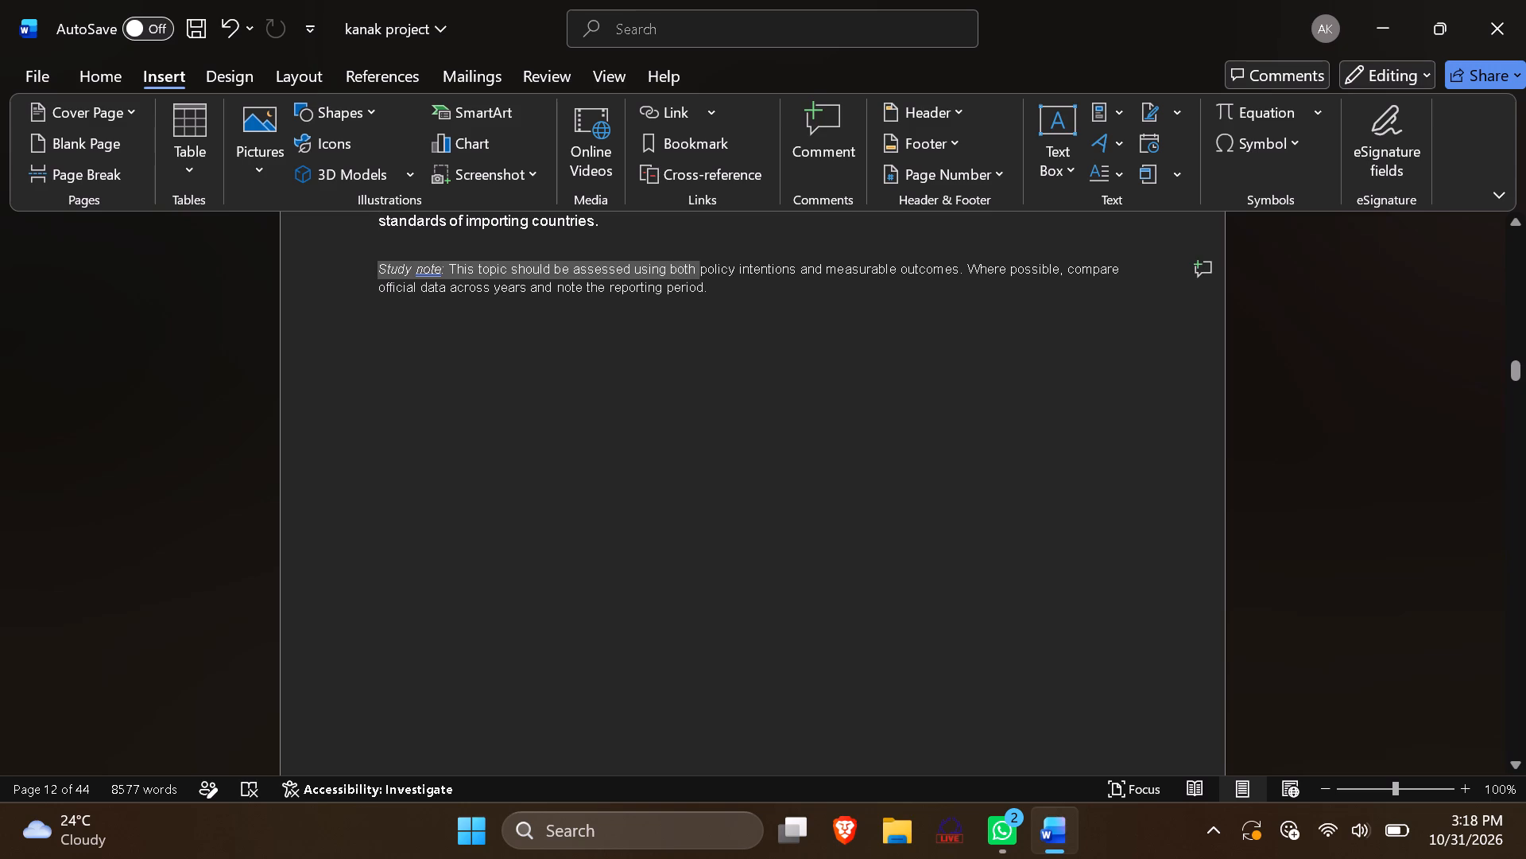
drag(695, 274, 758, 300)
key(BackSpace)
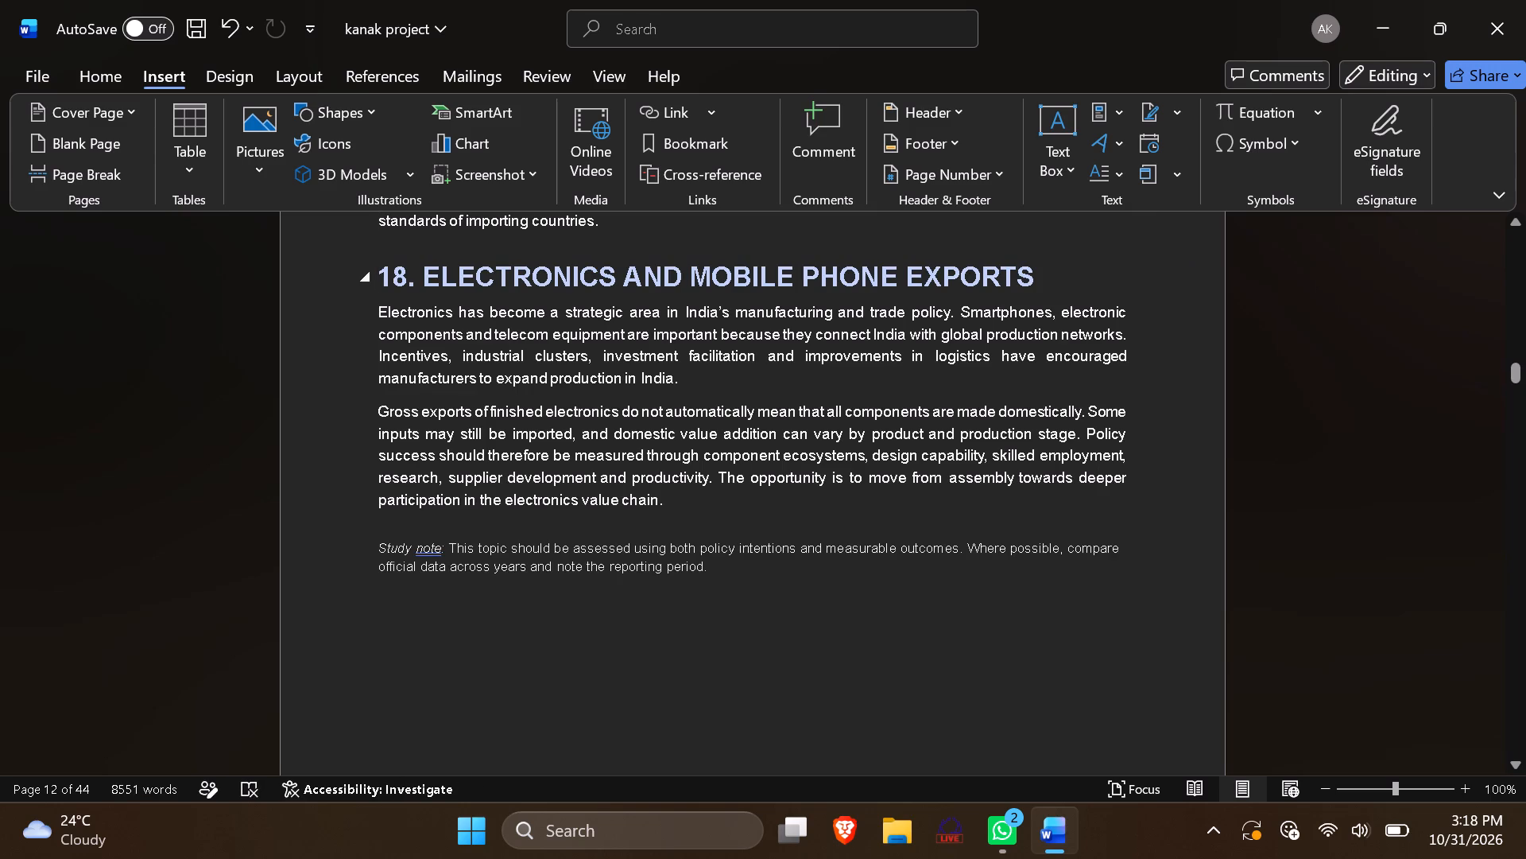
Delete the entire study note paragraph, including its page break, at the end of section 18, ELECTRONICS AND MOBILE PHONE EXPORTS.
drag(373, 546, 1161, 617)
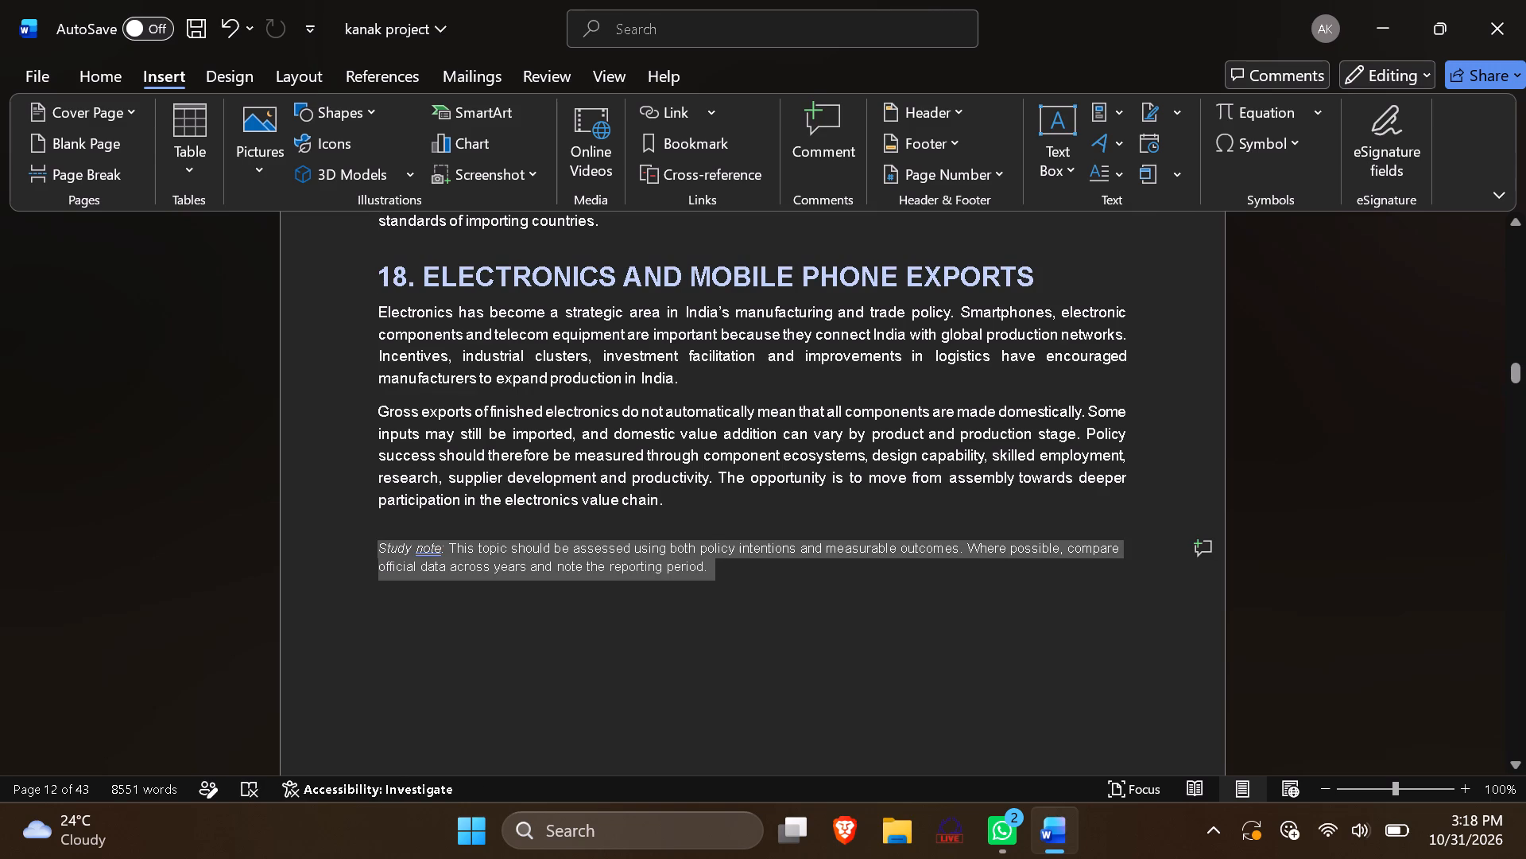
drag(1161, 617, 1241, 619)
key(BackSpace)
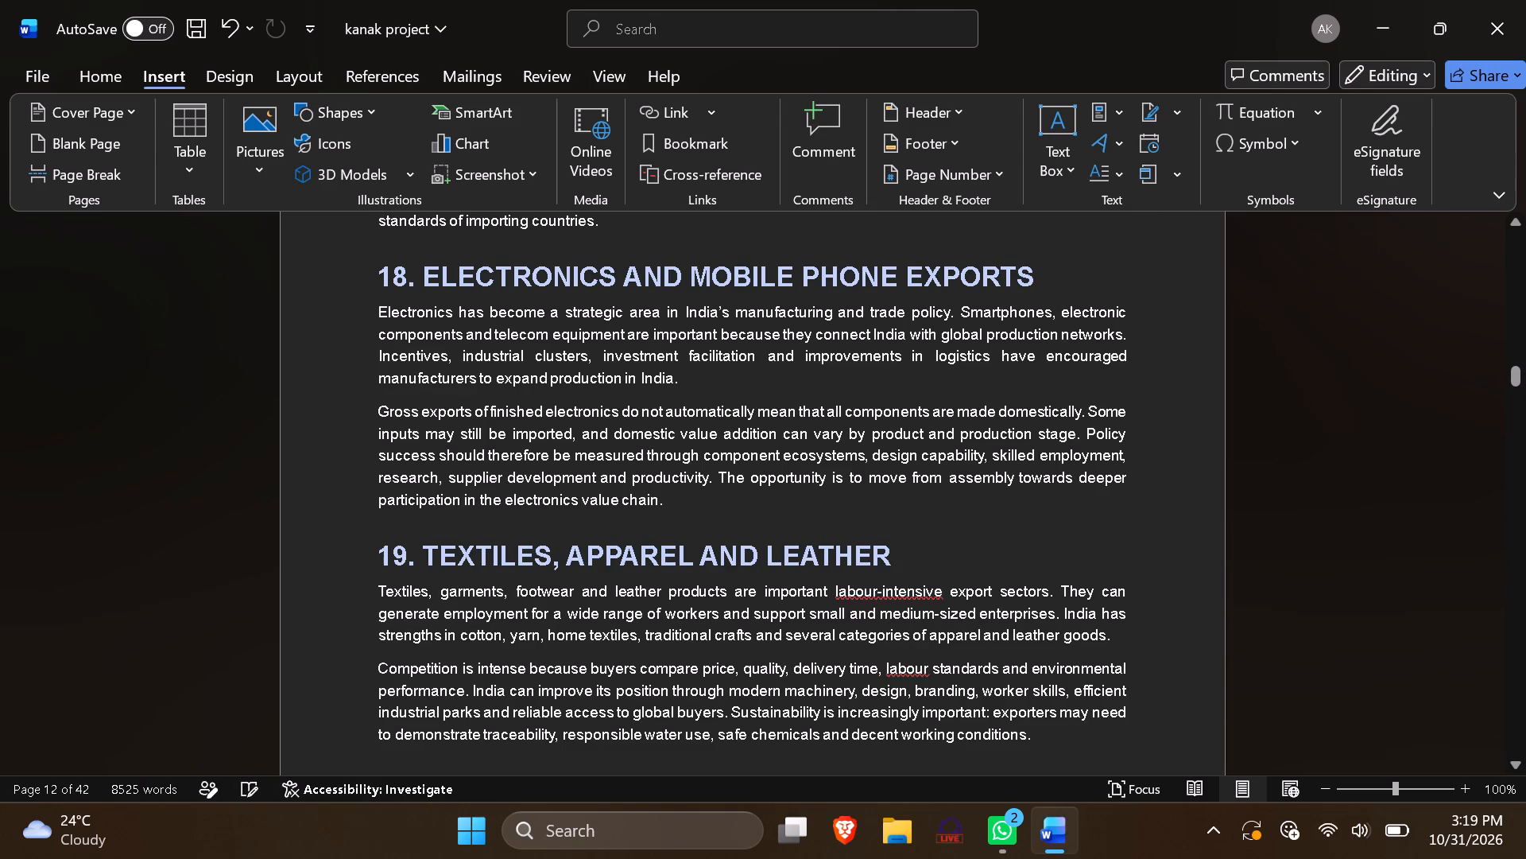
Look back over sections 17 and 18 to check how the text runs across pages 11 and 12.
key(Up)
key(Up)
key(Up)
key(Up)
key(Up)
key(Up)
key(Up)
key(Up)
key(Up)
key(Up)
key(Up)
key(Up)
key(Up)
key(Up)
key(Up)
key(Up)
key(Up)
key(Up)
key(Up)
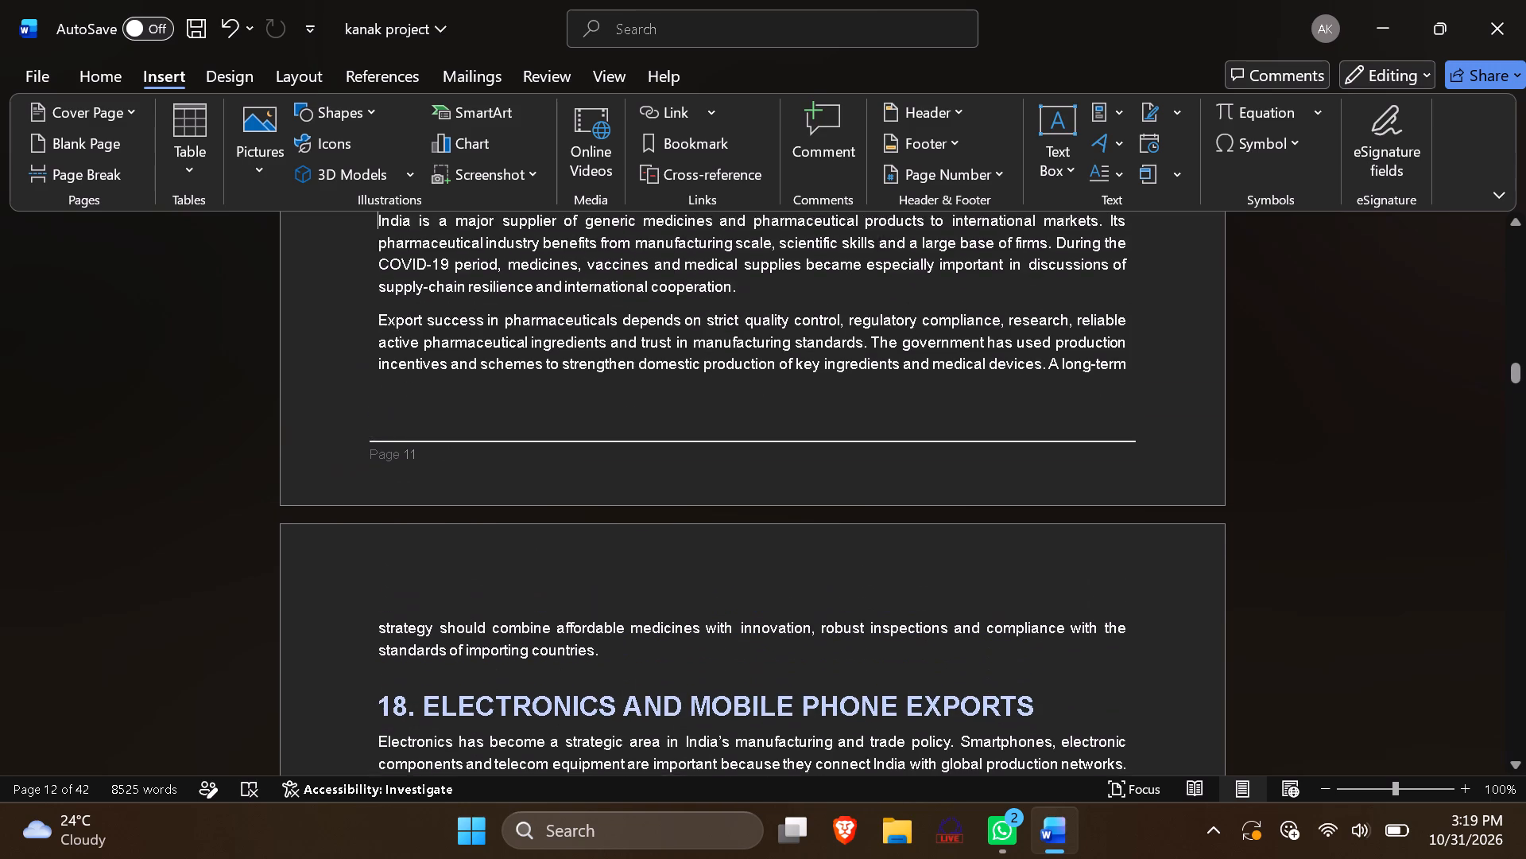
key(Up)
key(Up)
key(Up)
key(Up)
key(Up)
key(Up)
Delete the study note and its page break at the end of the agricultural trade section, just before section 21.
key(Down)
key(Down)
key(Down)
key(Down)
key(Down)
key(Down)
key(Down)
key(Down)
key(Down)
key(Down)
key(Down)
key(Down)
key(Down)
key(Down)
key(Down)
key(Down)
key(Down)
key(Down)
key(Down)
key(Down)
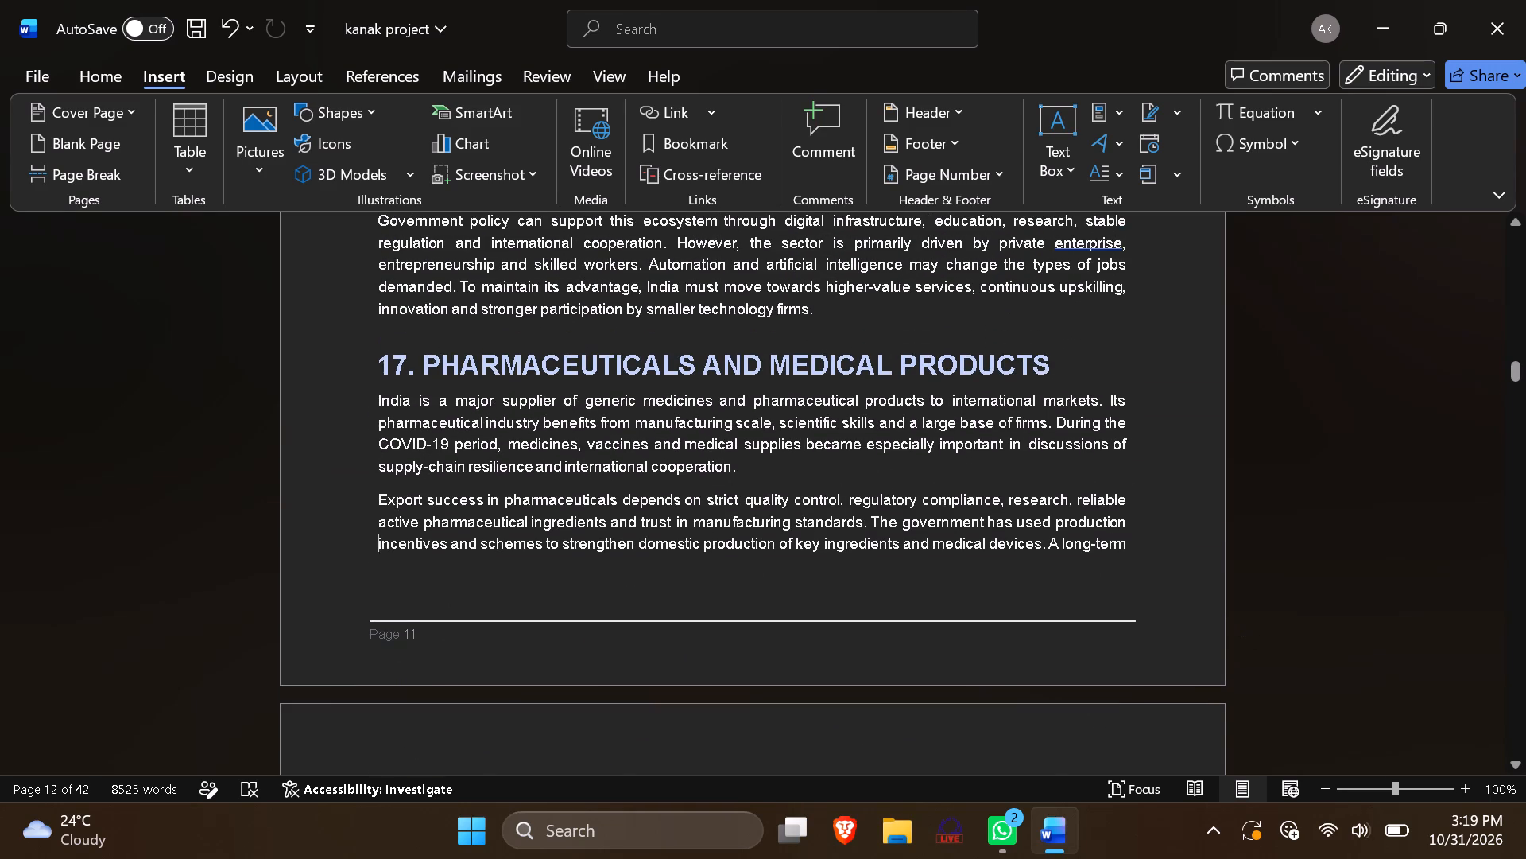
key(Up)
key(Up)
key(Up)
key(Up)
key(Up)
key(Up)
key(Up)
key(Up)
key(Up)
key(Up)
key(Up)
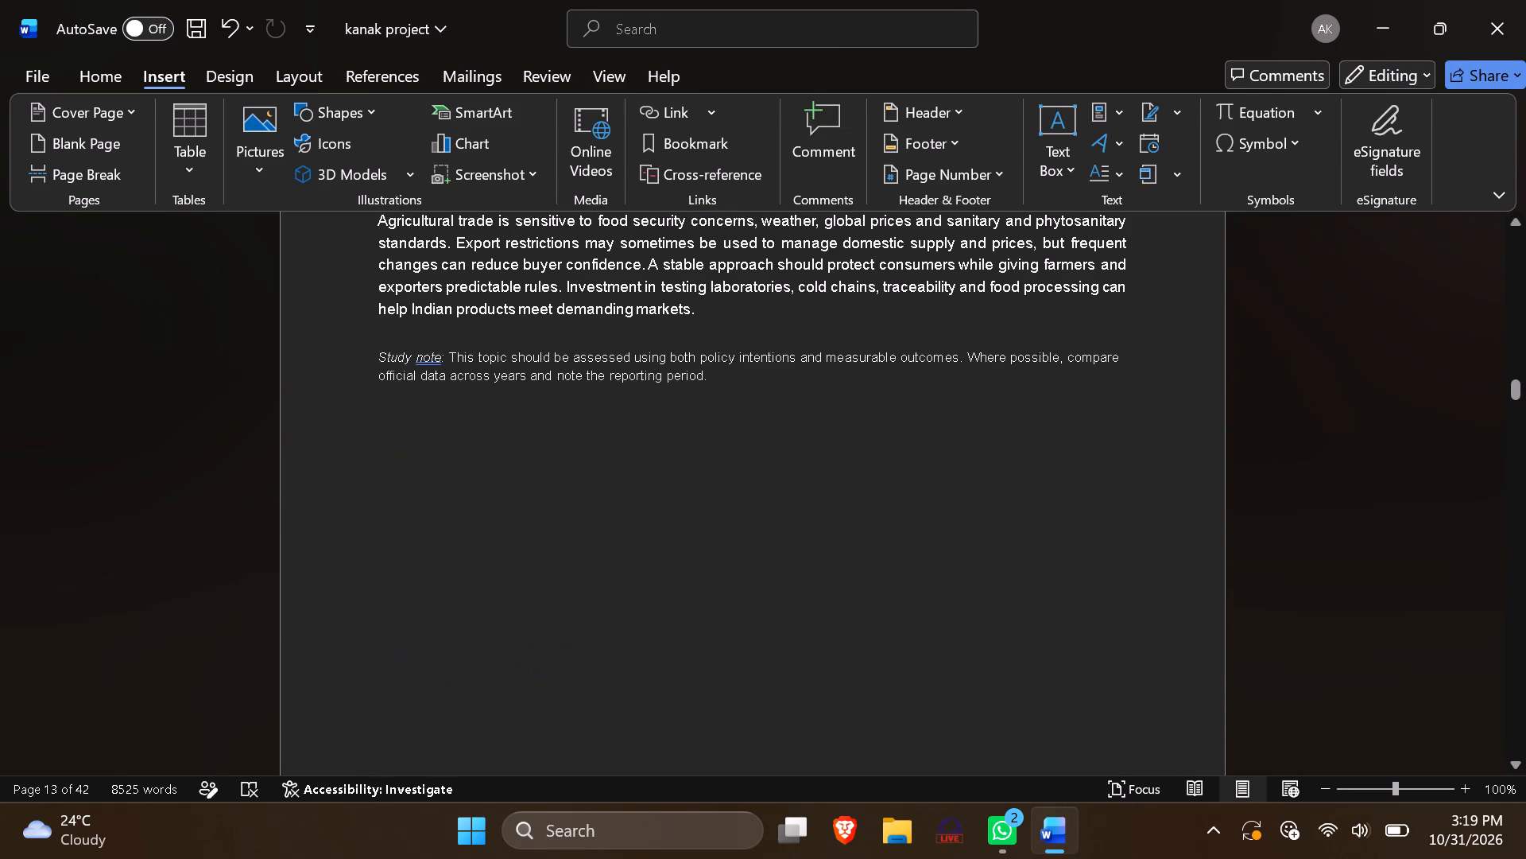
drag(372, 353, 598, 390)
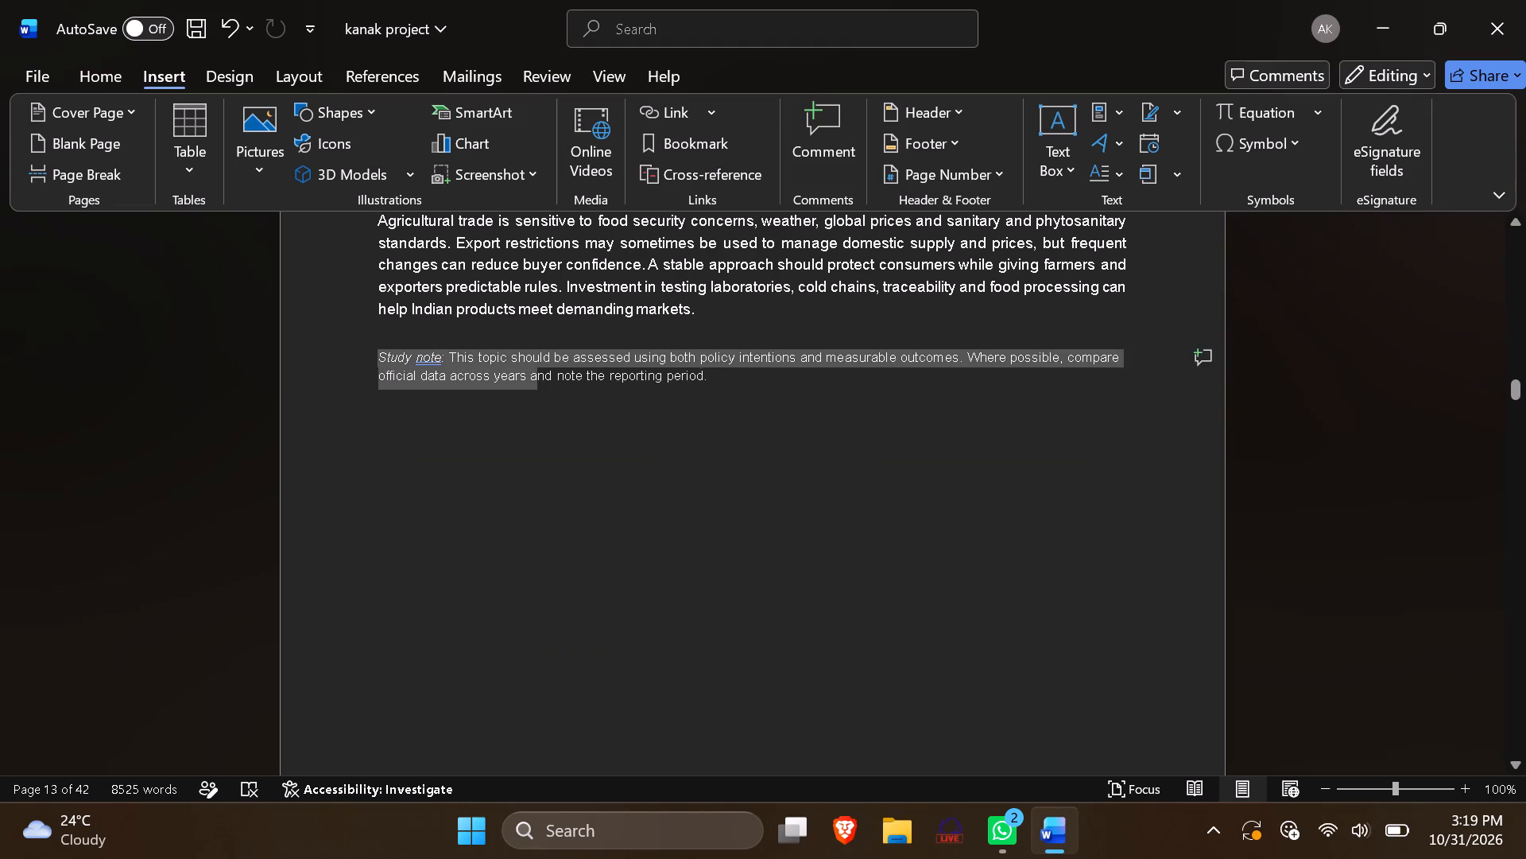
drag(598, 390, 725, 395)
key(BackSpace)
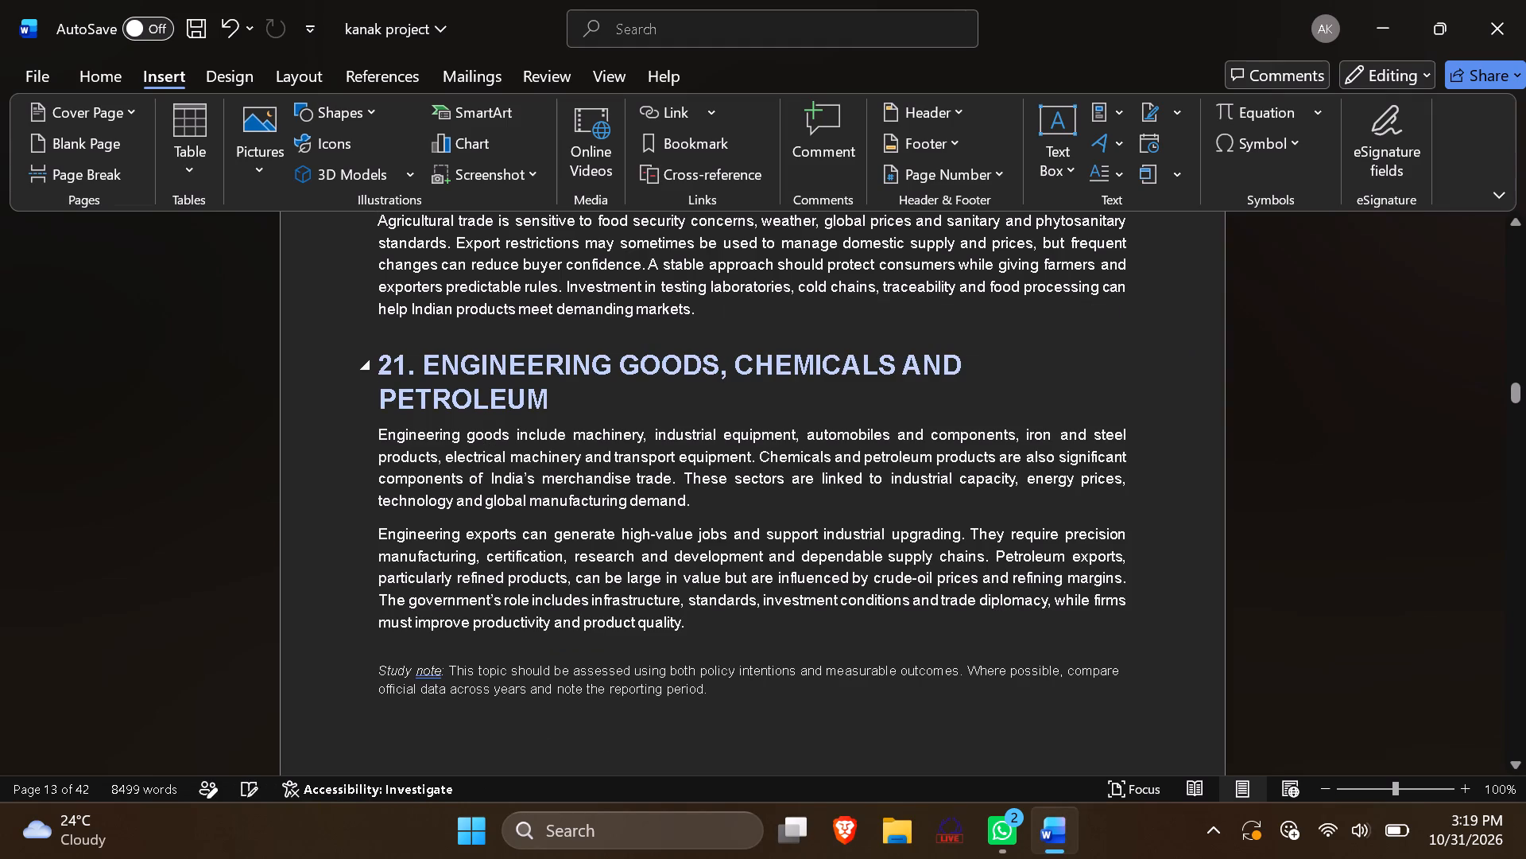
Delete the study note and its page break at the end of section 21, ENGINEERING GOODS, CHEMICALS AND PETROLEUM.
drag(380, 671, 754, 702)
key(BackSpace)
Delete the study note and its page break at the end of section 22, FREE TRADE AGREEMENTS: PURPOSE AND TRADE-OFFS.
key(Down)
key(Down)
key(Down)
key(Down)
key(Down)
key(Down)
key(Down)
key(Down)
key(Down)
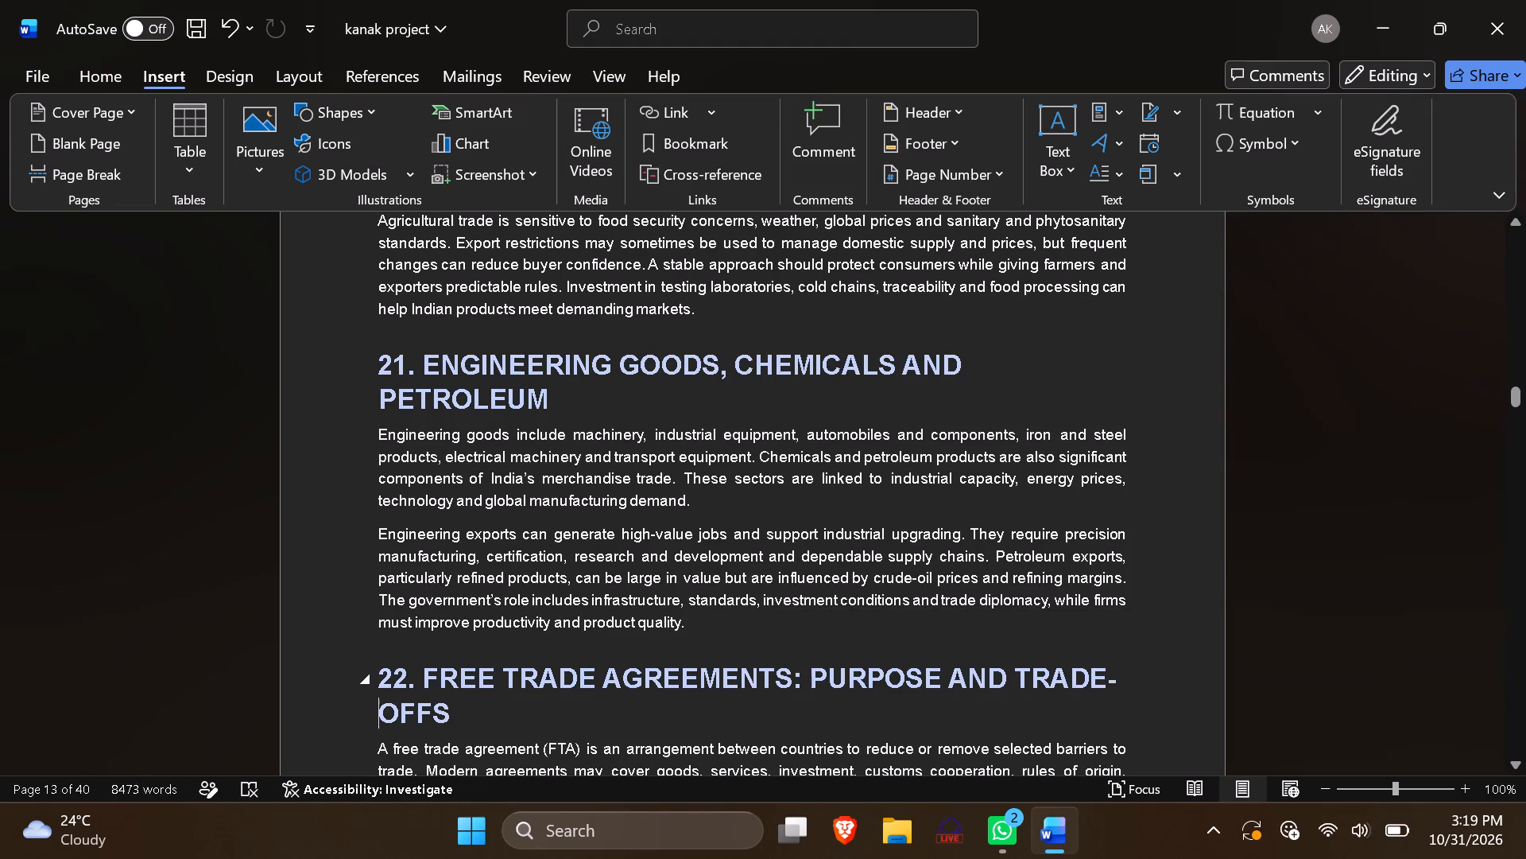
key(Down)
key(Down)
key(Down)
key(Down)
key(Down)
key(Down)
key(Down)
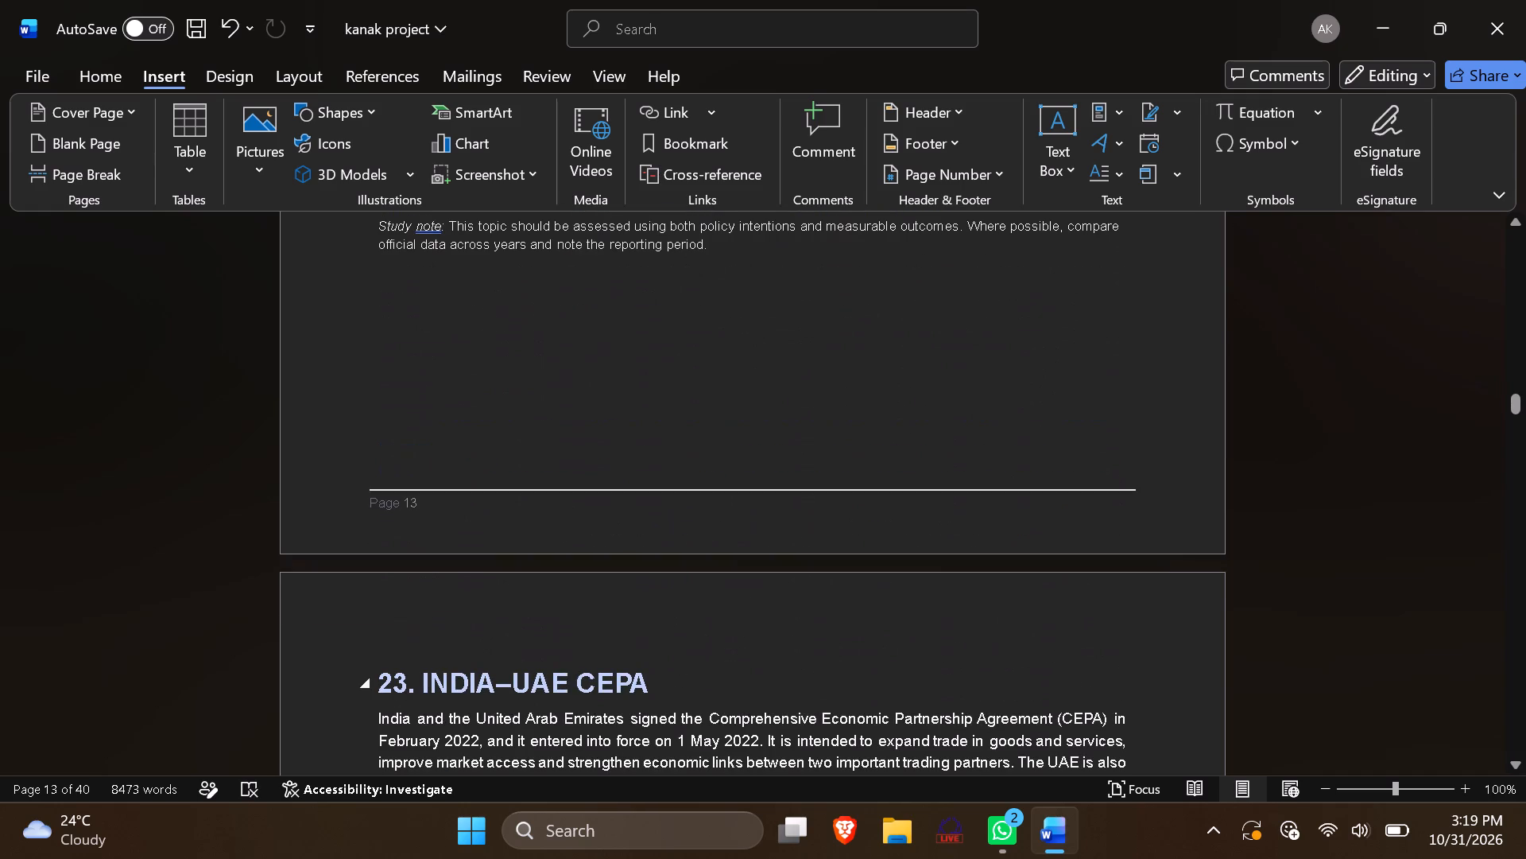
drag(376, 220, 649, 248)
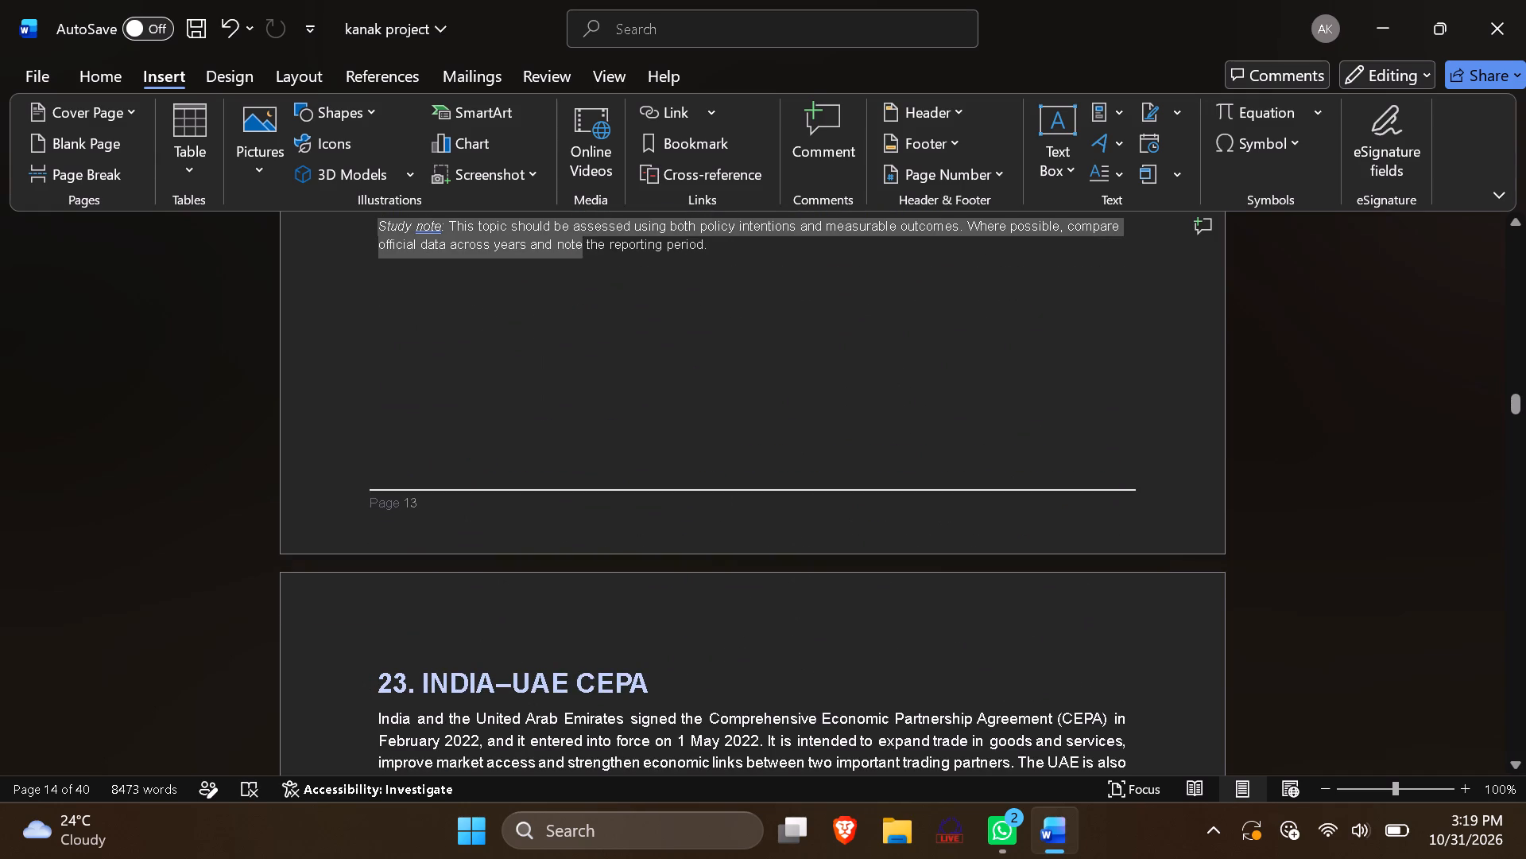
drag(649, 248, 751, 250)
key(BackSpace)
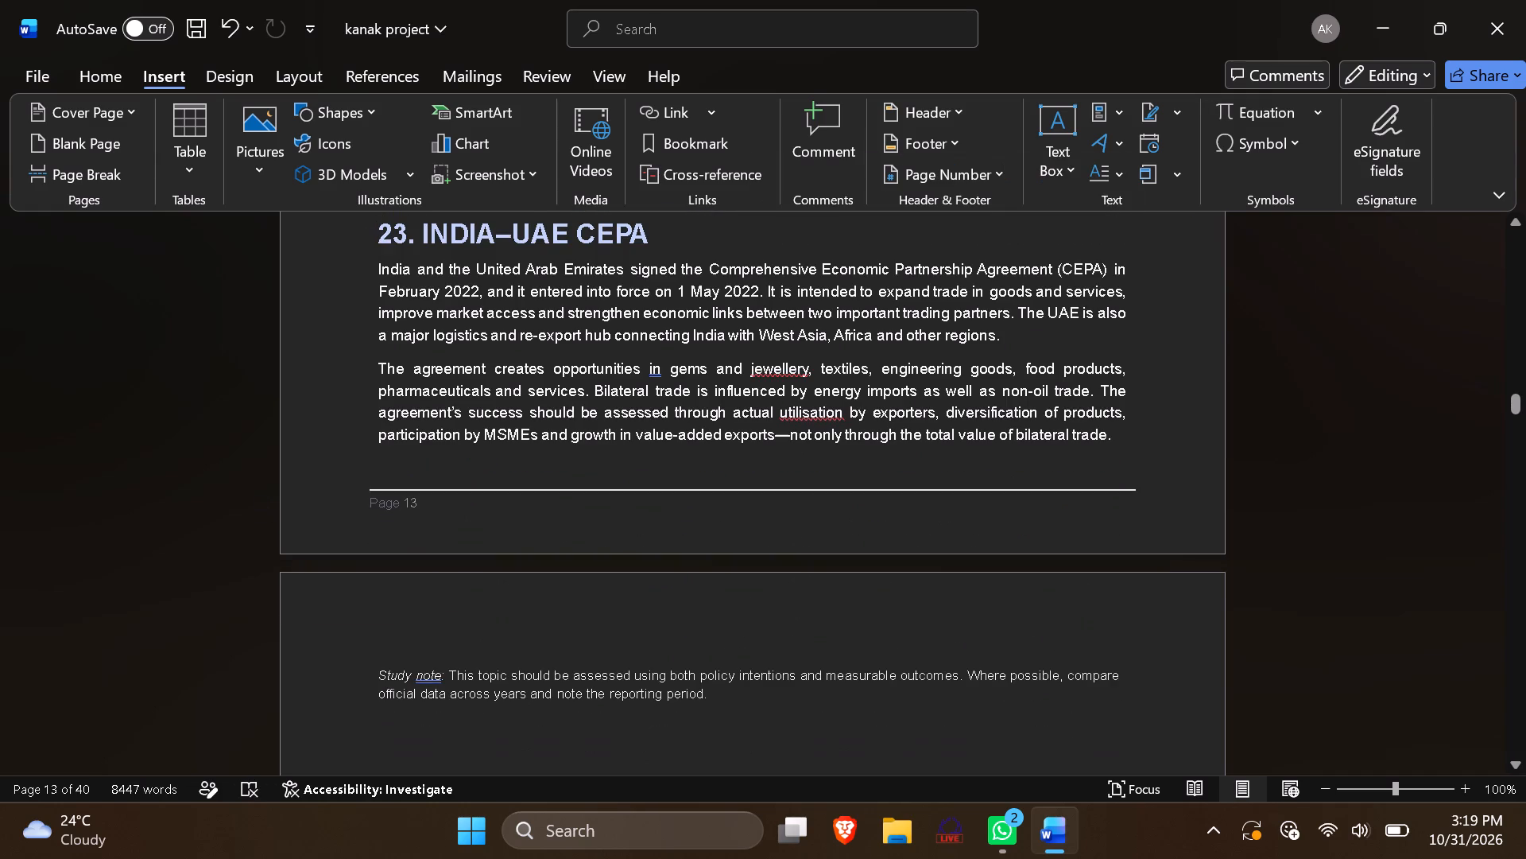
Delete the study note and its page break at the end of section 23, INDIA–UAE CEPA.
drag(374, 674, 905, 717)
key(BackSpace)
Delete the study note and its page break at the end of the section on the EFTA agreement, just before section 26.
key(Down)
key(Down)
key(Down)
key(Down)
key(Down)
key(Down)
key(Down)
key(Down)
key(Down)
key(Down)
key(Down)
key(Down)
key(Down)
key(Down)
key(Down)
key(Down)
key(Down)
key(Down)
key(Down)
key(Down)
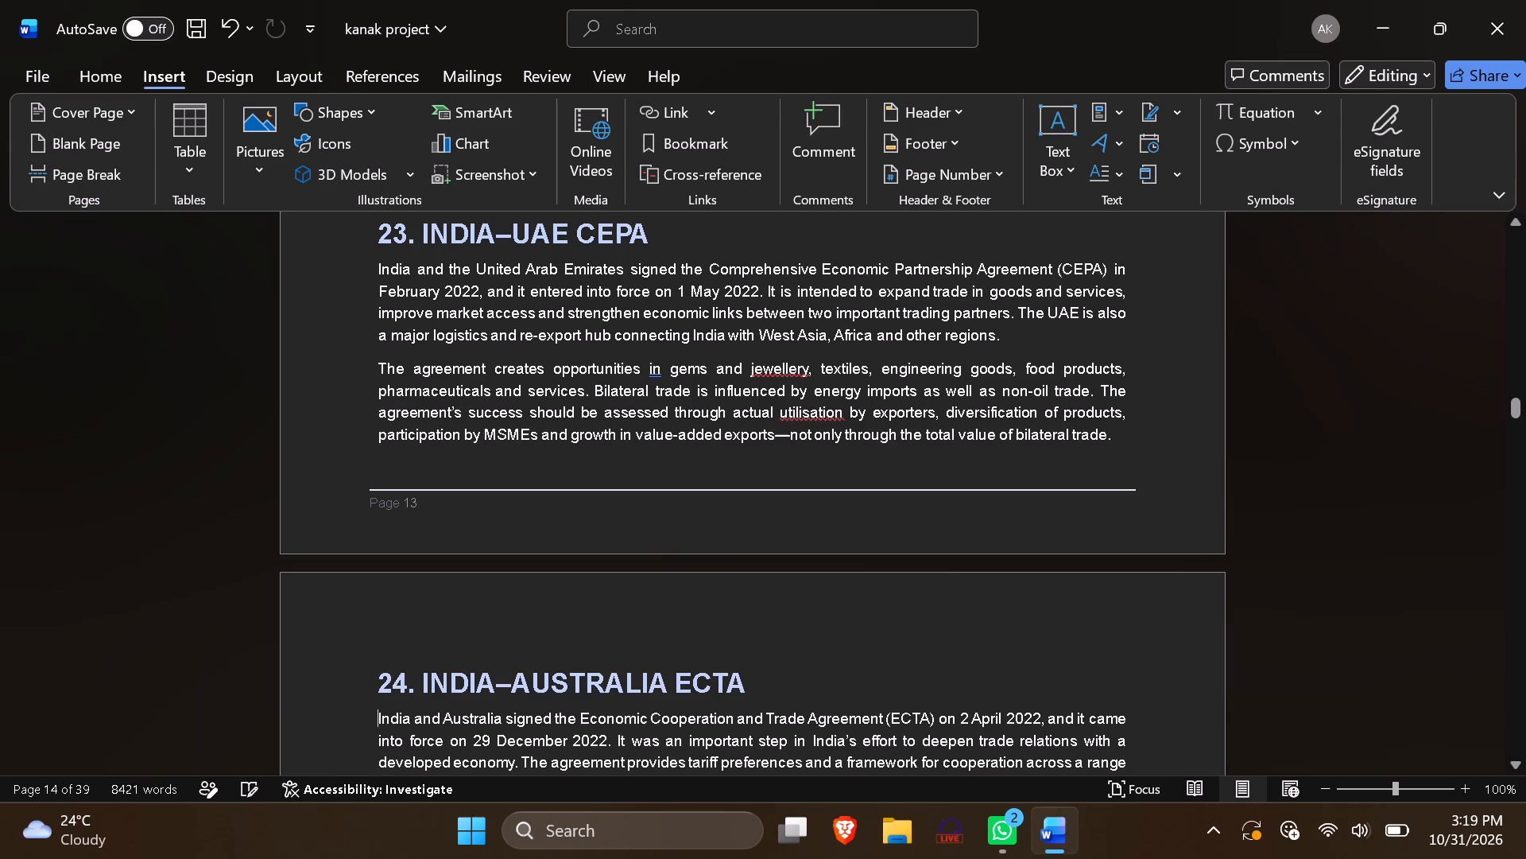
key(Up)
key(Up)
key(Up)
key(Up)
key(Up)
key(Up)
key(Up)
key(Up)
key(Up)
key(Up)
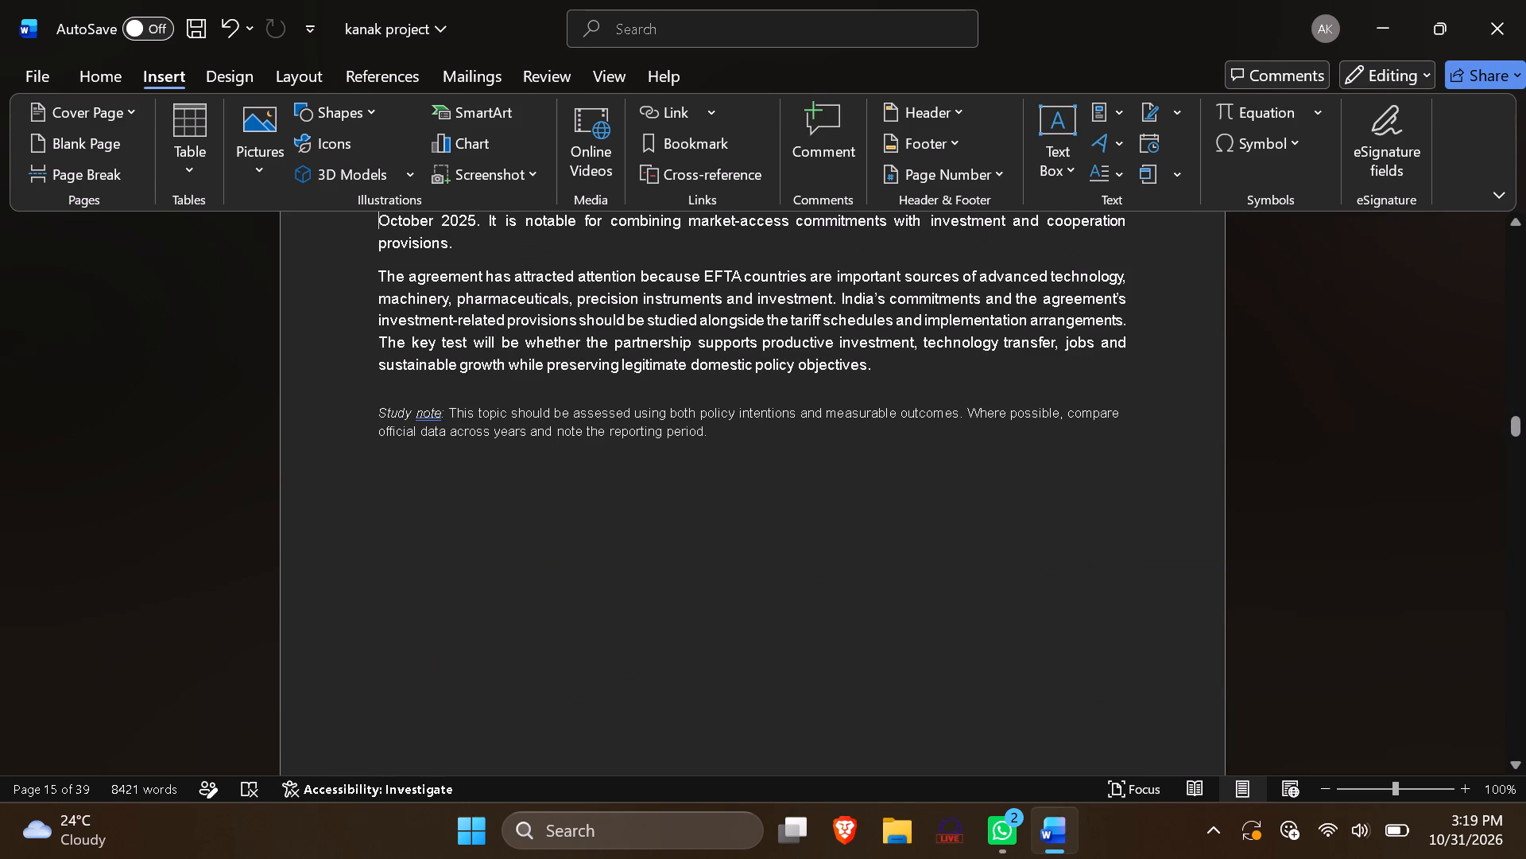
drag(370, 413, 943, 475)
key(BackSpace)
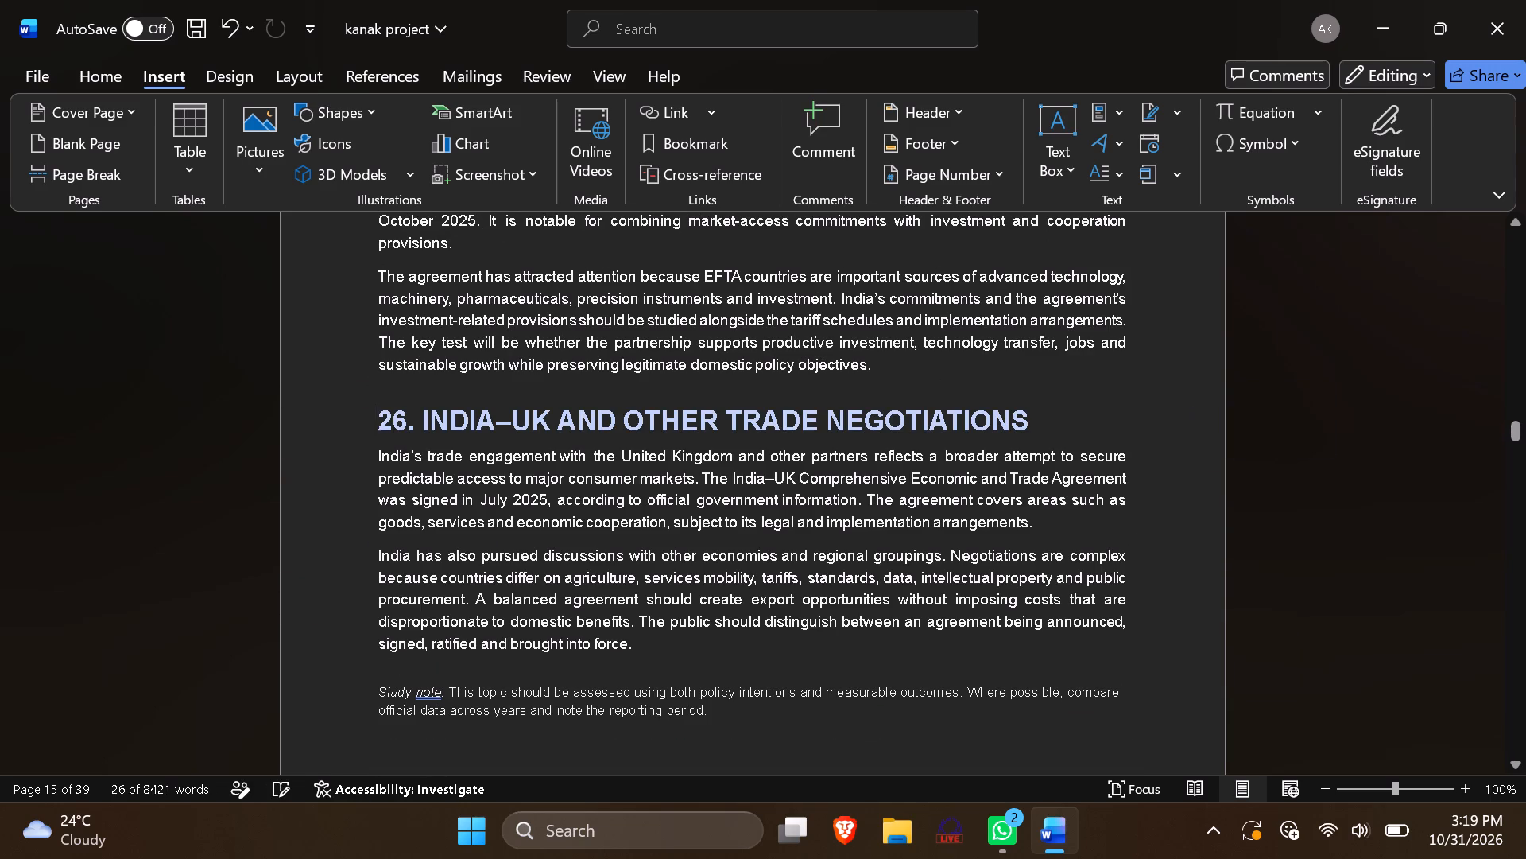
Delete the study note and its page break at the end of section 26, INDIA–UK AND OTHER TRADE NEGOTIATIONS.
drag(374, 686, 835, 752)
key(BackSpace)
Delete the study note and its page break at the end of section 27, INDIA AND THE WORLD TRADE ORGANIZATION.
key(Down)
key(Down)
key(Down)
key(Down)
key(Down)
key(Down)
key(Down)
key(Down)
key(Down)
key(Down)
key(Down)
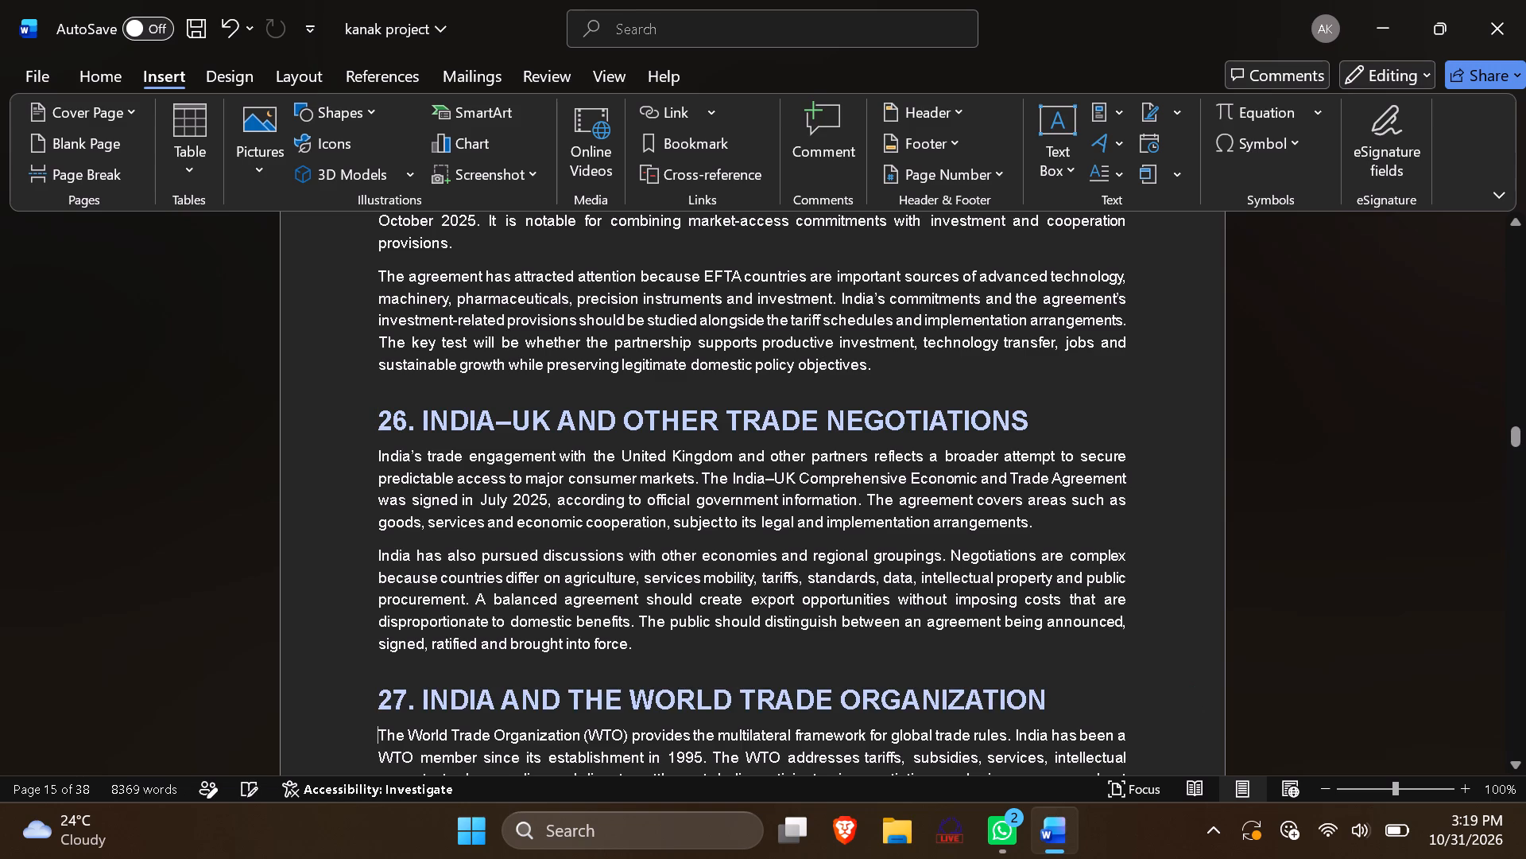
key(Down)
key(Up)
key(Up)
key(Up)
key(Up)
key(Up)
key(Up)
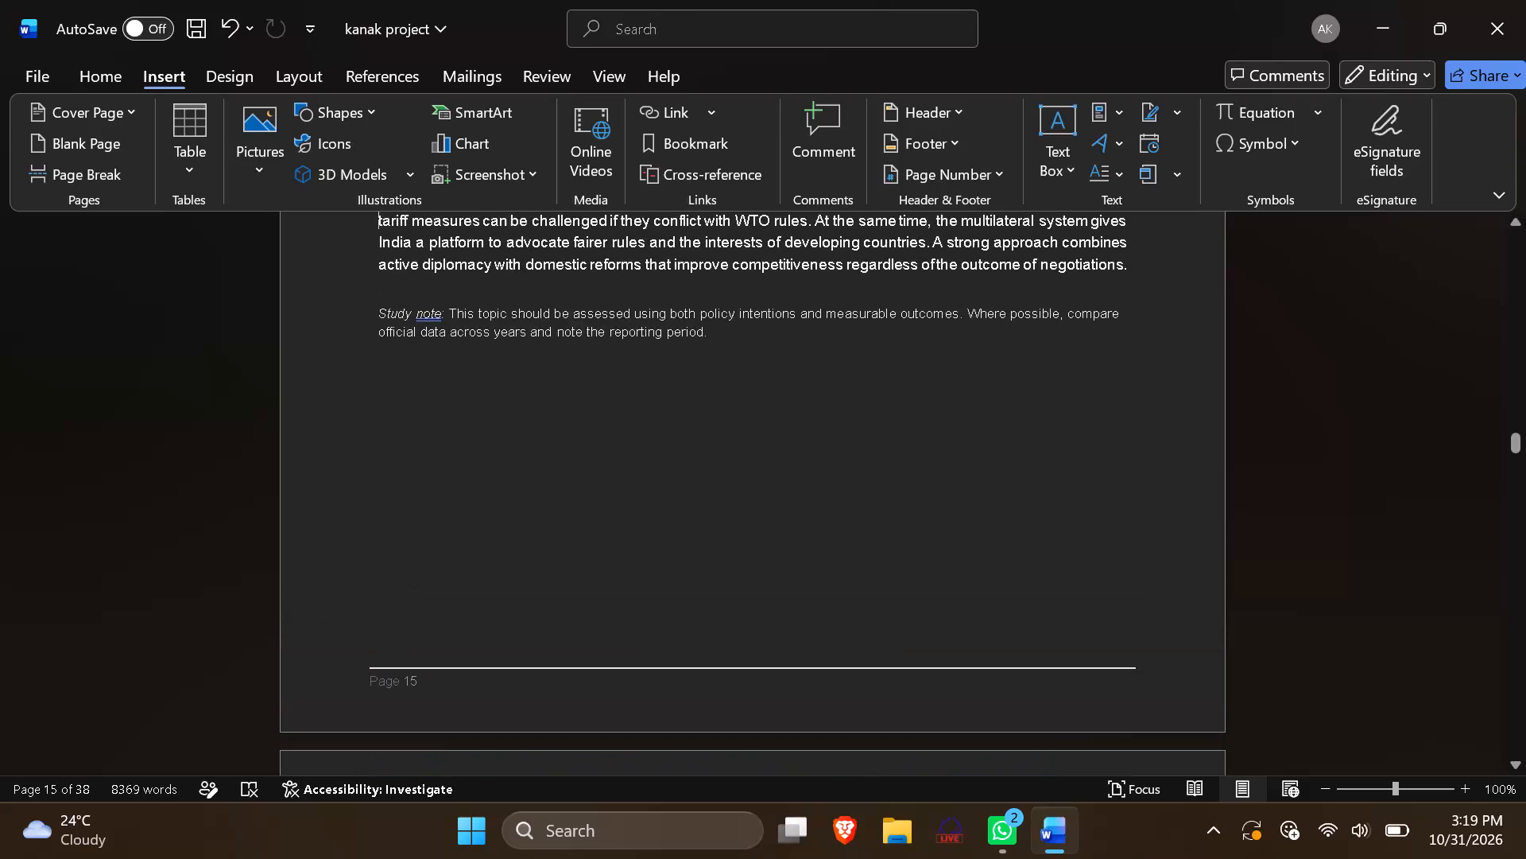
key(Up)
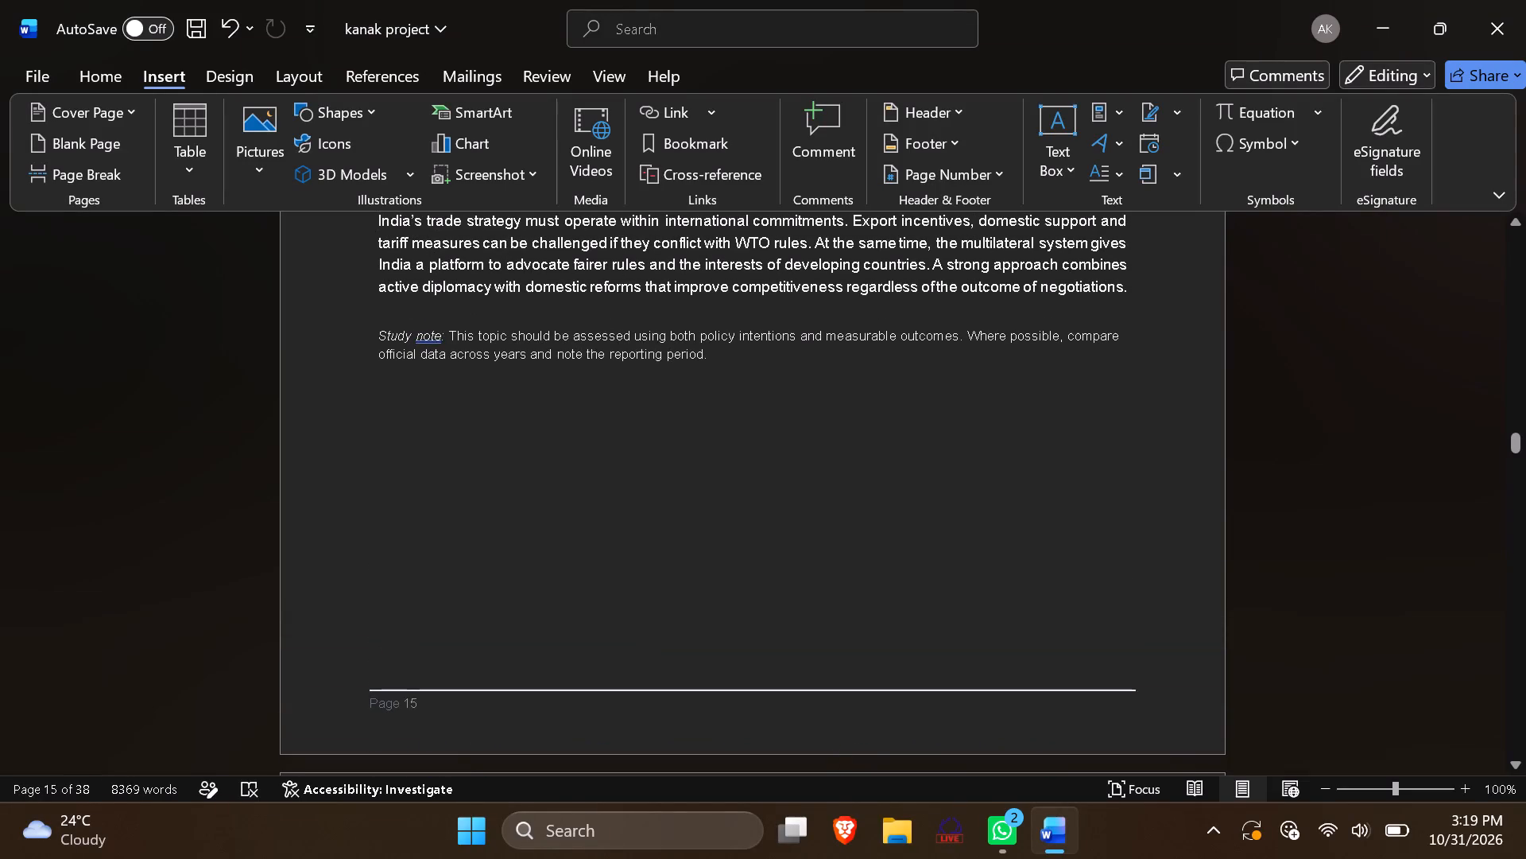
drag(374, 328, 807, 410)
key(BackSpace)
Delete the study note and its page break at the end of section 28, TRADE WITH THE UNITED STATES AND EUROPE.
key(Down)
key(Down)
key(Down)
key(Down)
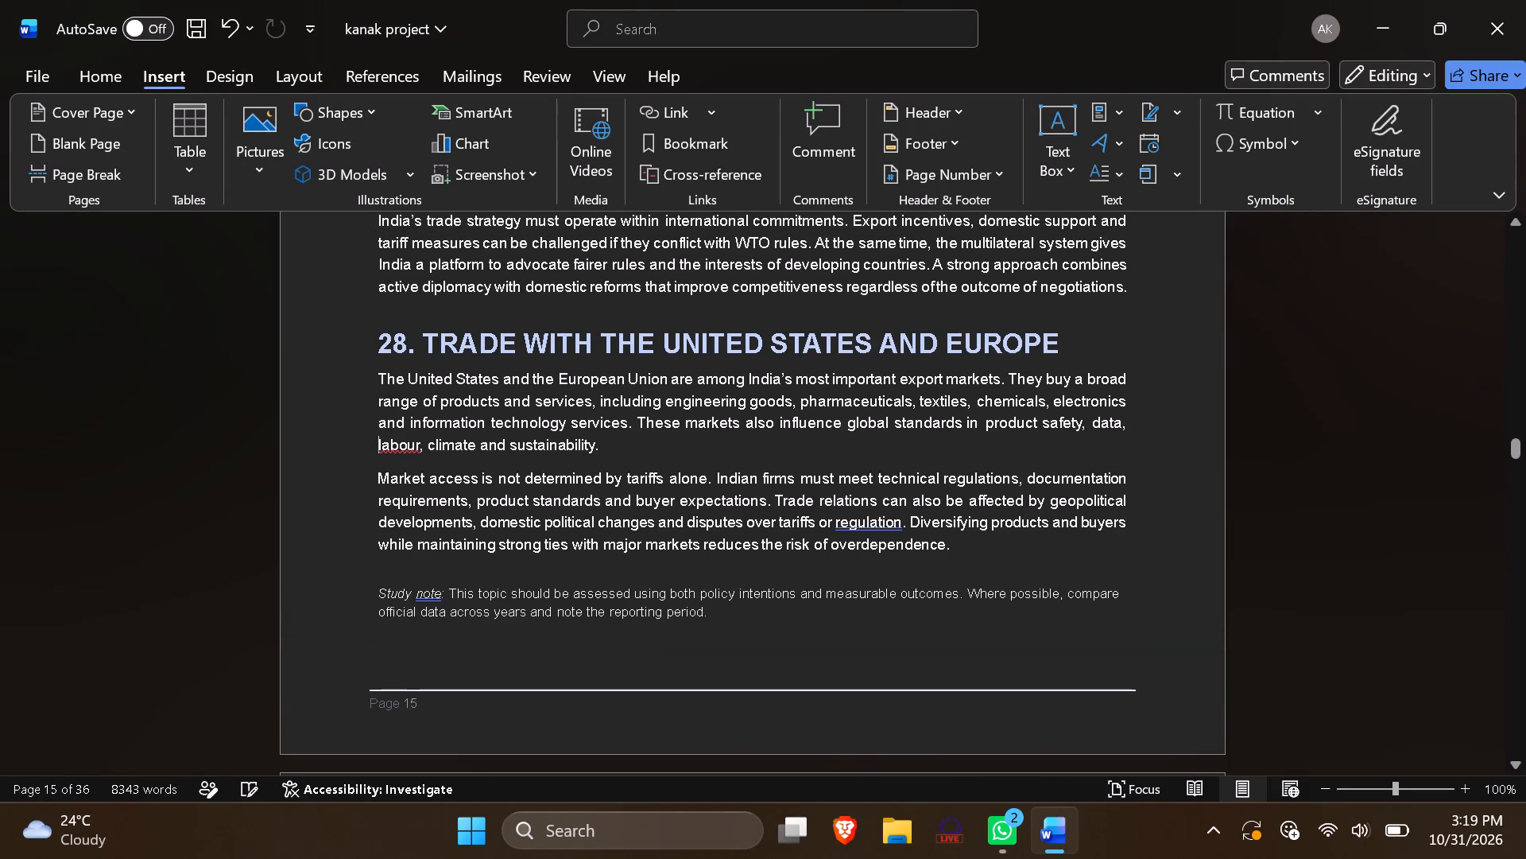
drag(371, 589, 760, 608)
key(BackSpace)
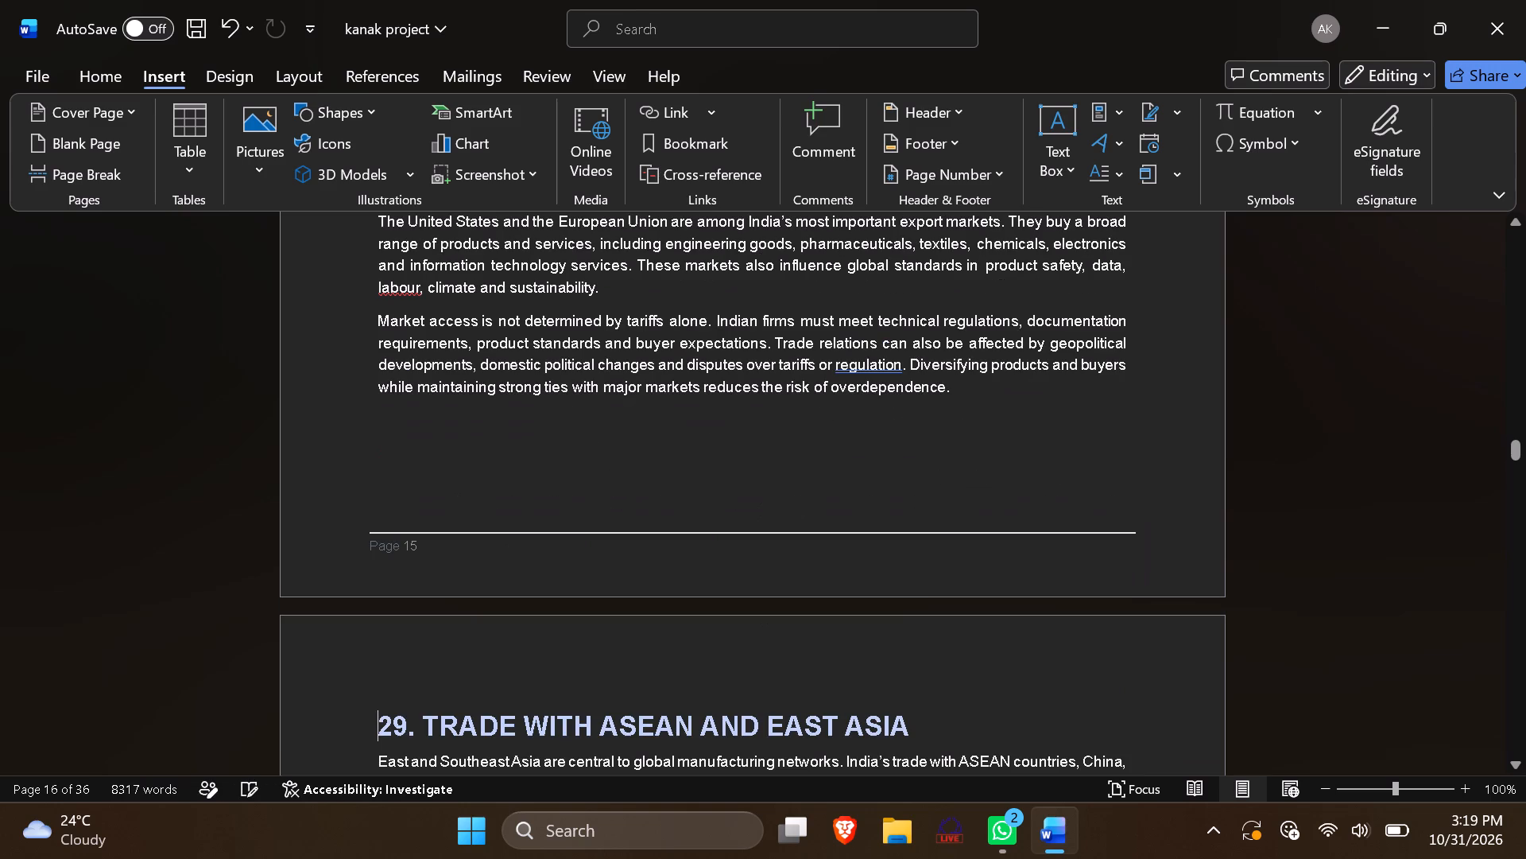
Delete the study note and its page break at the end of section 29, TRADE WITH ASEAN AND EAST ASIA.
key(Down)
key(Down)
key(Down)
key(Down)
key(Down)
key(Down)
key(Down)
key(Down)
key(Down)
key(Down)
key(Down)
key(Down)
key(Down)
key(Down)
key(Down)
key(Down)
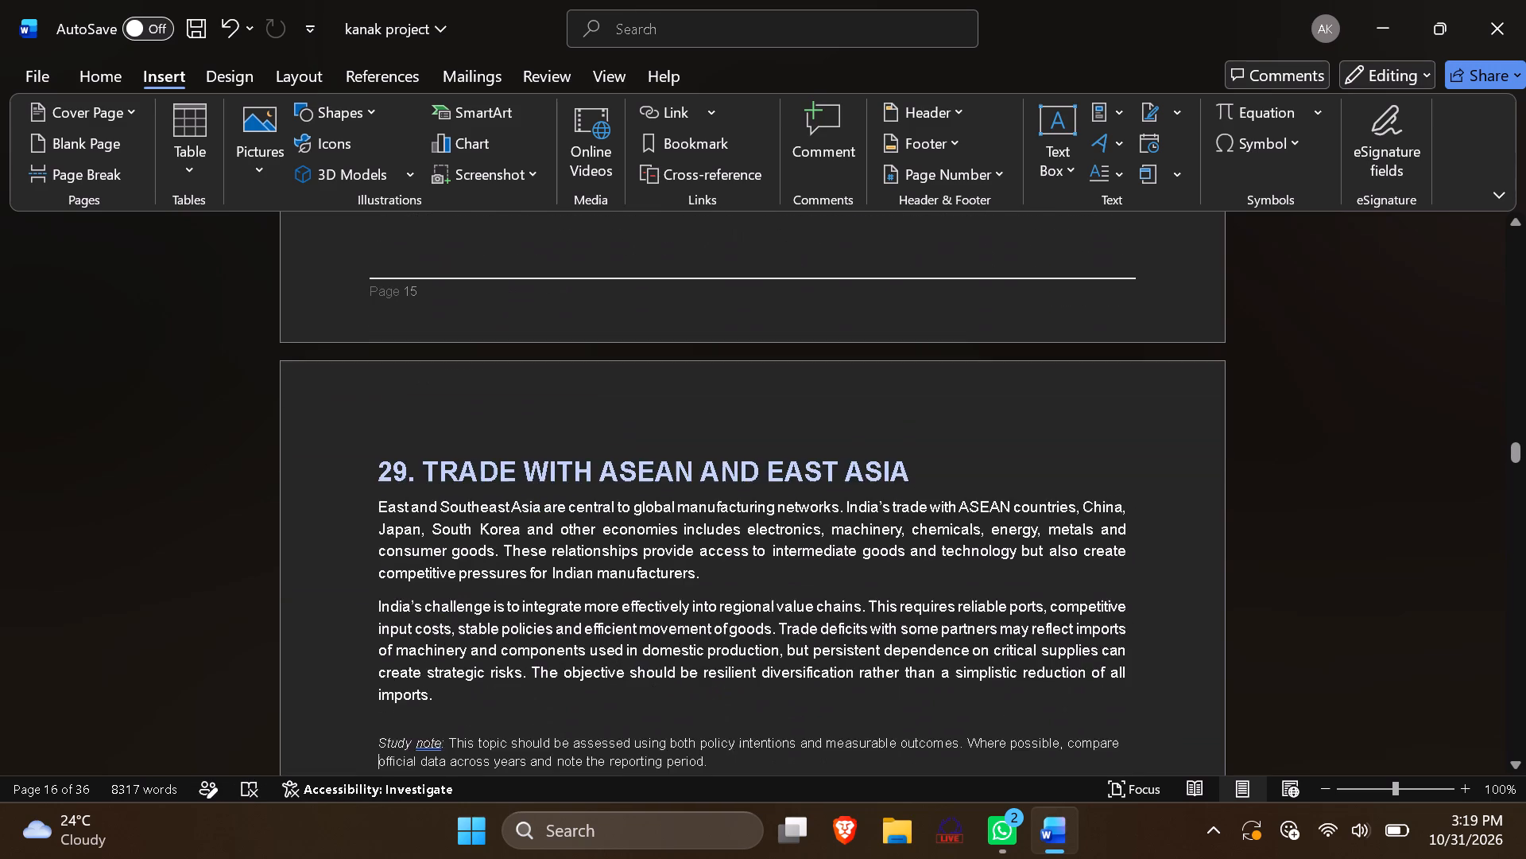
key(Up)
key(Up)
key(Up)
key(Up)
key(Up)
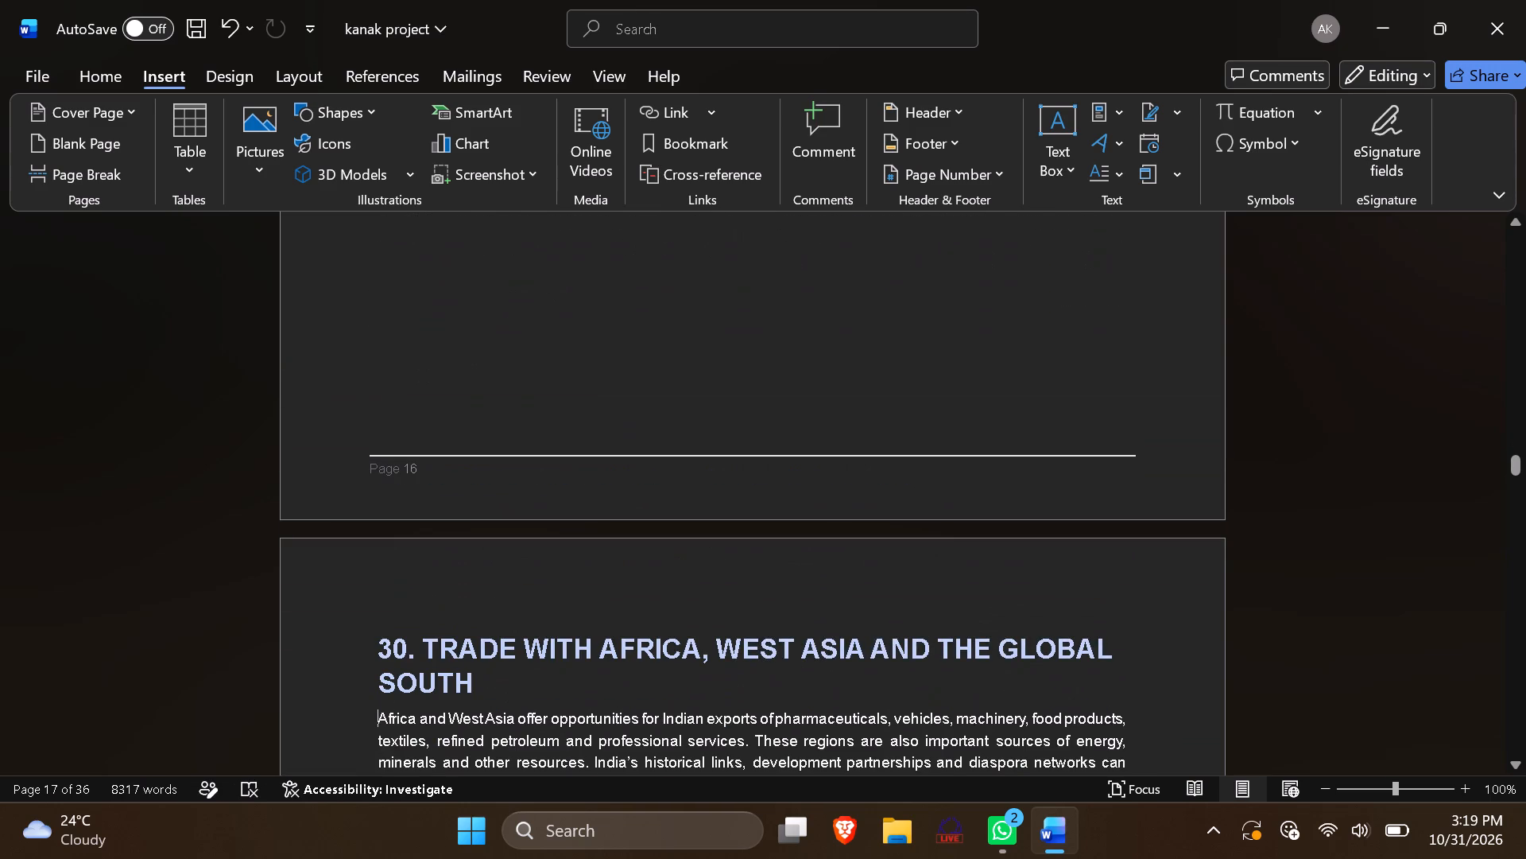
key(Up)
key(Up)
key(Up)
key(Up)
key(Up)
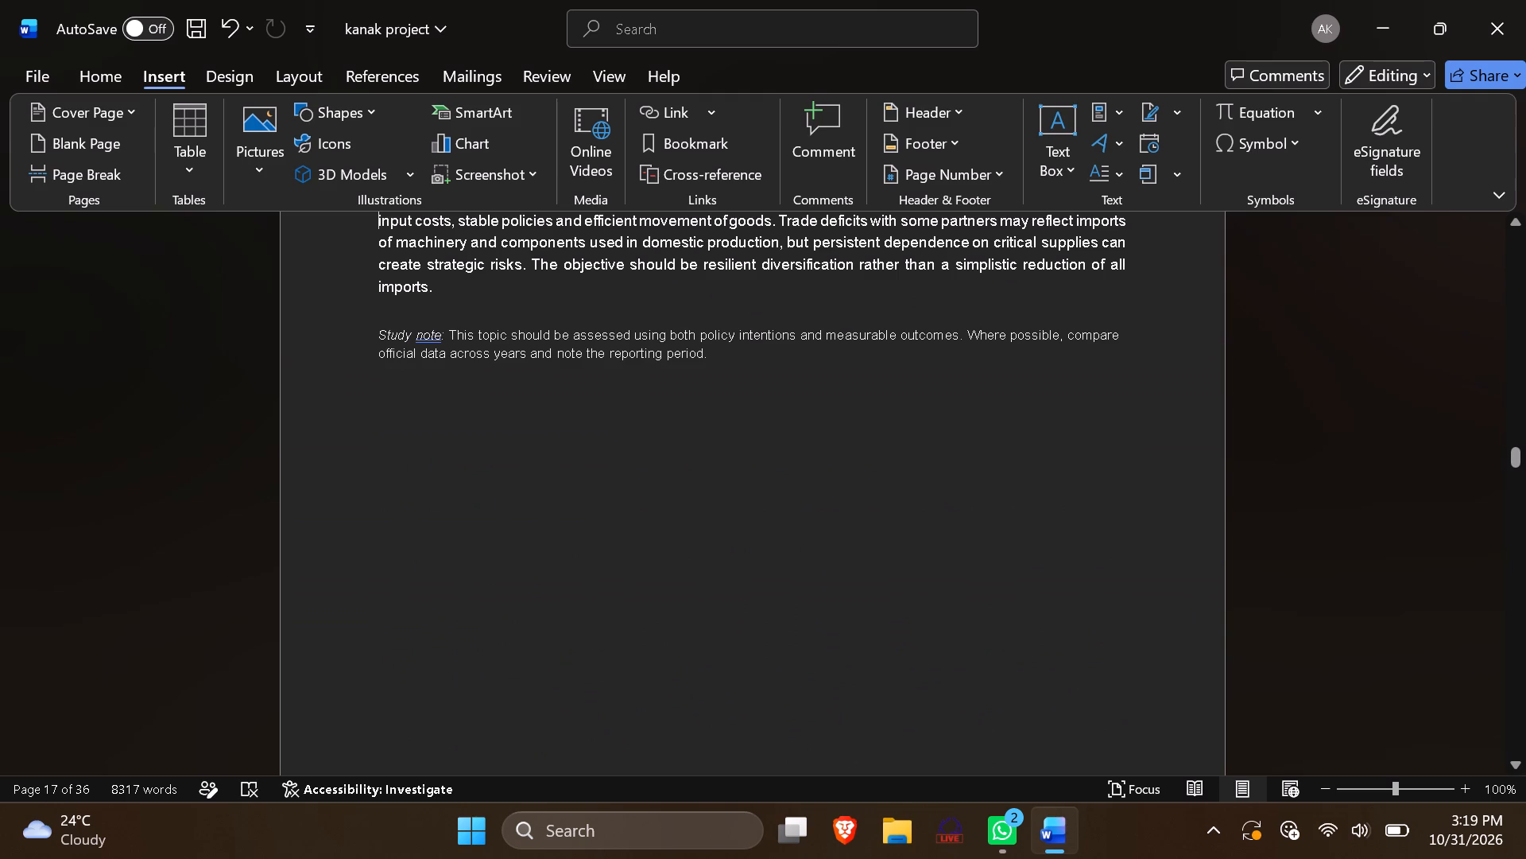
drag(371, 325, 707, 354)
click(349, 493)
drag(371, 327, 843, 356)
key(BackSpace)
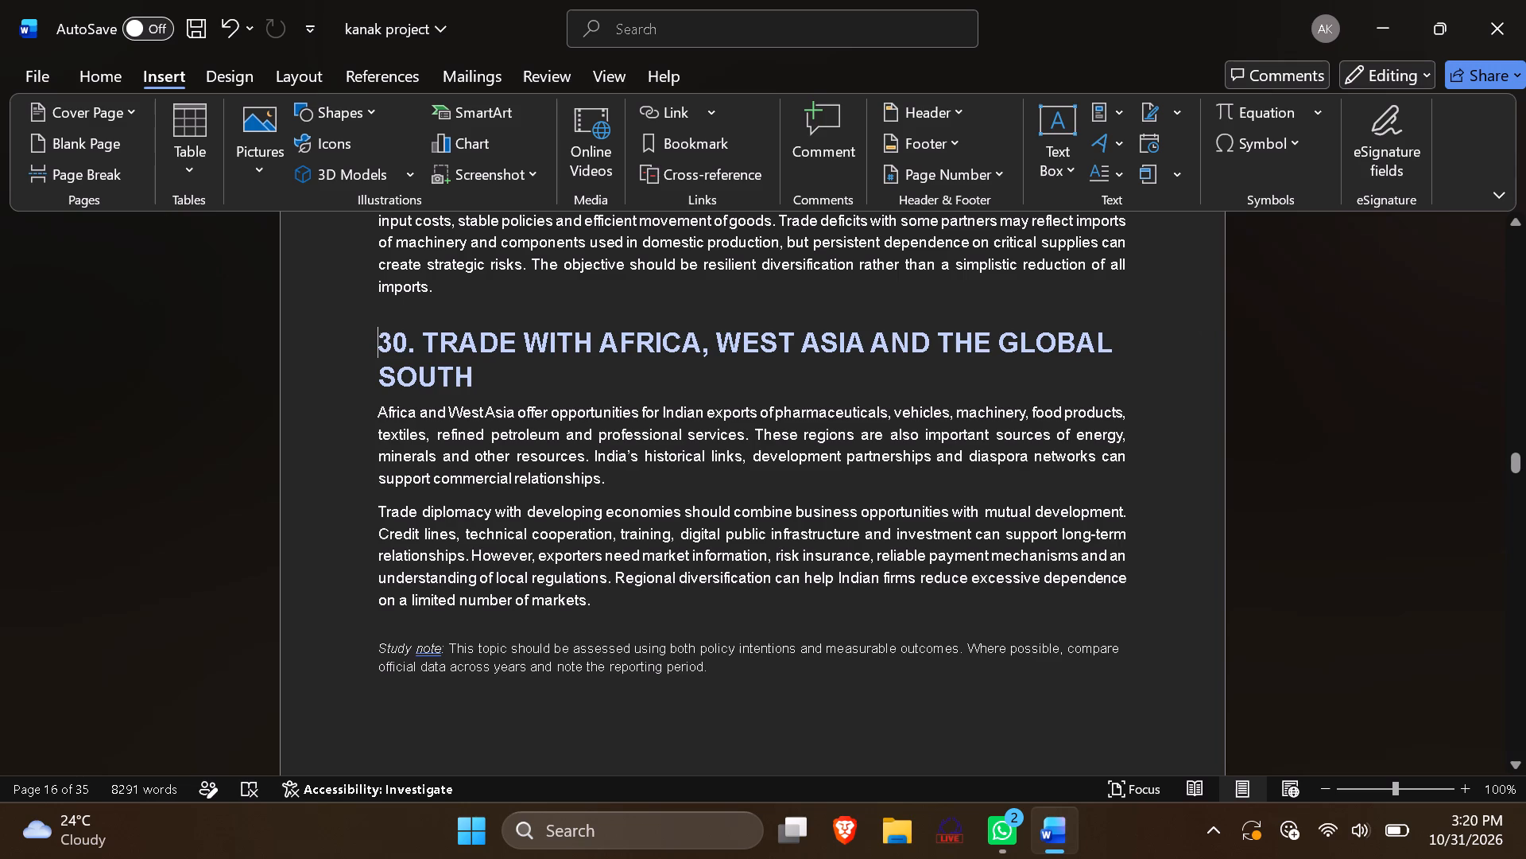
Delete the study note and its page break at the end of section 30, TRADE WITH AFRICA, WEST ASIA AND THE GLOBAL SOUTH.
click(374, 636)
click(381, 640)
drag(381, 640, 718, 674)
key(BackSpace)
Delete the study note and its page break at the end of section 31, COVID-19 AND GLOBAL SUPPLY-CHAIN DISRUPTION.
key(Down)
key(Down)
key(Down)
key(Down)
key(Down)
key(Down)
key(Down)
key(Down)
key(Down)
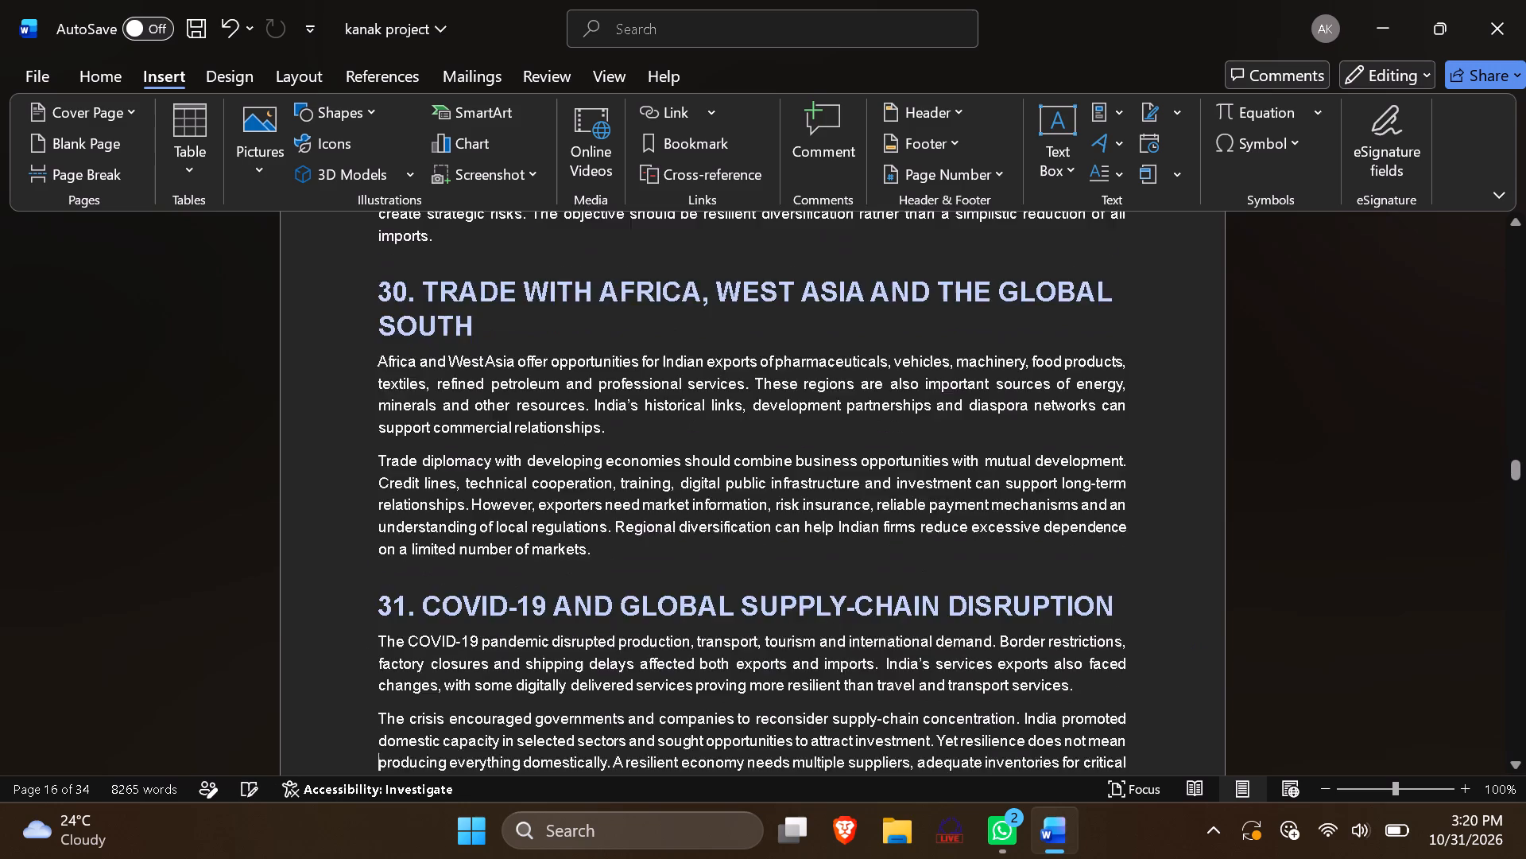
key(Down)
key(Down)
key(Up)
key(Up)
key(Up)
key(Up)
key(Up)
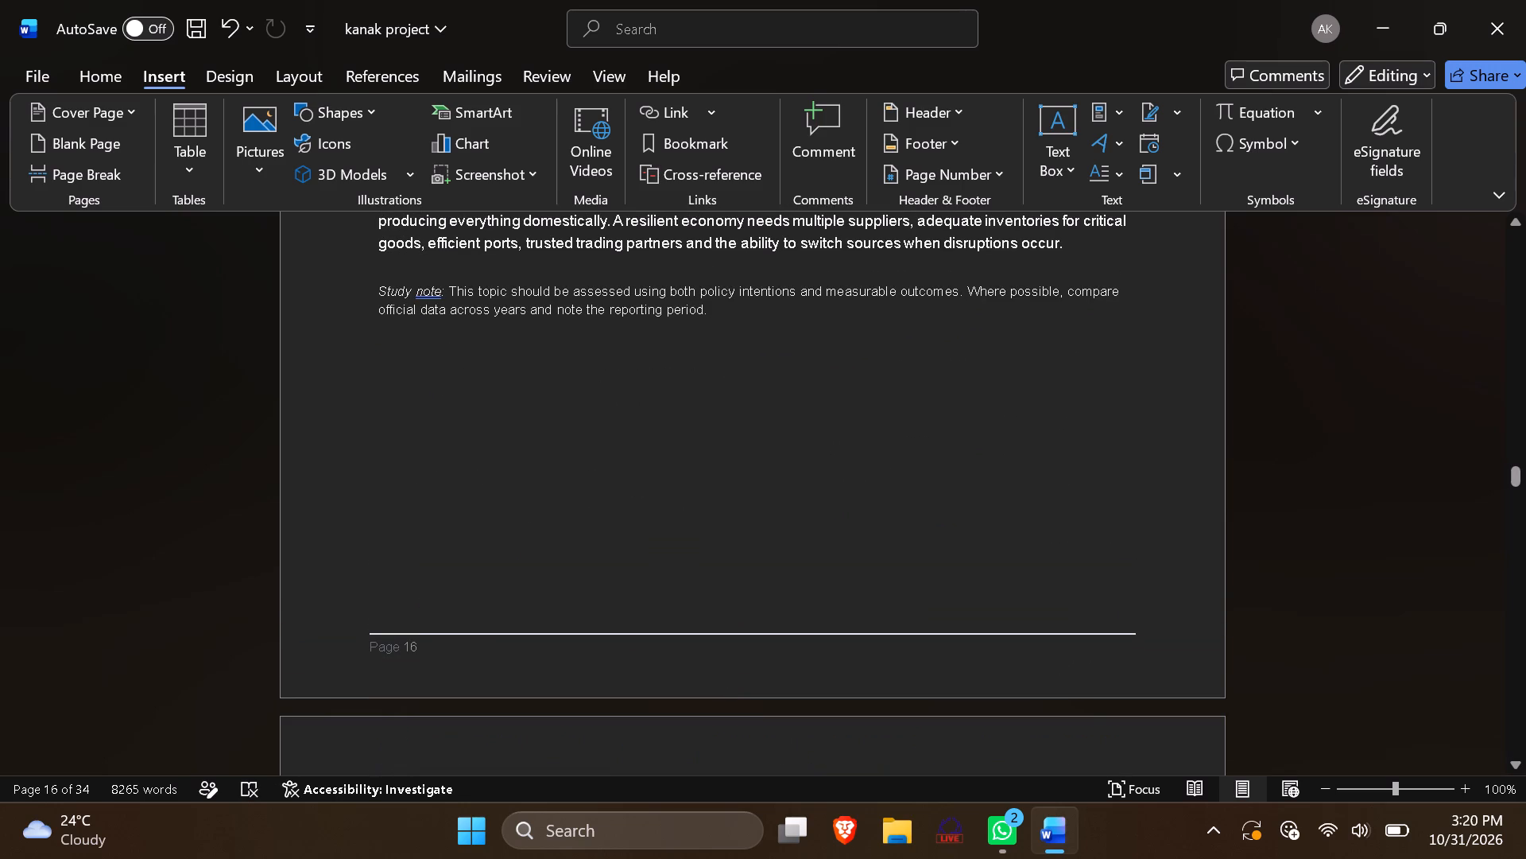
drag(374, 291, 721, 305)
key(BackSpace)
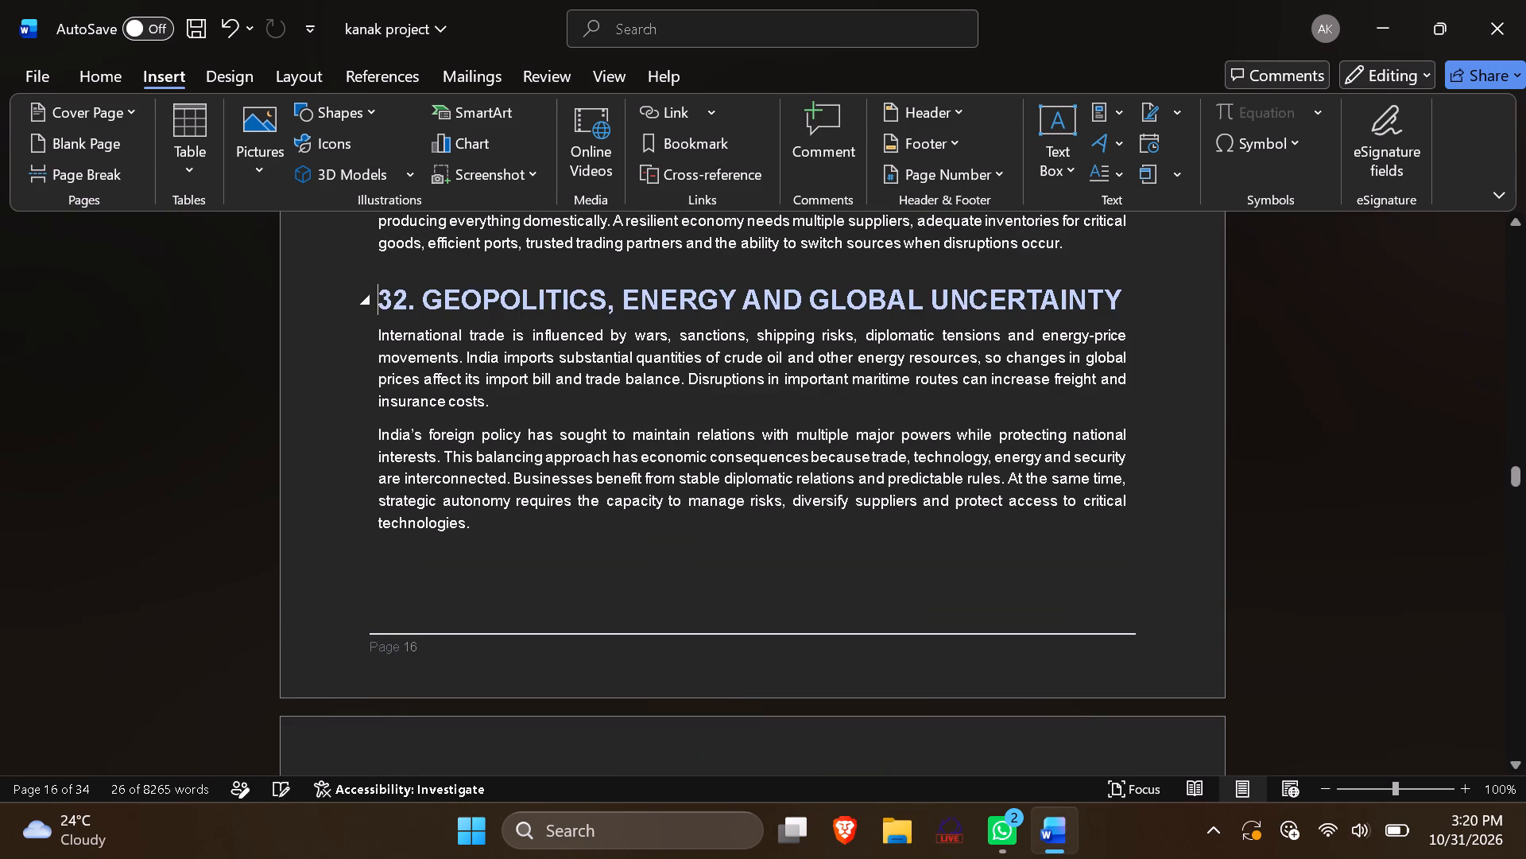
Delete the study note and its page break at the end of section 32, GEOPOLITICS, ENERGY AND GLOBAL UNCERTAINTY.
key(Down)
key(Down)
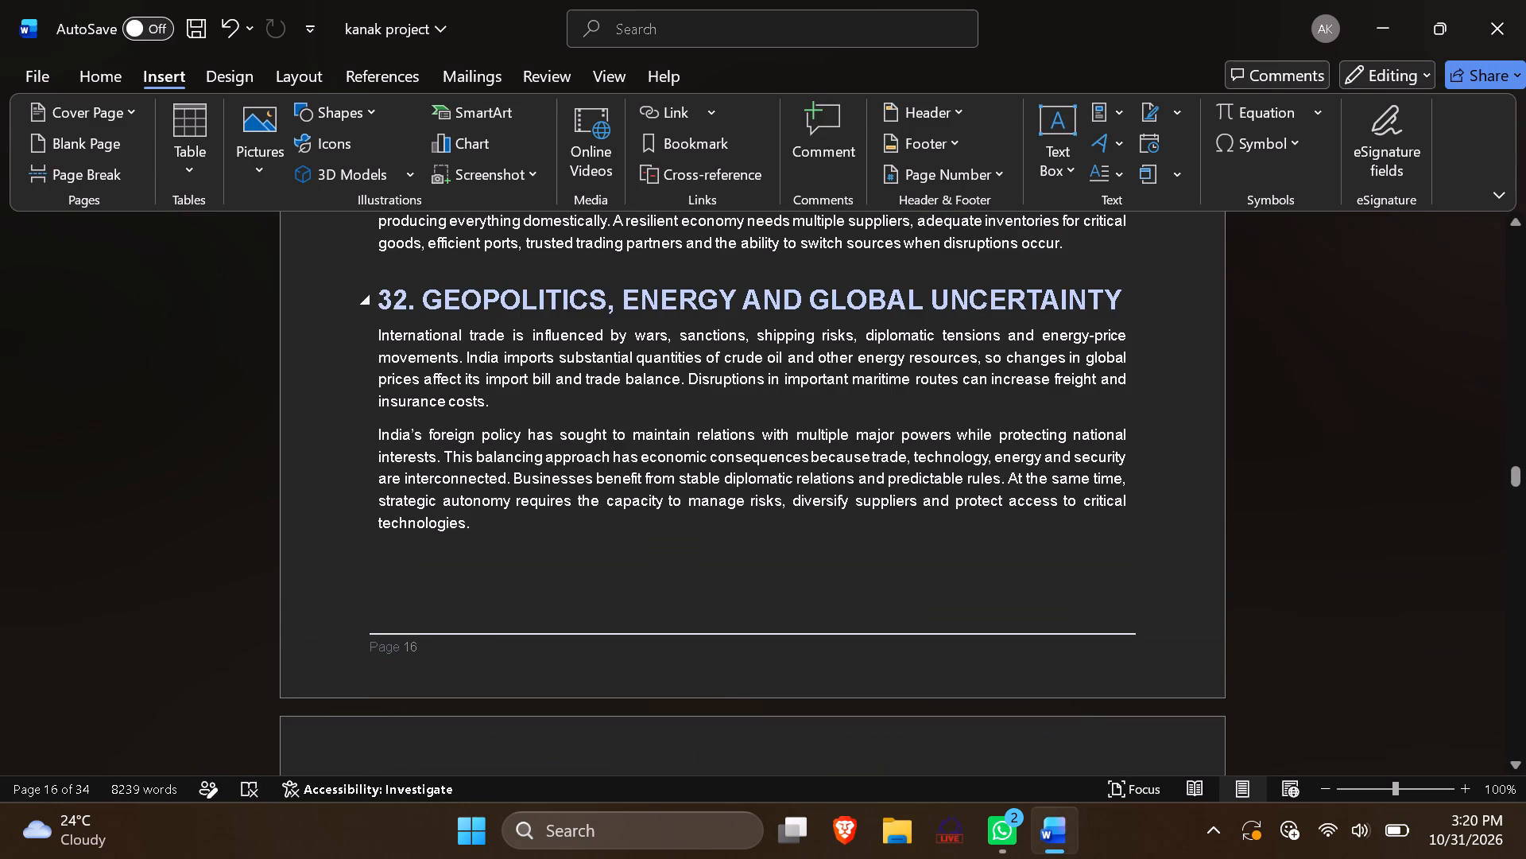
key(Down)
key(Down)
key(Down)
key(Down)
key(Down)
click(1040, 540)
key(Down)
key(Down)
key(Down)
key(Down)
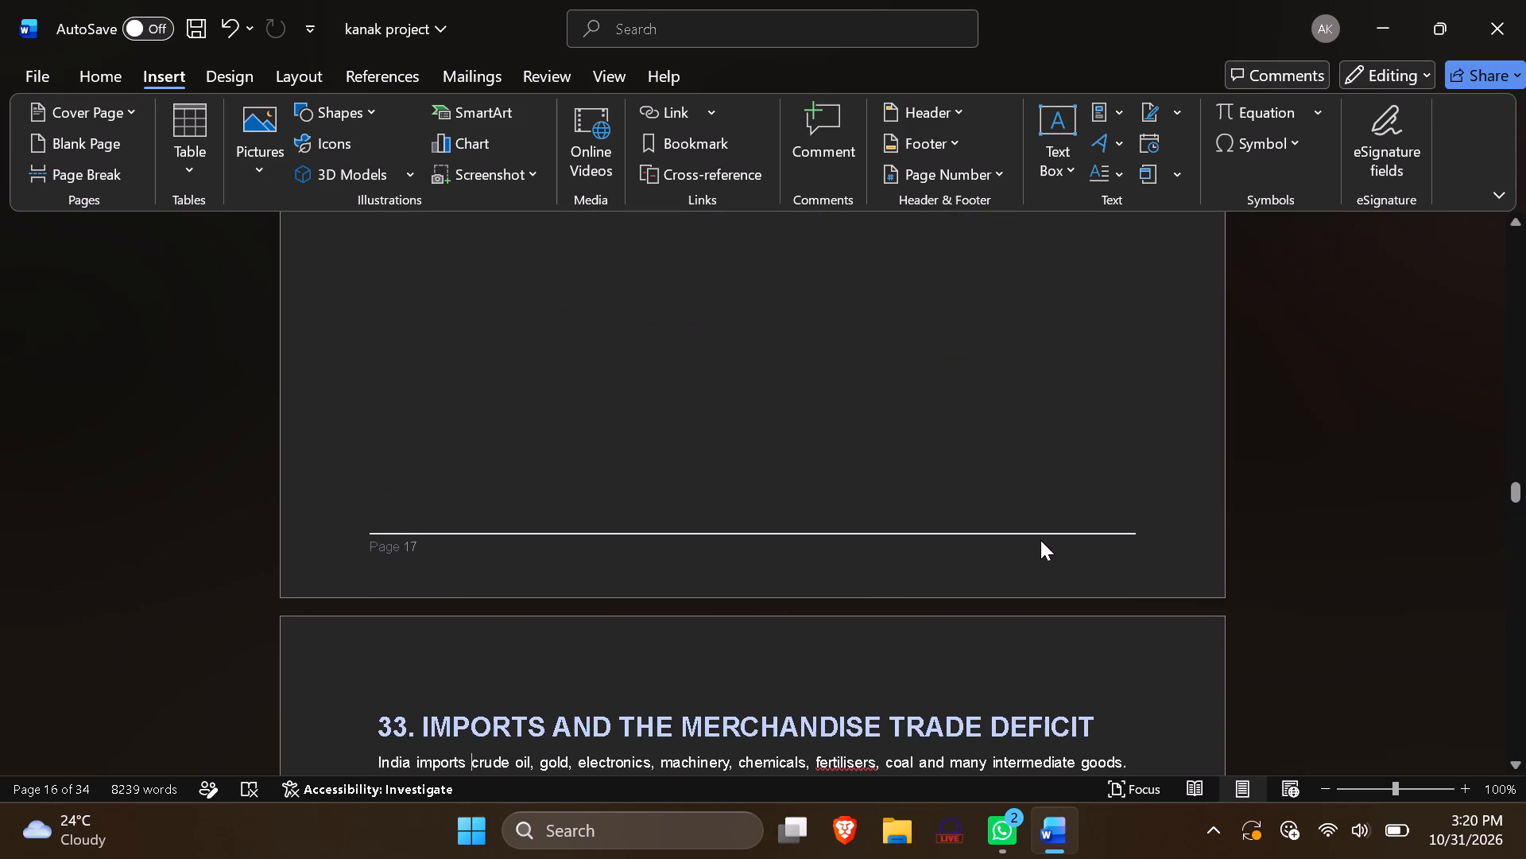
key(Up)
key(Up)
key(Up)
key(Up)
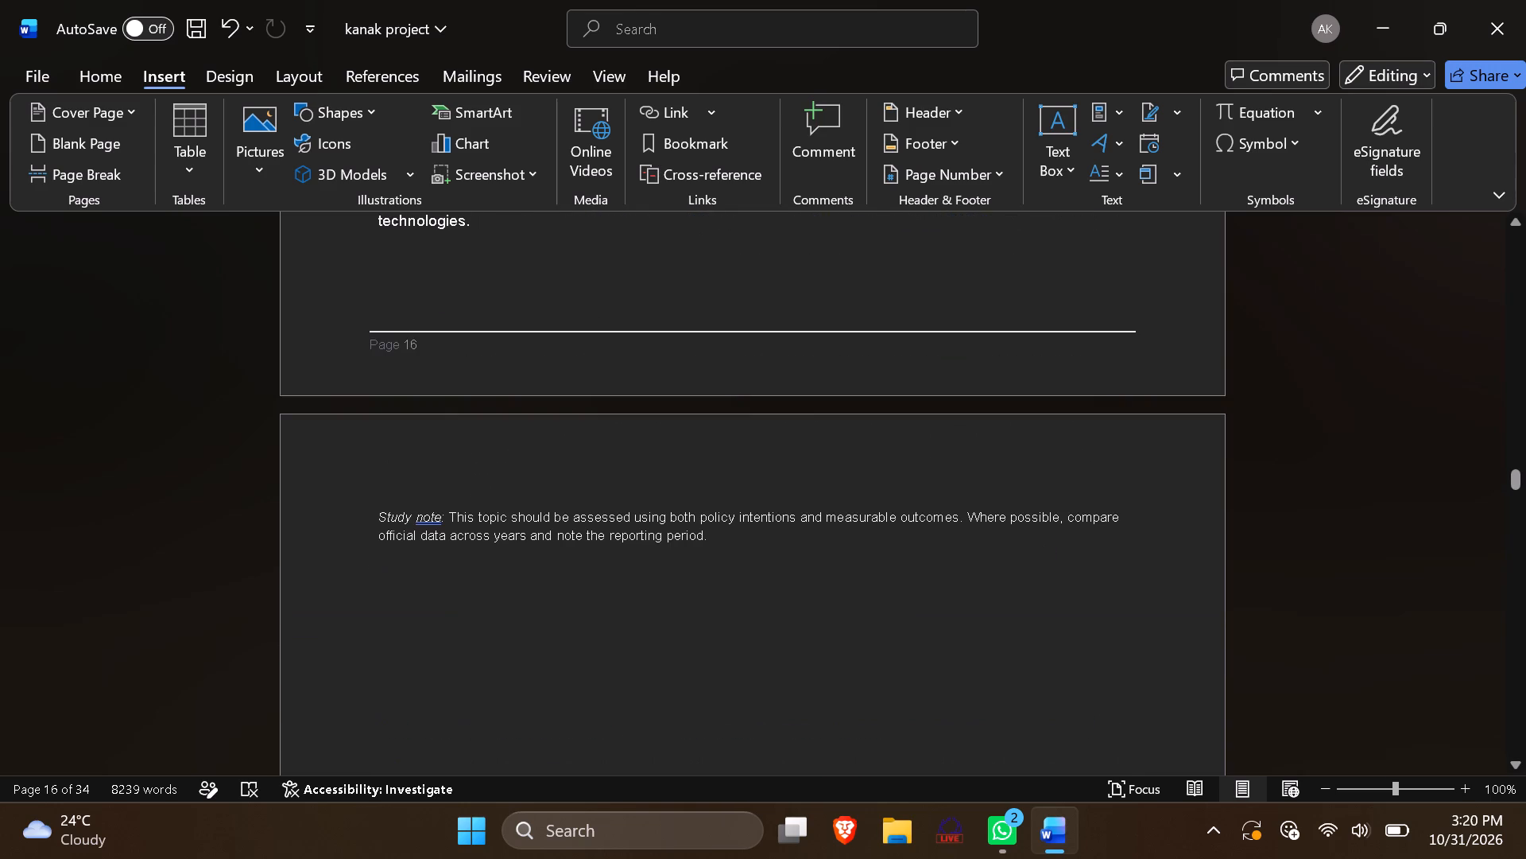
drag(377, 517, 666, 531)
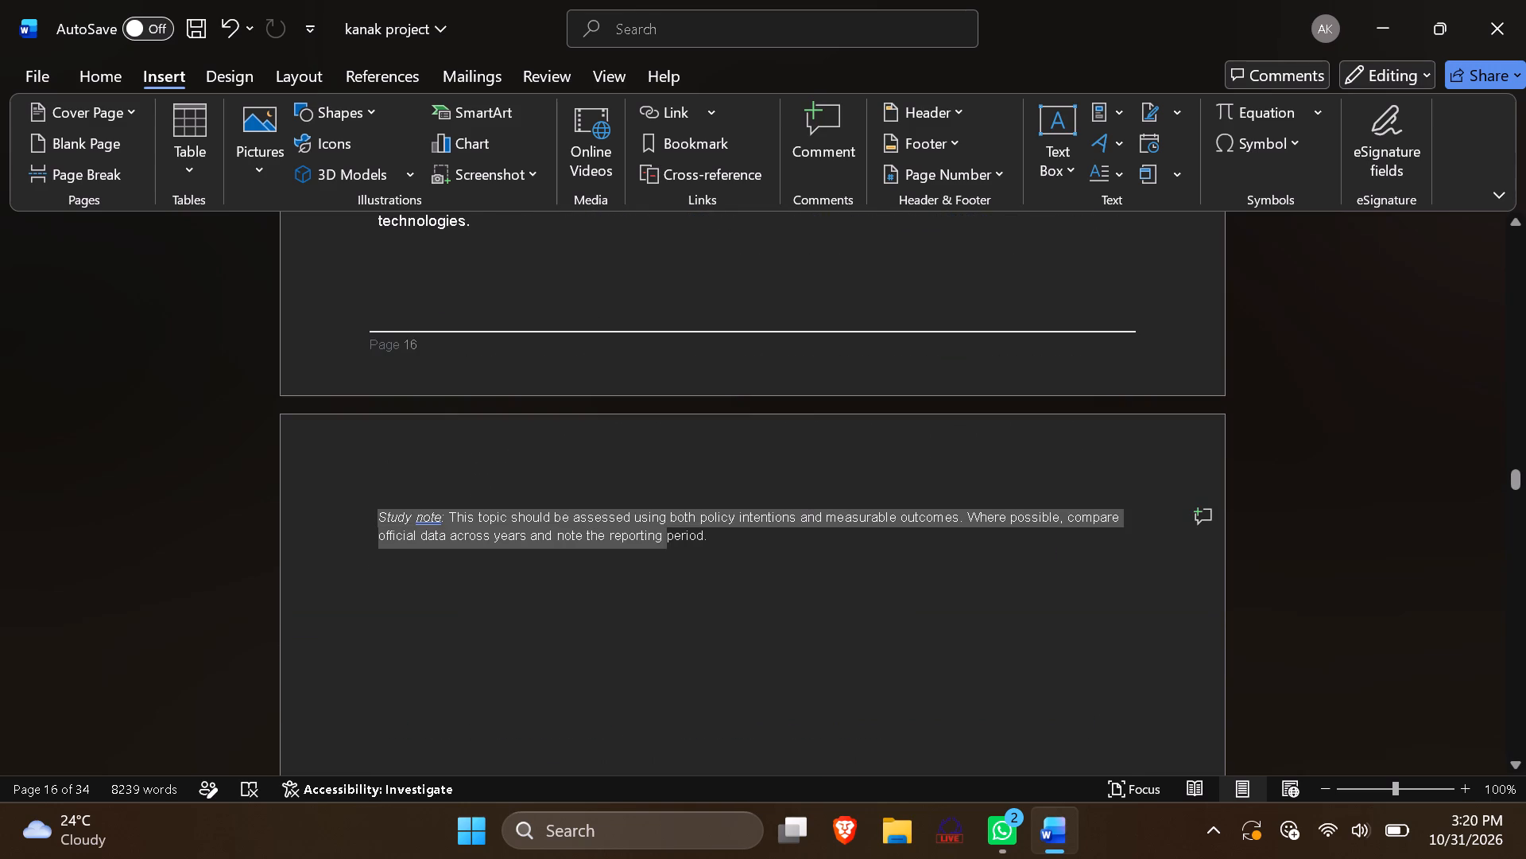
drag(666, 531, 714, 545)
key(BackSpace)
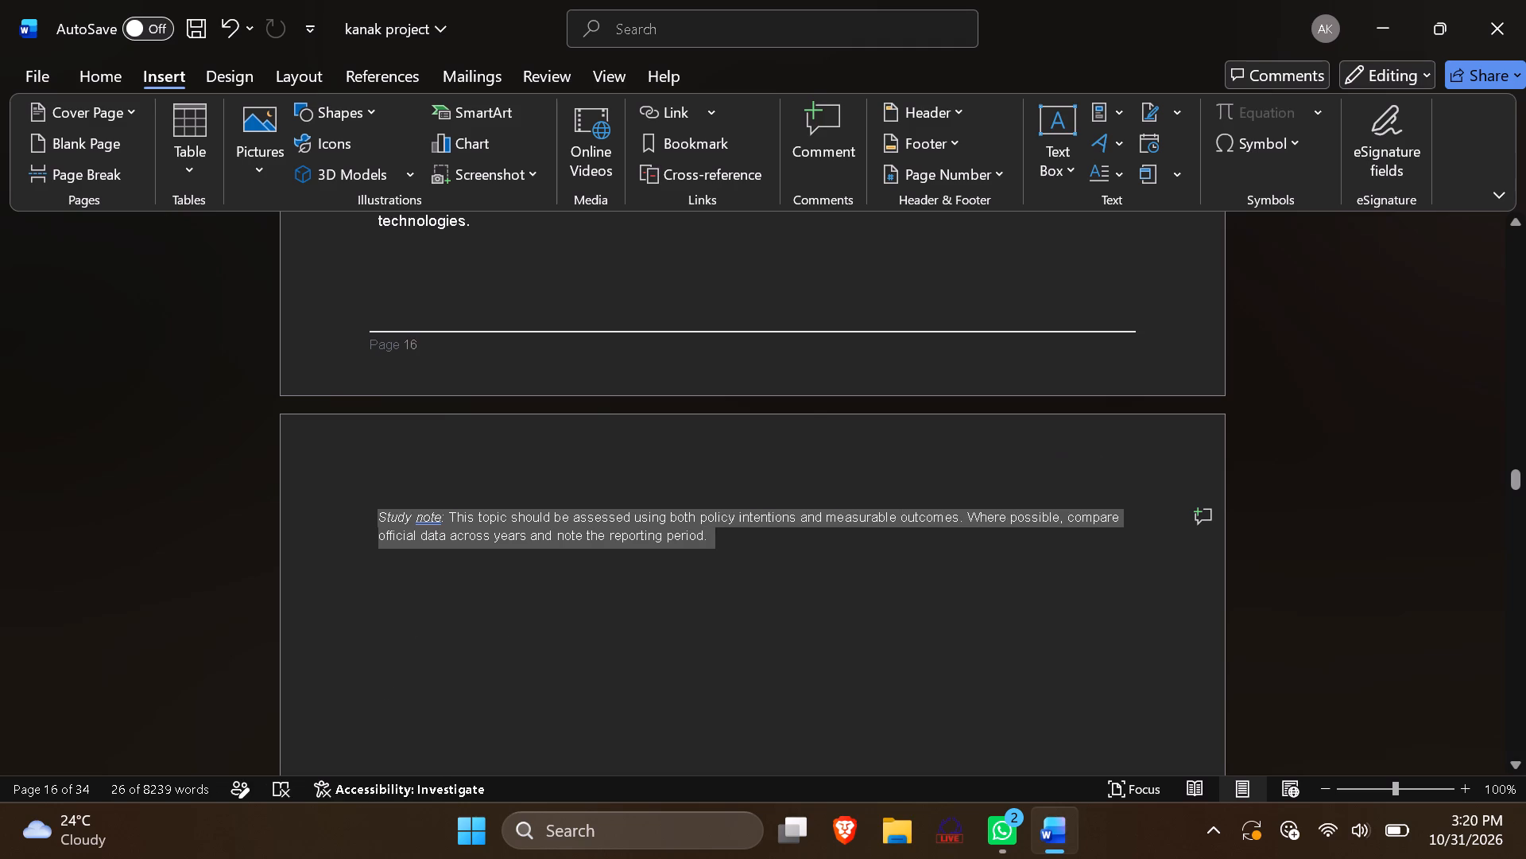
Delete the study note and its page break at the end of section 33, IMPORTS AND THE MERCHANDISE TRADE DEFICIT.
key(Down)
key(Down)
key(Down)
key(Down)
key(Down)
key(Down)
key(Down)
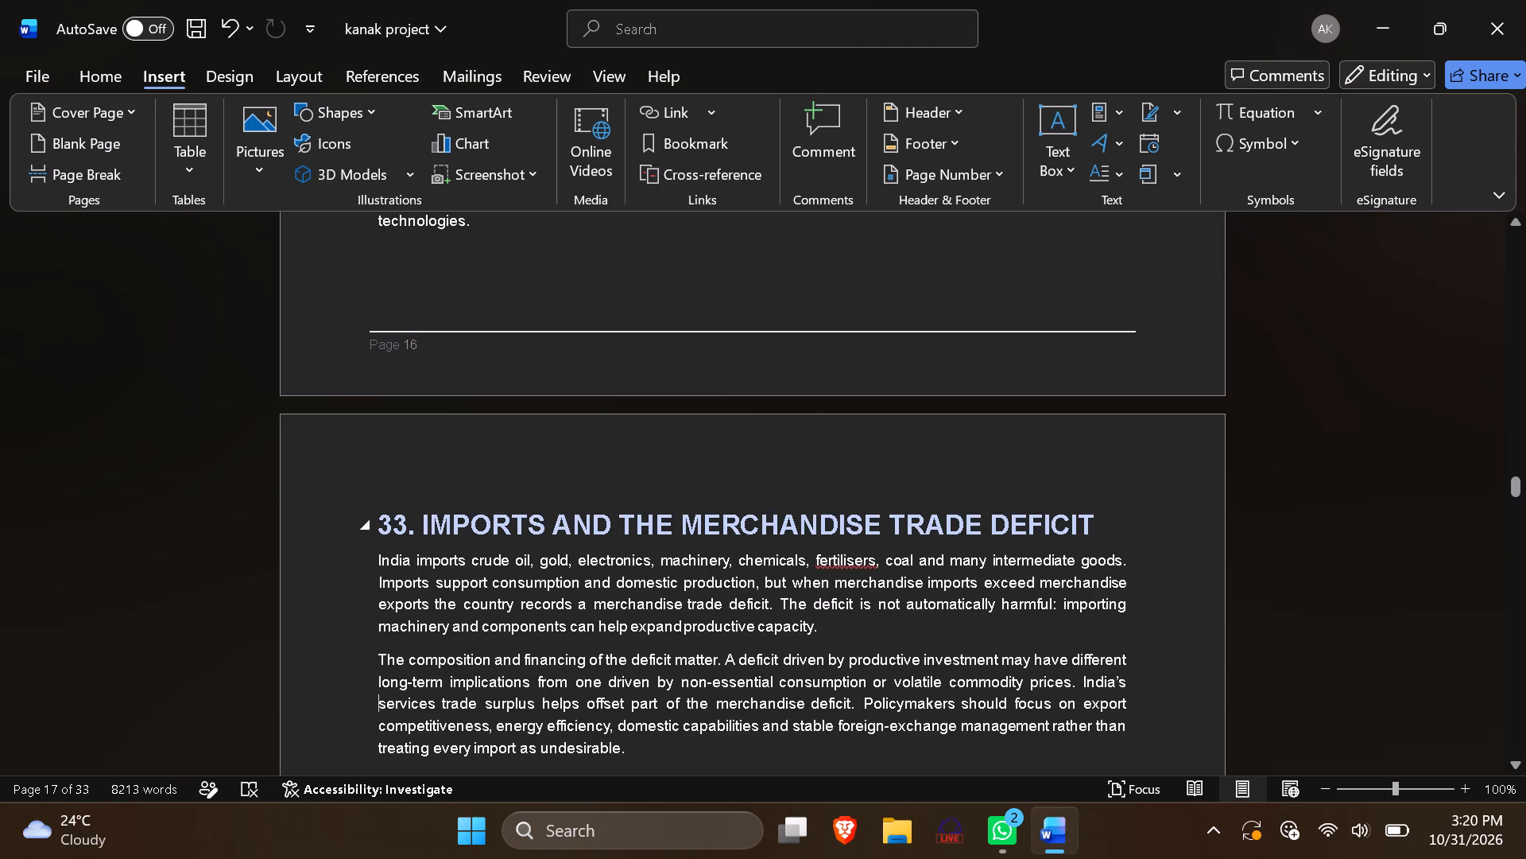
key(Down)
key(Down)
key(Down)
key(Down)
key(Down)
key(Down)
key(Up)
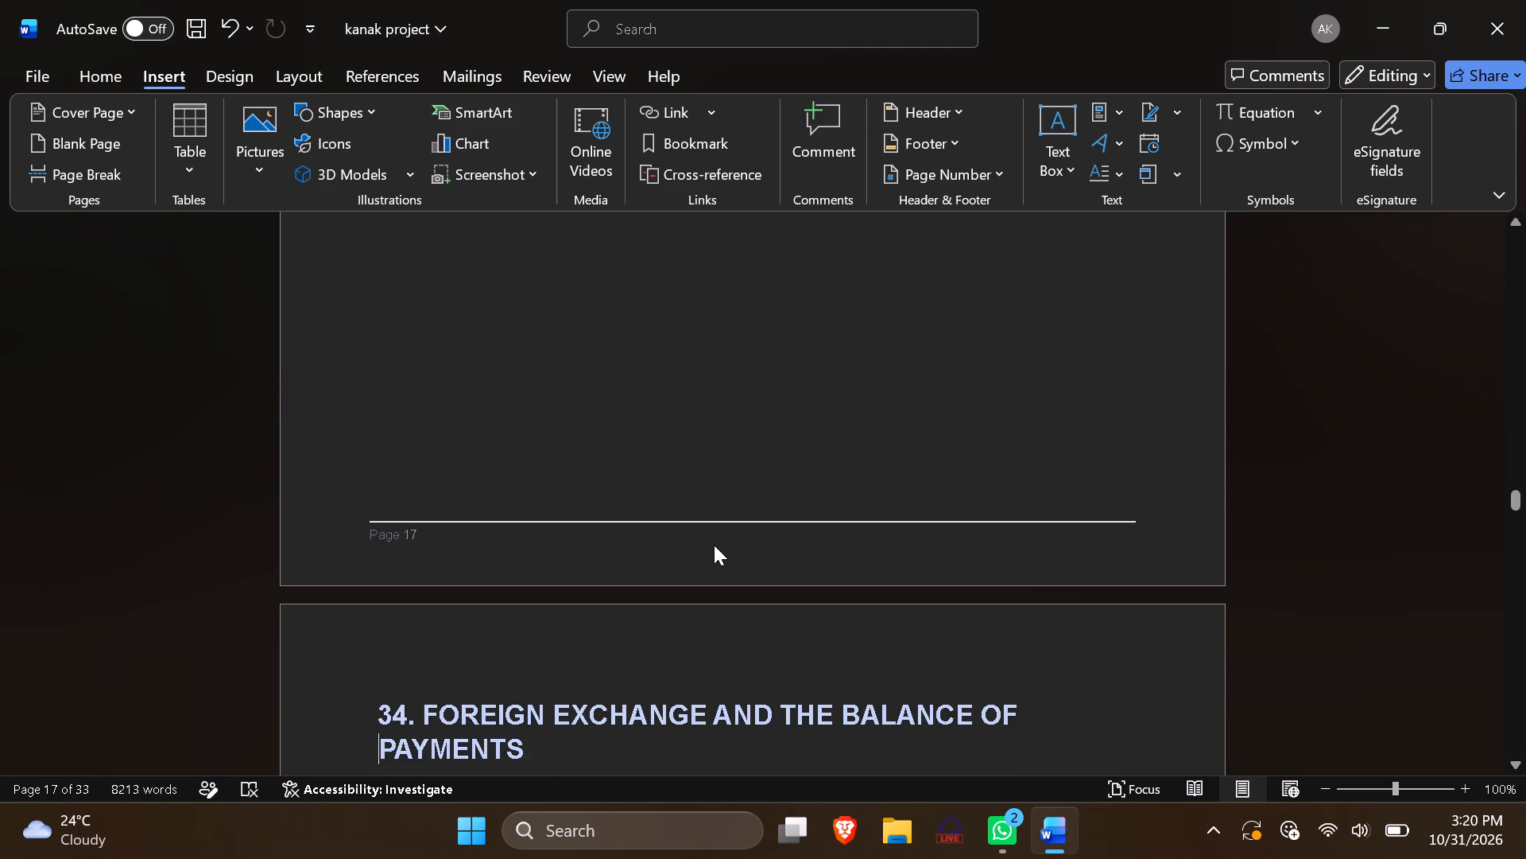
key(Up)
key(Up)
key(Up)
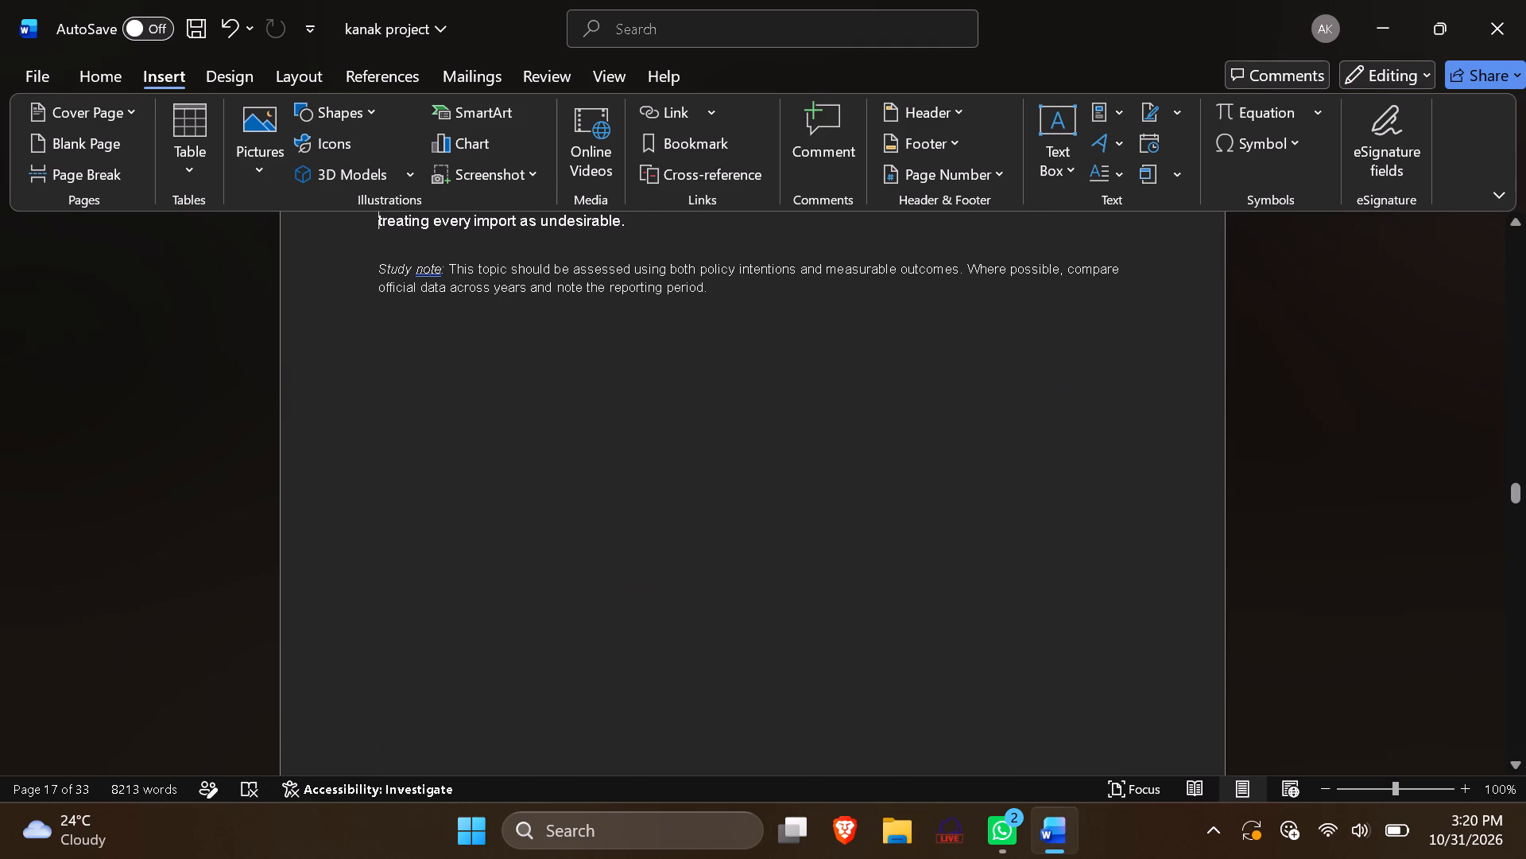
drag(380, 265, 706, 258)
drag(706, 258, 734, 287)
key(BackSpace)
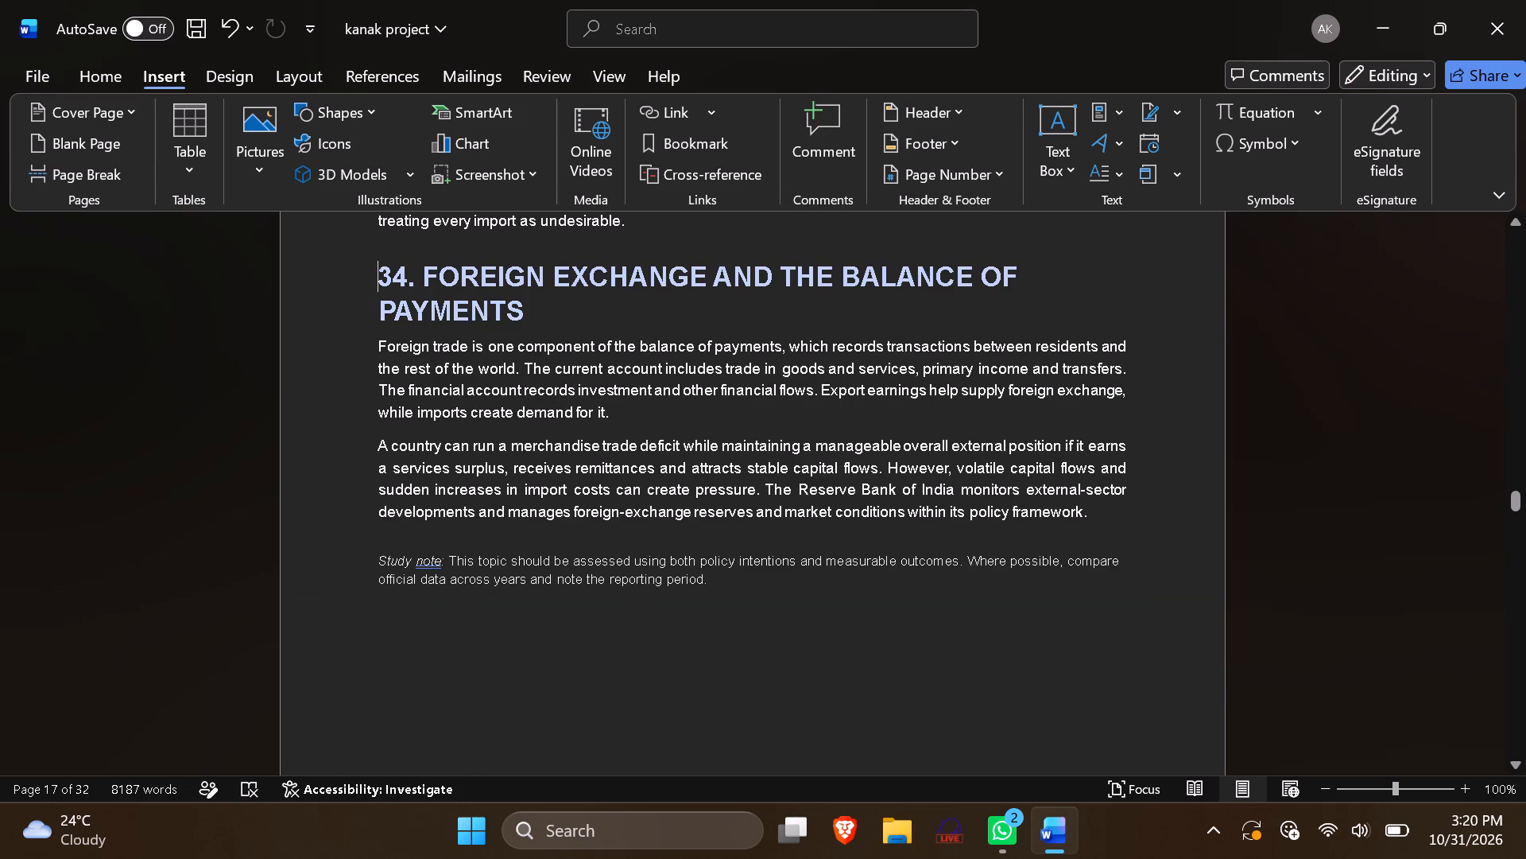
Delete the study note and its page break at the end of section 34, FOREIGN EXCHANGE AND THE BALANCE OF PAYMENTS.
drag(378, 556, 737, 589)
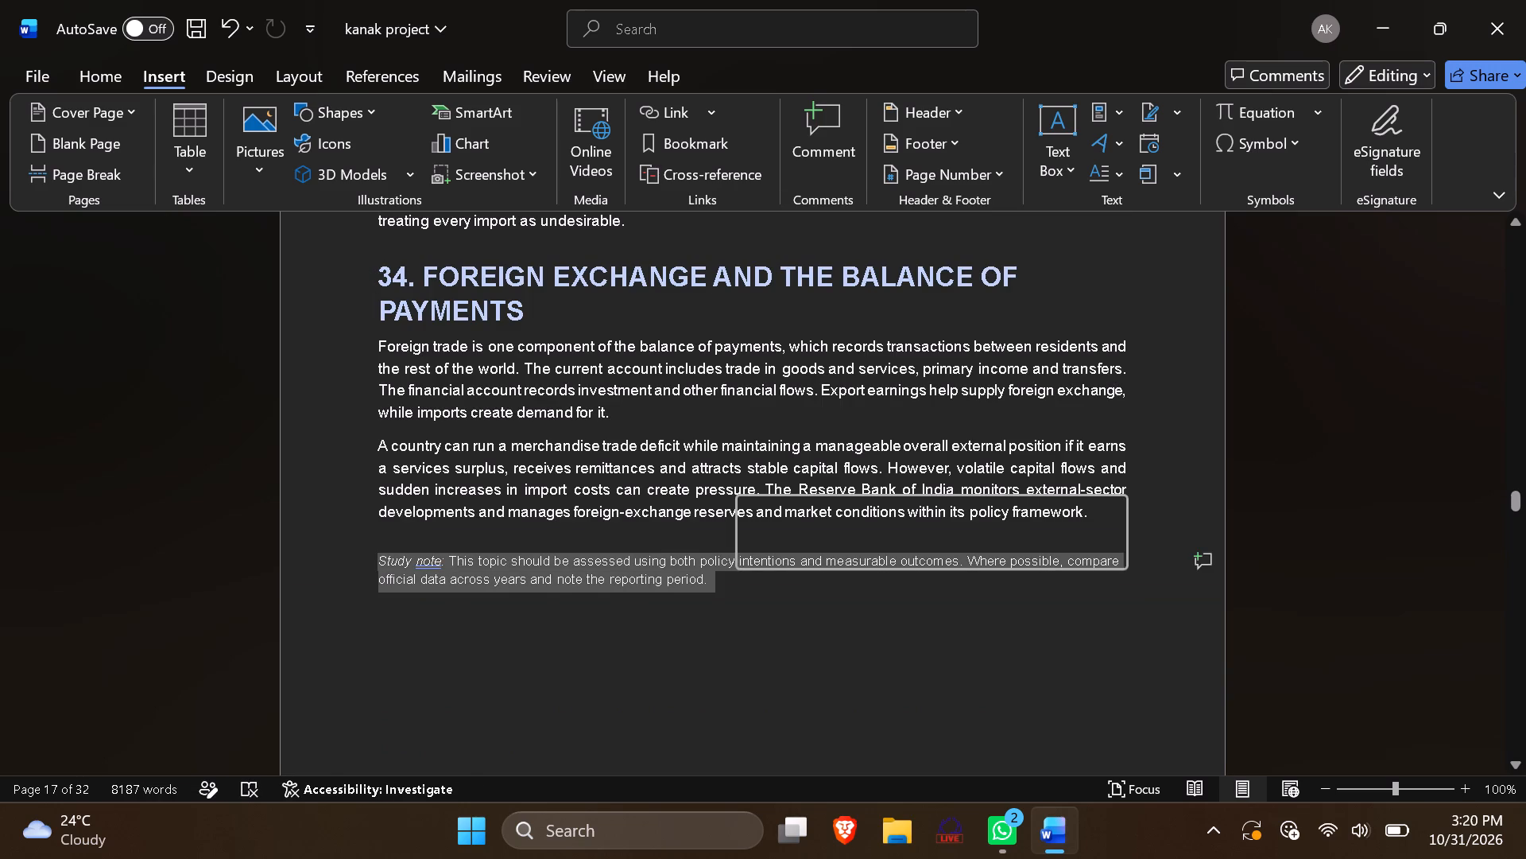
key(BackSpace)
Delete the study note and its page break at the end of section 35, MSMEs AND SMALL EXPORTERS.
key(Down)
key(Down)
key(Down)
key(Down)
key(Down)
key(Down)
key(Down)
key(Down)
key(Down)
key(Down)
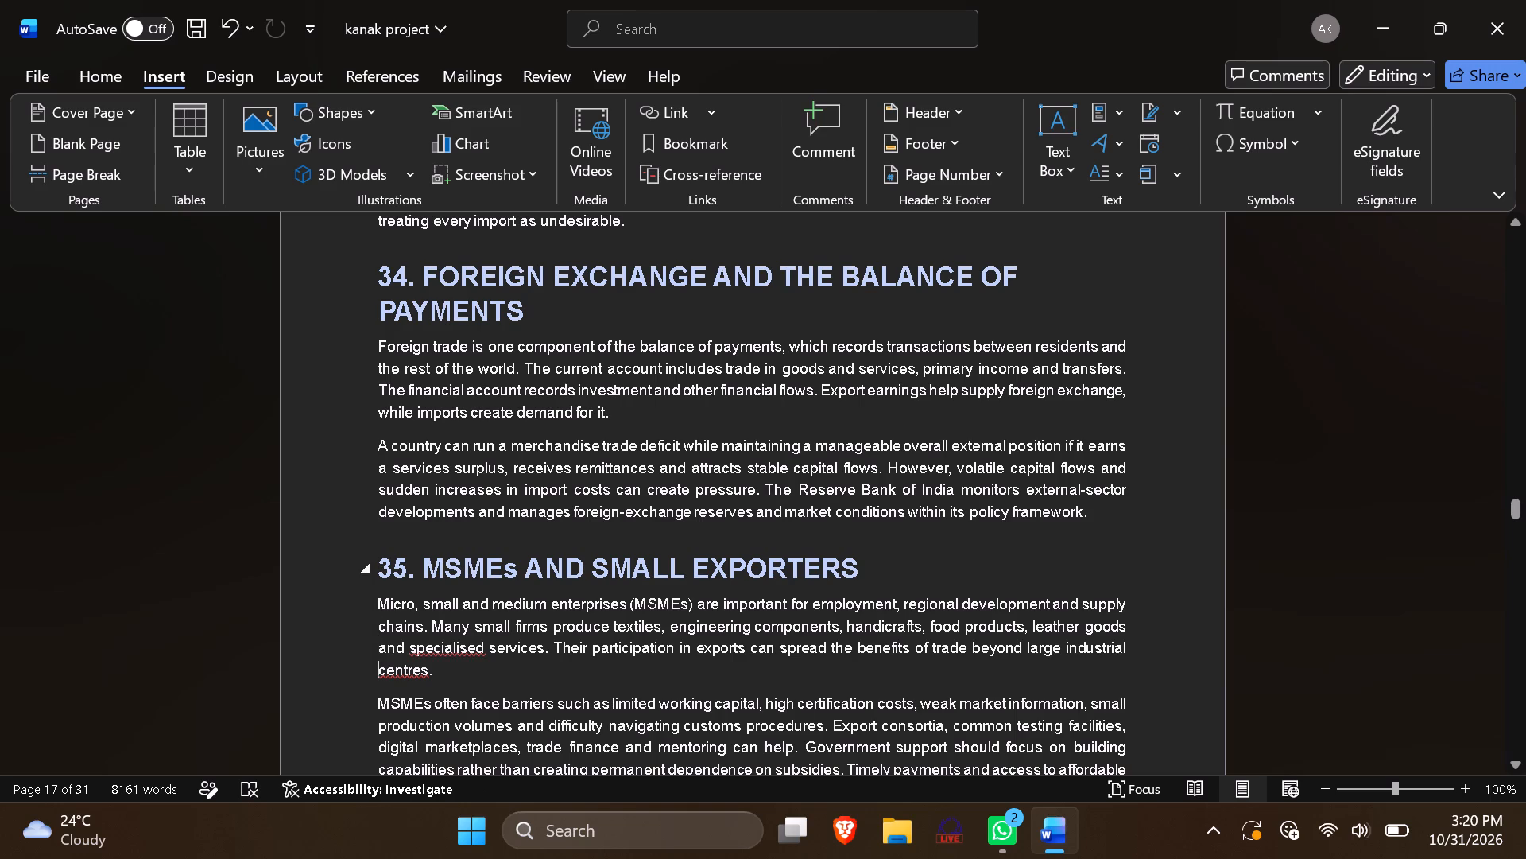
key(Down)
key(Down)
key(Up)
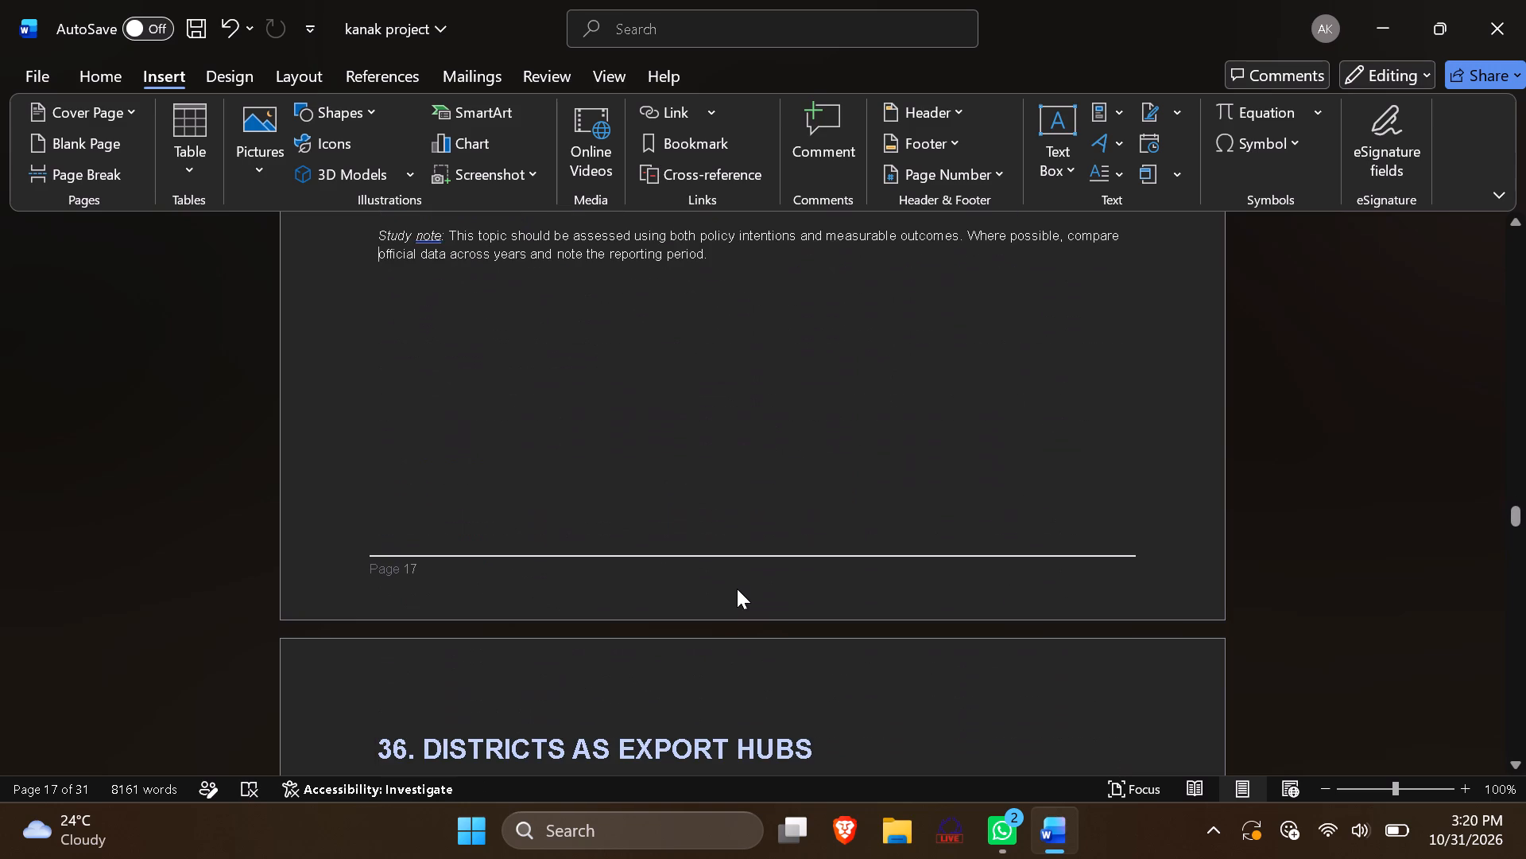
key(Up)
key(Up)
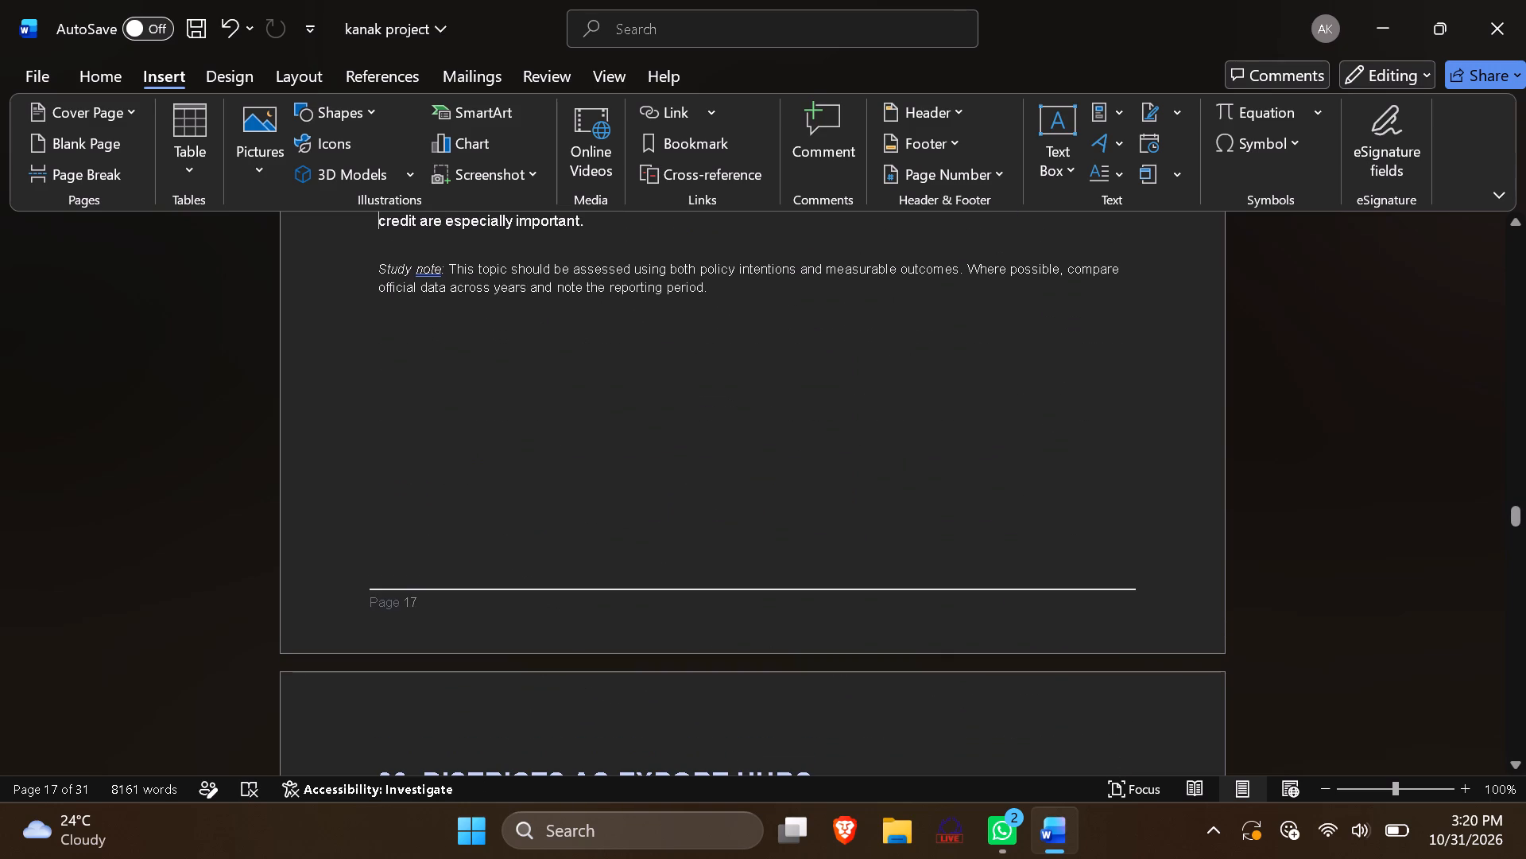
drag(380, 271, 714, 295)
key(BackSpace)
Delete the study note and its page break at the end of section 37, E-COMMERCE AND CROSS-BORDER DIGITAL TRADE.
key(Down)
key(Down)
key(Down)
key(Down)
key(Down)
key(Down)
key(Down)
key(Down)
key(Down)
key(Down)
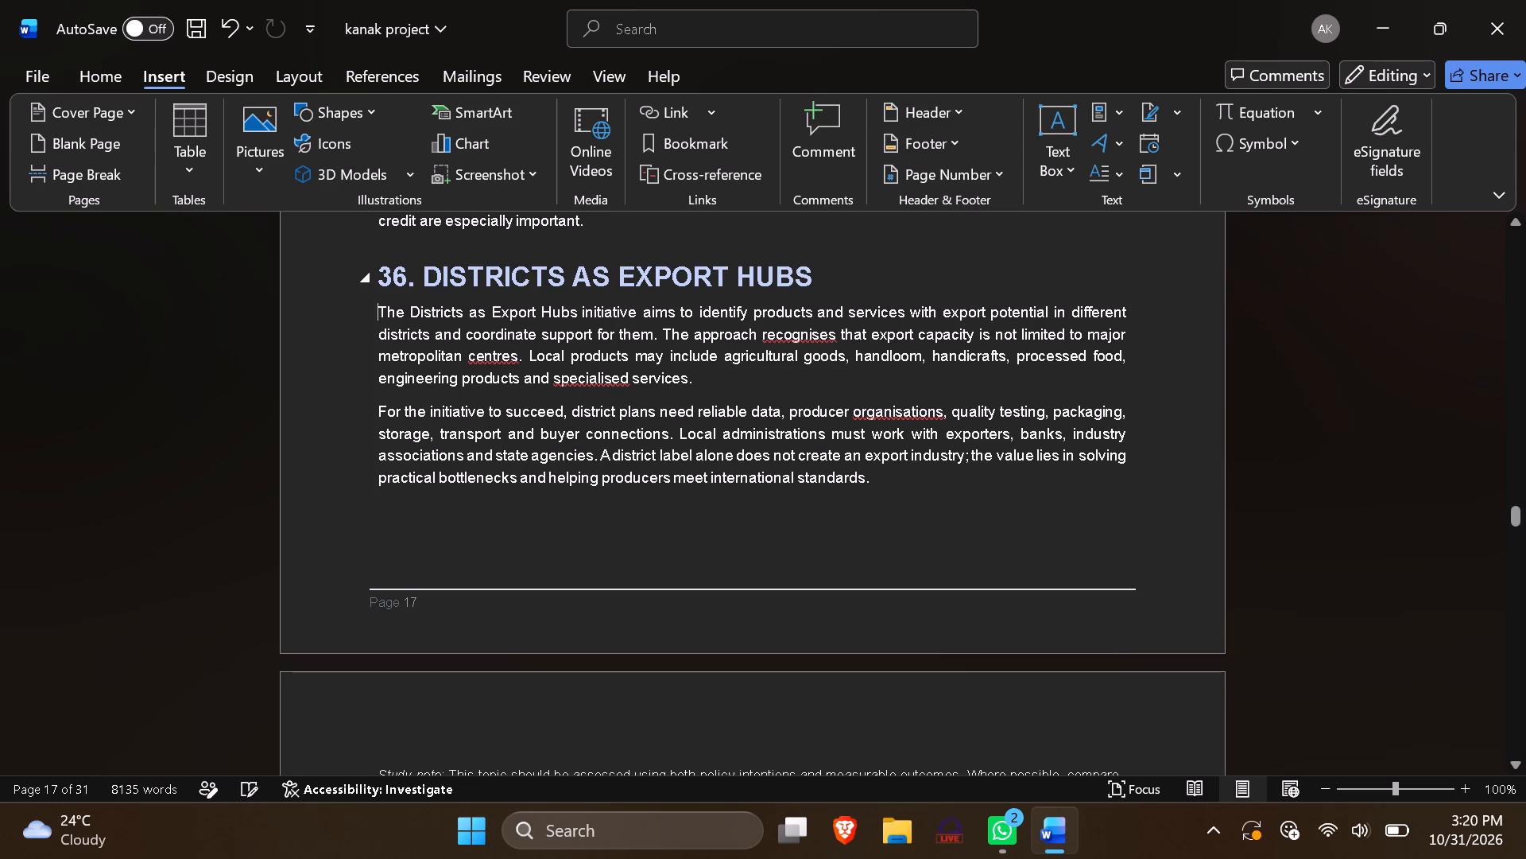
key(Down)
key(Down)
key(Down)
key(Down)
key(Down)
key(Down)
key(Down)
key(Down)
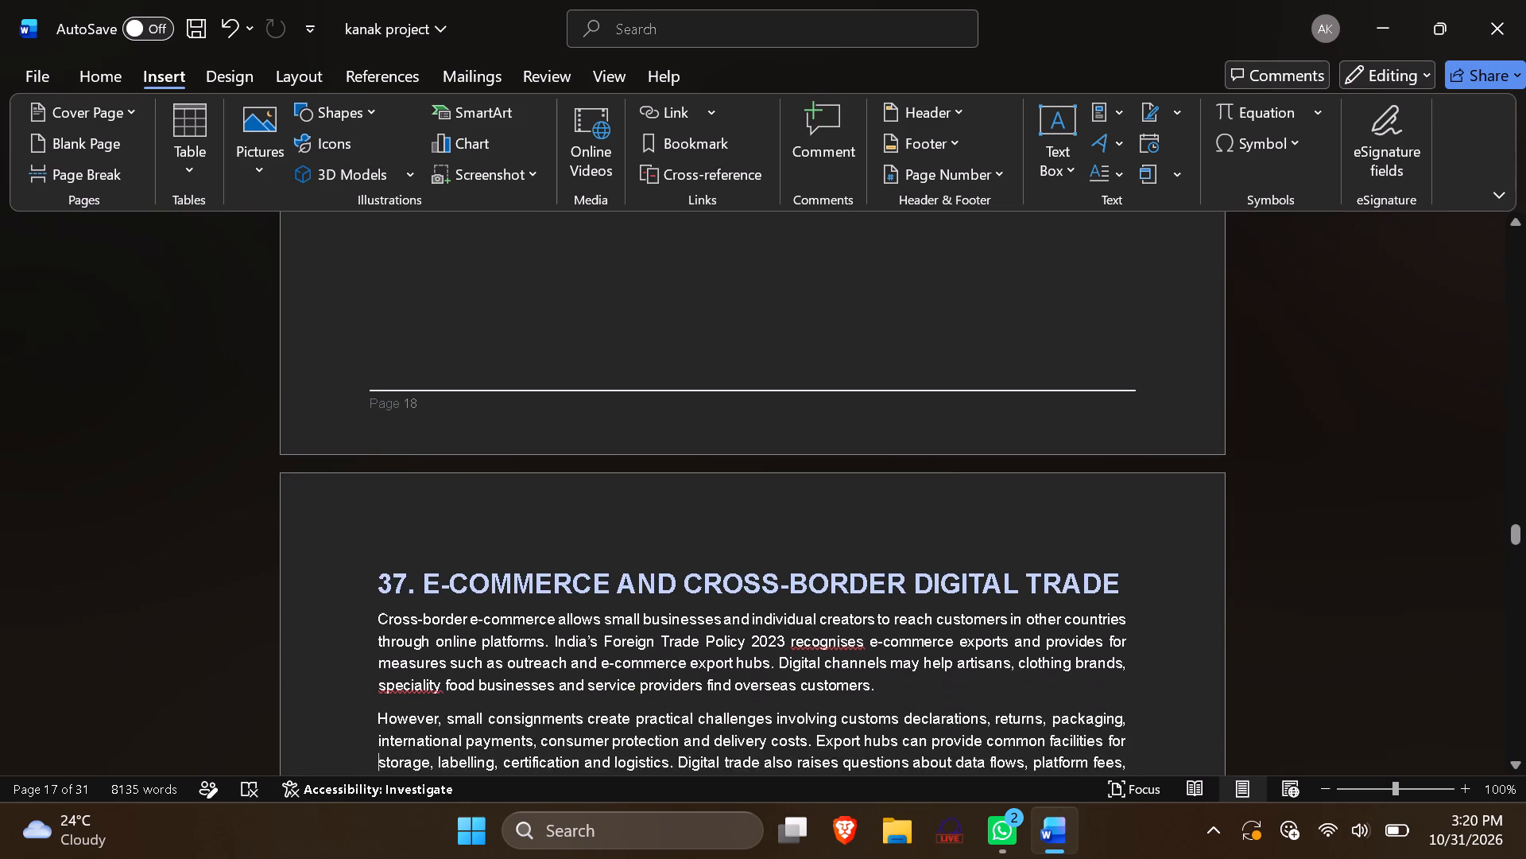
key(Down)
key(Down)
key(Down)
key(Down)
key(Down)
key(Down)
key(Down)
key(Down)
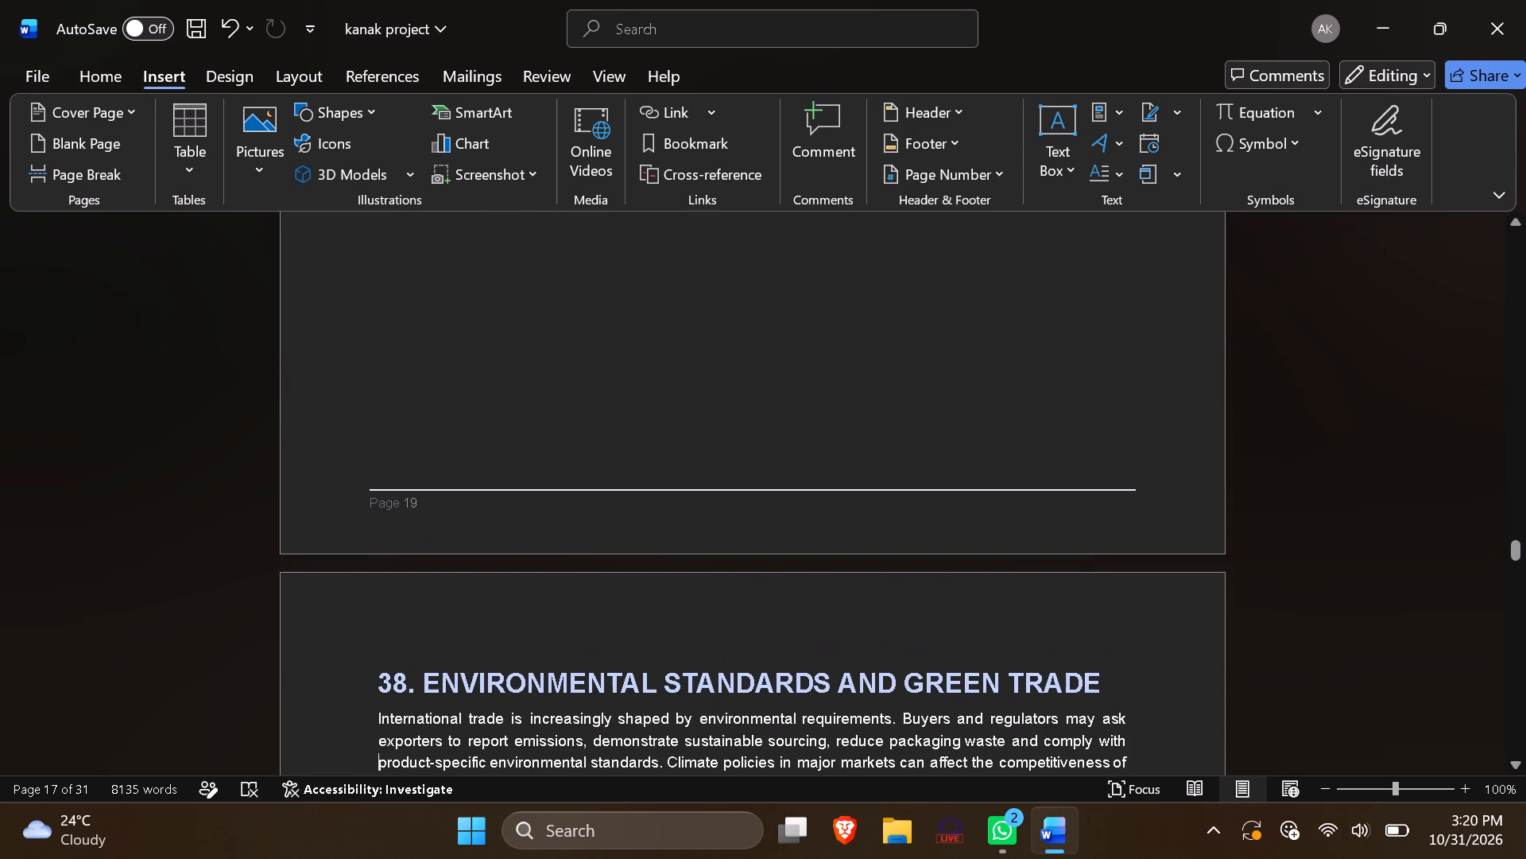
key(Up)
key(Up)
key(Up)
key(Up)
key(Up)
key(Up)
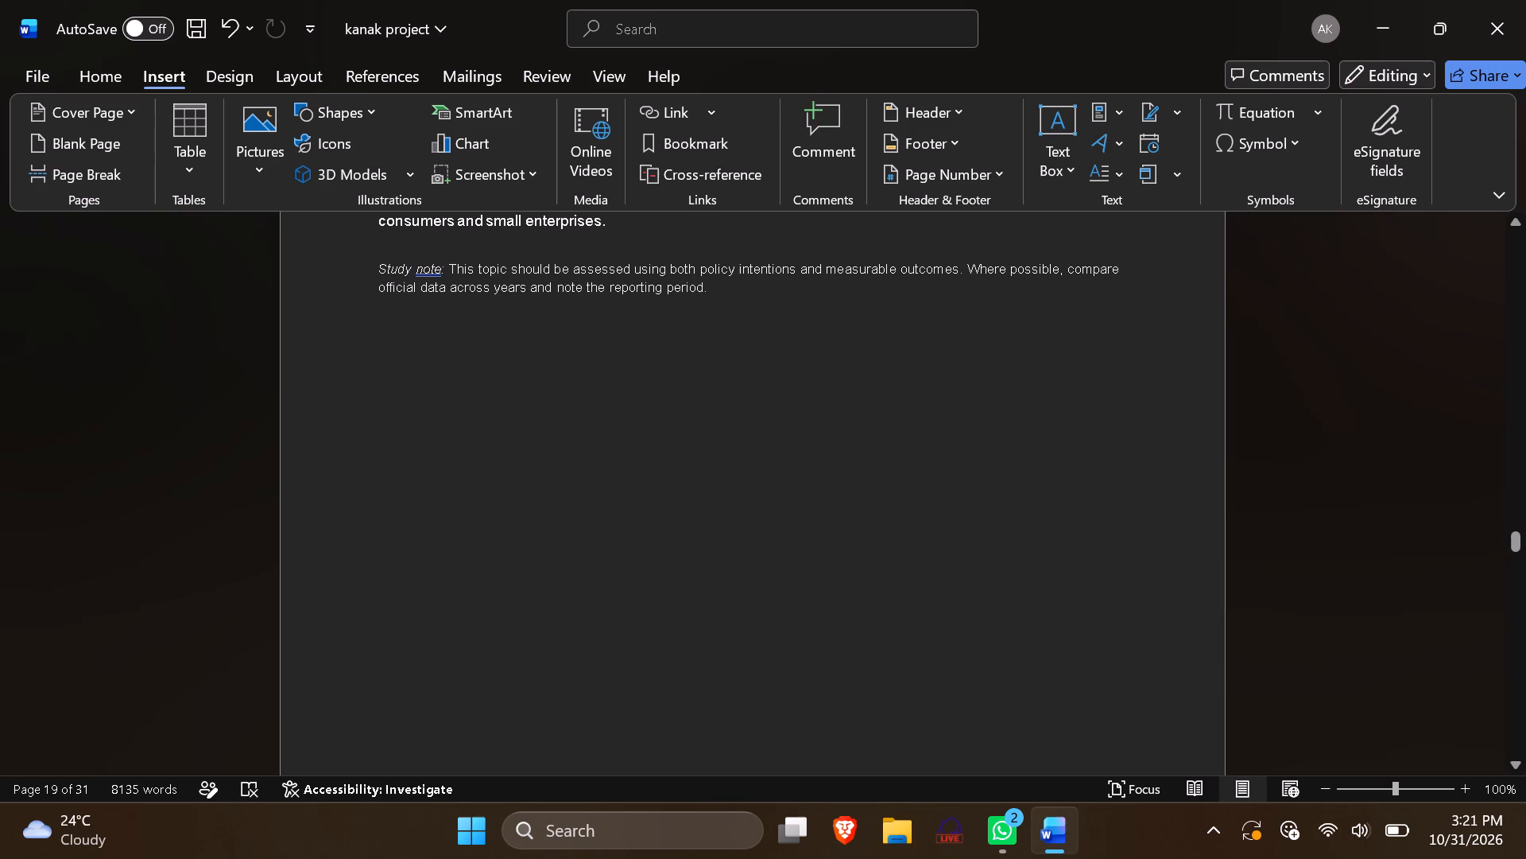
drag(371, 269, 847, 323)
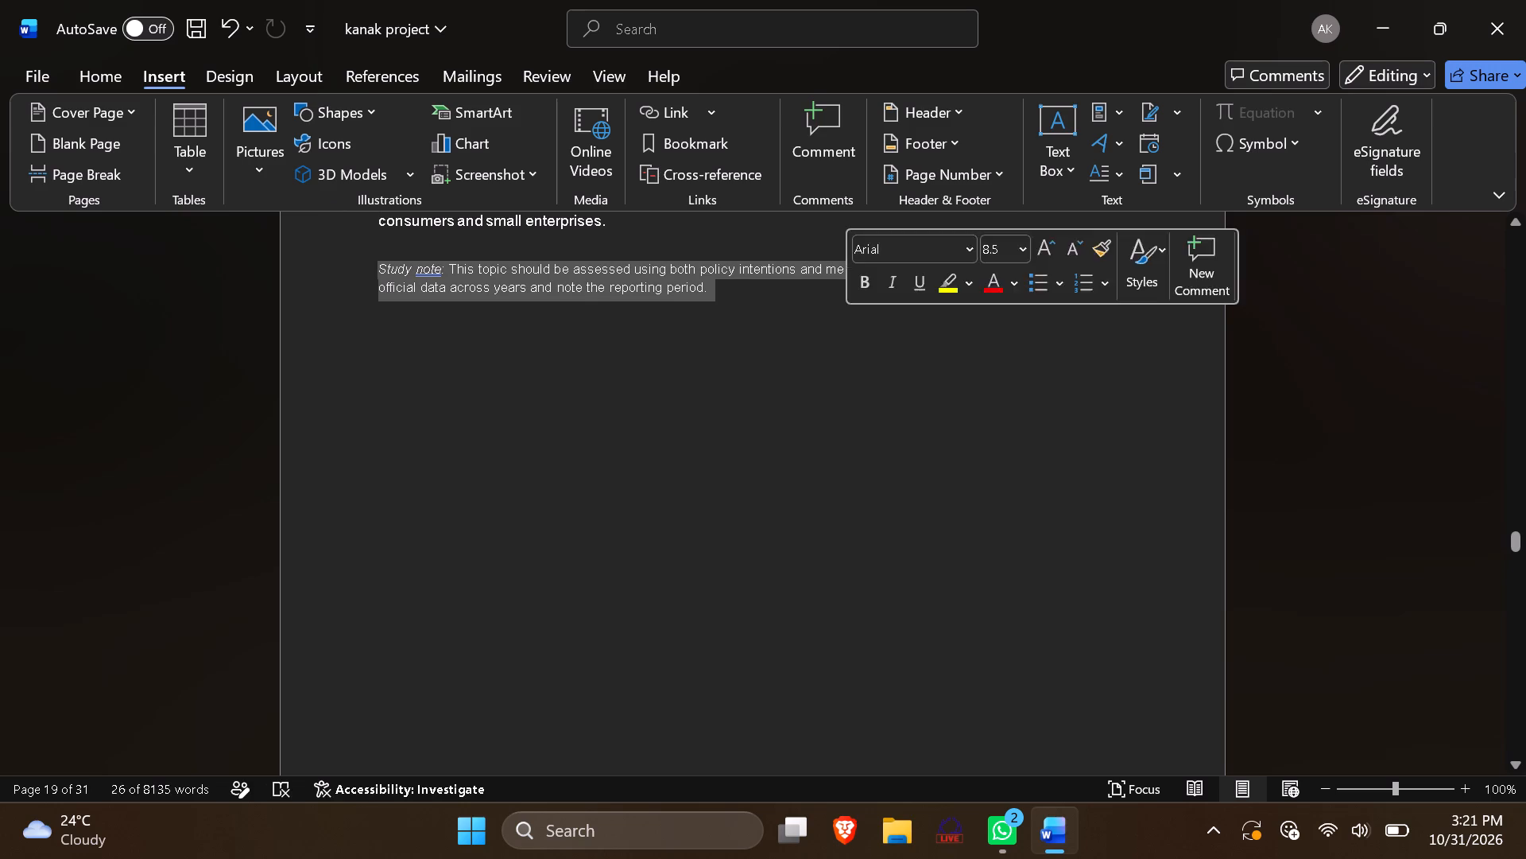
key(BackSpace)
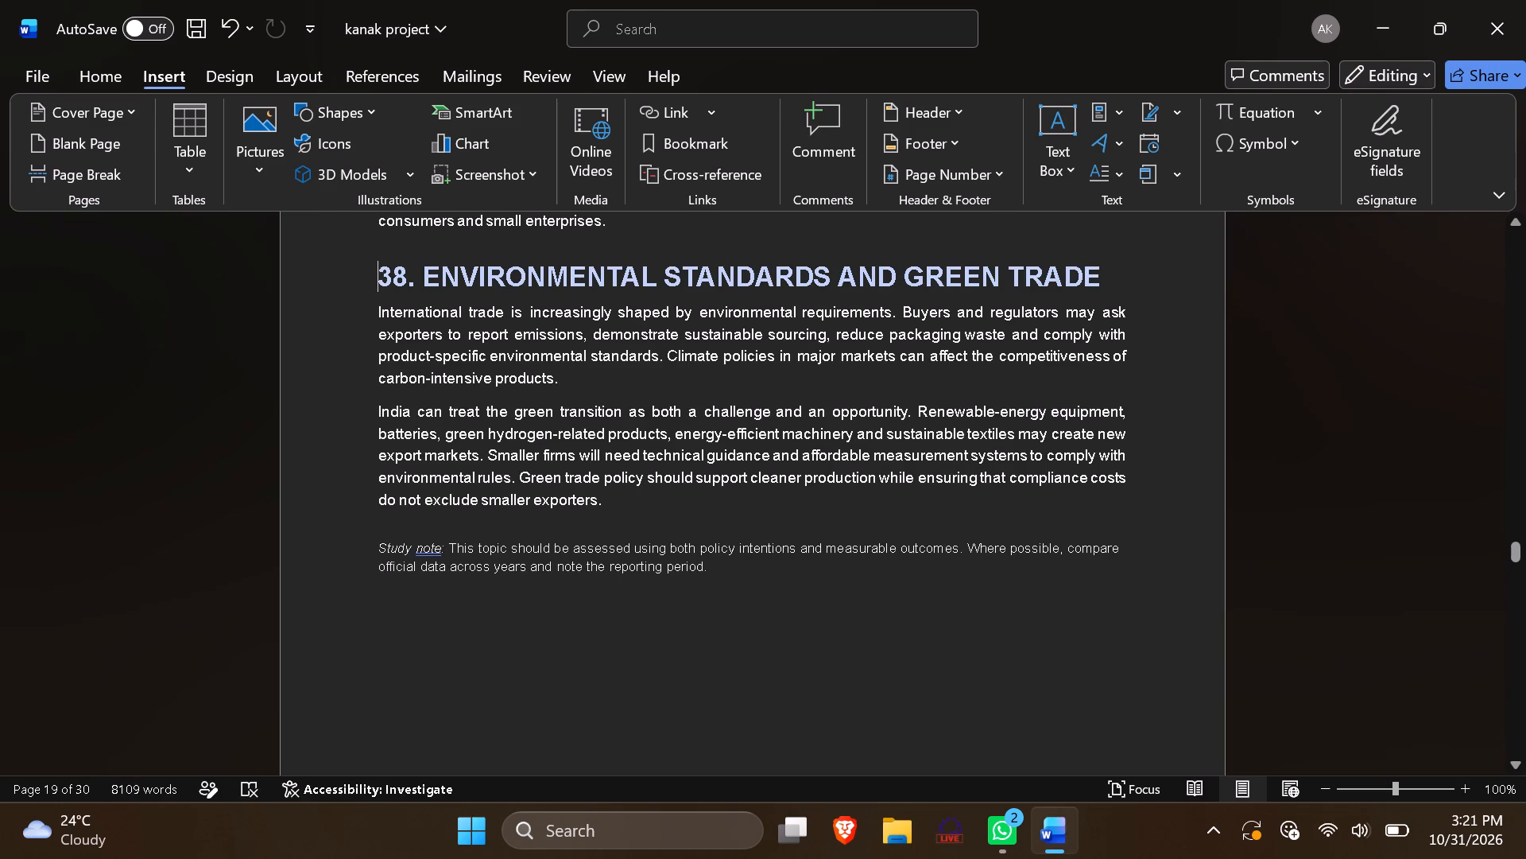
Delete the study note and its page break at the end of section 38, ENVIRONMENTAL STANDARDS AND GREEN TRADE.
drag(375, 543, 1040, 660)
key(BackSpace)
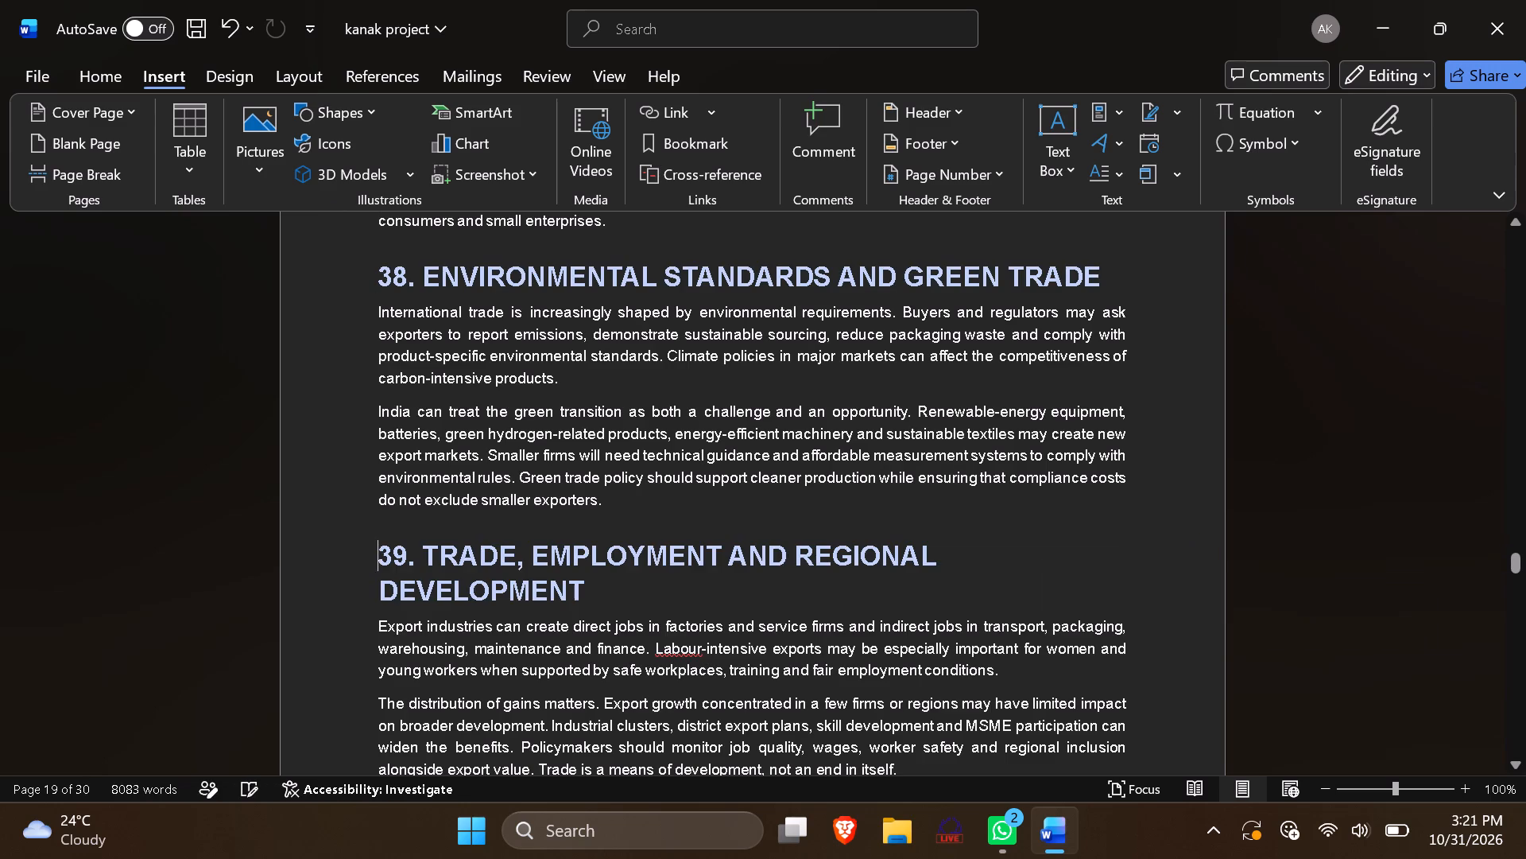
Delete the study note and its page break at the end of section 39, TRADE, EMPLOYMENT AND REGIONAL DEVELOPMENT.
key(Down)
key(Down)
key(Down)
key(Down)
key(Down)
key(Down)
key(Down)
key(Down)
key(Down)
key(Down)
key(Down)
key(Down)
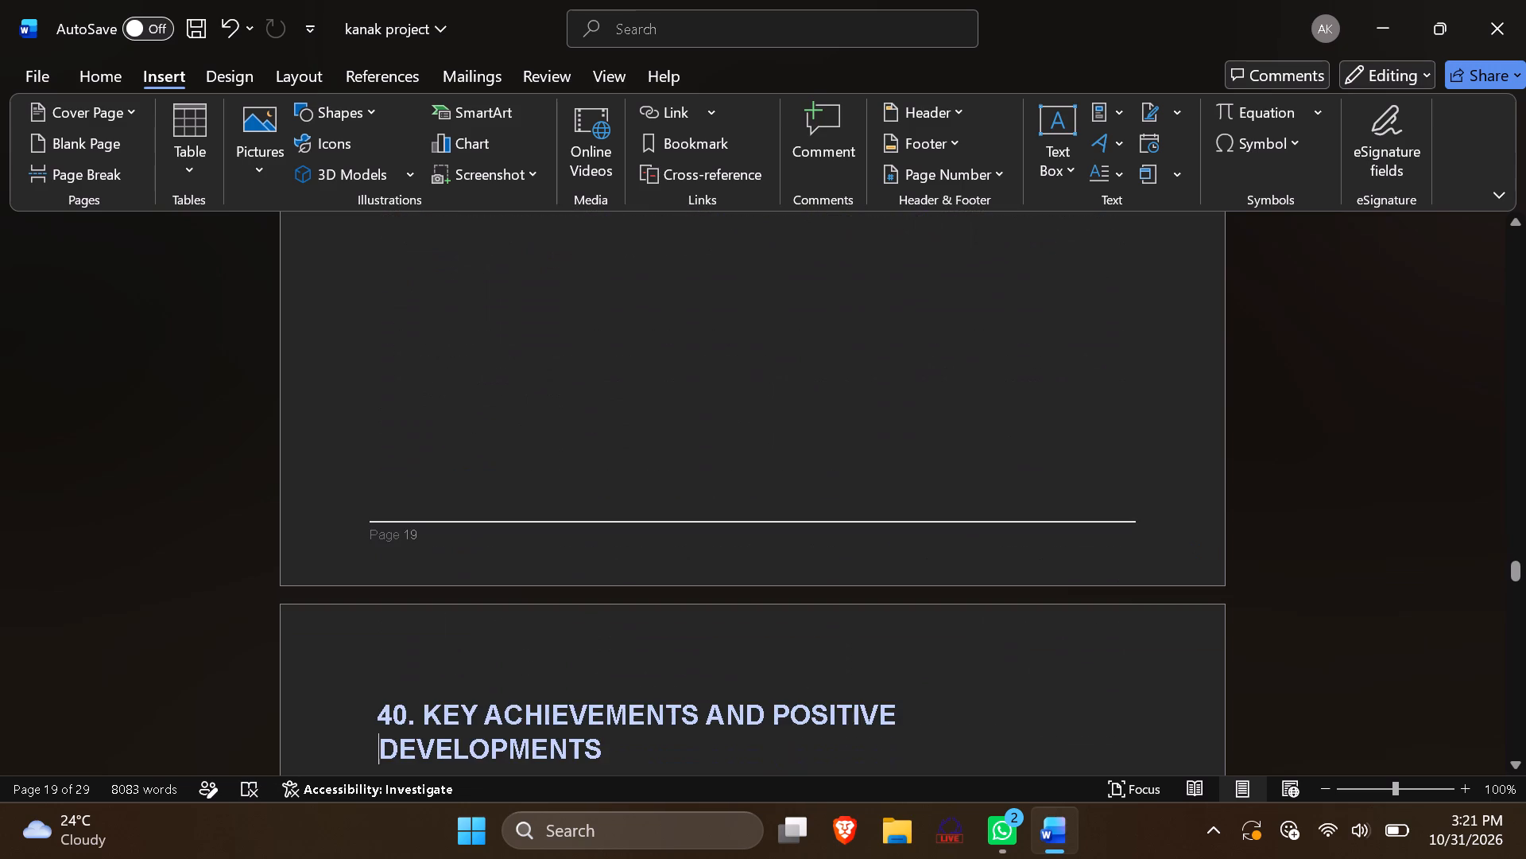
key(Up)
key(Up)
key(Up)
key(Up)
key(Up)
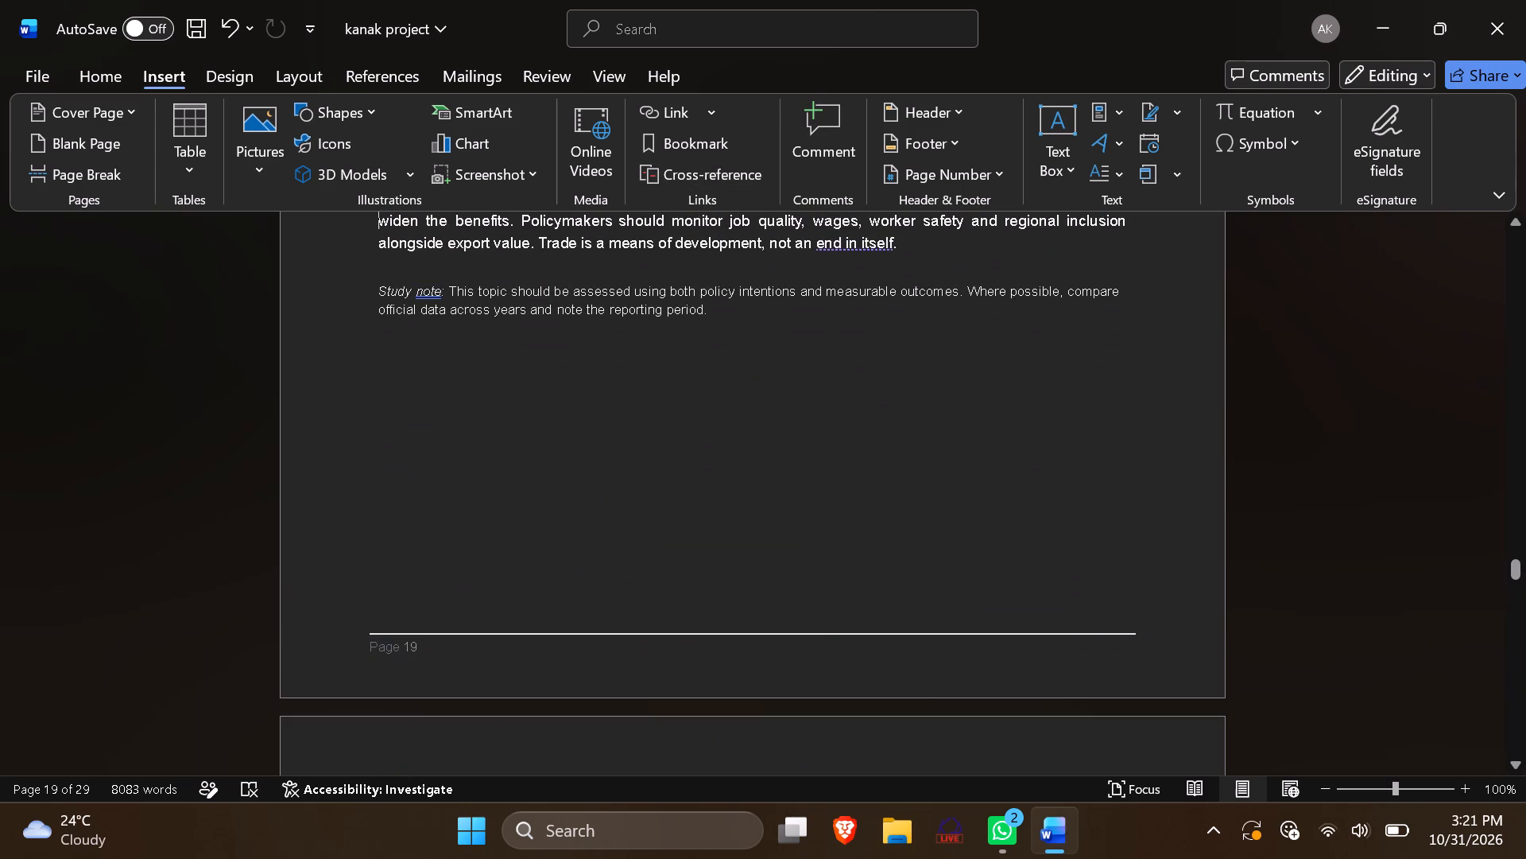
drag(374, 286, 802, 312)
key(BackSpace)
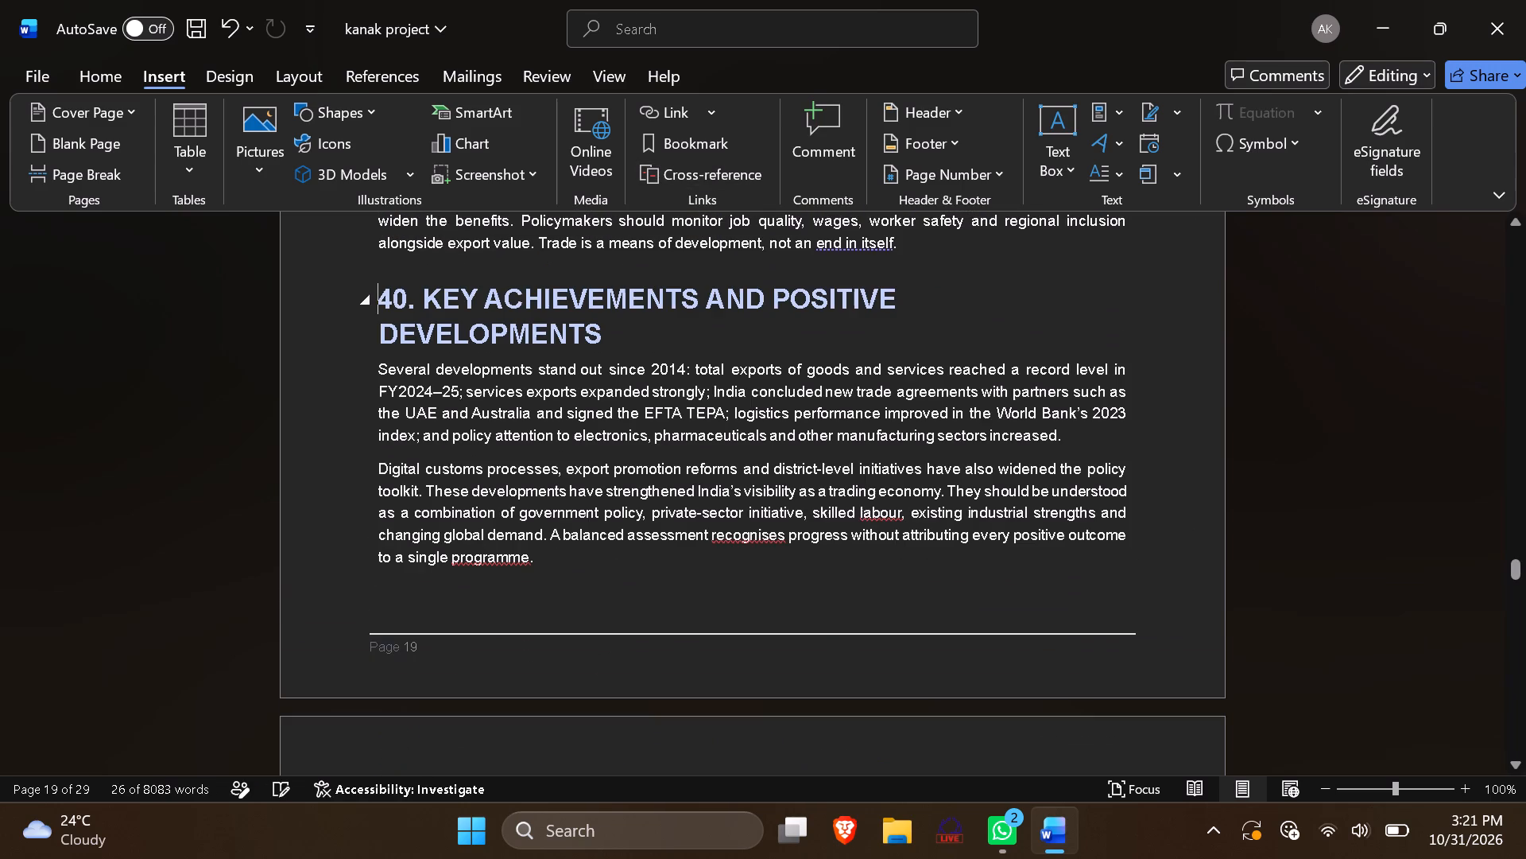
Review the text and page flow from section 38 through the start of section 41, LIMITATIONS AND CRITICAL ASSESSMENT.
key(Down)
key(Down)
key(Down)
key(Down)
key(Down)
key(Down)
key(Down)
key(Down)
key(Down)
key(Down)
key(Down)
key(Down)
key(Down)
key(Down)
key(Down)
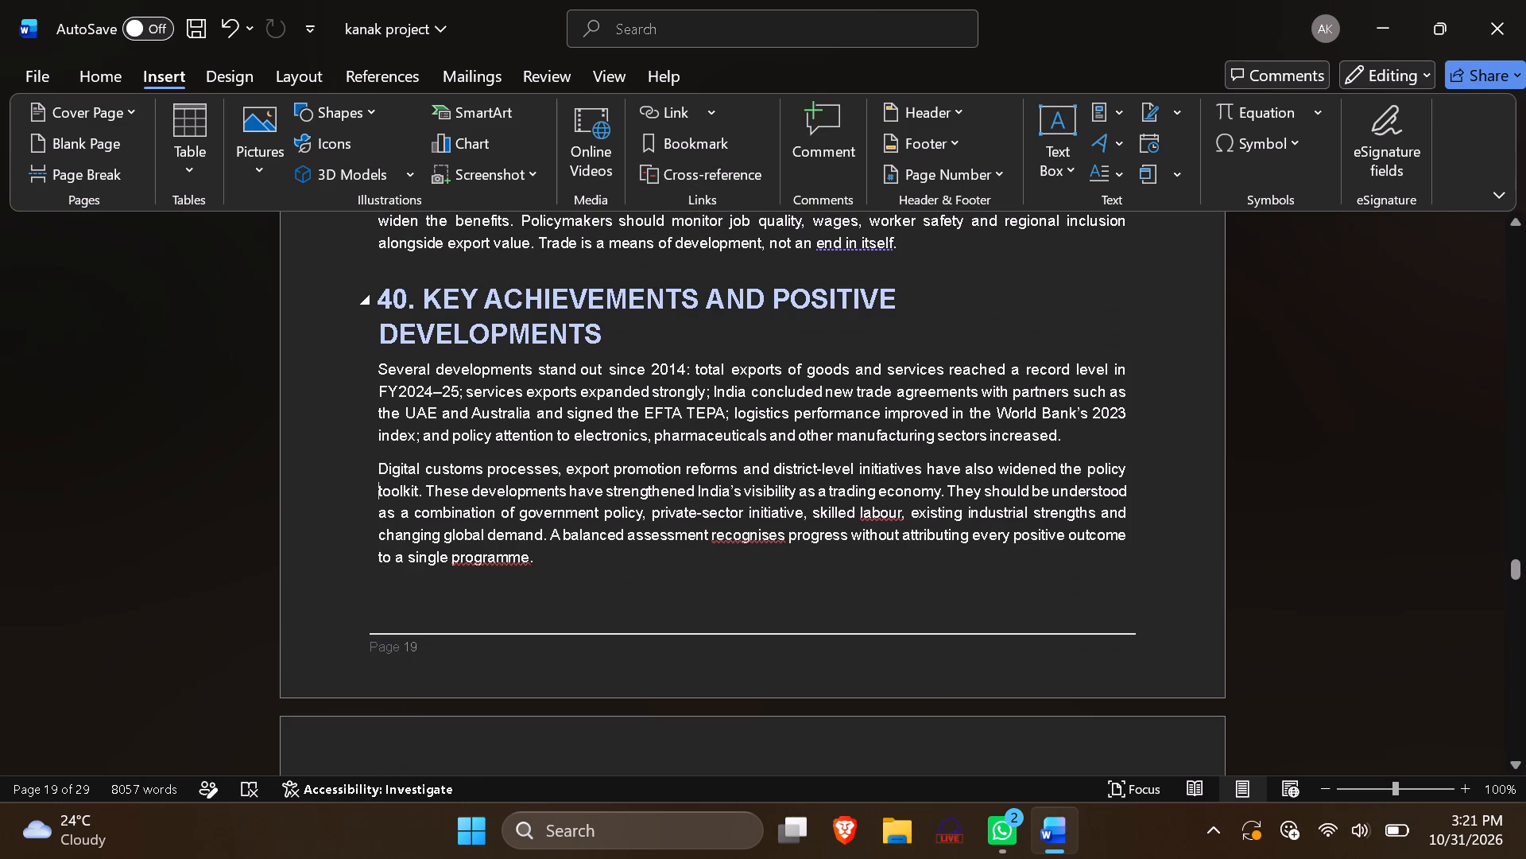
key(Up)
key(Up)
key(Up)
key(Up)
key(Up)
key(Up)
key(Up)
key(Up)
key(Up)
key(Up)
key(Up)
key(Up)
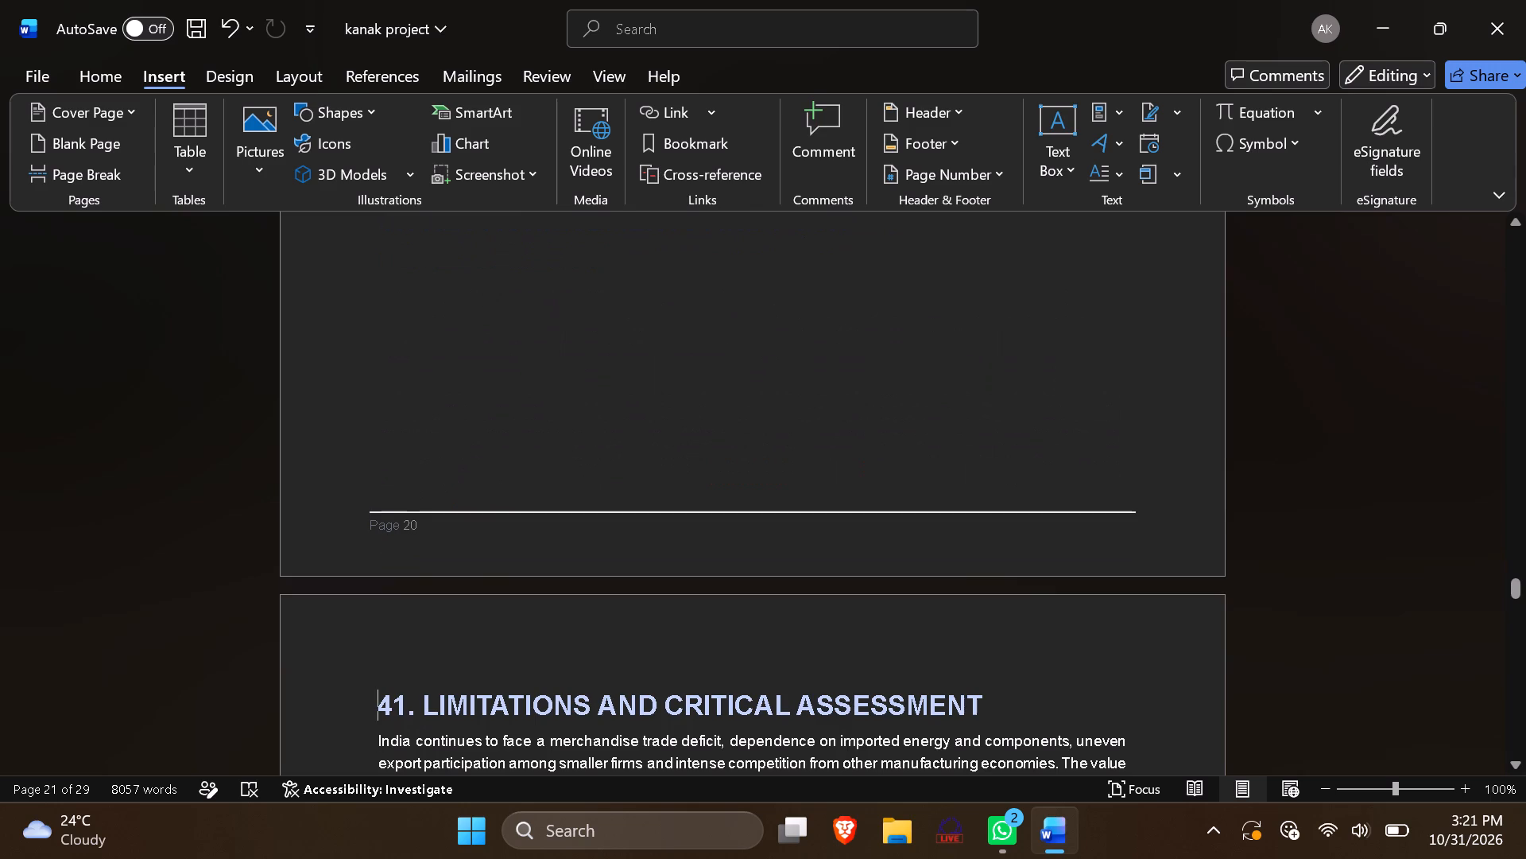
key(Up)
key(Up)
key(Up)
key(Up)
key(Down)
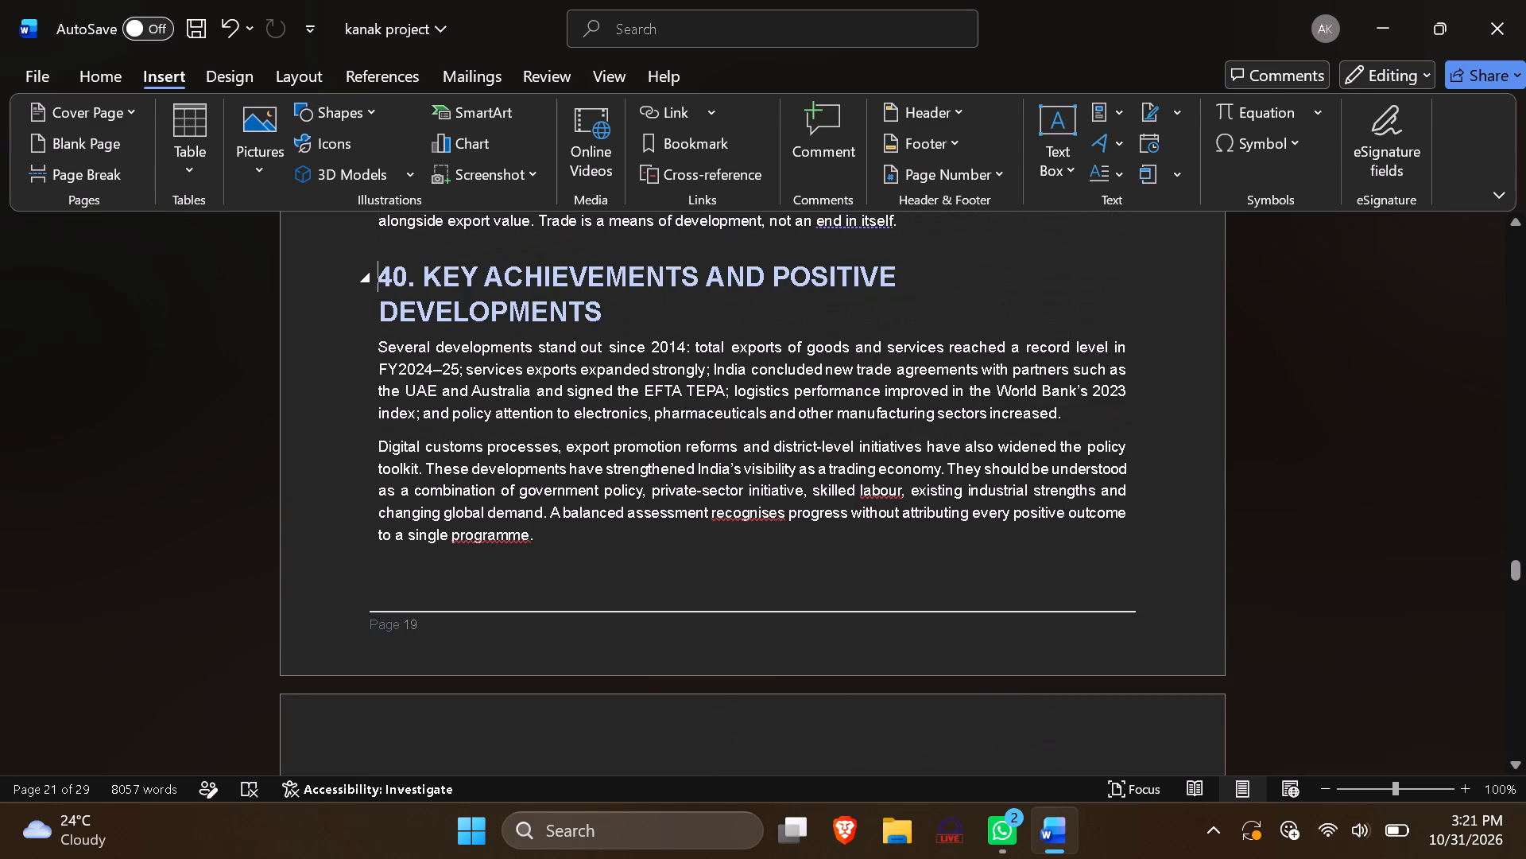
key(Up)
key(Up)
key(Up)
key(Up)
key(Up)
key(Up)
key(Up)
key(Up)
key(Up)
key(Up)
key(Up)
key(Up)
key(Up)
key(Up)
key(Up)
key(Up)
key(Up)
key(Up)
key(Up)
key(Up)
key(Up)
key(Up)
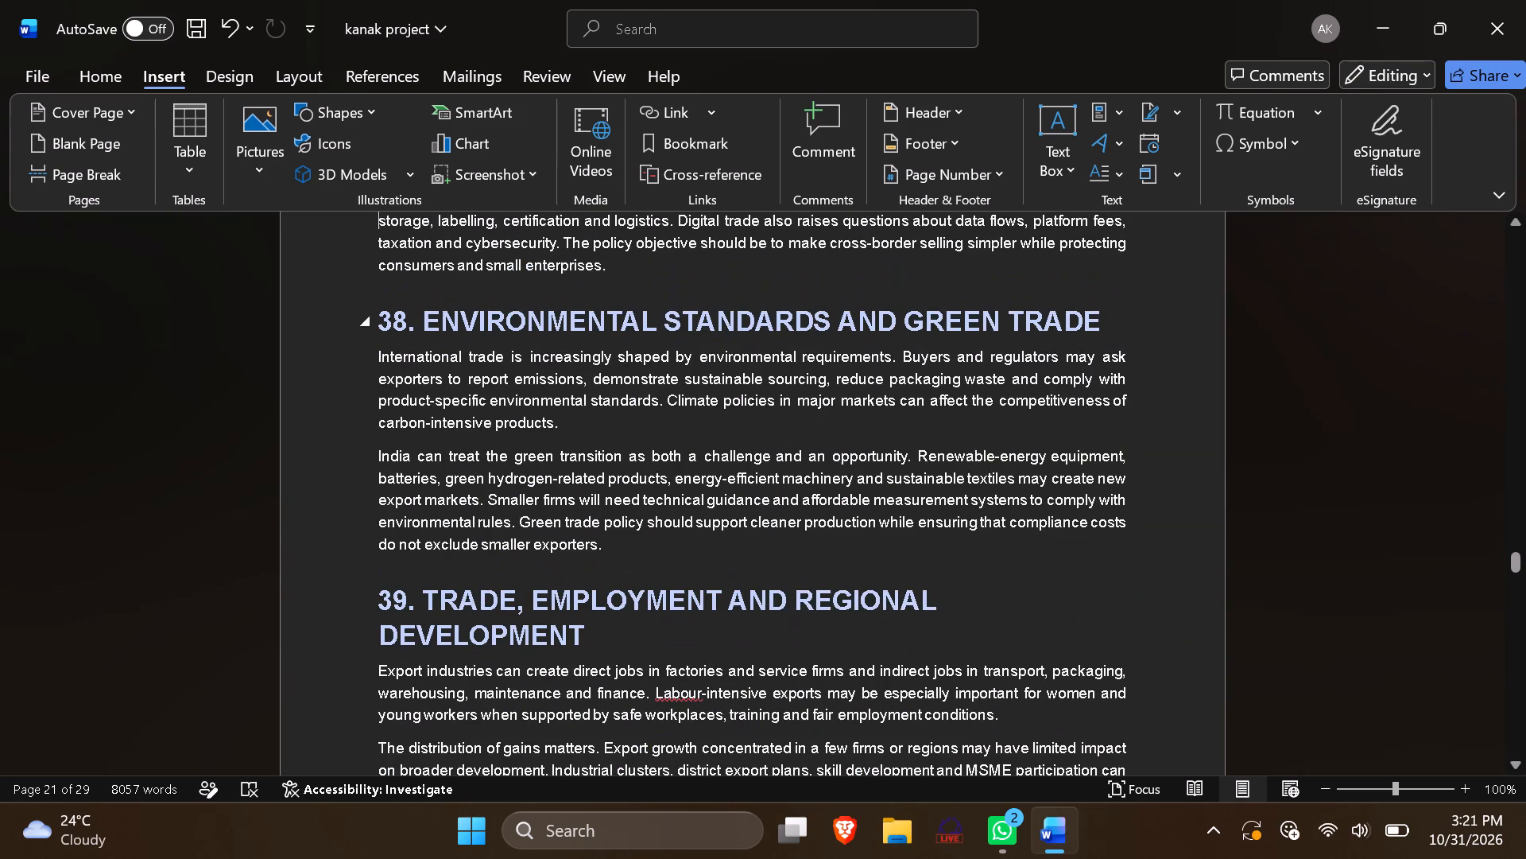
key(Down)
key(Down)
key(Down)
key(Down)
key(Down)
key(Down)
key(Down)
key(Down)
key(Down)
key(Down)
key(Down)
key(Down)
key(Down)
key(Down)
key(Down)
key(Down)
key(Down)
key(Down)
key(Down)
key(Down)
key(Down)
key(Down)
key(Down)
key(Down)
key(Down)
key(Down)
key(Down)
key(Down)
key(Down)
key(Down)
key(Down)
key(Down)
key(Down)
key(Down)
key(Down)
key(Down)
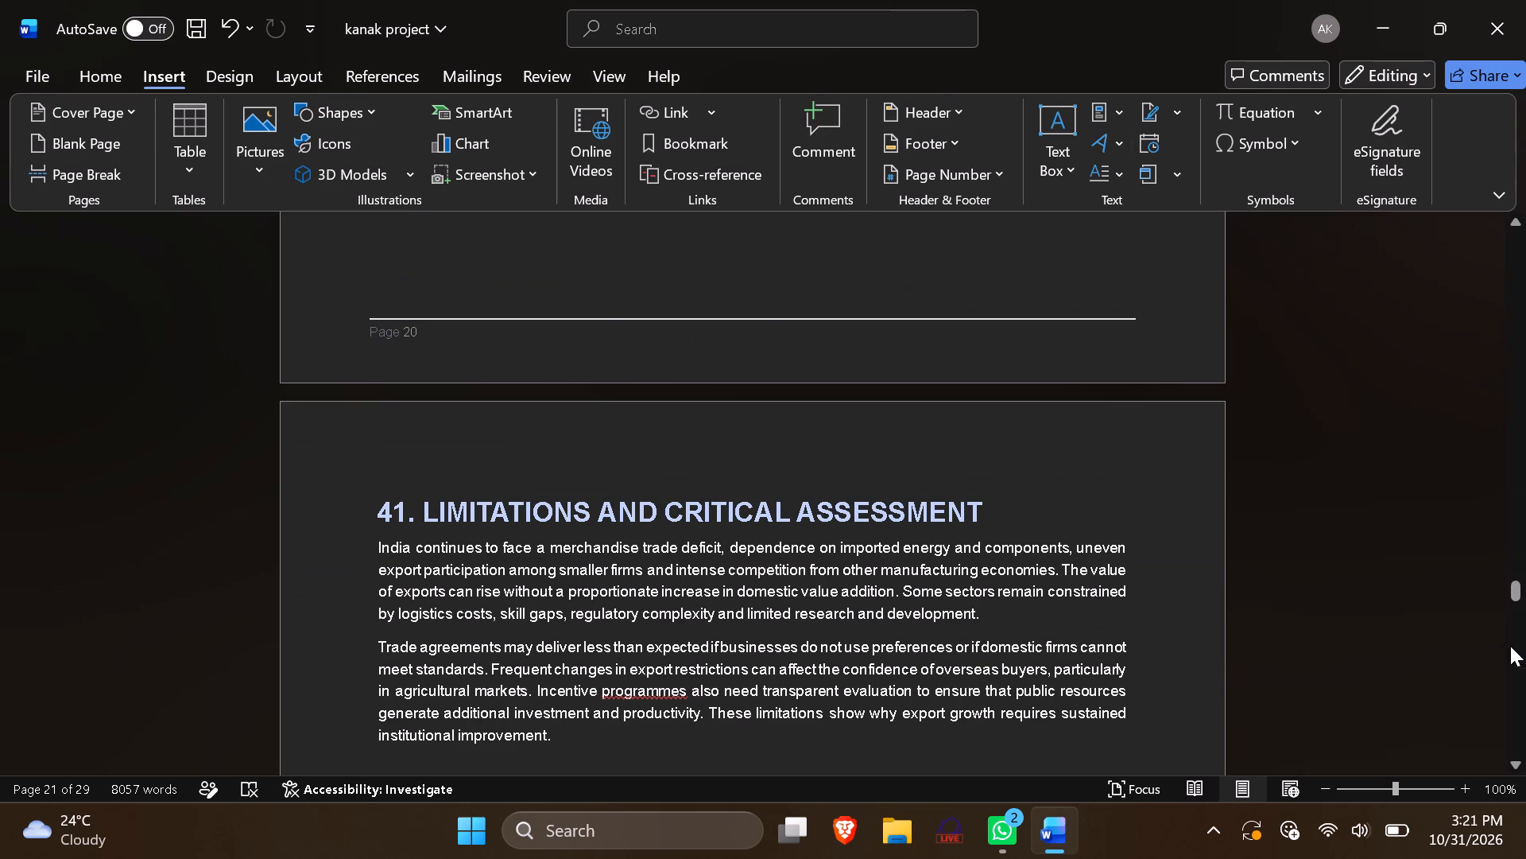
Look through the remaining pages after section 41, past the appendix and FINAL NOTE, to the end of the document.
drag(1509, 601, 1520, 657)
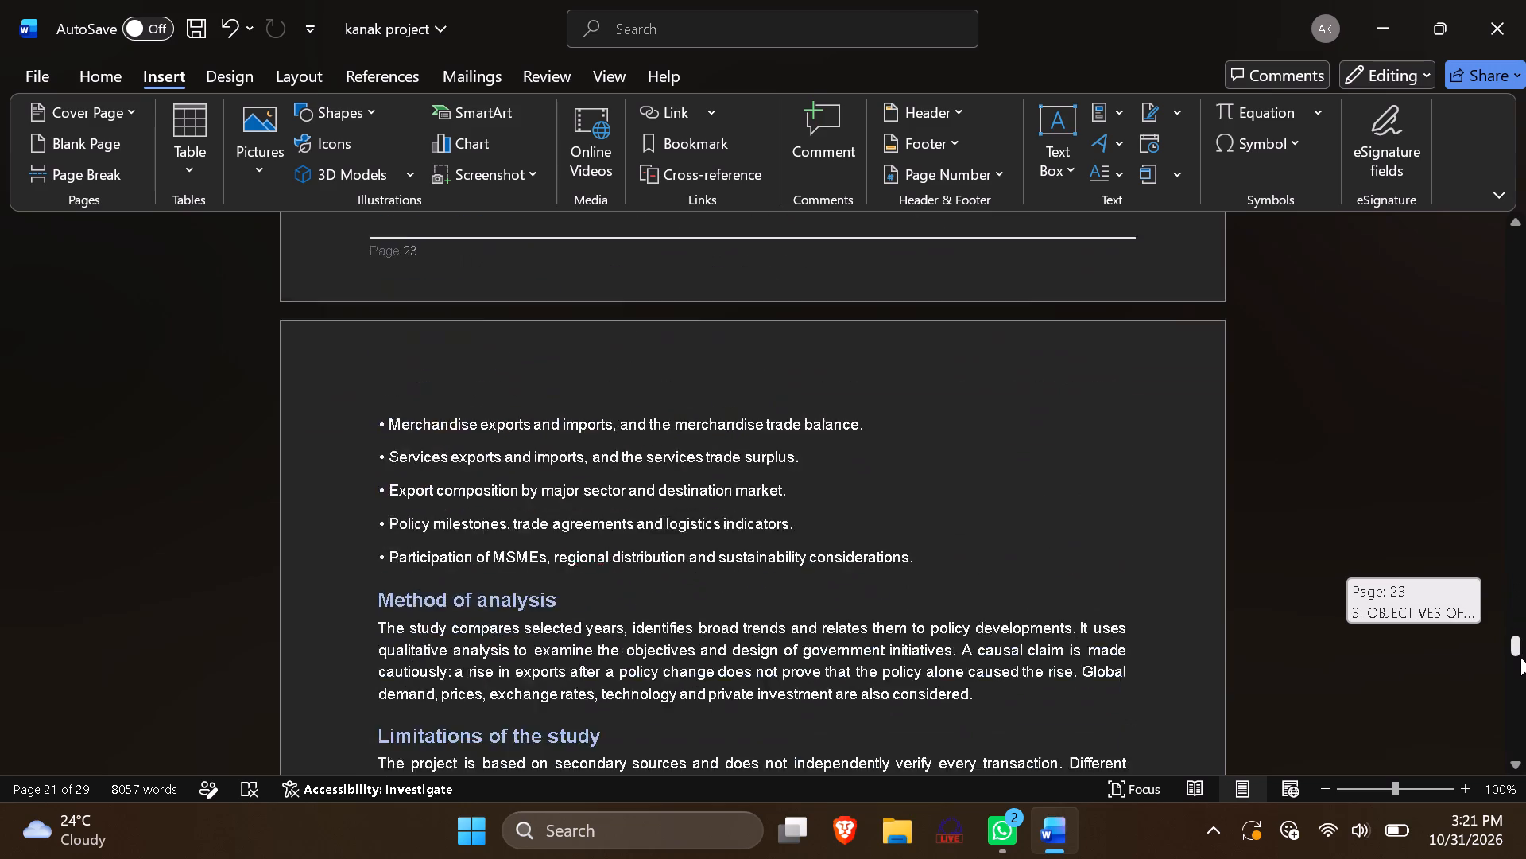
drag(1520, 657, 1517, 650)
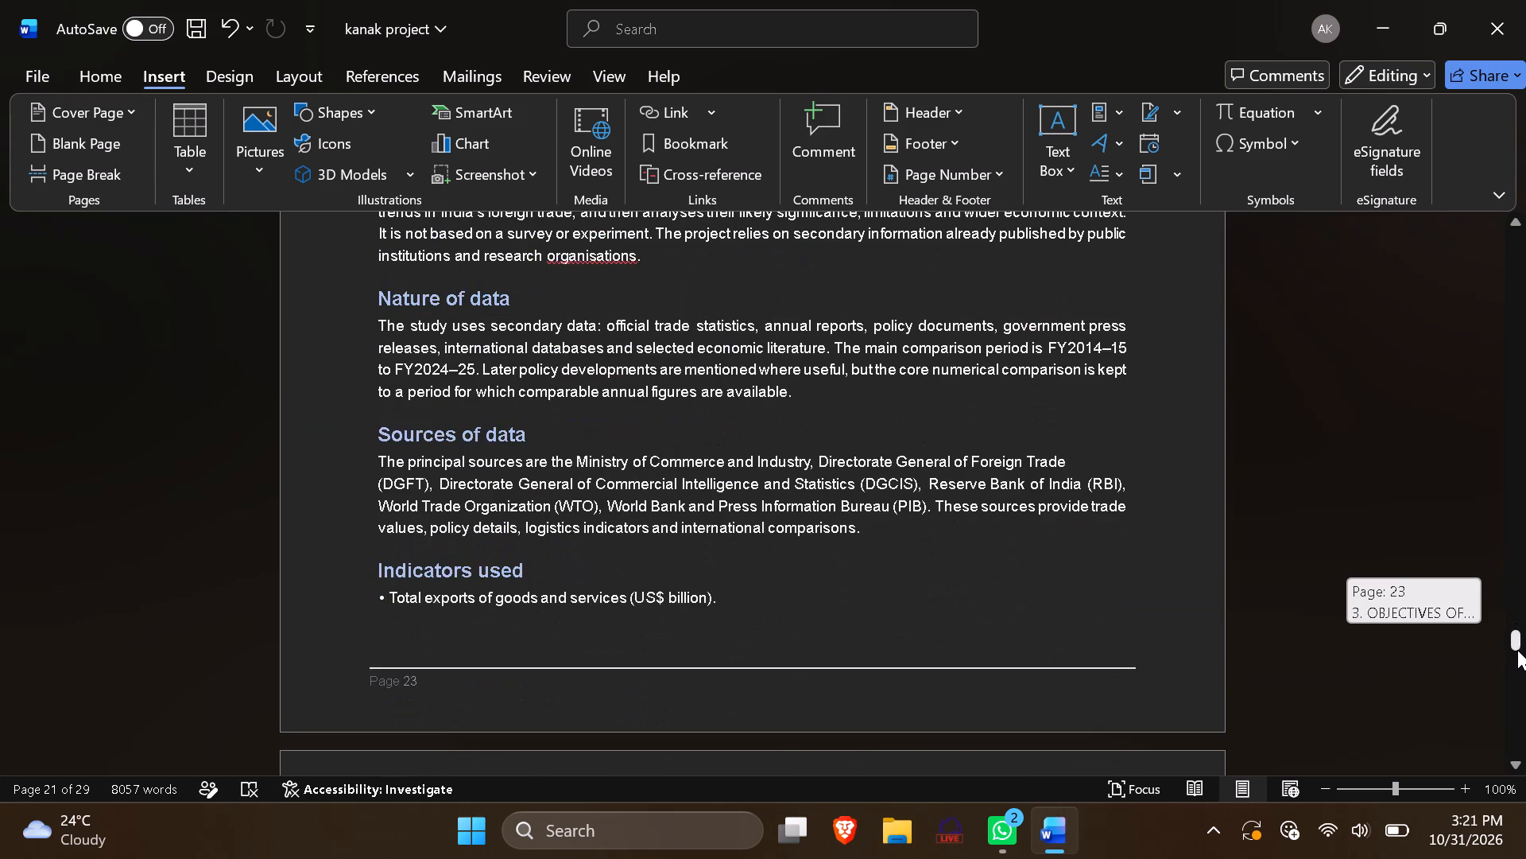
drag(1517, 650, 1518, 744)
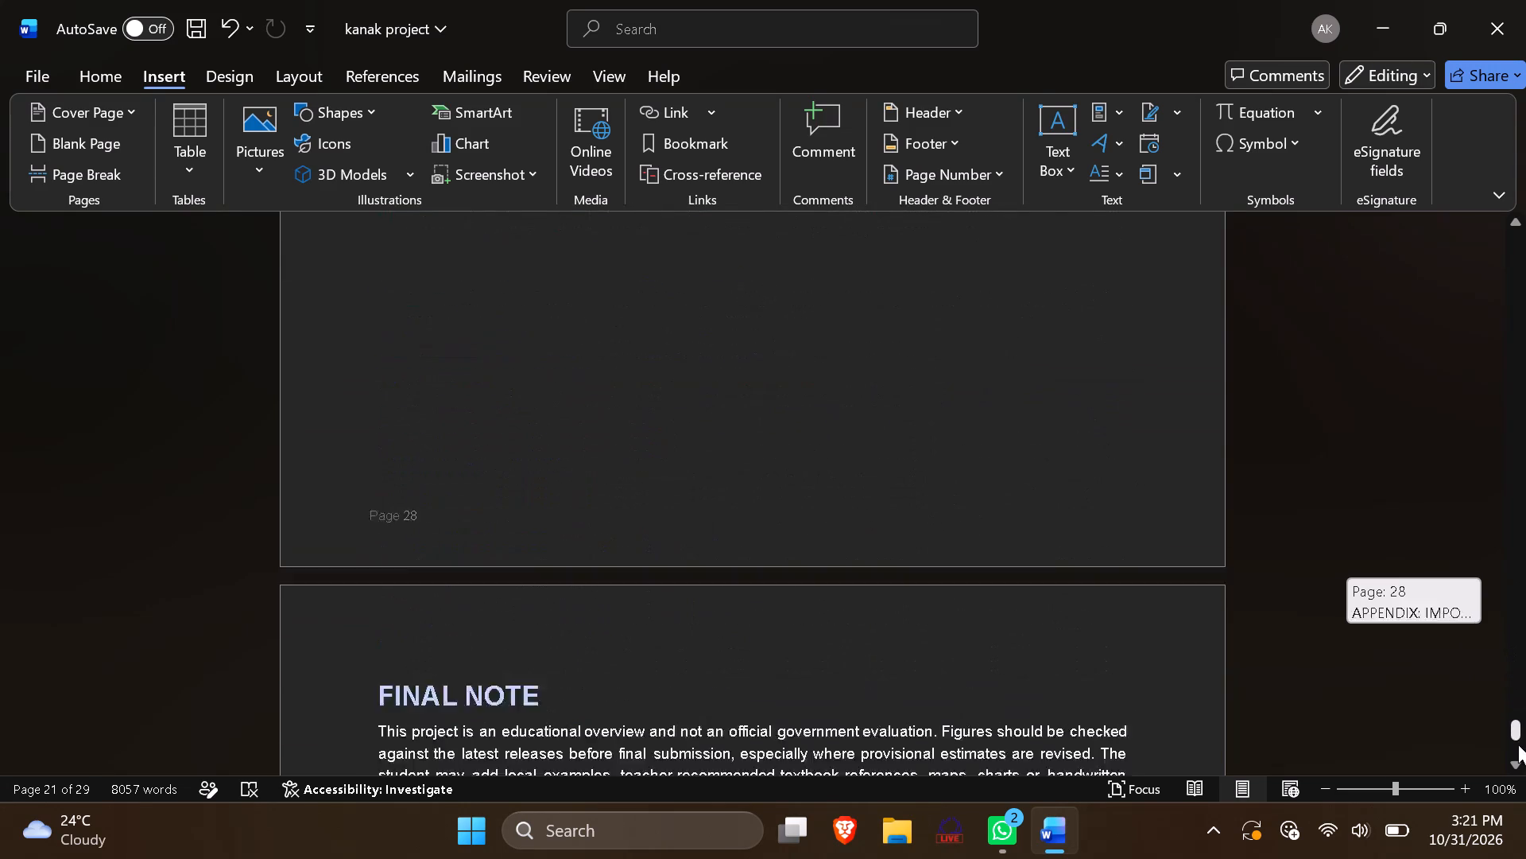
drag(1518, 744, 1506, 779)
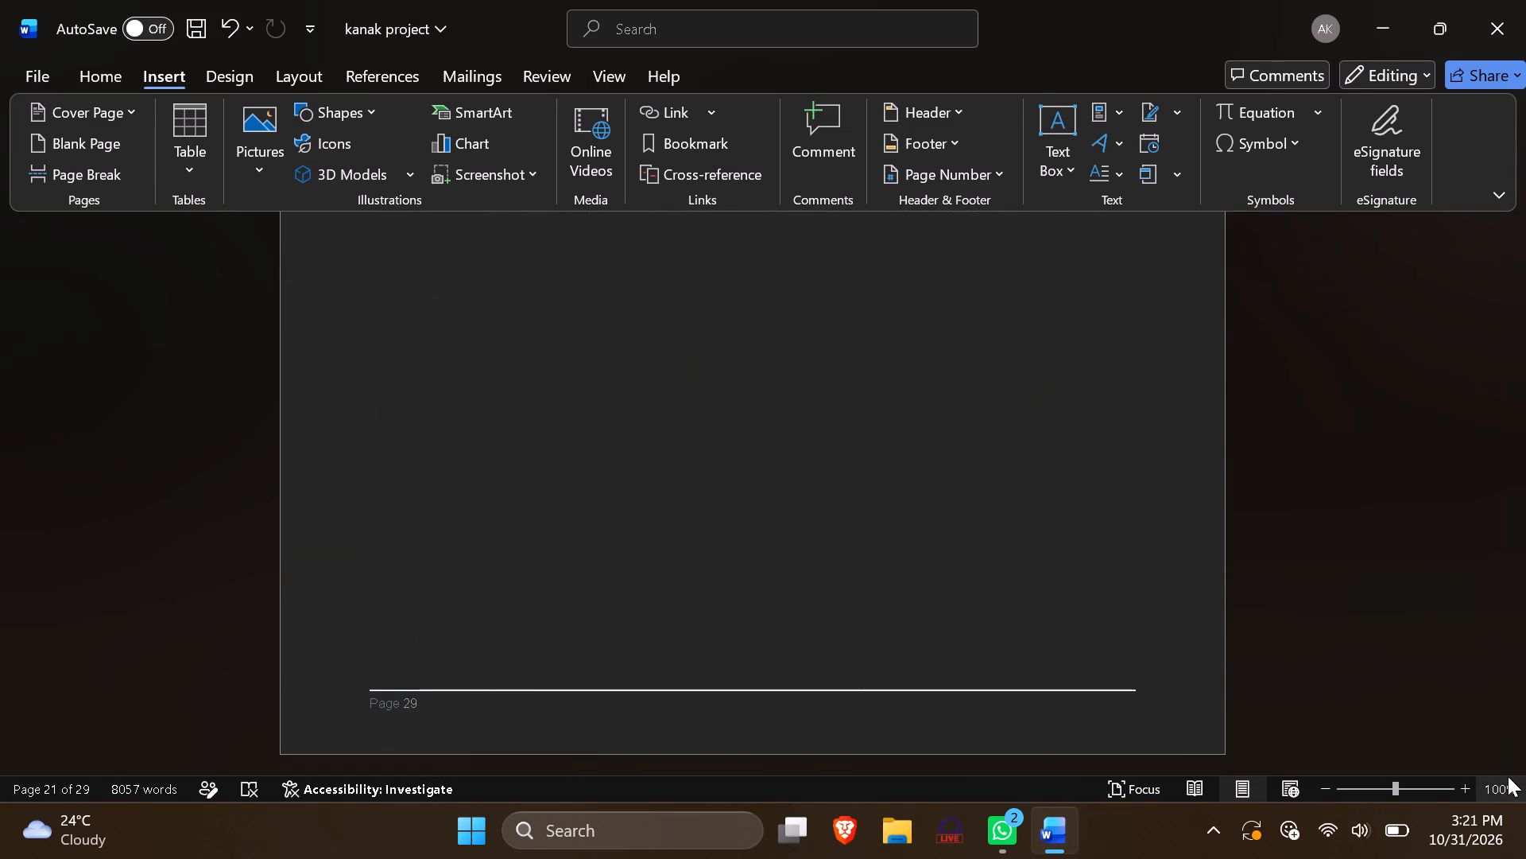
triple_click(1516, 762)
triple_click(1516, 762)
triple_click(1516, 762)
click(80, 76)
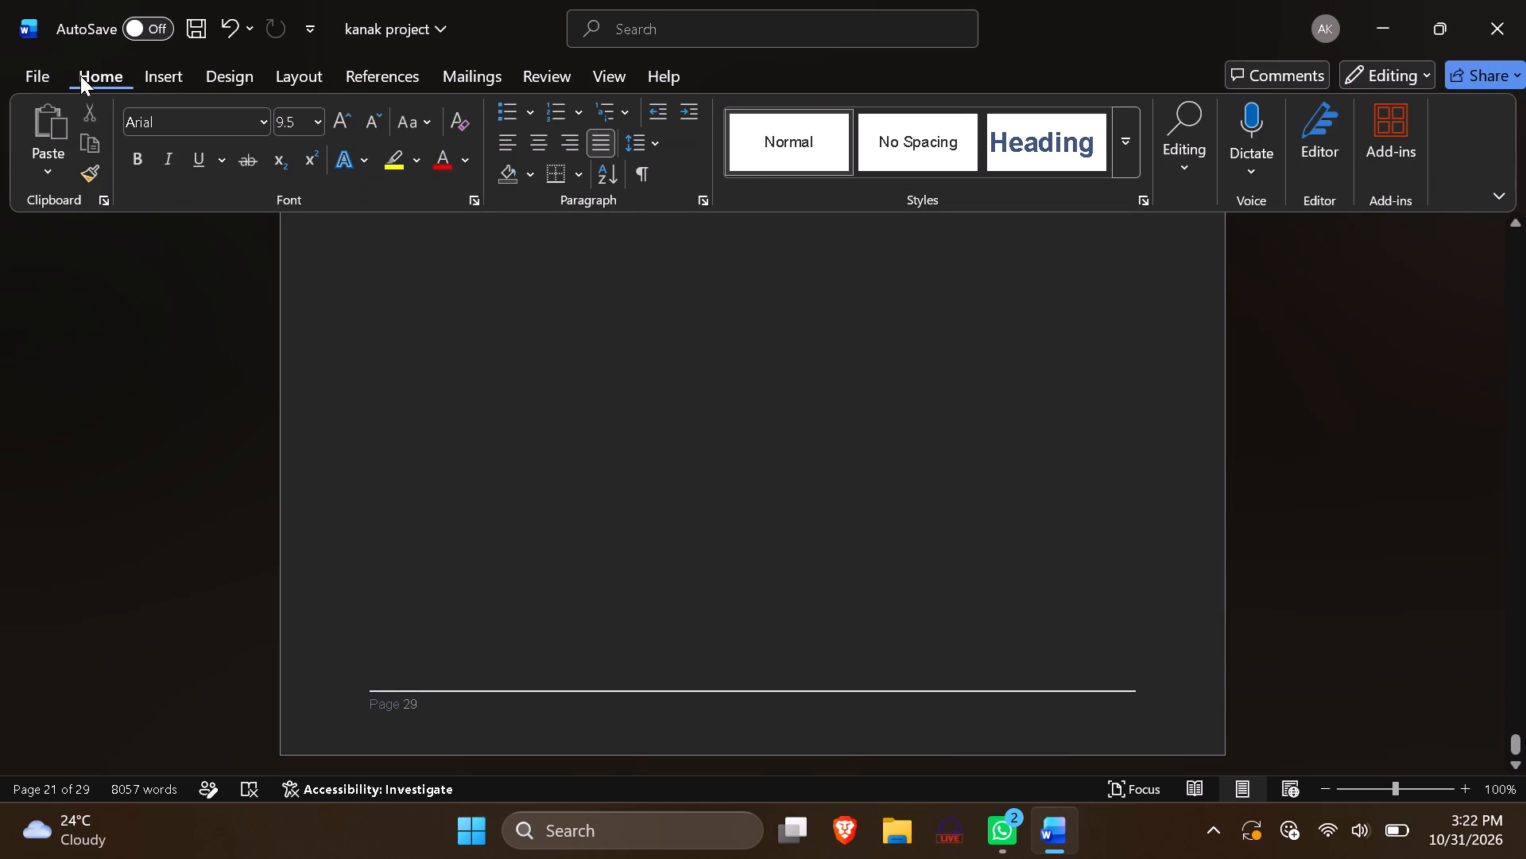
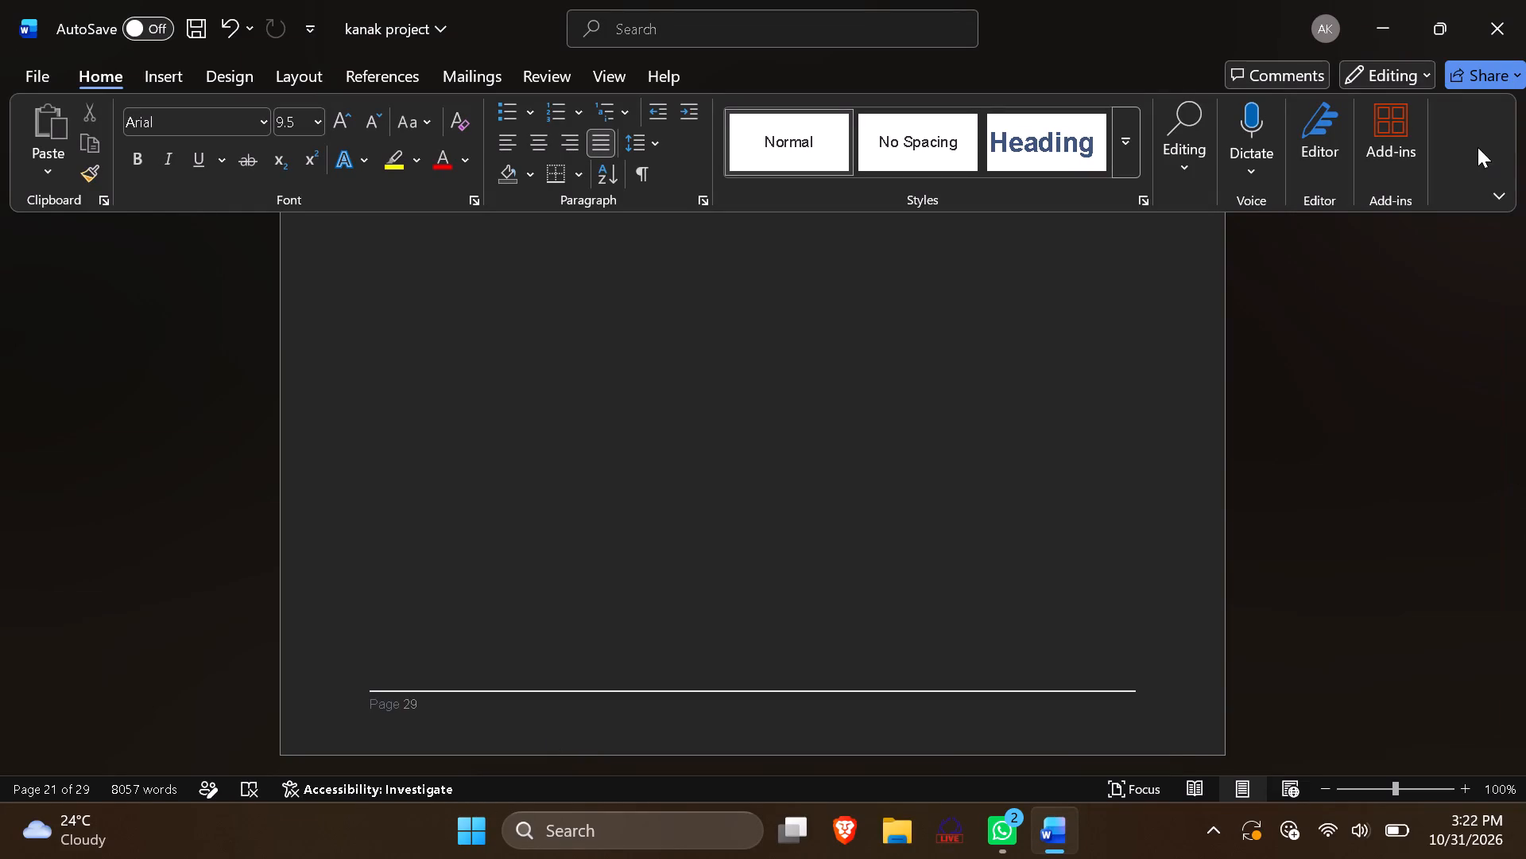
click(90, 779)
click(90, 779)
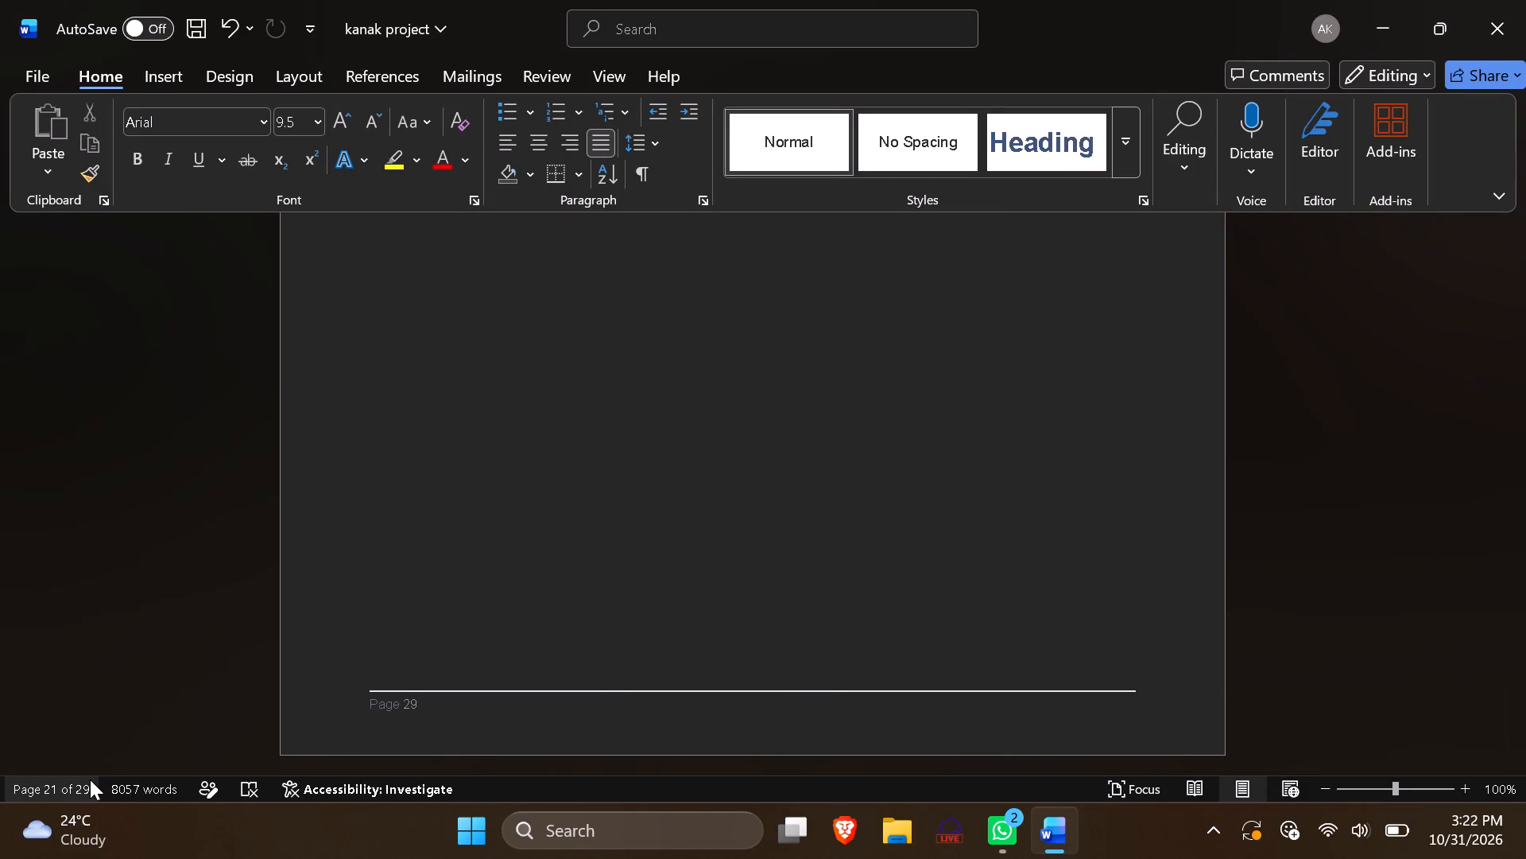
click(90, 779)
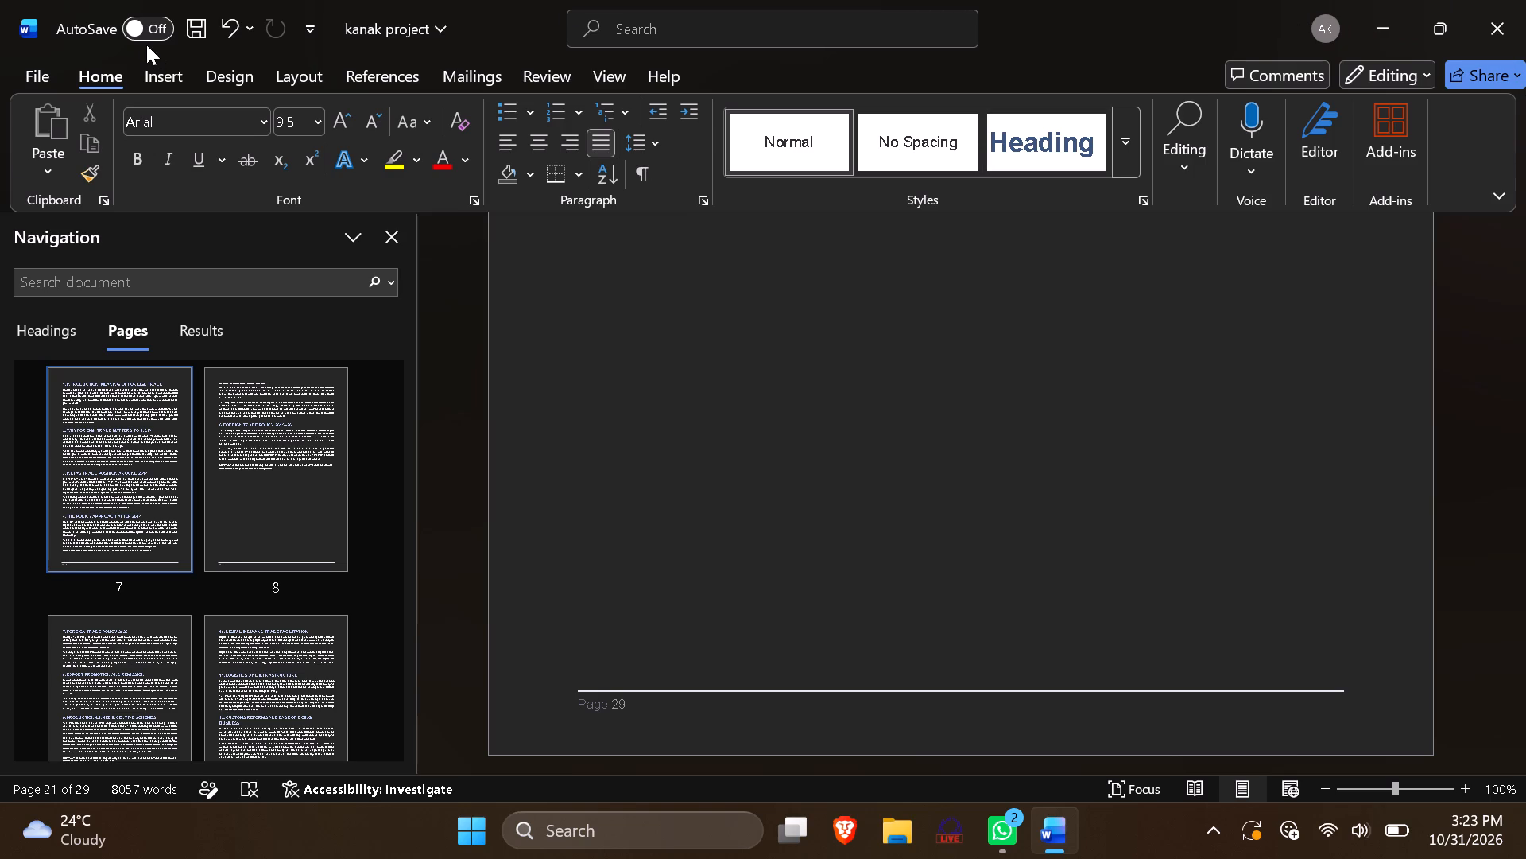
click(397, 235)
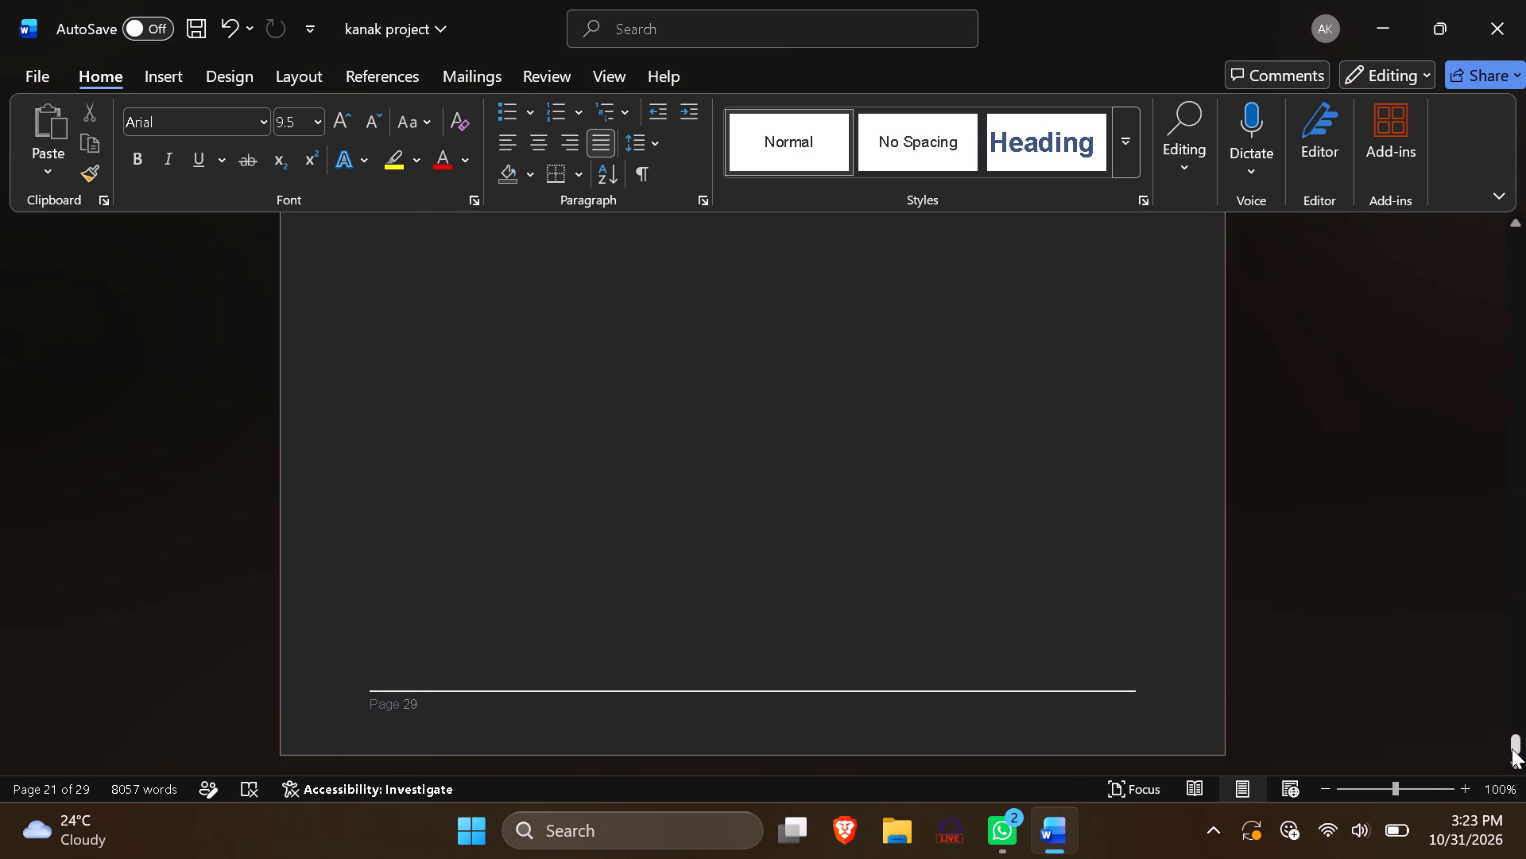
Return to the title page of the kanak project document and close it without saving the changes.
drag(1512, 748, 1525, 115)
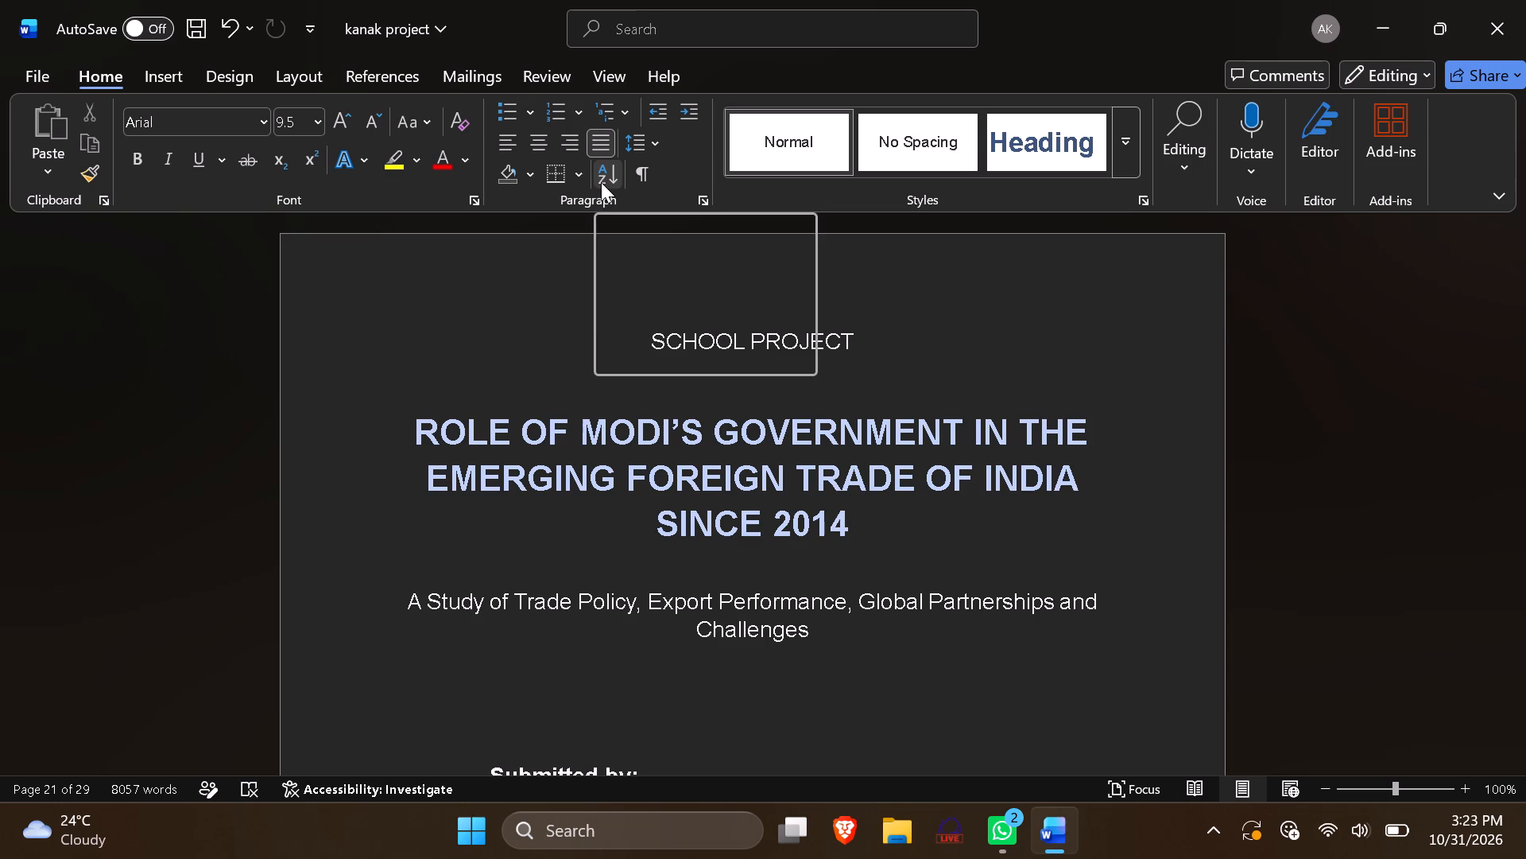
click(1511, 17)
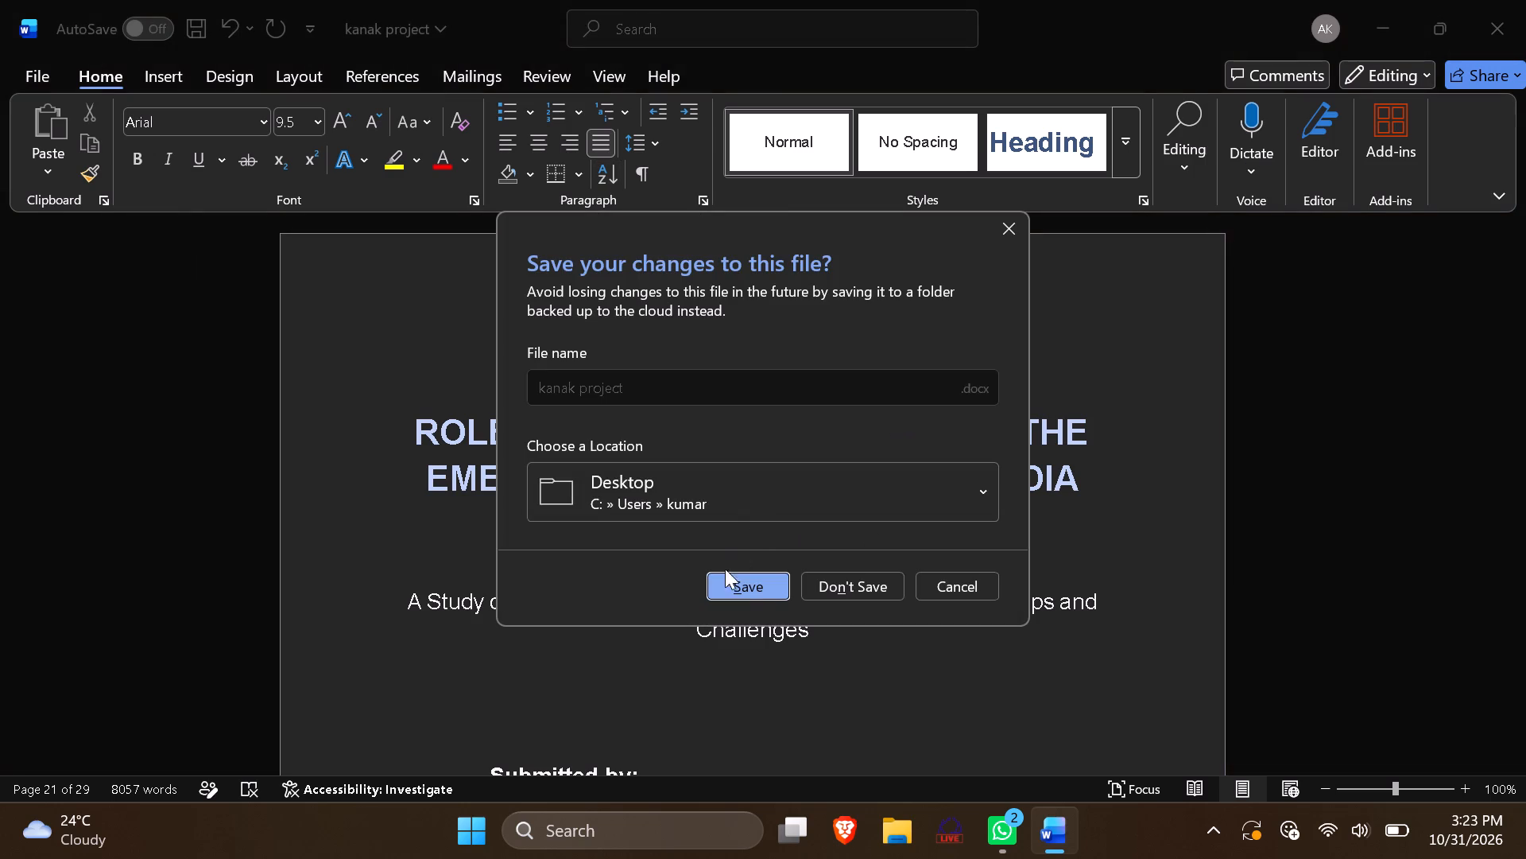
click(866, 591)
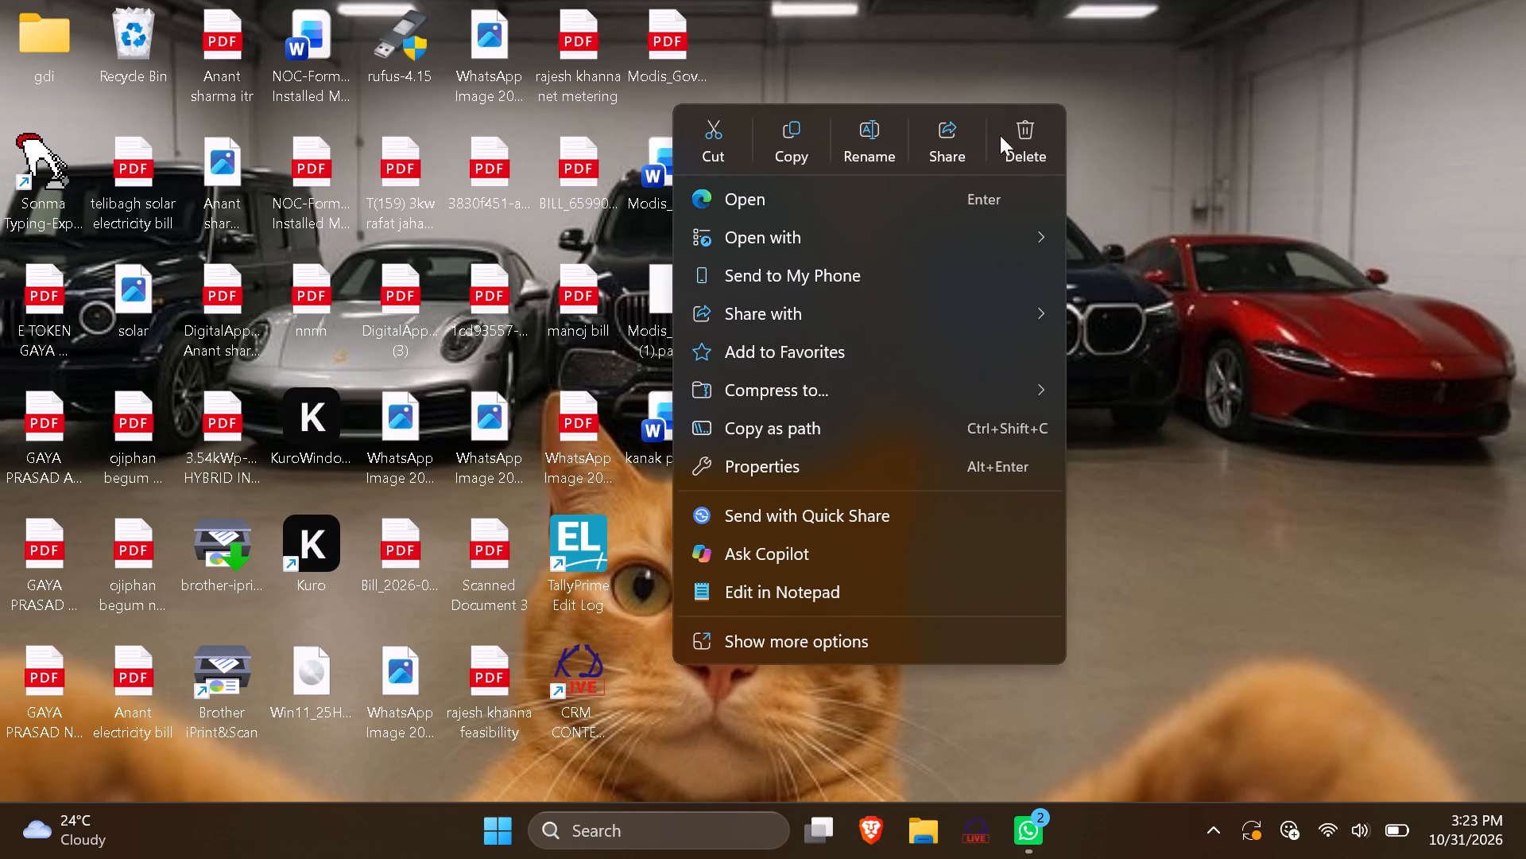
Open the Modis_Government_Foreign_Trade PDF from the desktop in Word just once, converting it to an editable document, and dismiss the sign-in notice.
click(791, 232)
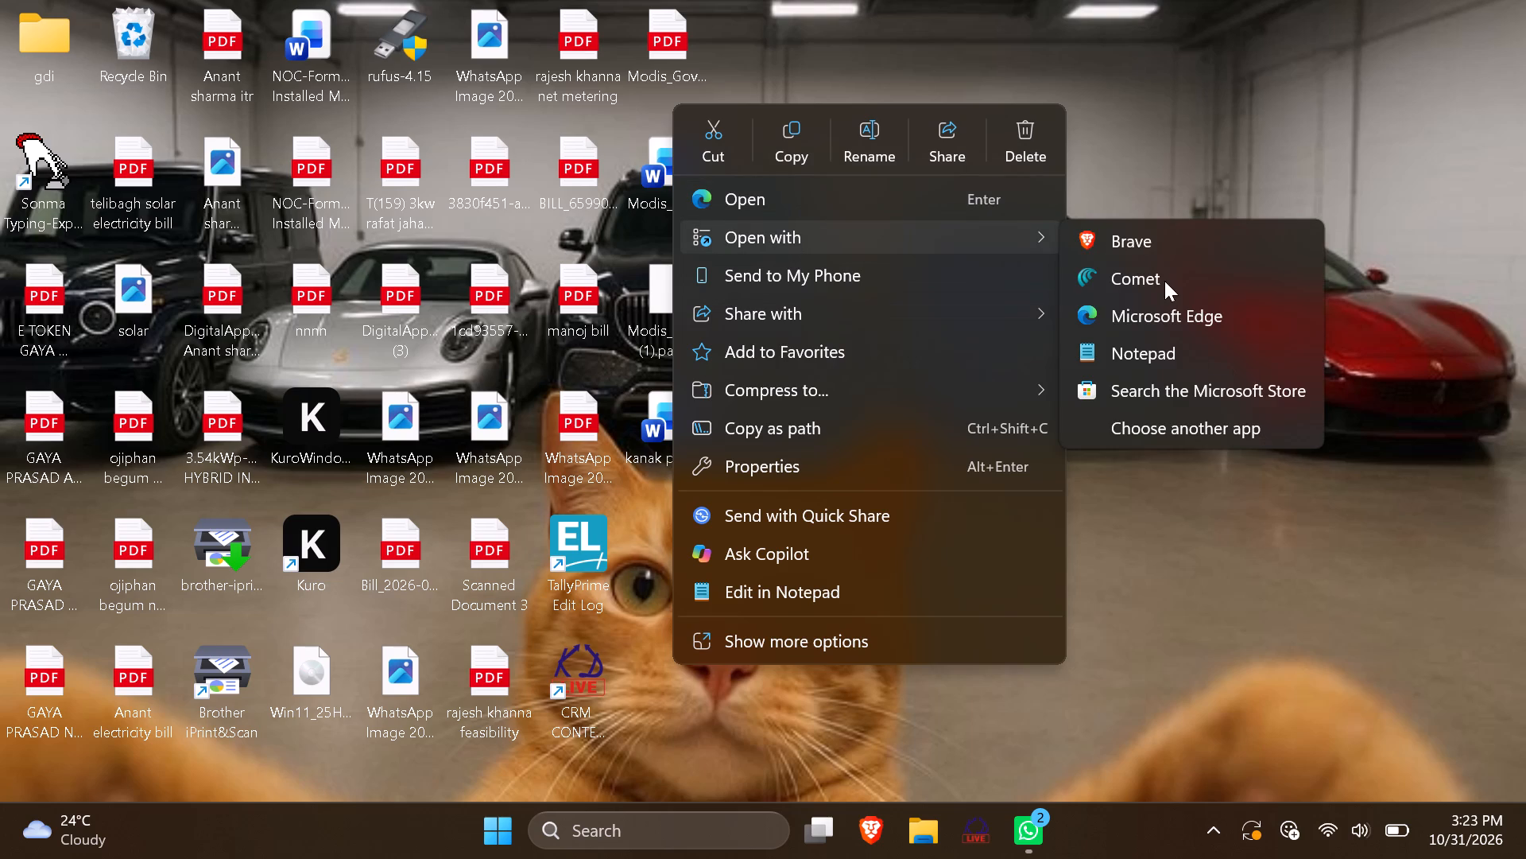
click(1153, 436)
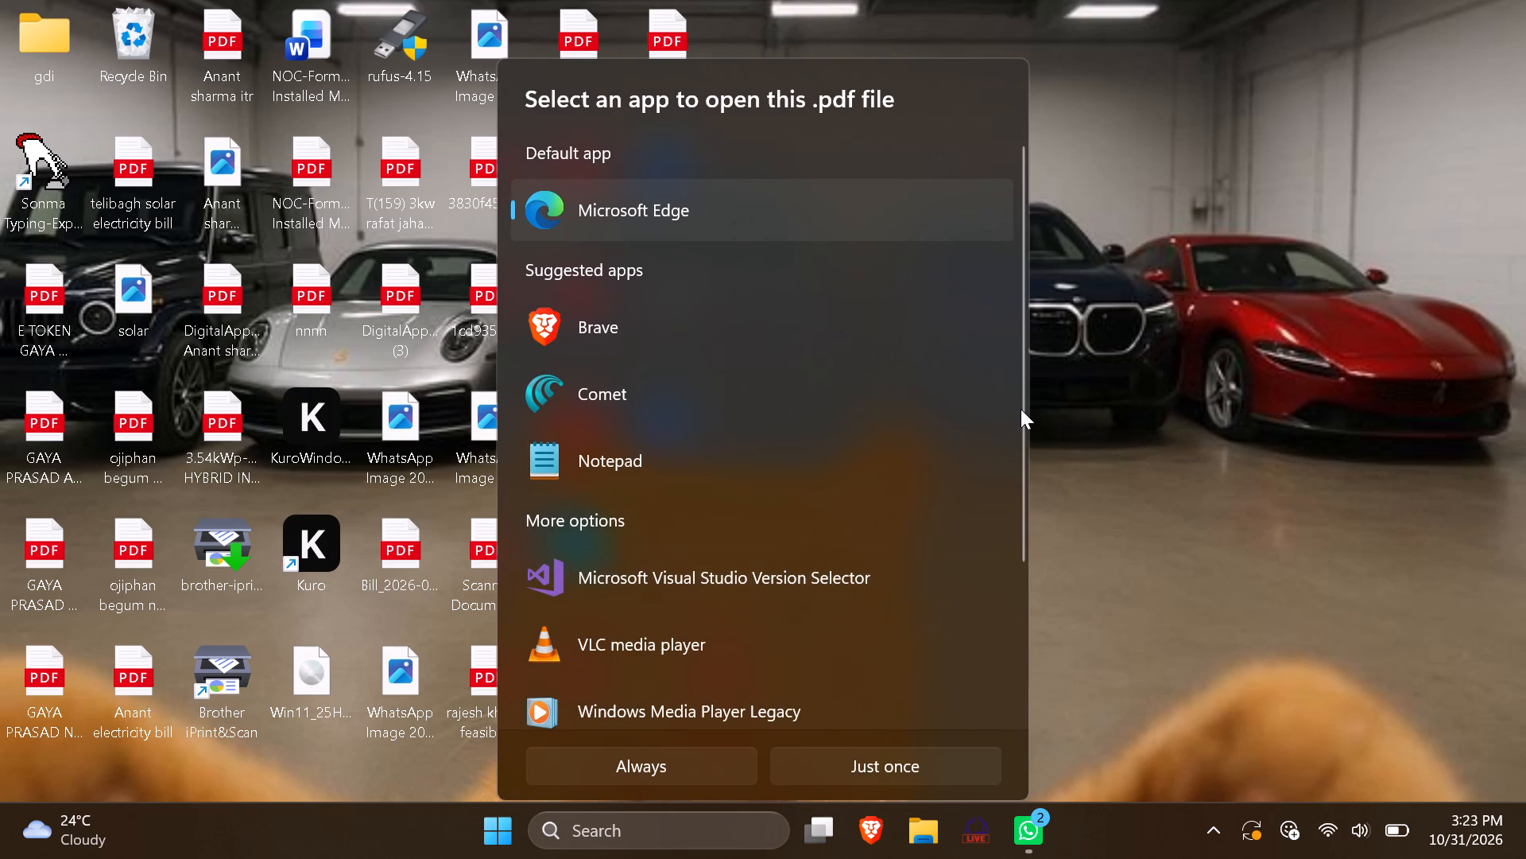
drag(1021, 408, 1100, 845)
click(634, 573)
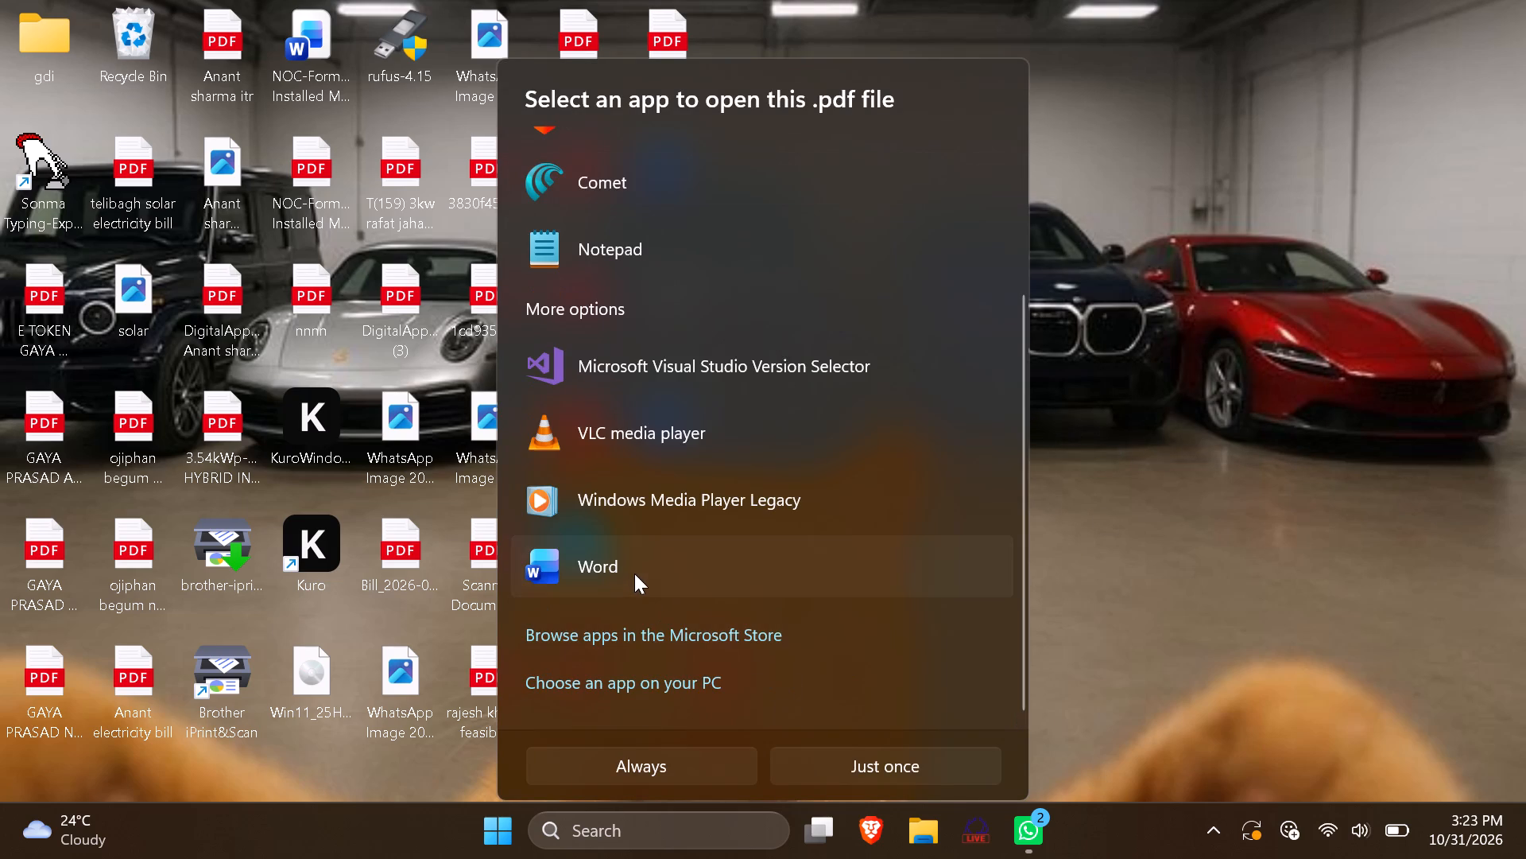
click(811, 769)
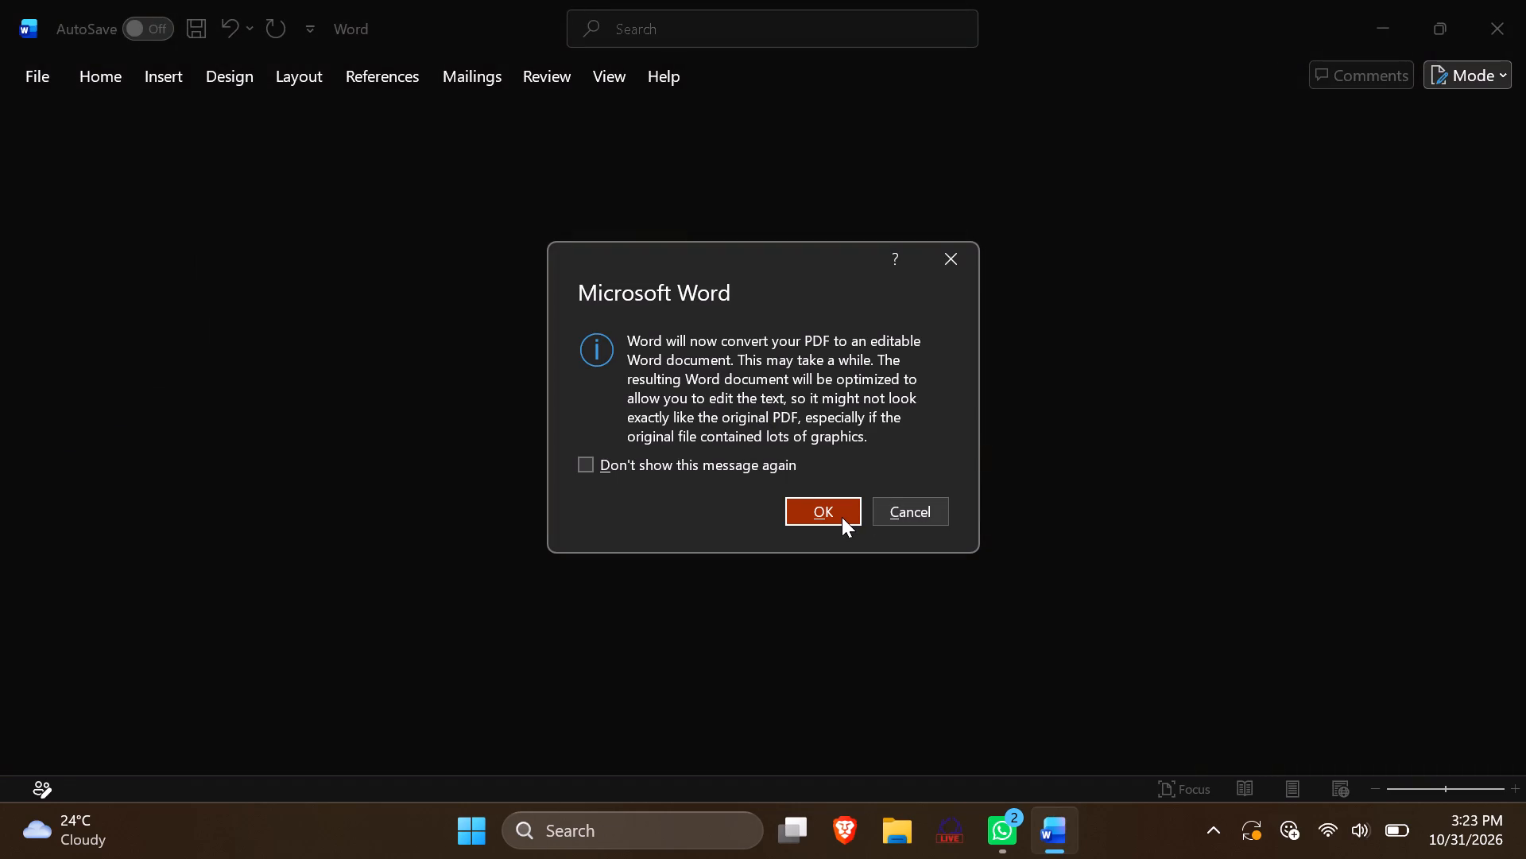
click(842, 517)
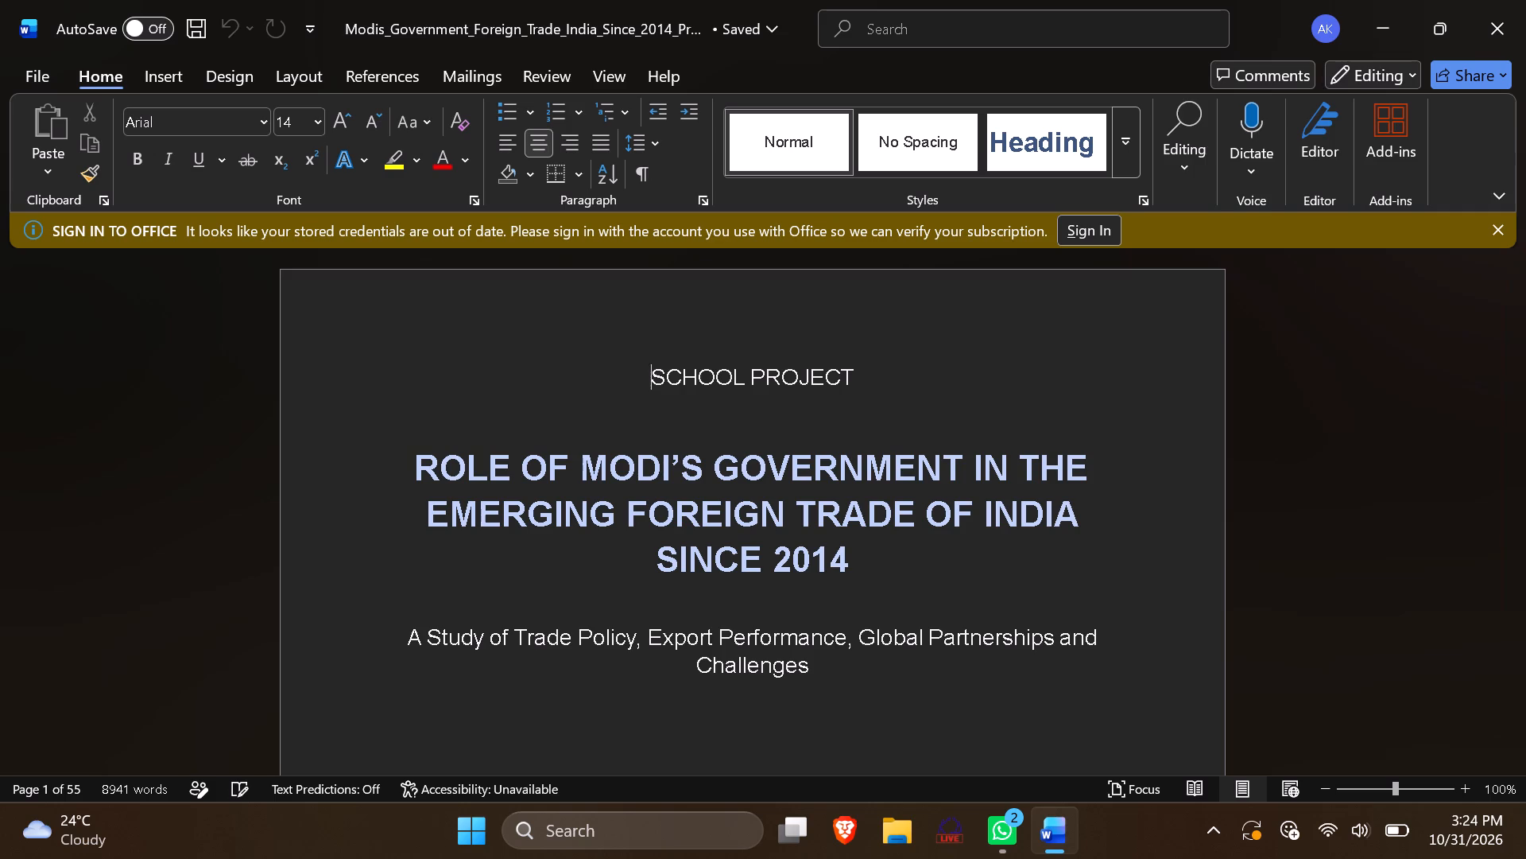
click(1489, 234)
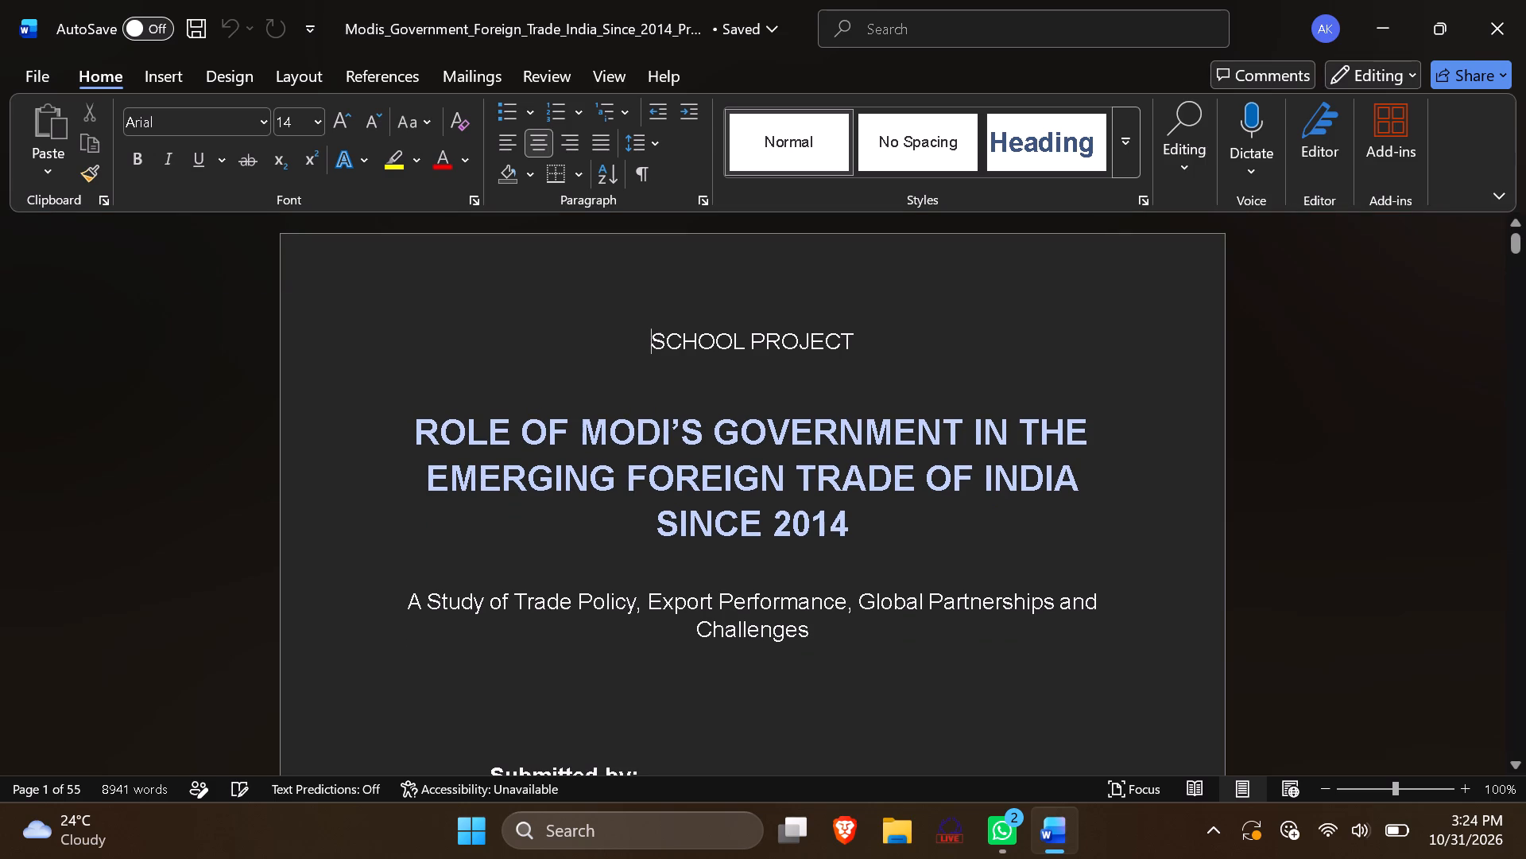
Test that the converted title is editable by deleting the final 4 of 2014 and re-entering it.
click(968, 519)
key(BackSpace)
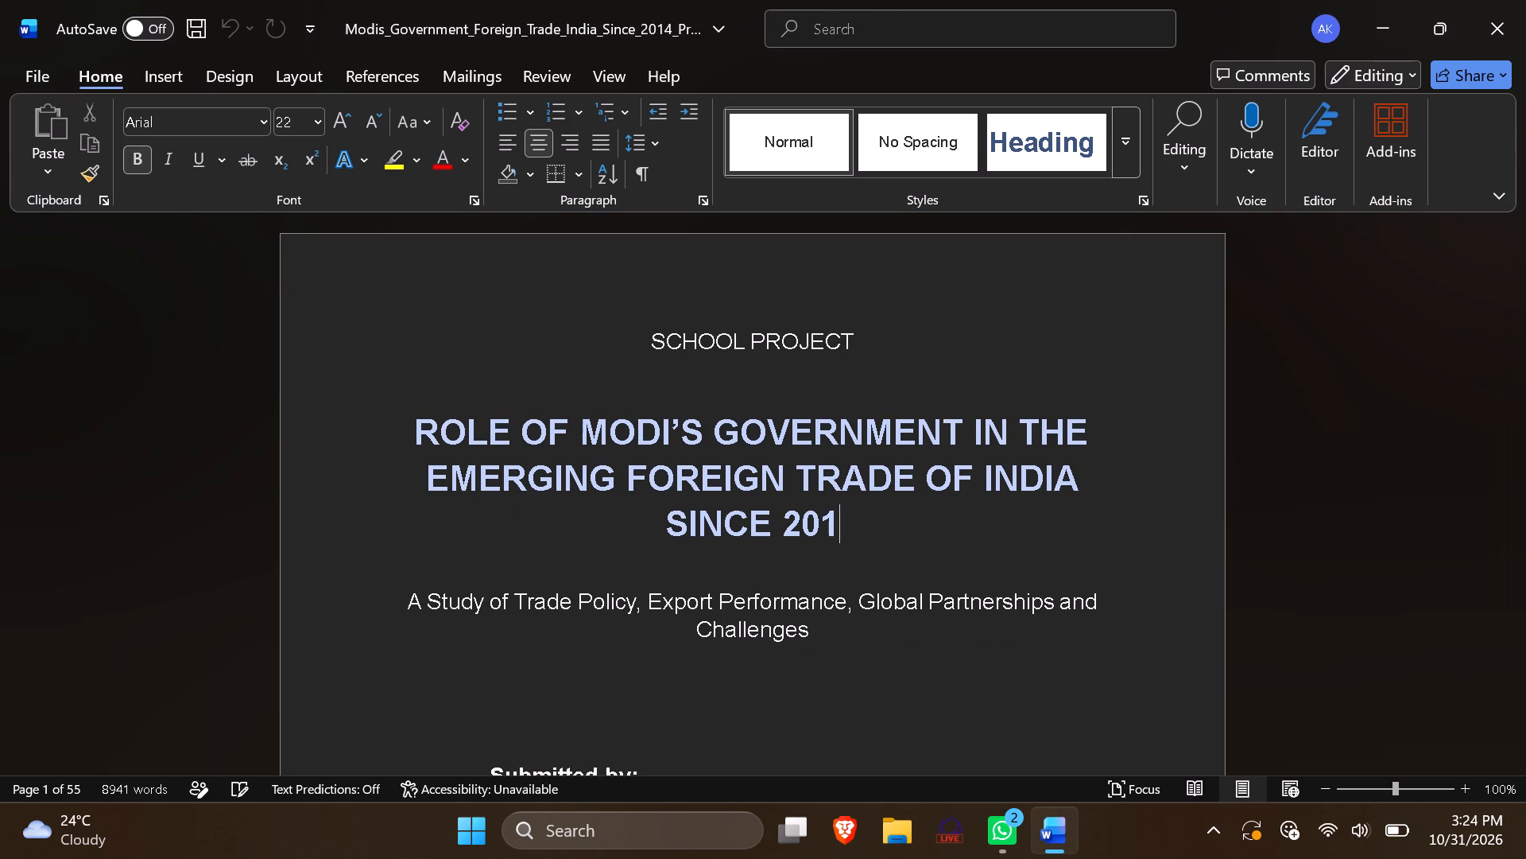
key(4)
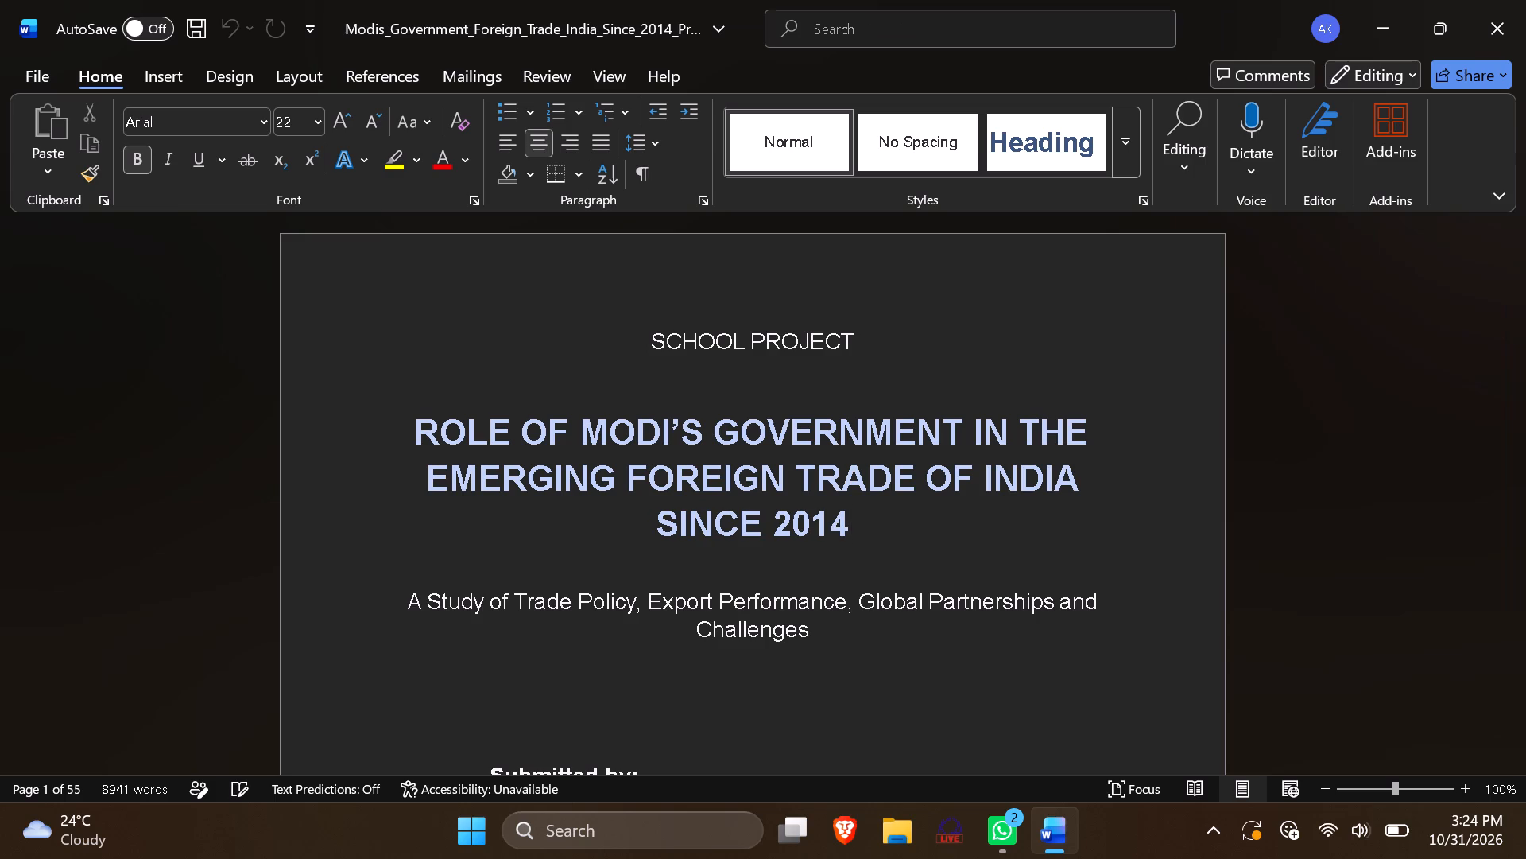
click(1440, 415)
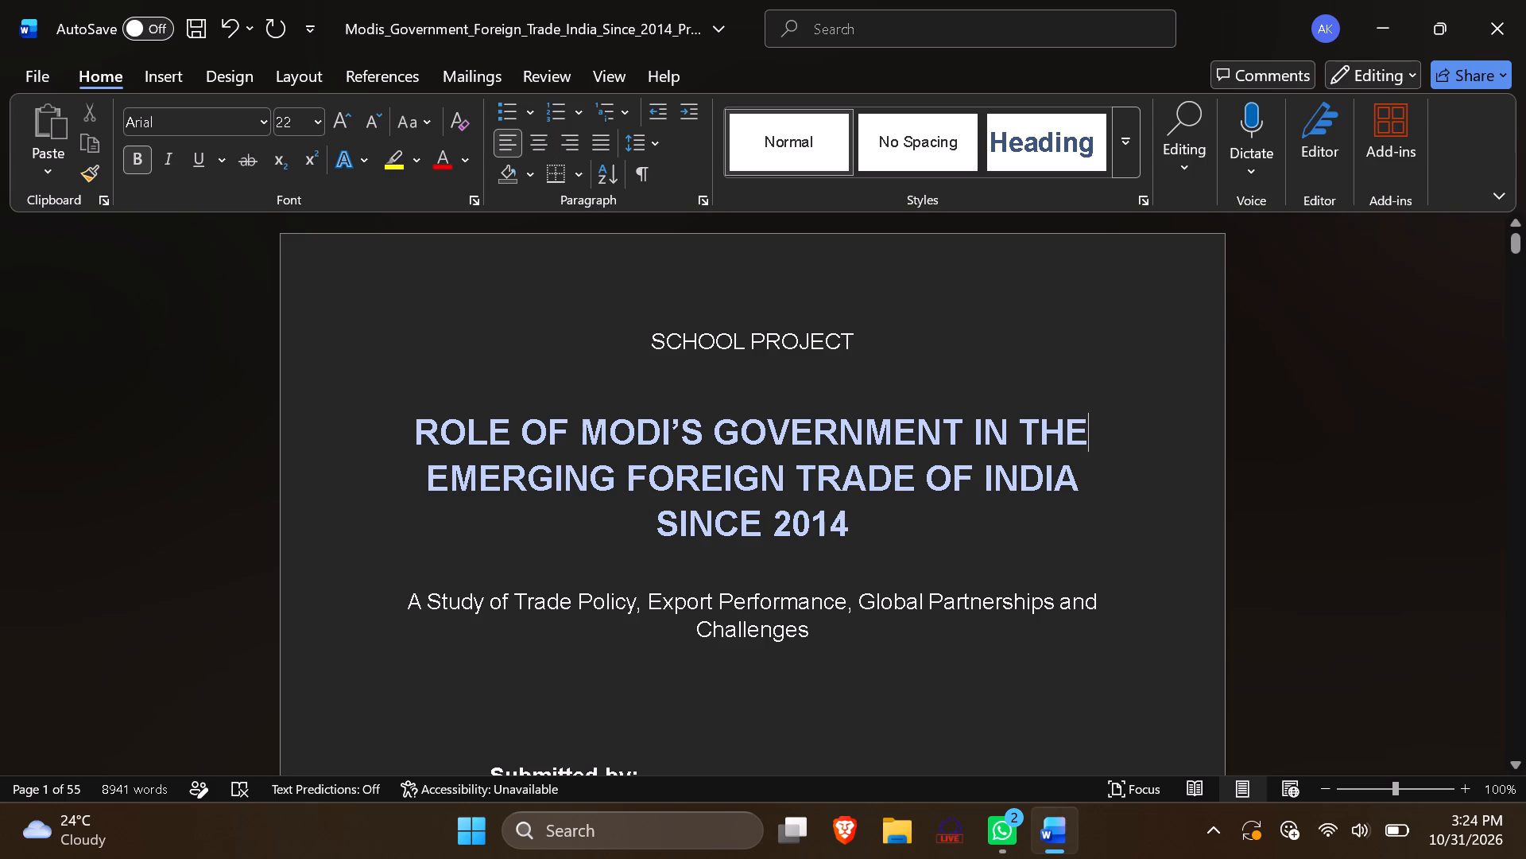
Look through the converted pages from the title page to section 2, WHY FOREIGN TRADE MATTERS TO INDIA.
triple_click(1517, 760)
click(1517, 760)
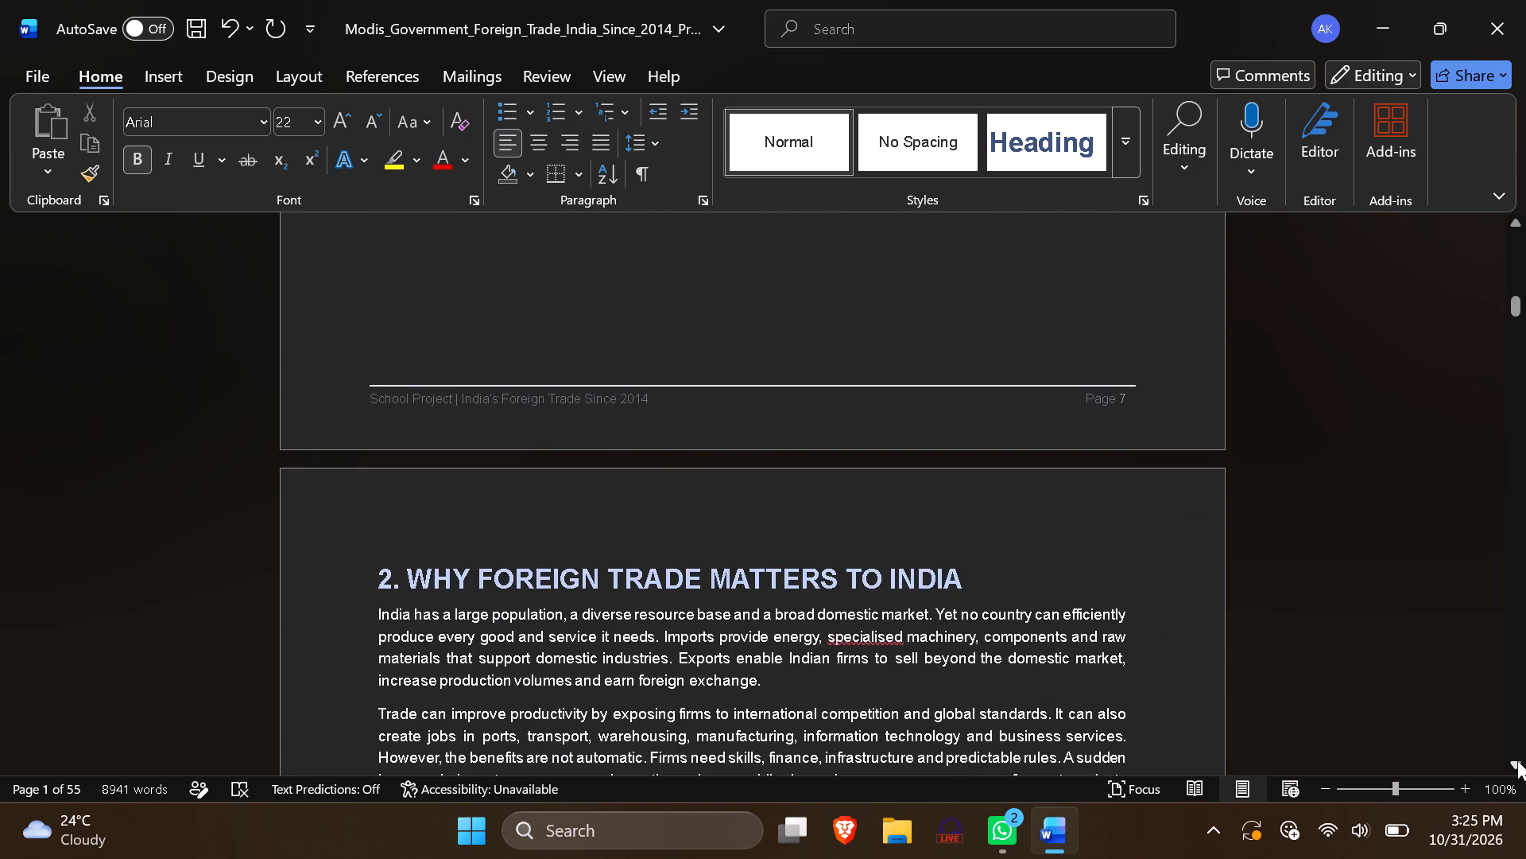
Ignore all spelling flags for "specialise" in section 1, INTRODUCTION: MEANING OF FOREIGN TRADE.
triple_click(1514, 221)
triple_click(1514, 221)
triple_click(1514, 221)
double_click(1514, 221)
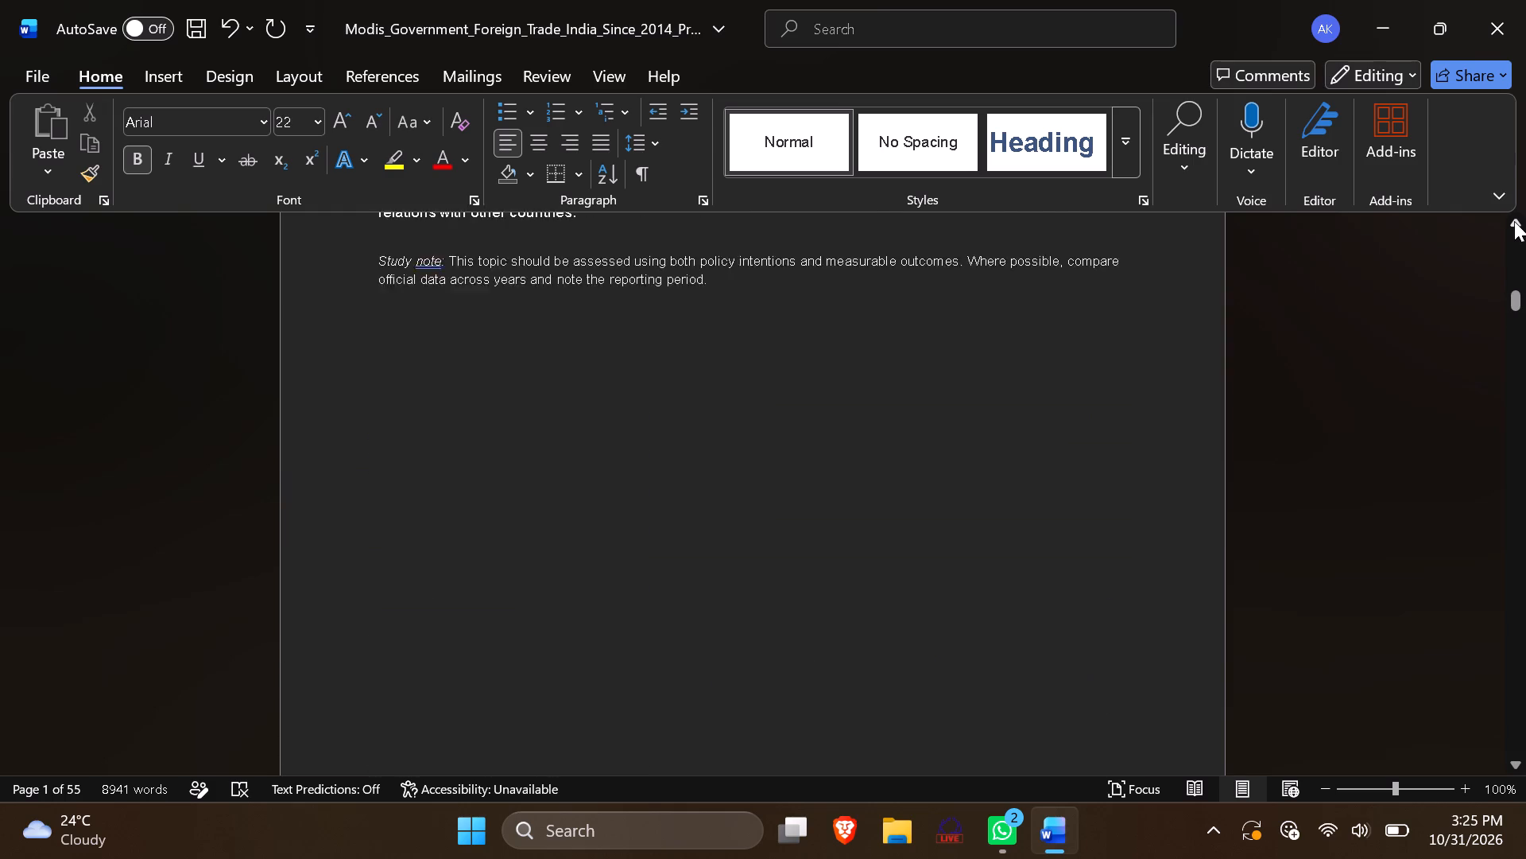
triple_click(1514, 221)
triple_click(1514, 221)
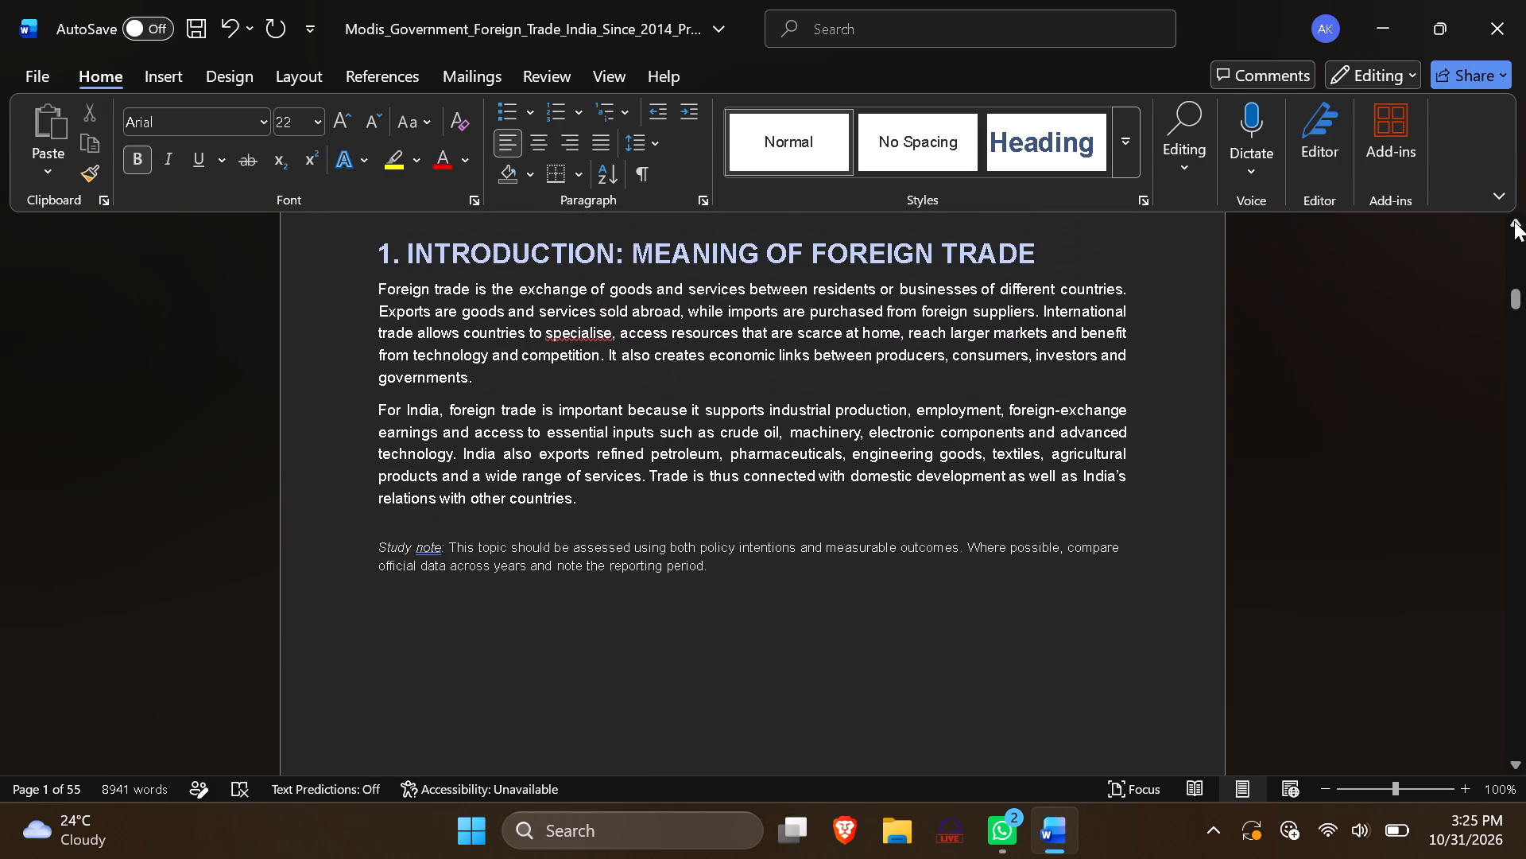
triple_click(1514, 221)
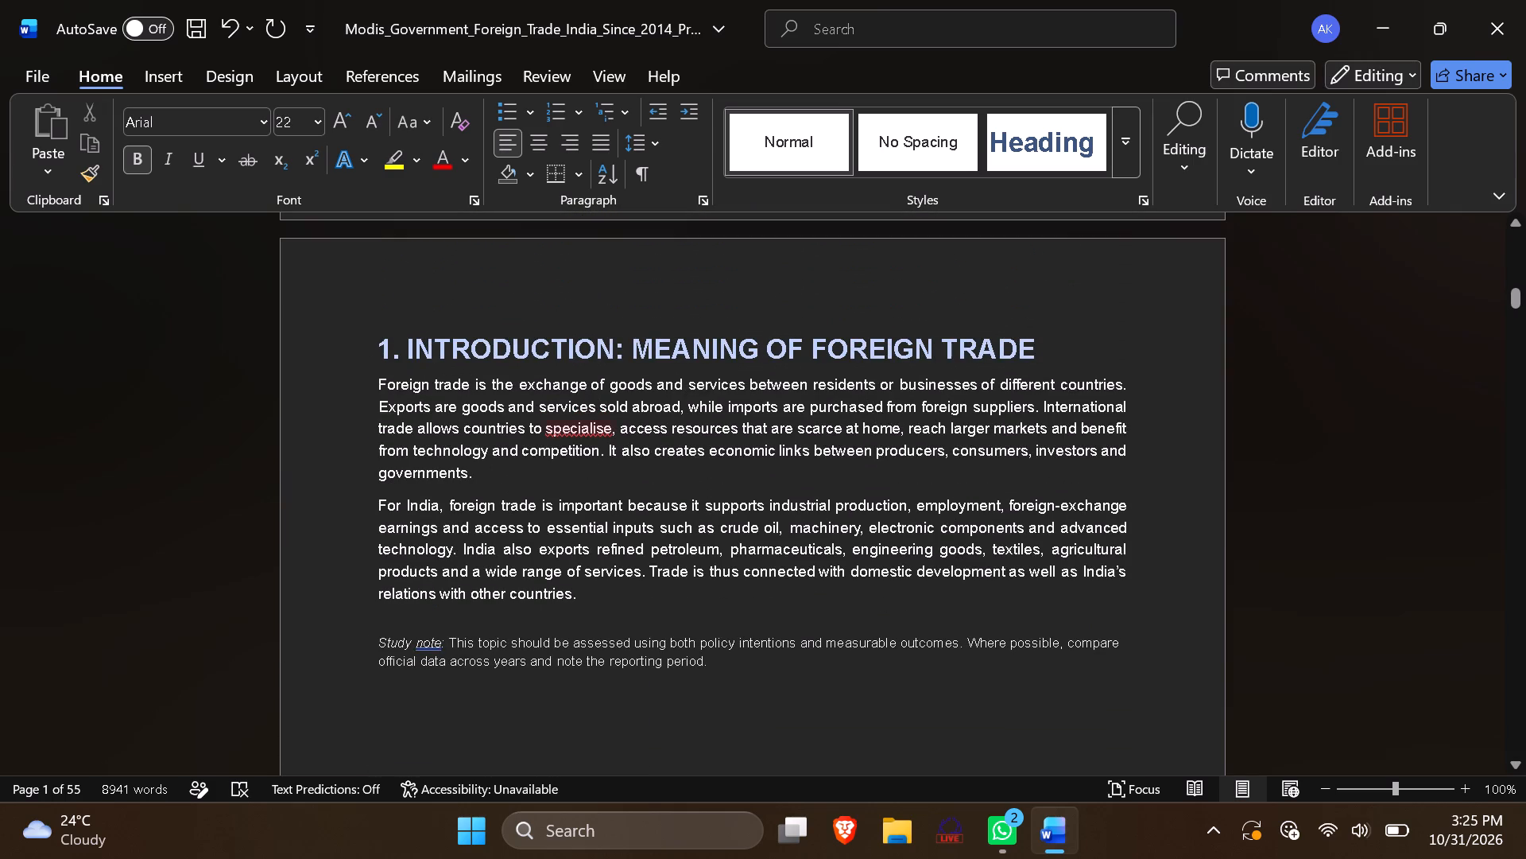
right_click(567, 428)
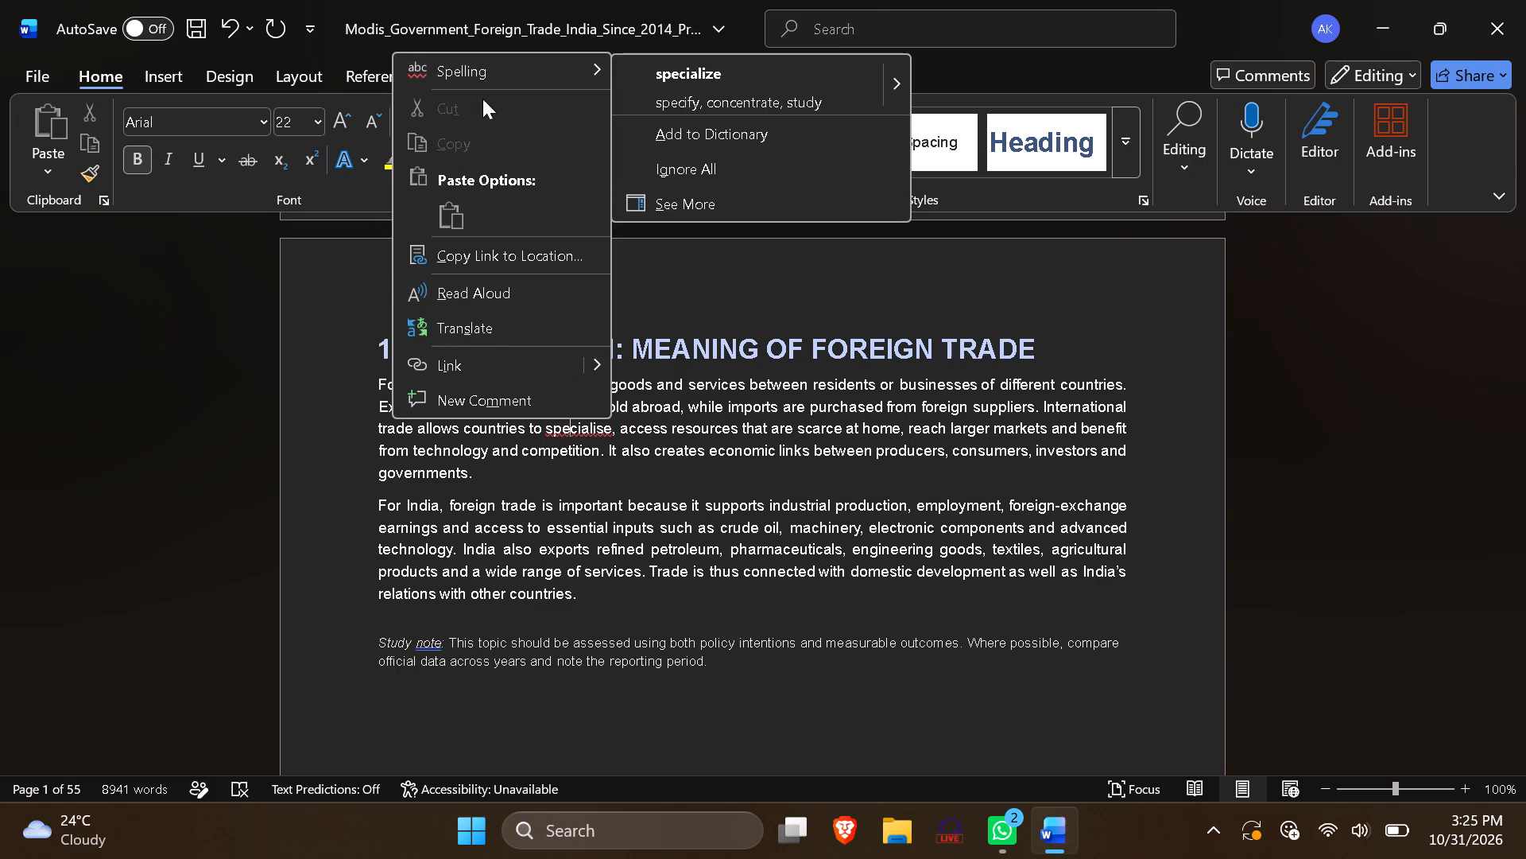
click(460, 67)
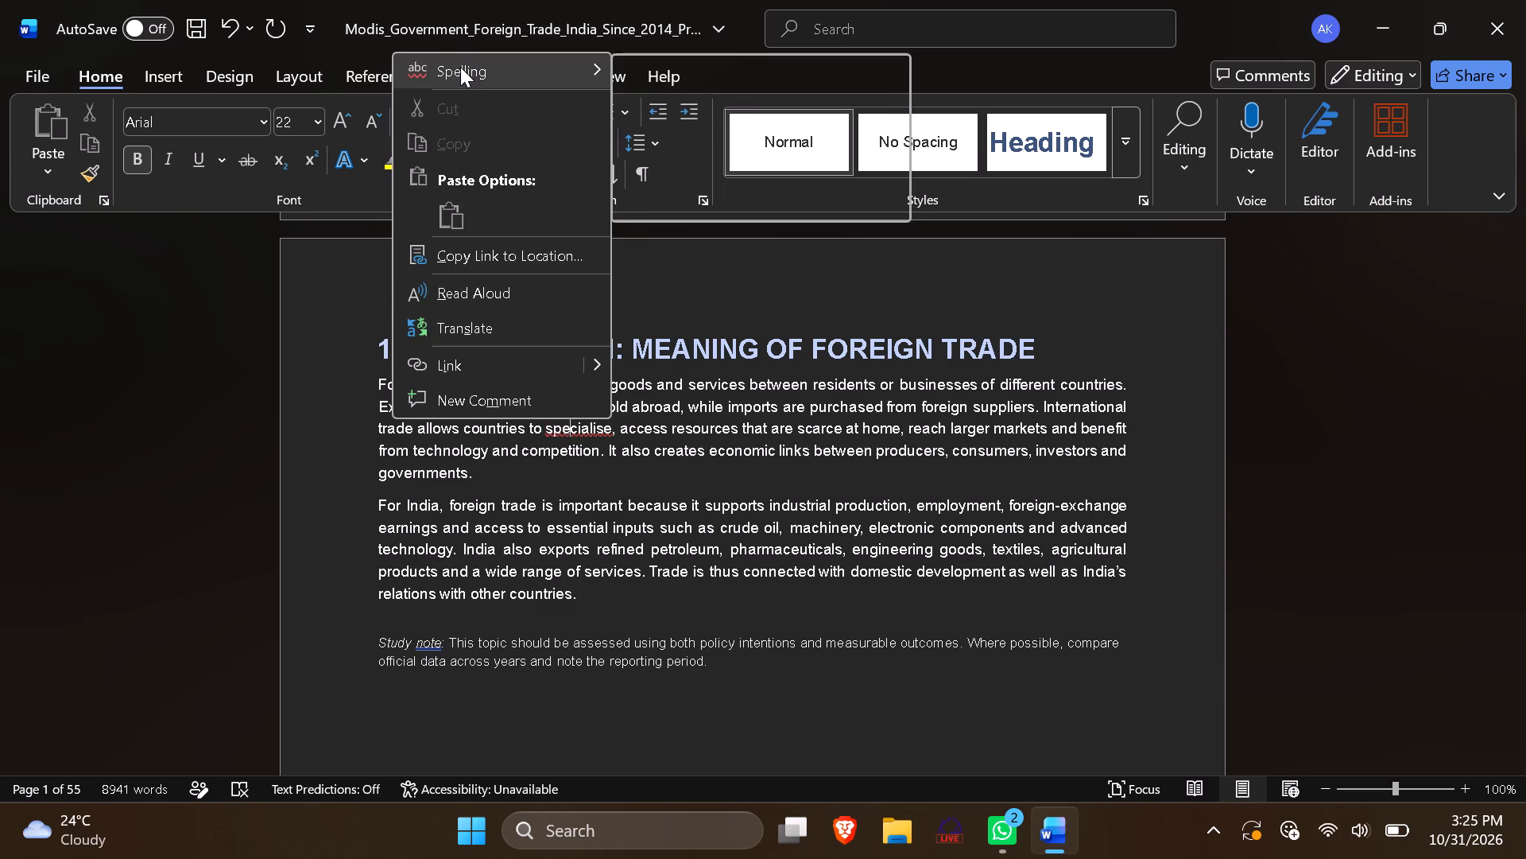
click(661, 175)
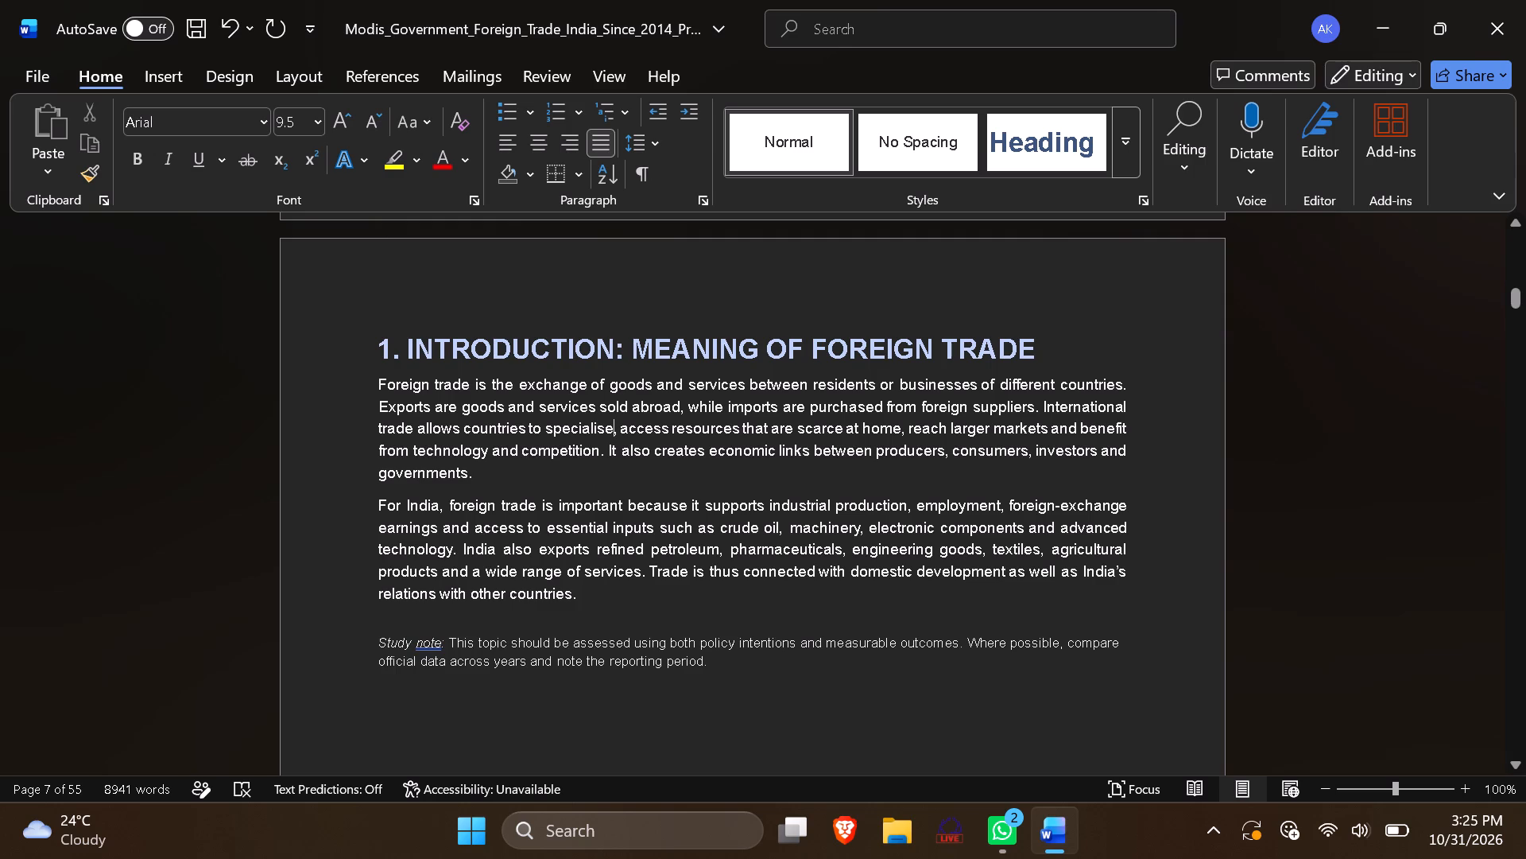
Delete the number "1." from the heading INTRODUCTION: MEANING OF FOREIGN TRADE.
click(403, 342)
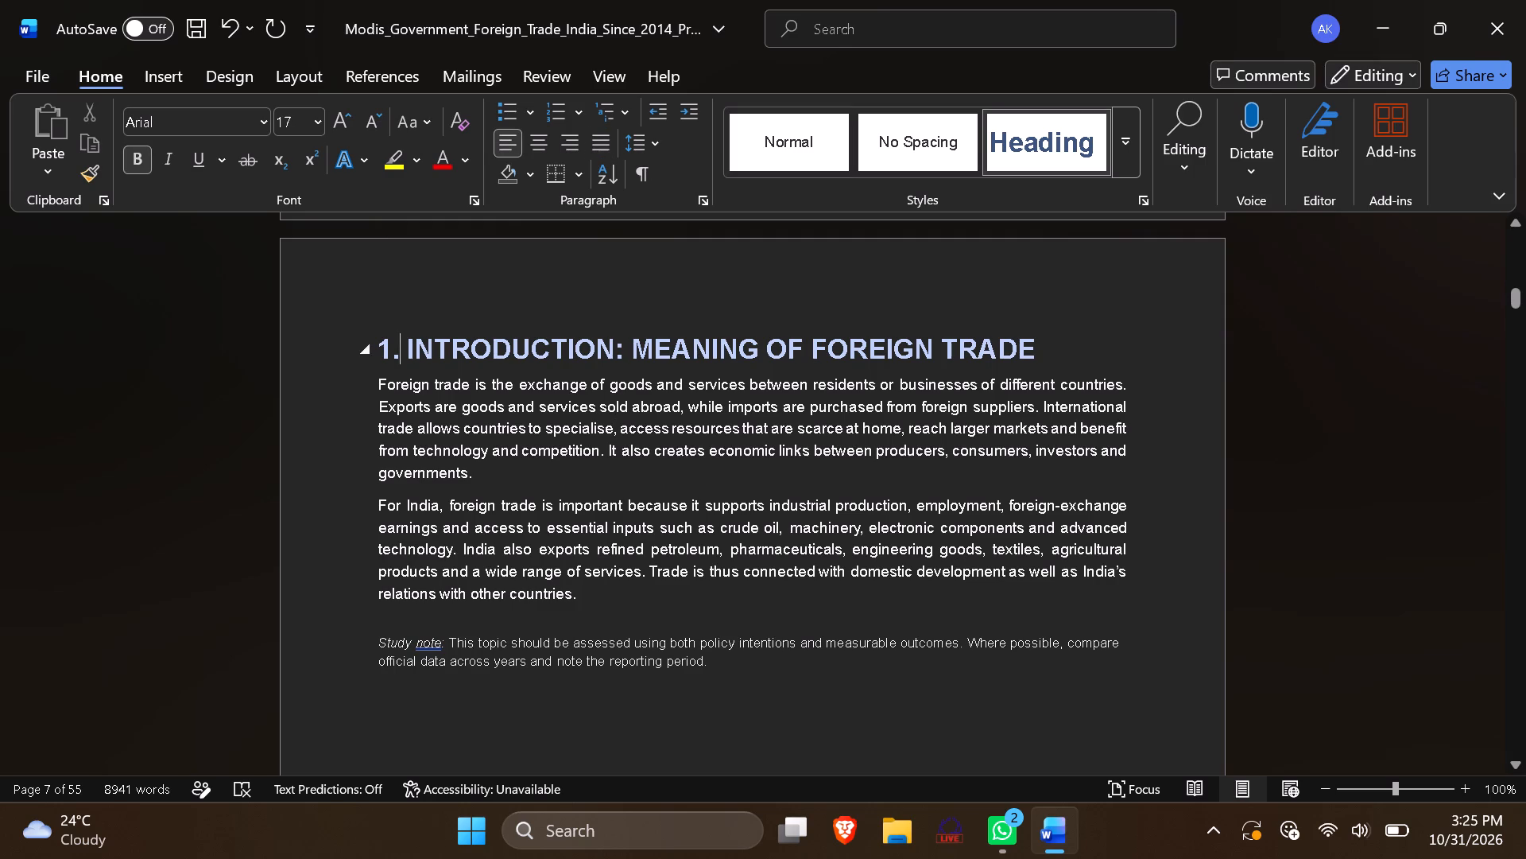
key(BackSpace)
key(BackSpace)
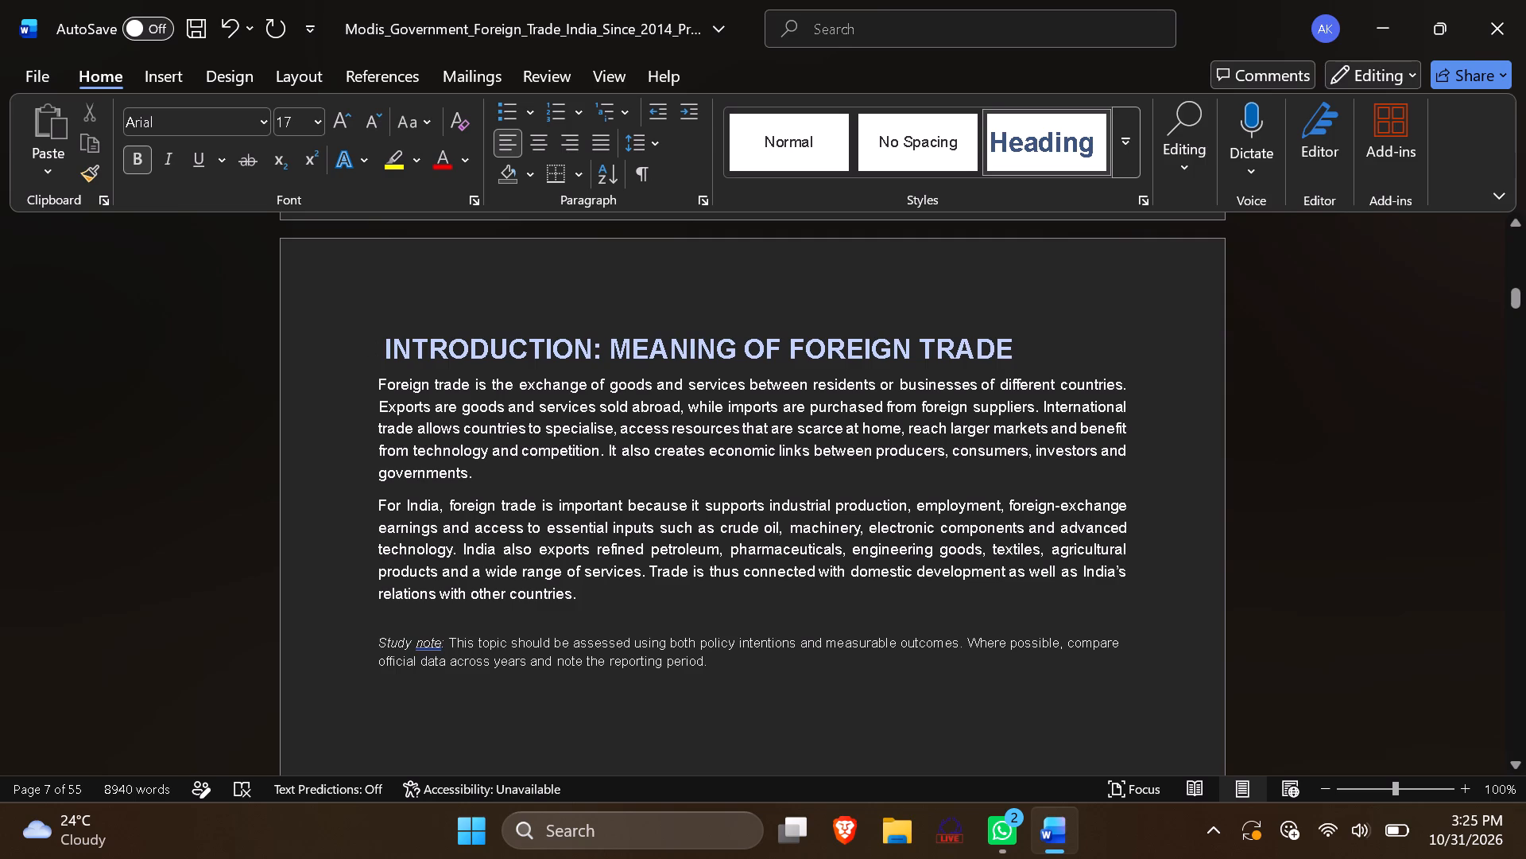
Set the font size of the heading INTRODUCTION: MEANING OF FOREIGN TRADE to 16.
click(379, 331)
drag(1057, 339, 509, 410)
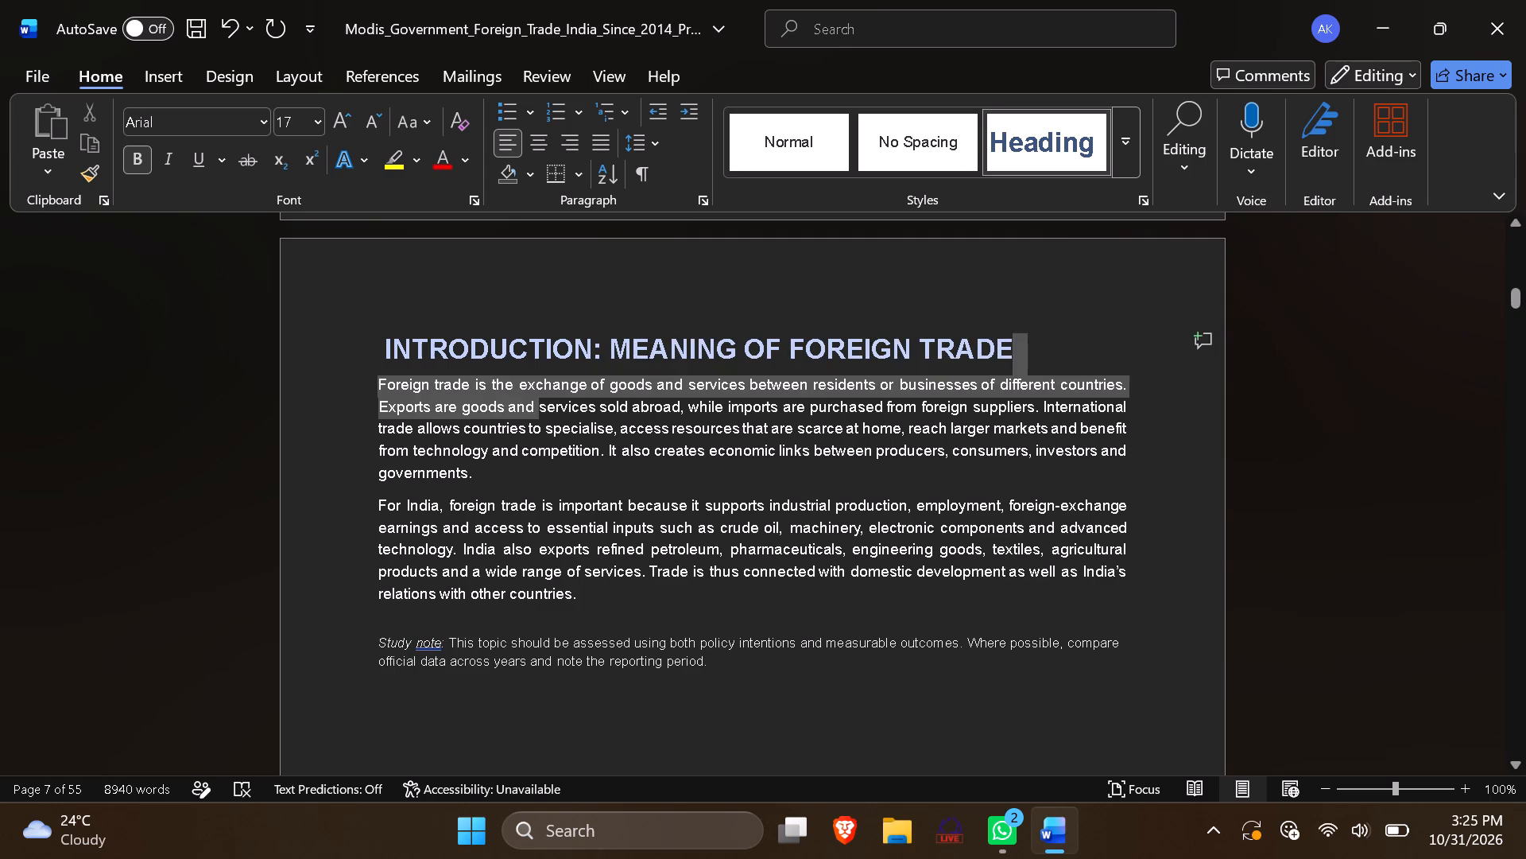
drag(509, 410, 413, 349)
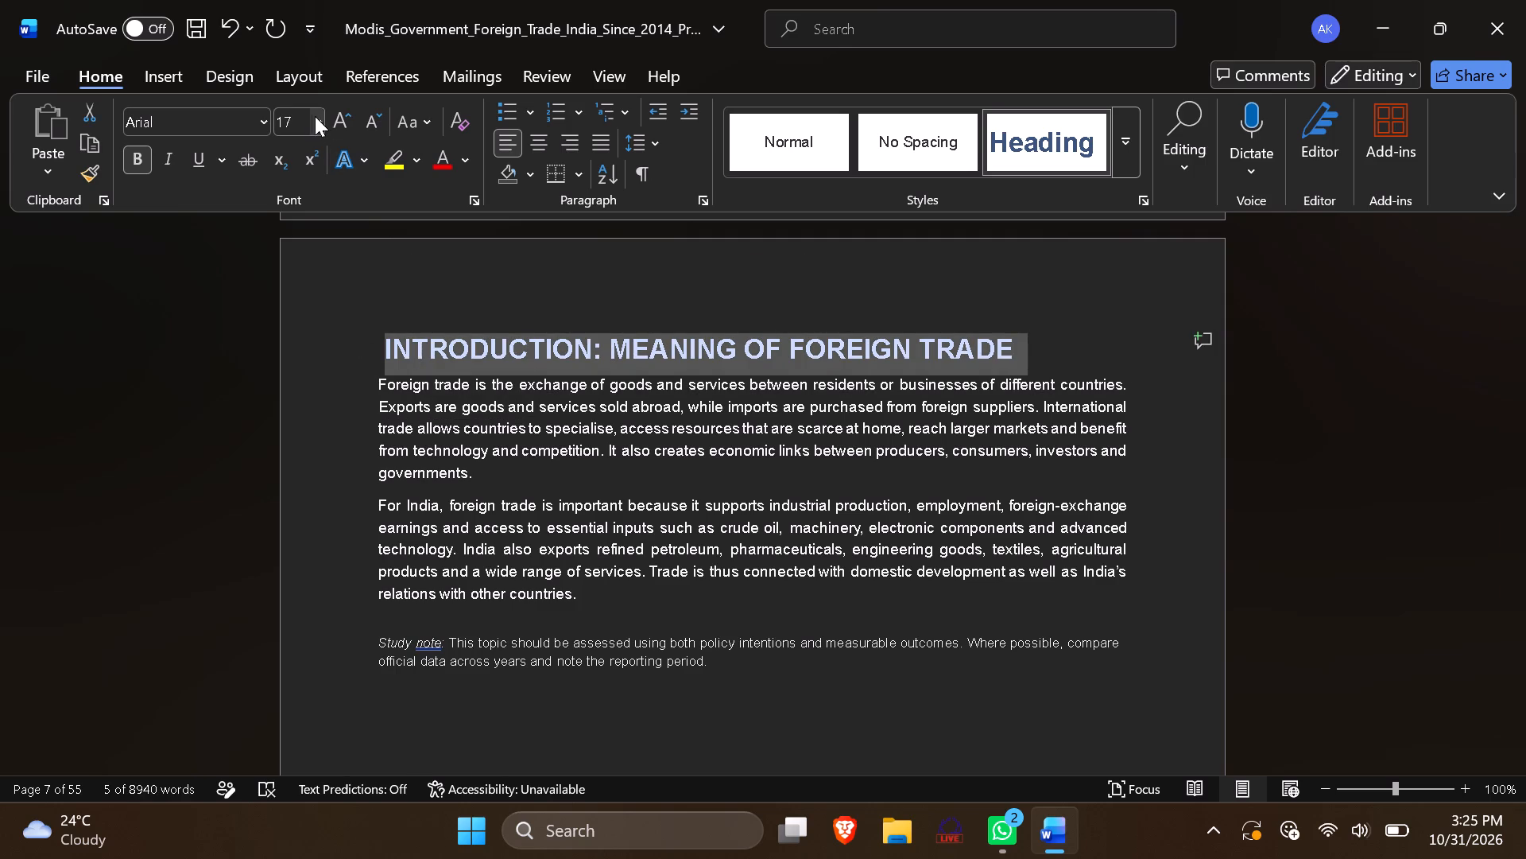
click(323, 122)
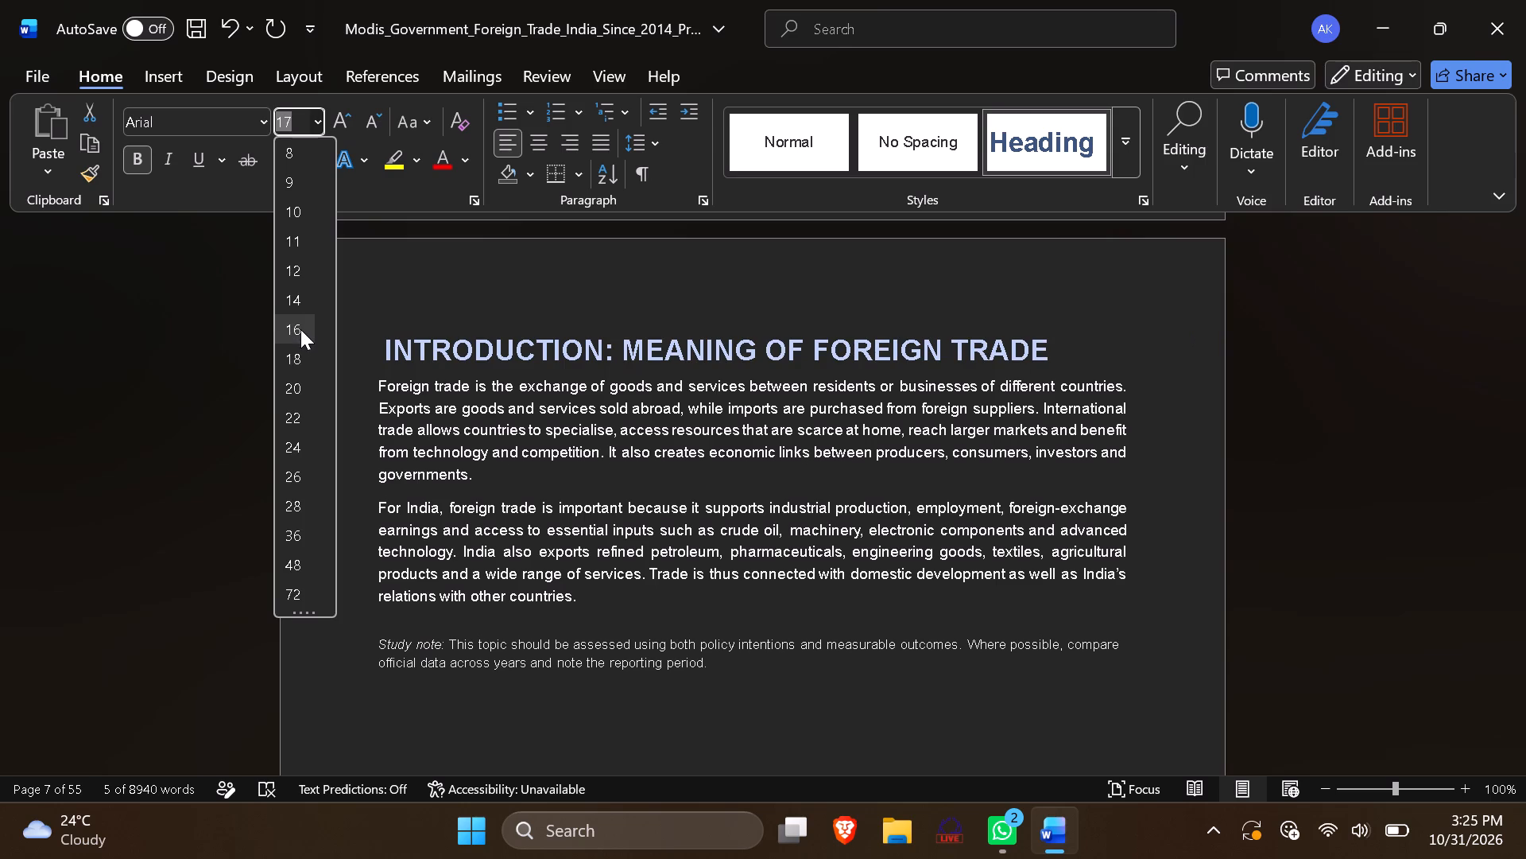
click(300, 329)
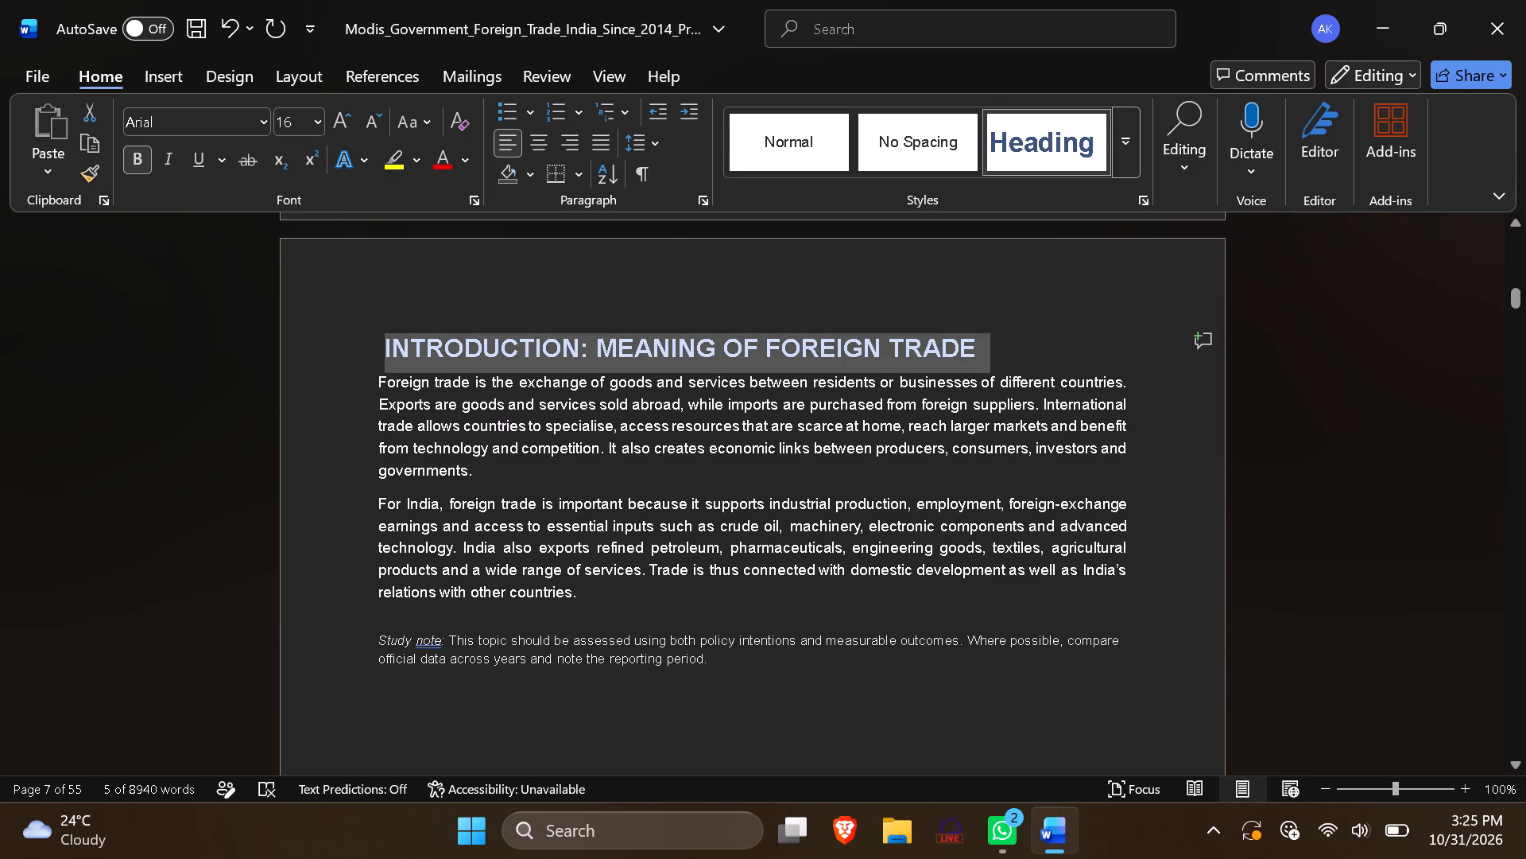
Set the font size of the two body paragraphs under INTRODUCTION: MEANING OF FOREIGN TRADE to 12.
drag(376, 379, 591, 580)
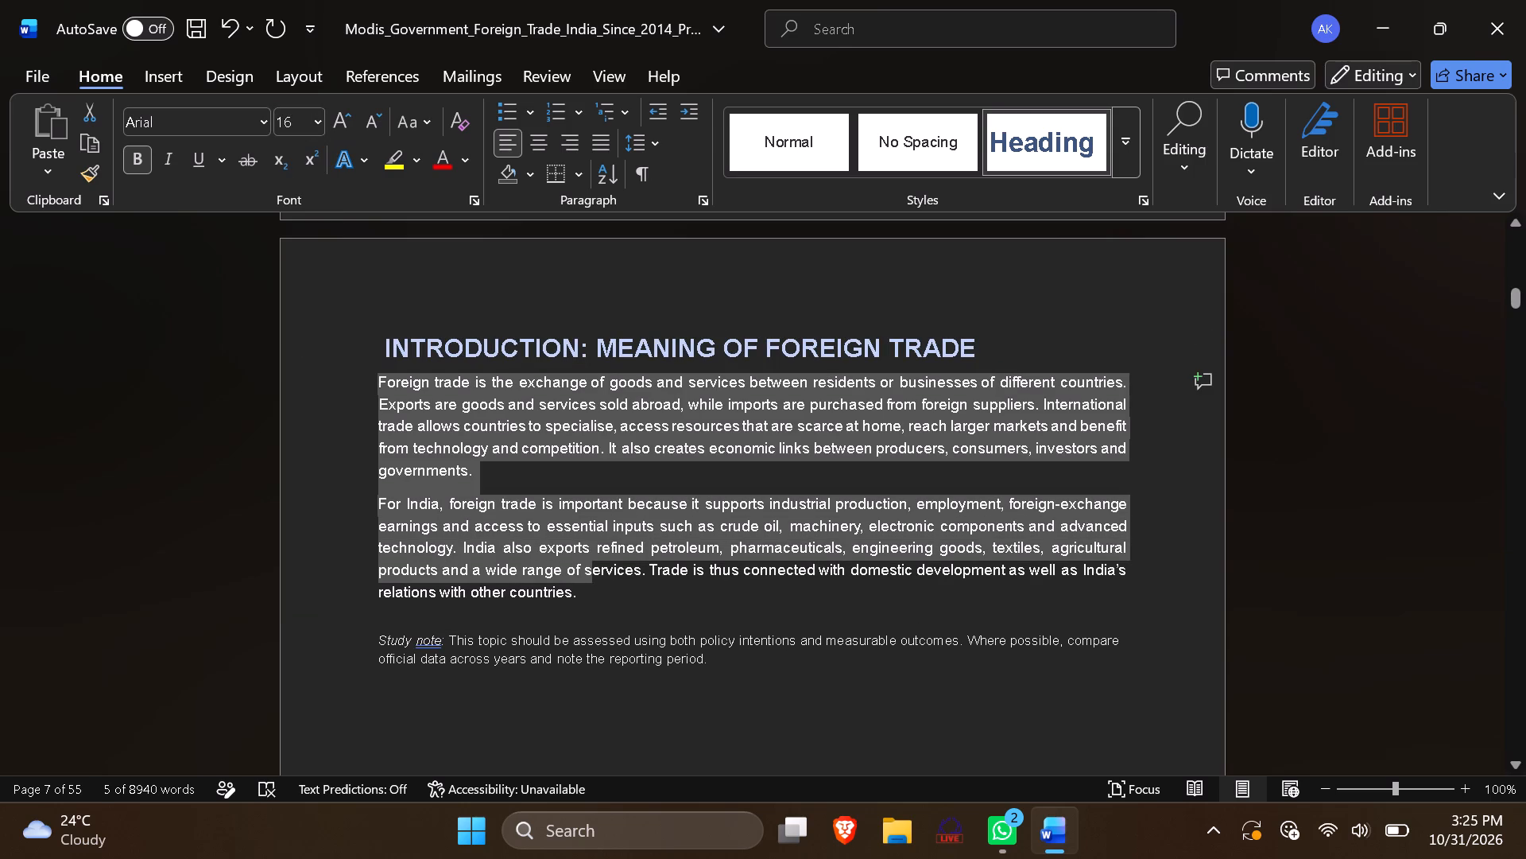
drag(591, 580, 581, 585)
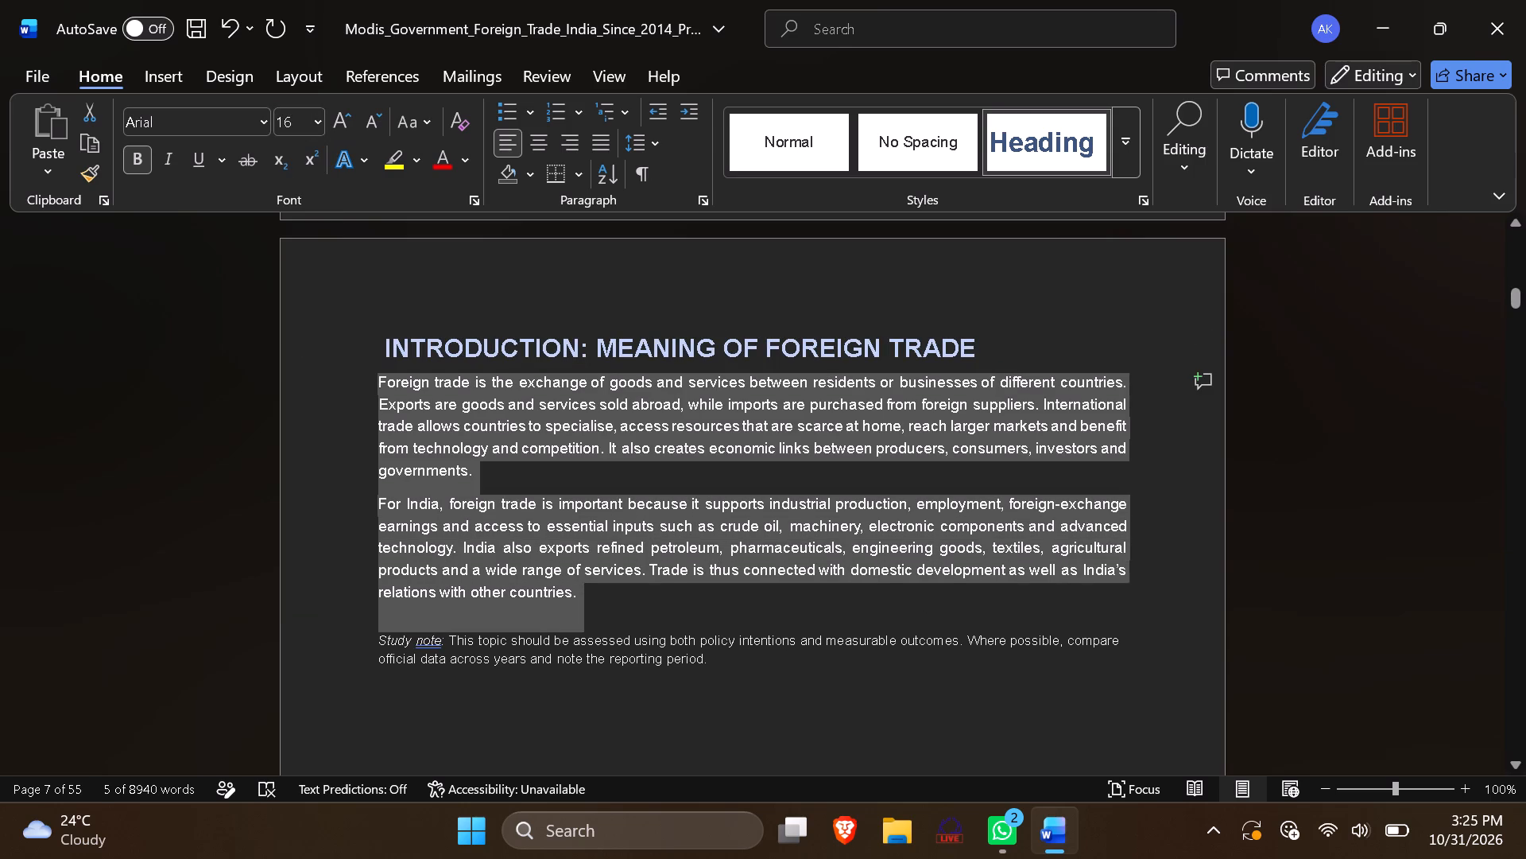
drag(581, 585, 582, 586)
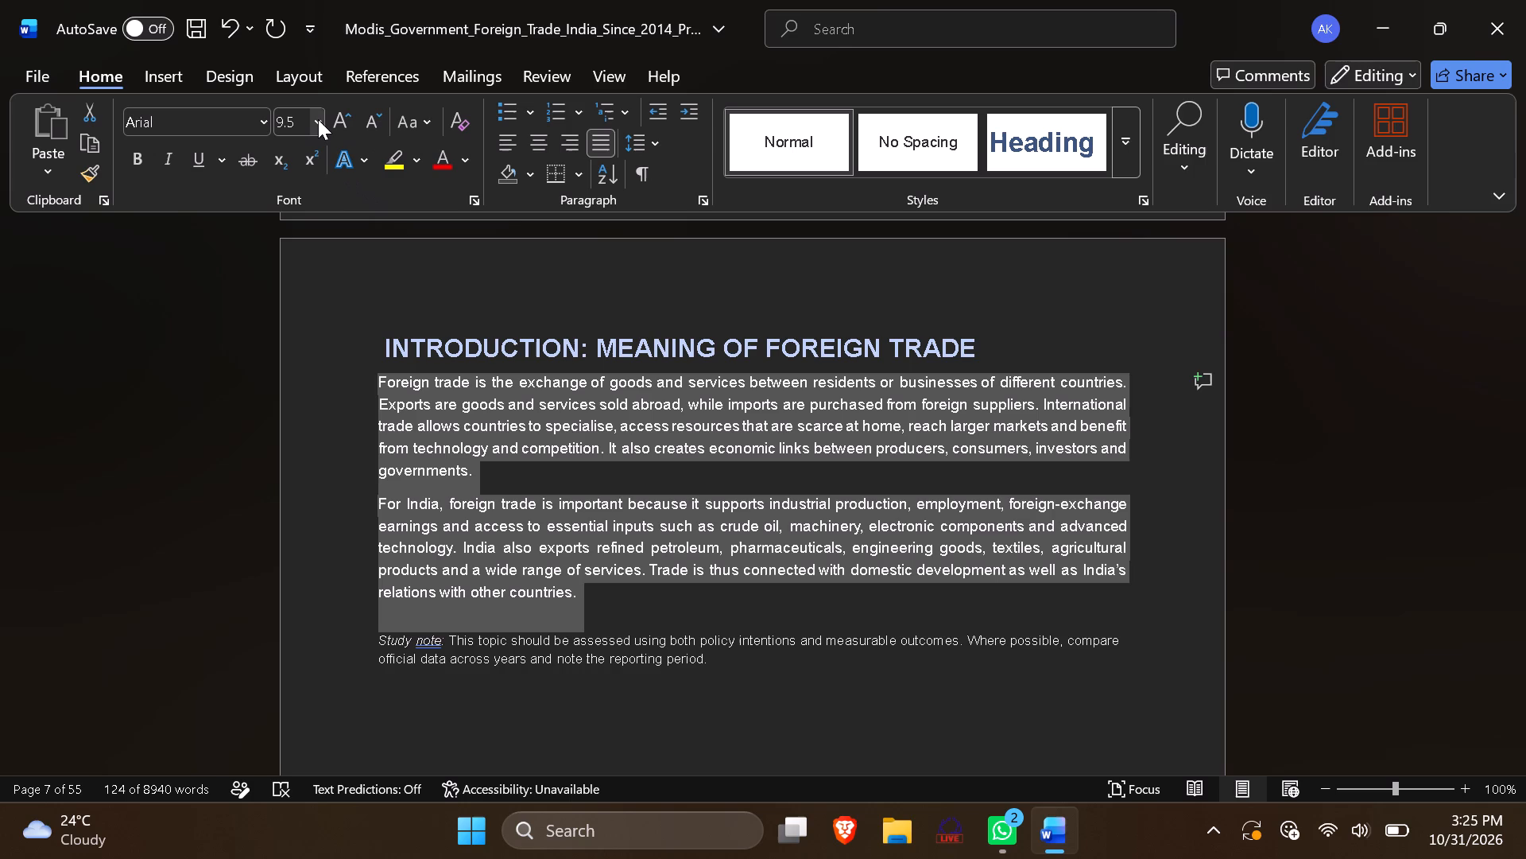
click(320, 119)
click(297, 276)
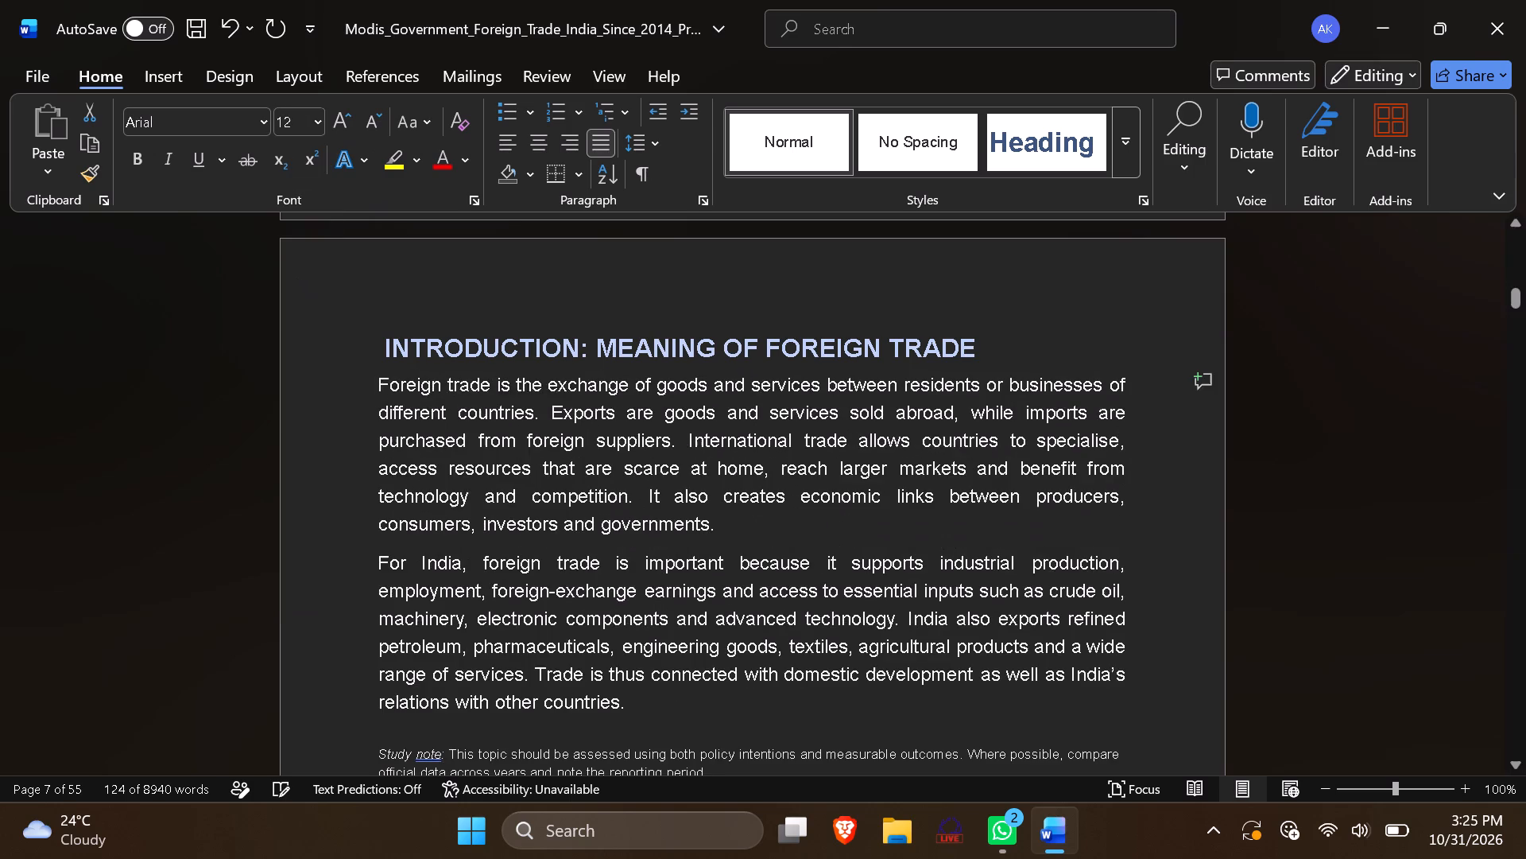
click(1187, 452)
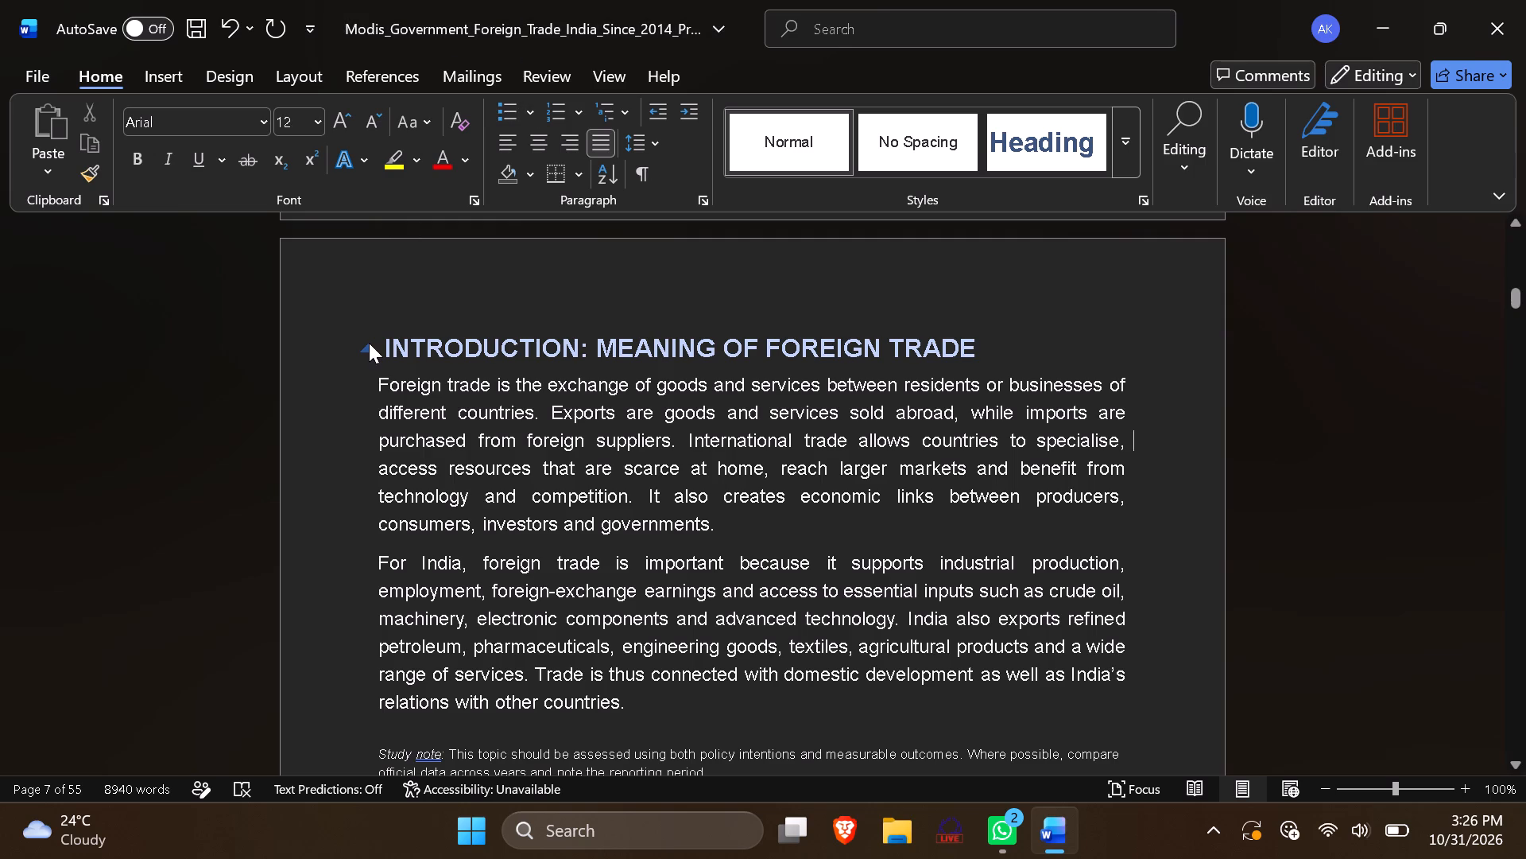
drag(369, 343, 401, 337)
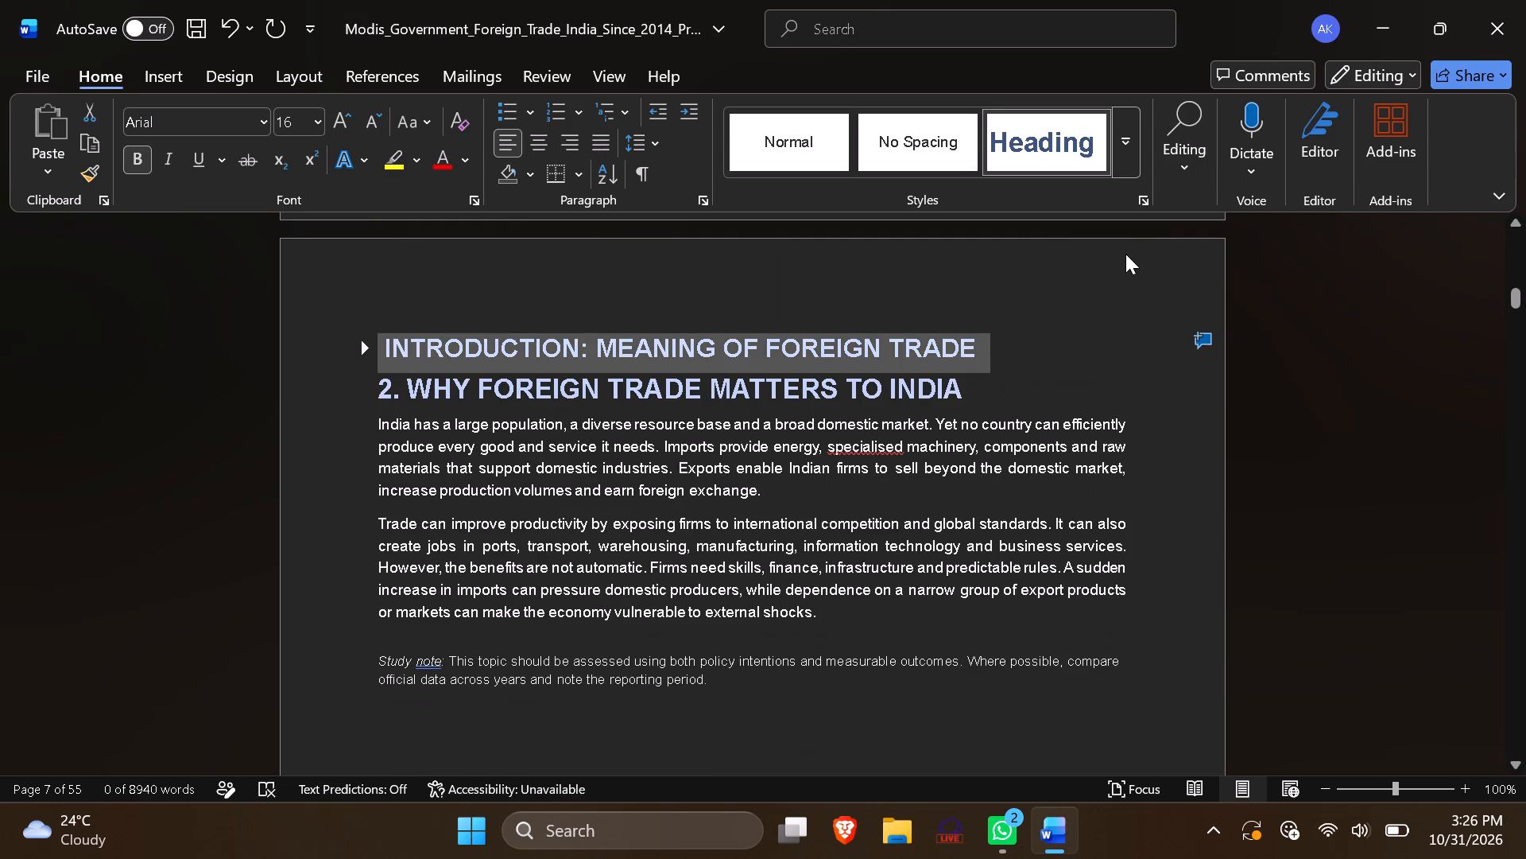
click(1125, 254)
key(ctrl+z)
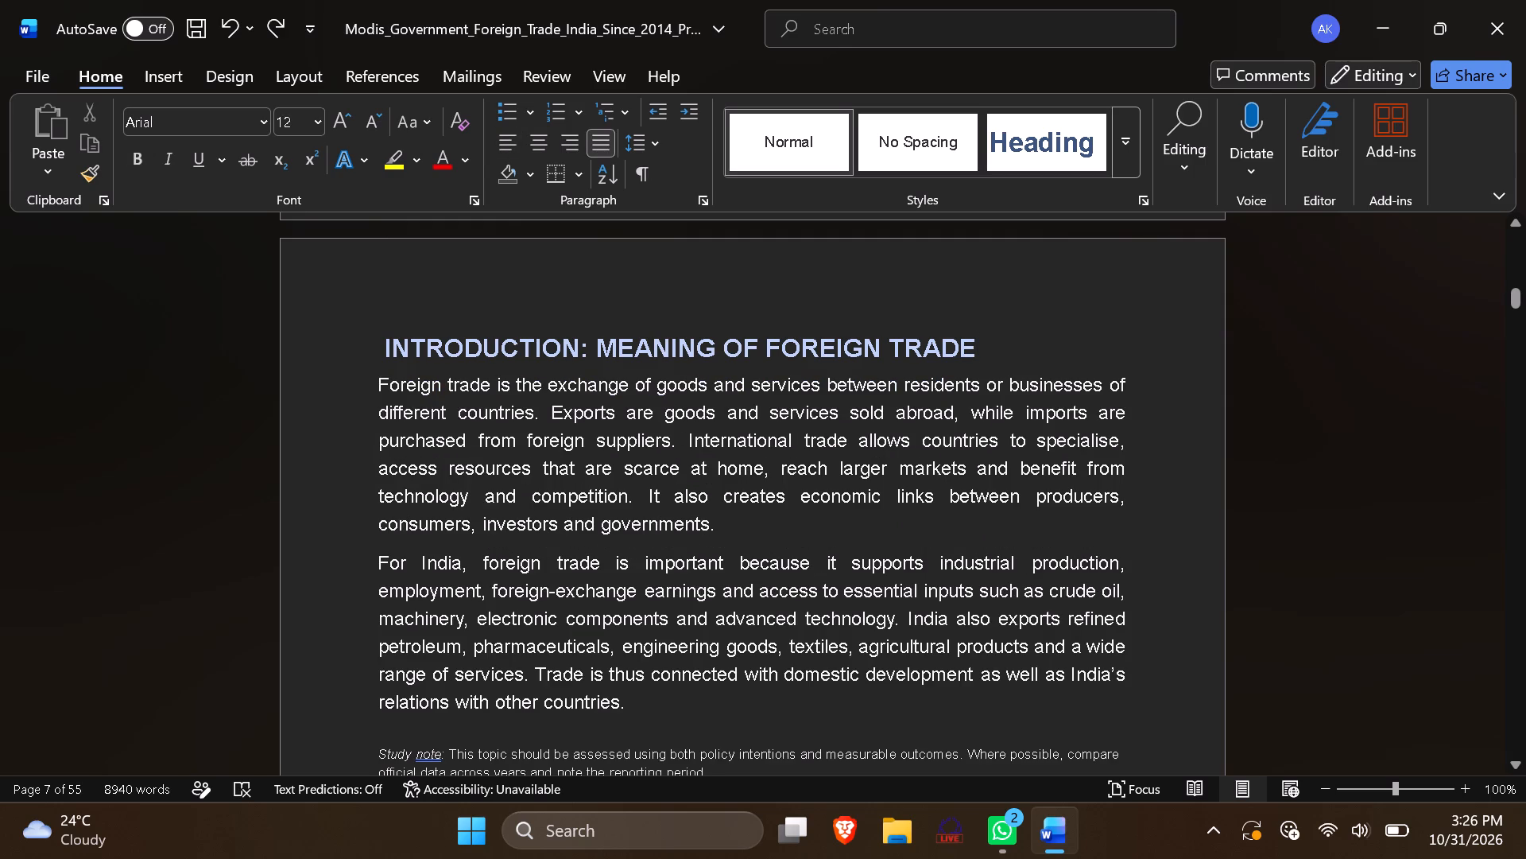
Set the font size of the heading INTRODUCTION: MEANING OF FOREIGN TRADE to 15.
click(1009, 332)
drag(374, 349, 967, 290)
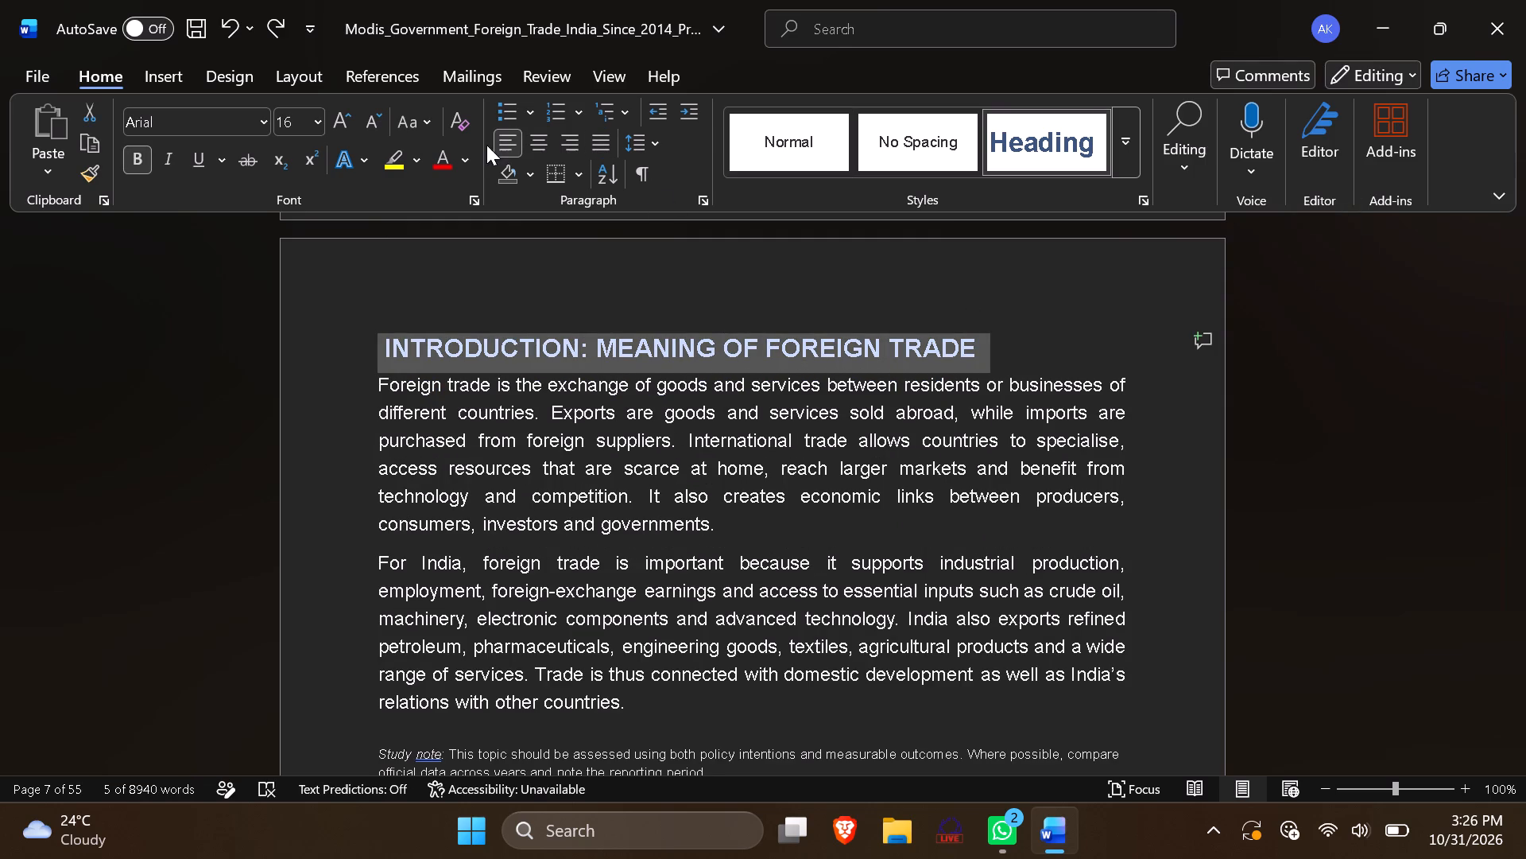
click(292, 112)
text(15)
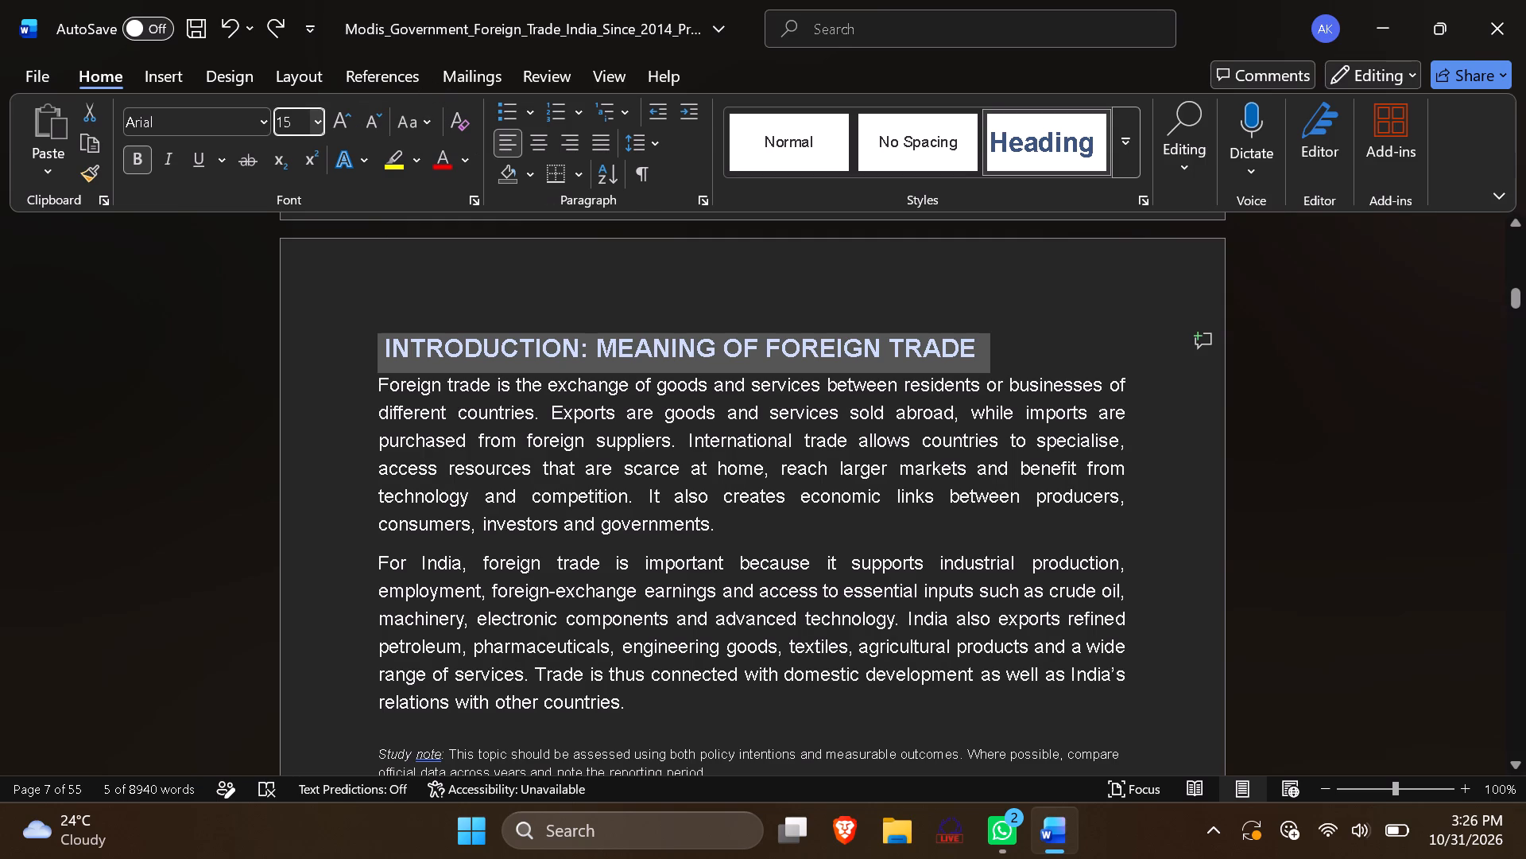
click(1190, 465)
Look over the INTRODUCTION: MEANING OF FOREIGN TRADE page, from the preceding page's footer down to the study note.
click(782, 354)
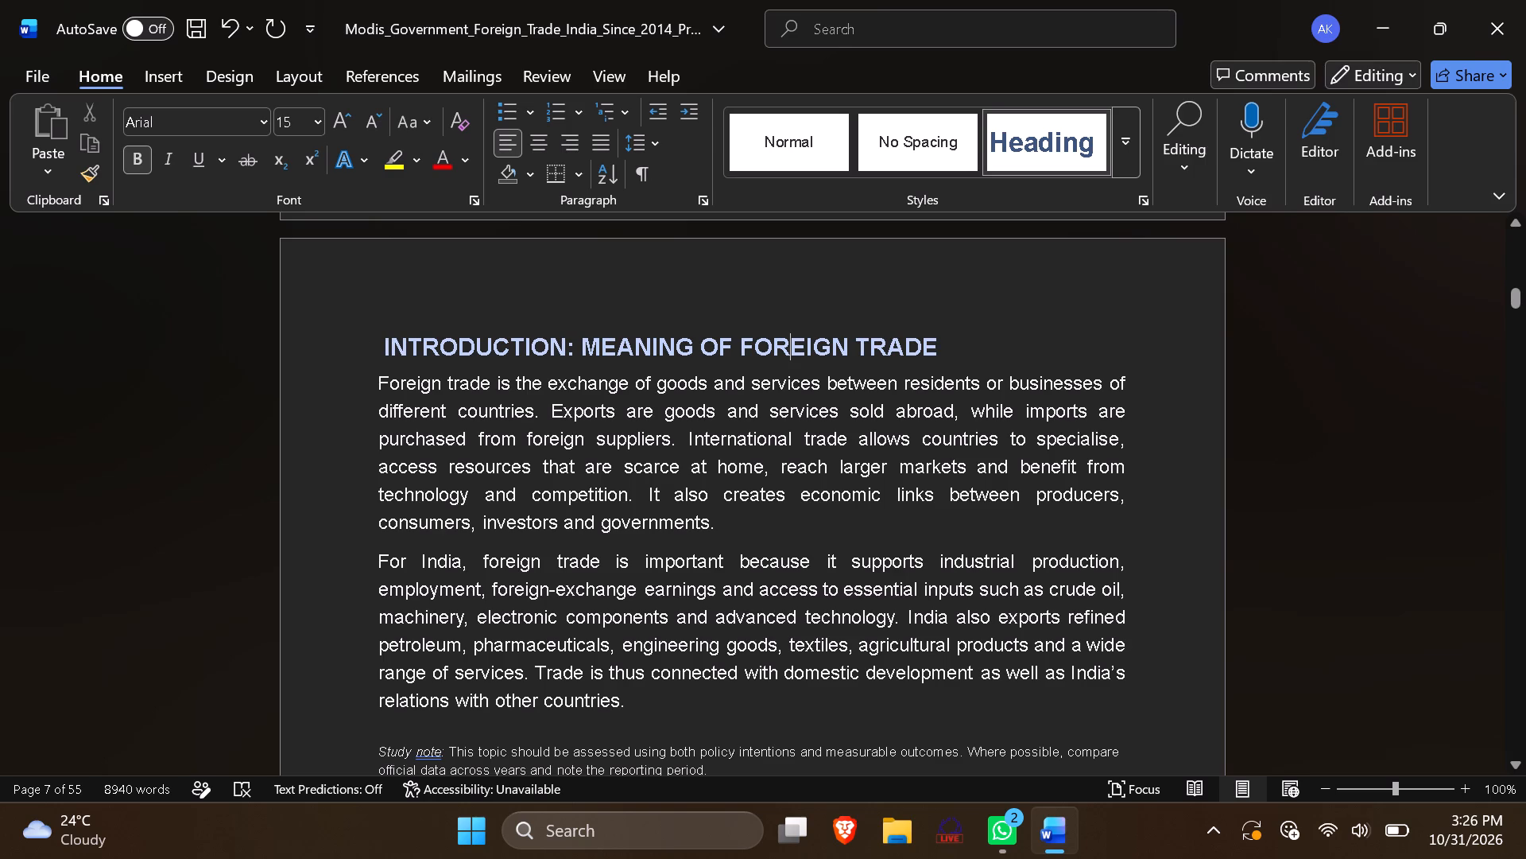
click(1512, 759)
double_click(1512, 759)
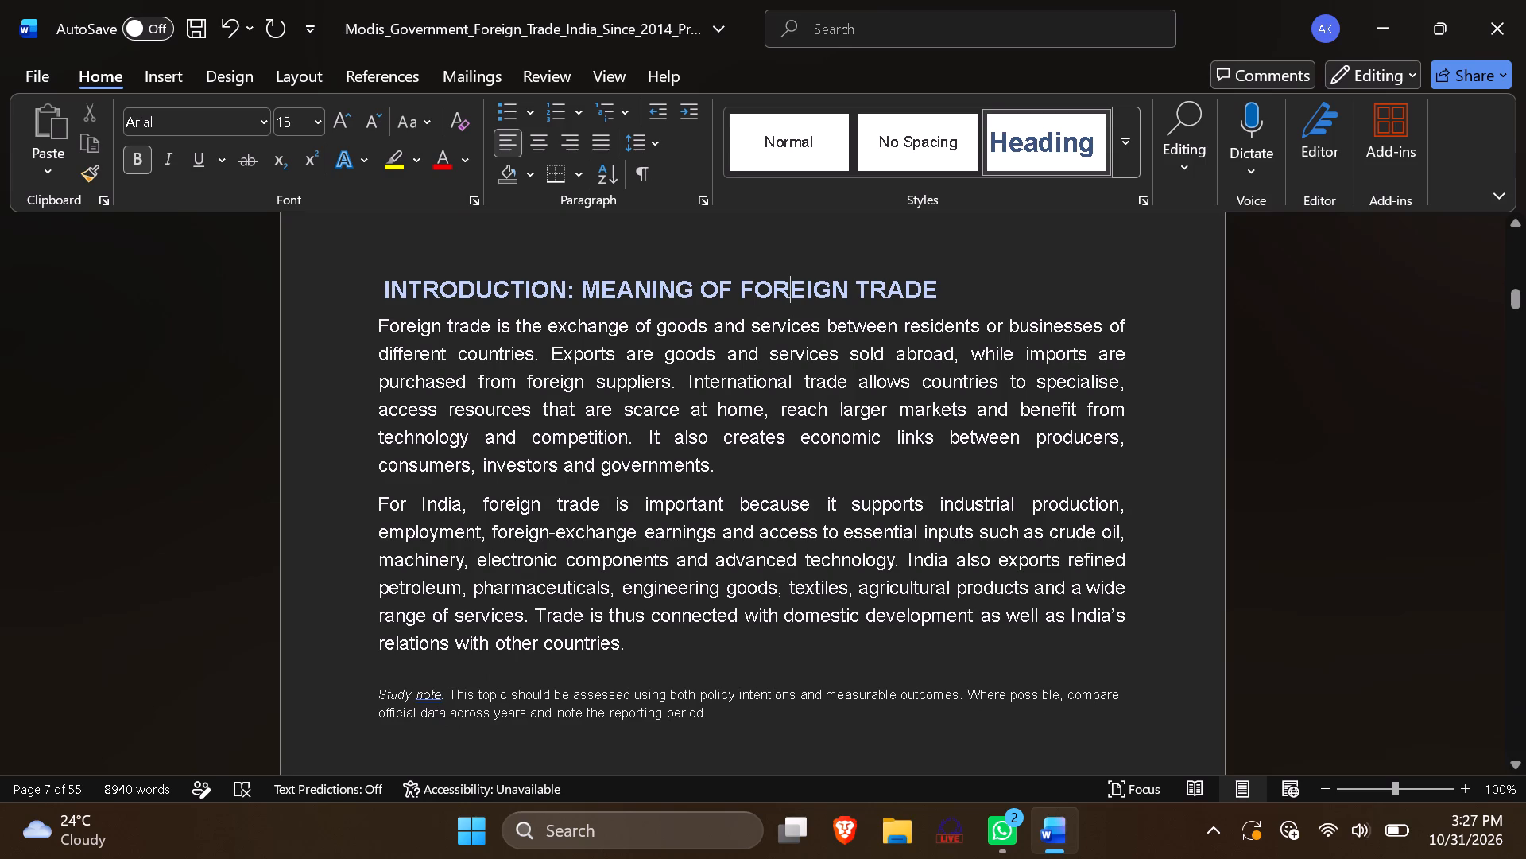
triple_click(1507, 223)
triple_click(1507, 223)
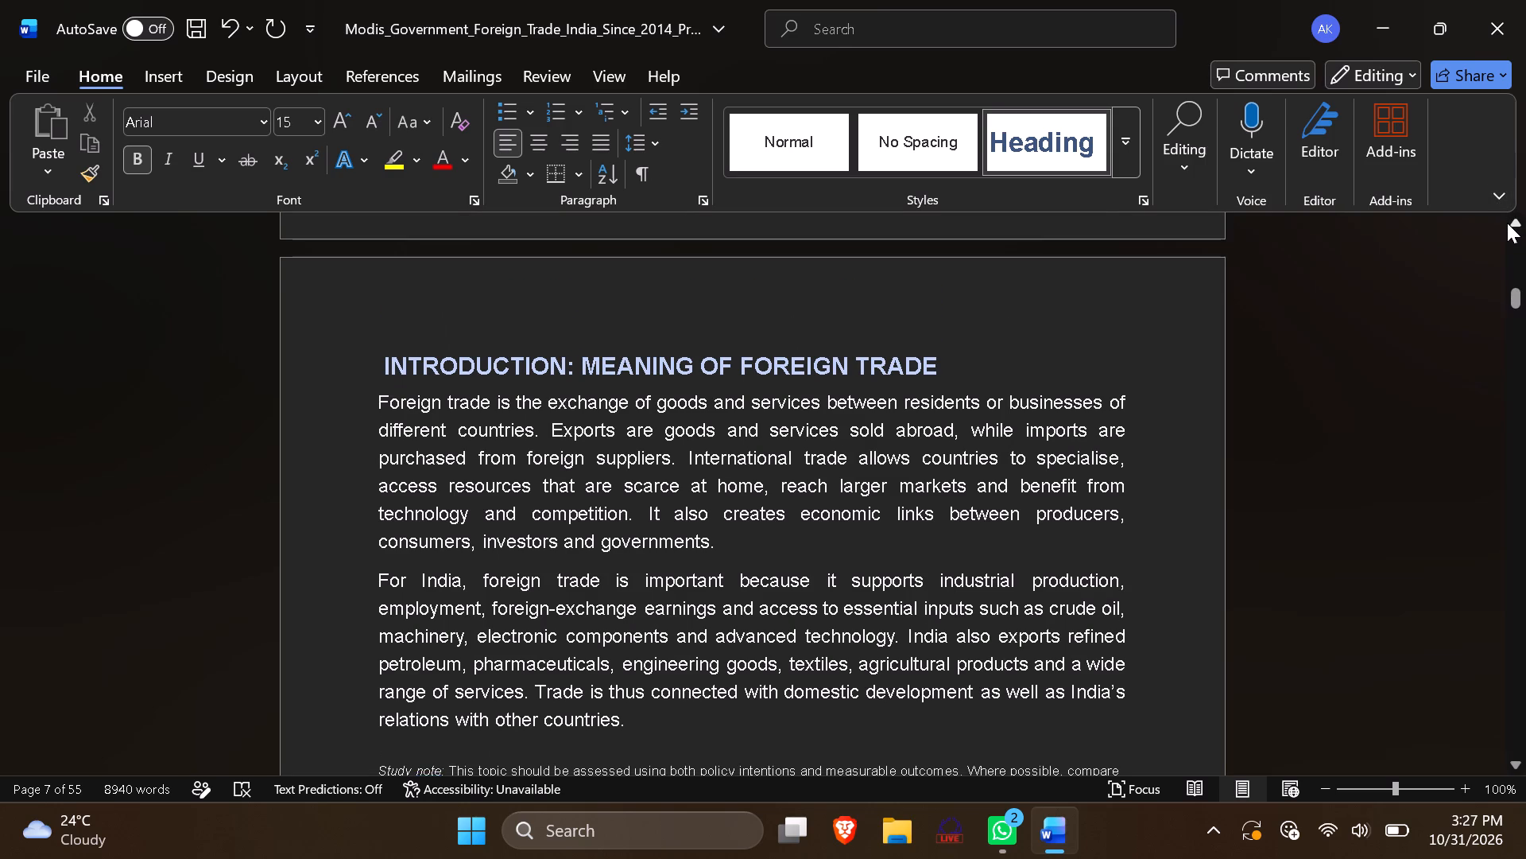
triple_click(1507, 223)
triple_click(1507, 223)
triple_click(1507, 223)
double_click(1507, 223)
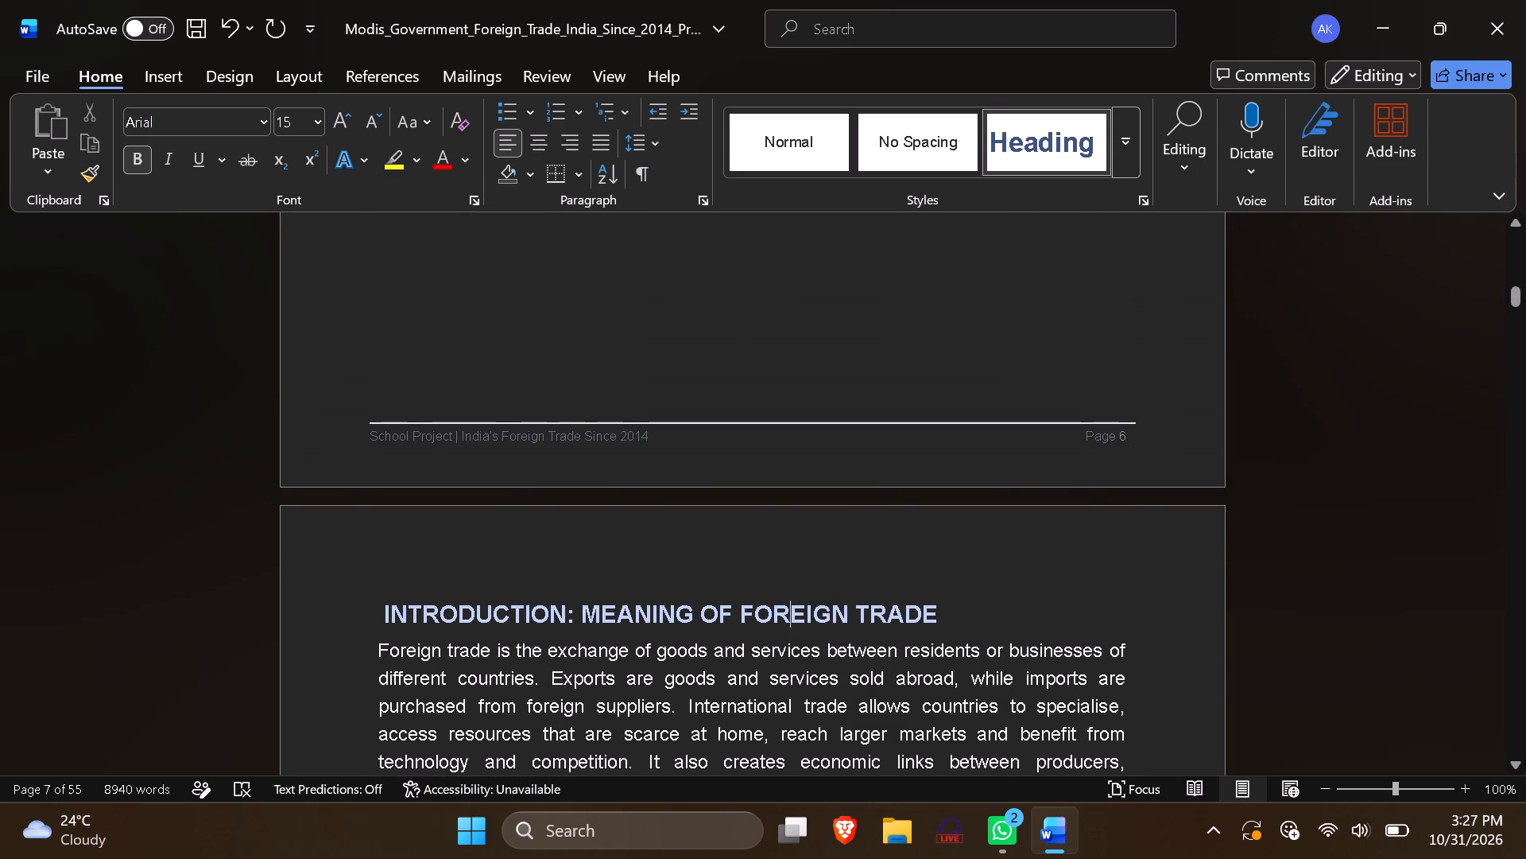
triple_click(1512, 768)
triple_click(1512, 768)
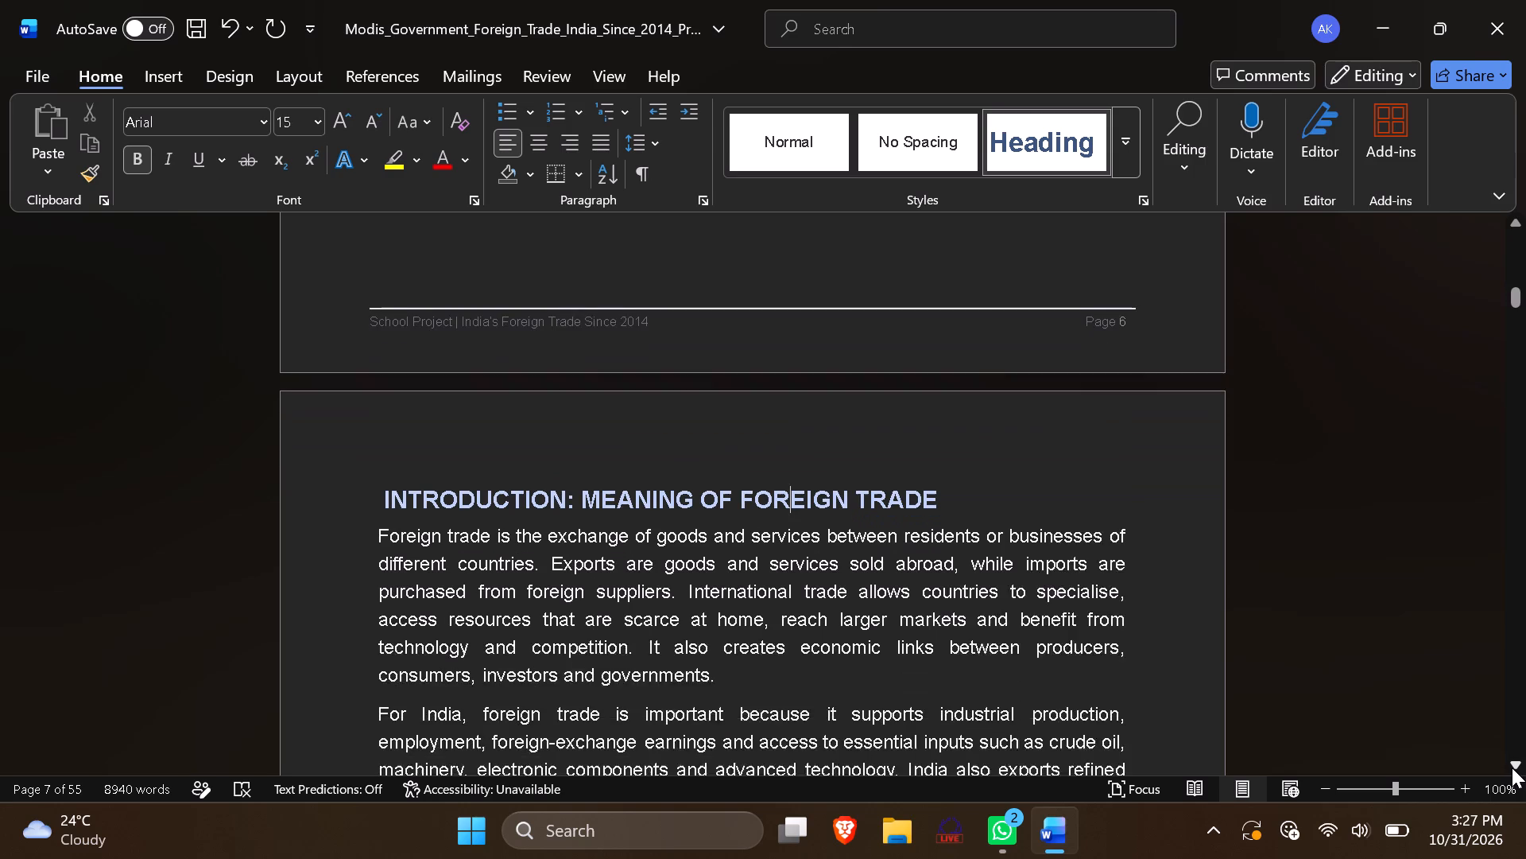
triple_click(1512, 768)
triple_click(1512, 768)
triple_click(1512, 768)
click(1512, 768)
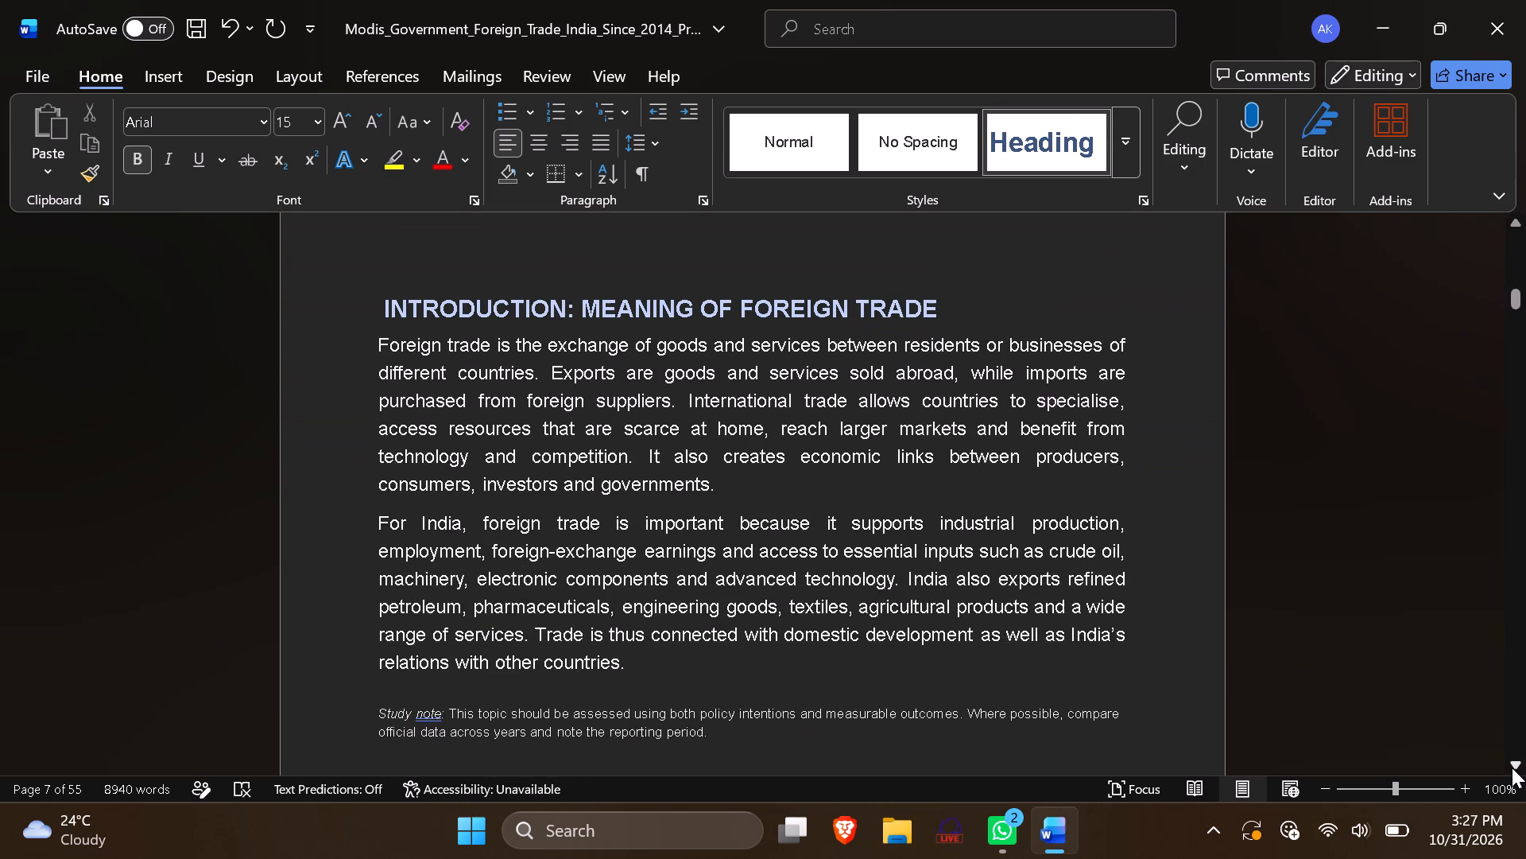
triple_click(1512, 768)
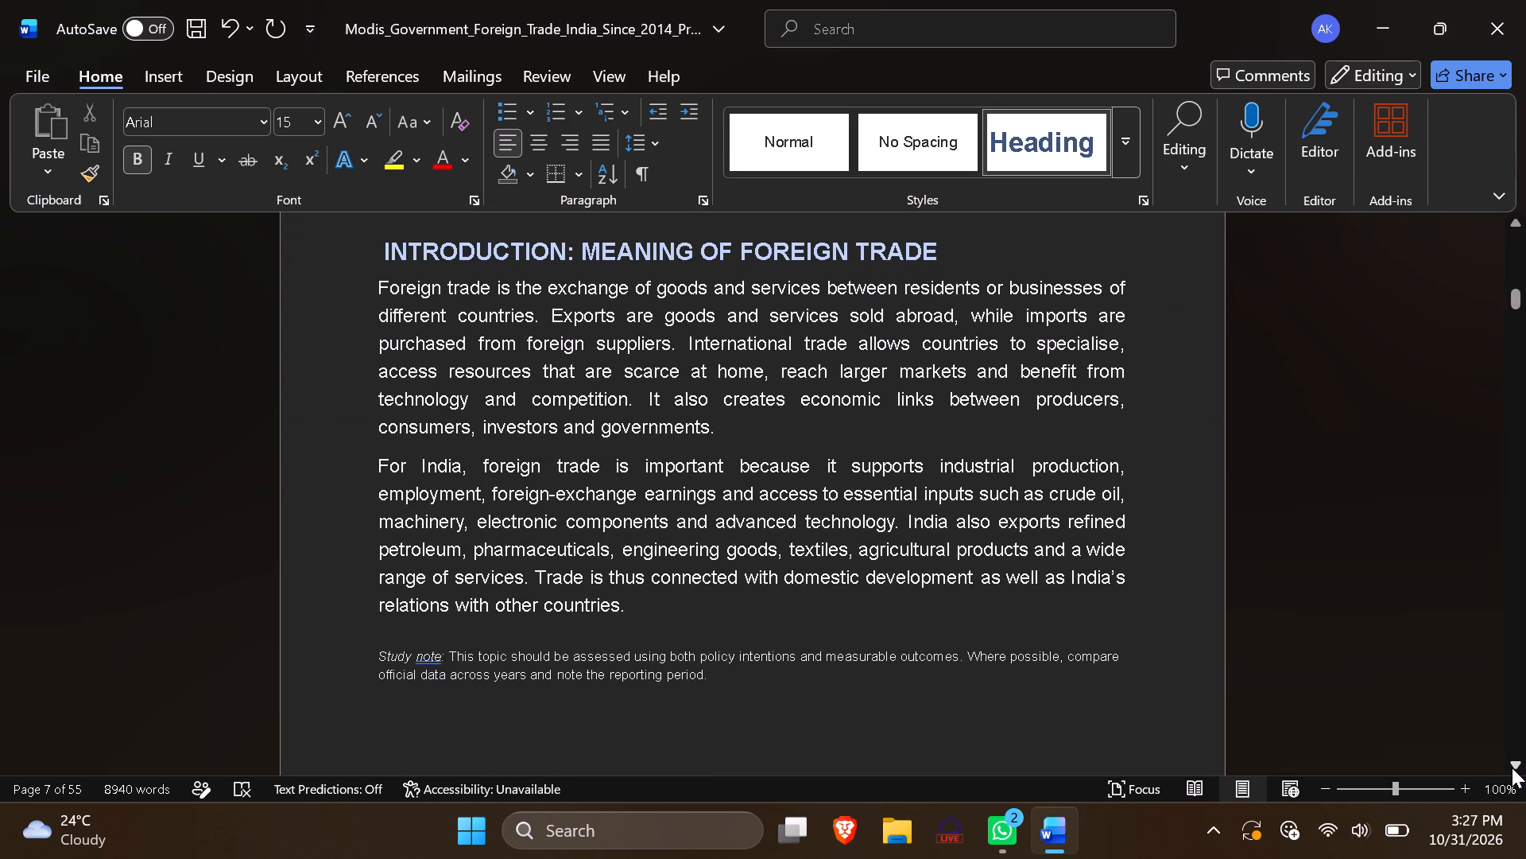
click(1512, 768)
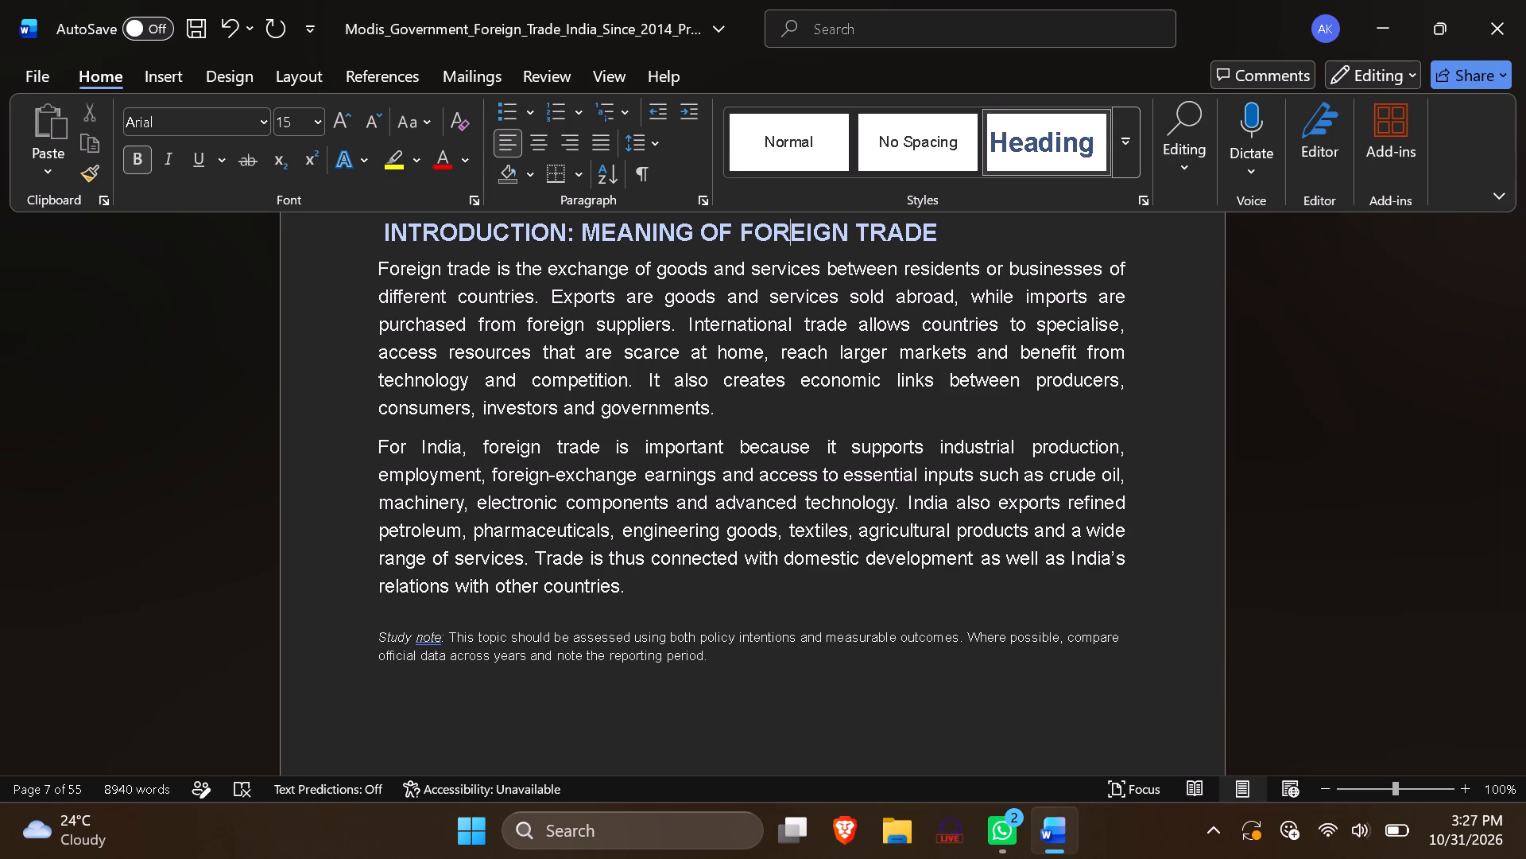
Delete the two-line study note below the body paragraphs of INTRODUCTION: MEANING OF FOREIGN TRADE.
drag(715, 645, 672, 645)
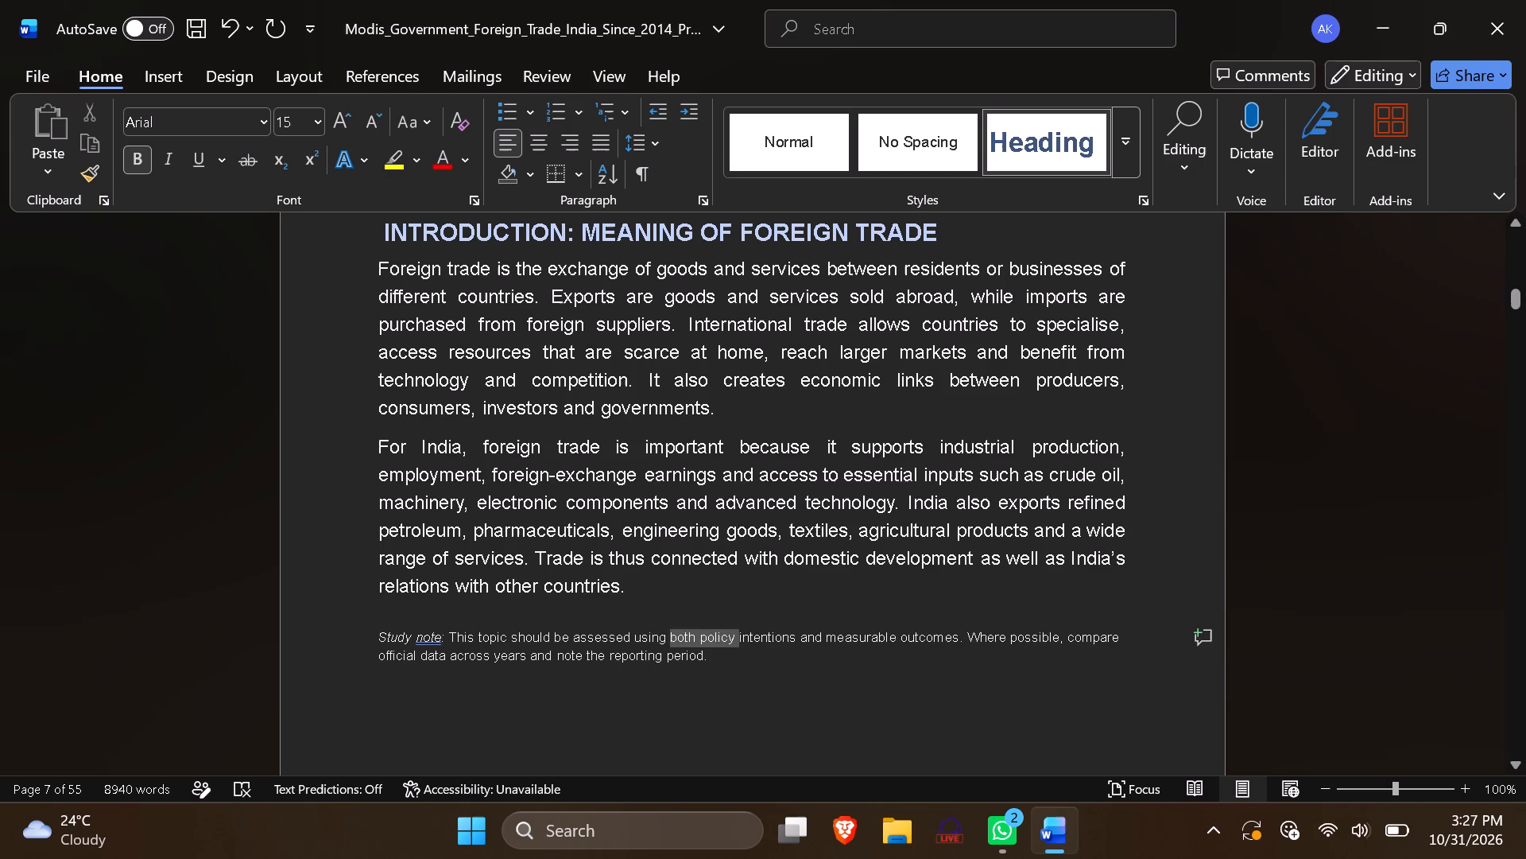
drag(672, 645, 545, 659)
drag(773, 673, 702, 643)
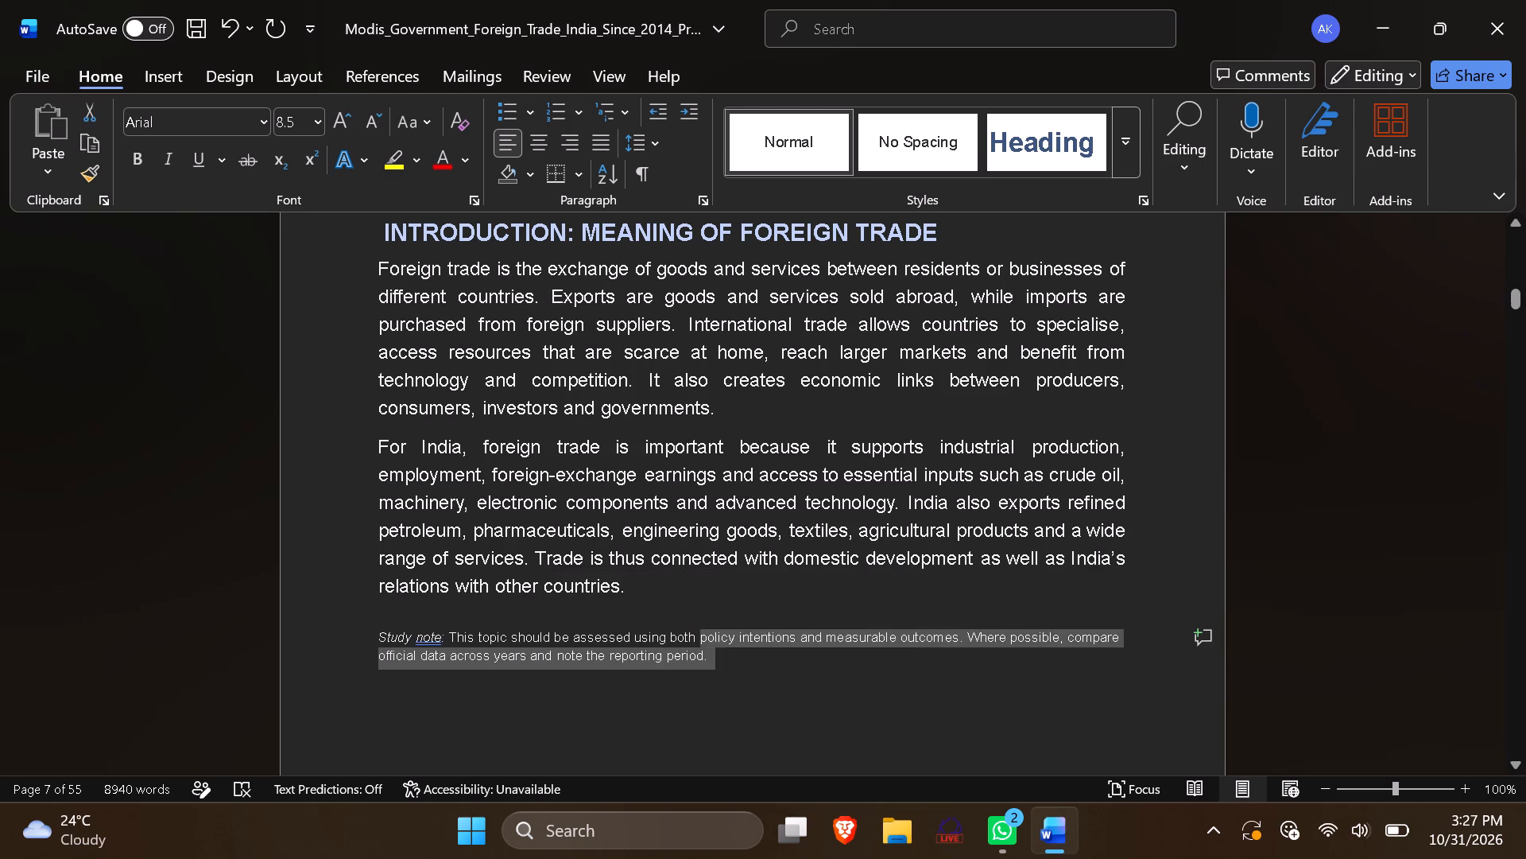
drag(702, 643, 706, 650)
drag(706, 650, 366, 628)
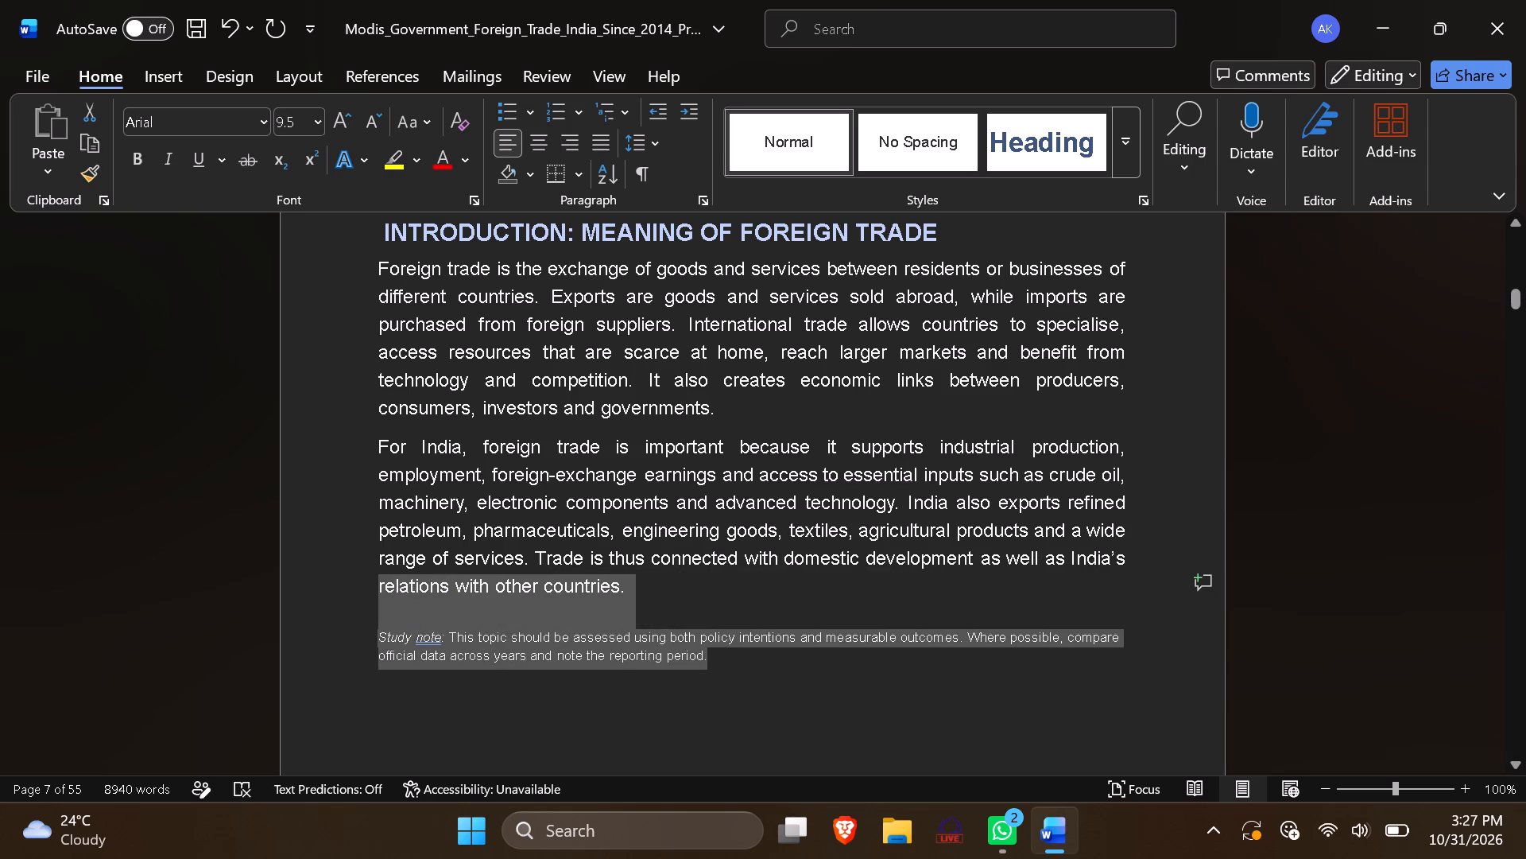
drag(366, 628, 370, 639)
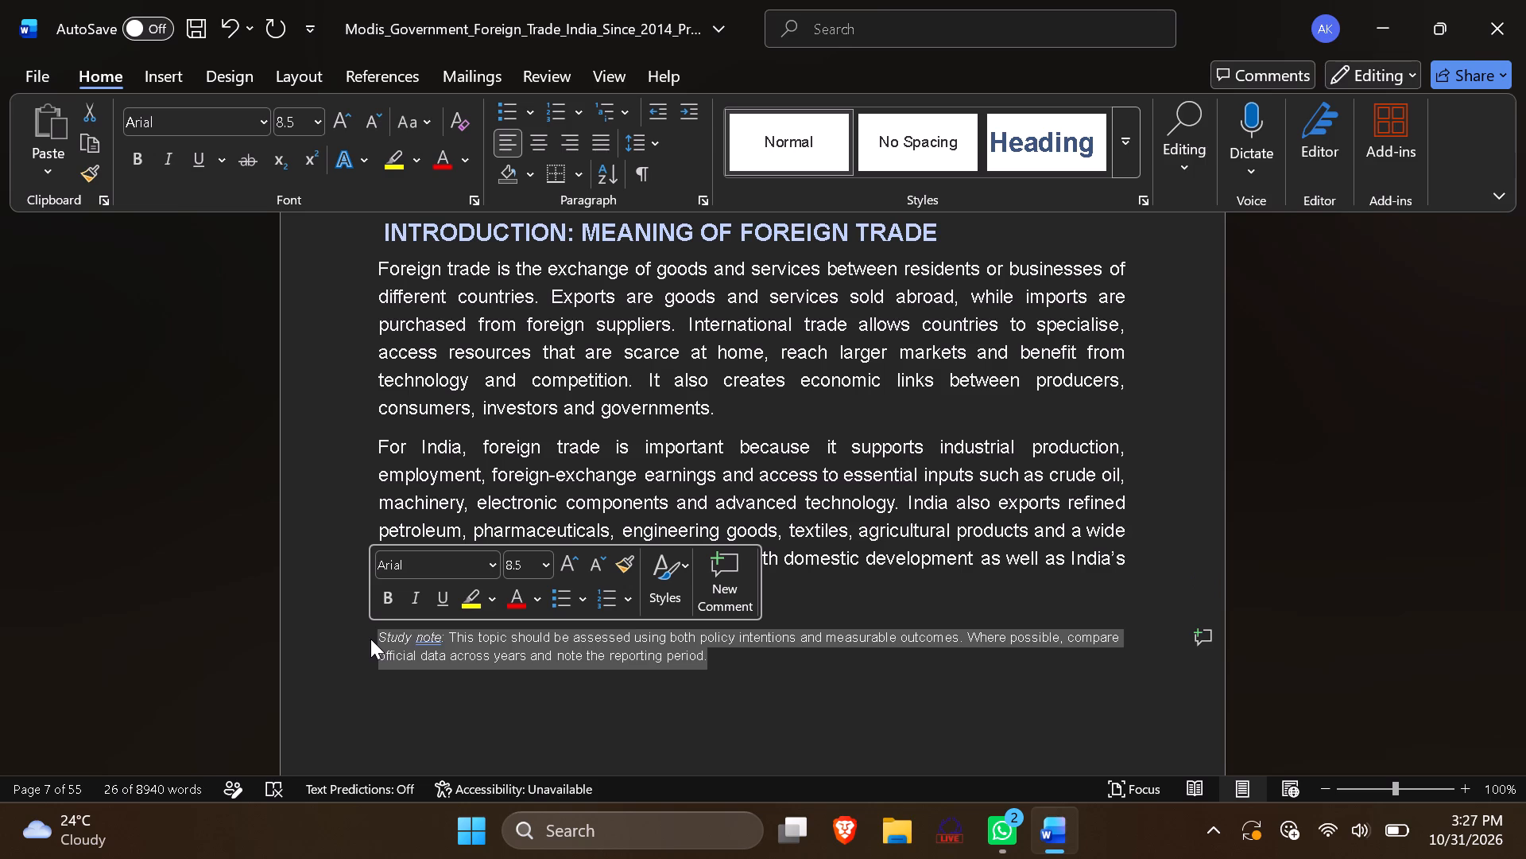
key(BackSpace)
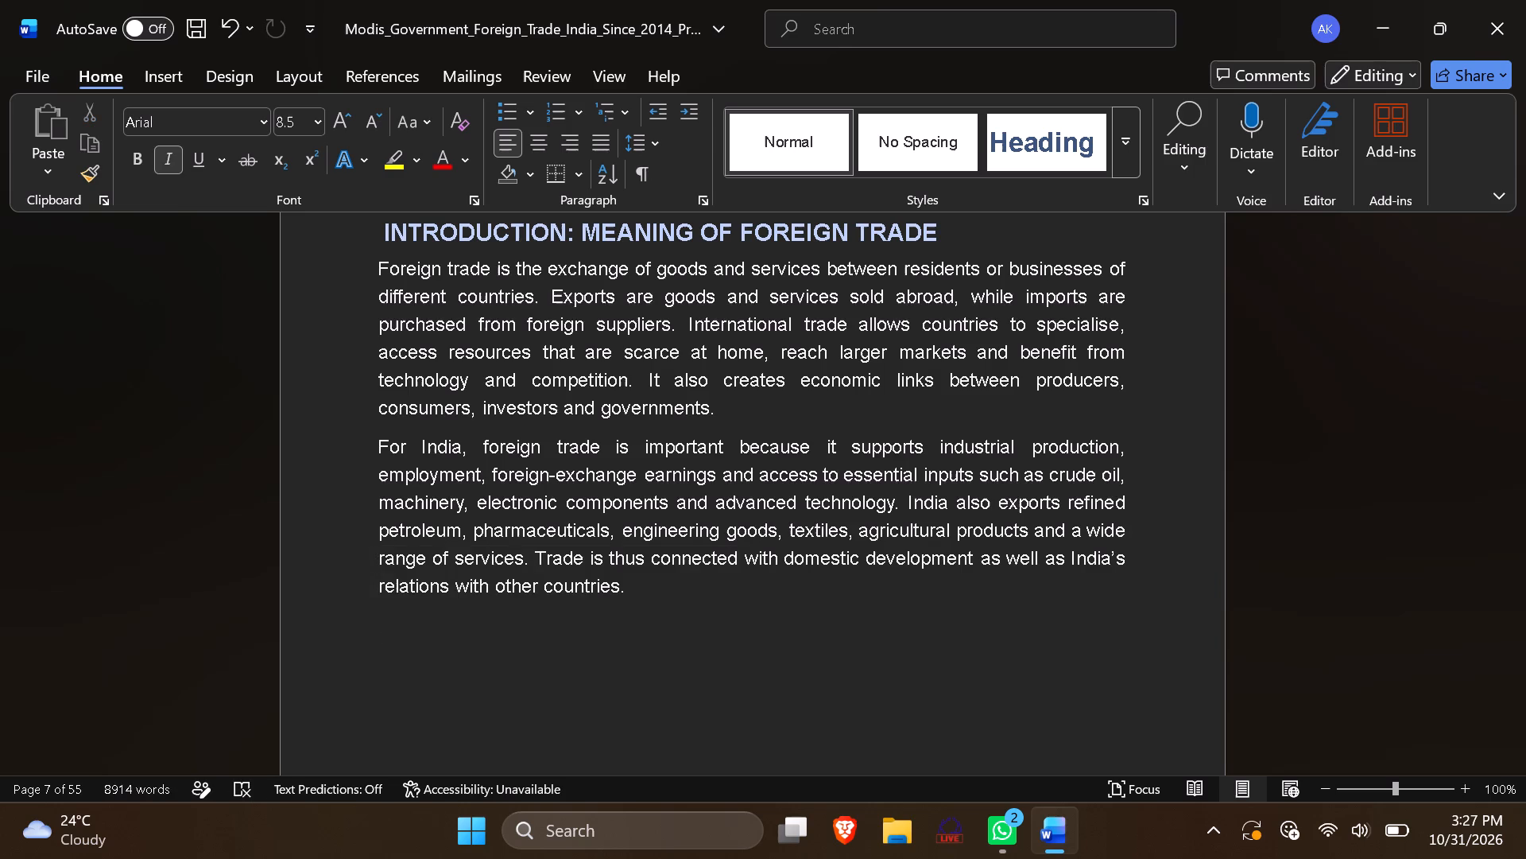
Examine the rest of the INTRODUCTION: MEANING OF FOREIGN TRADE page below the body paragraphs.
triple_click(1515, 762)
triple_click(1515, 762)
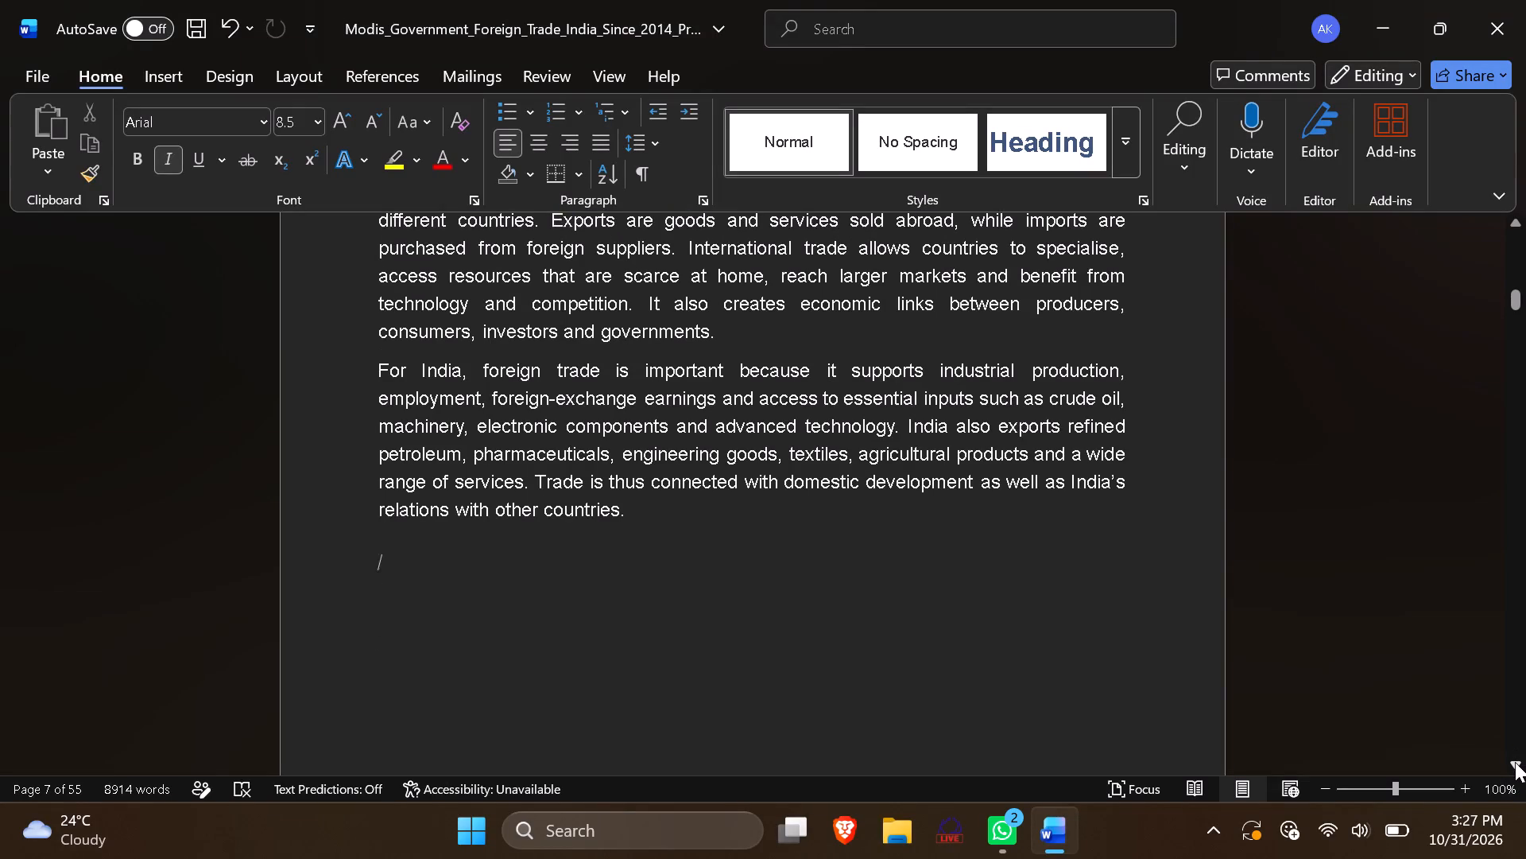
triple_click(1515, 762)
triple_click(1515, 762)
triple_click(1515, 762)
triple_click(1515, 762)
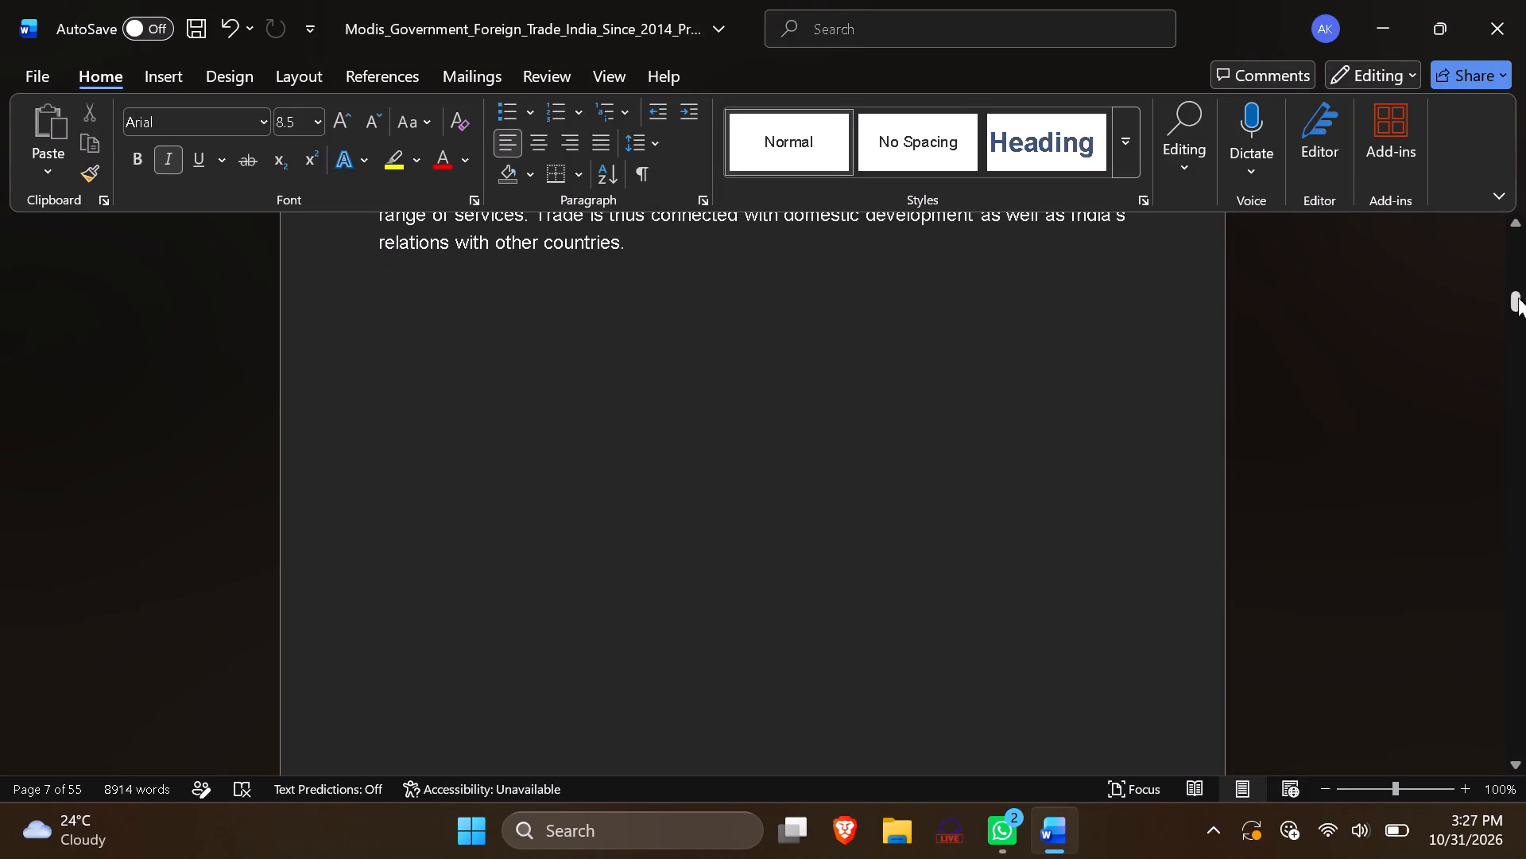
triple_click(1513, 231)
triple_click(1513, 231)
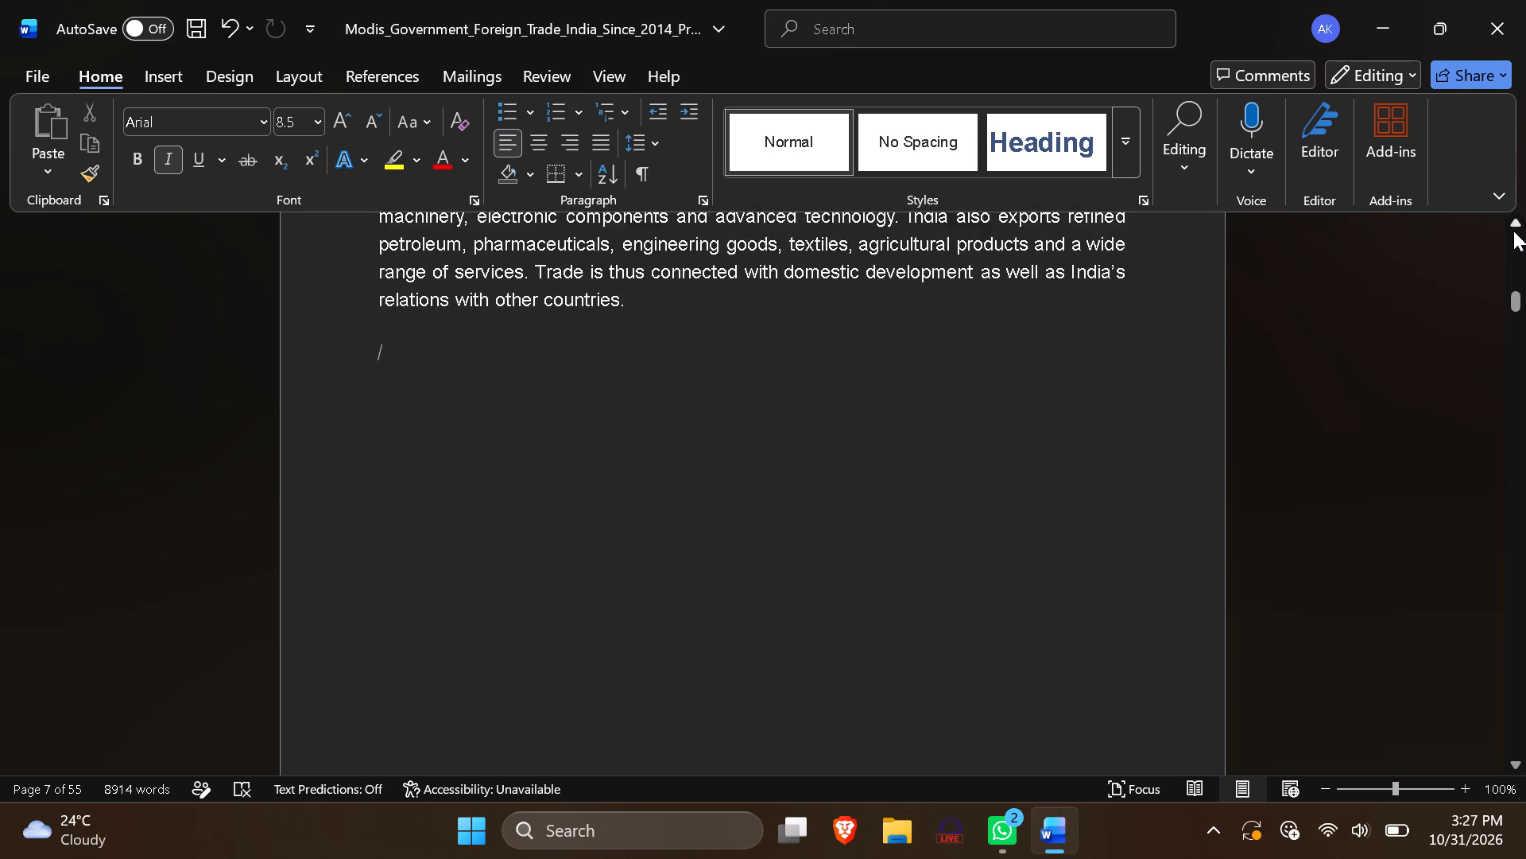
triple_click(1513, 231)
triple_click(1513, 231)
triple_click(1513, 231)
triple_click(1513, 231)
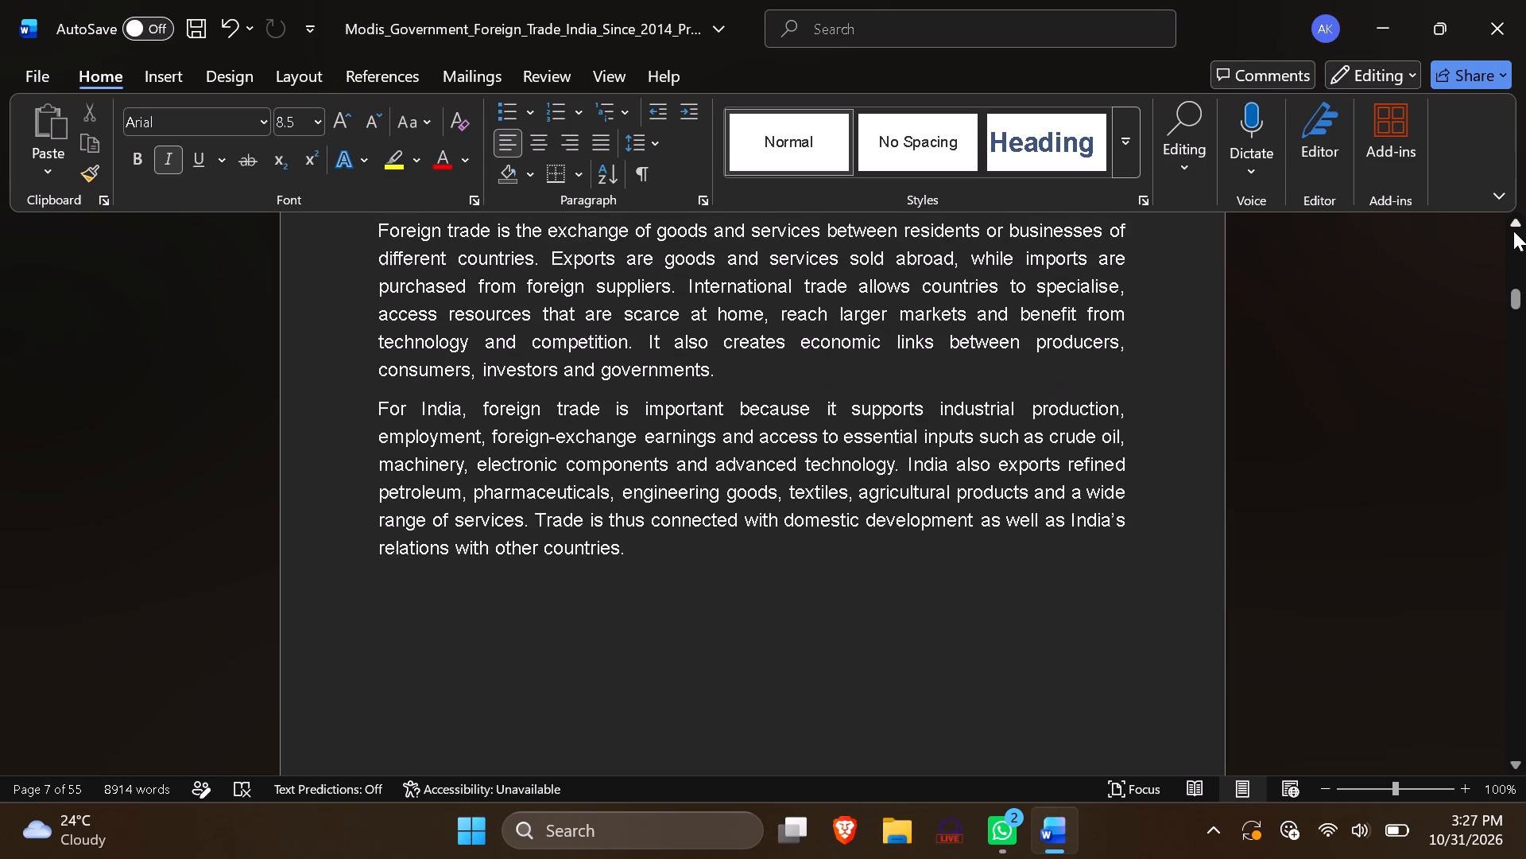
triple_click(1513, 231)
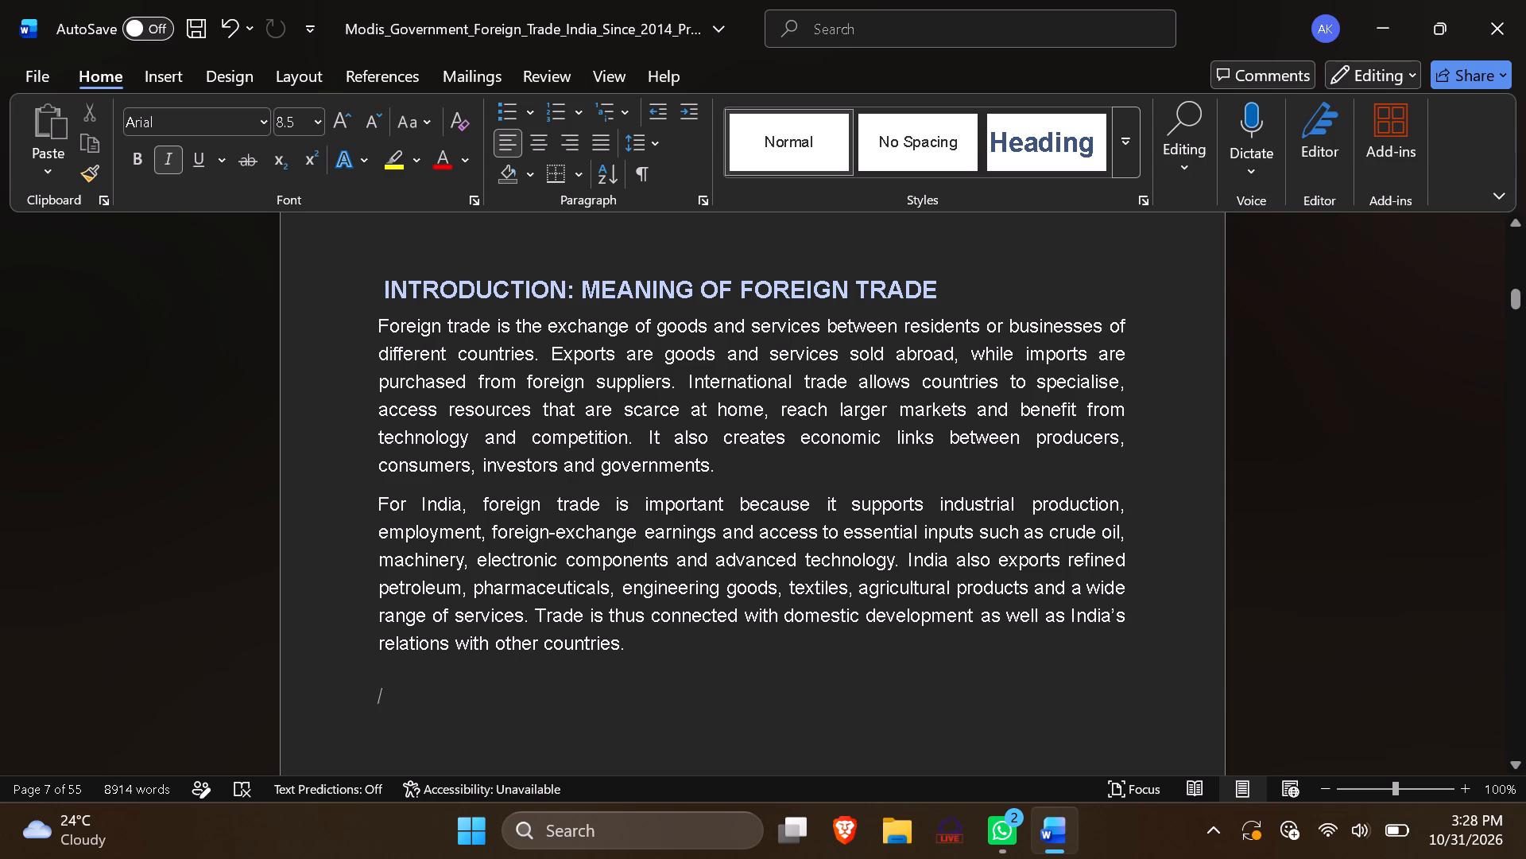
click(1372, 639)
Set the font size of the two body paragraphs under INTRODUCTION: MEANING OF FOREIGN TRADE to 11.
drag(374, 316, 626, 642)
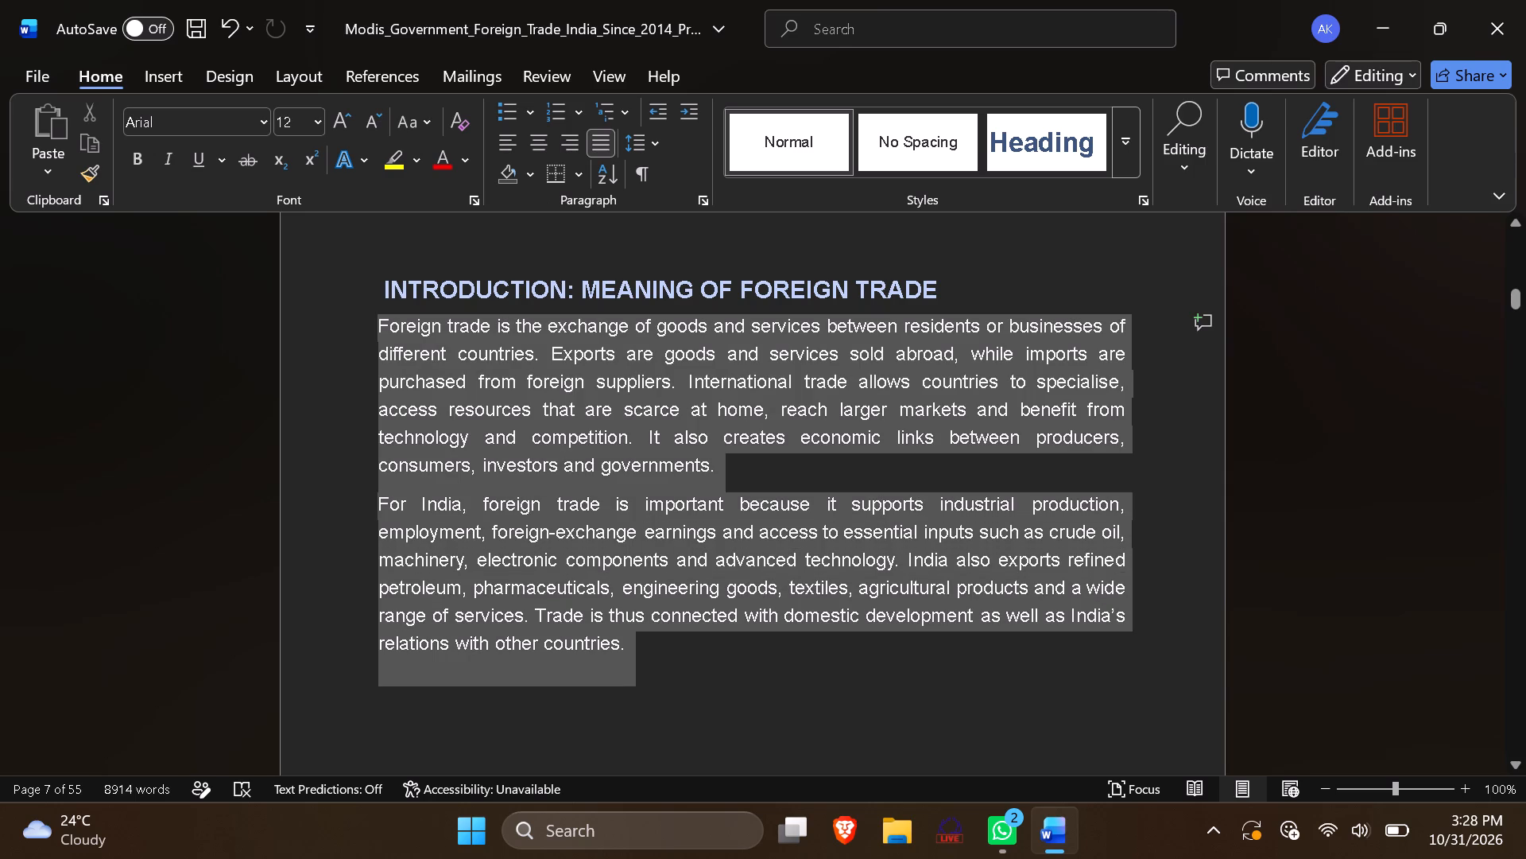
drag(626, 642, 624, 639)
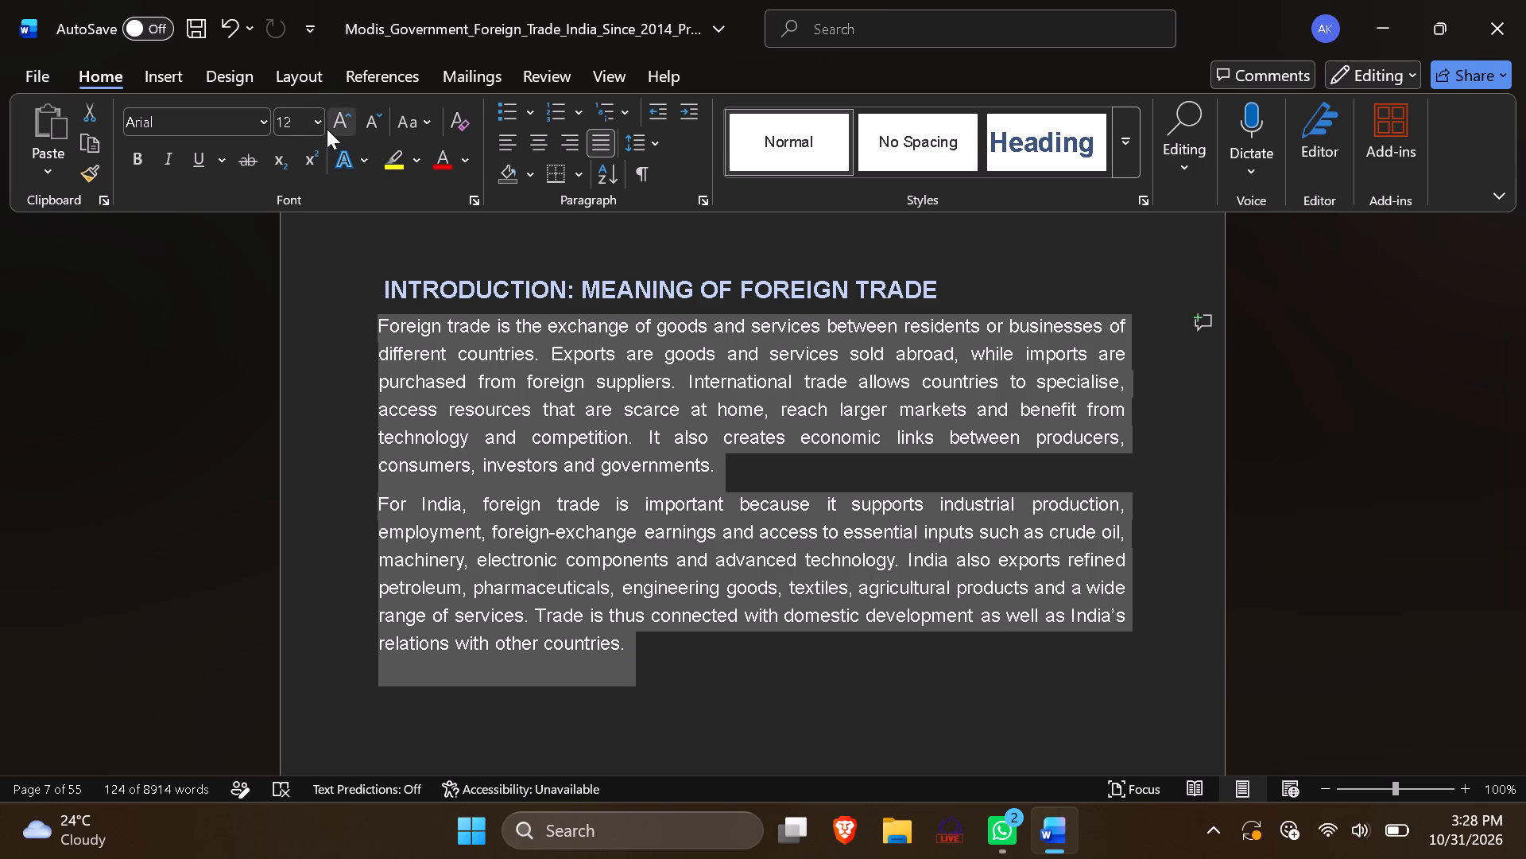
click(317, 124)
click(298, 227)
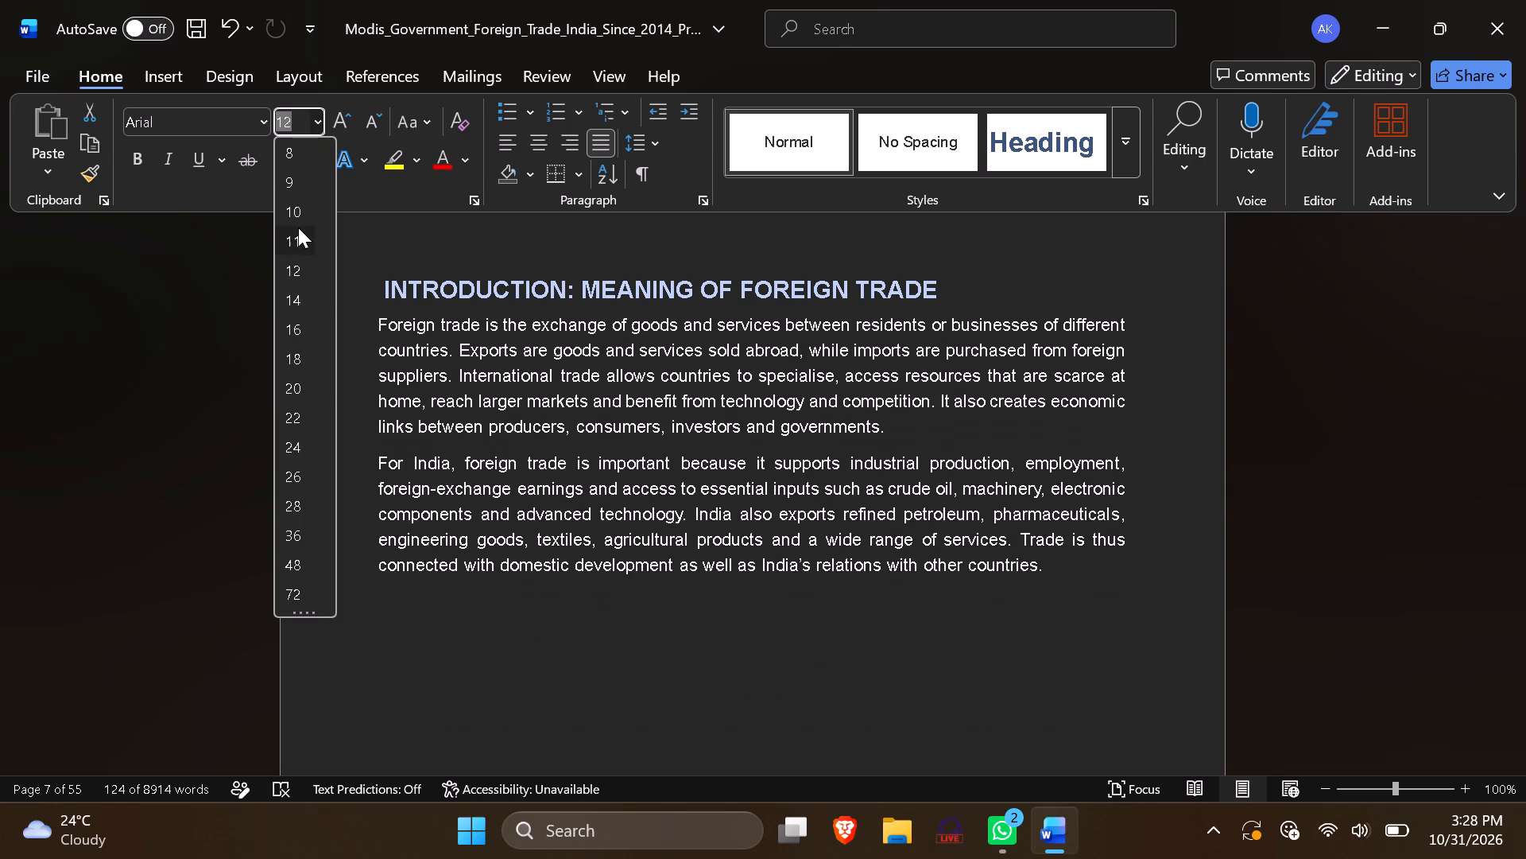
click(524, 632)
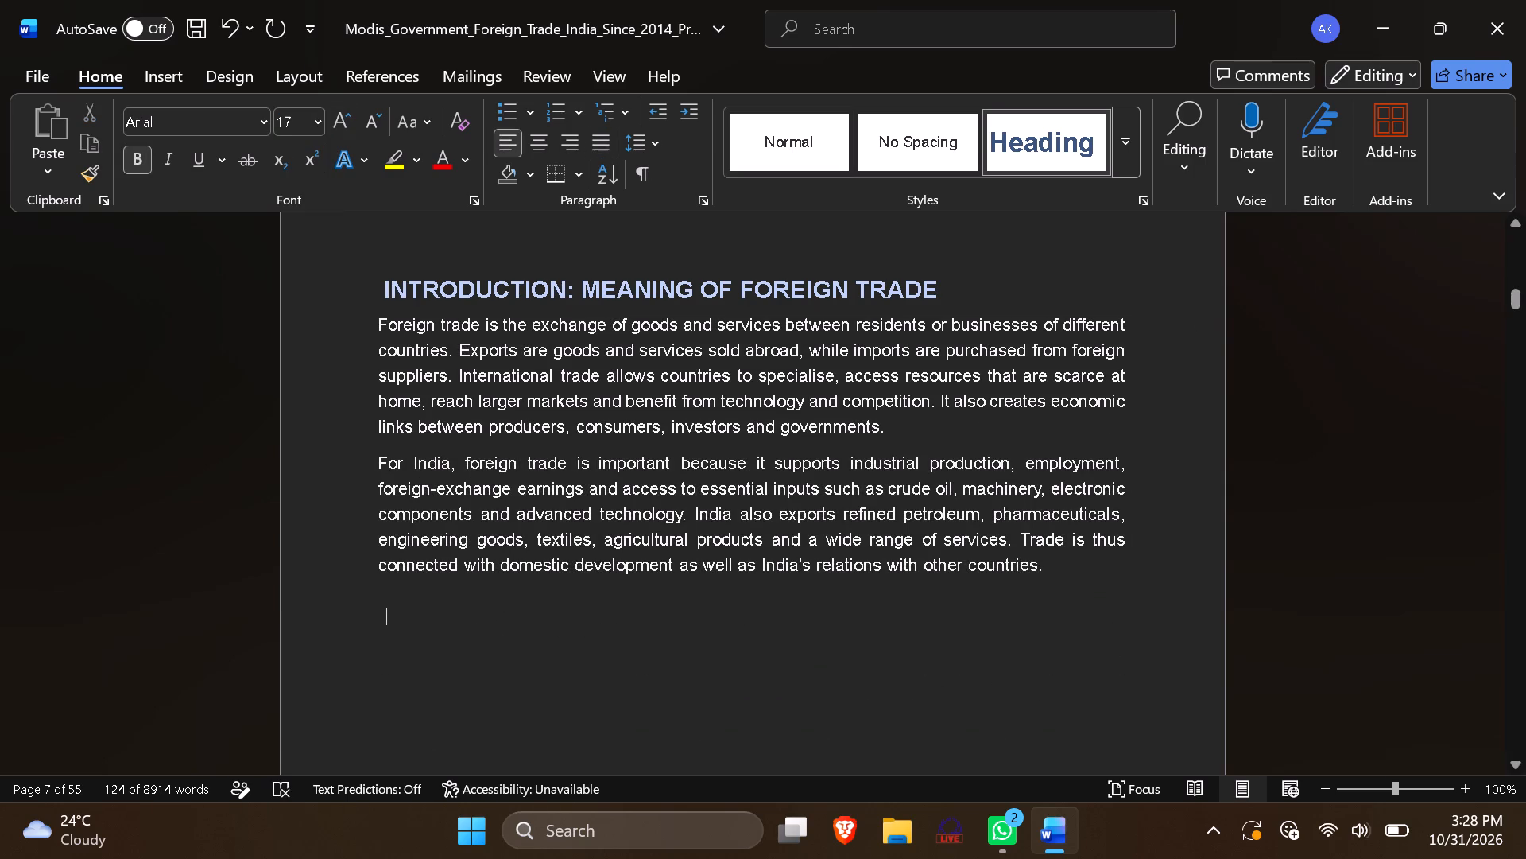
Check the font sizes of the INTRODUCTION: MEANING OF FOREIGN TRADE heading and the body text below it.
drag(382, 286, 571, 250)
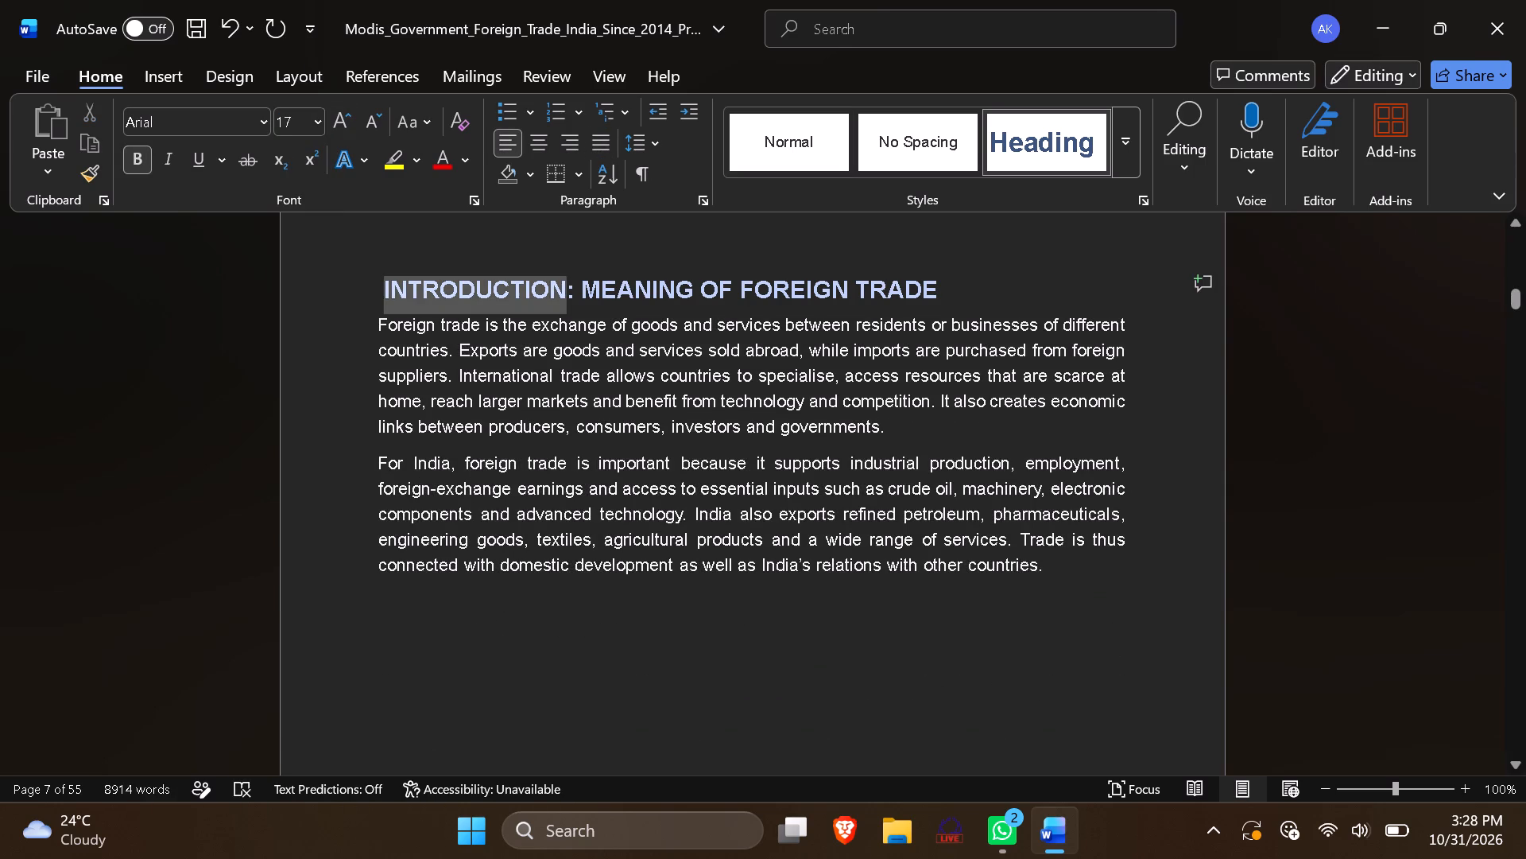
drag(571, 250, 914, 261)
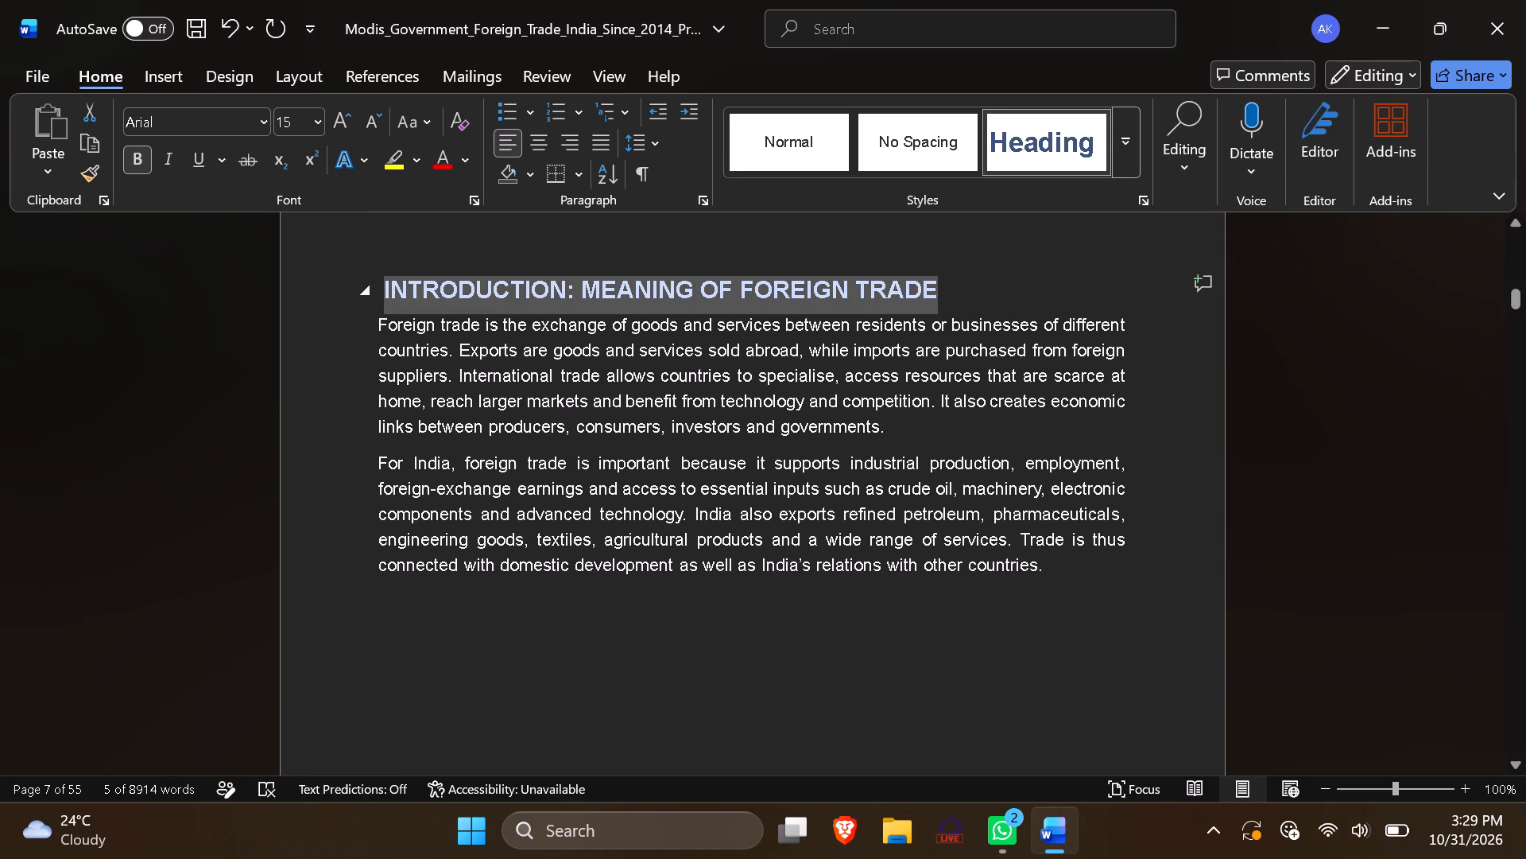
click(661, 616)
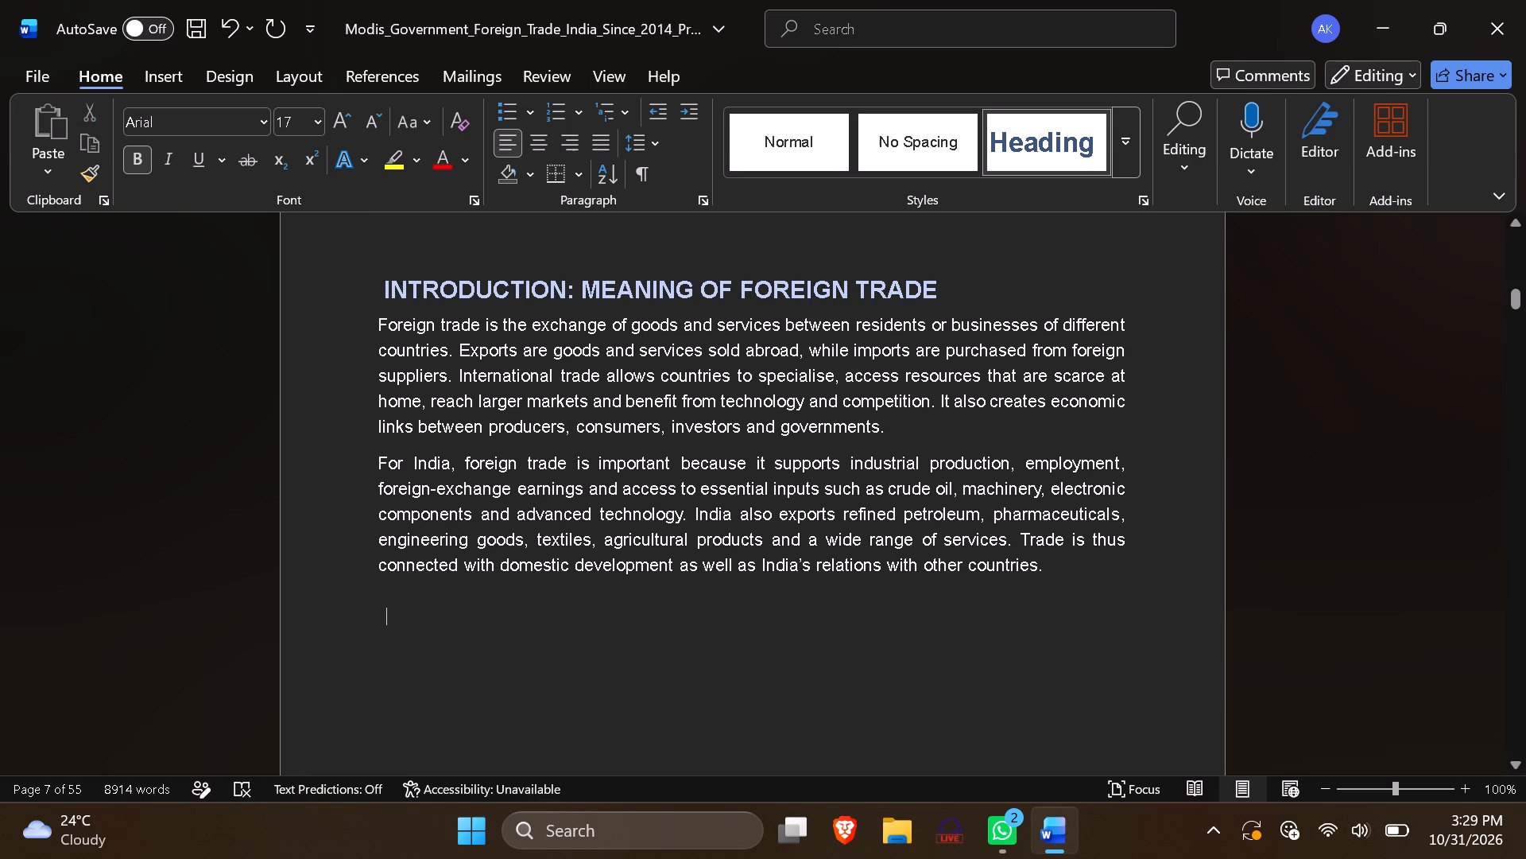
click(373, 330)
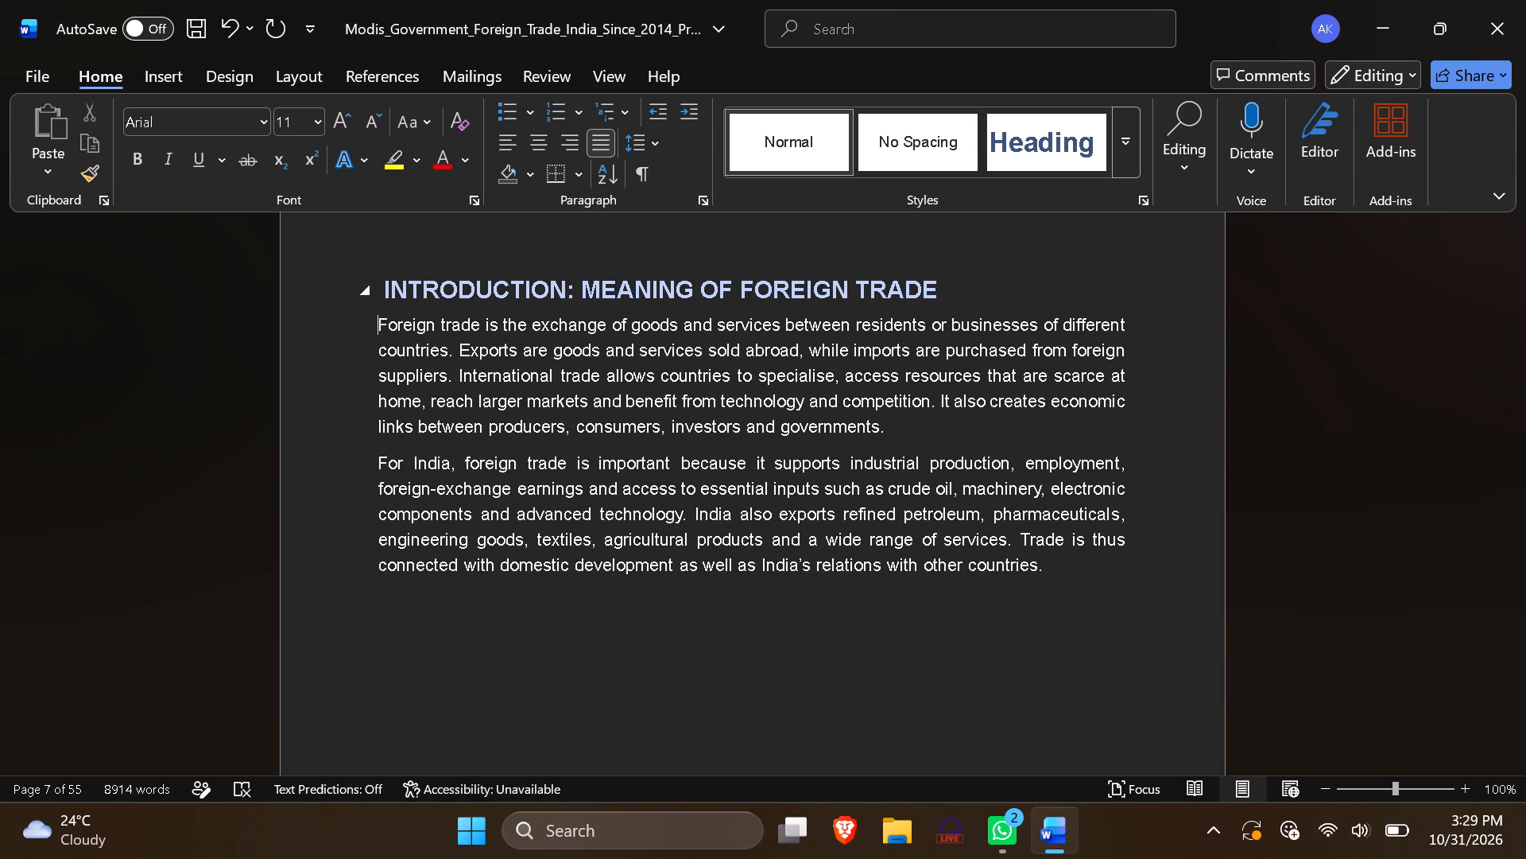
Split the heading after "INTRODUCTION:" so that MEANING OF FOREIGN TRADE stands on its own line.
click(382, 276)
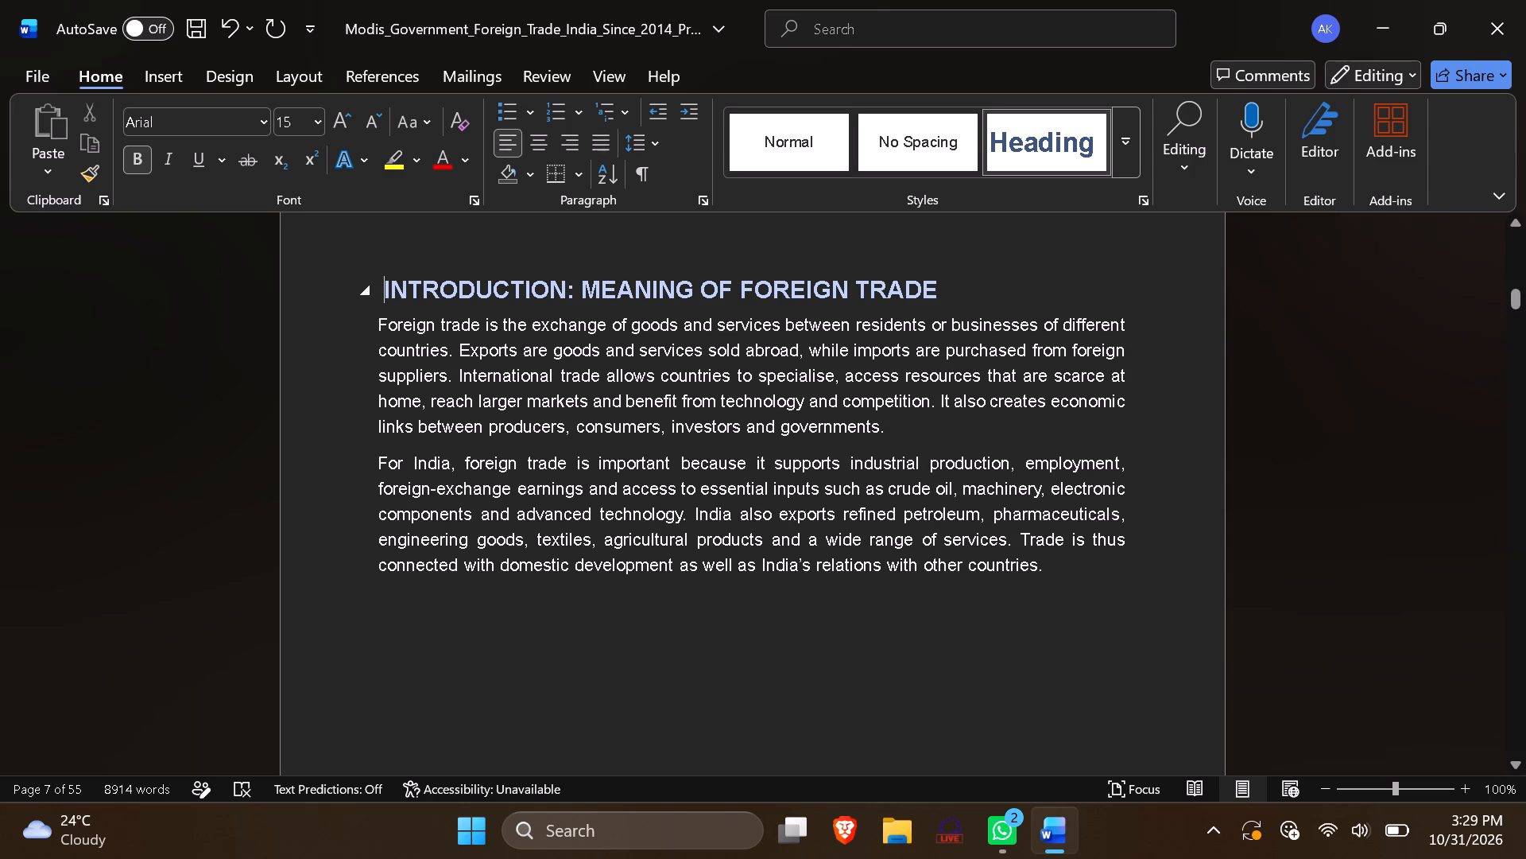
click(581, 290)
key(Return)
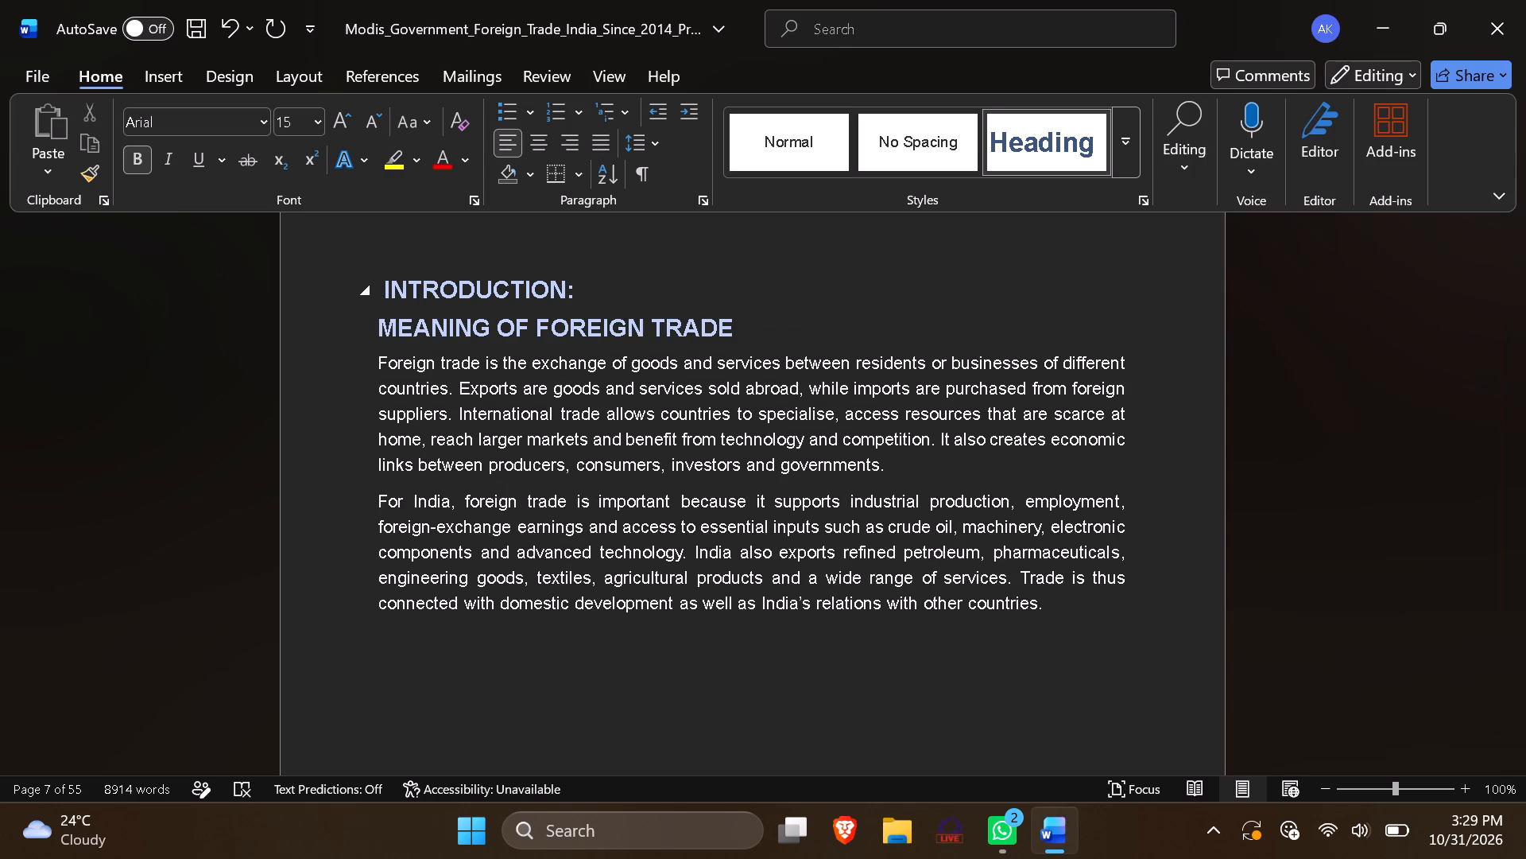
Delete the colon after INTRODUCTION in the first heading line.
click(581, 290)
key(space)
key(space)
key(BackSpace)
key(BackSpace)
key(BackSpace)
key(BackSpace)
Indent the MEANING OF FOREIGN TRADE heading toward the page centre with leading spaces.
click(374, 282)
click(374, 323)
key(space)
key(space)
key(space)
key(space)
key(space)
key(space)
key(space)
key(space)
key(space)
key(space)
key(space)
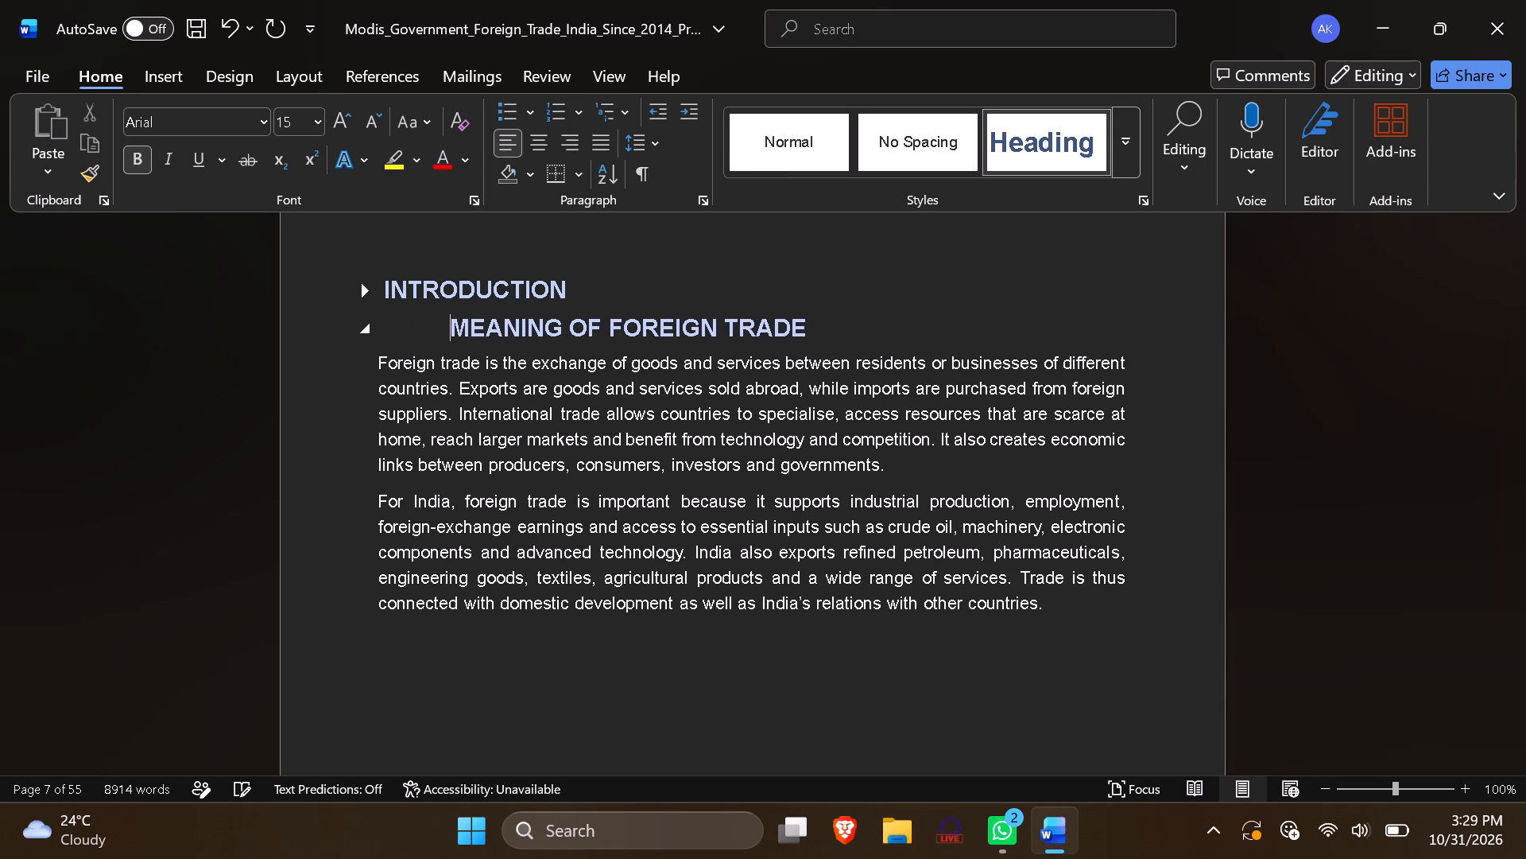
key(space)
key(space)
key(space)
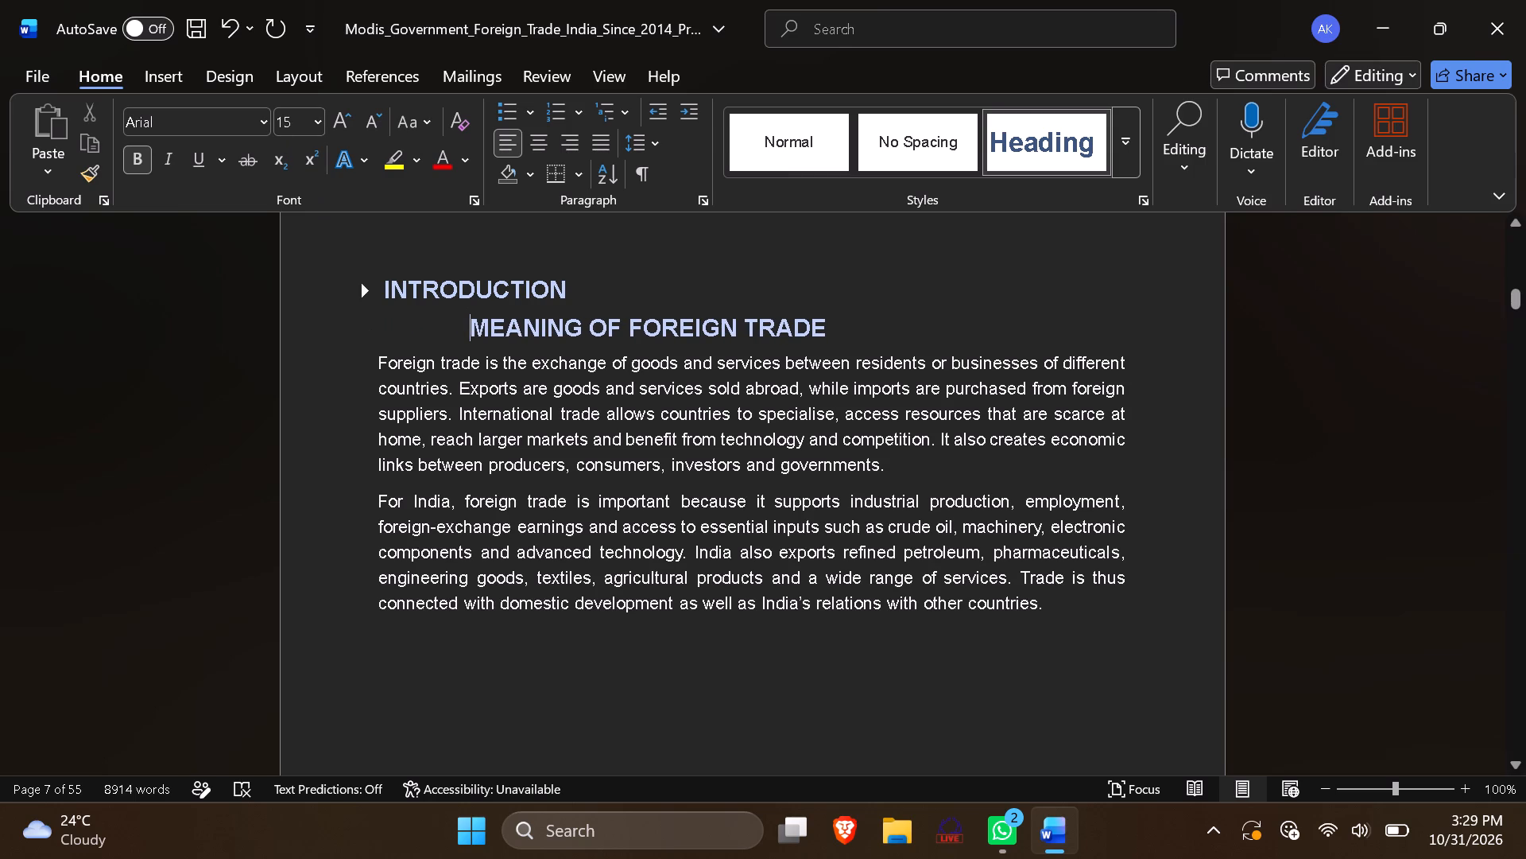
Move the INTRODUCTION heading to about the page centre with leading spaces.
click(380, 289)
key(space)
key(space)
key(space)
key(space)
key(space)
key(space)
key(space)
key(space)
key(space)
key(space)
key(space)
key(space)
key(space)
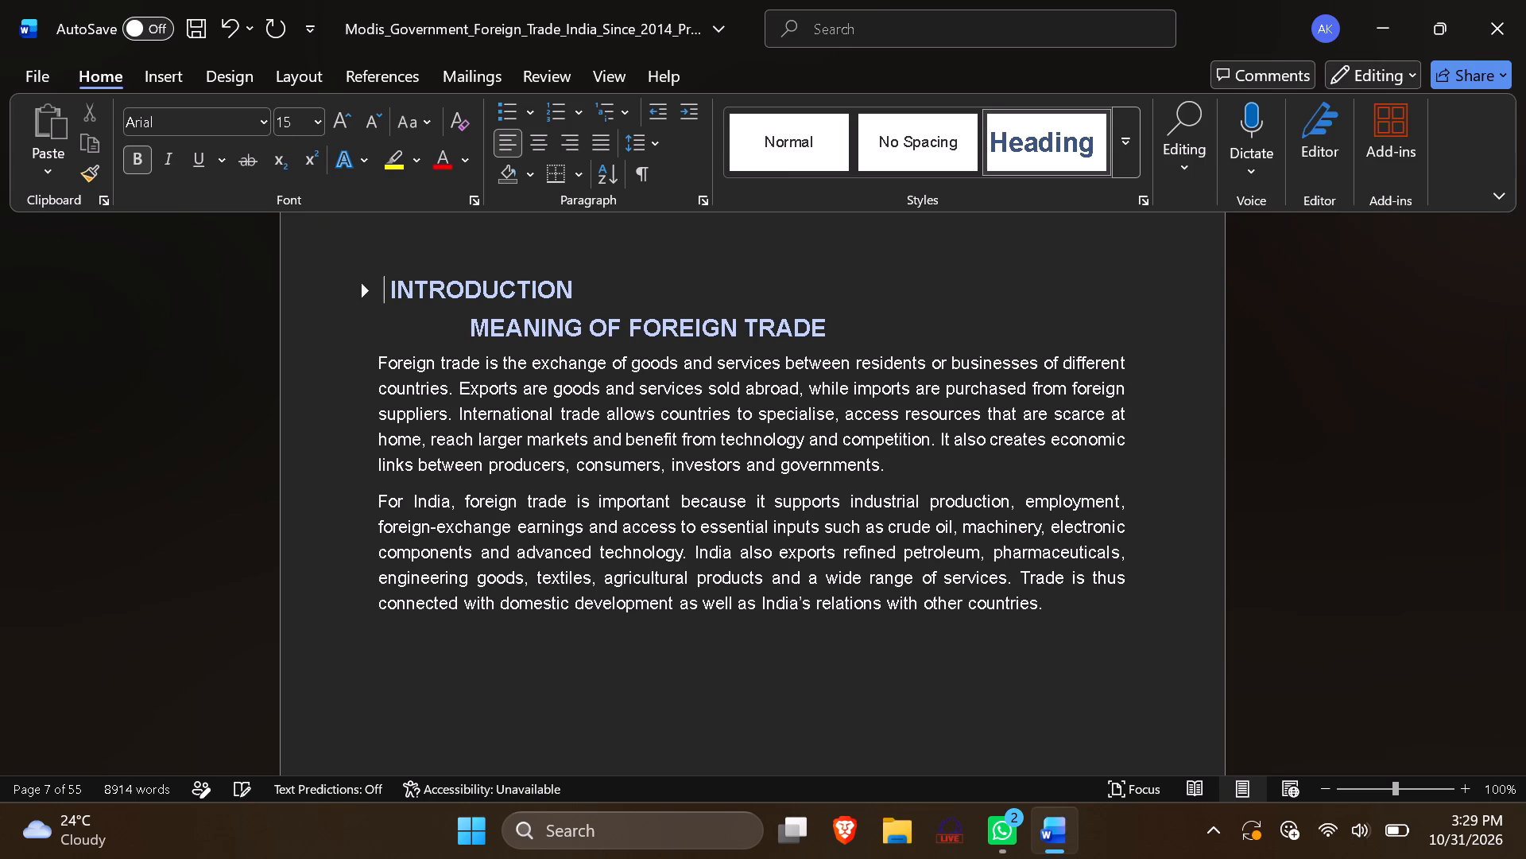
key(space)
key(space)
key(space)
key(space)
key(space)
key(space)
key(space)
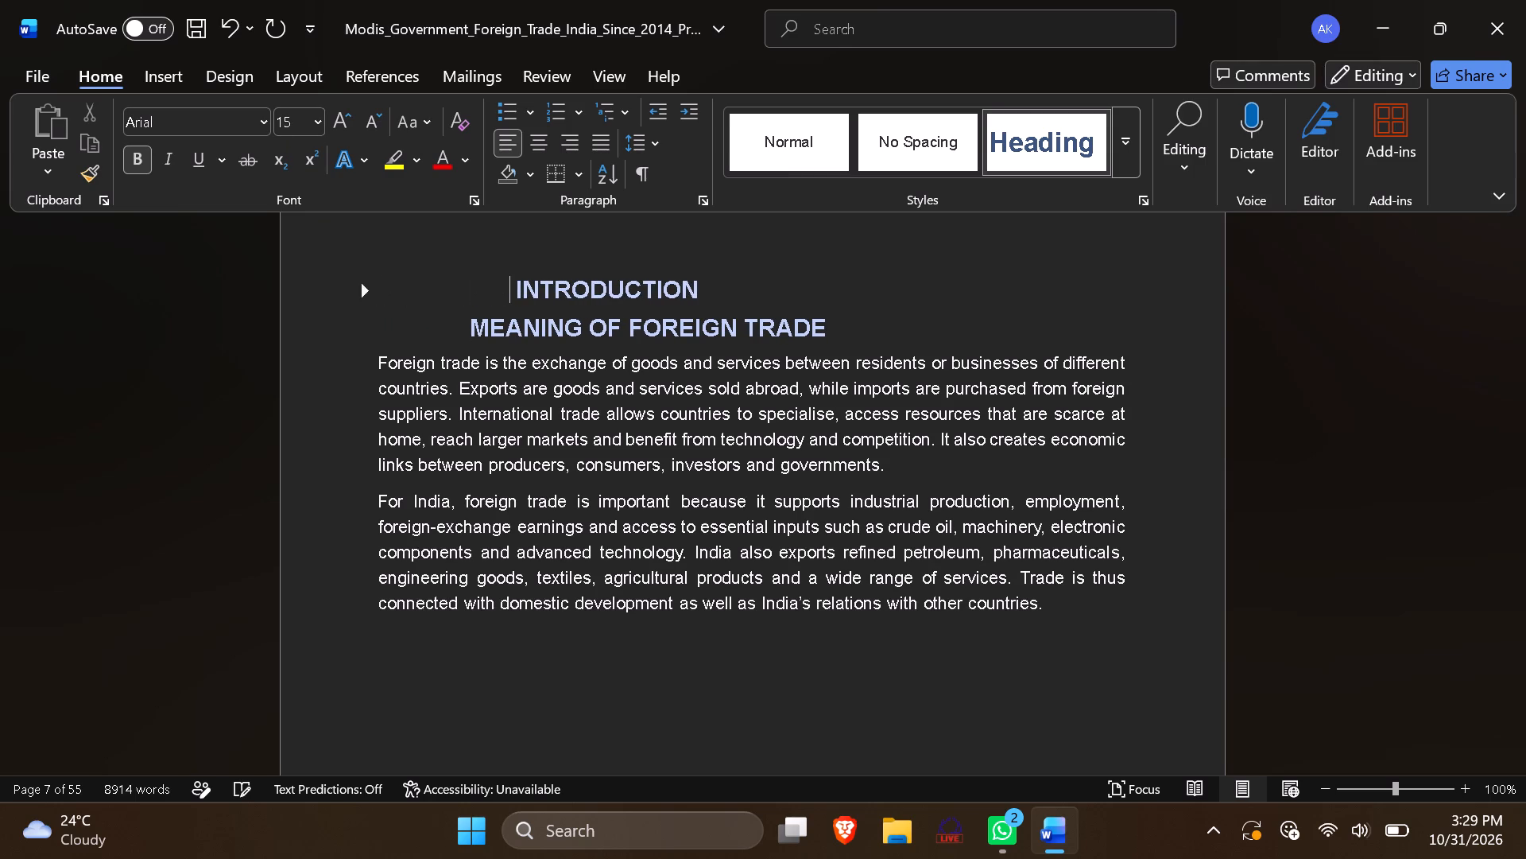
key(space)
key(space)
key(space)
key(space)
key(space)
key(space)
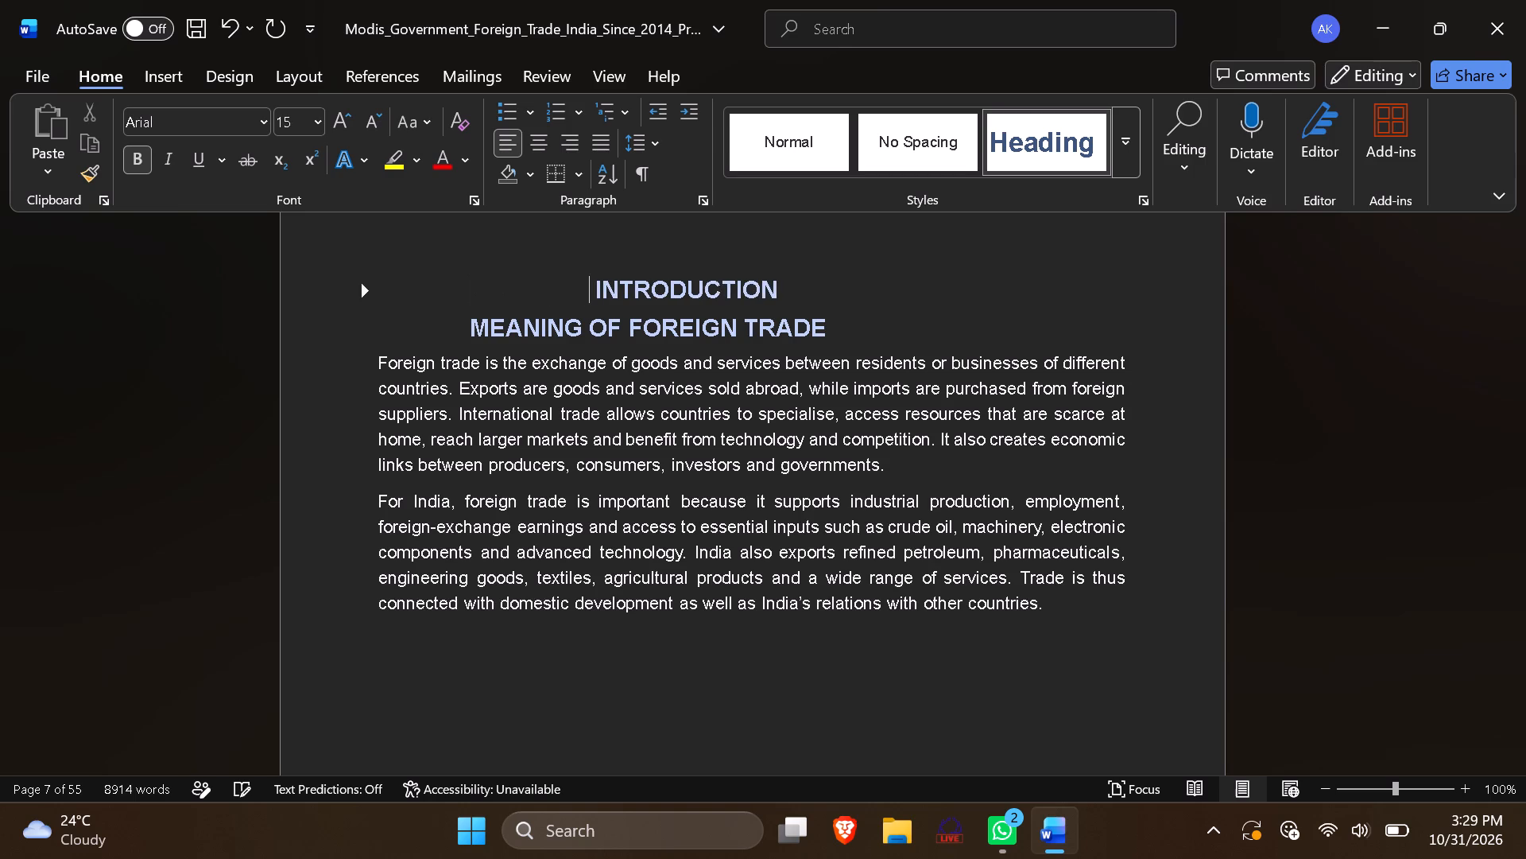
Add more leading spaces before MEANING OF FOREIGN TRADE so it sits roughly centred under INTRODUCTION.
click(462, 324)
key(space)
key(space)
key(space)
key(space)
key(space)
key(space)
key(space)
key(space)
key(space)
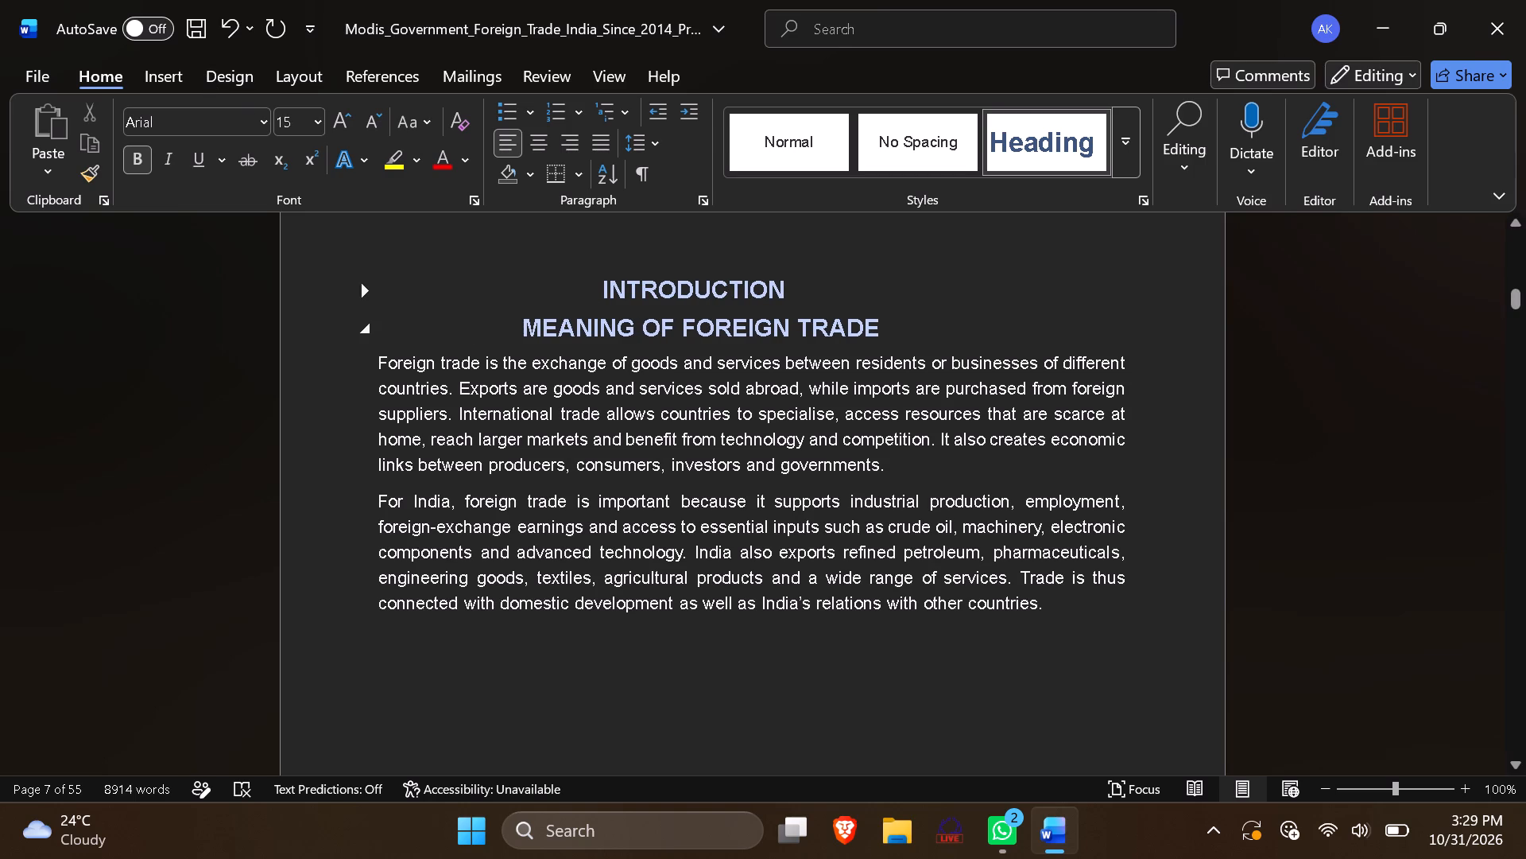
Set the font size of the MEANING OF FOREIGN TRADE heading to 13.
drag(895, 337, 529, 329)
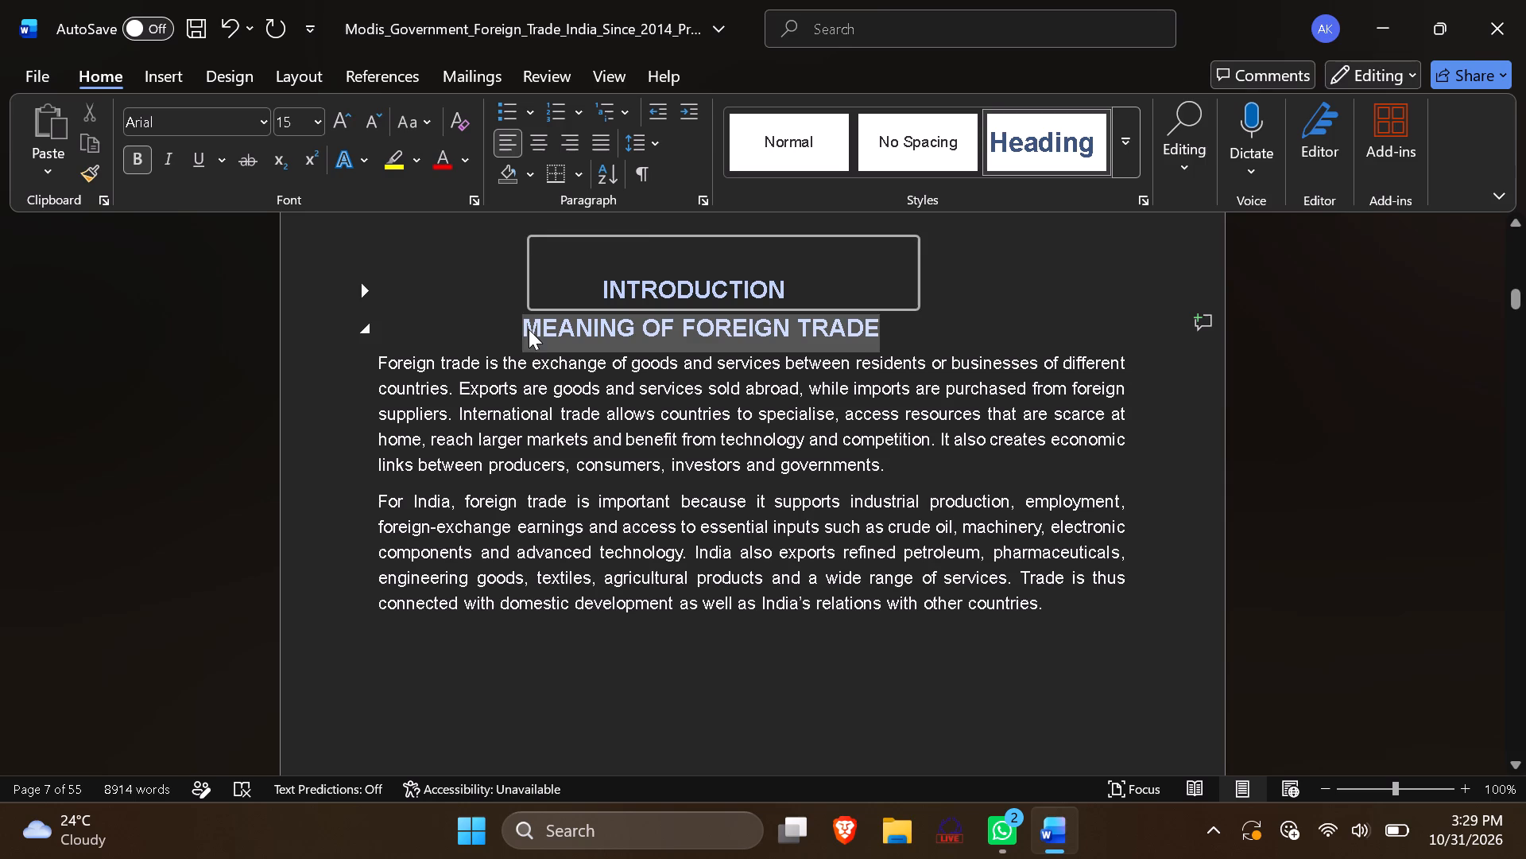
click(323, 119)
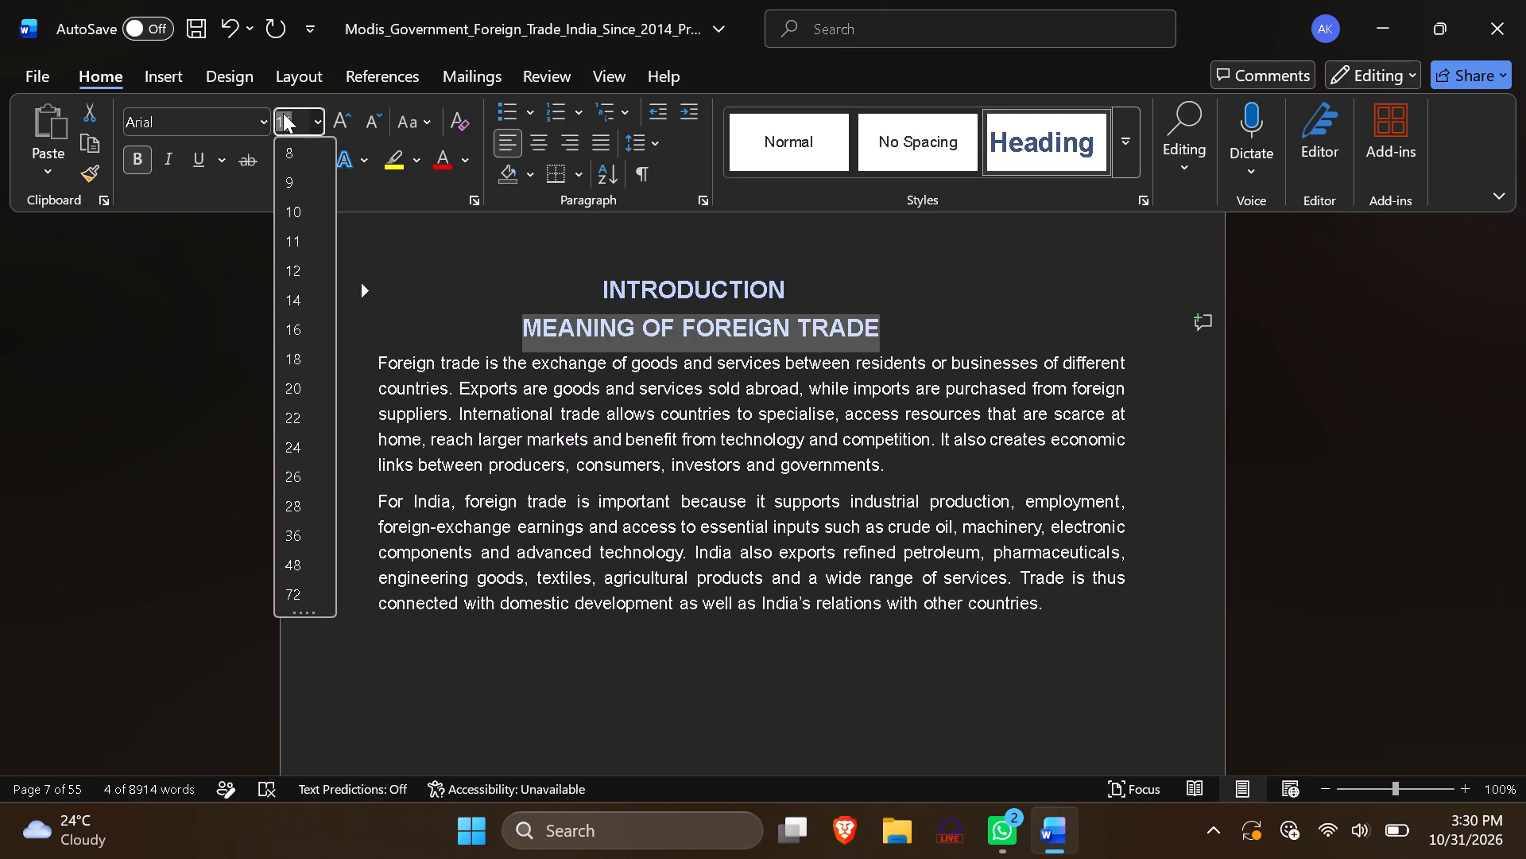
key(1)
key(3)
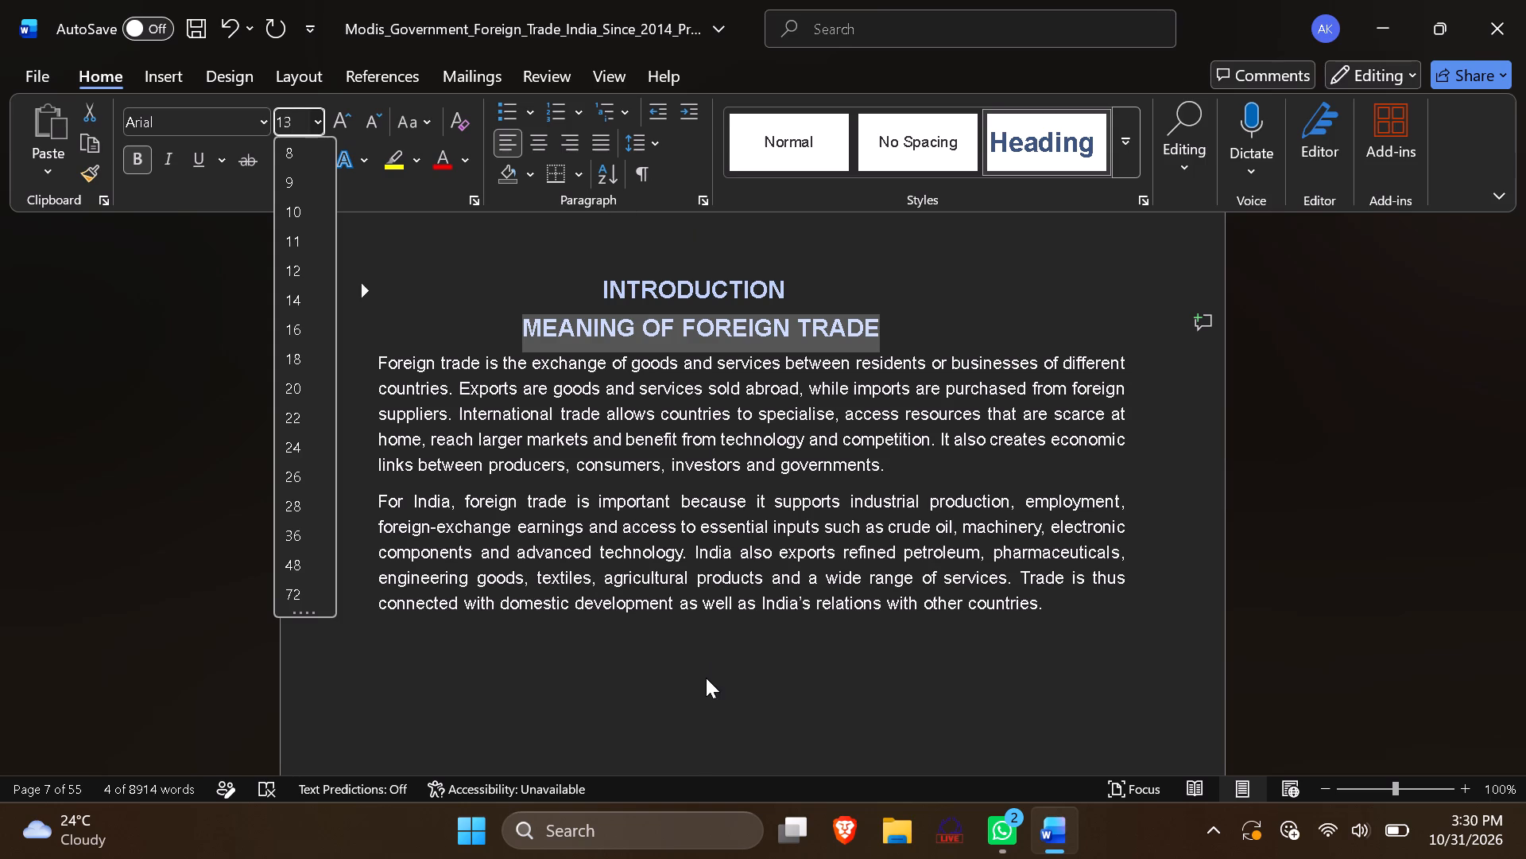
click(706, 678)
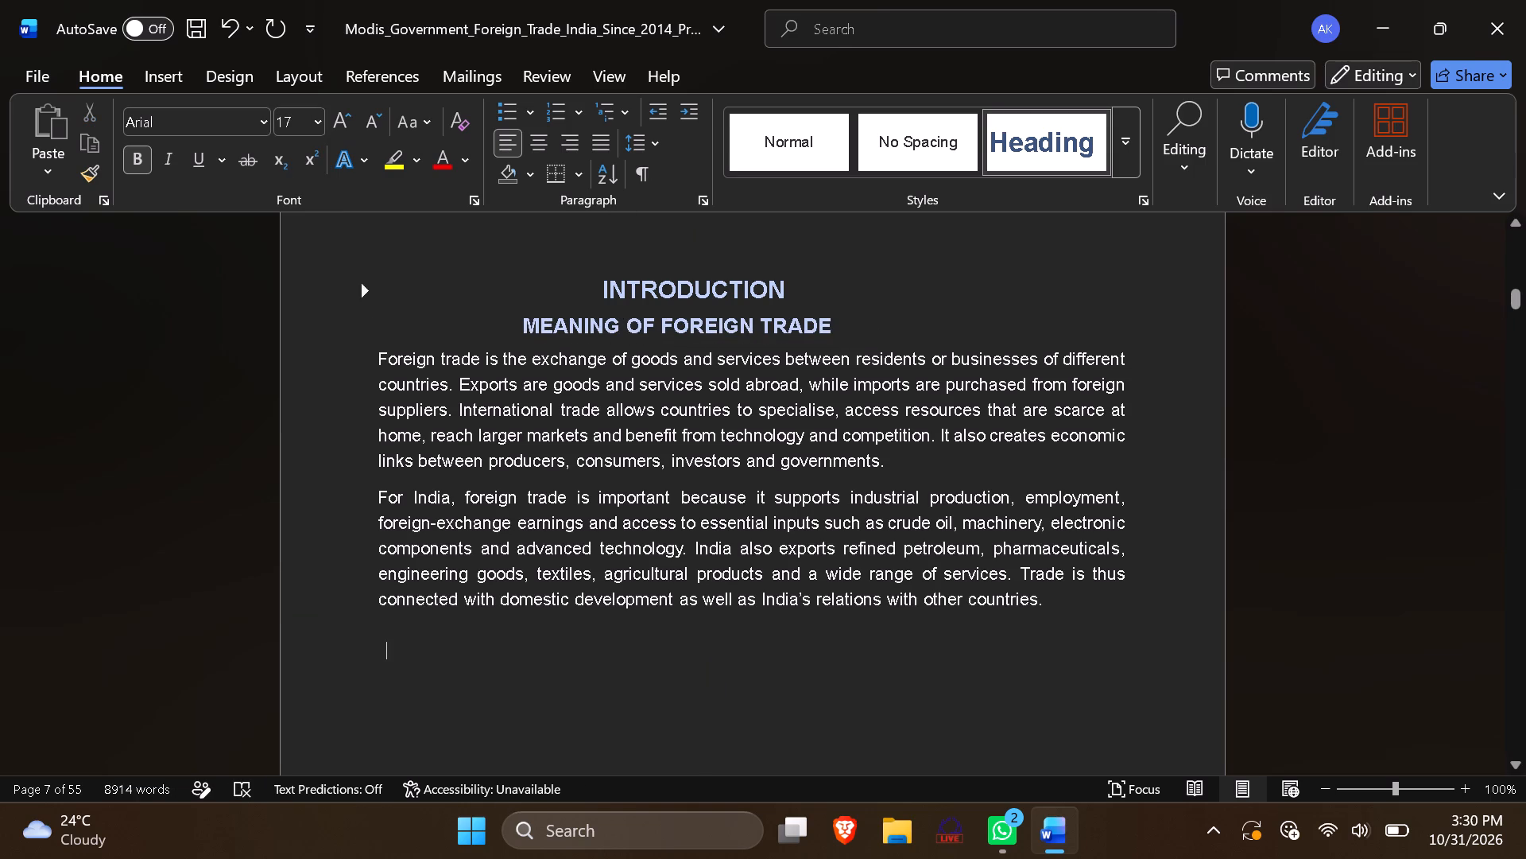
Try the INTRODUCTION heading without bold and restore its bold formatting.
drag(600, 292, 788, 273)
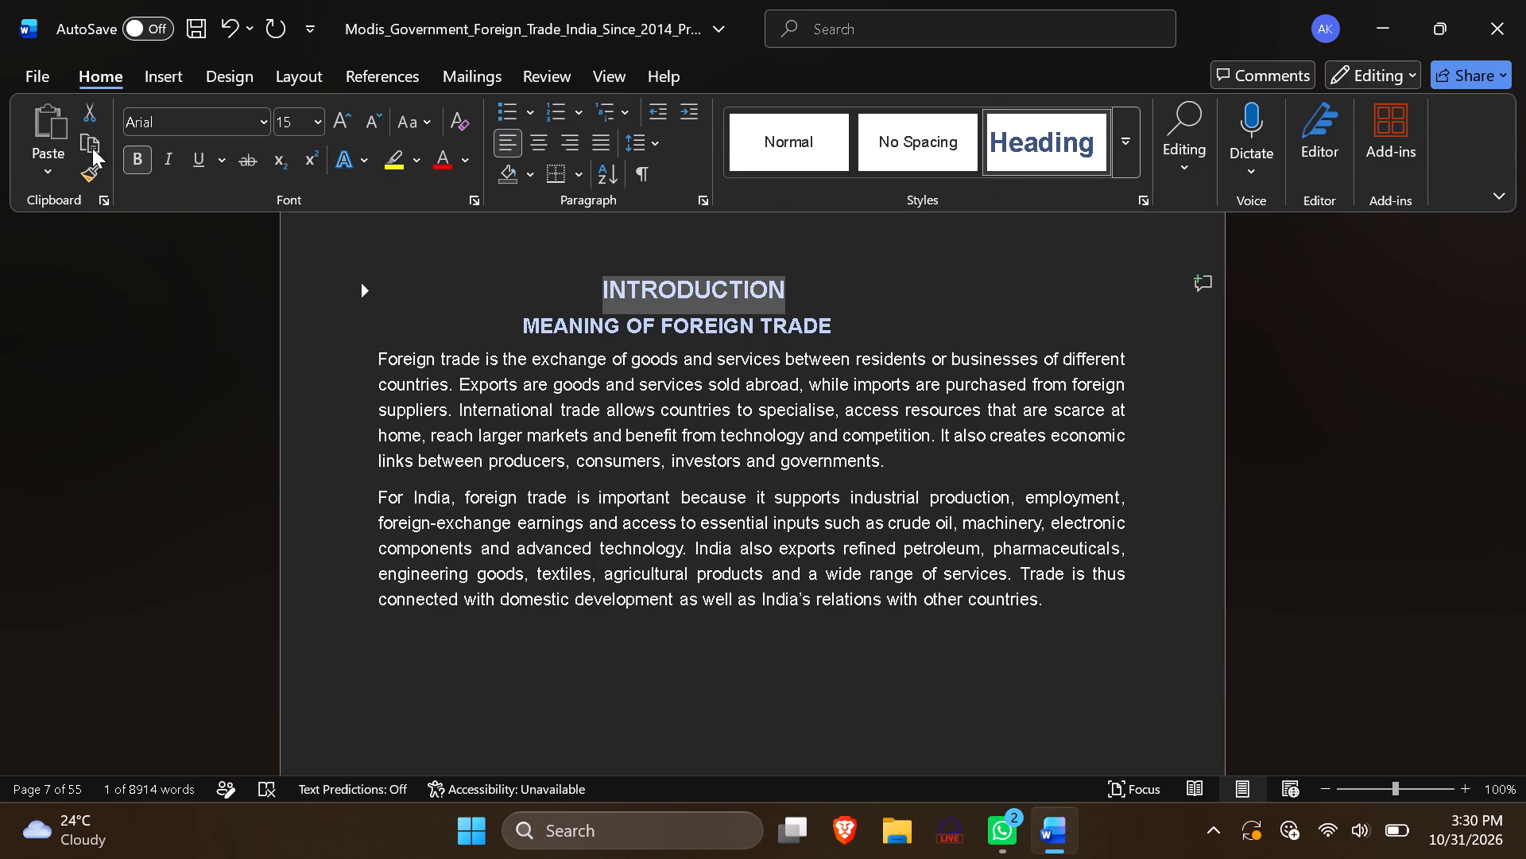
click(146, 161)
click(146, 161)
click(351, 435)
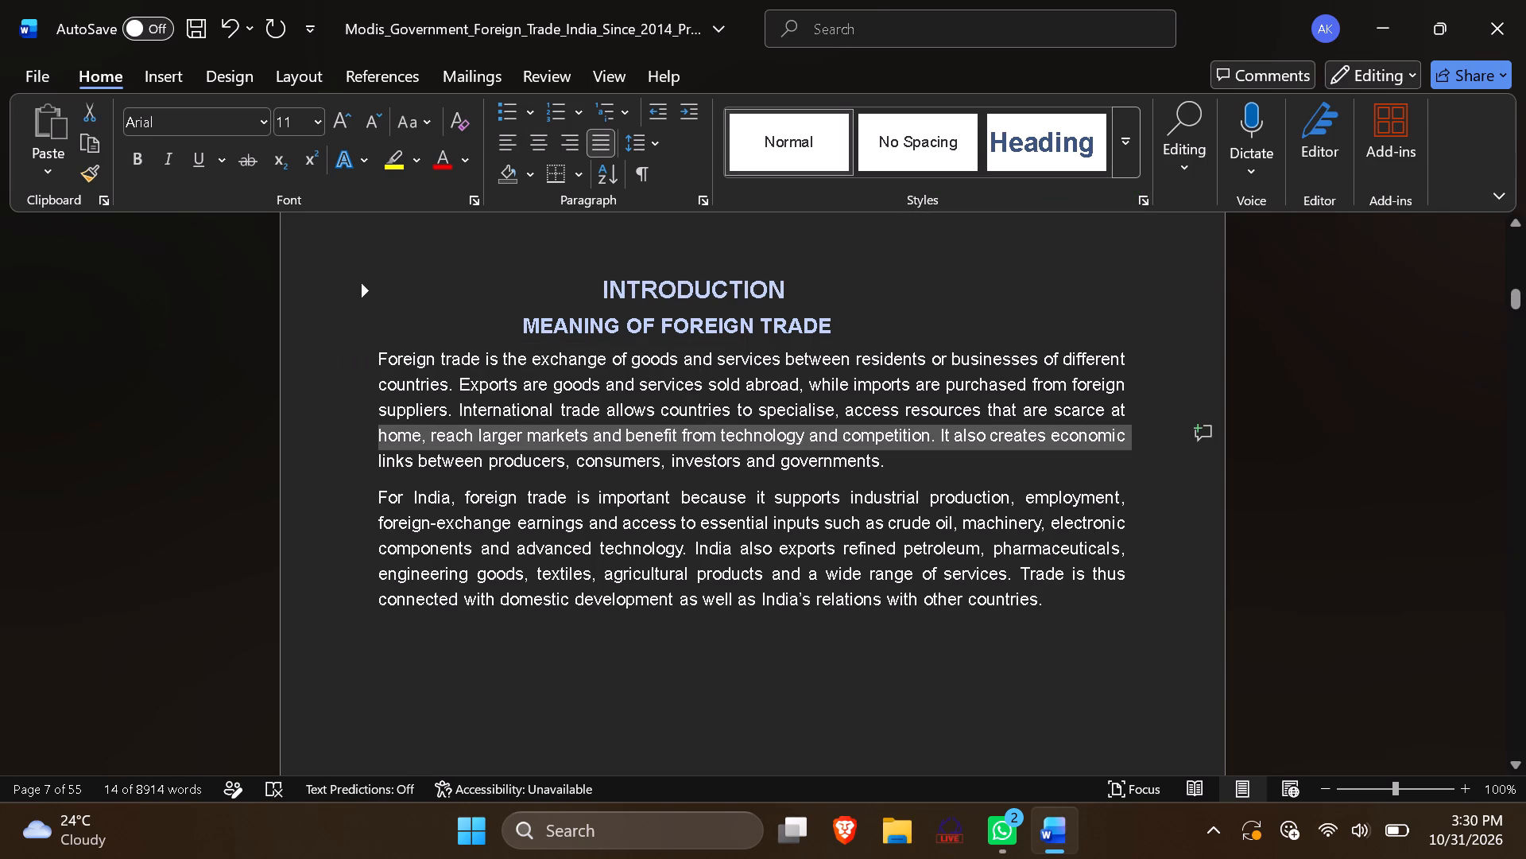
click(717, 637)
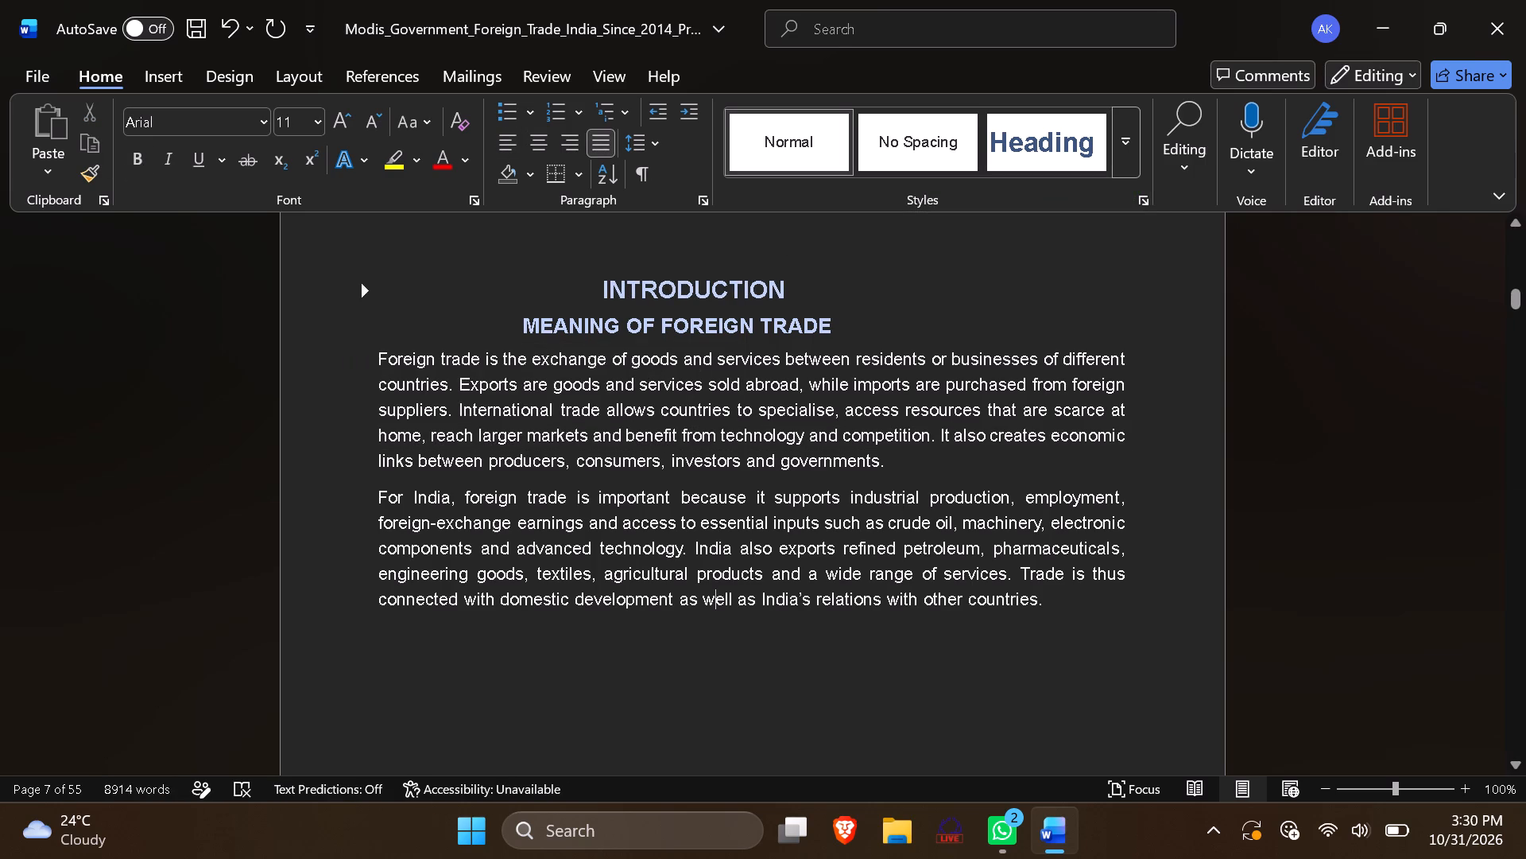
Shift both the MEANING OF FOREIGN TRADE and INTRODUCTION headings slightly further toward the page centre with extra leading spaces.
click(520, 324)
key(space)
key(space)
key(space)
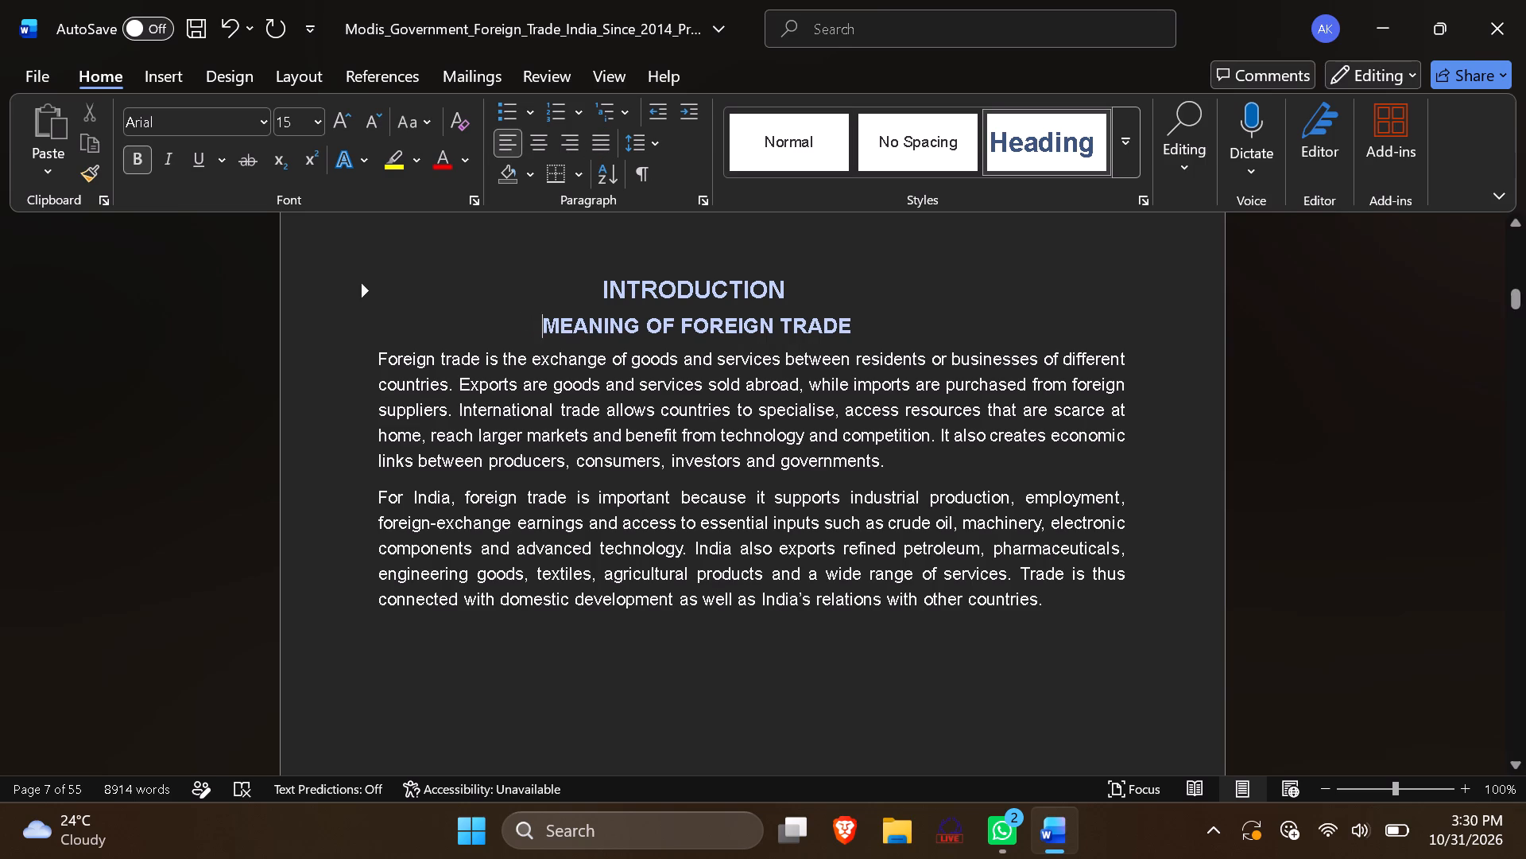
click(592, 284)
key(space)
key(space)
key(space)
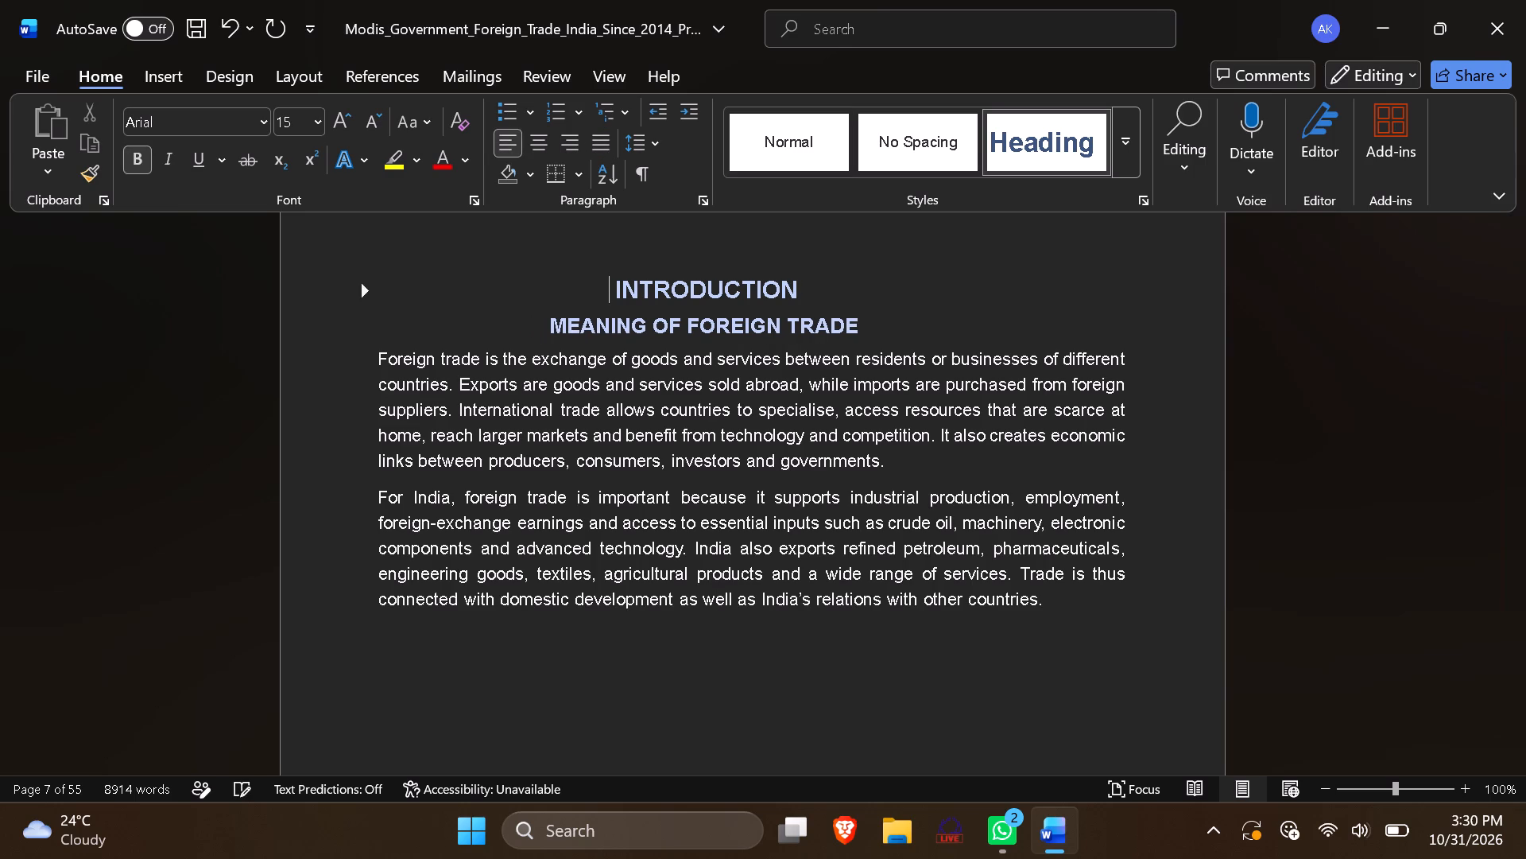
key(space)
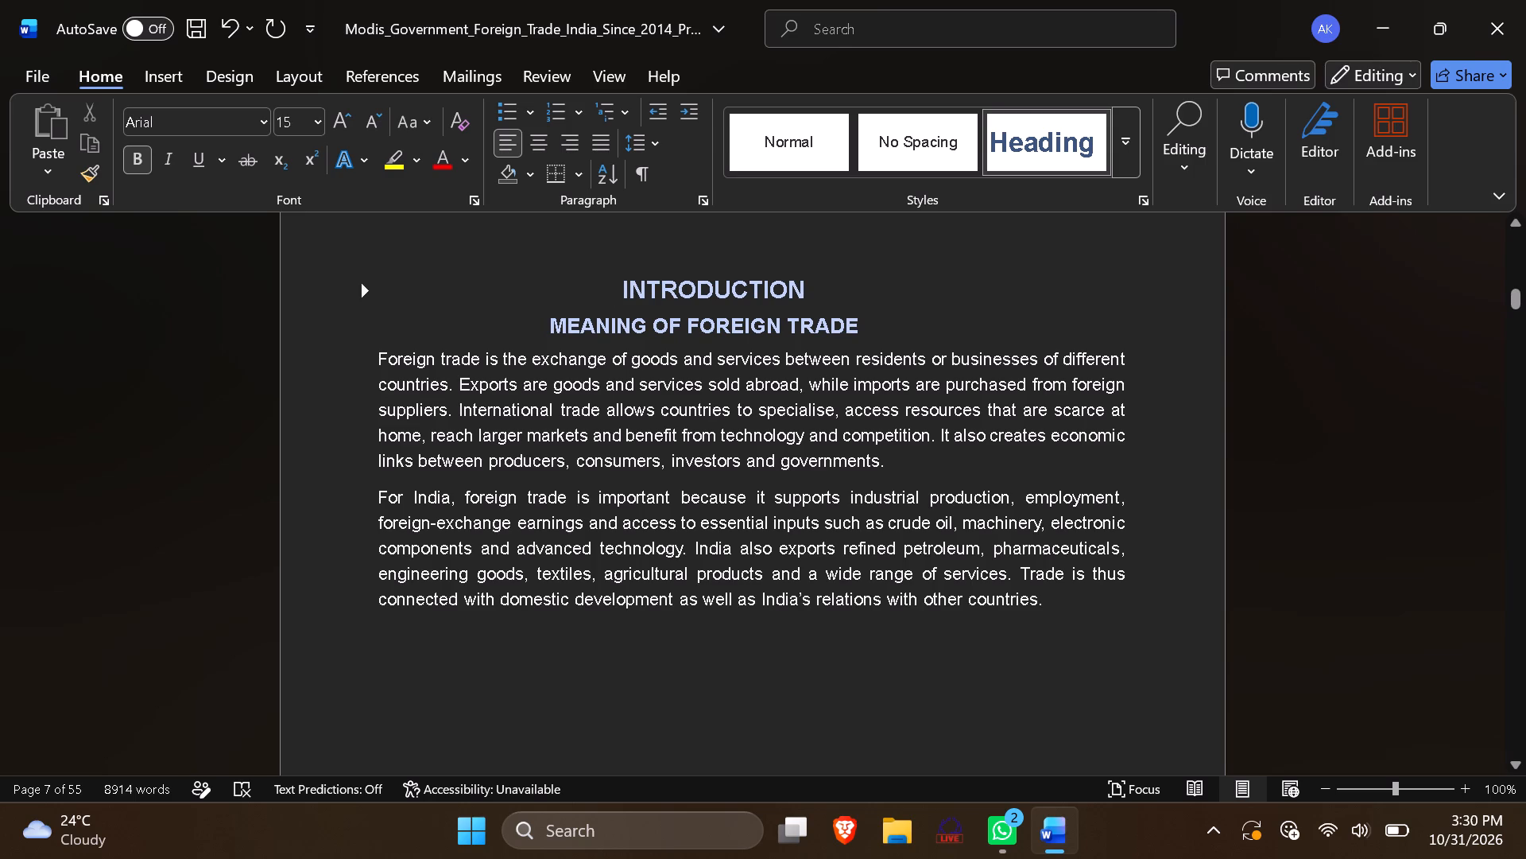
Nudge the MEANING OF FOREIGN TRADE heading a little further in with extra leading spaces to line up under INTRODUCTION.
drag(625, 286, 800, 269)
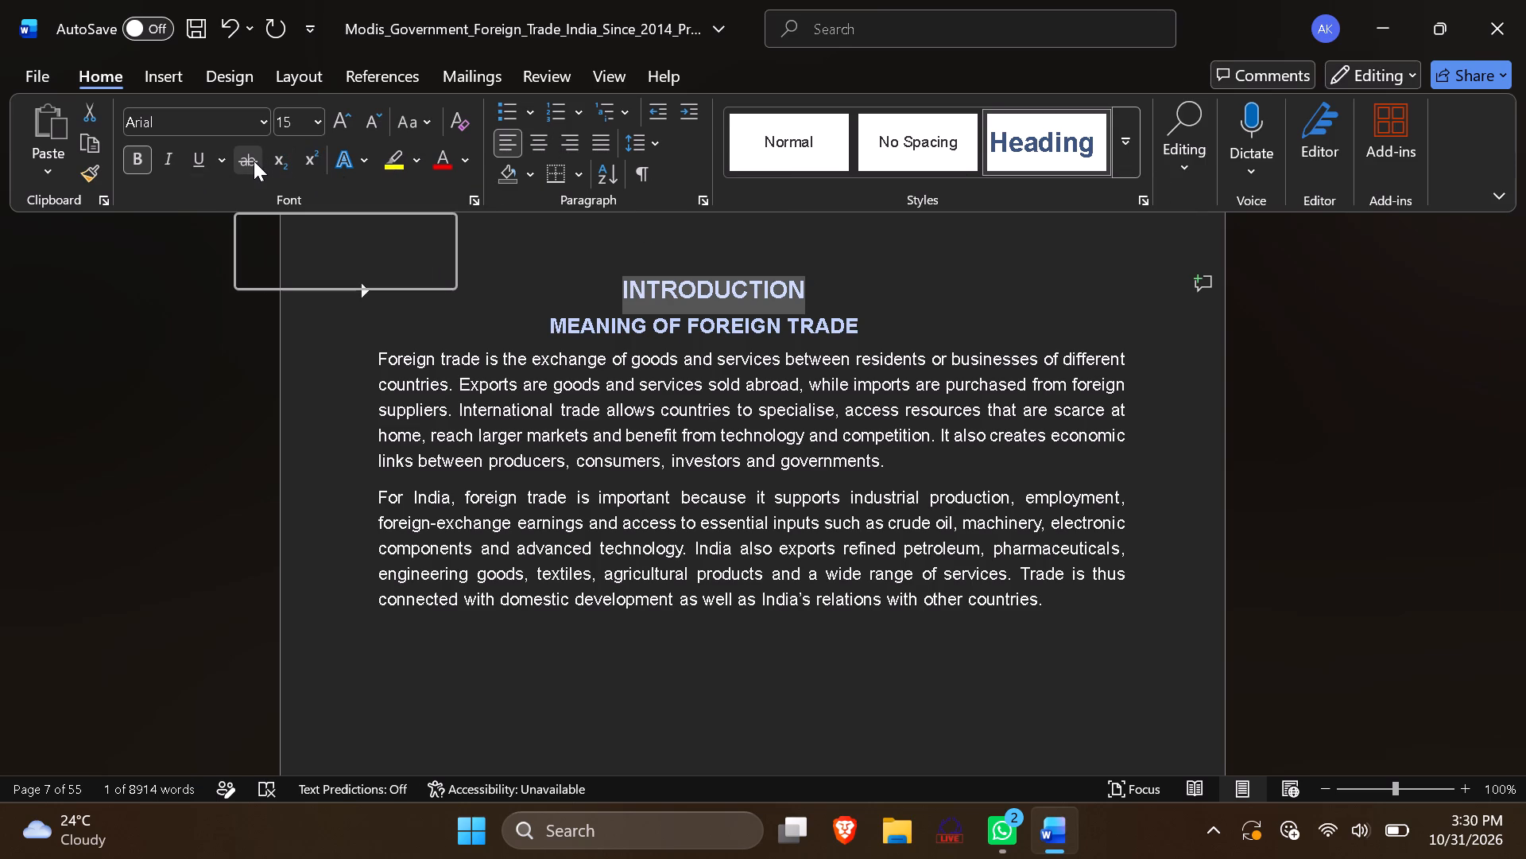
click(525, 258)
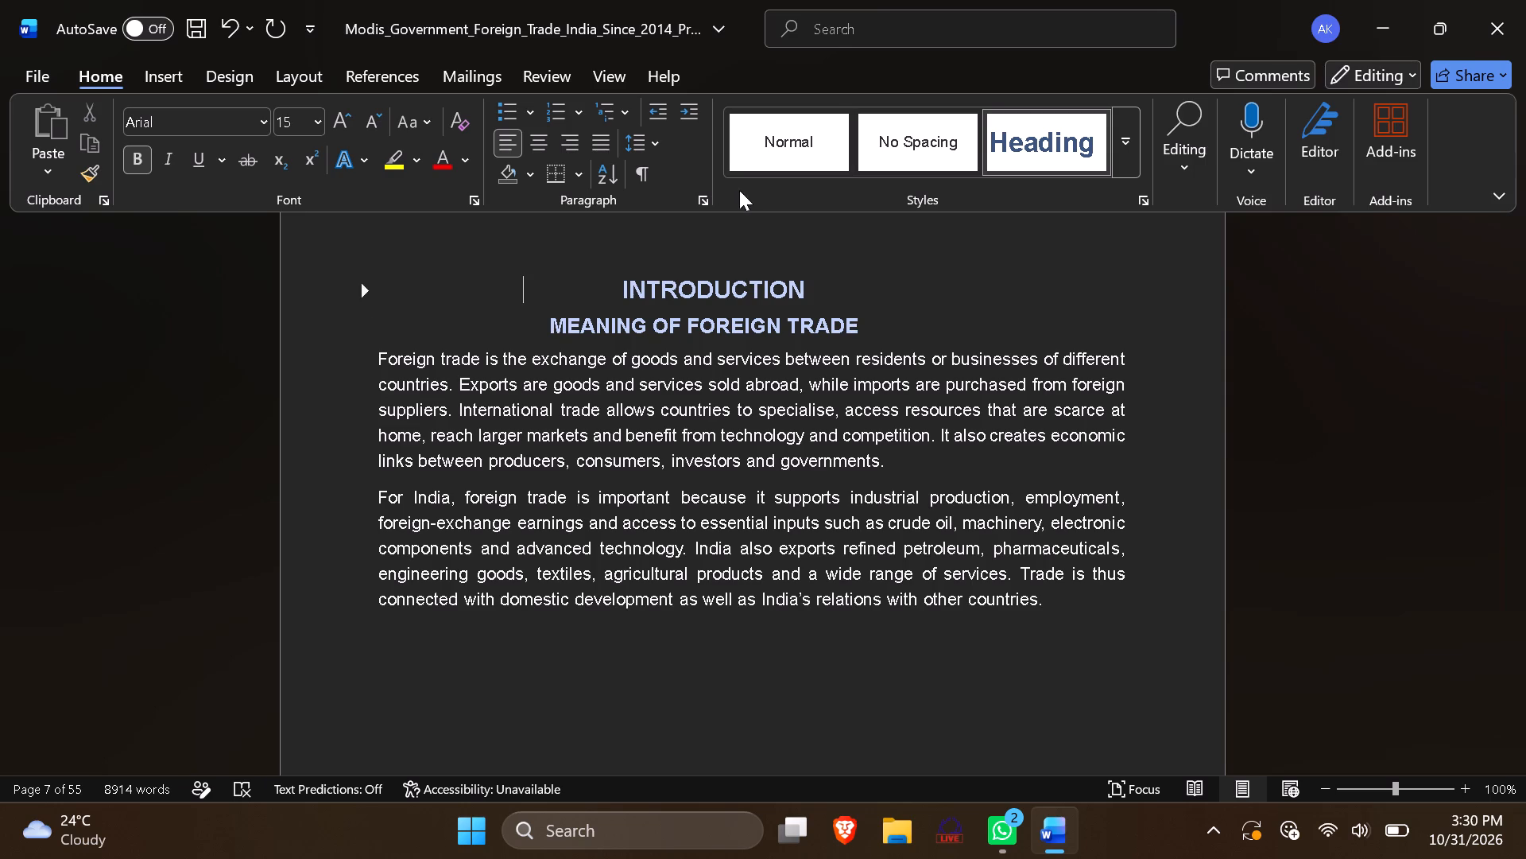
click(532, 328)
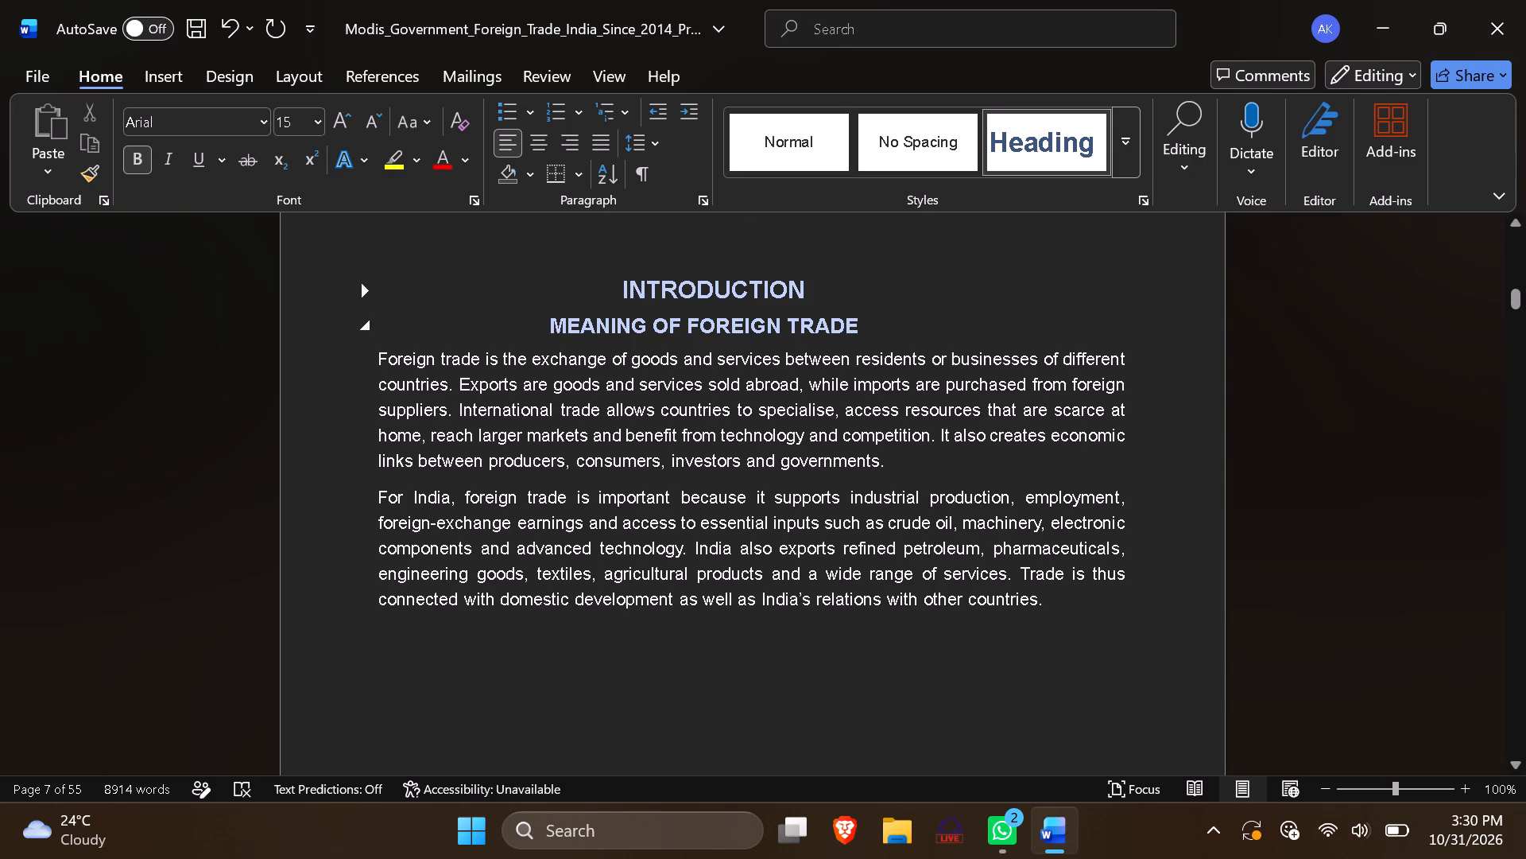
click(540, 332)
key(space)
key(space)
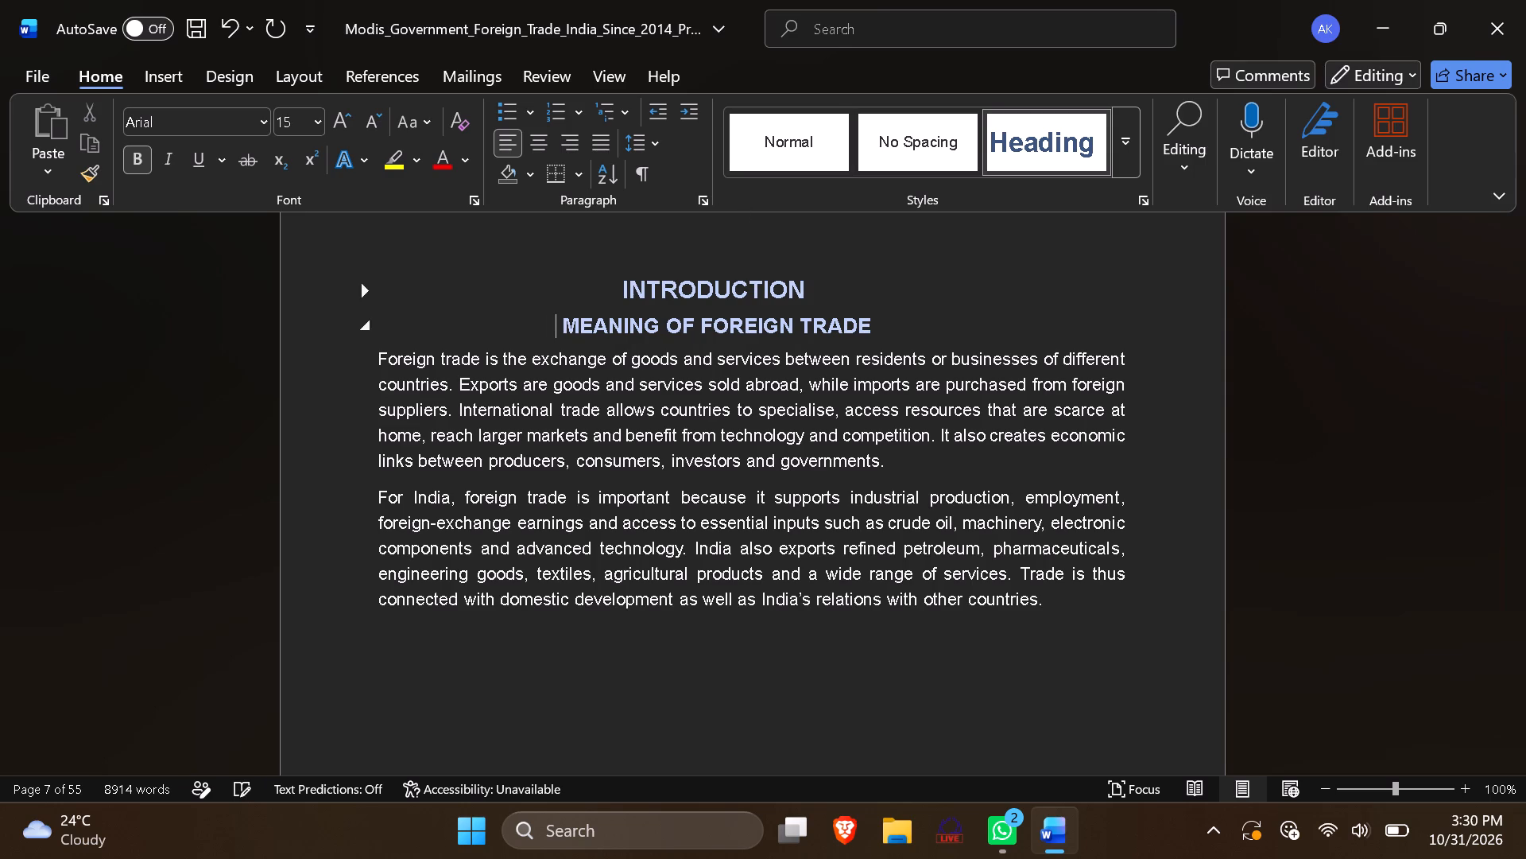
Set the font size of the INTRODUCTION heading to 16.
click(617, 287)
drag(803, 286, 622, 287)
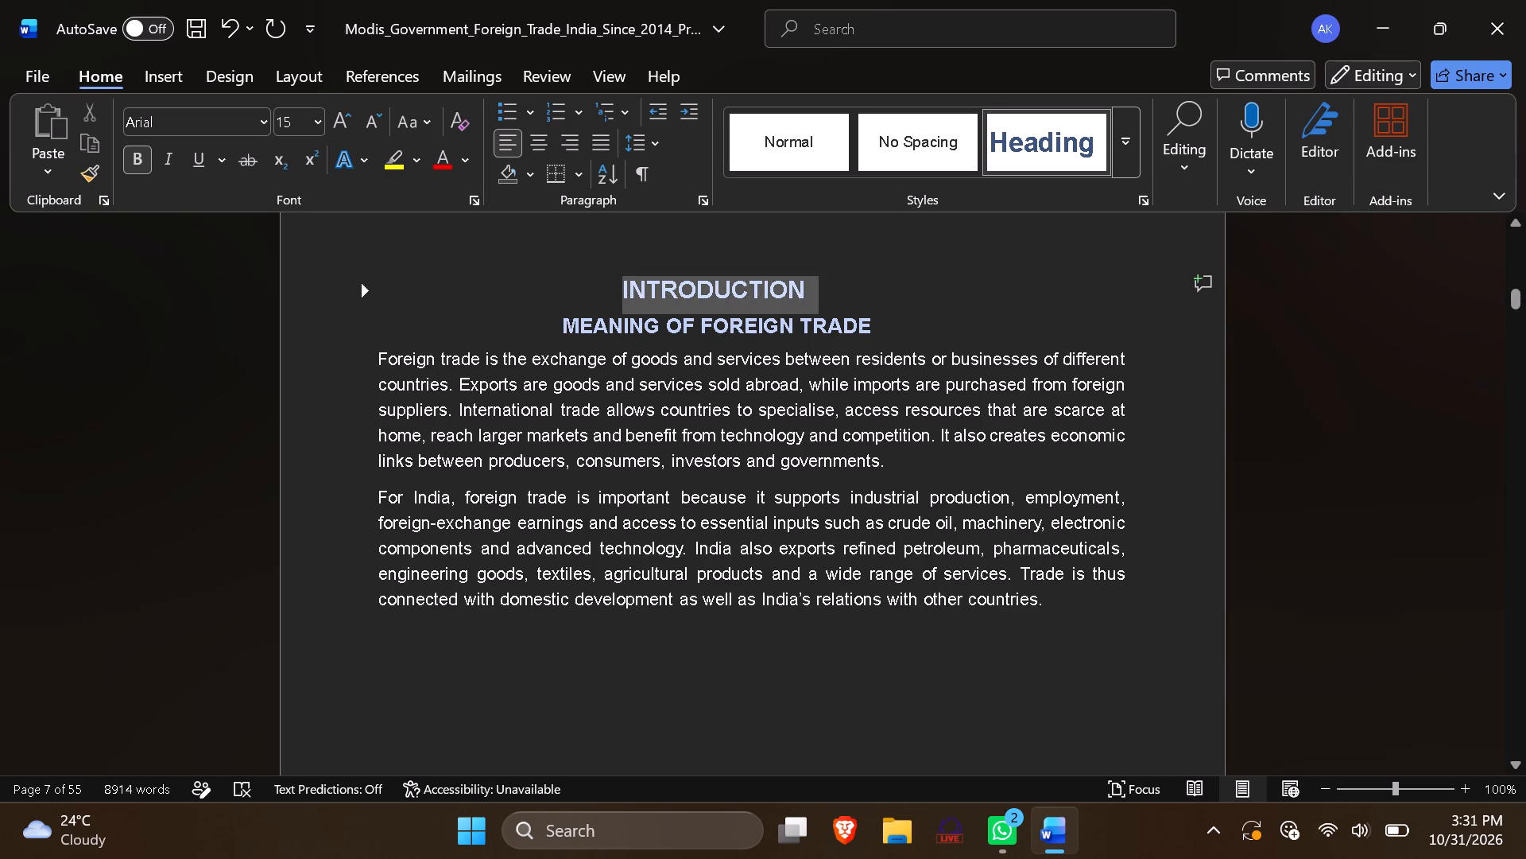
drag(622, 287, 622, 287)
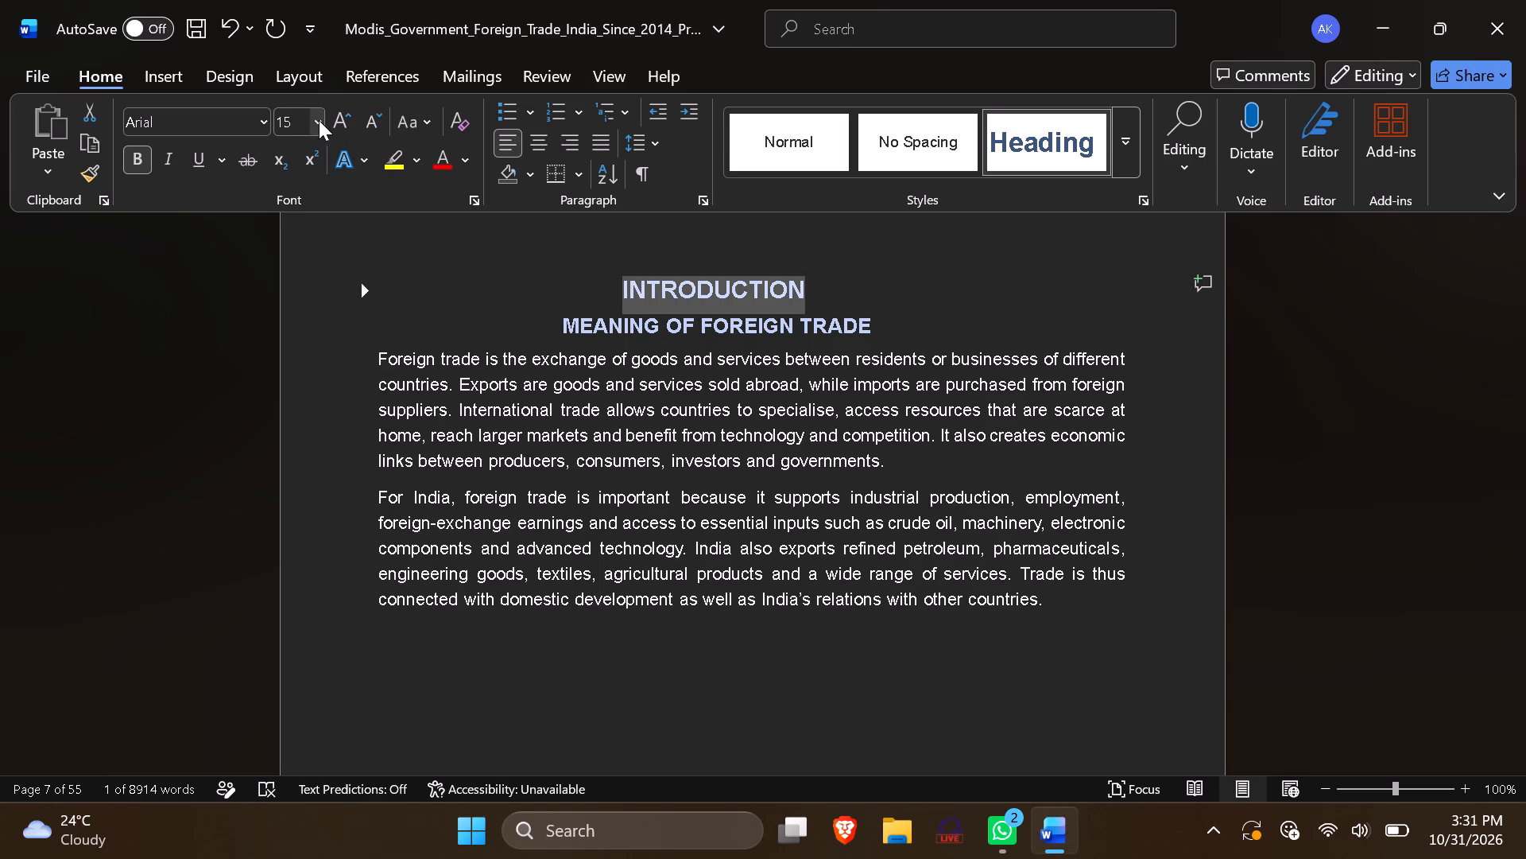
click(319, 120)
click(303, 328)
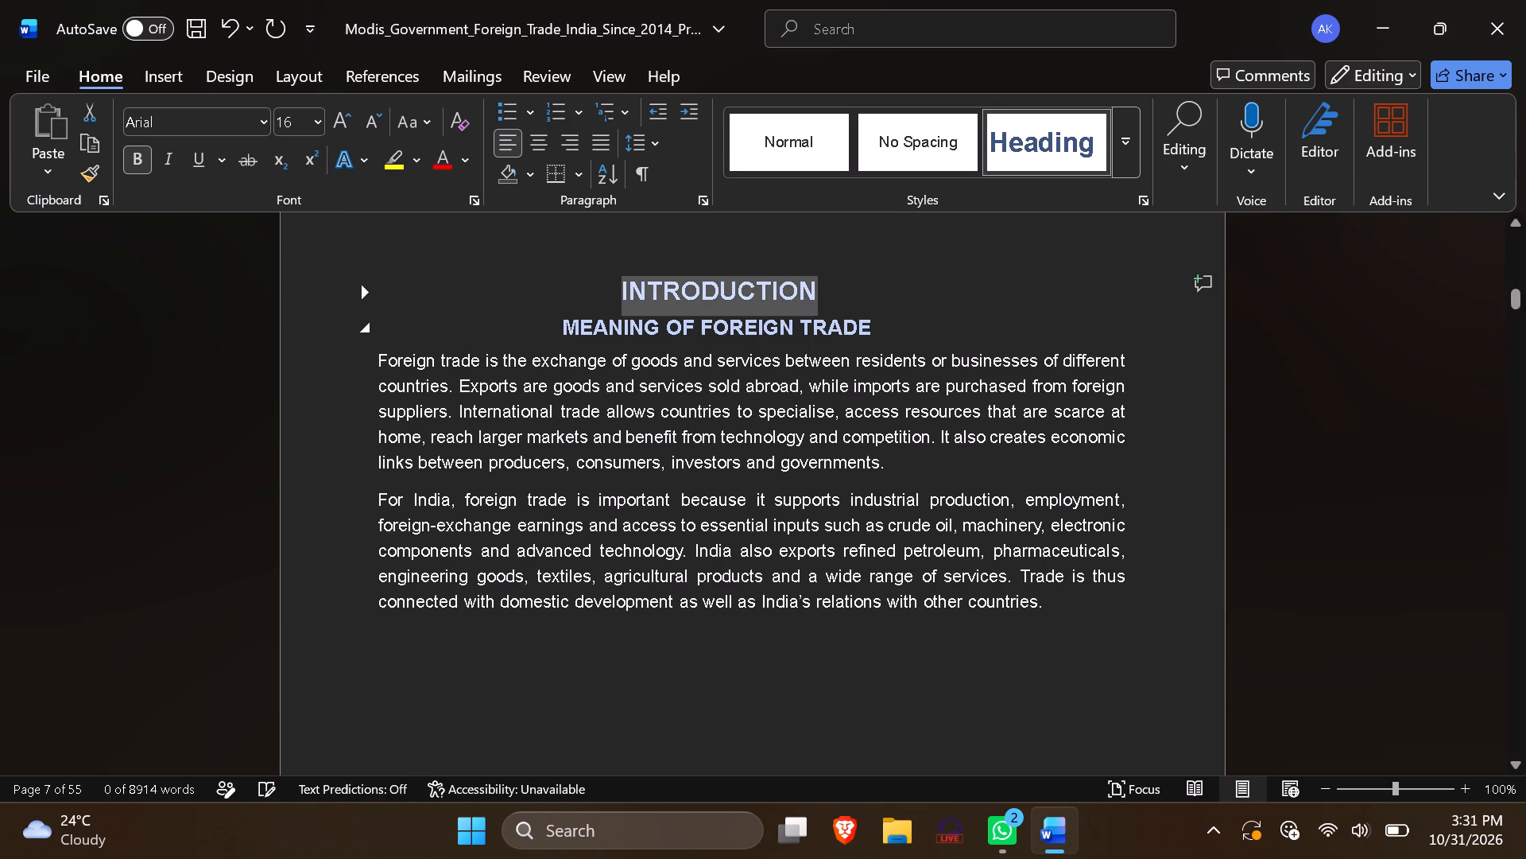
Set the font size of the MEANING OF FOREIGN TRADE heading to 14.
drag(562, 325, 864, 319)
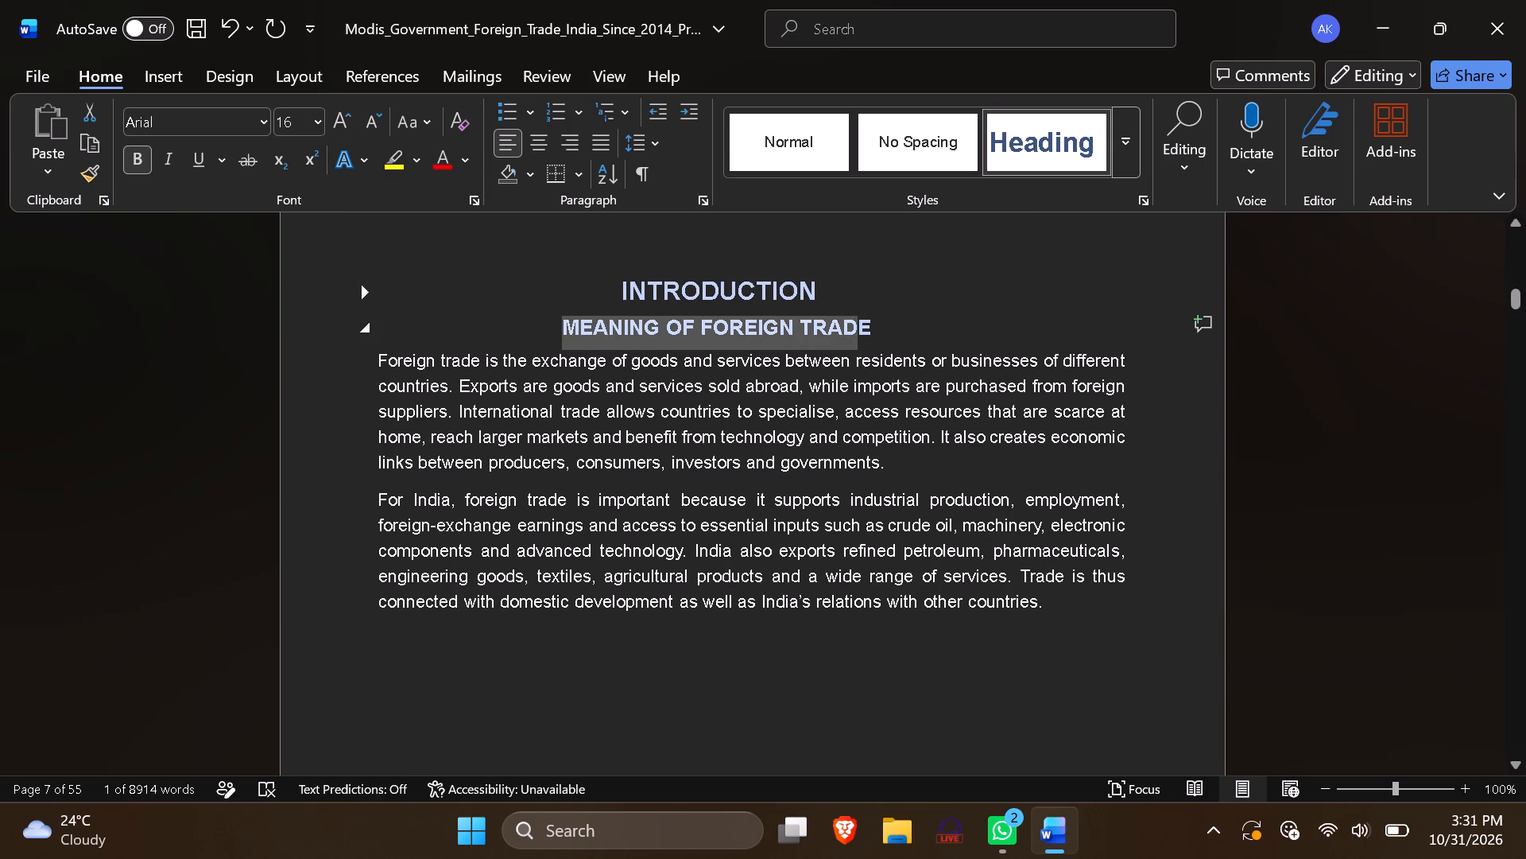
drag(864, 319, 866, 319)
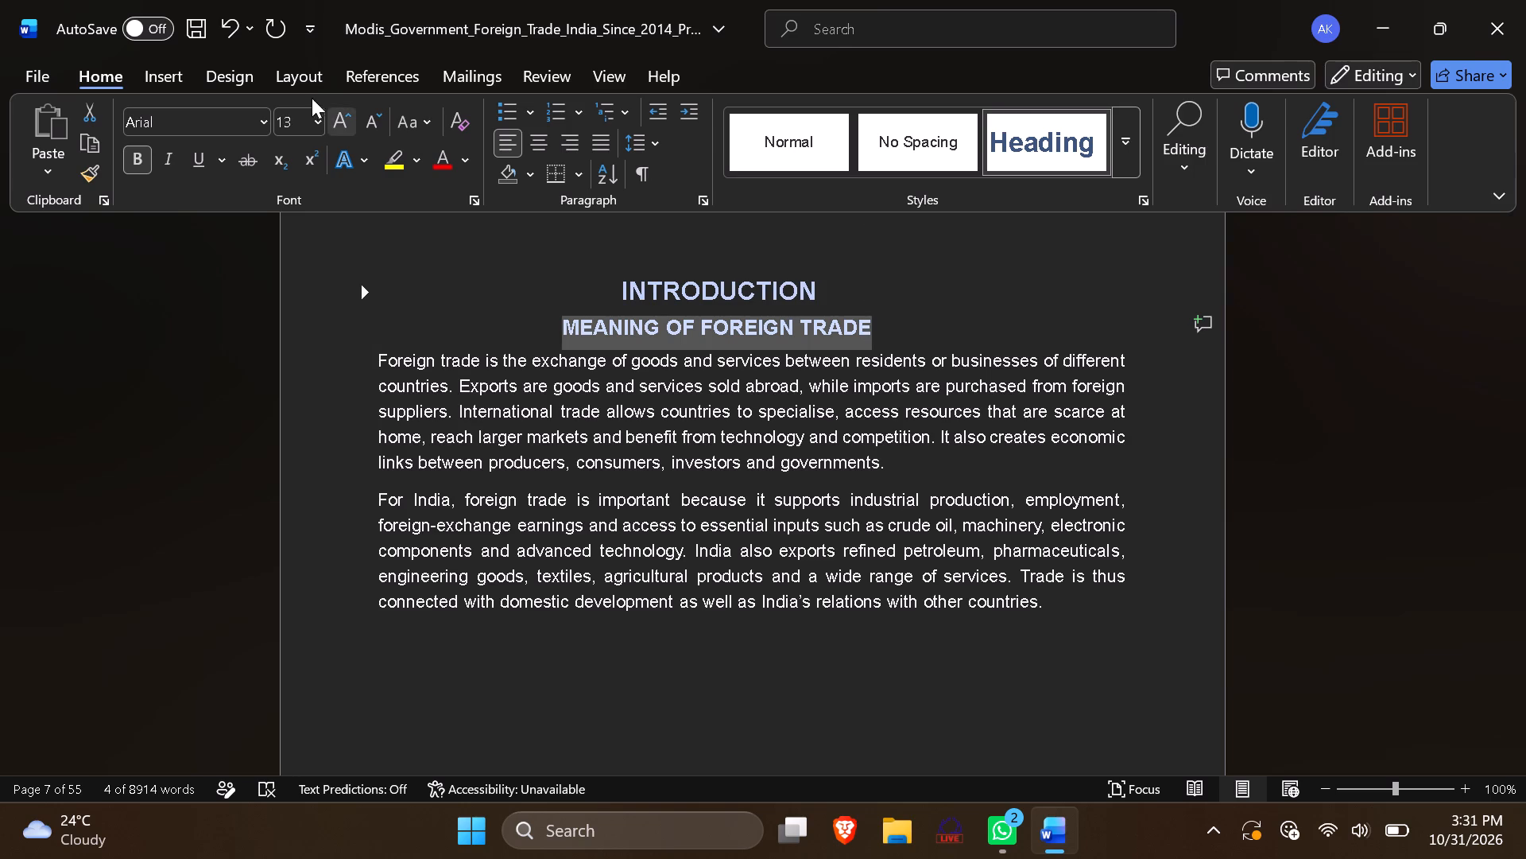
click(320, 114)
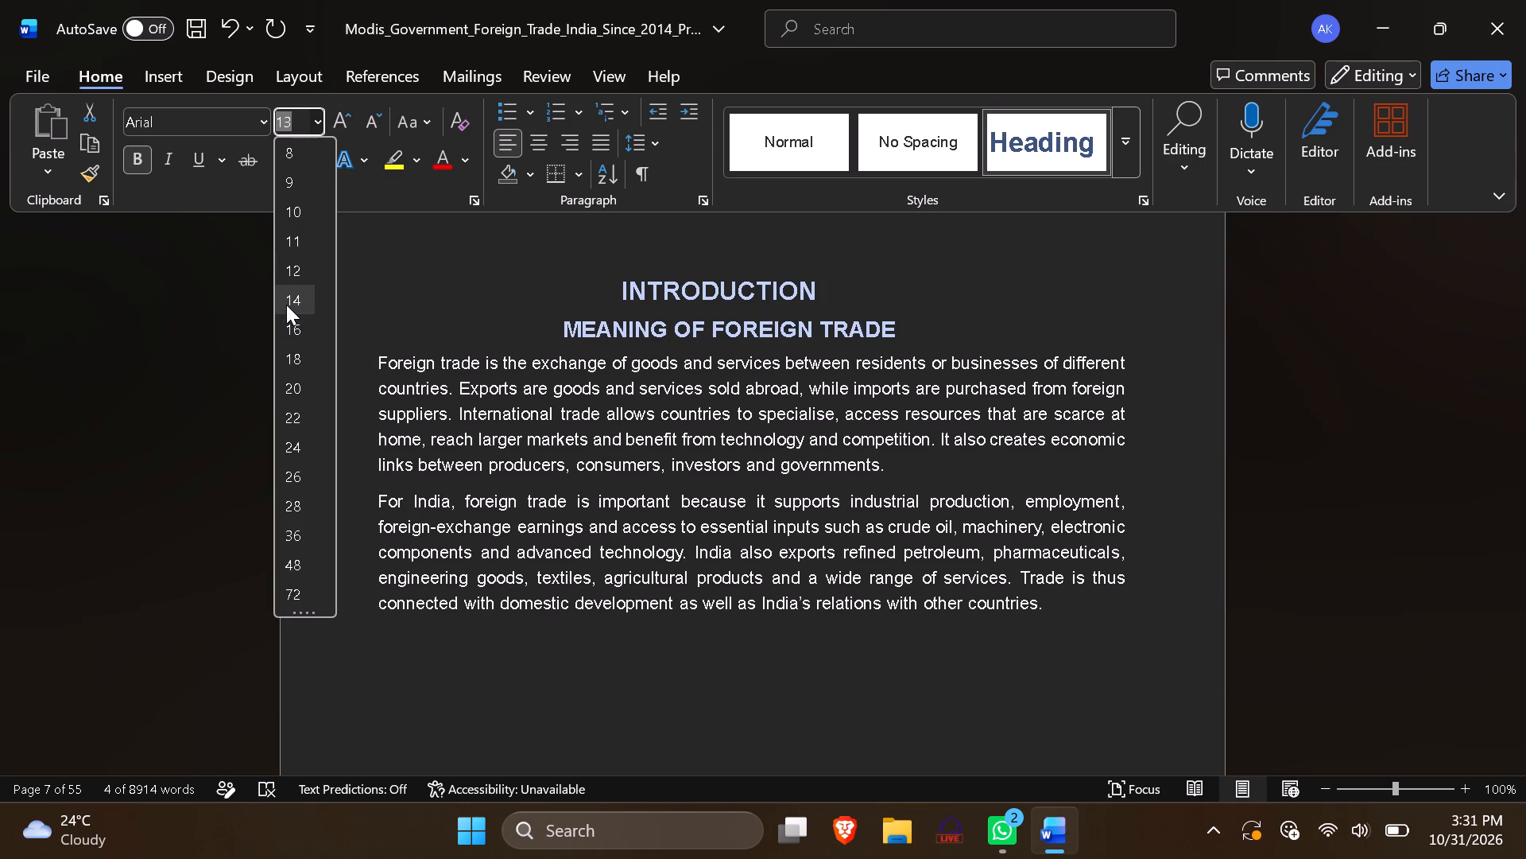
click(286, 305)
click(478, 301)
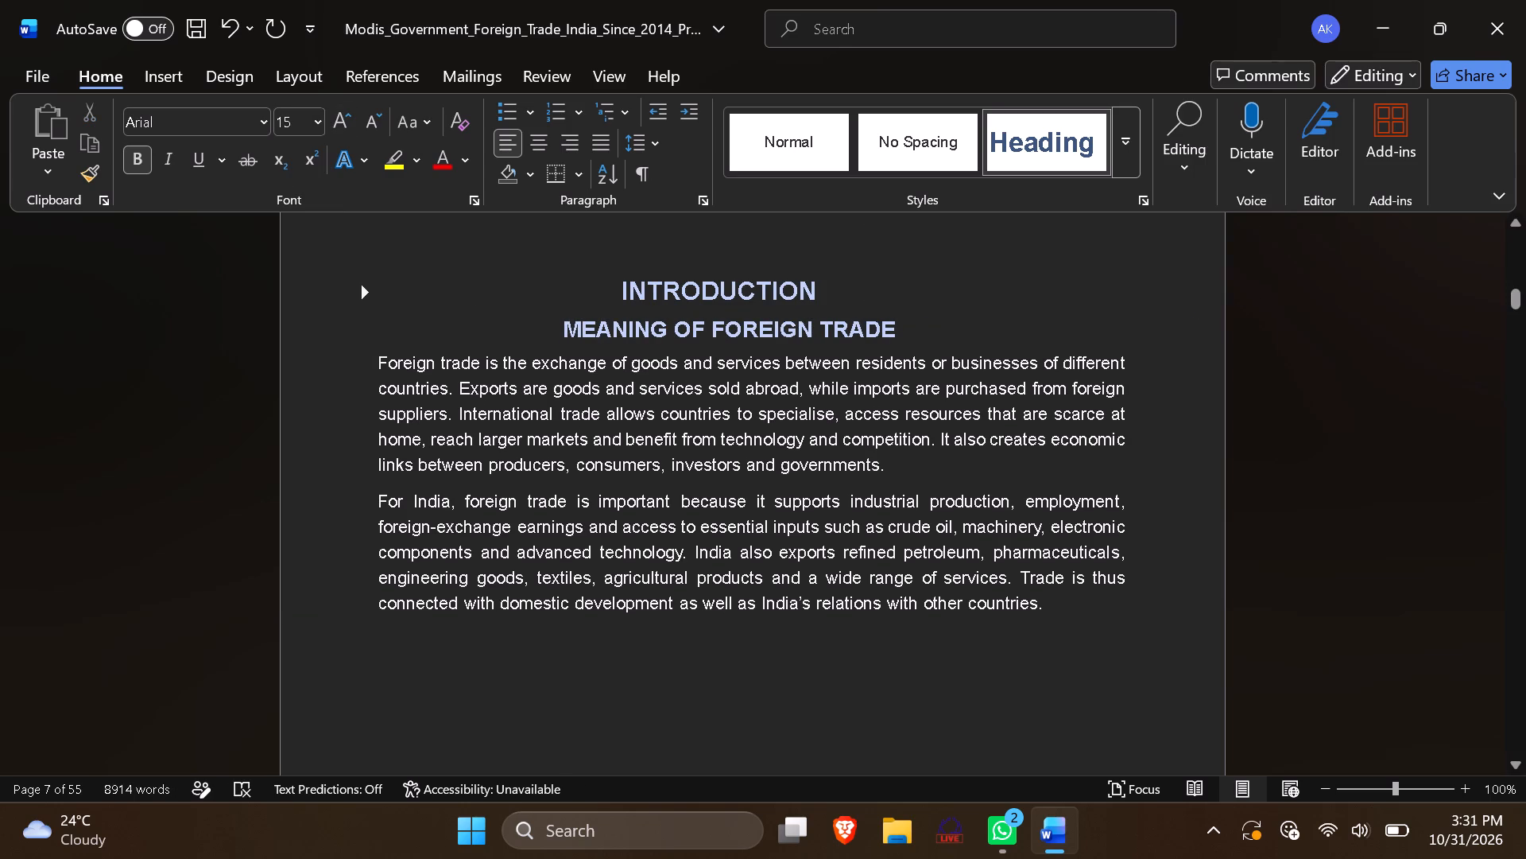
Display the document in Read Mode to view the INTRODUCTION page.
triple_click(1516, 767)
double_click(1516, 767)
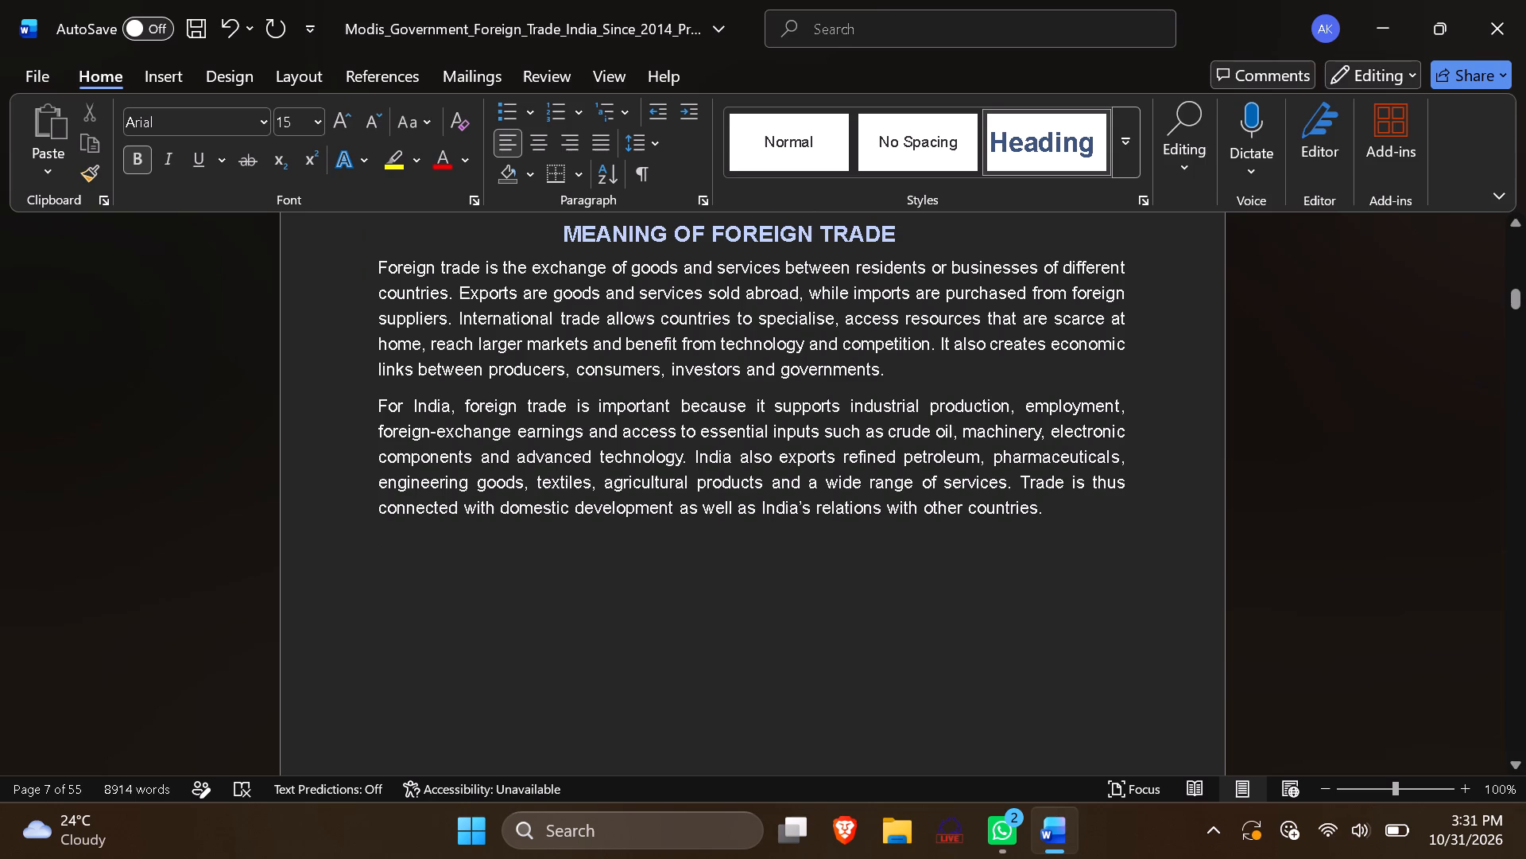
click(1199, 787)
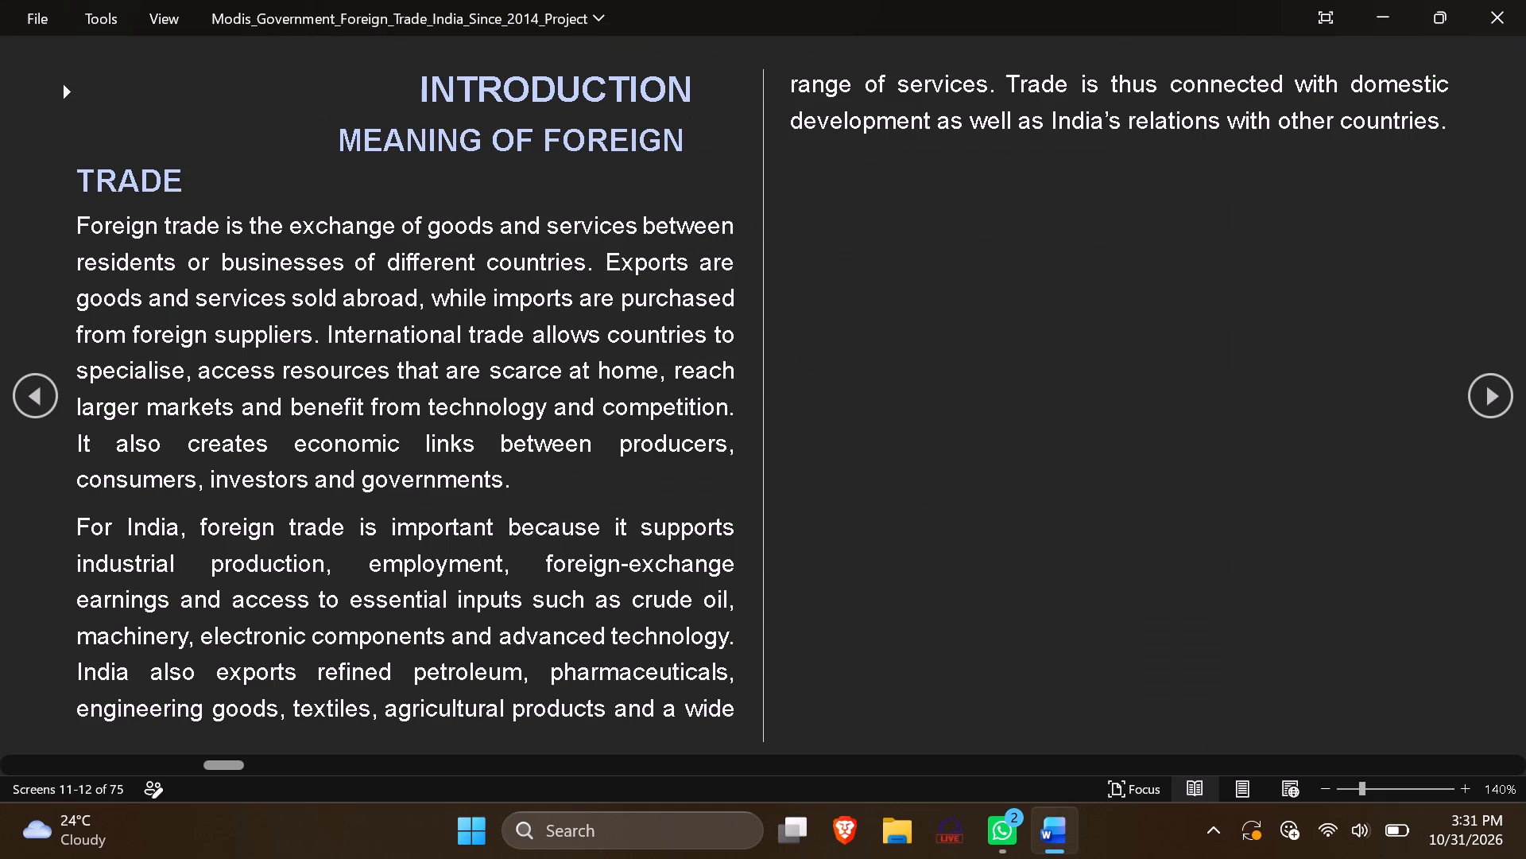
Leave Read Mode and return to the editable page view of the INTRODUCTION page.
key(ctrl+z)
key(Escape)
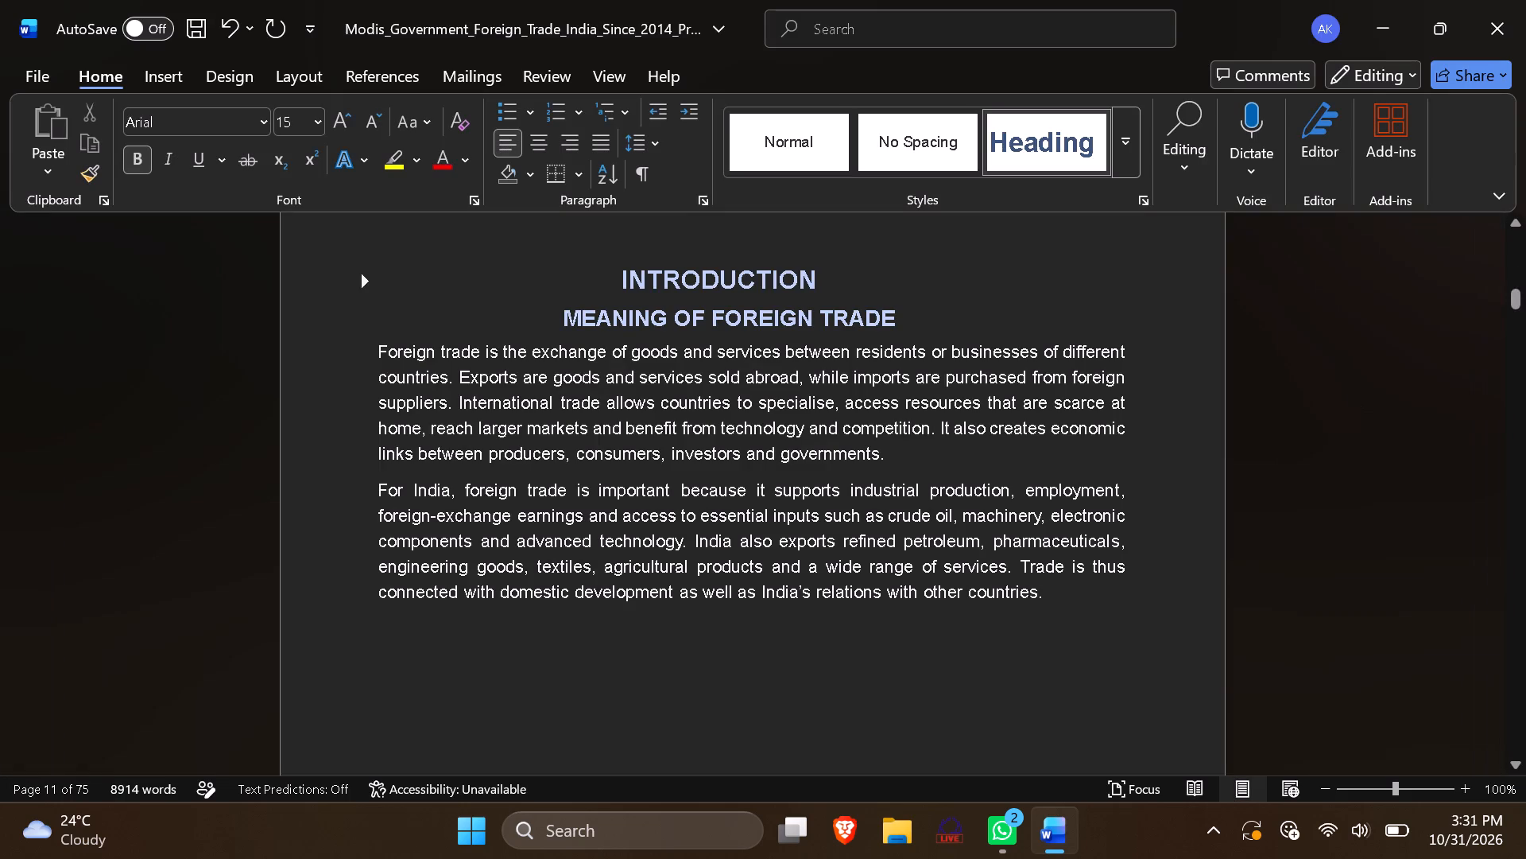
View the INTRODUCTION page in Web Layout and return the document to Print Layout.
click(1288, 787)
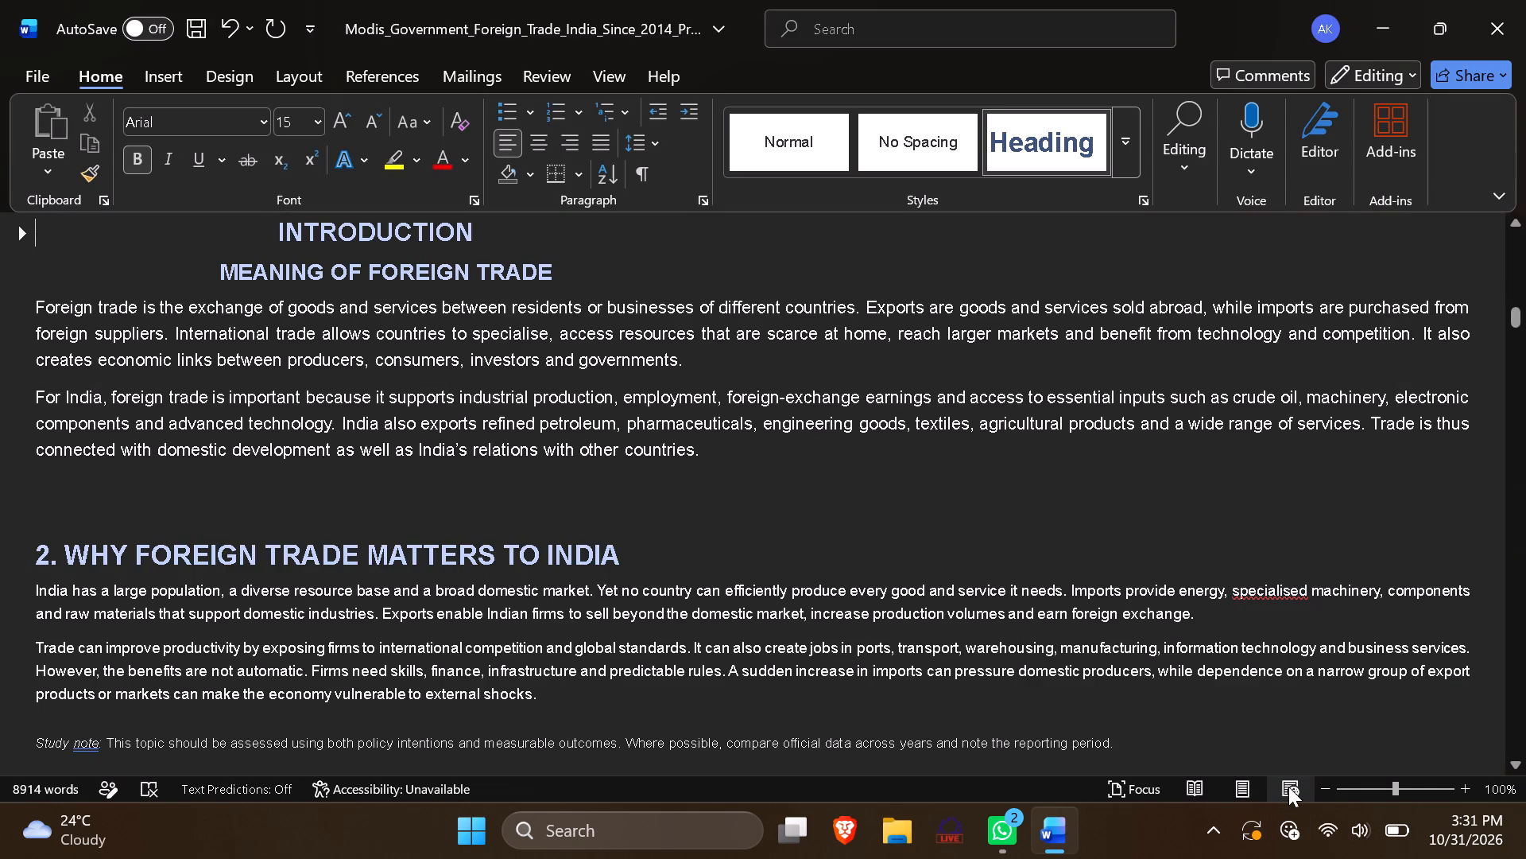
key(Escape)
key(Escape)
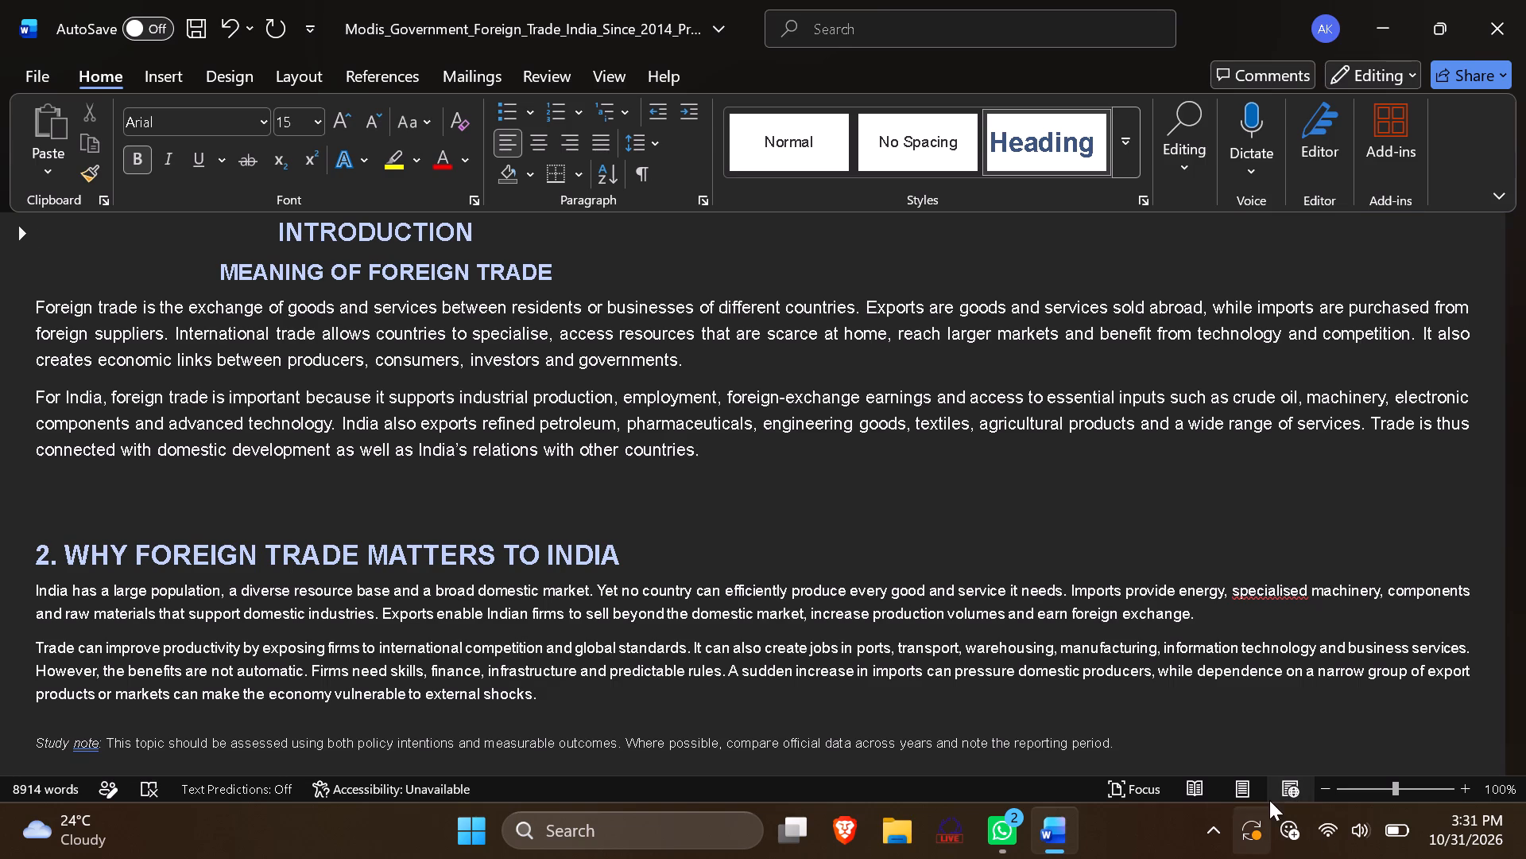
click(1279, 785)
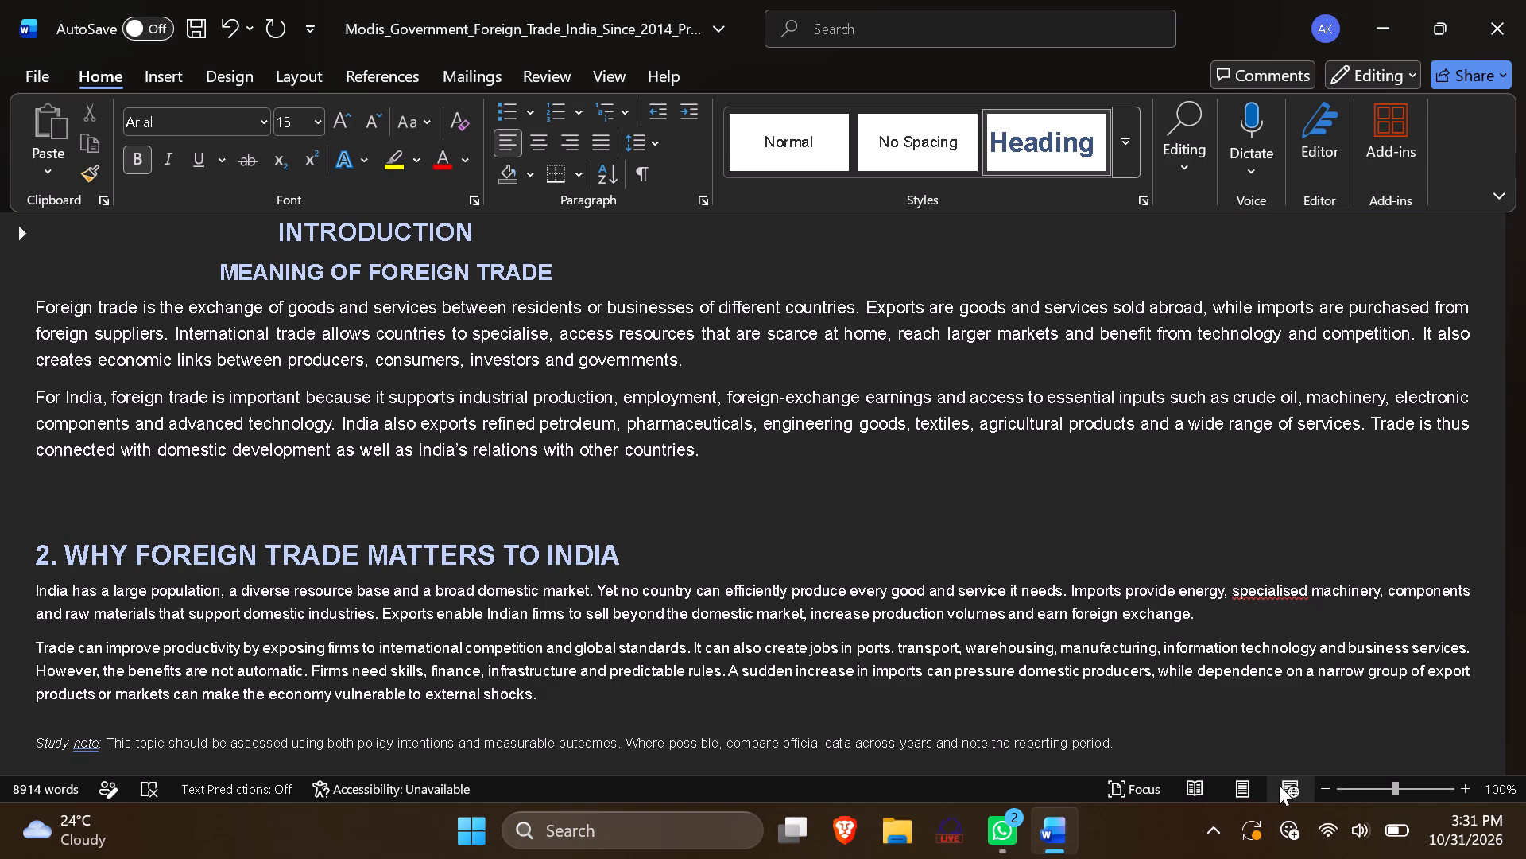
click(1285, 785)
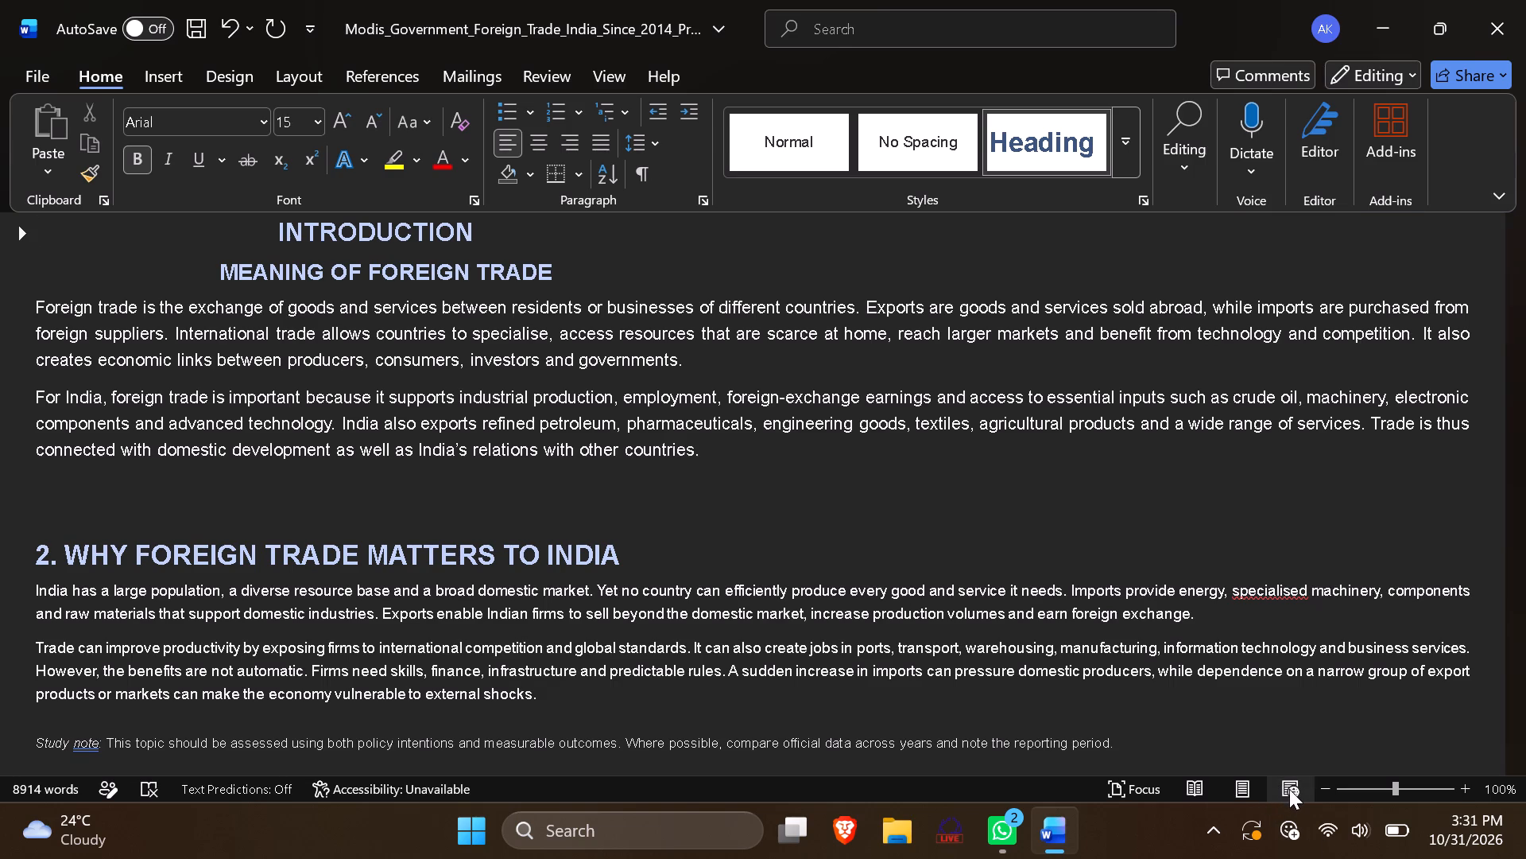
click(1296, 795)
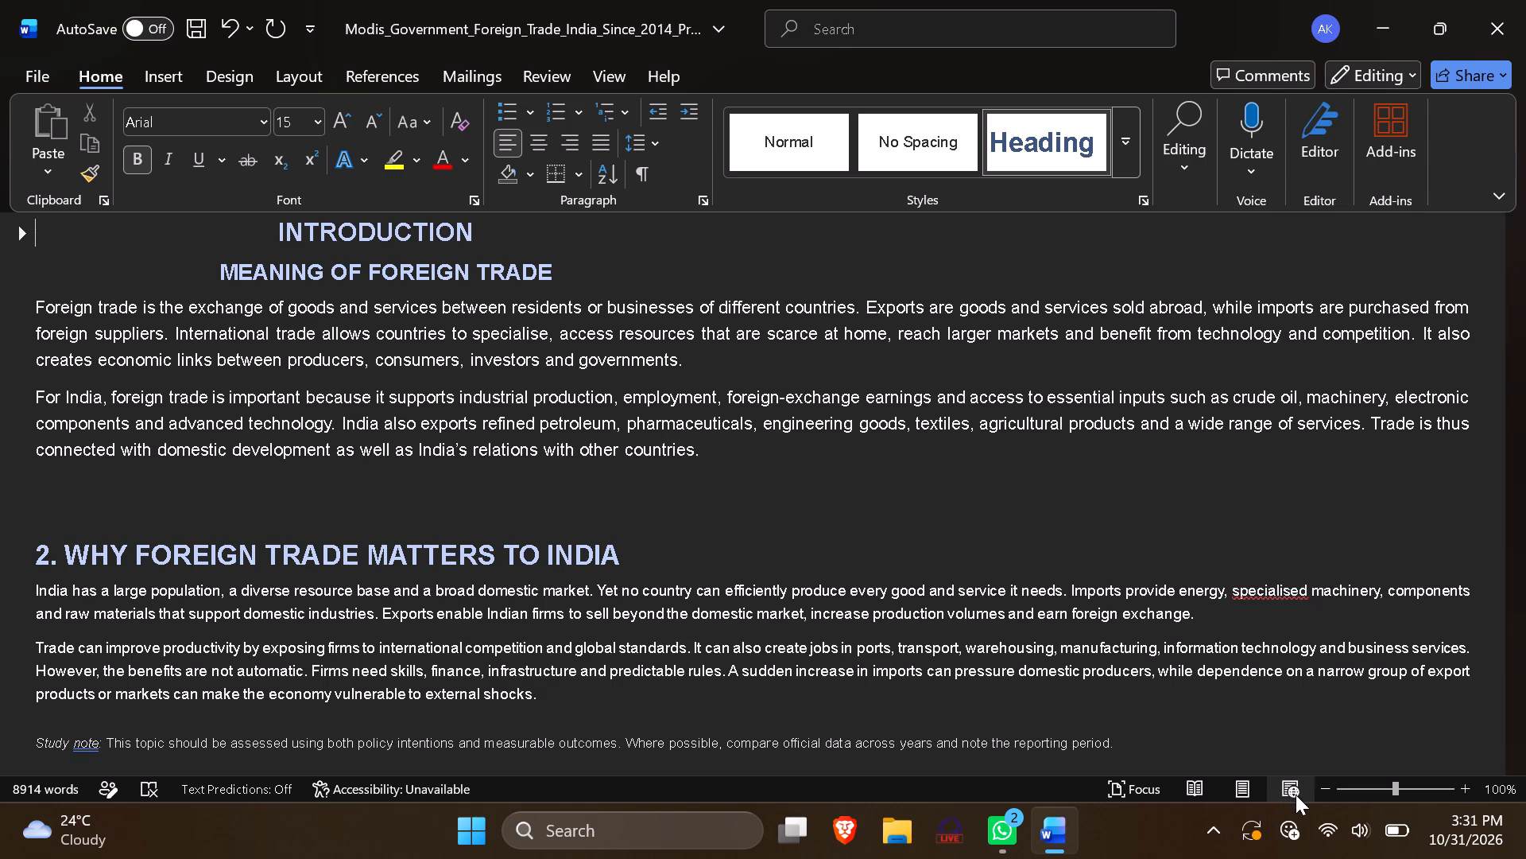
double_click(1296, 795)
double_click(1296, 795)
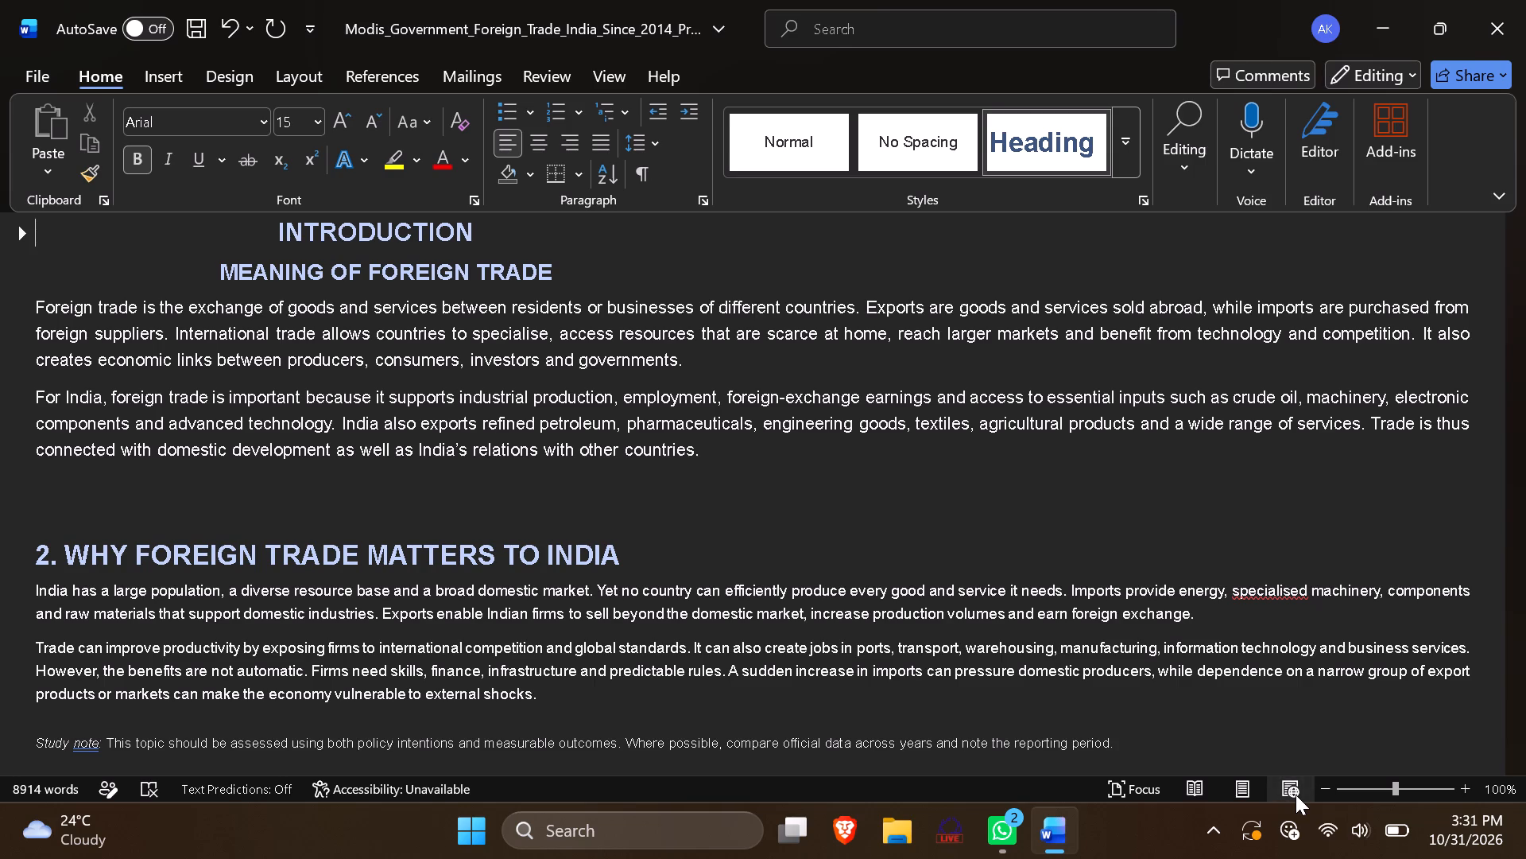
double_click(1296, 795)
triple_click(1296, 795)
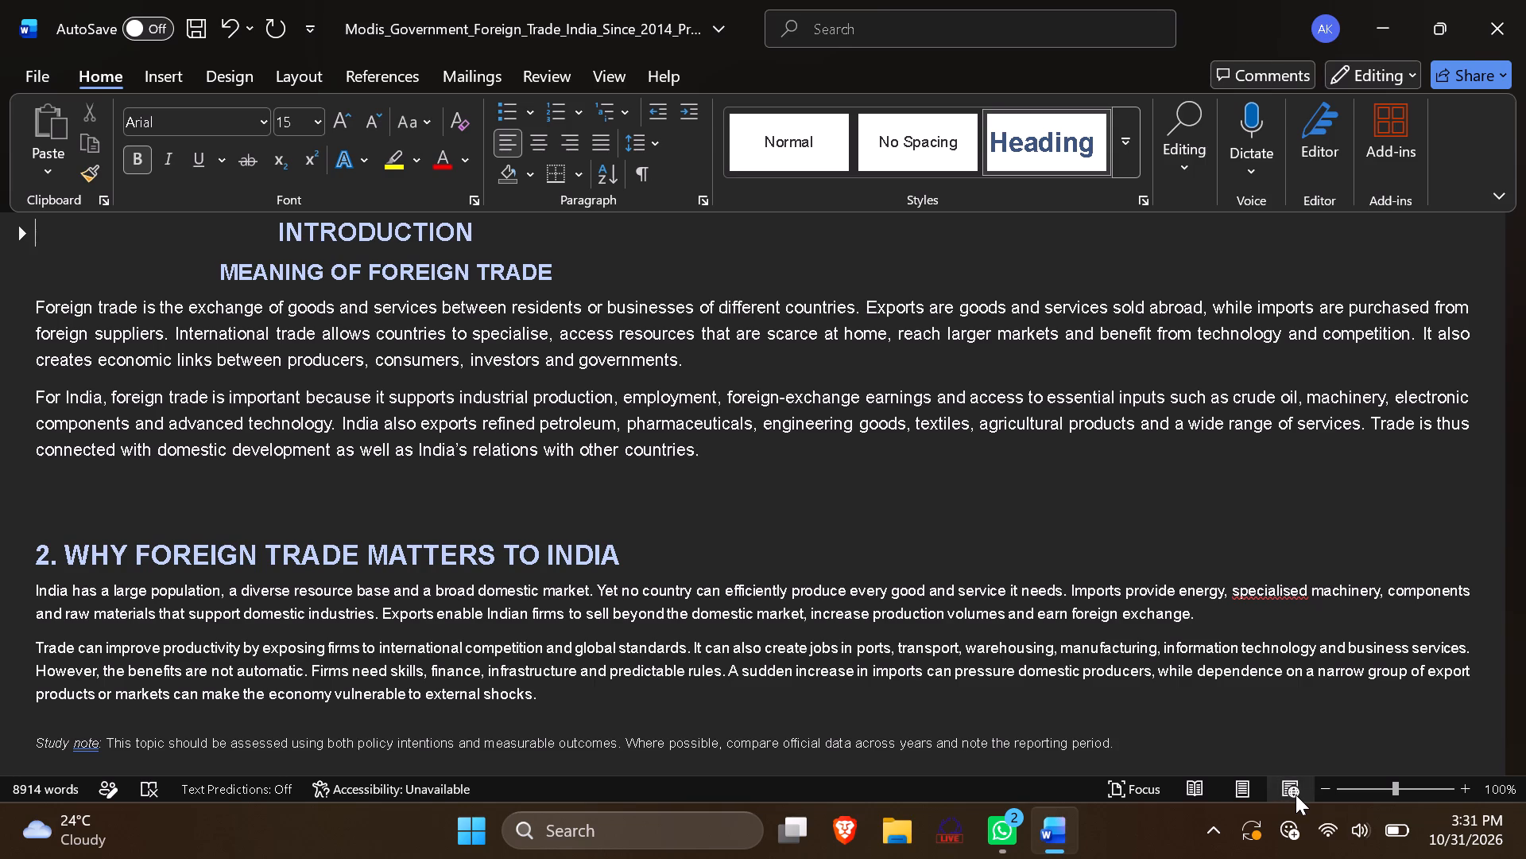
click(1296, 795)
click(1296, 795)
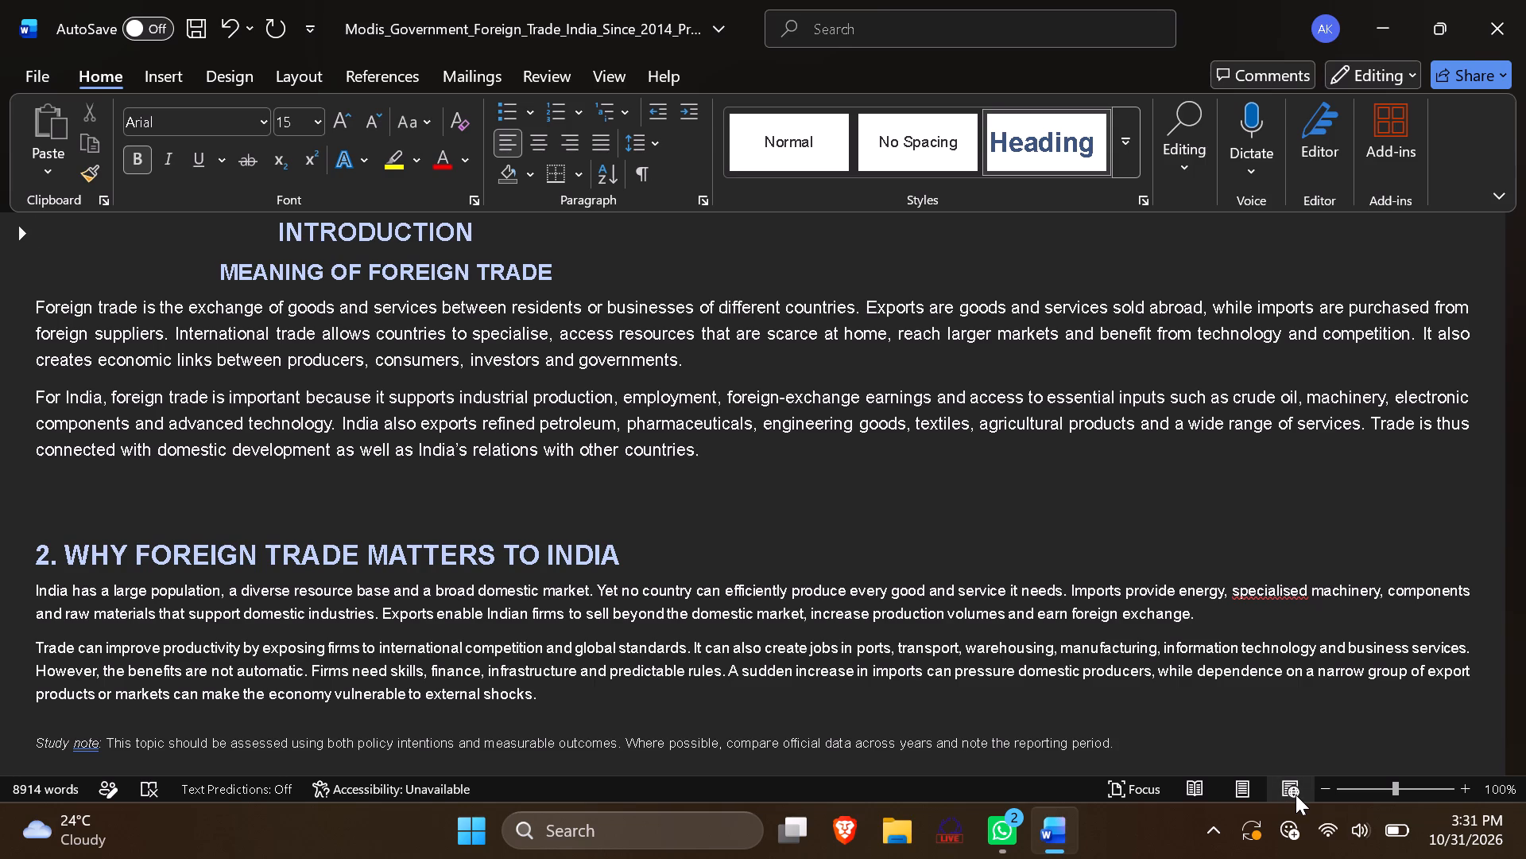
double_click(1296, 795)
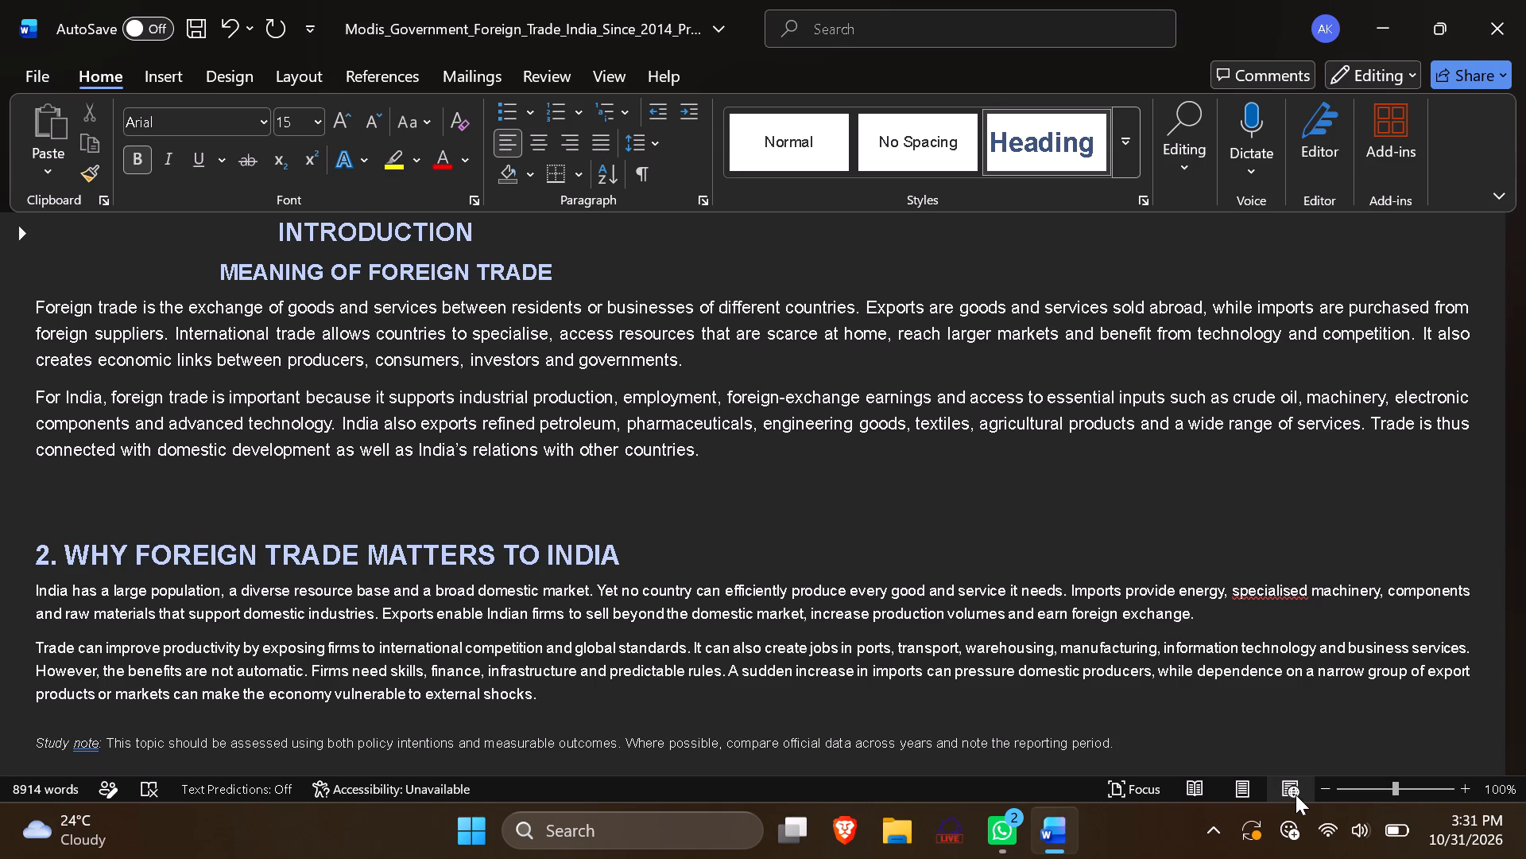
double_click(1296, 795)
double_click(1296, 795)
click(1232, 786)
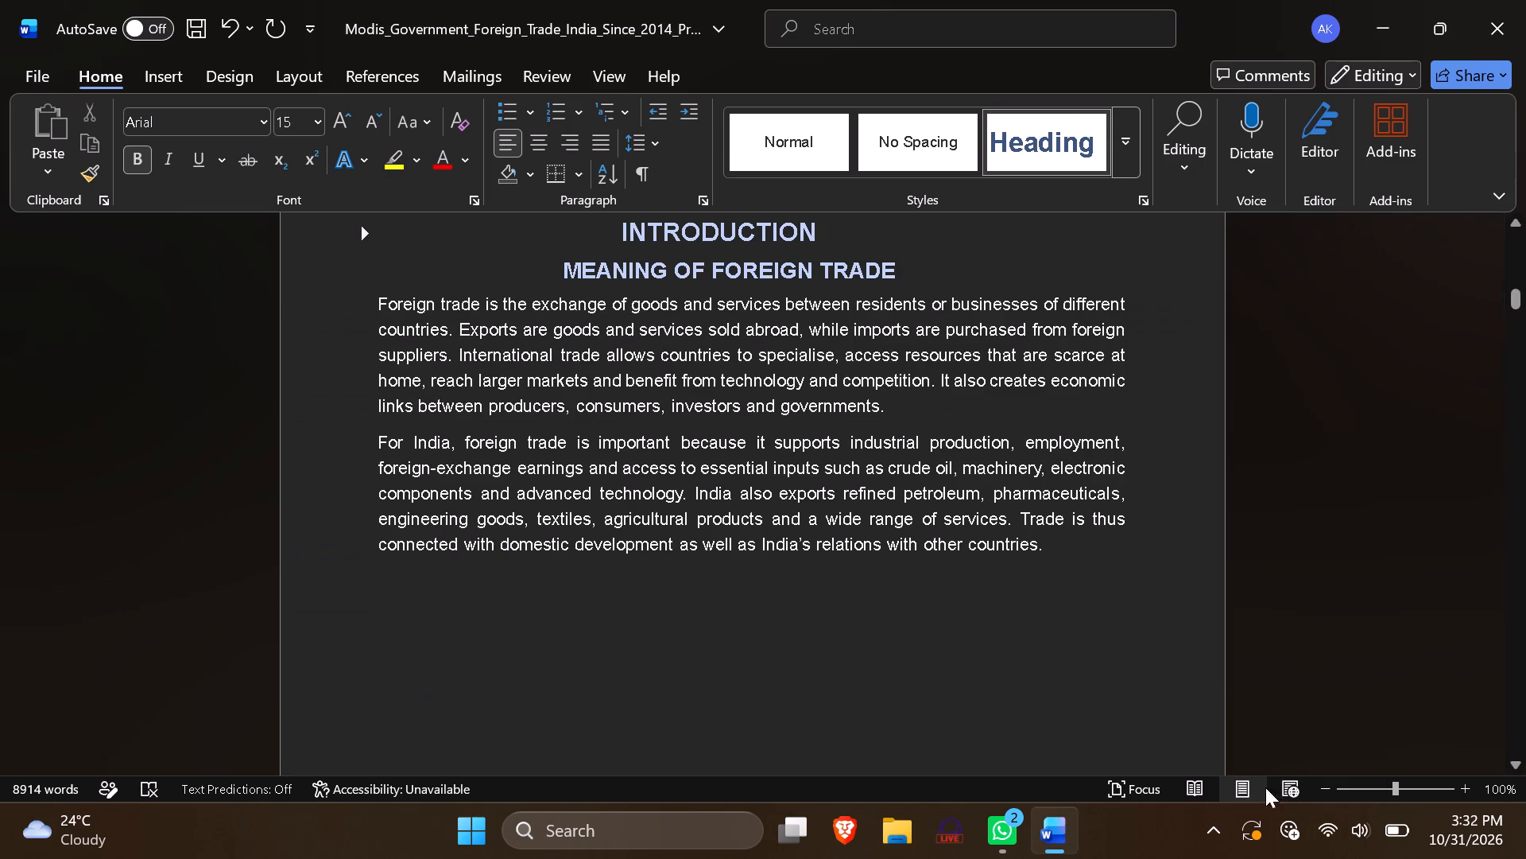
Insert a Continuous section break after the last paragraph under MEANING OF FOREIGN TRADE, which ends "relations with other countries.".
click(1349, 557)
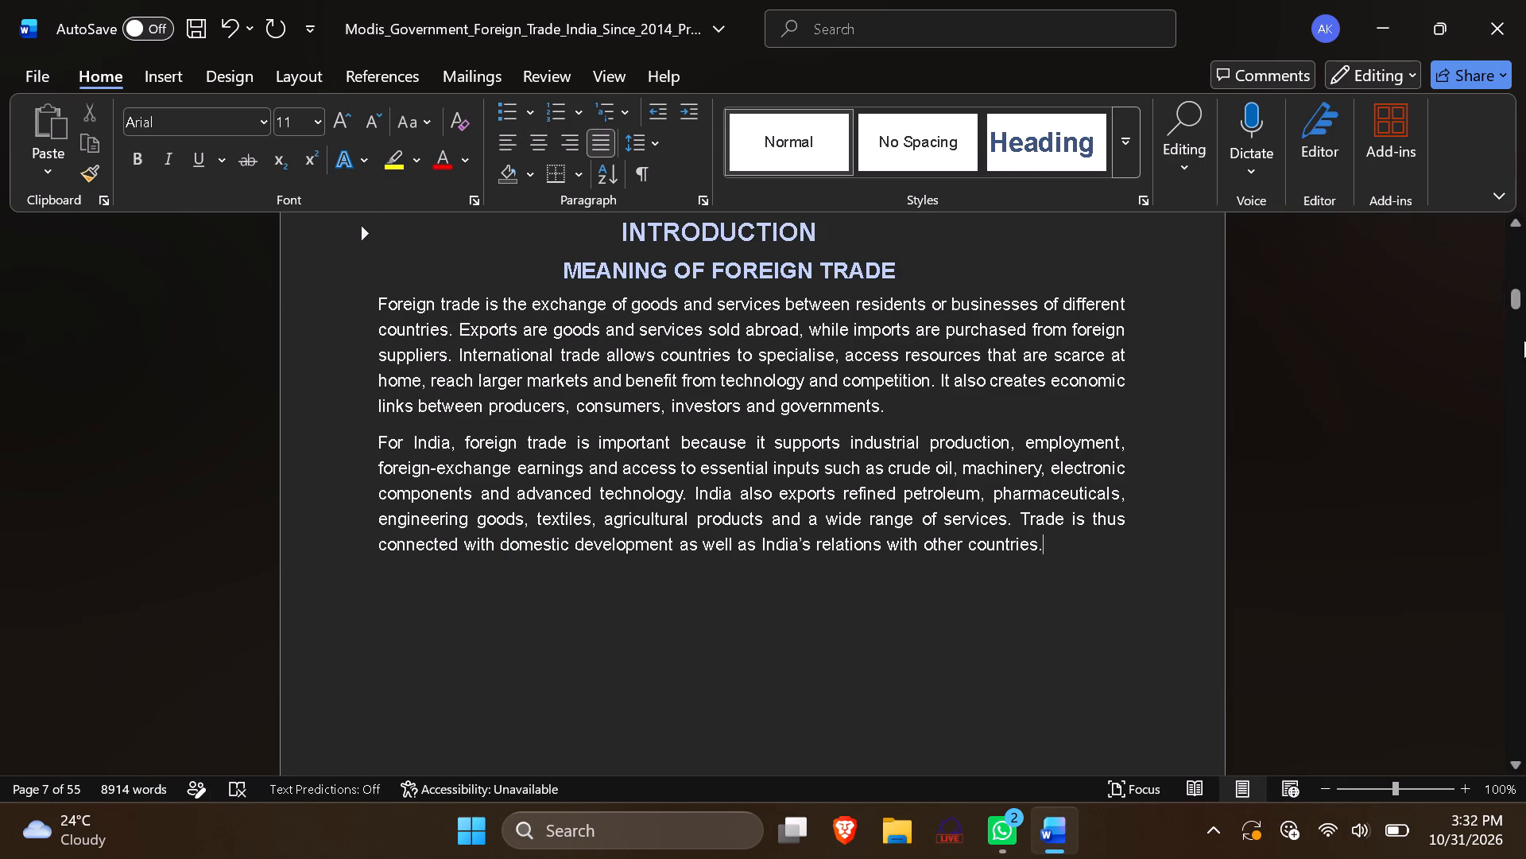
drag(1508, 239, 1518, 176)
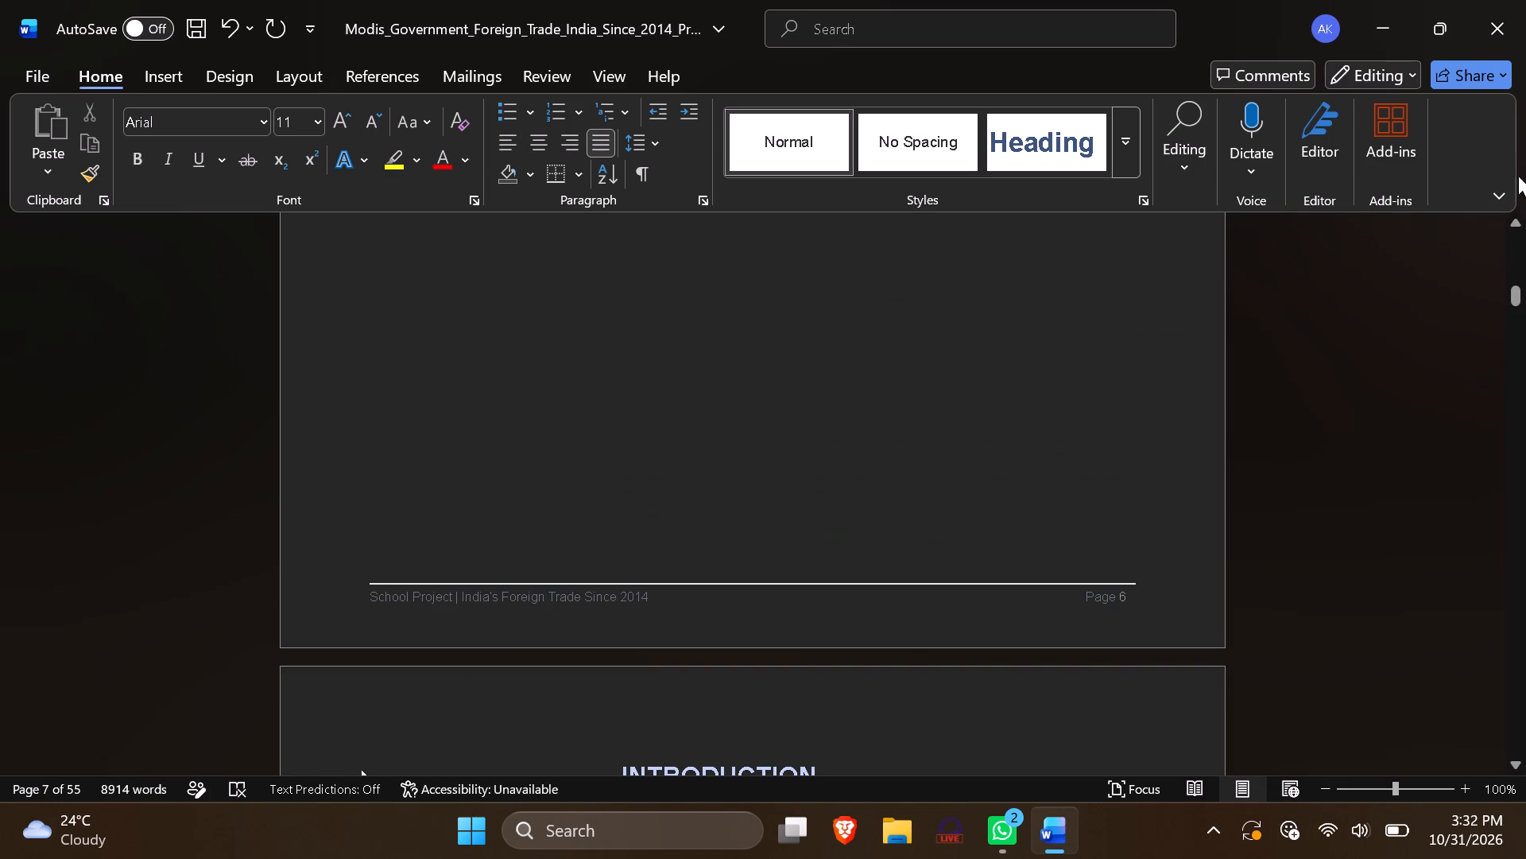
drag(1518, 176, 1500, 449)
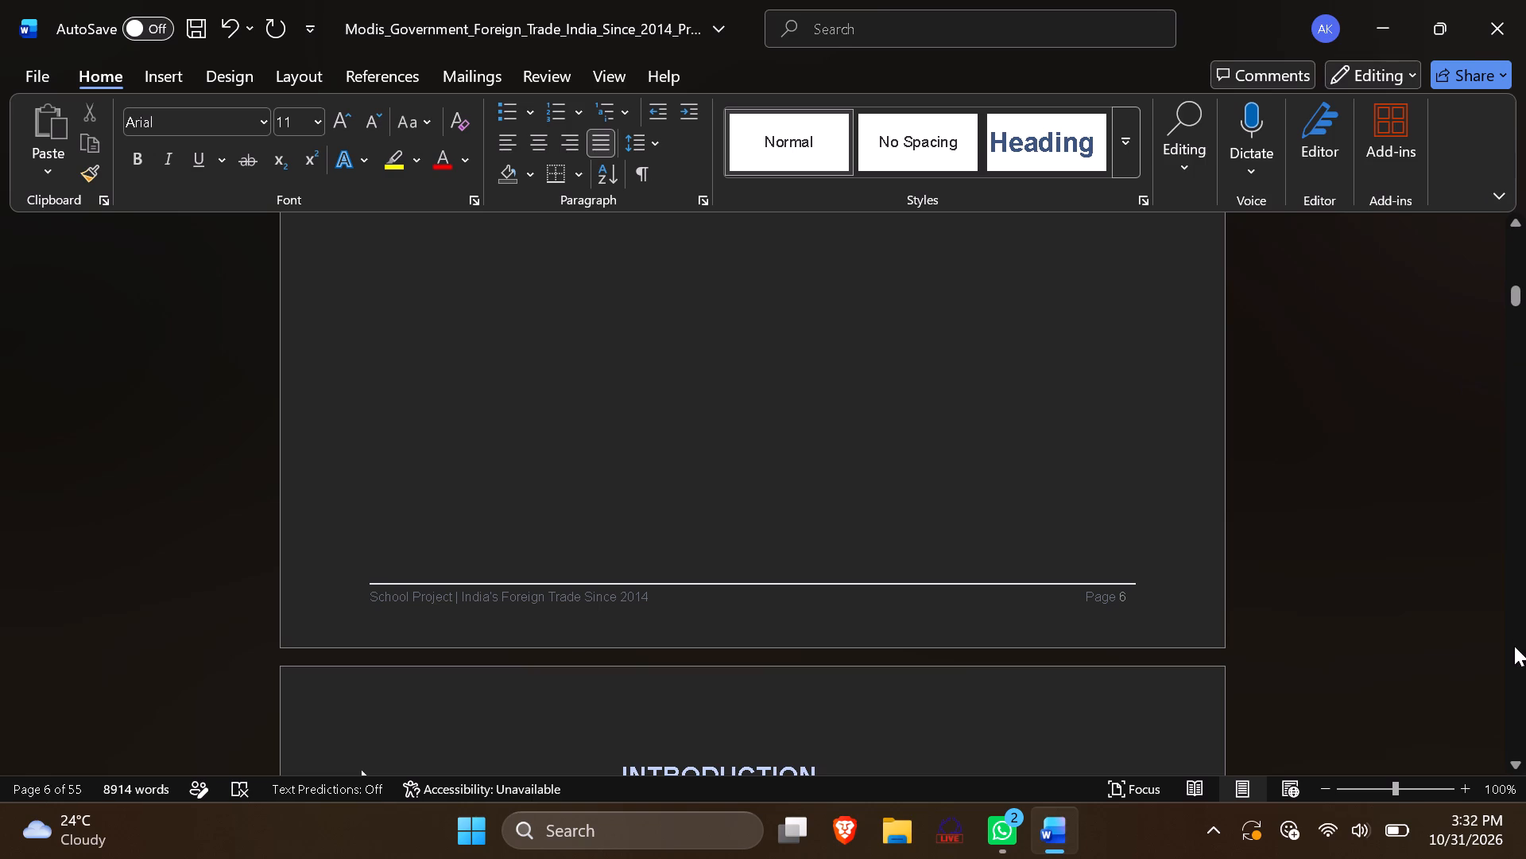
triple_click(1513, 761)
triple_click(1513, 761)
triple_click(1513, 761)
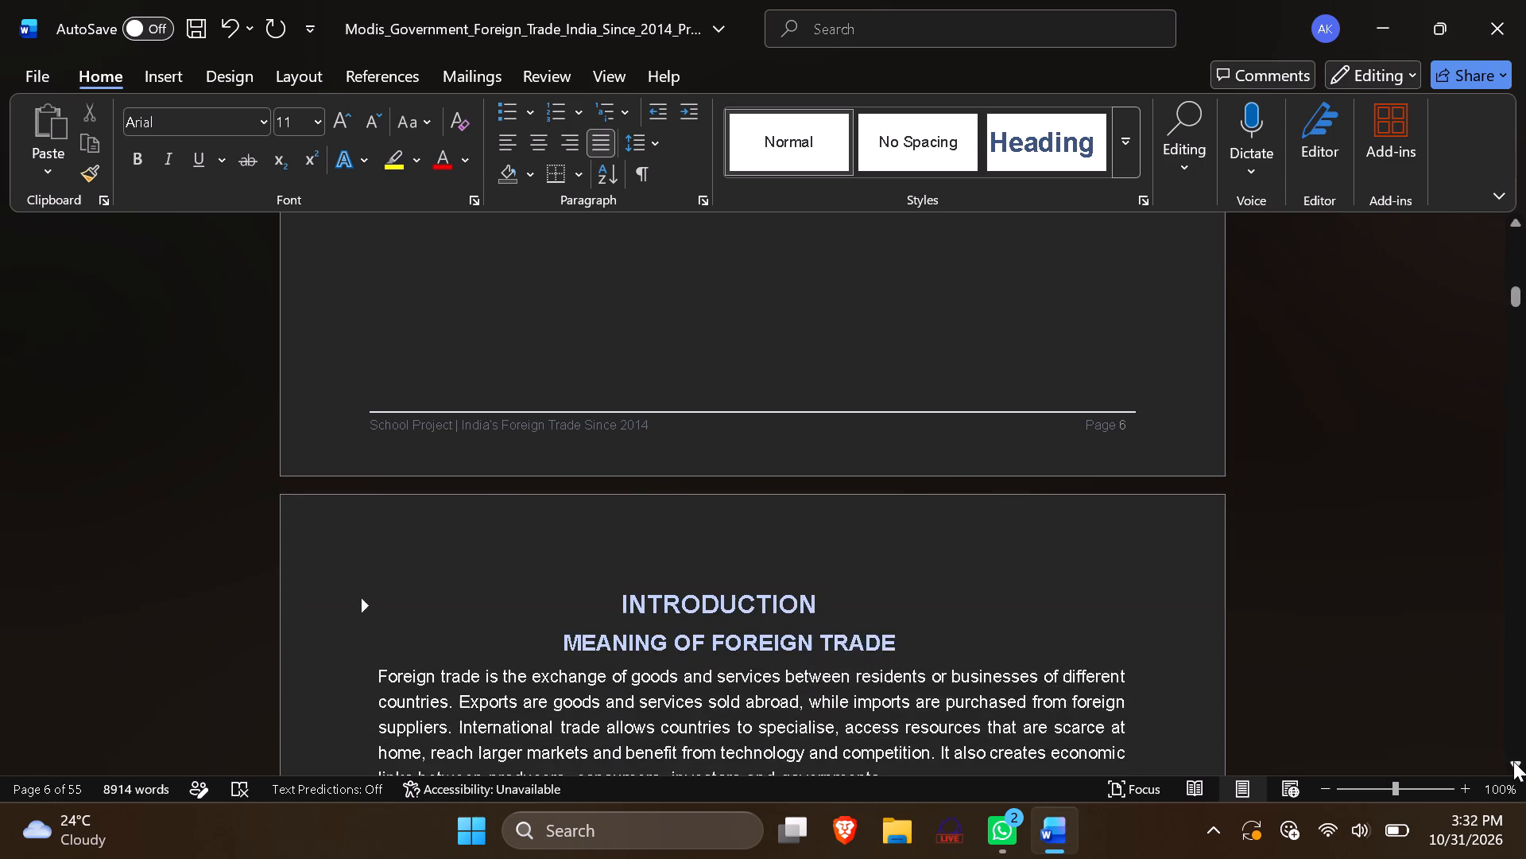
triple_click(1513, 761)
triple_click(1513, 761)
triple_click(1513, 761)
triple_click(1513, 761)
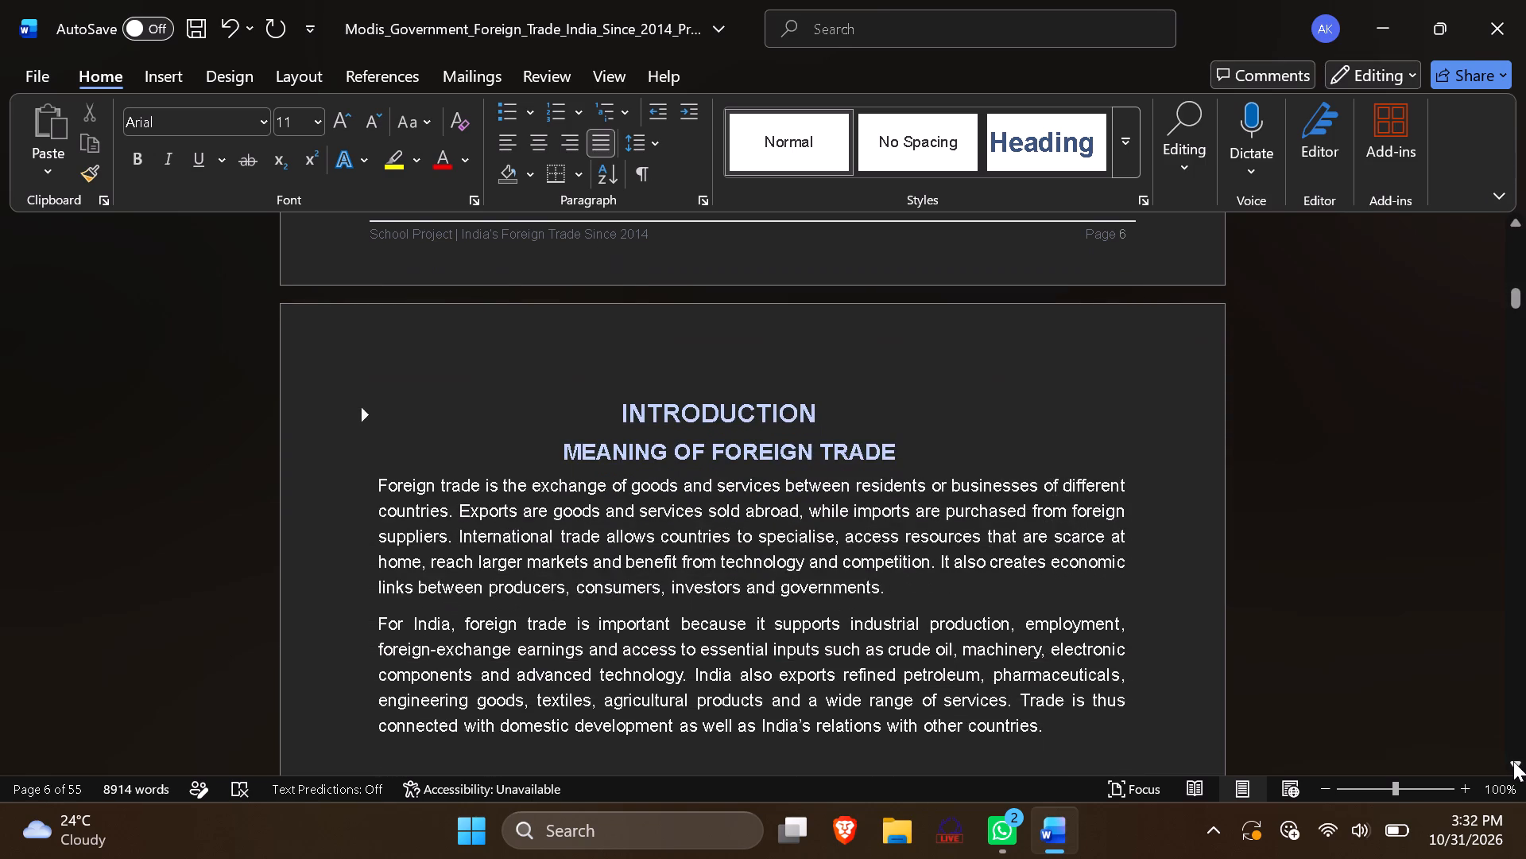
triple_click(1513, 761)
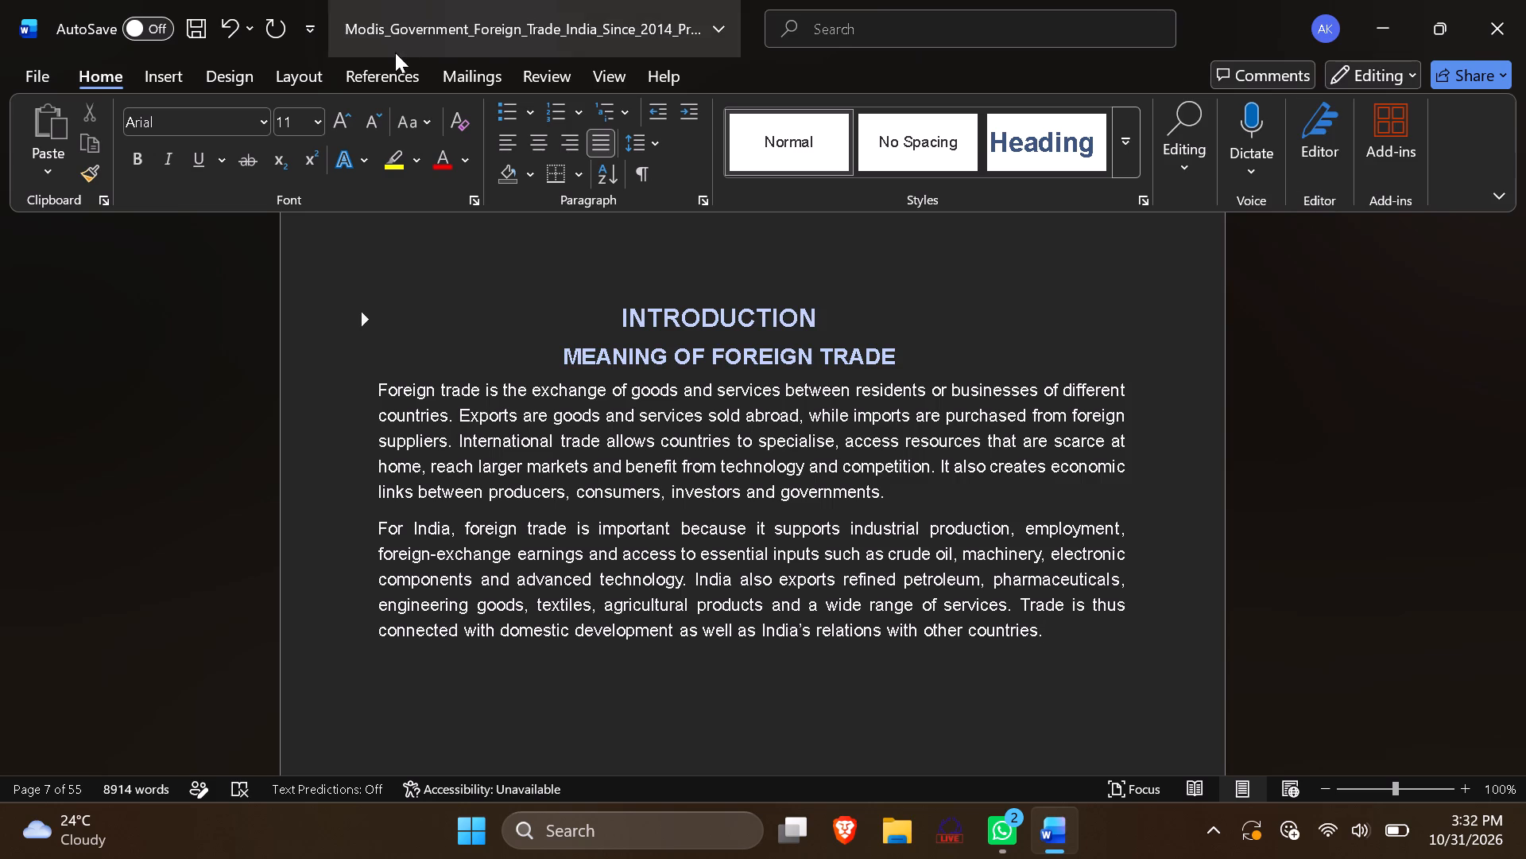
click(297, 70)
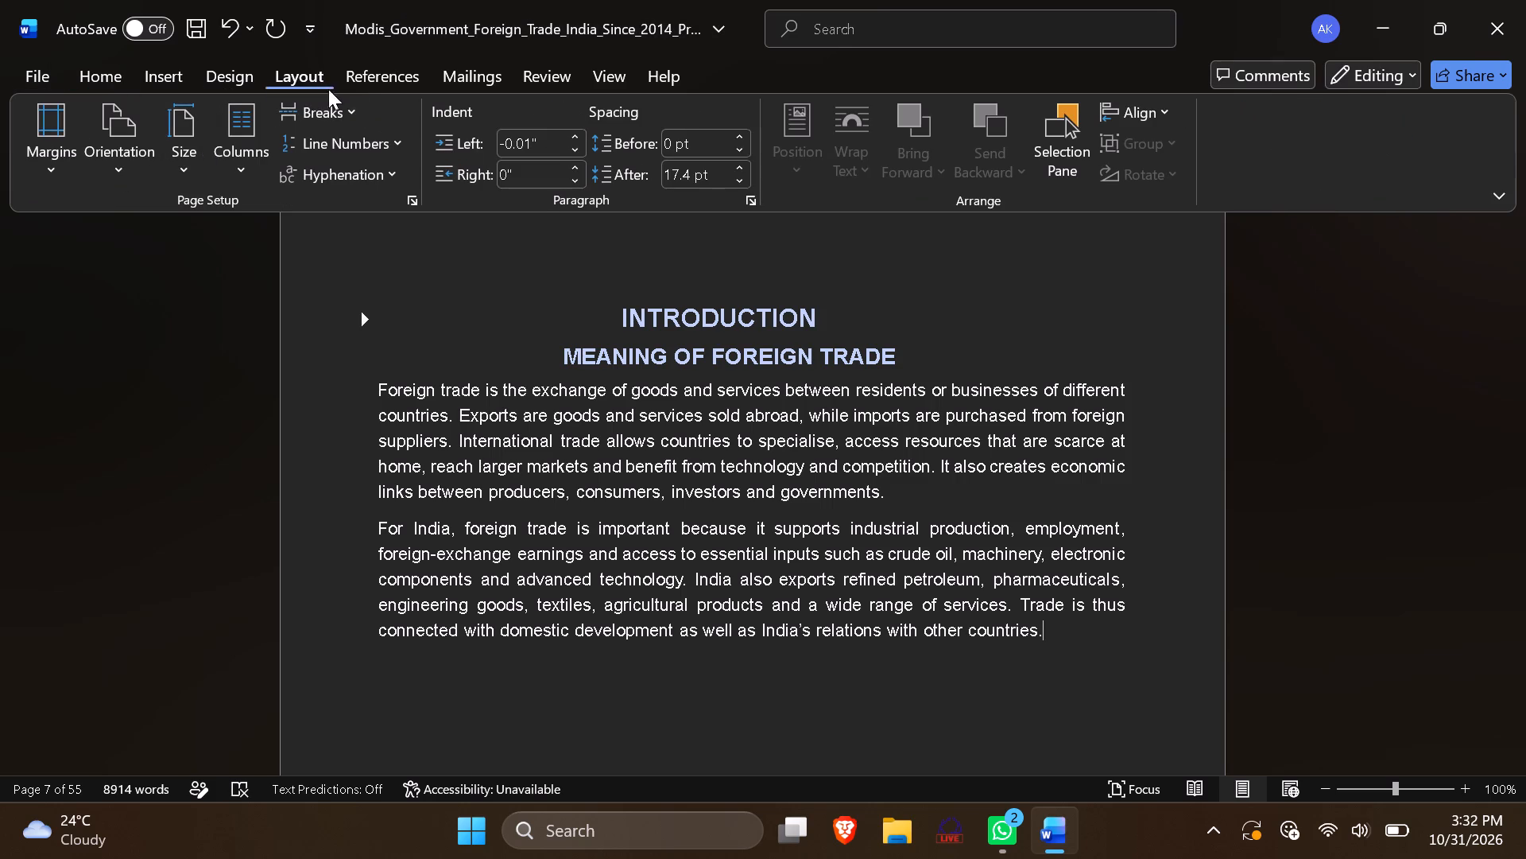
click(342, 107)
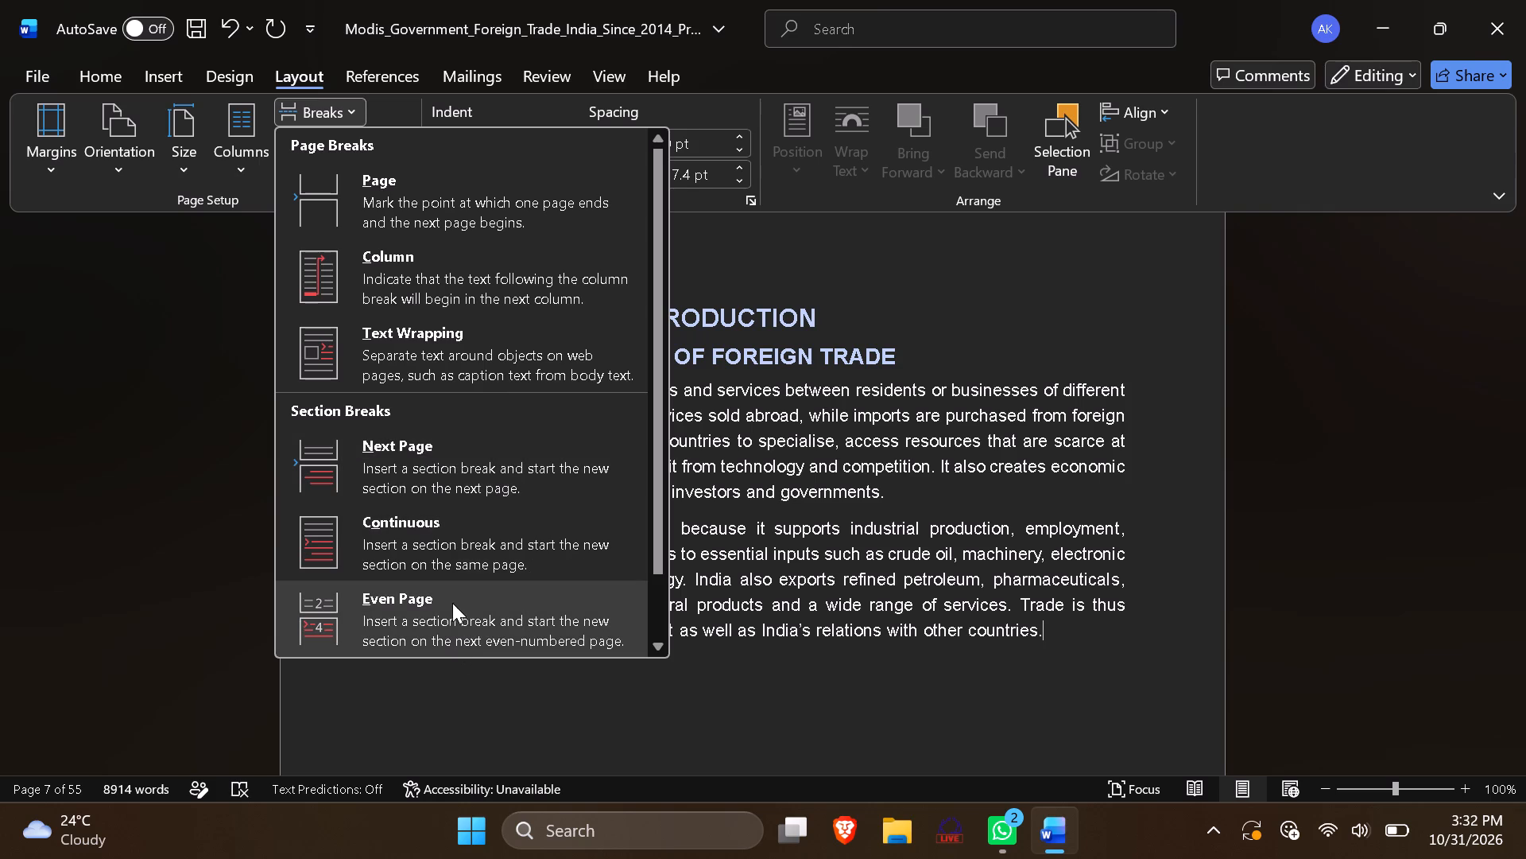
triple_click(654, 643)
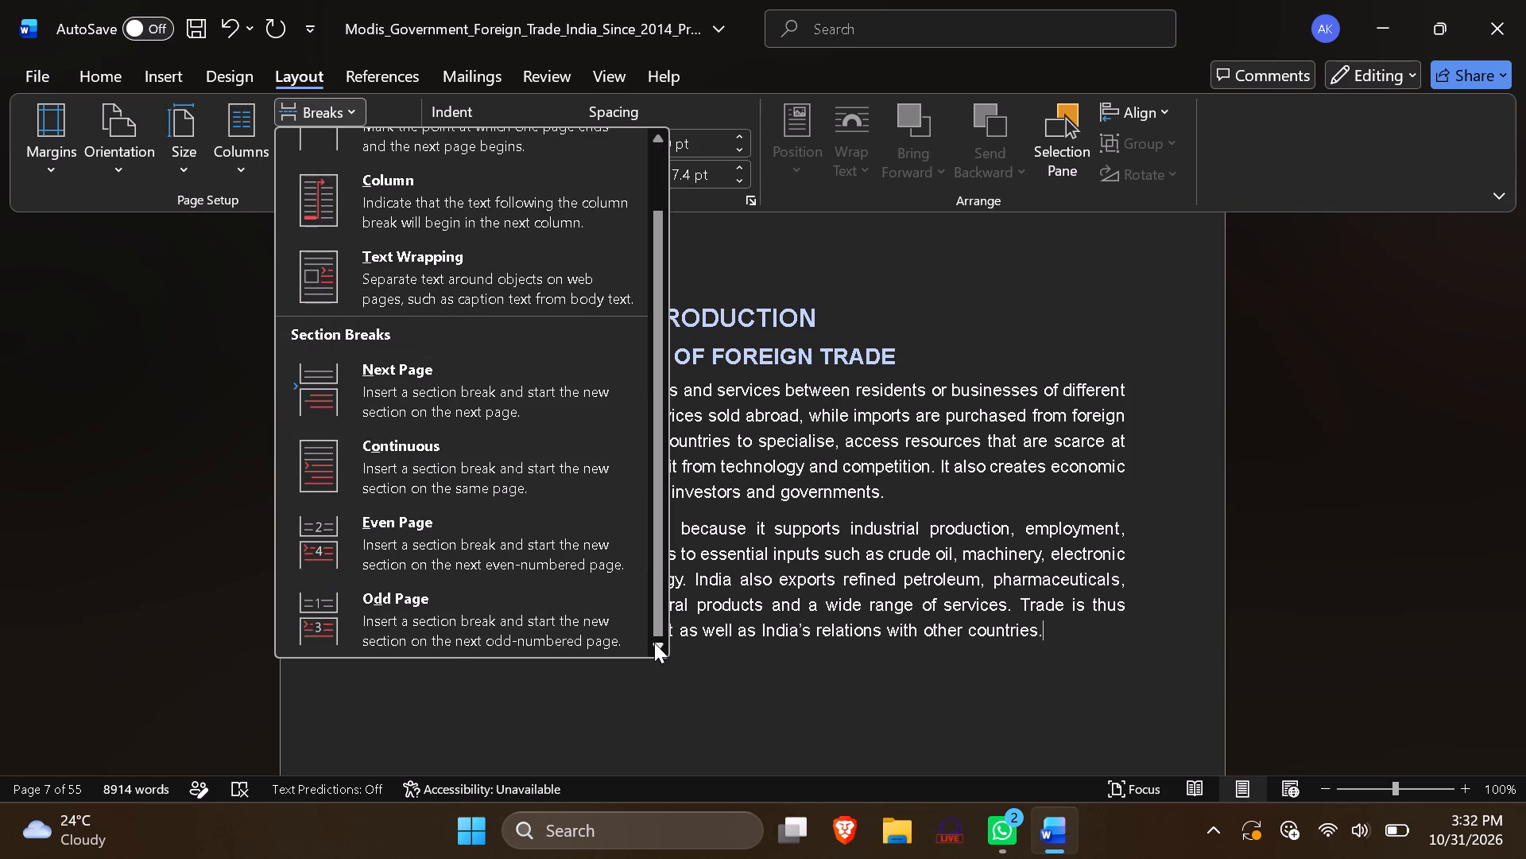
click(654, 643)
click(654, 643)
drag(654, 220, 598, 6)
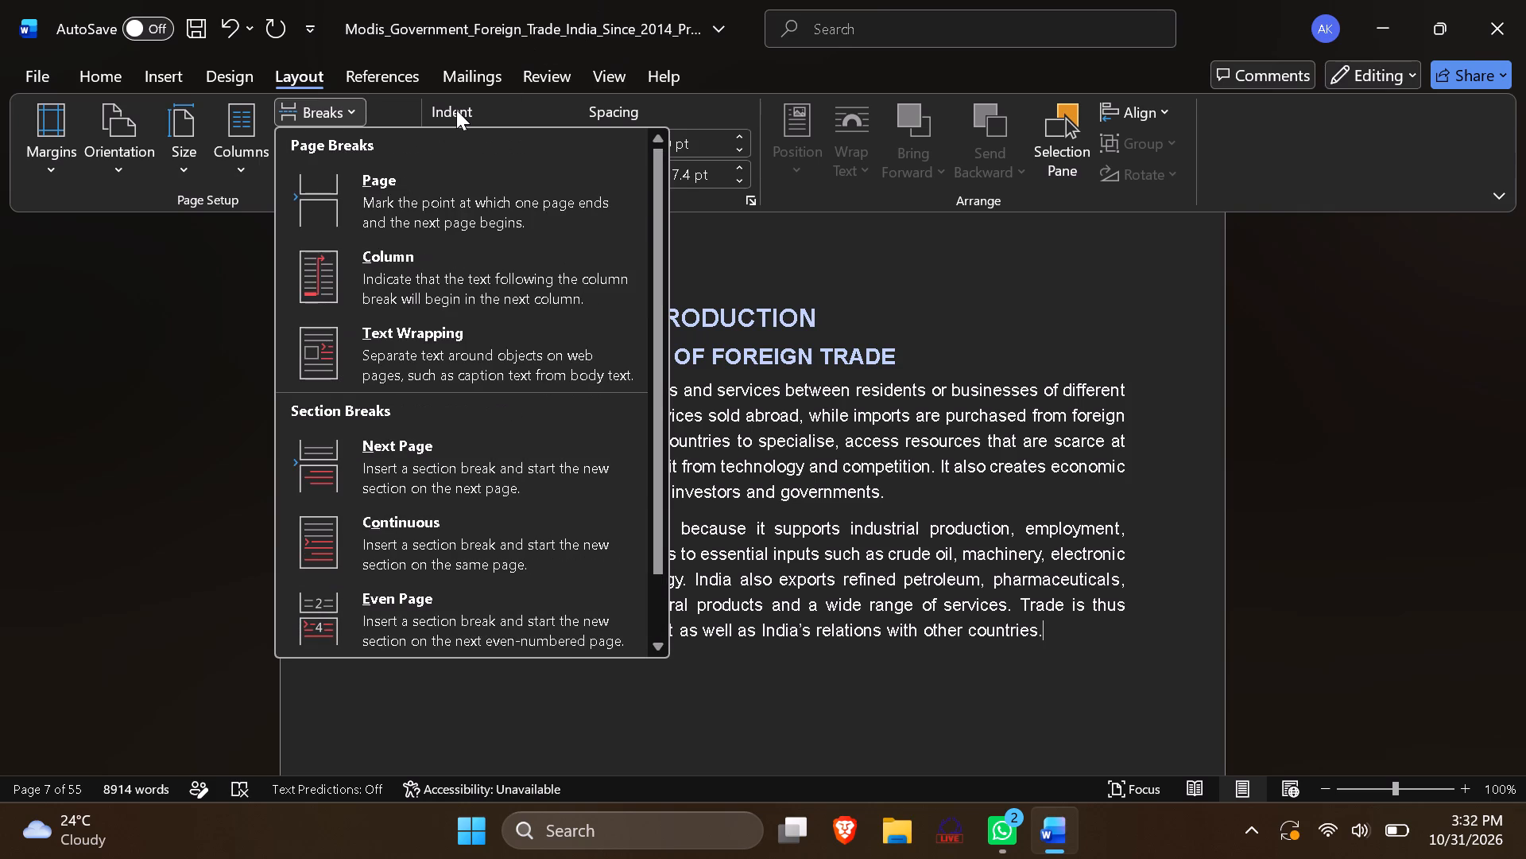
click(456, 110)
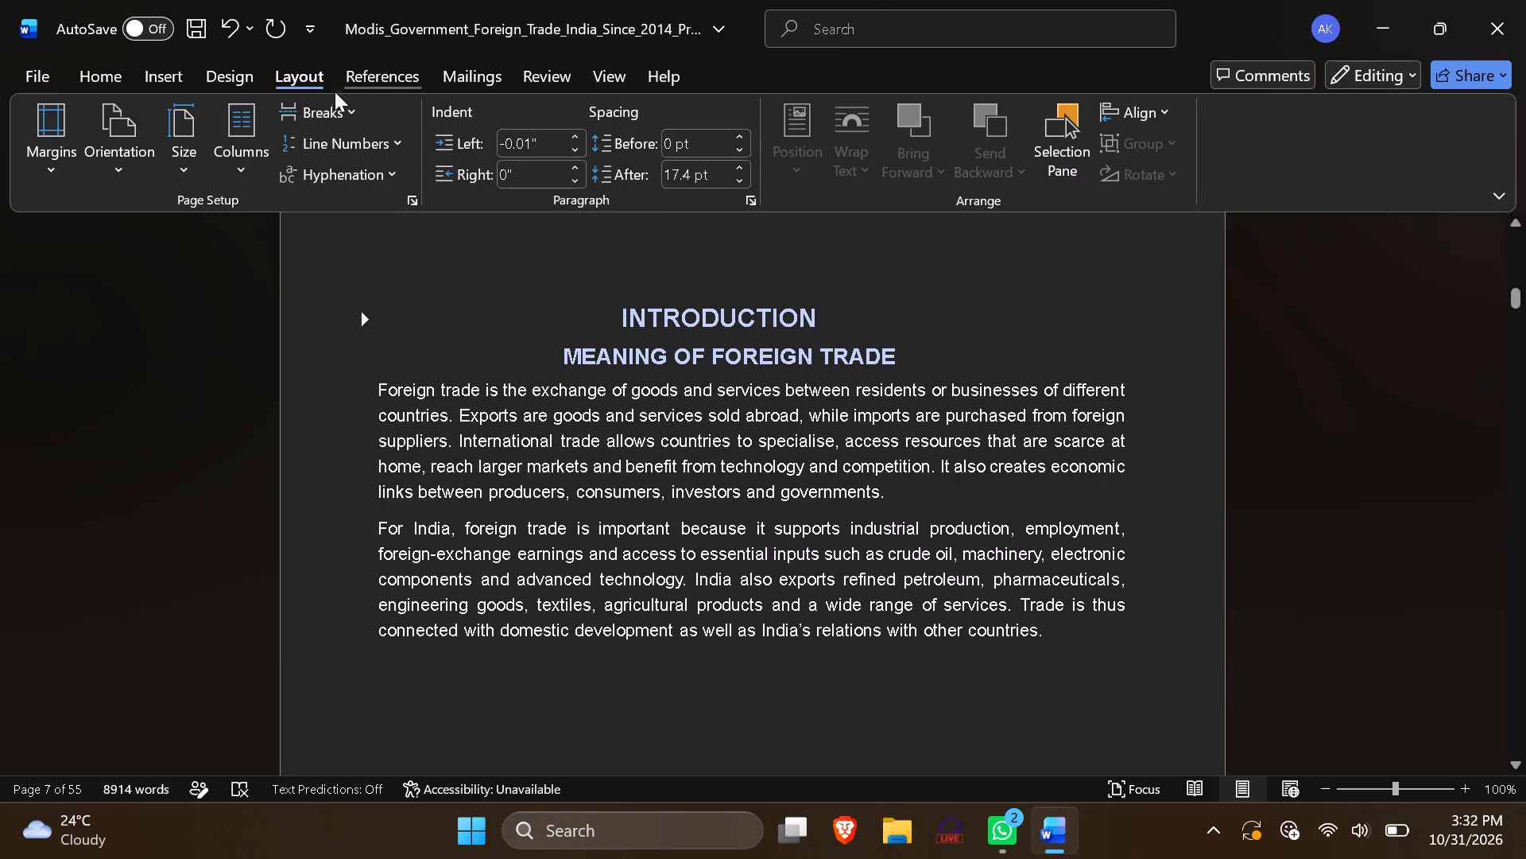
click(316, 103)
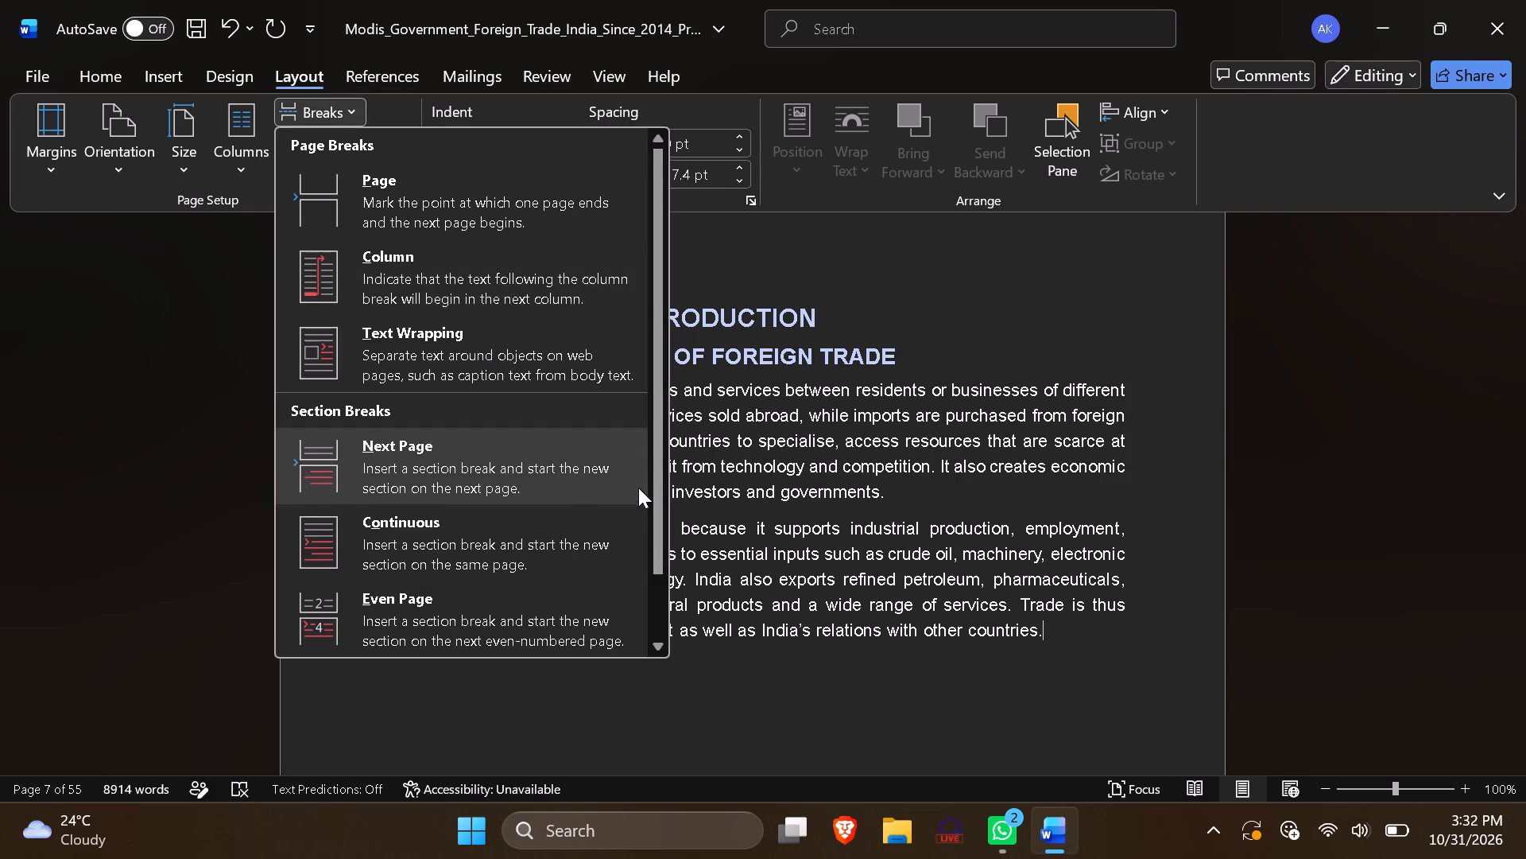
drag(661, 471, 674, 573)
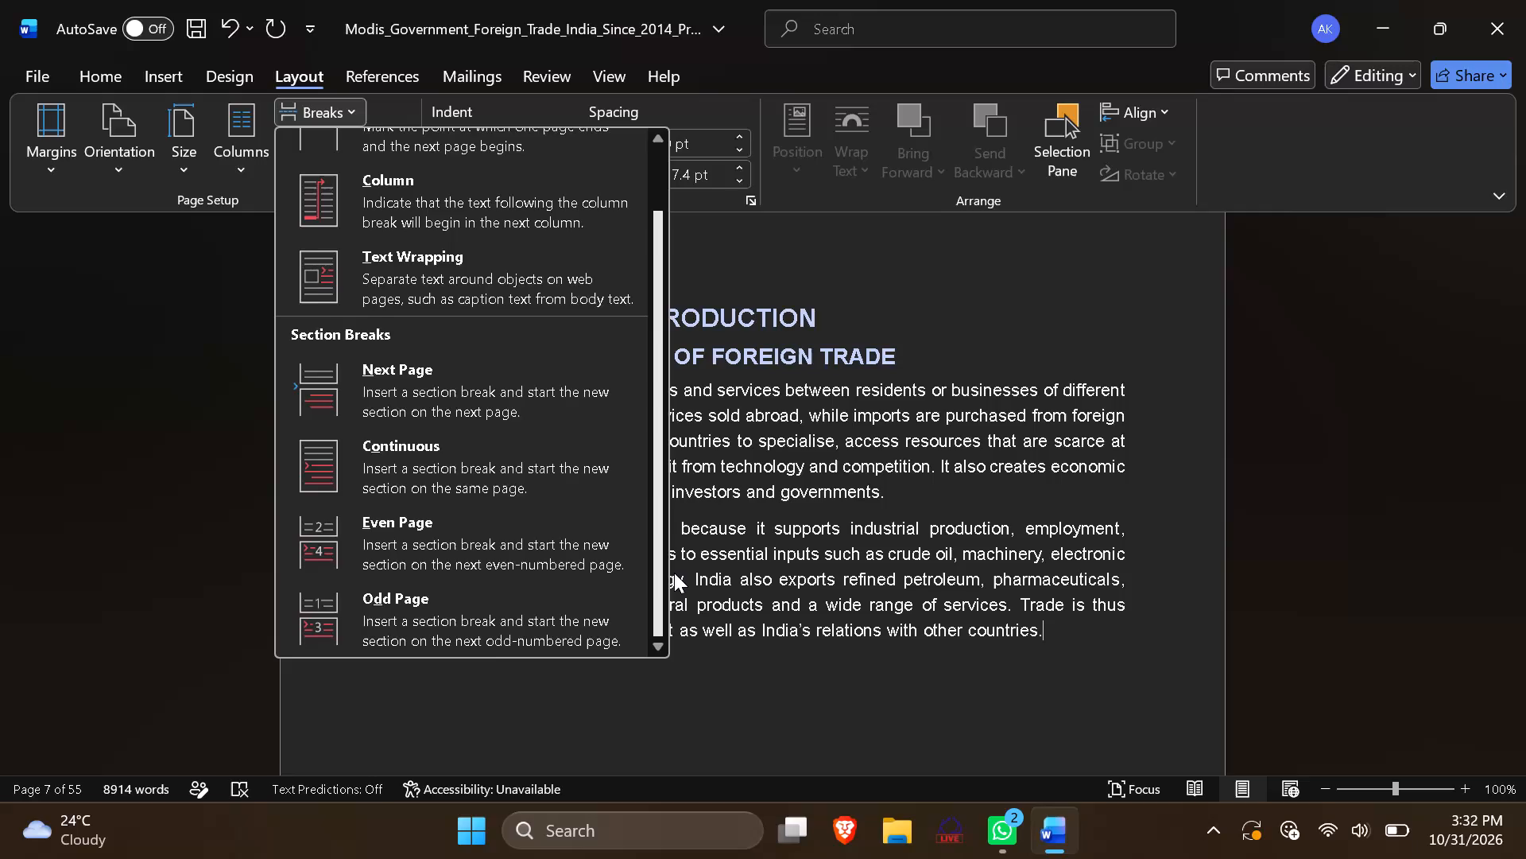
drag(674, 573, 662, 512)
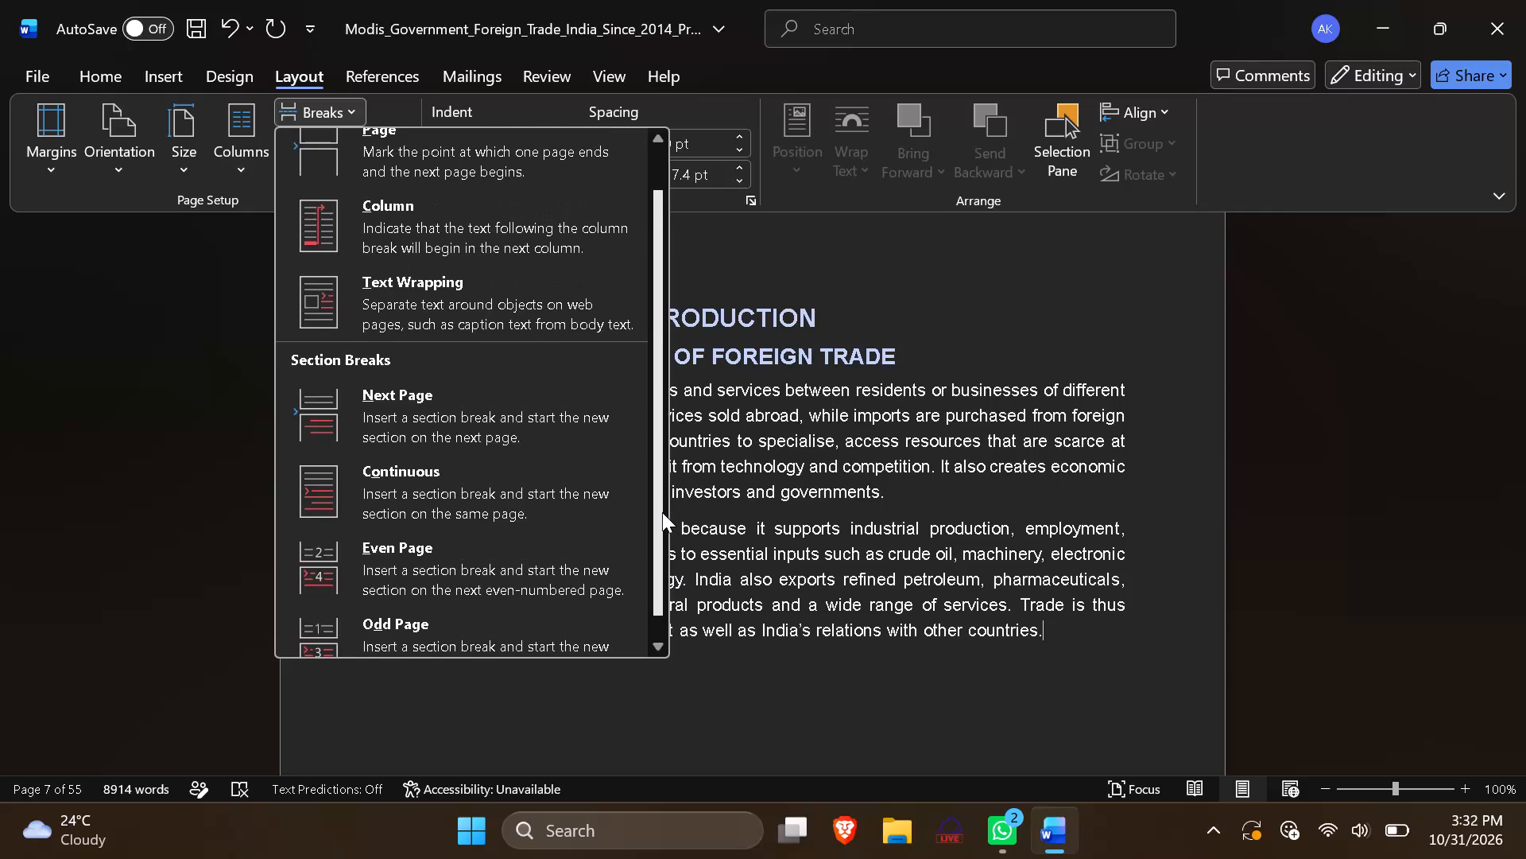
drag(662, 512, 641, 457)
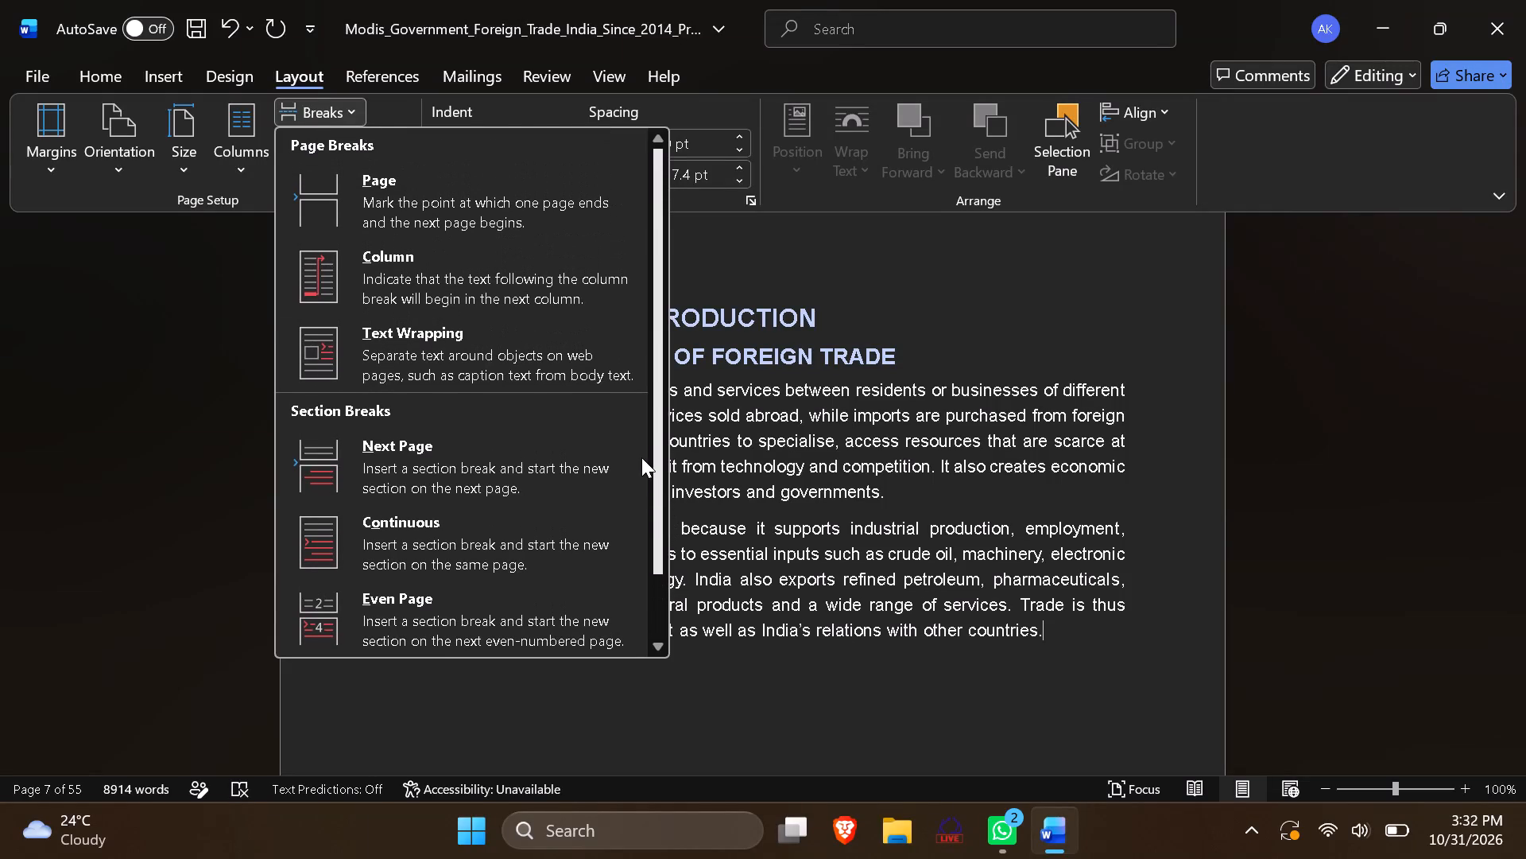
drag(641, 457, 641, 457)
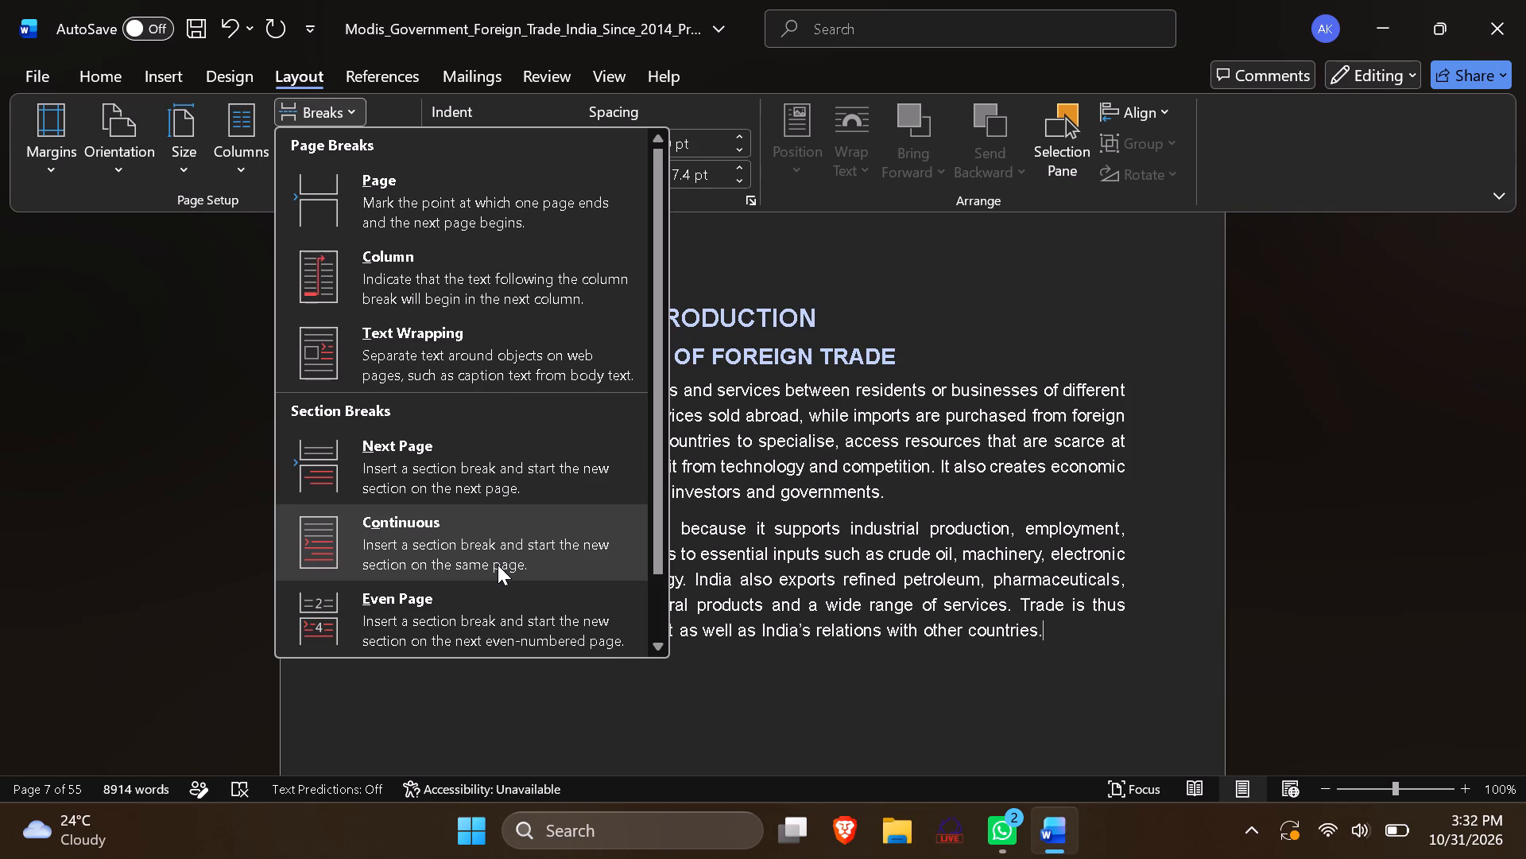
click(498, 565)
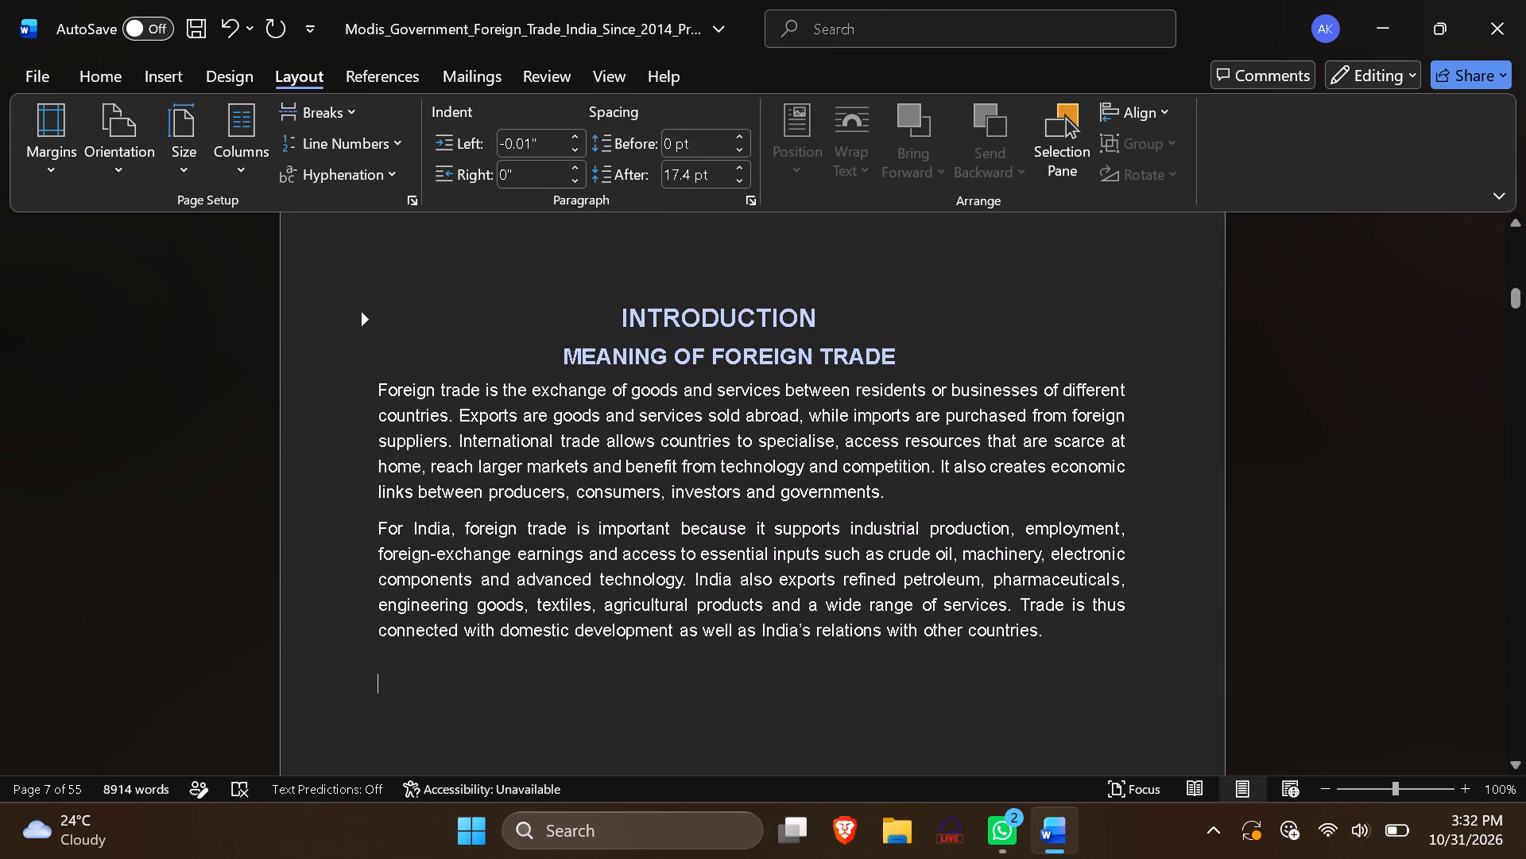
click(319, 117)
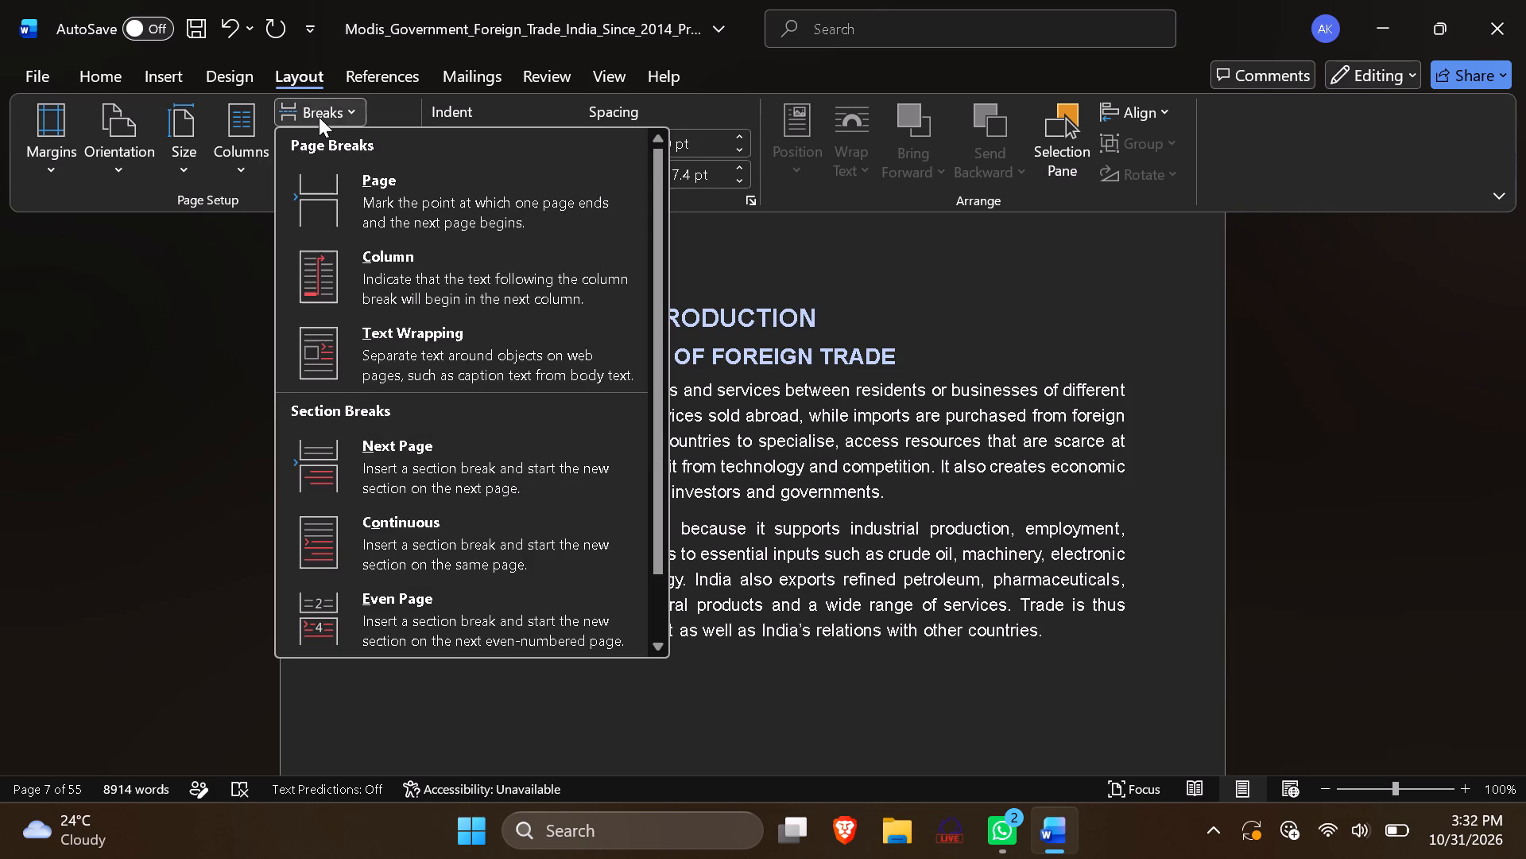
click(319, 117)
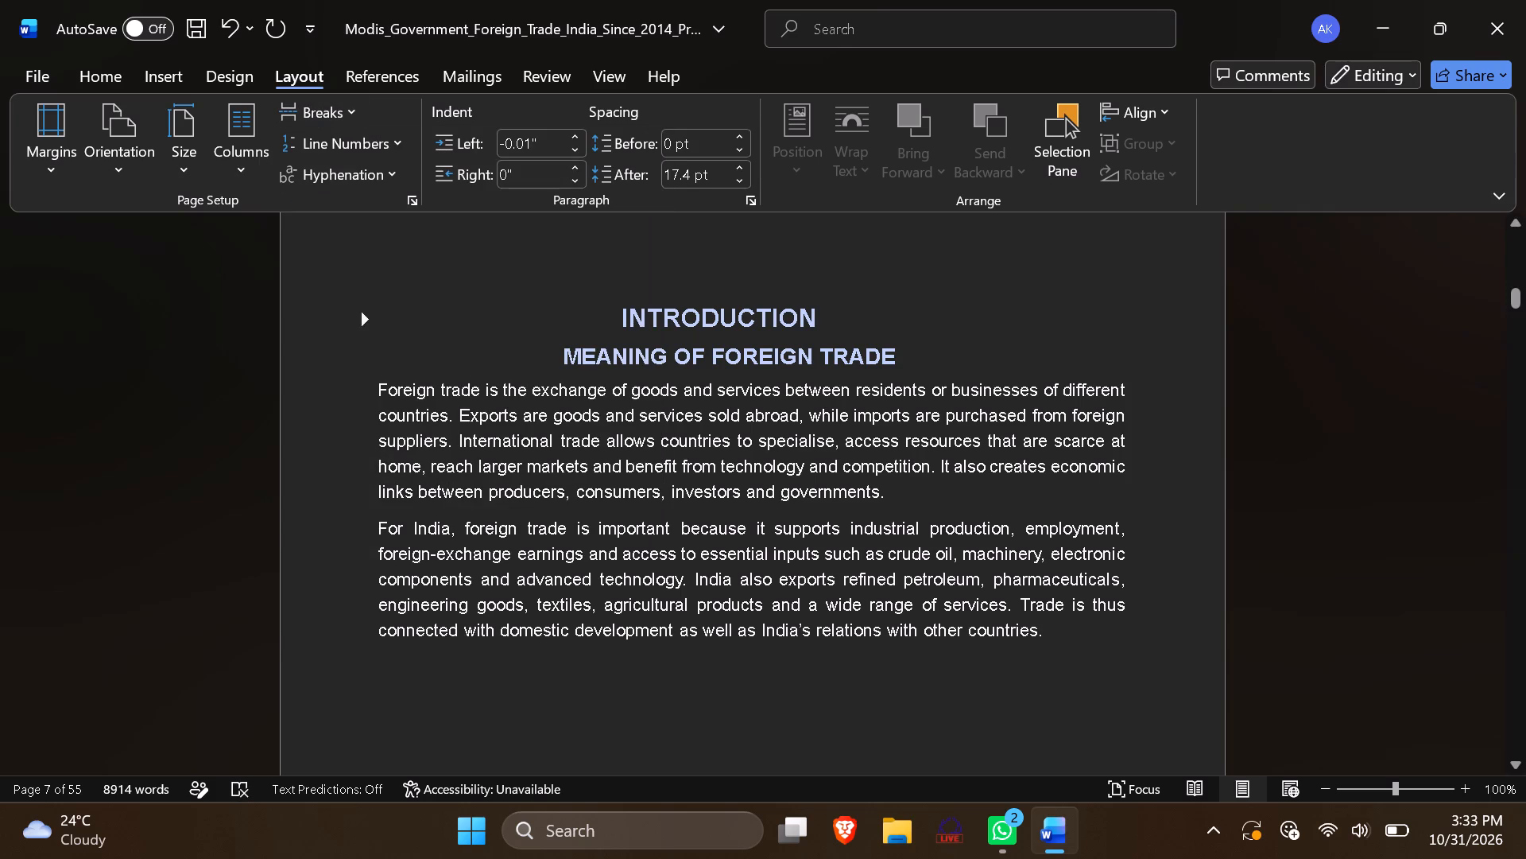
key(Escape)
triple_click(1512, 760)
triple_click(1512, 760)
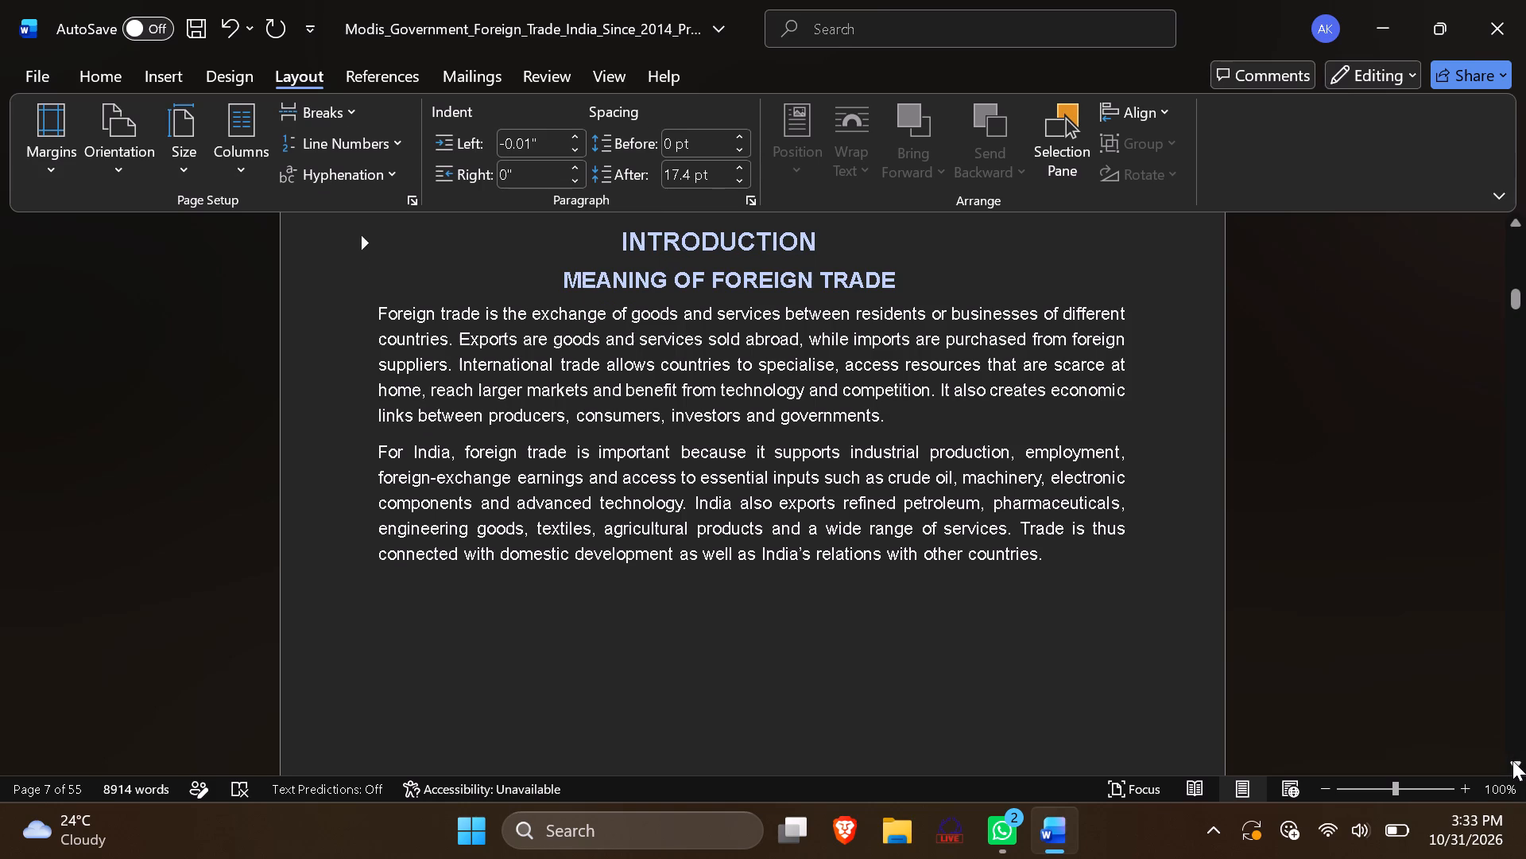
Delete the text "School Project | India's Foreign Trade Since 2014" from the Section 1 footer, leaving the page number in place.
triple_click(1512, 760)
triple_click(1512, 760)
double_click(1512, 760)
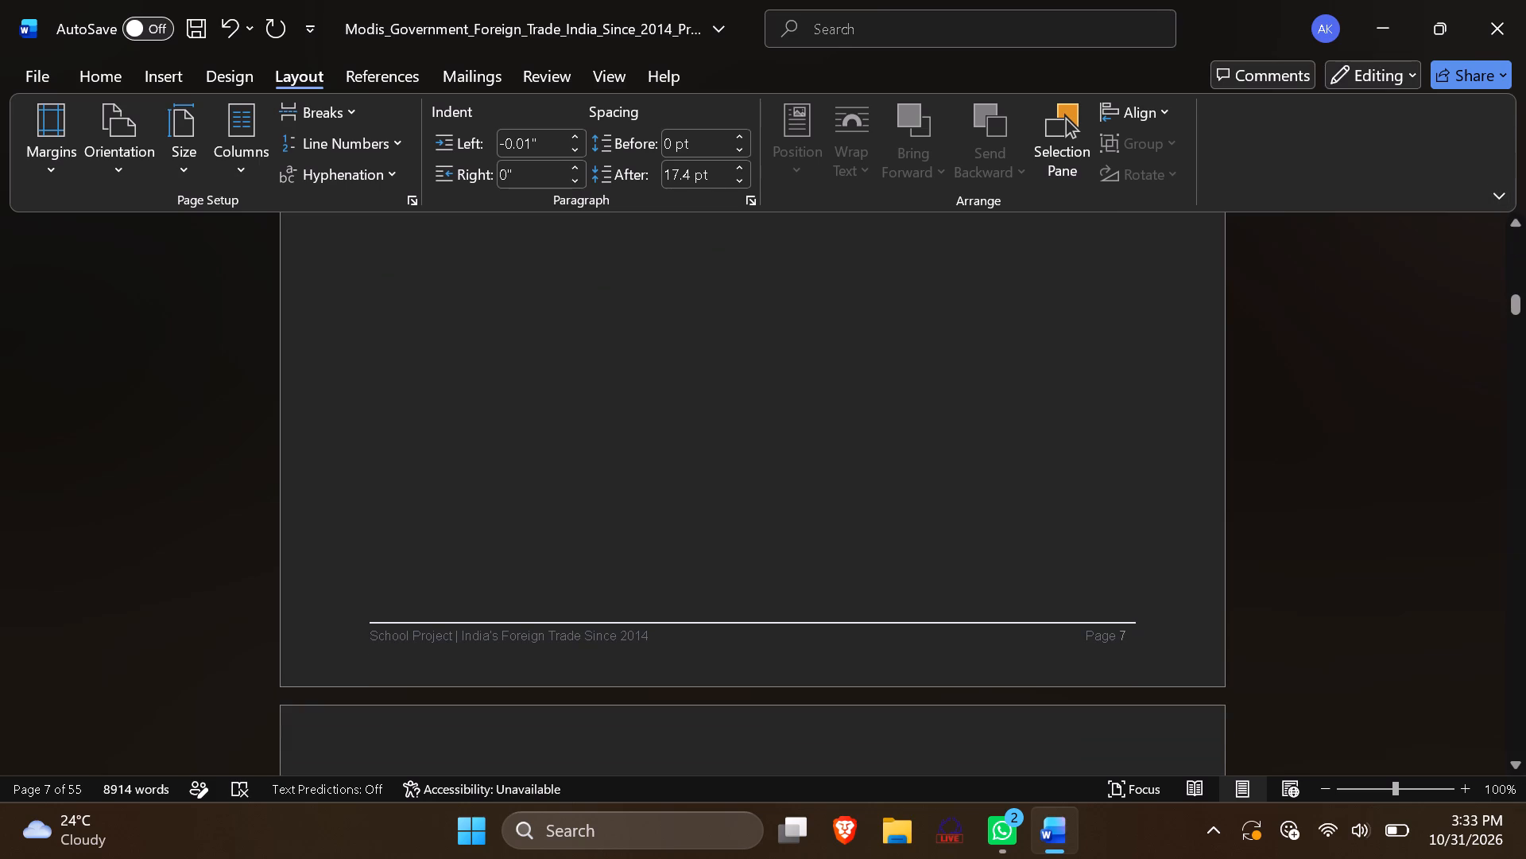
click(644, 633)
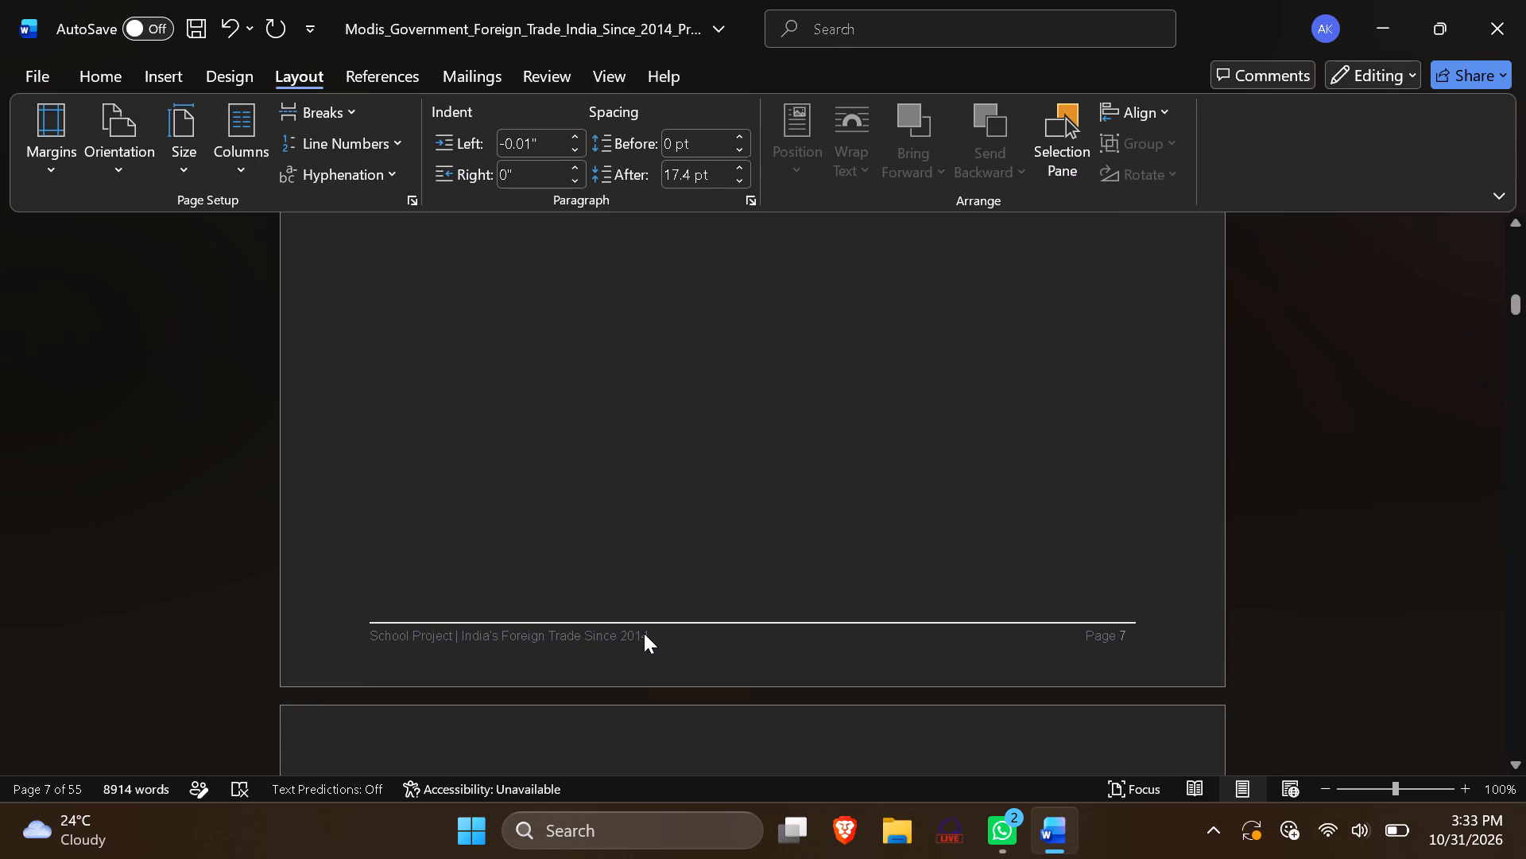
double_click(645, 637)
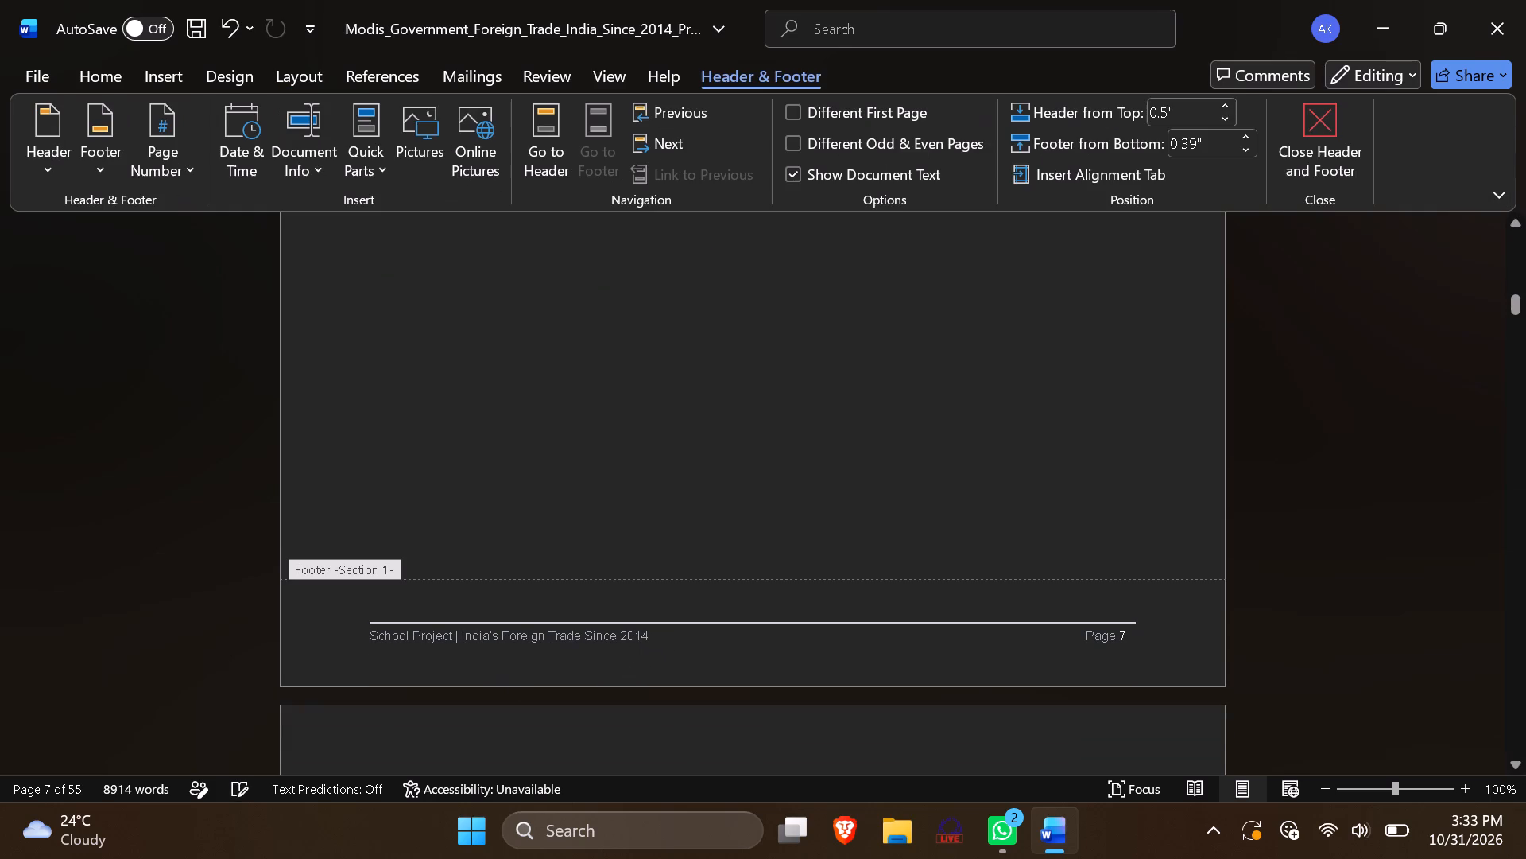
key(Delete)
key(Delete)
key(Delete)
key(Delete)
key(Delete)
key(Delete)
key(Delete)
key(Delete)
key(Delete)
key(Delete)
key(Delete)
key(Delete)
key(Delete)
key(Delete)
key(Delete)
key(Delete)
key(Delete)
key(Delete)
key(Delete)
key(Delete)
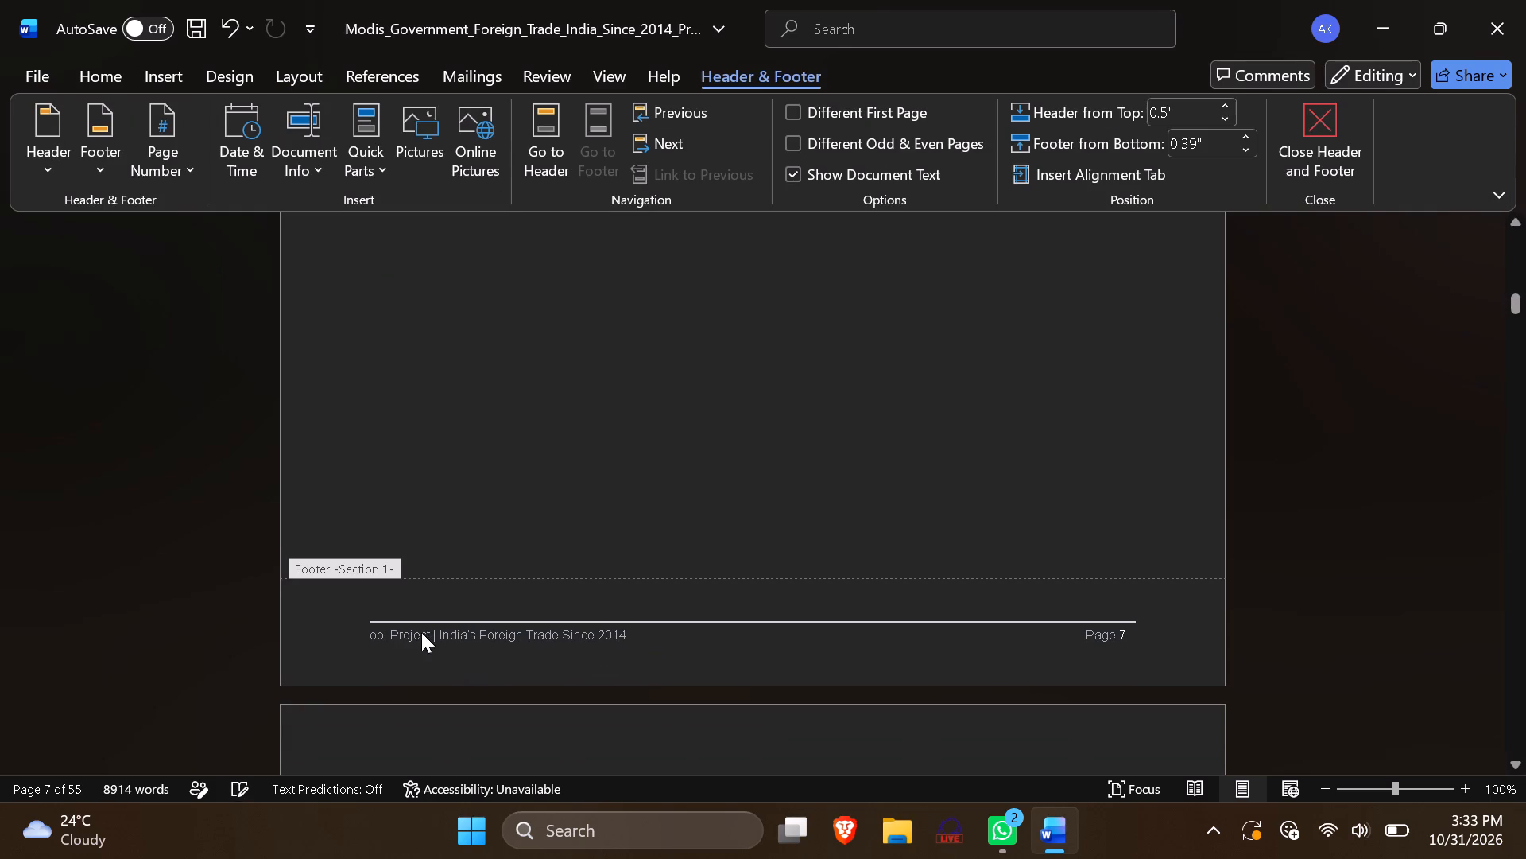
key(Delete)
key(Delete)
key(Delete)
key(Delete)
key(Delete)
key(Delete)
key(Delete)
key(Delete)
key(Delete)
key(Delete)
key(Delete)
key(Delete)
key(Delete)
key(Delete)
key(Delete)
key(Delete)
key(Delete)
key(Delete)
key(Delete)
key(Delete)
key(Delete)
key(Delete)
key(Delete)
key(Delete)
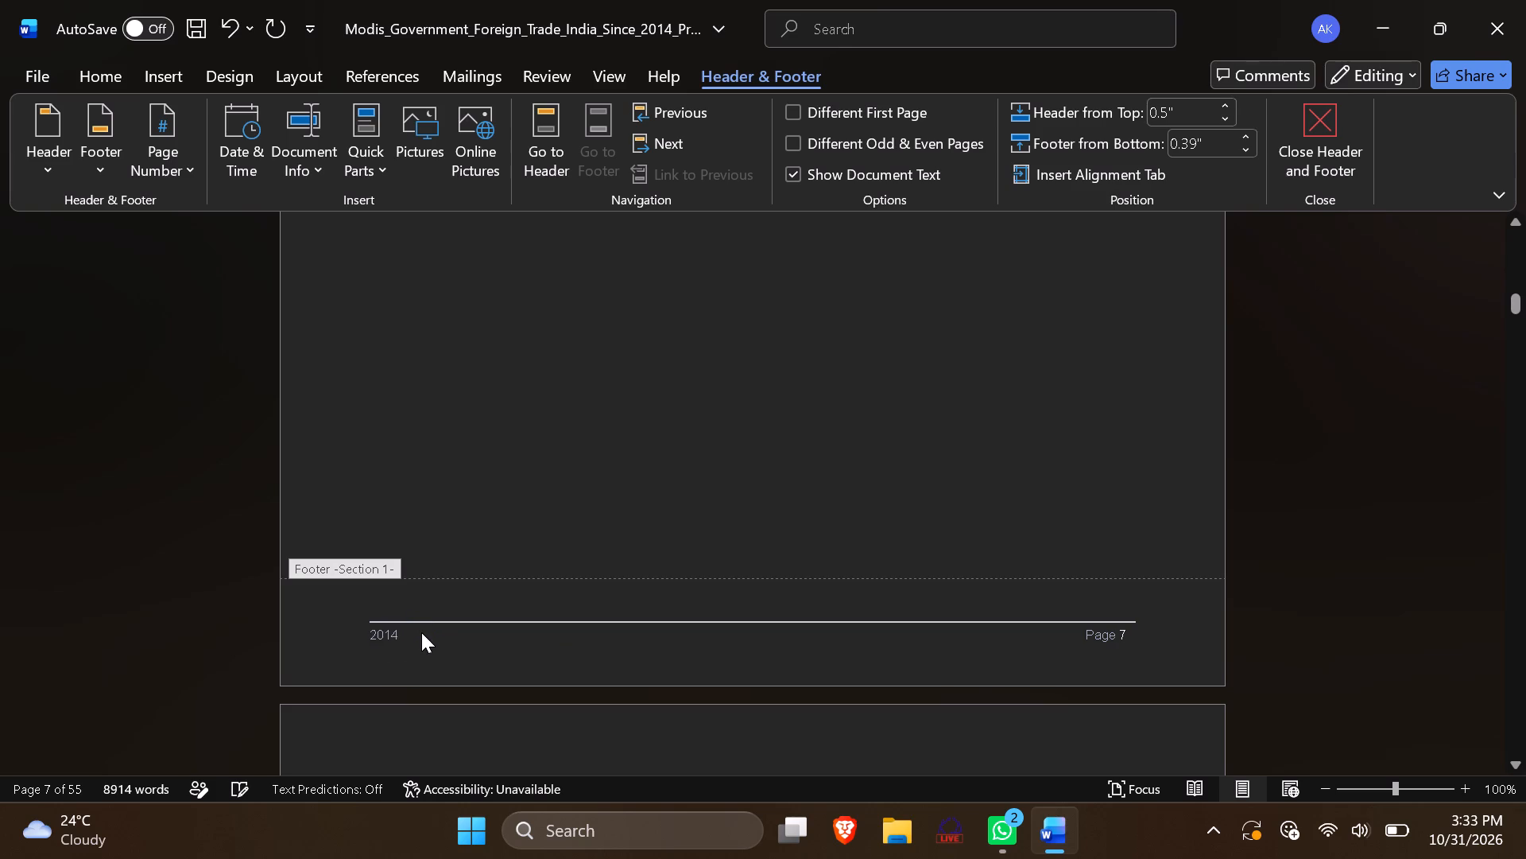
key(Delete)
key(Delete)
key(Delete)
Copy the page number text "Page 7" in the footer and return to the document body.
scroll(861, 575, right, 2)
scroll(1524, 278, down, 1)
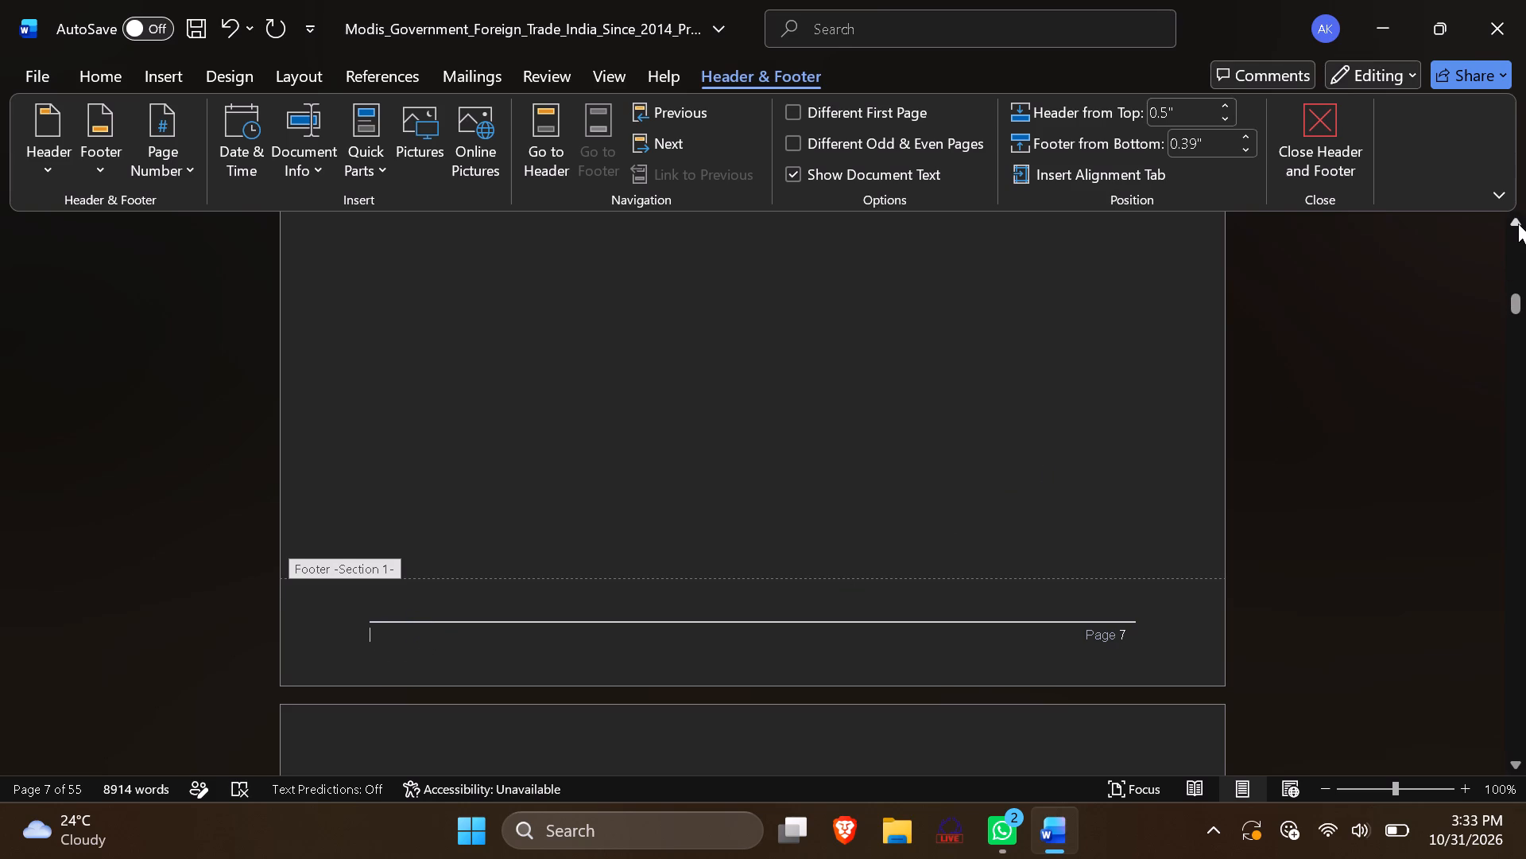
scroll(1518, 223, down, 1)
triple_click(1518, 223)
triple_click(1518, 223)
triple_click(1518, 223)
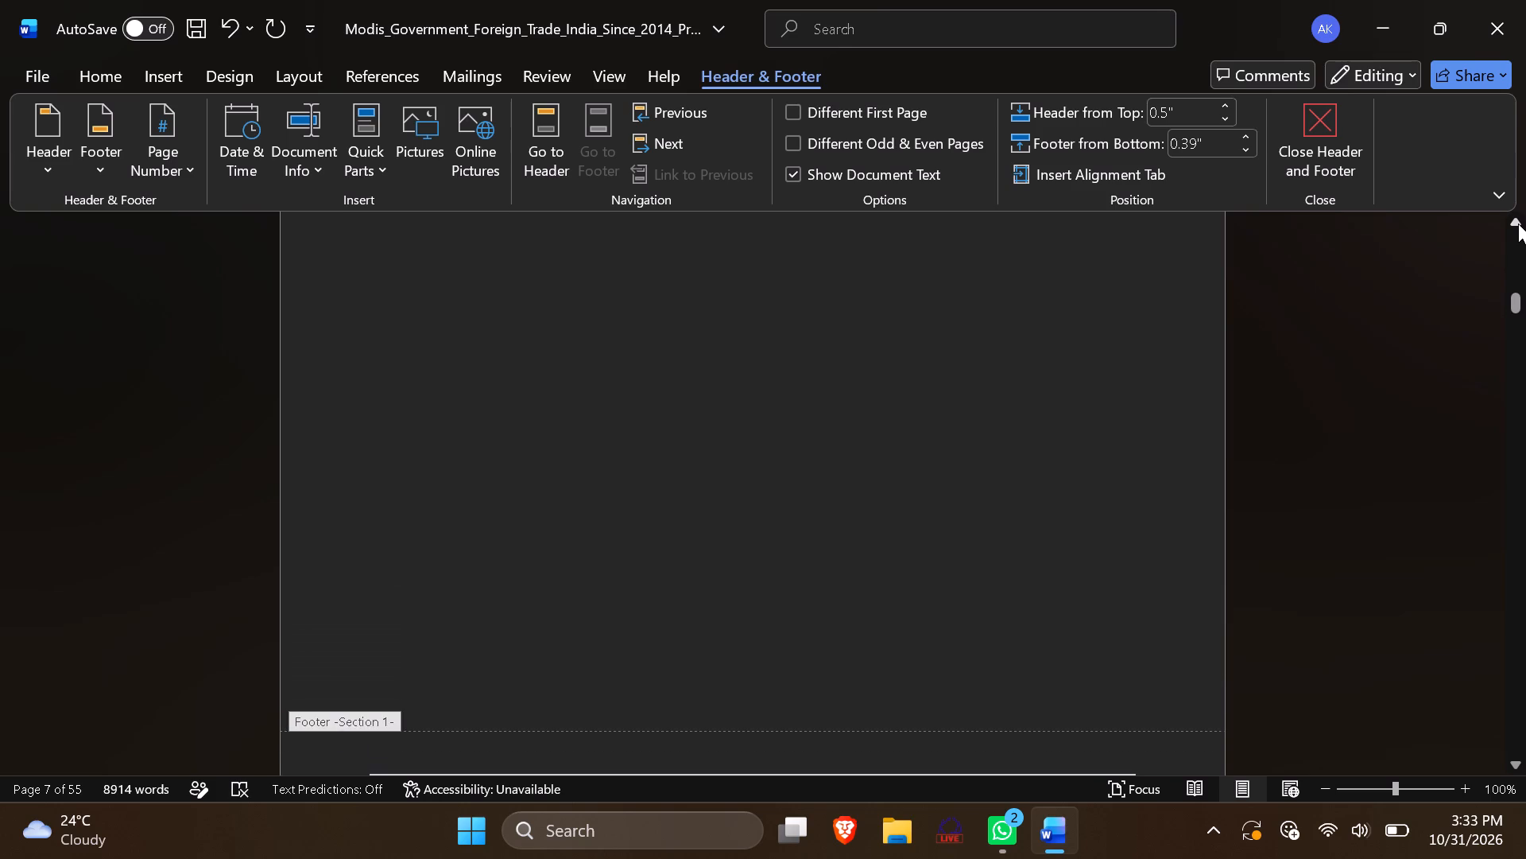
click(1518, 223)
scroll(1518, 223, up, 1)
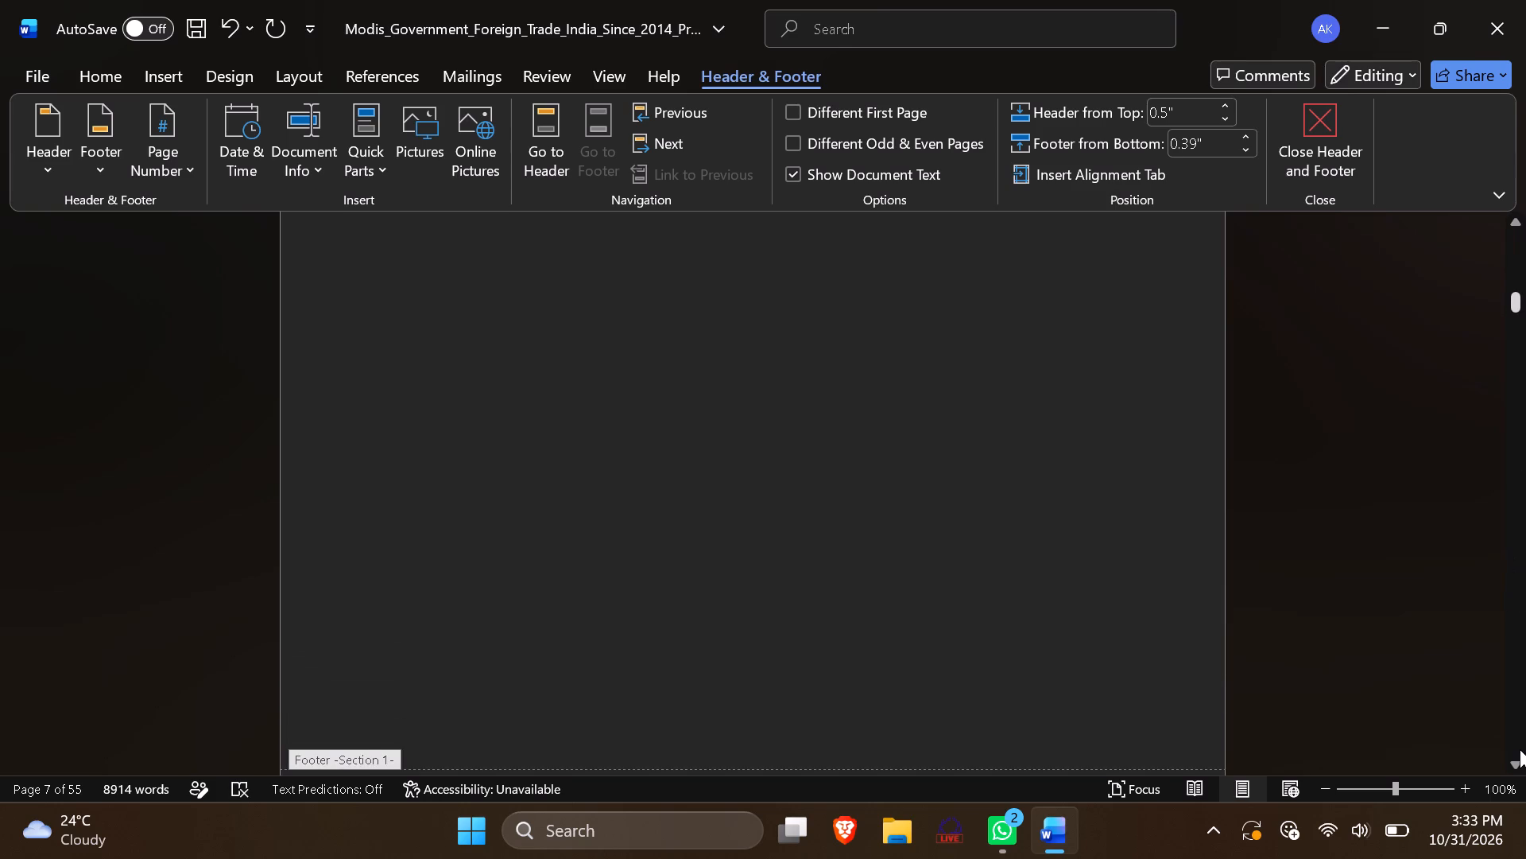
click(1518, 768)
triple_click(1518, 768)
triple_click(1518, 768)
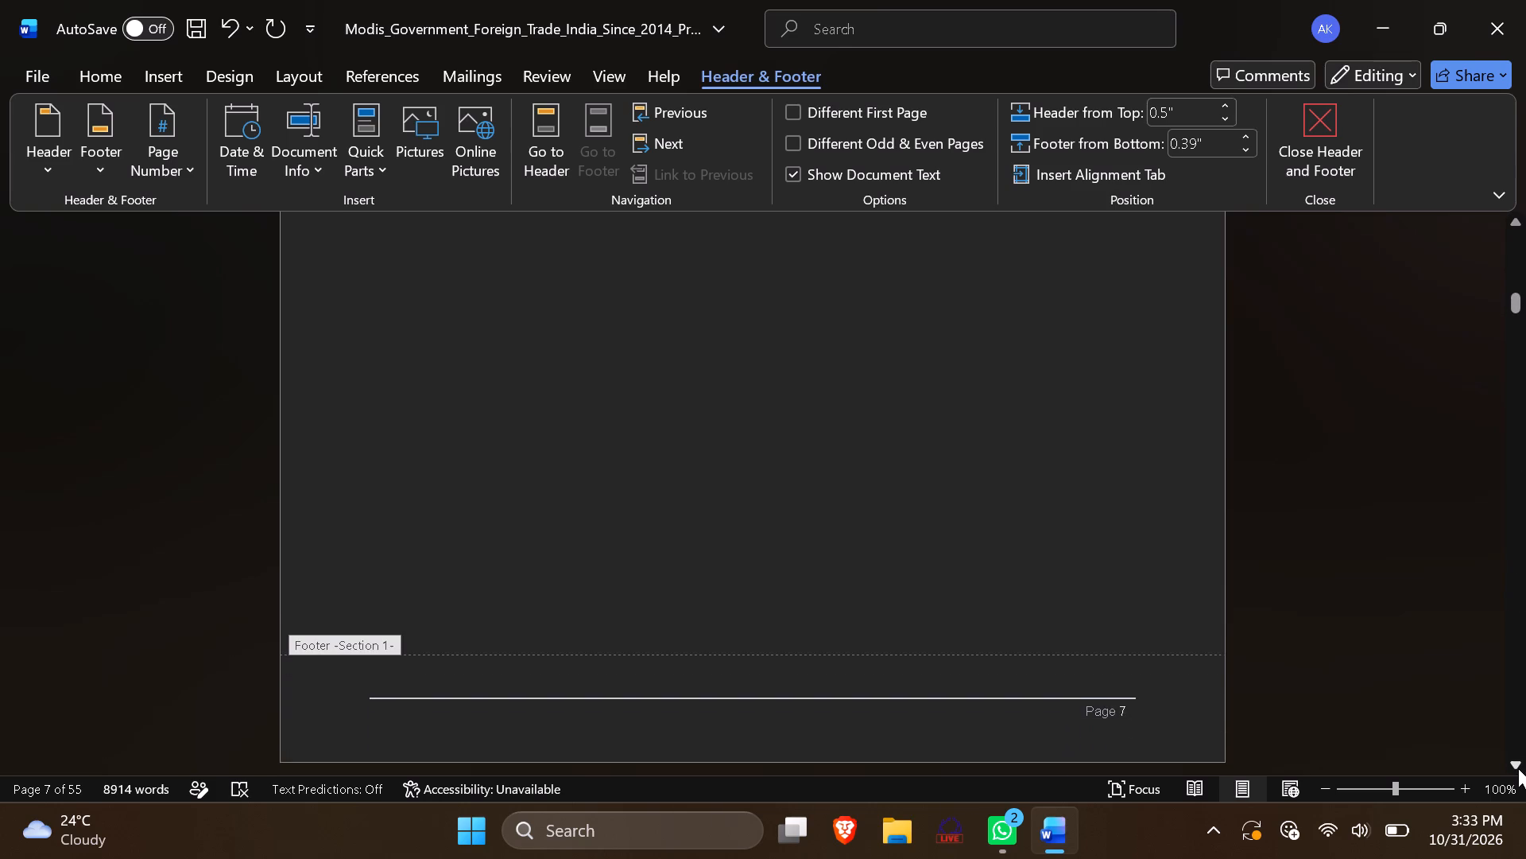
double_click(1518, 768)
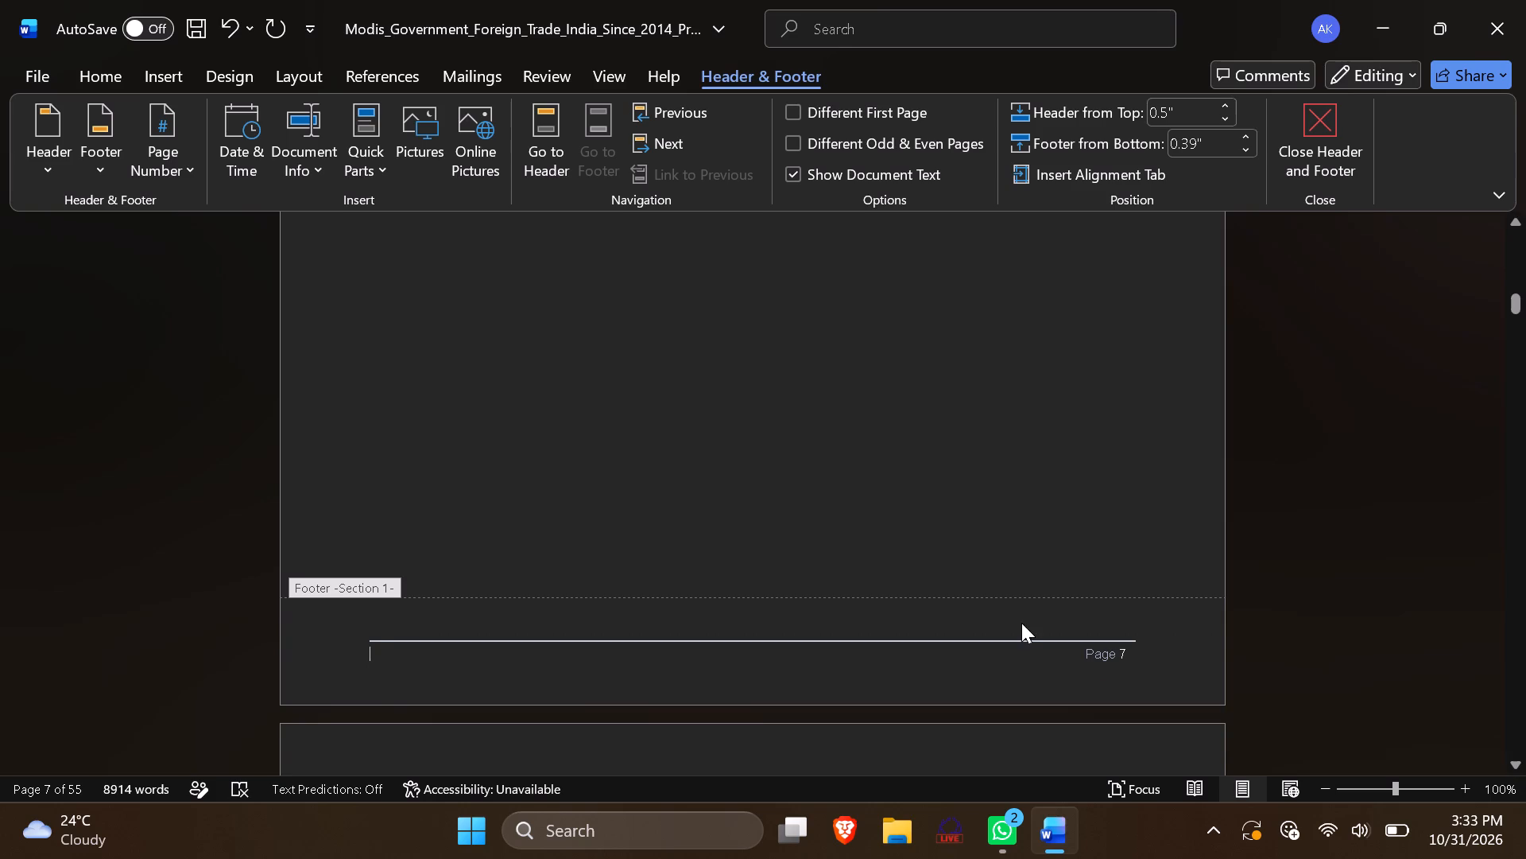
click(1139, 641)
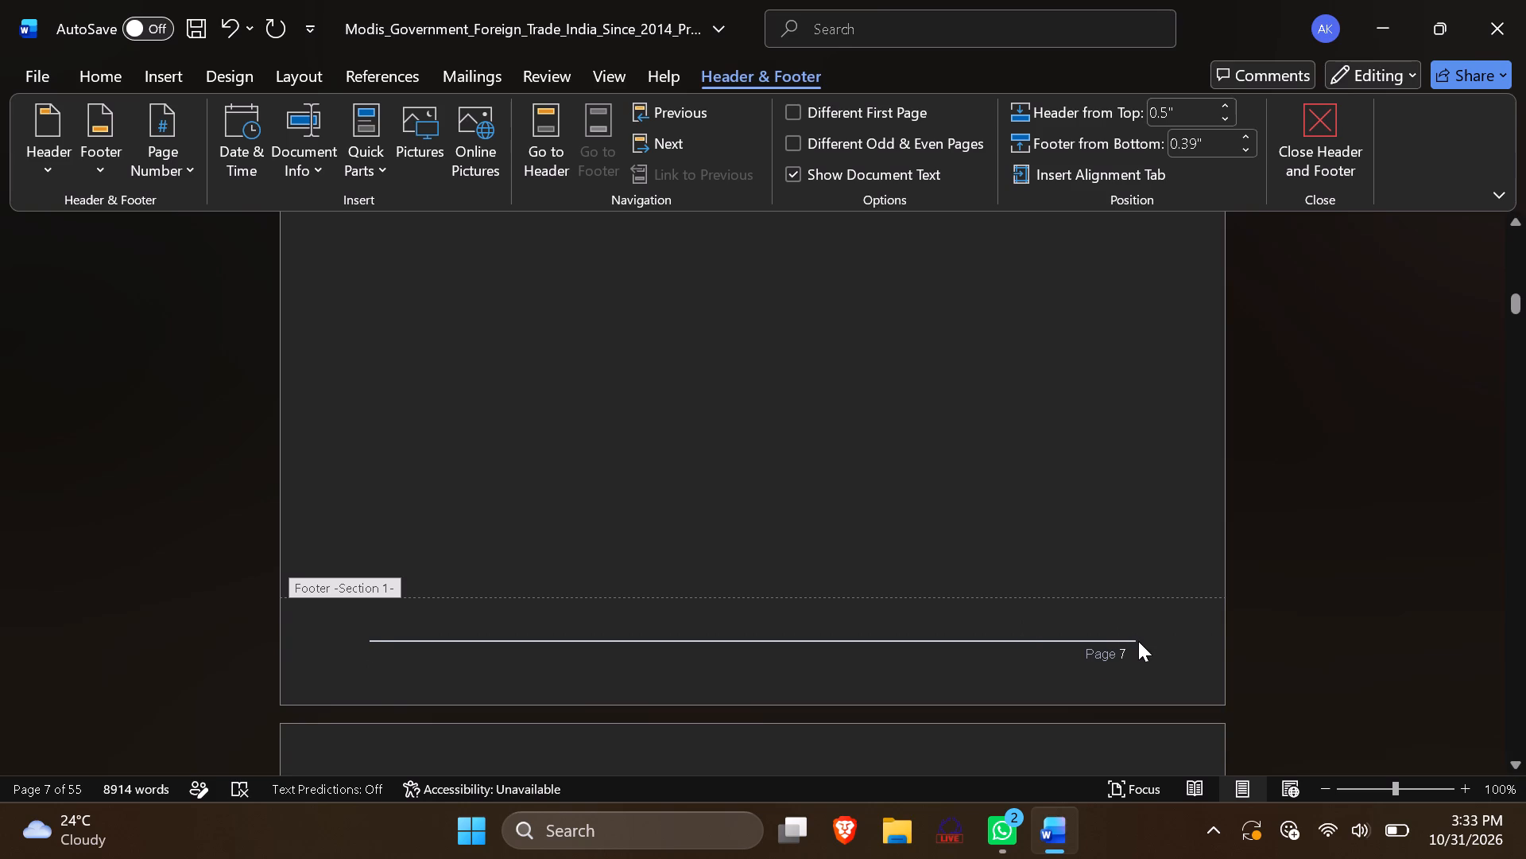
click(1137, 641)
drag(1079, 658, 1140, 642)
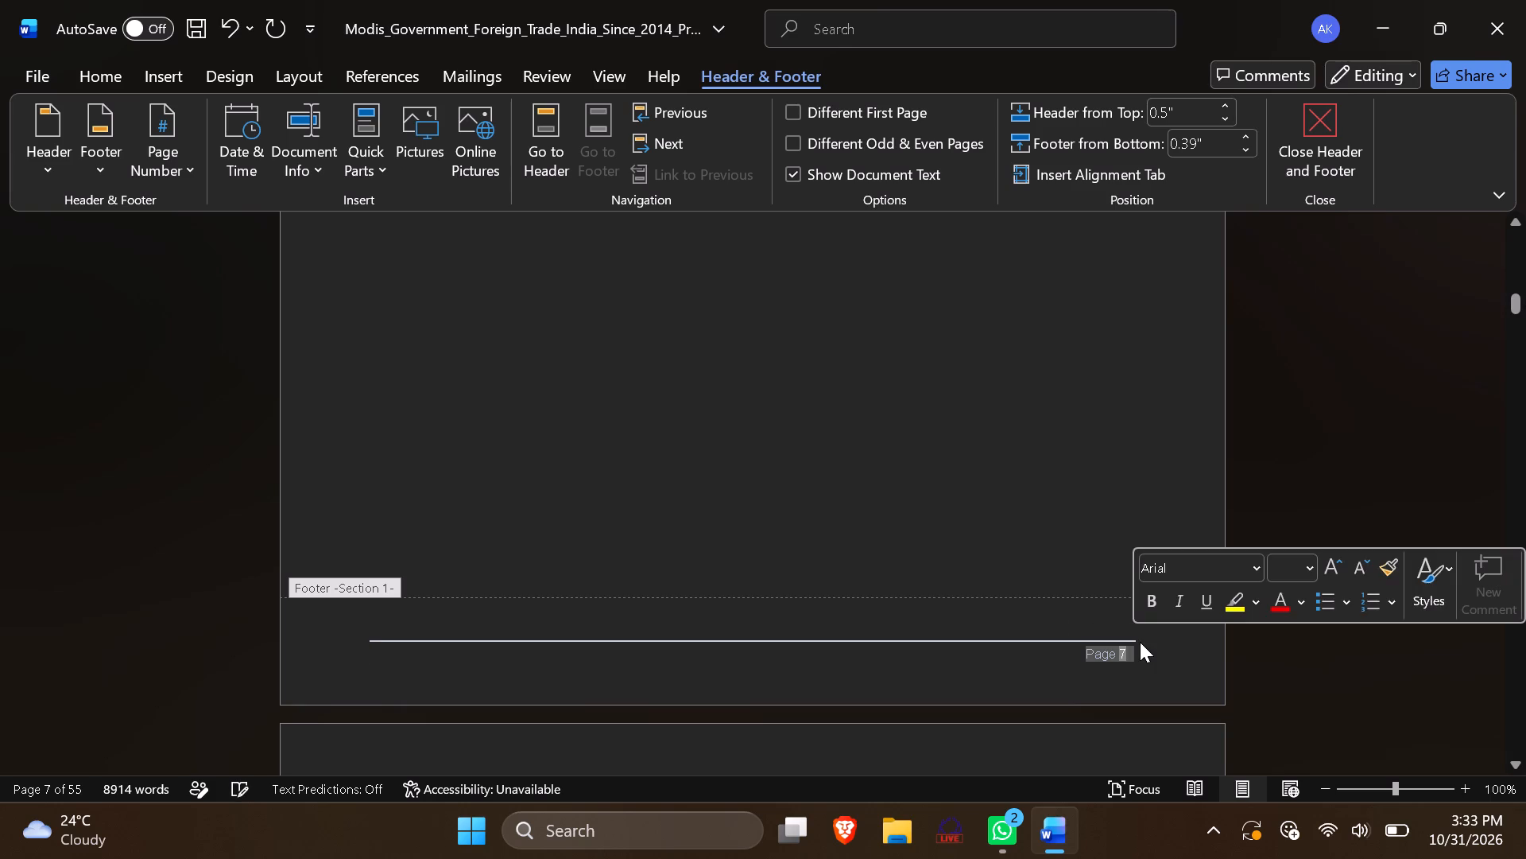
click(1071, 577)
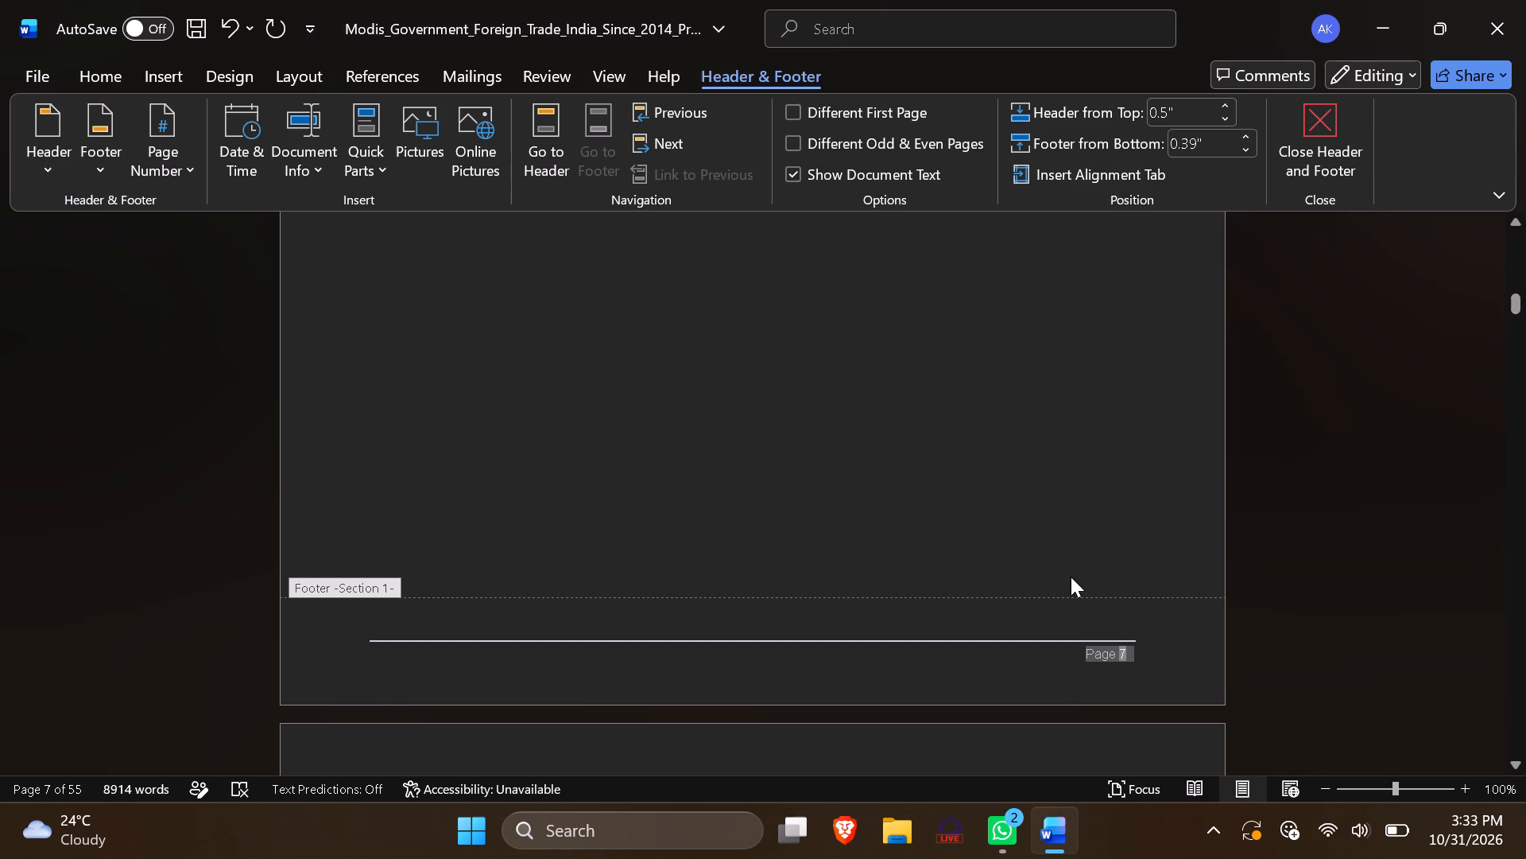
key(ctrl+c)
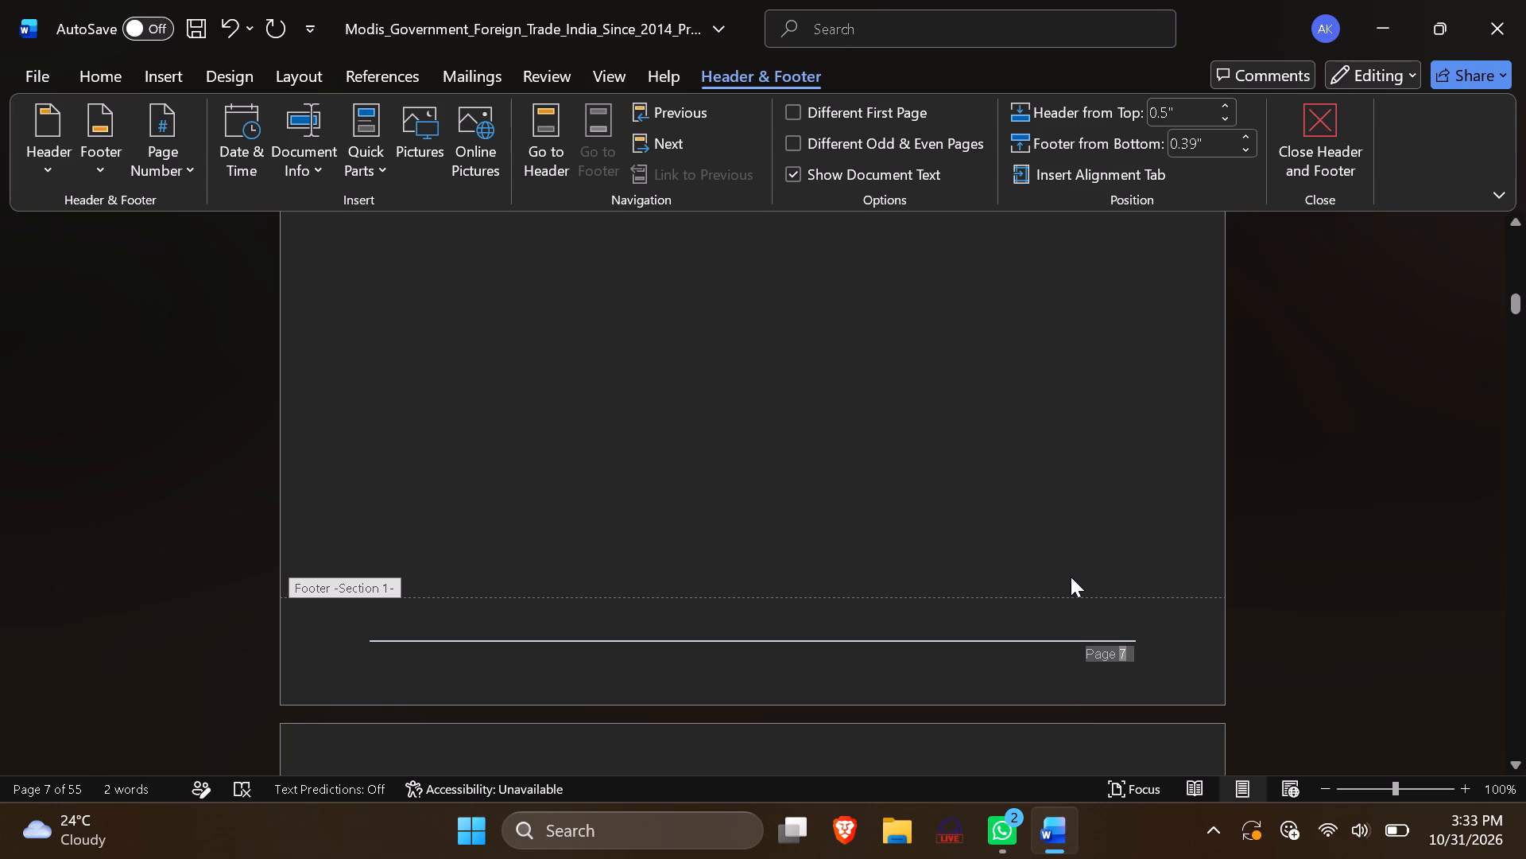
double_click(1168, 581)
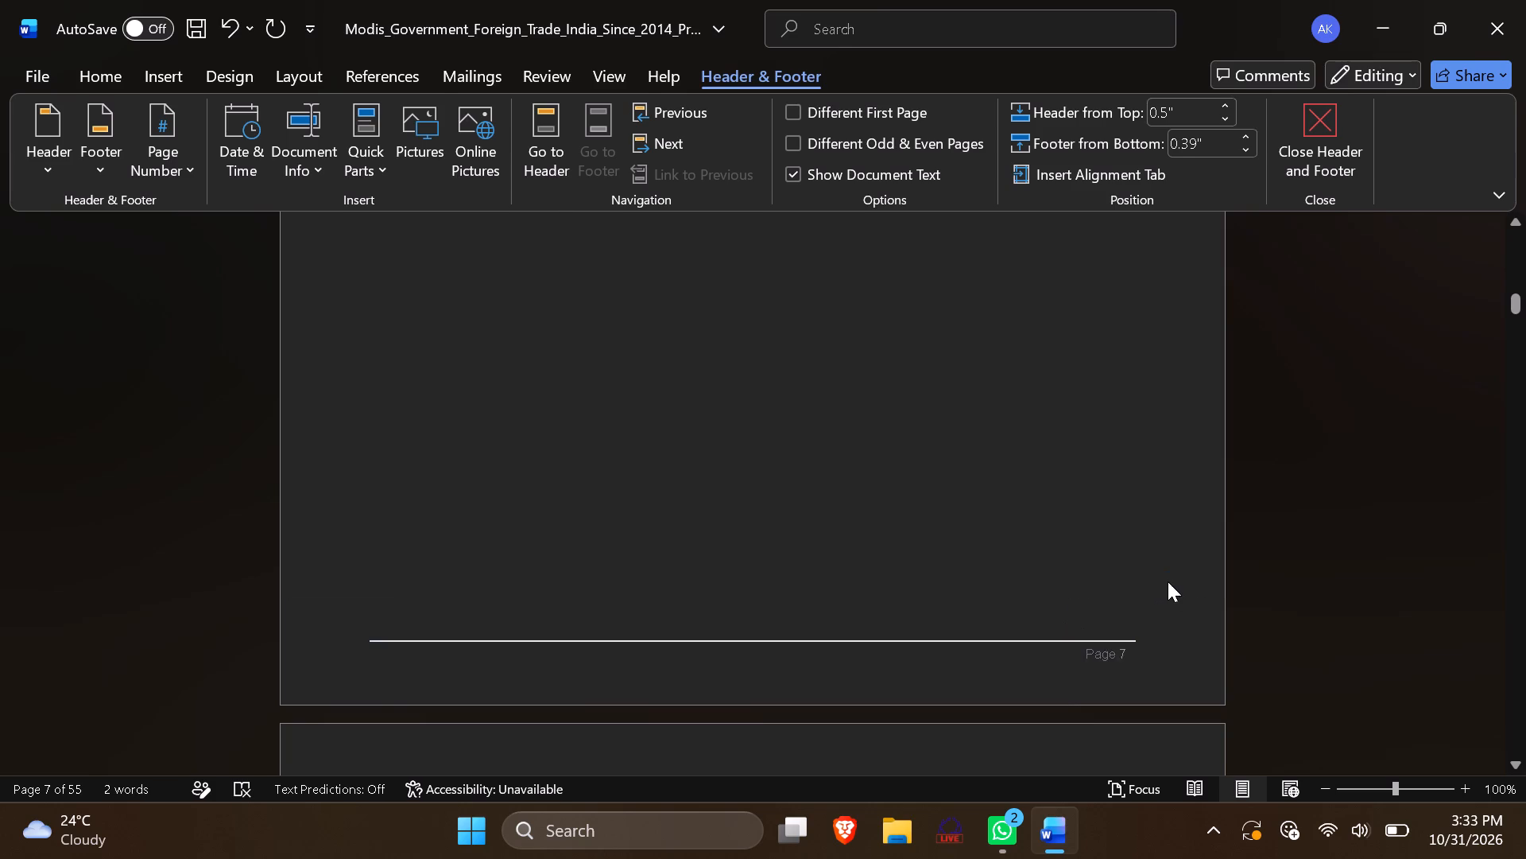
Examine the INTRODUCTION page from its headings down to its footer, along with the footer of the page before it.
triple_click(1506, 220)
click(1506, 220)
scroll(1525, 584, up, 1)
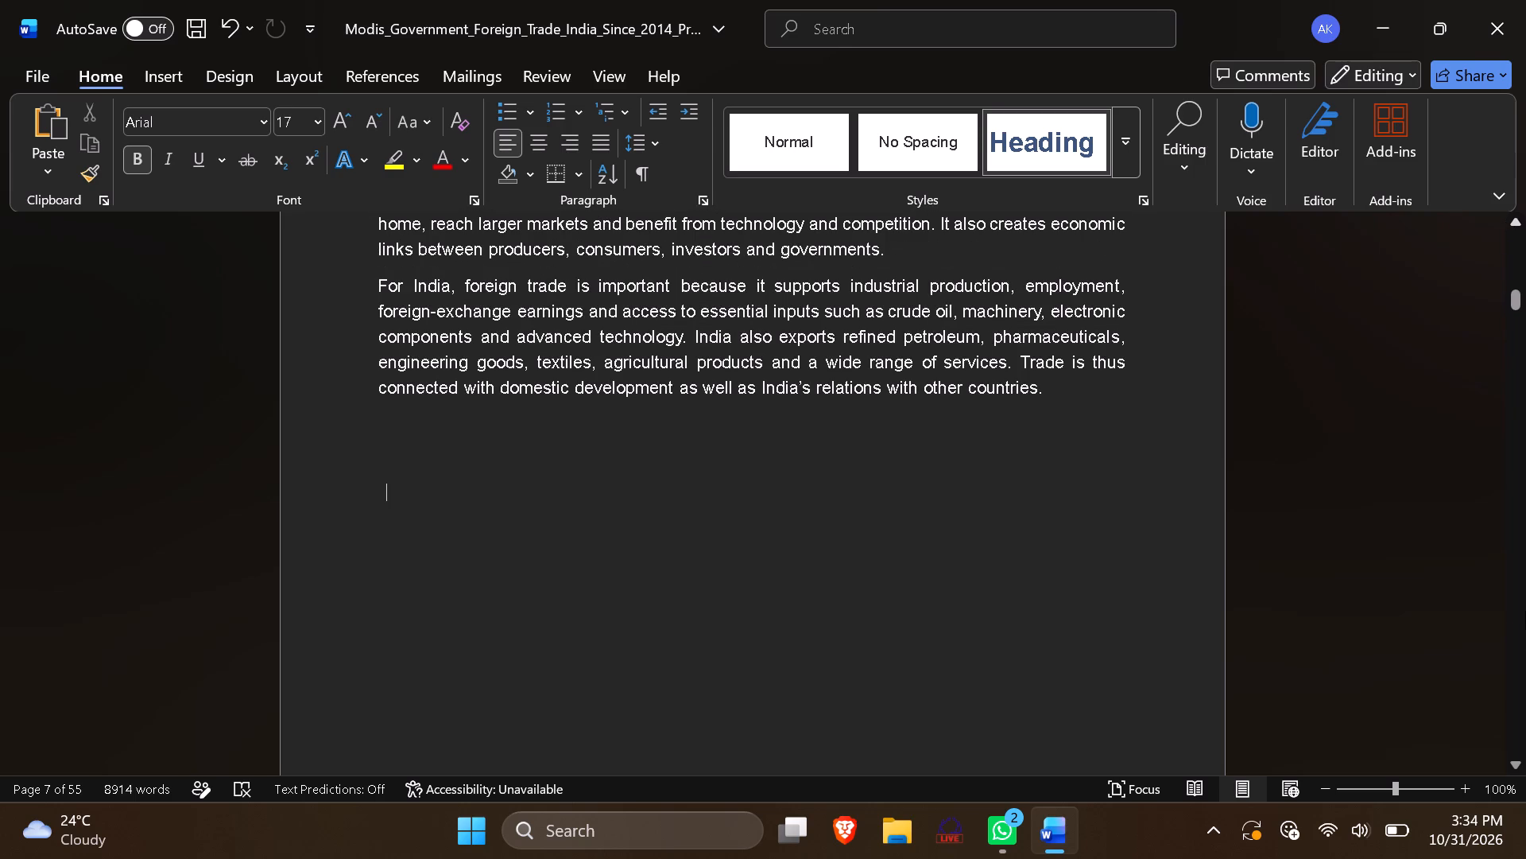
click(1517, 762)
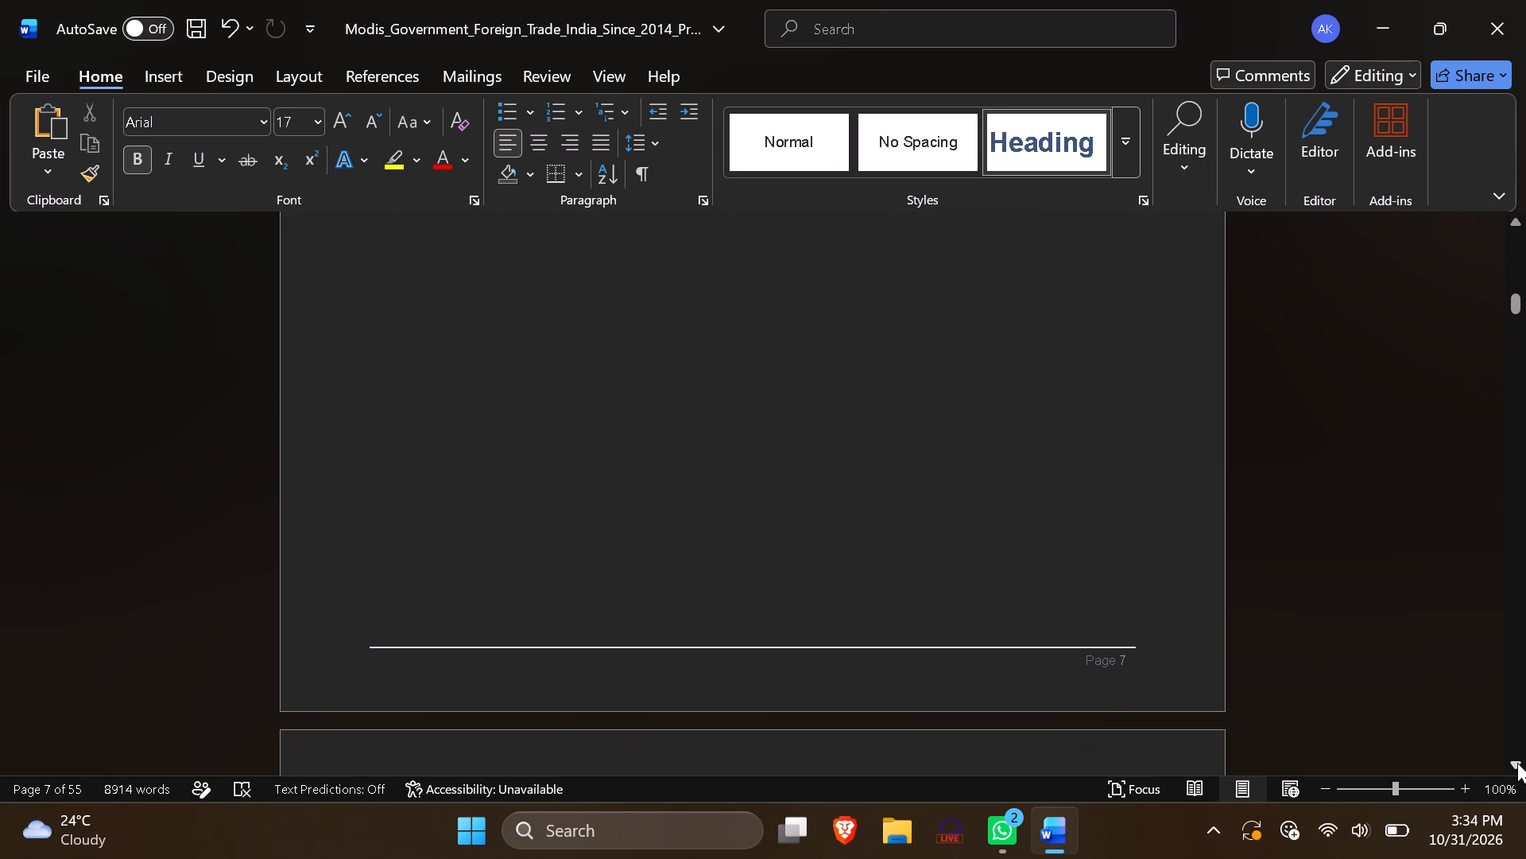
click(1517, 763)
scroll(1508, 709, down, 1)
double_click(1514, 221)
scroll(1514, 221, down, 1)
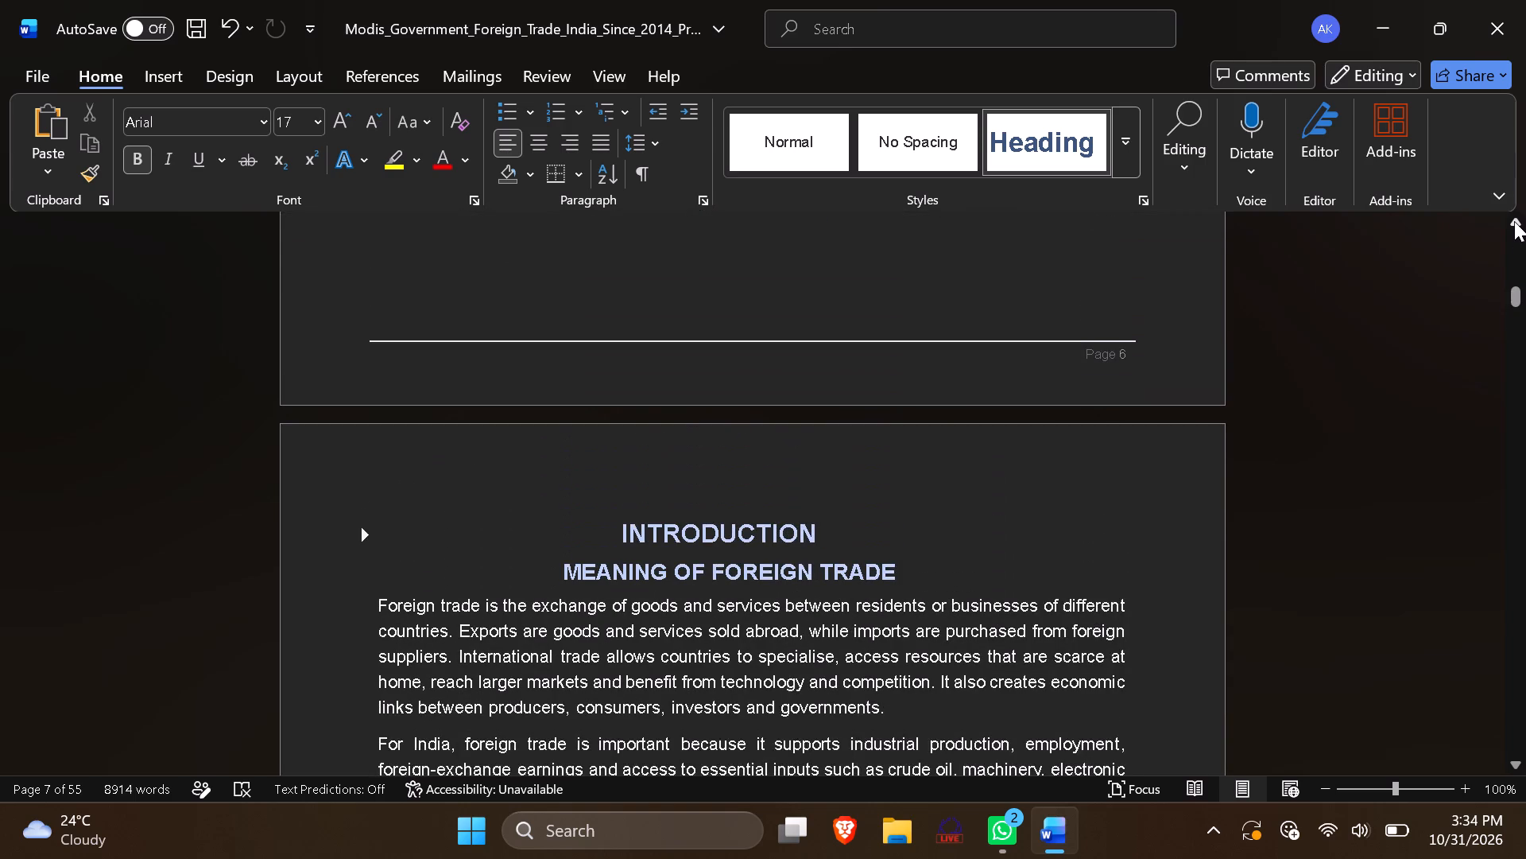
click(1517, 759)
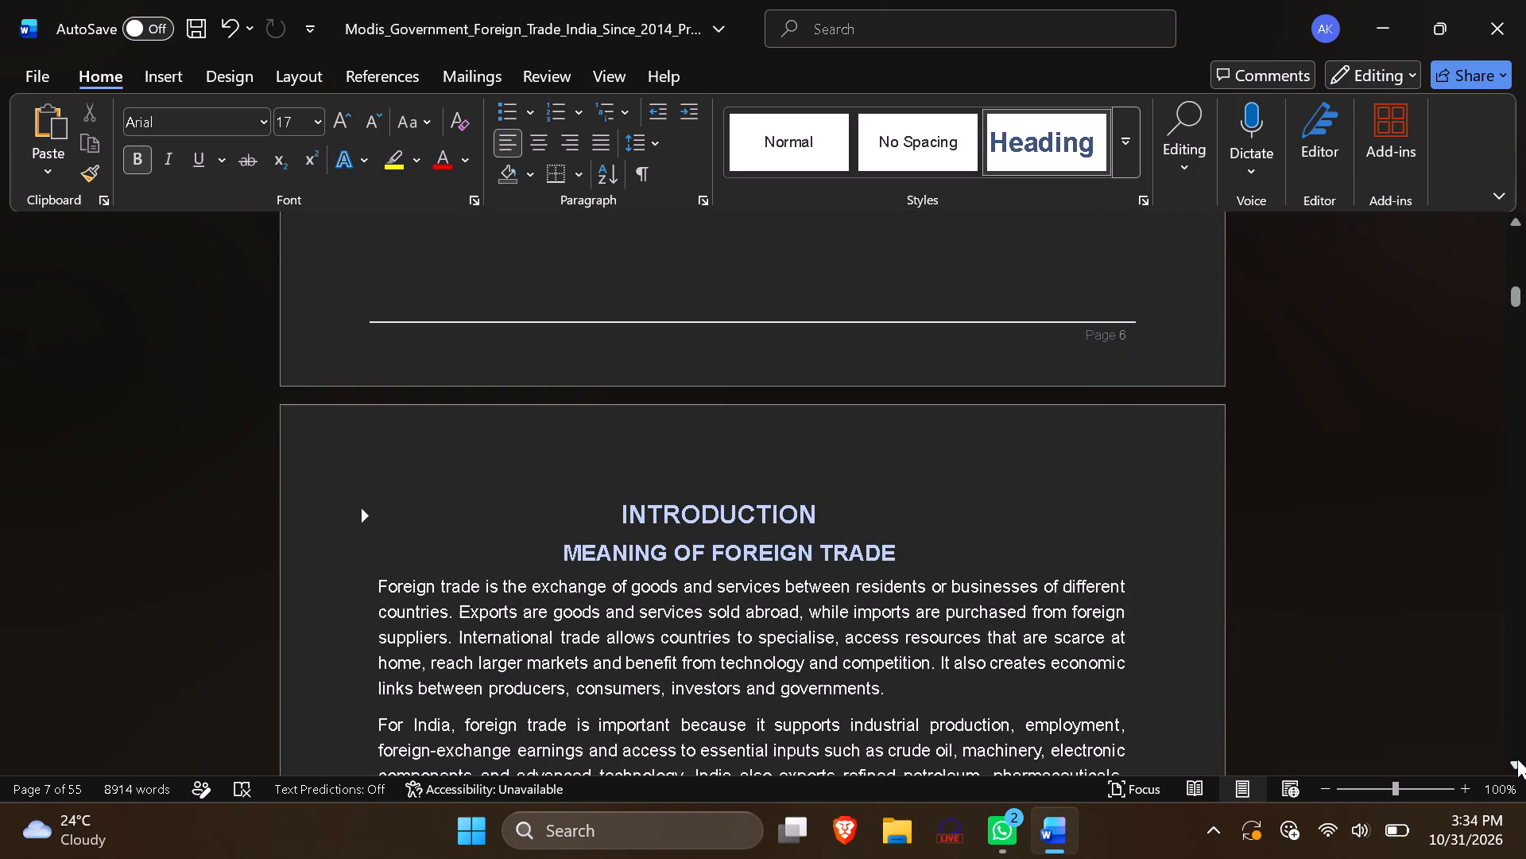
click(1517, 759)
scroll(1416, 470, down, 1)
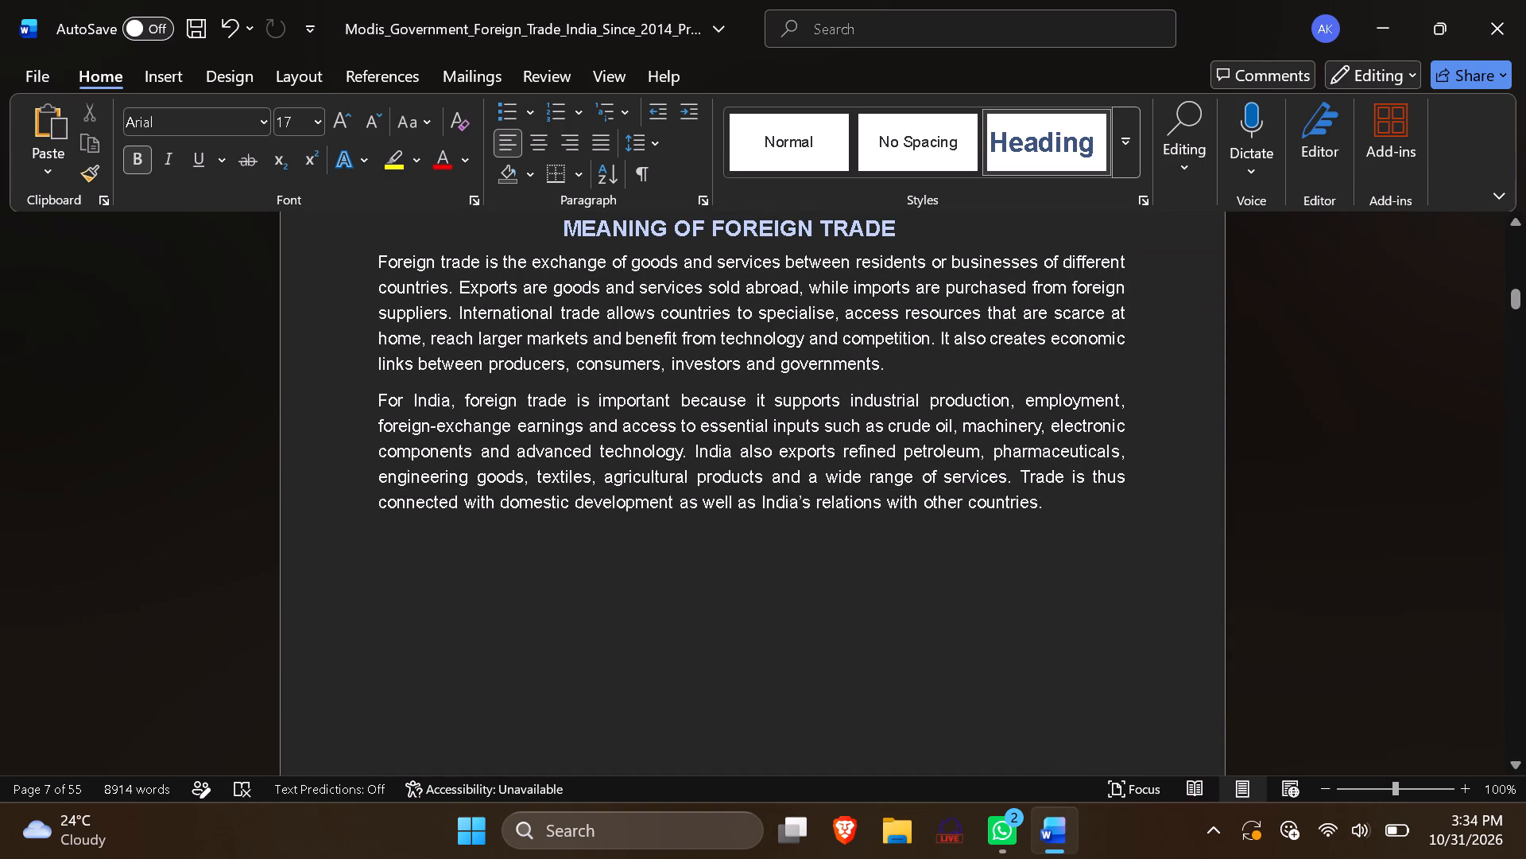
scroll(1386, 474, down, 1)
click(1381, 474)
scroll(1127, 795, left, 1)
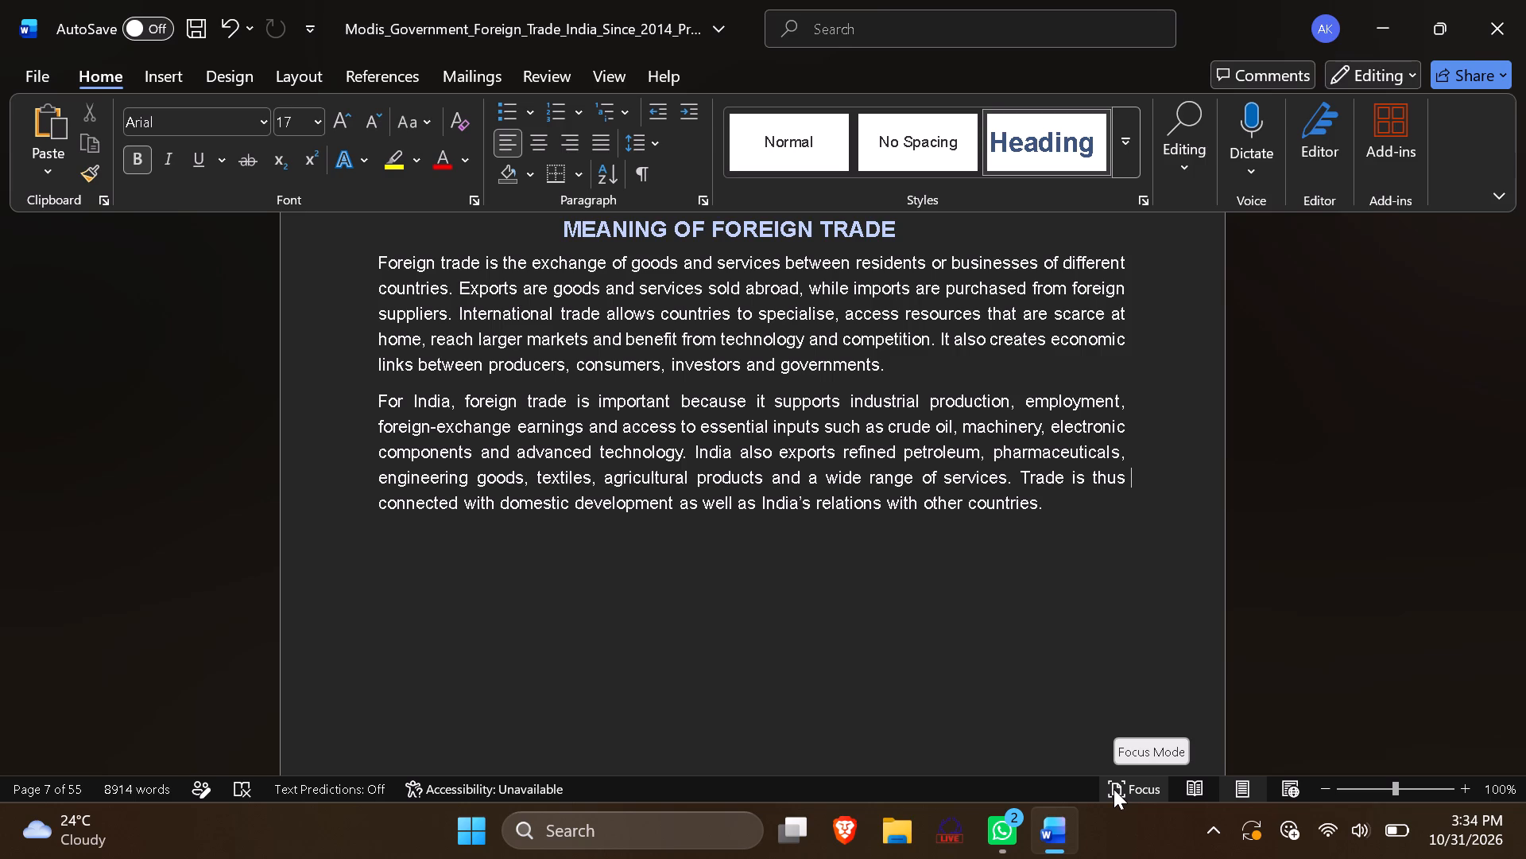
View the INTRODUCTION page in Focus mode and return to the normal editing view.
click(1114, 789)
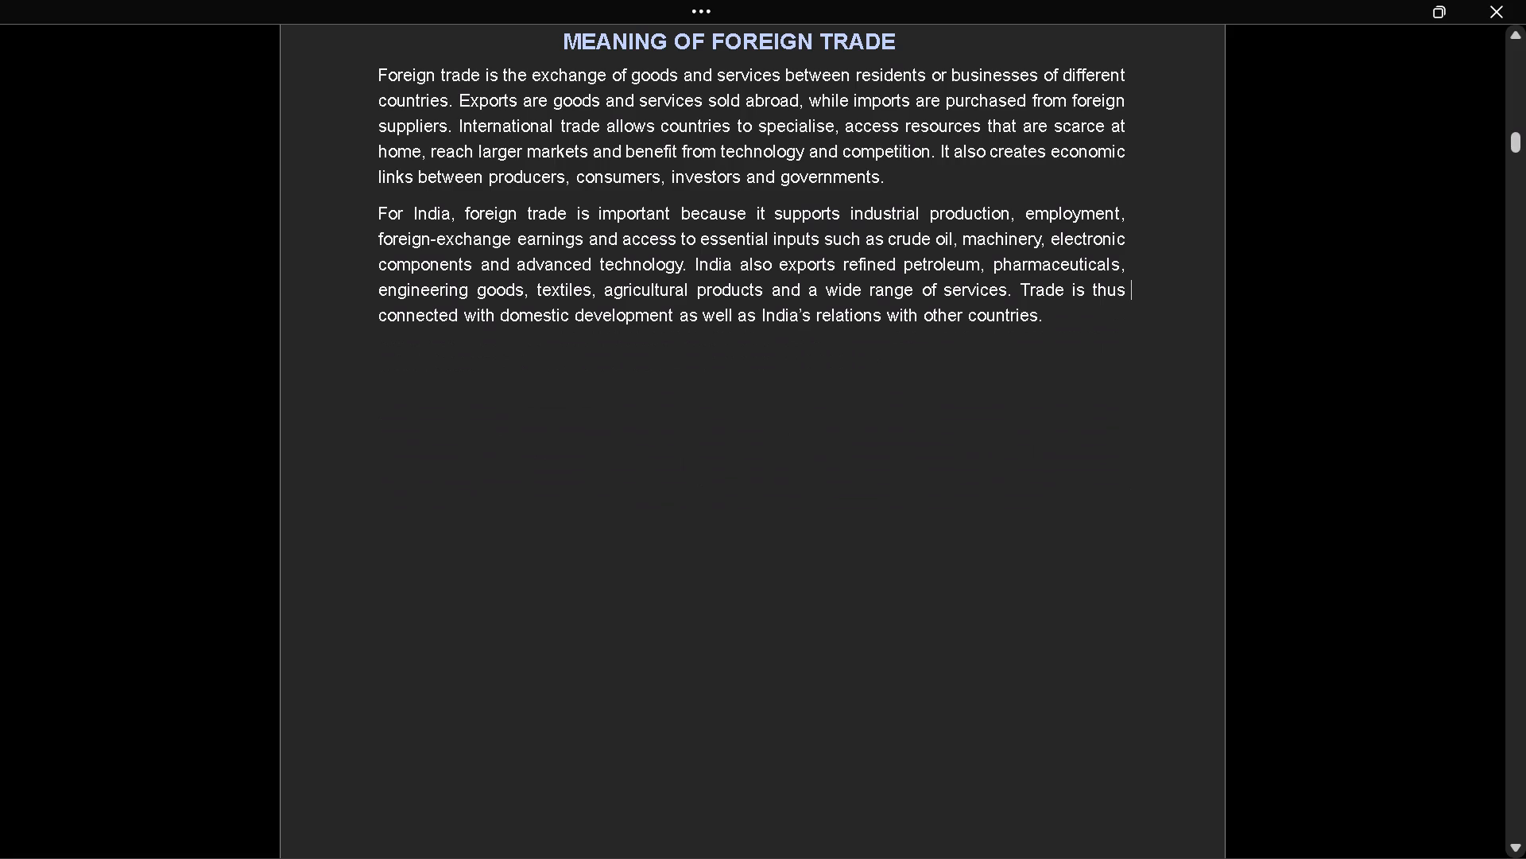
triple_click(1516, 38)
double_click(1516, 38)
triple_click(1516, 38)
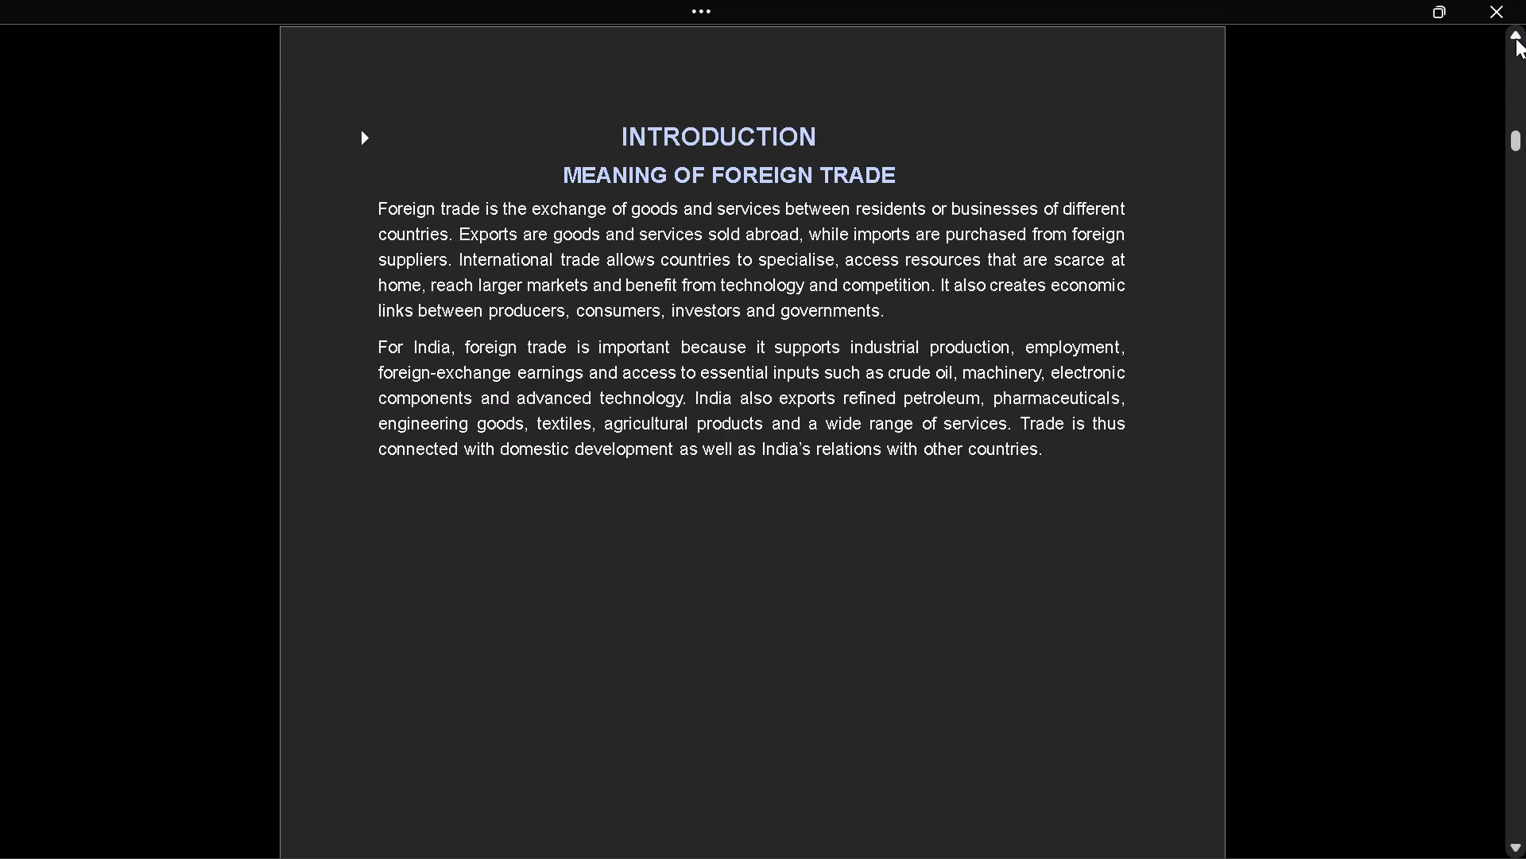
double_click(1516, 38)
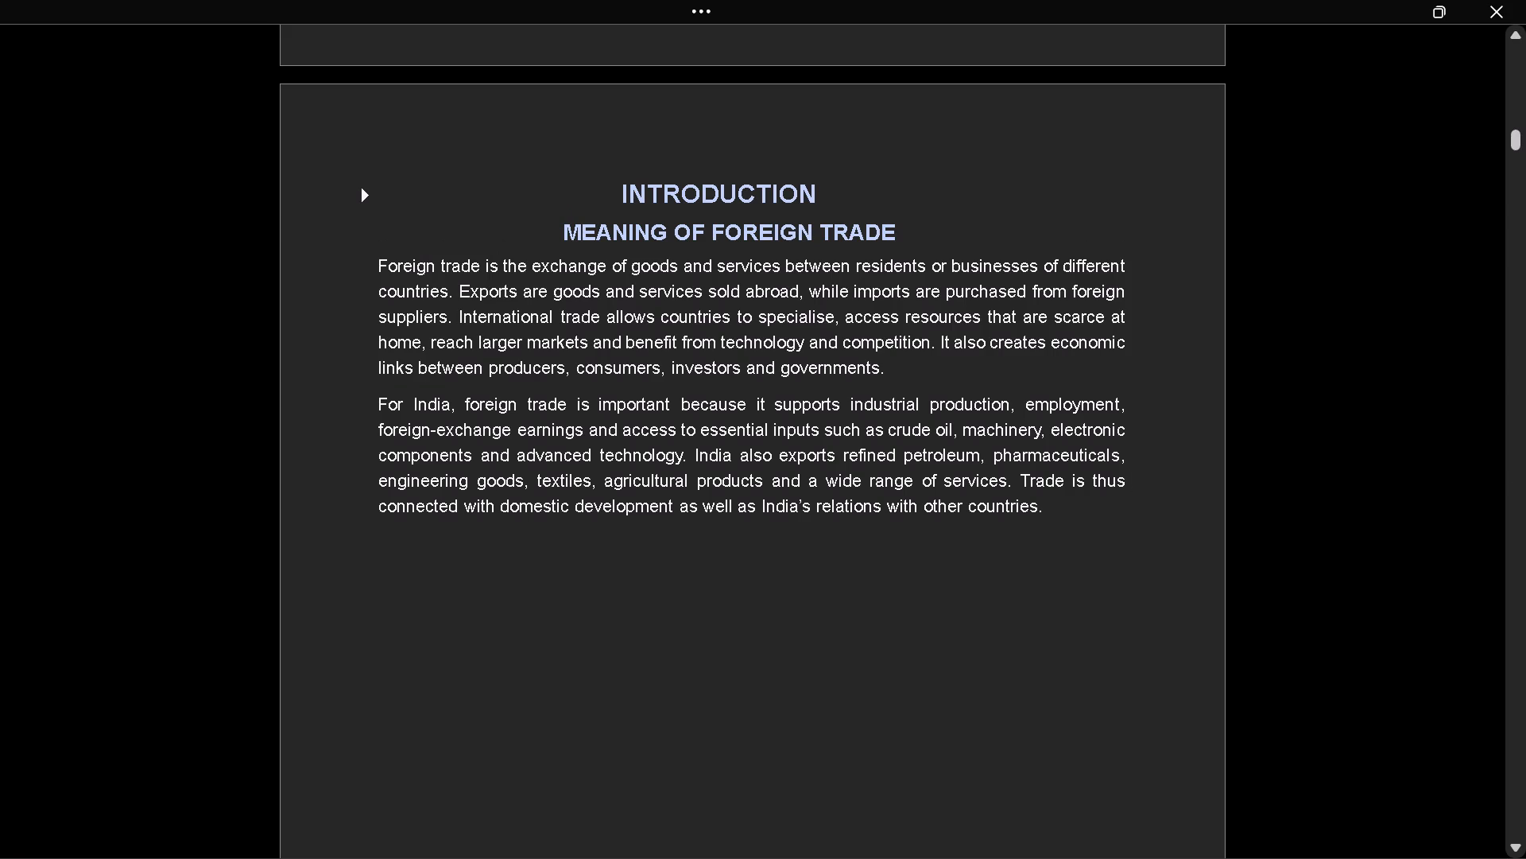
click(997, 268)
right_click(997, 268)
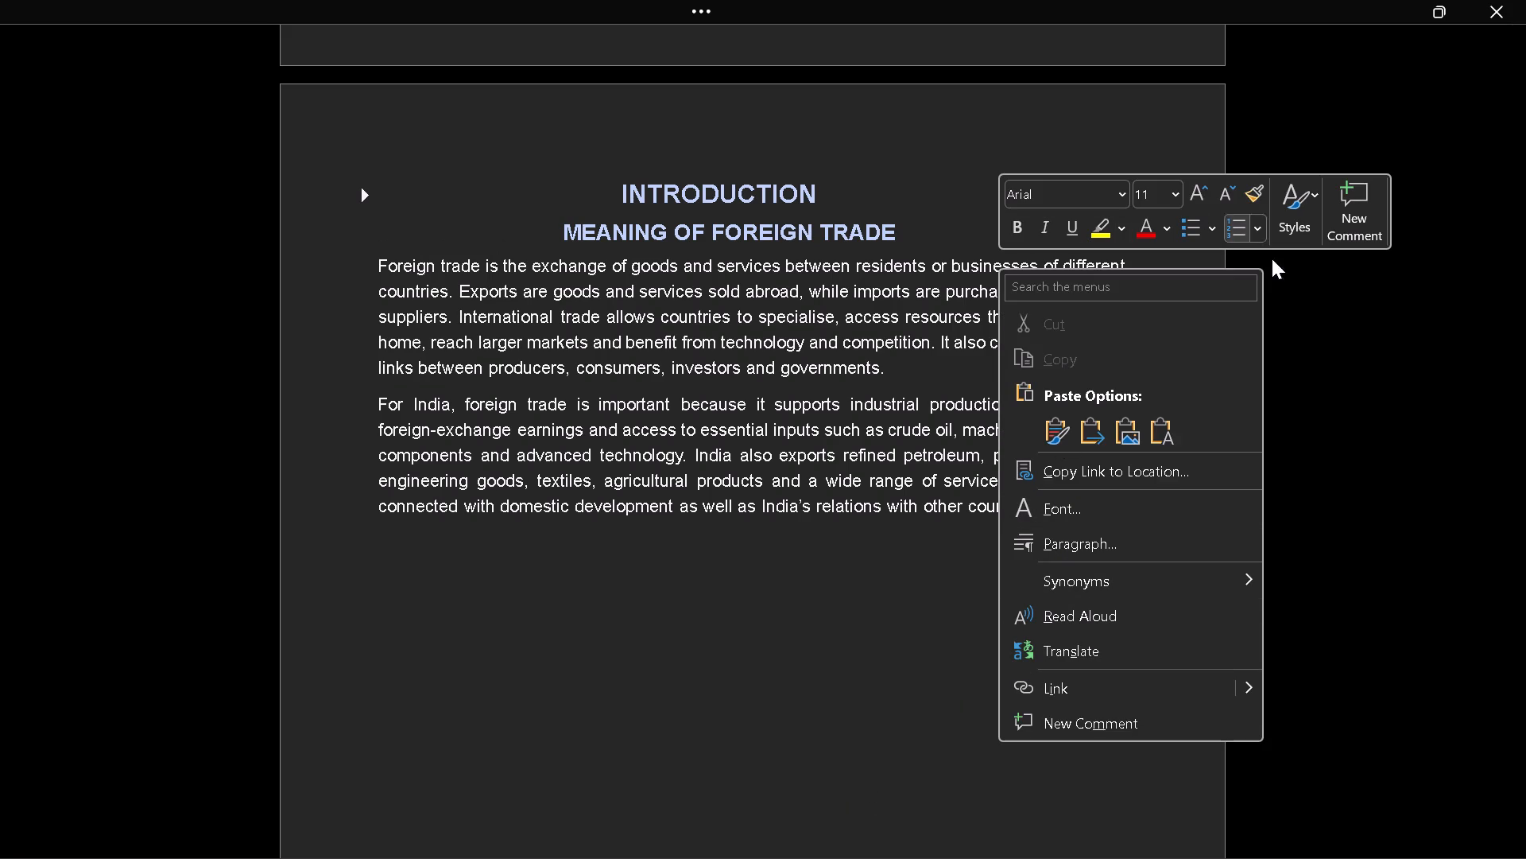
click(1316, 367)
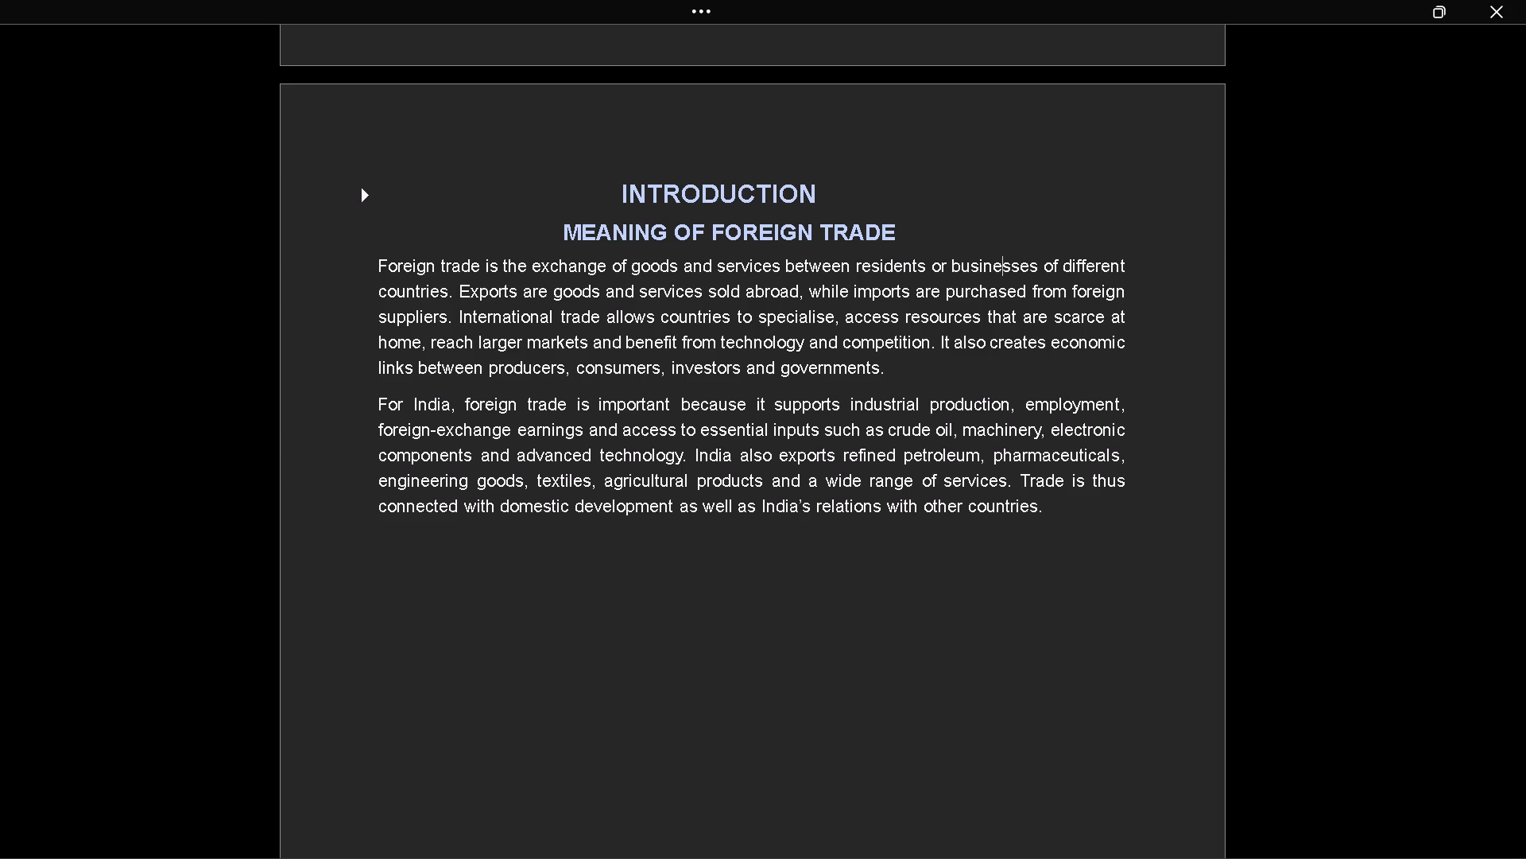
click(1316, 367)
triple_click(1512, 37)
click(1512, 37)
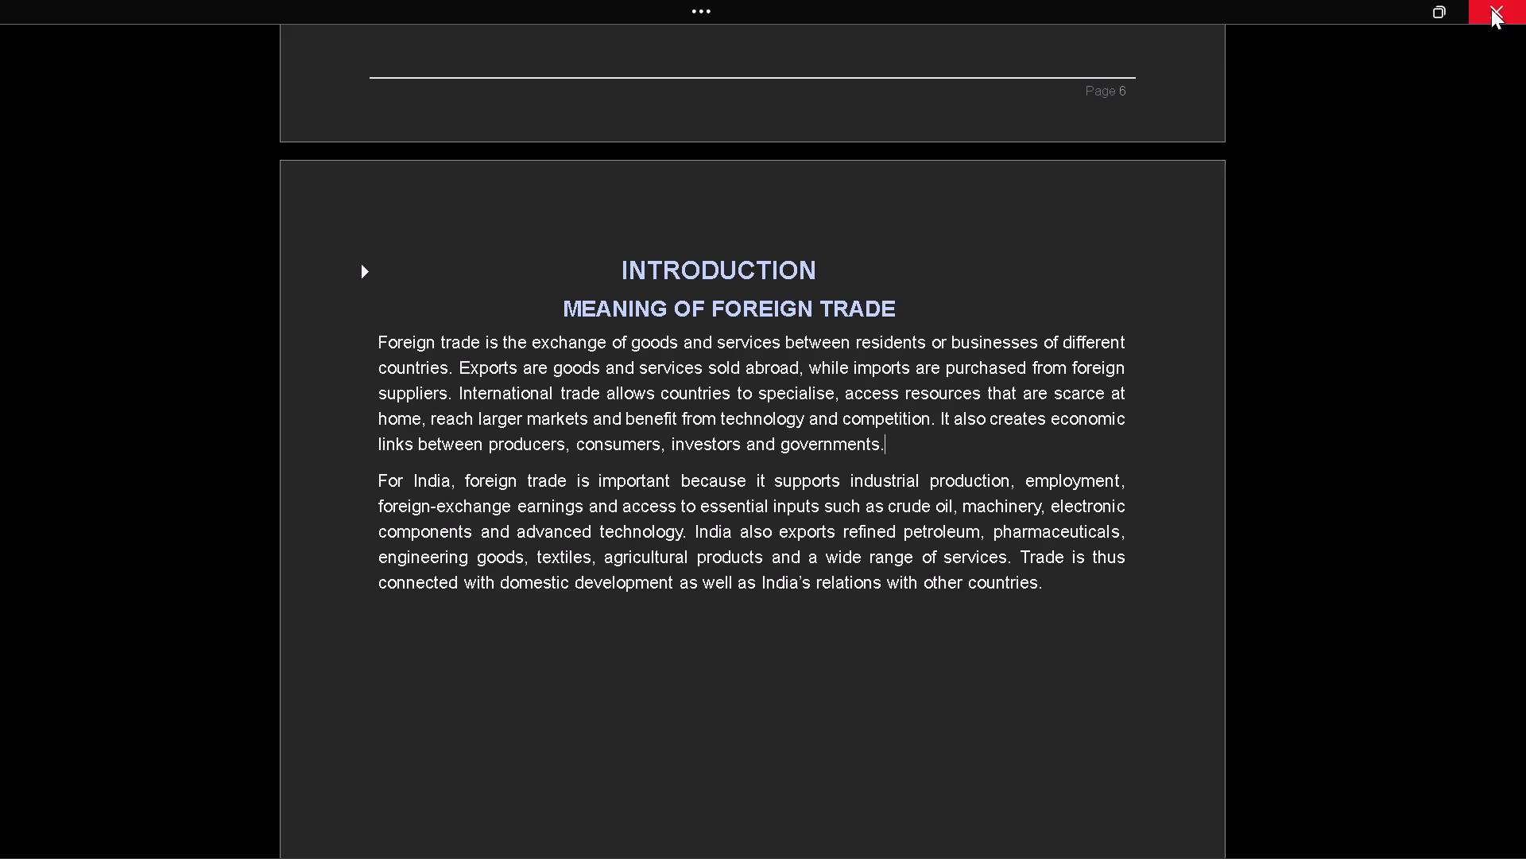
key(Escape)
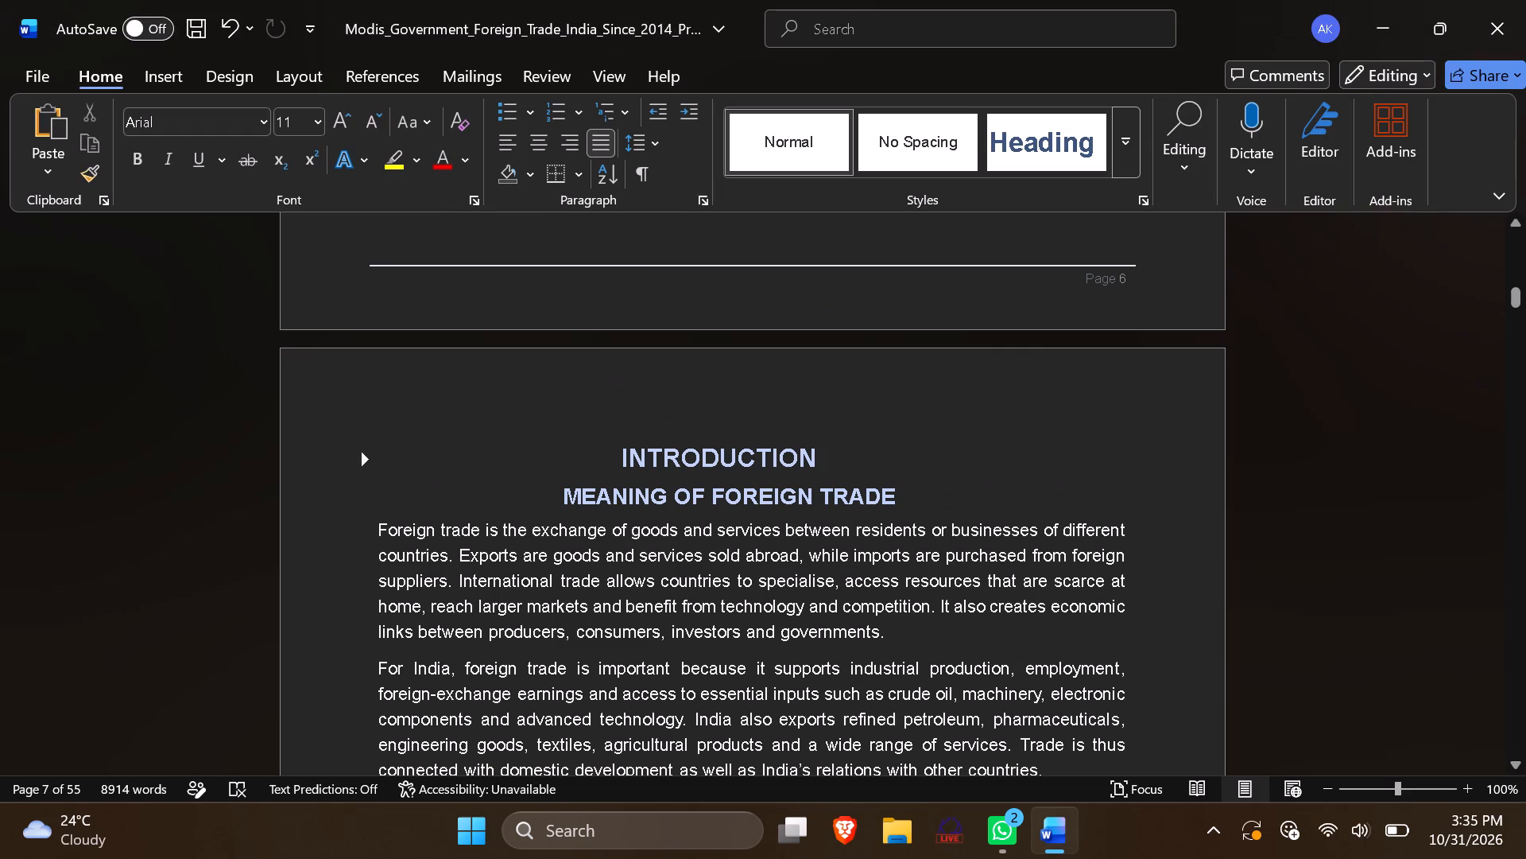
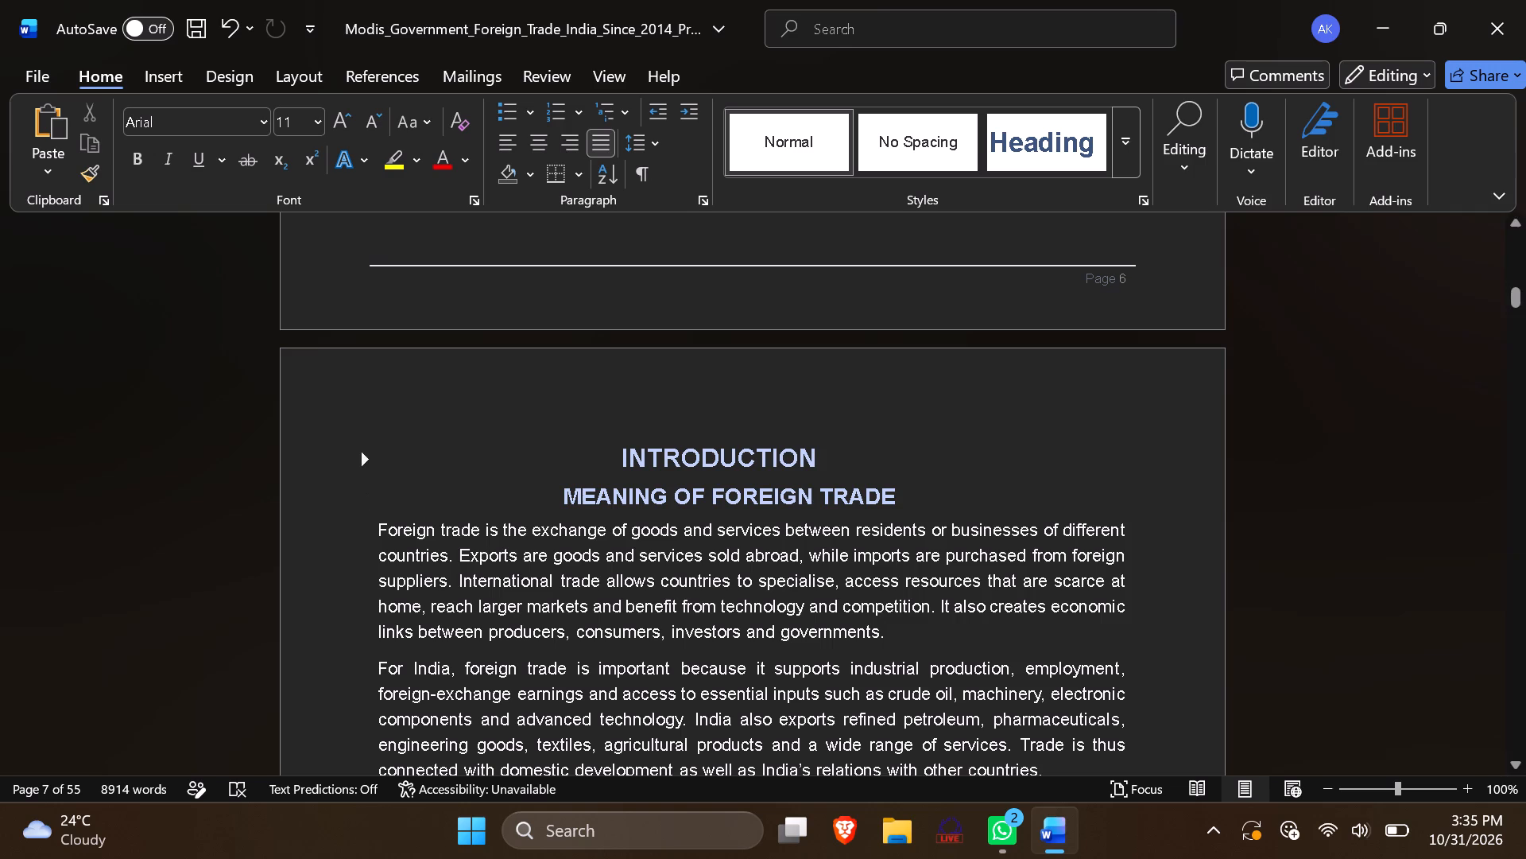
View the INTRODUCTION page in Read Mode and return to the Print Layout view.
click(300, 72)
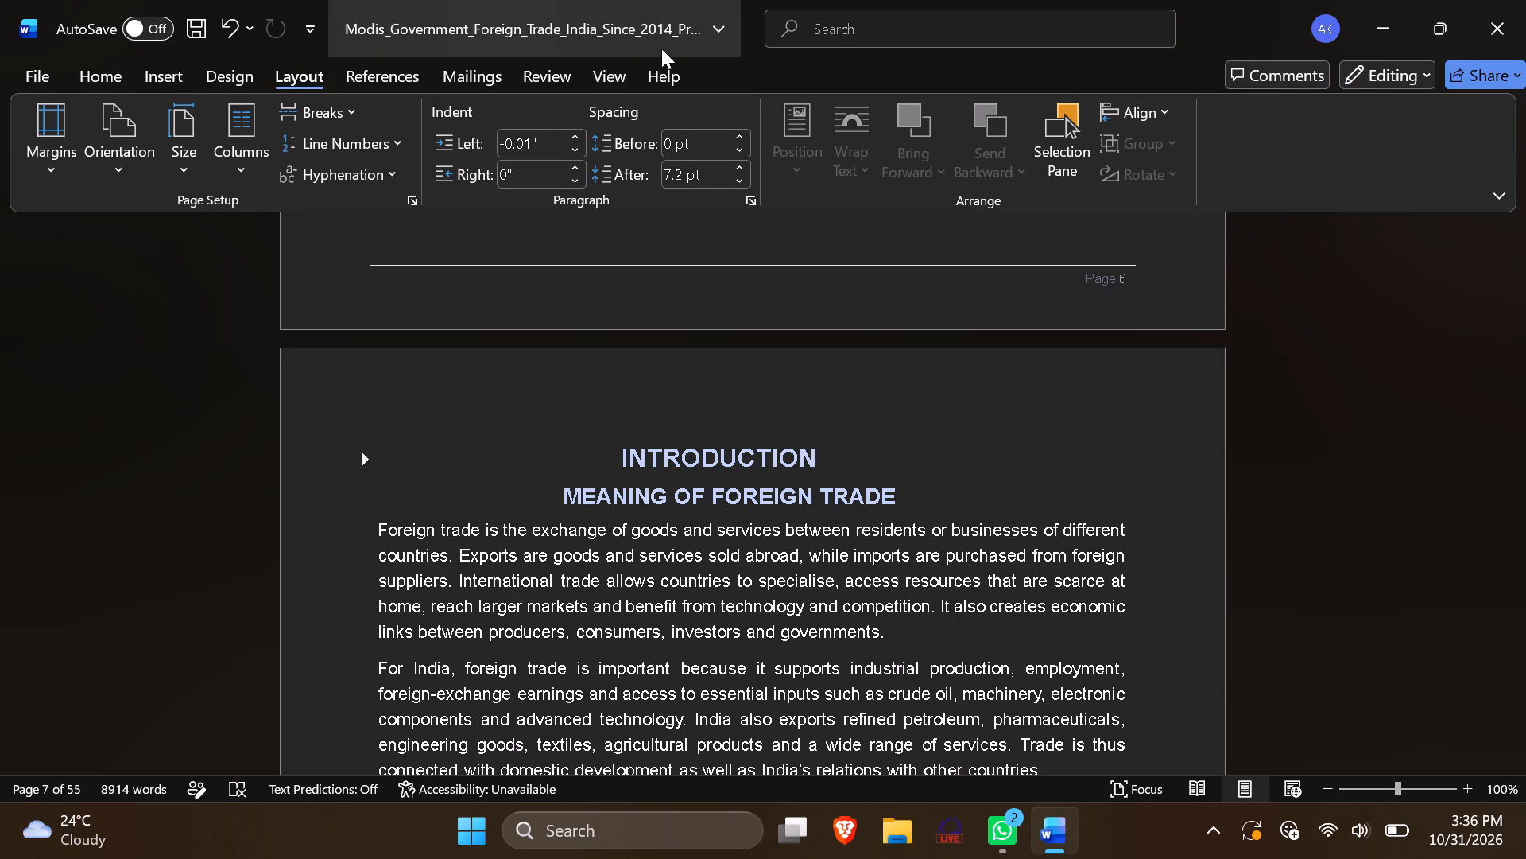
click(612, 68)
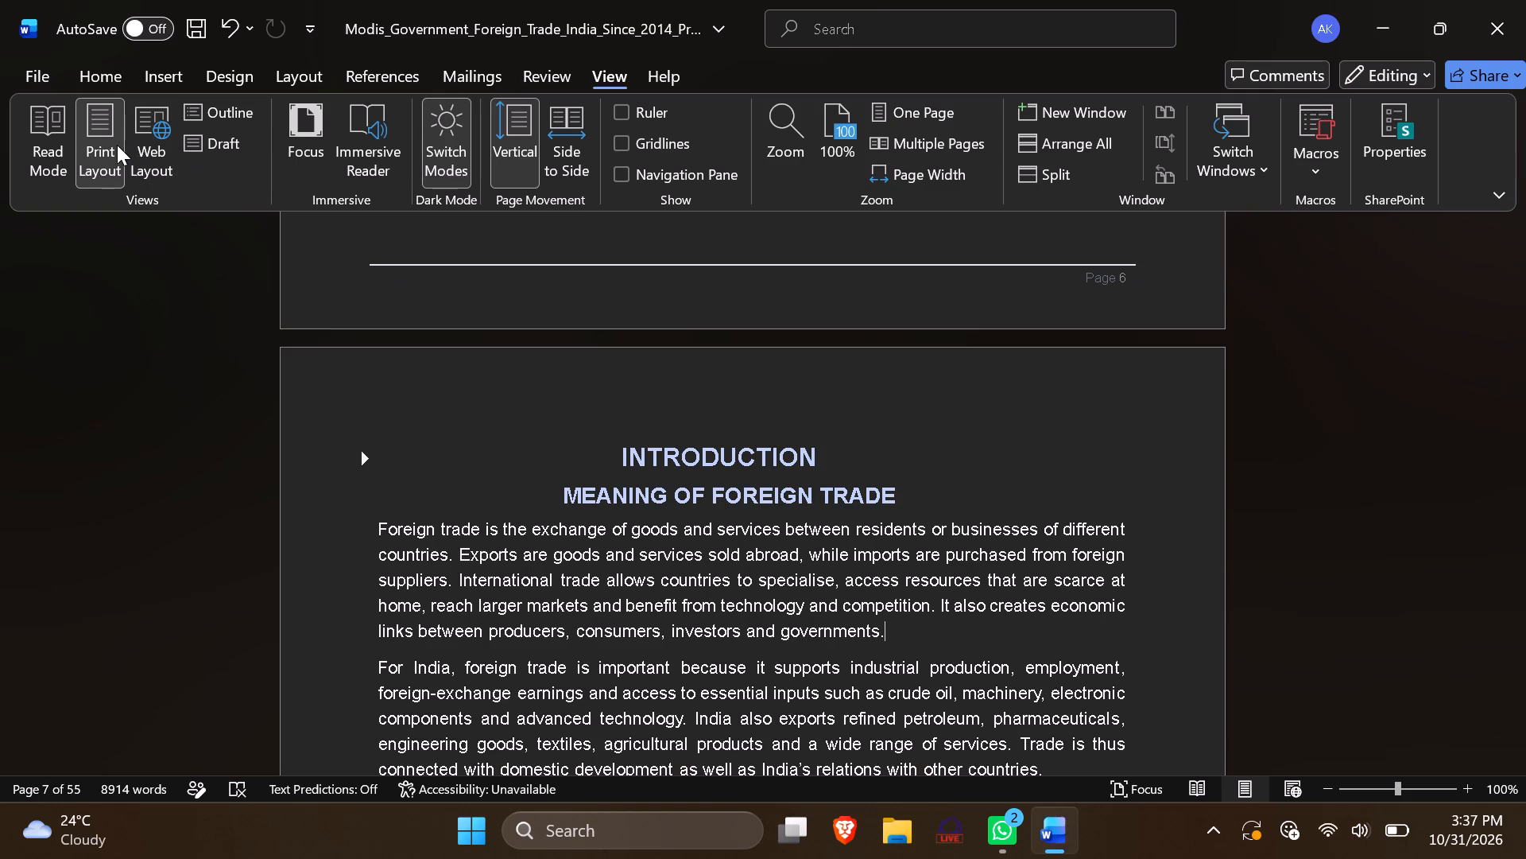
click(56, 137)
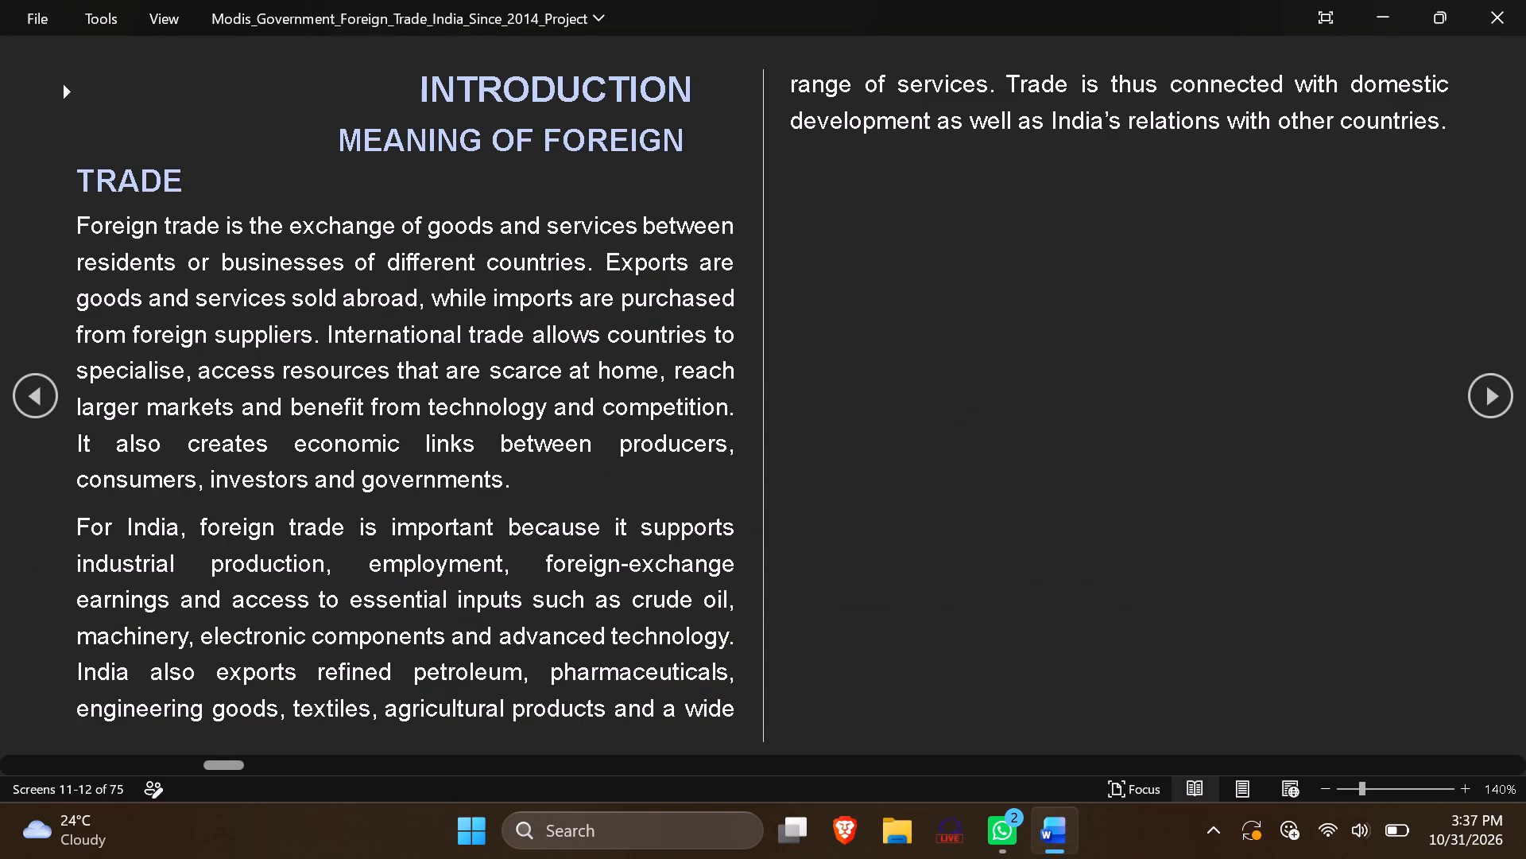
key(Escape)
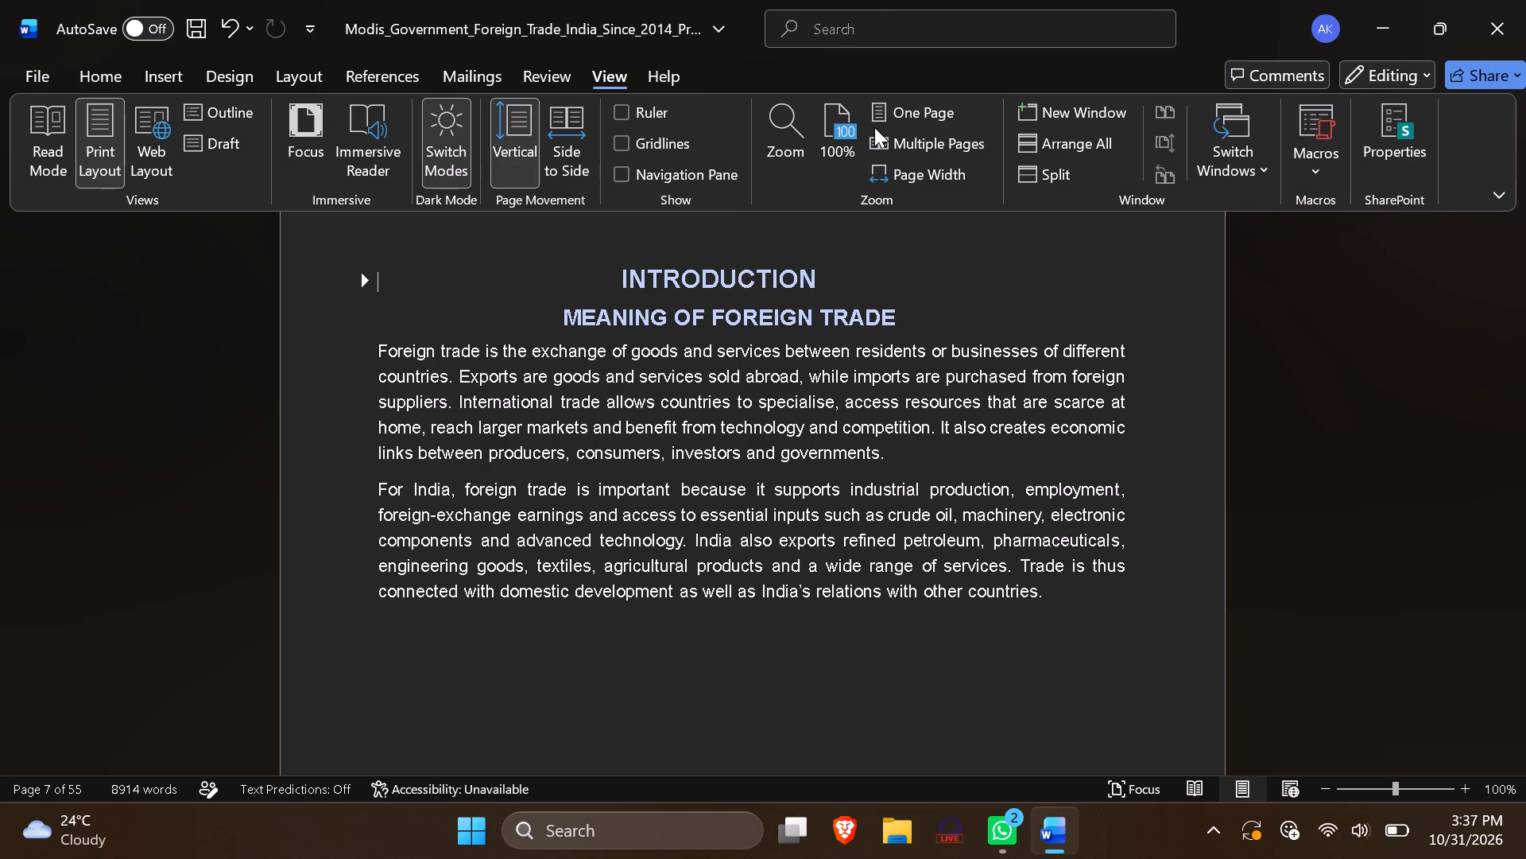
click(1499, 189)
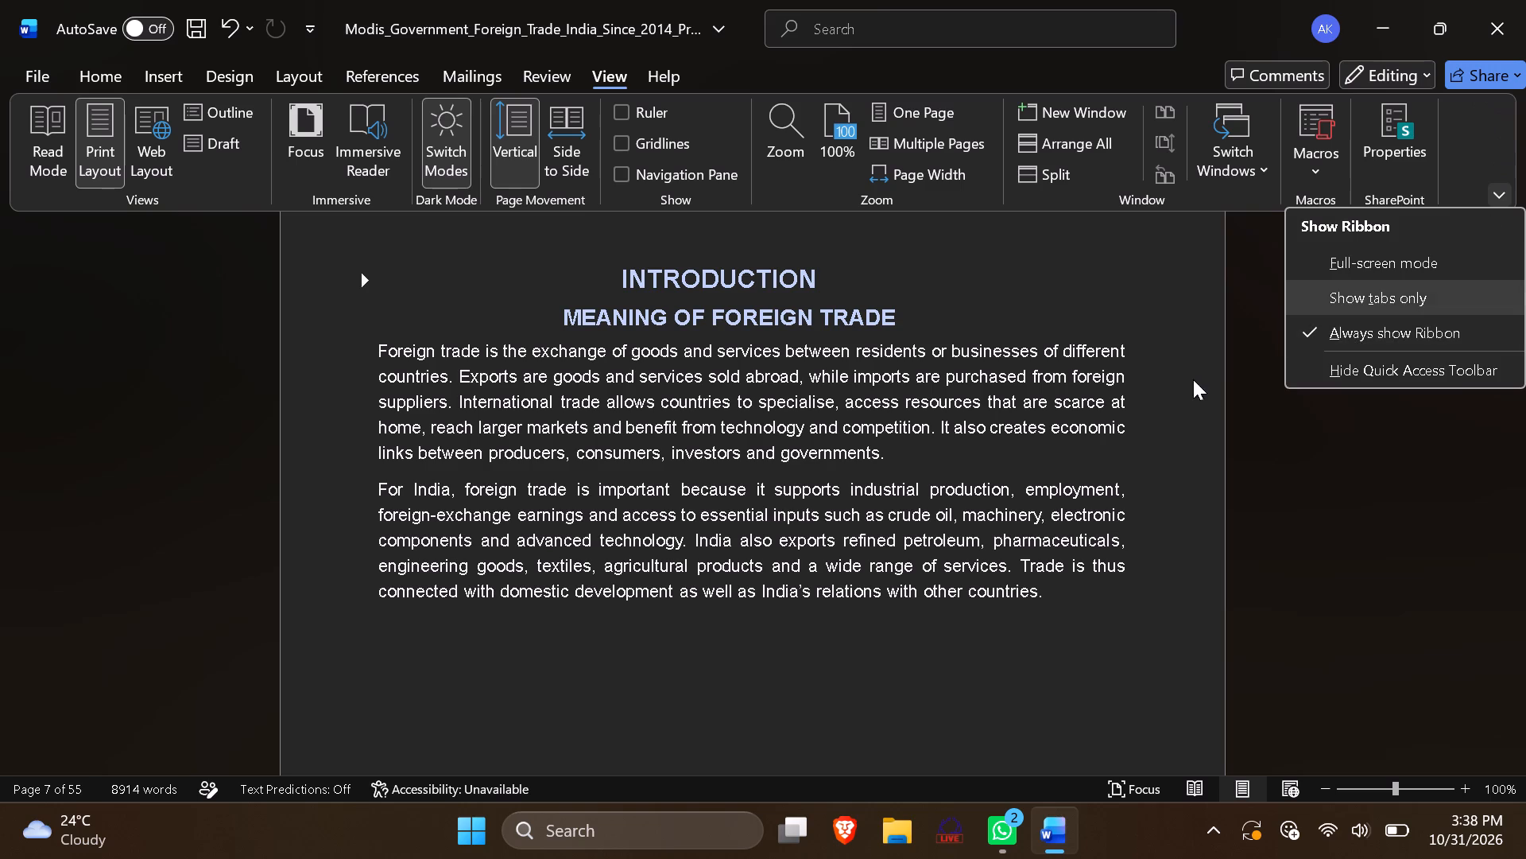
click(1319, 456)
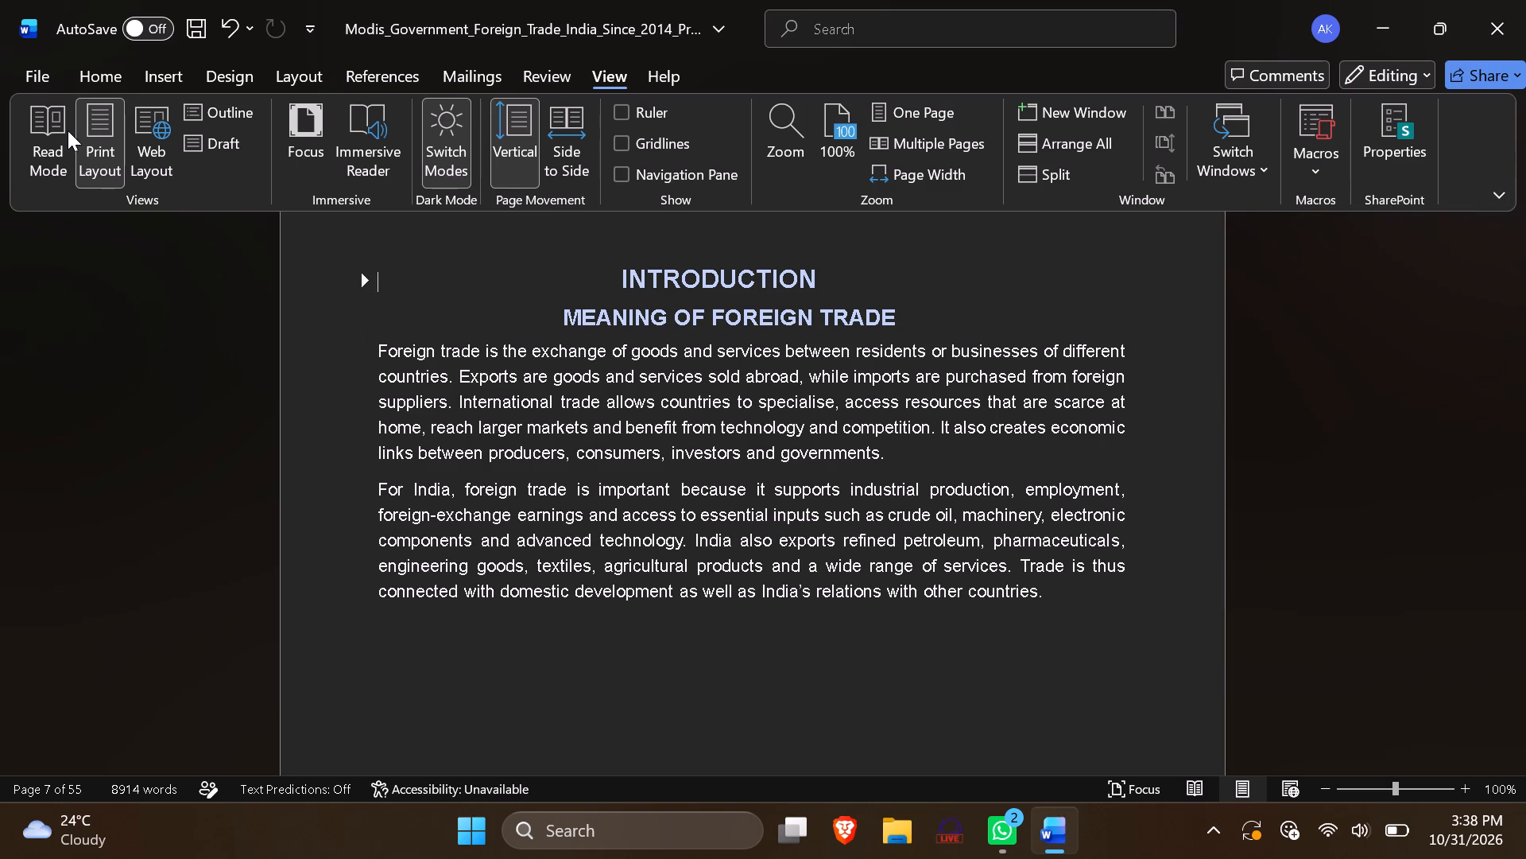
Check the document's file name and location details from Read Mode and return to the Print Layout view.
click(67, 137)
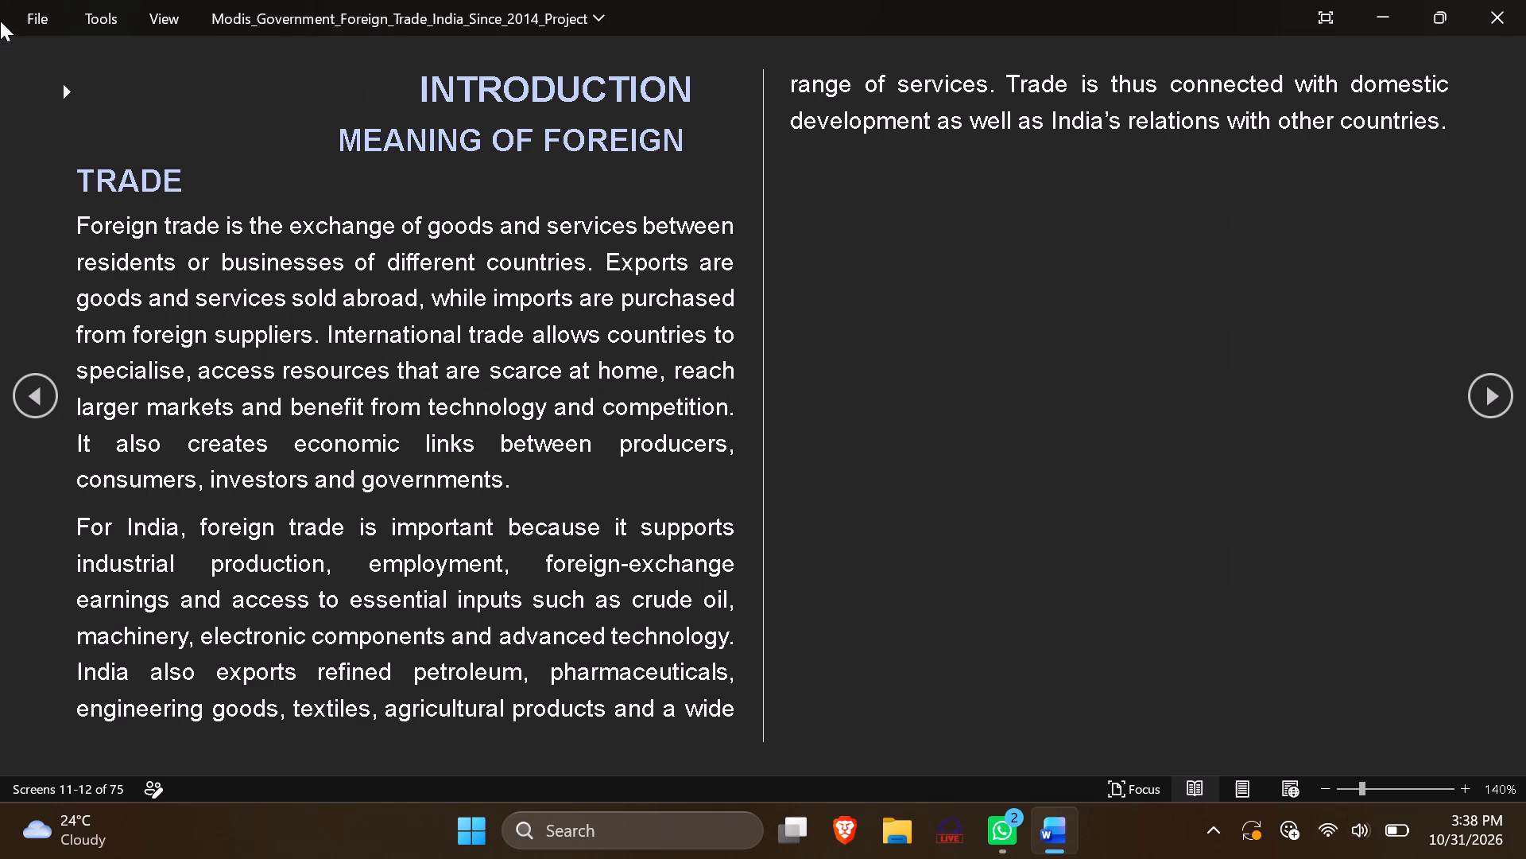
click(599, 15)
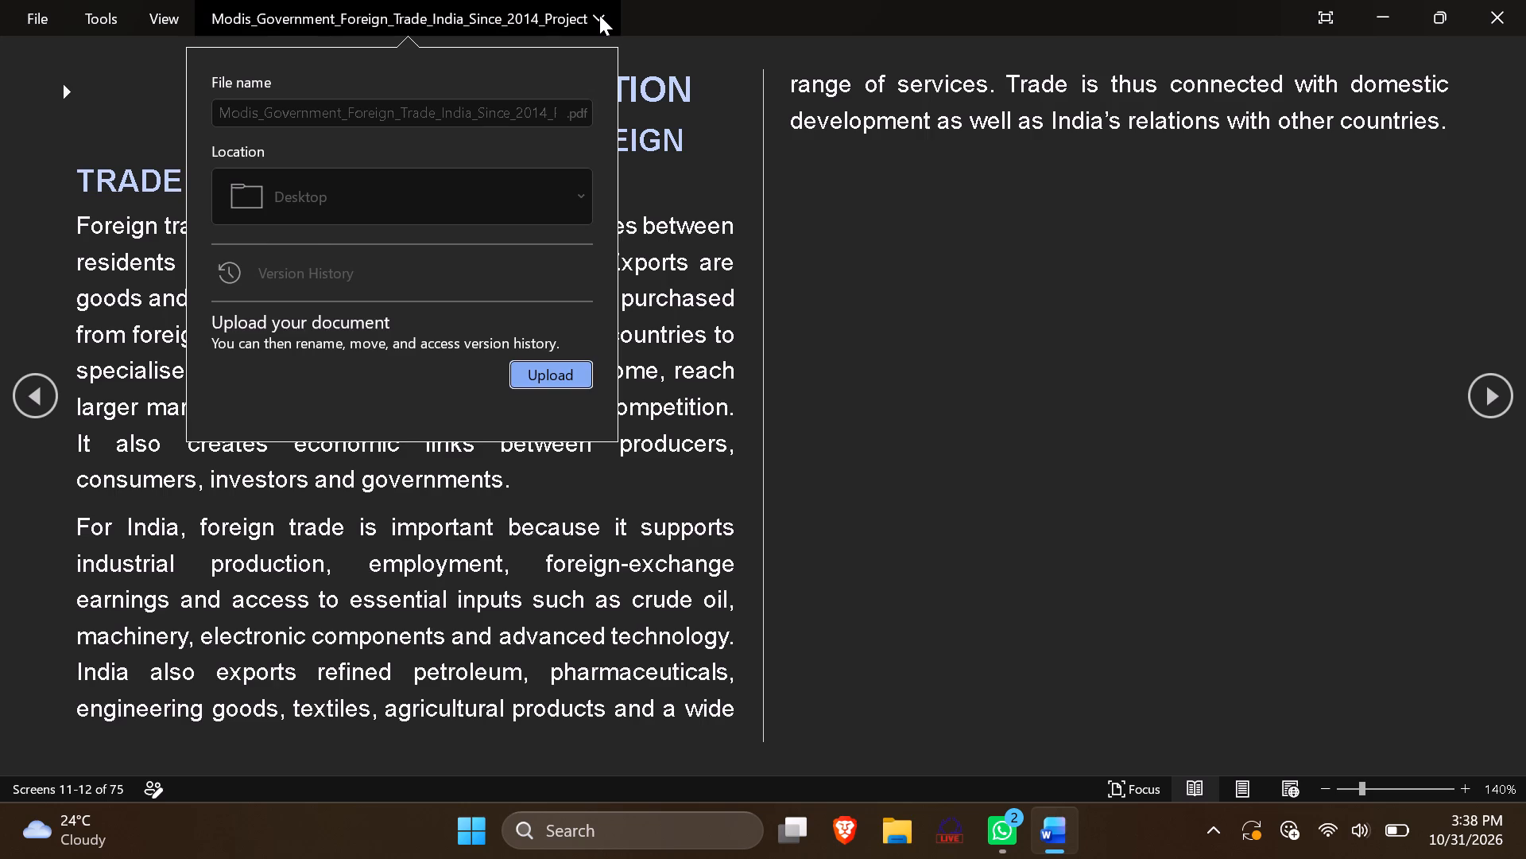
click(599, 15)
click(889, 217)
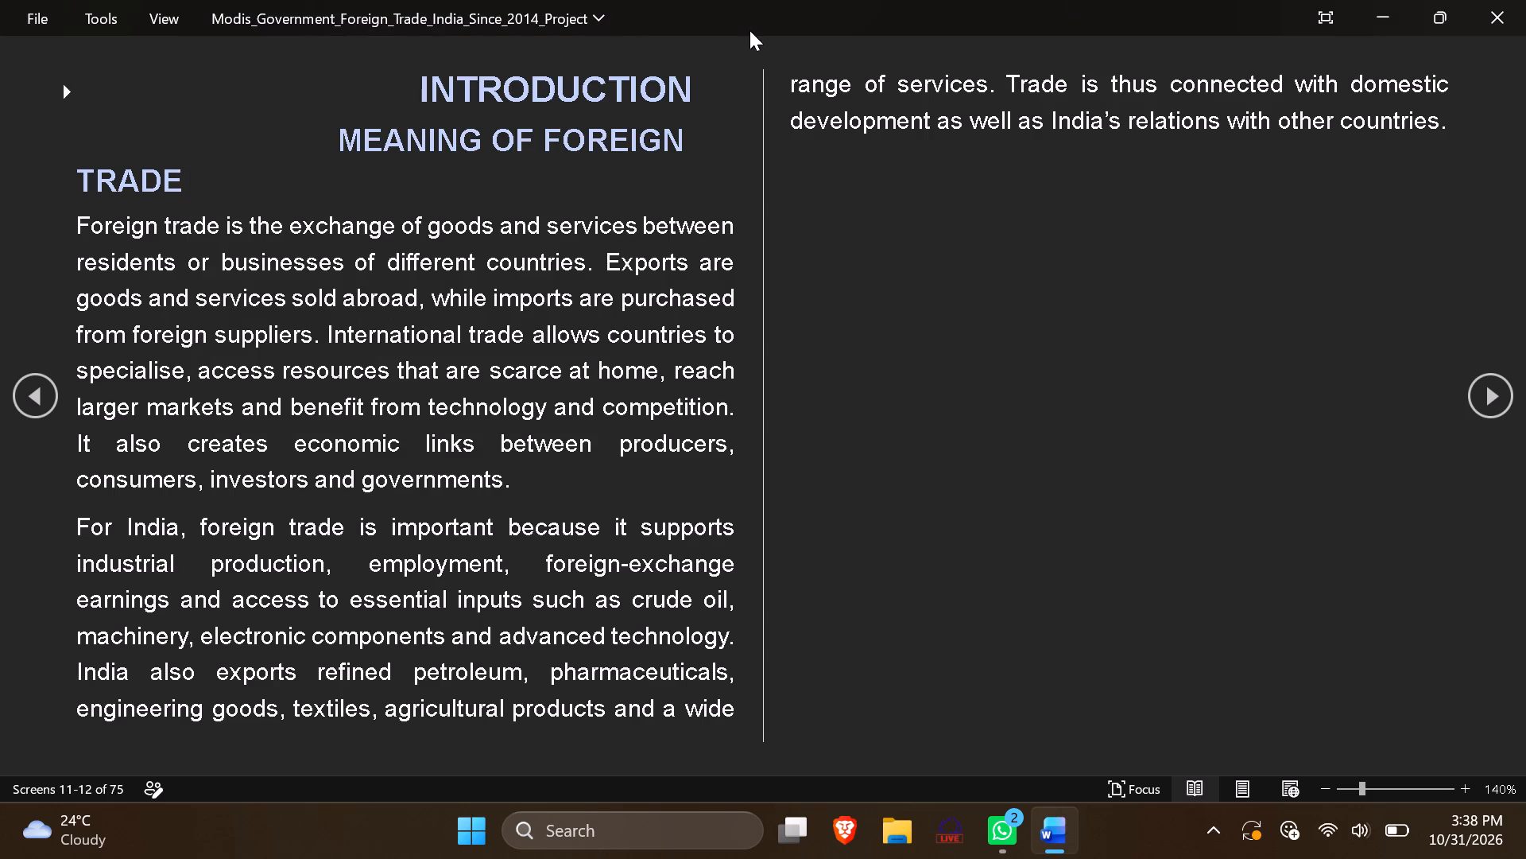
key(Escape)
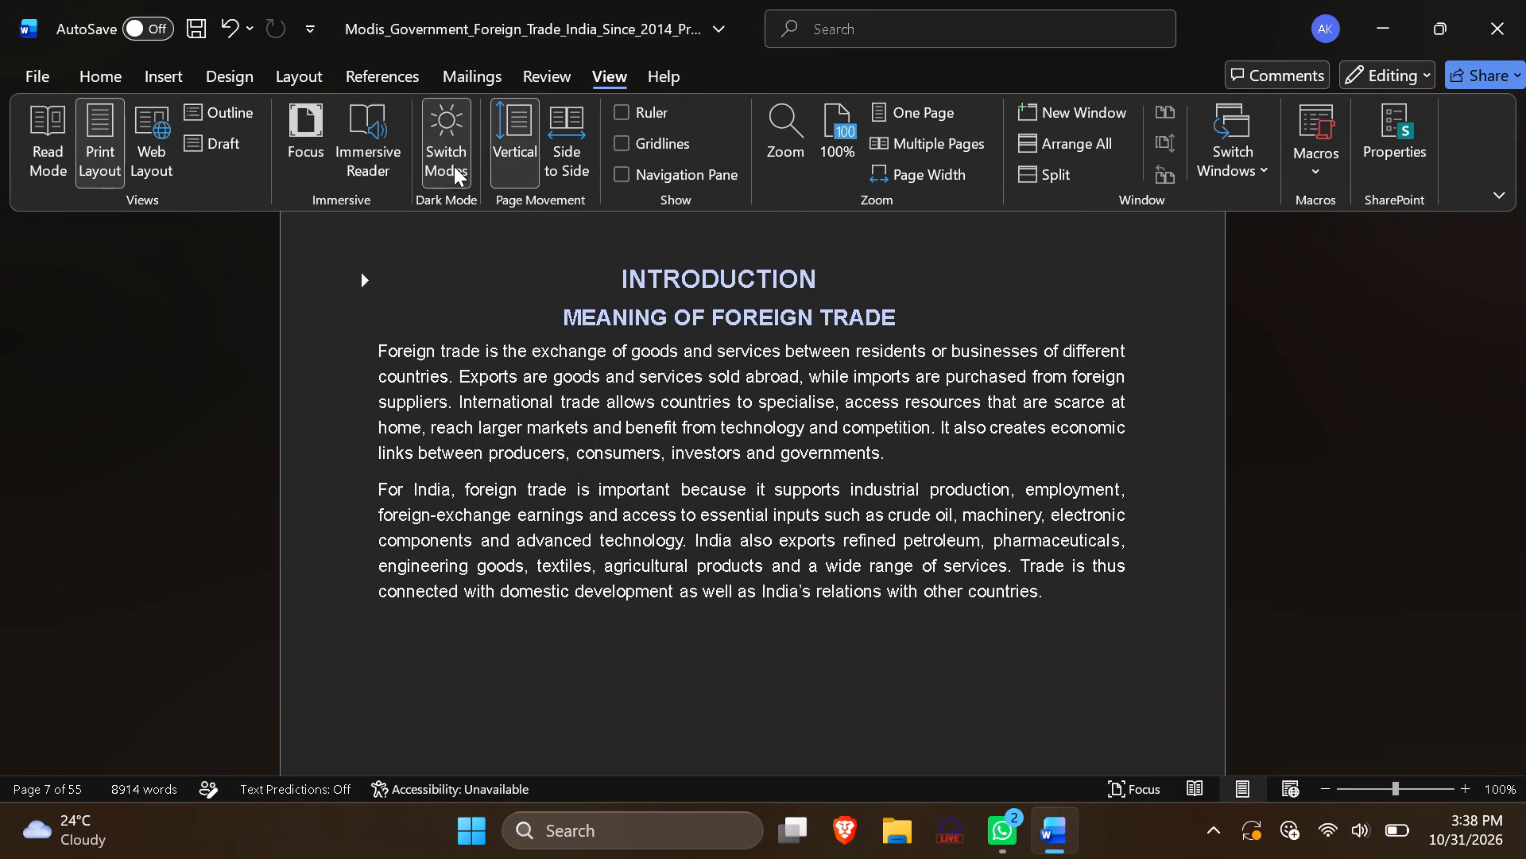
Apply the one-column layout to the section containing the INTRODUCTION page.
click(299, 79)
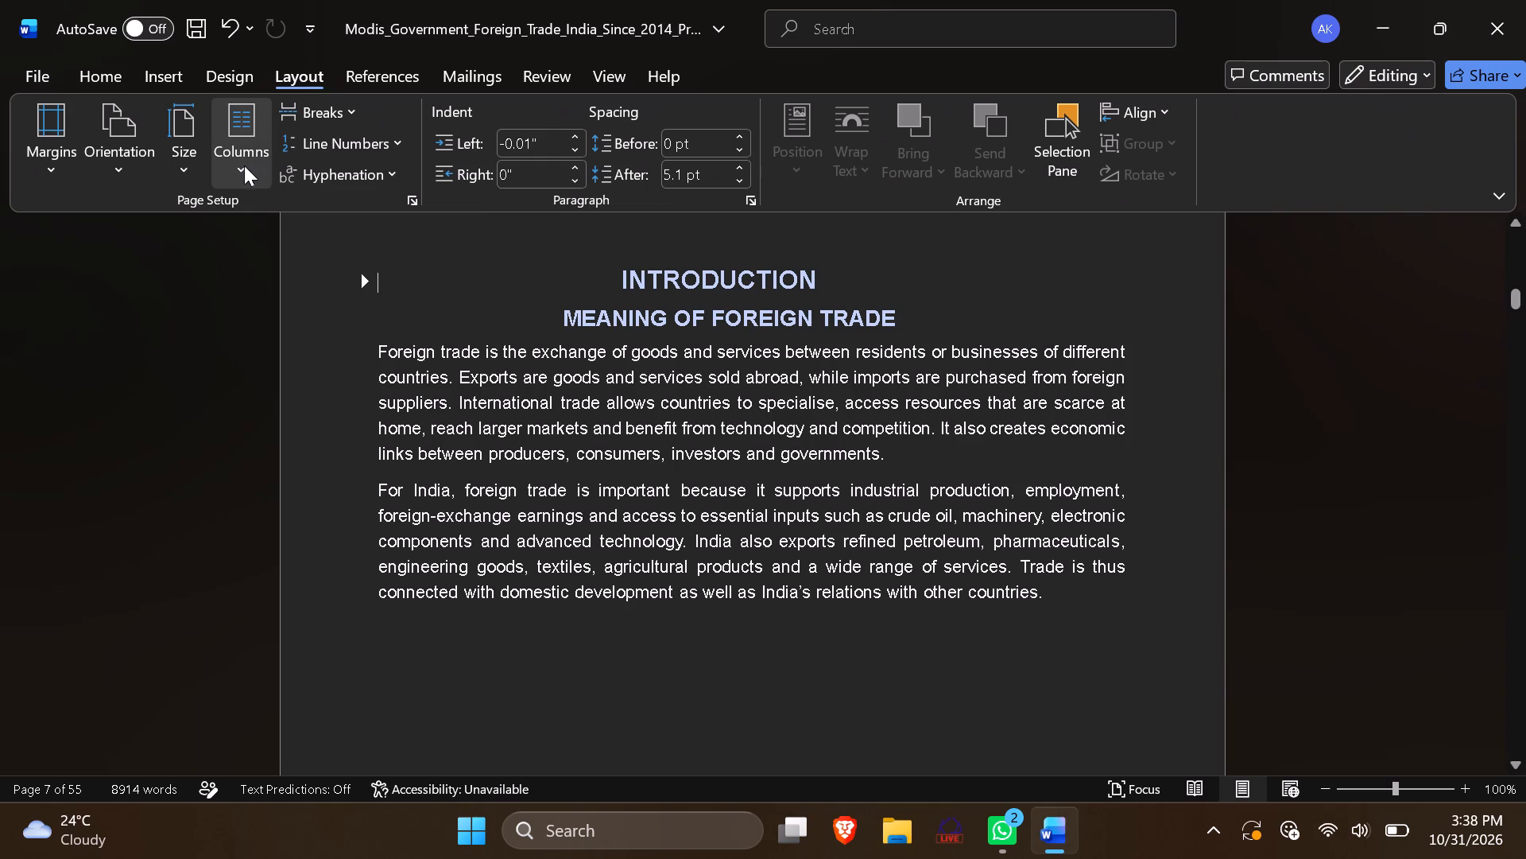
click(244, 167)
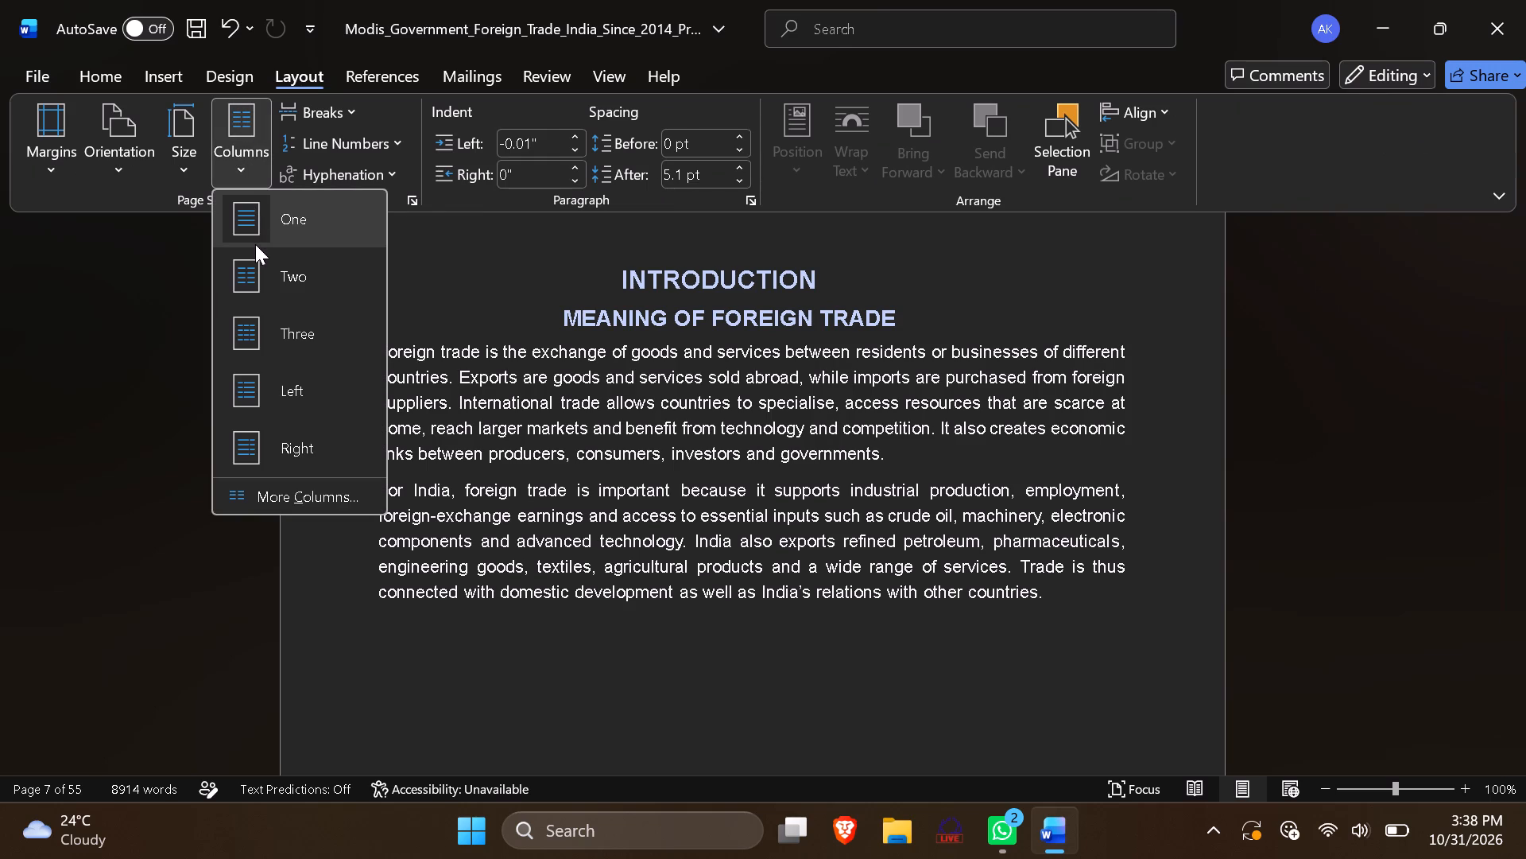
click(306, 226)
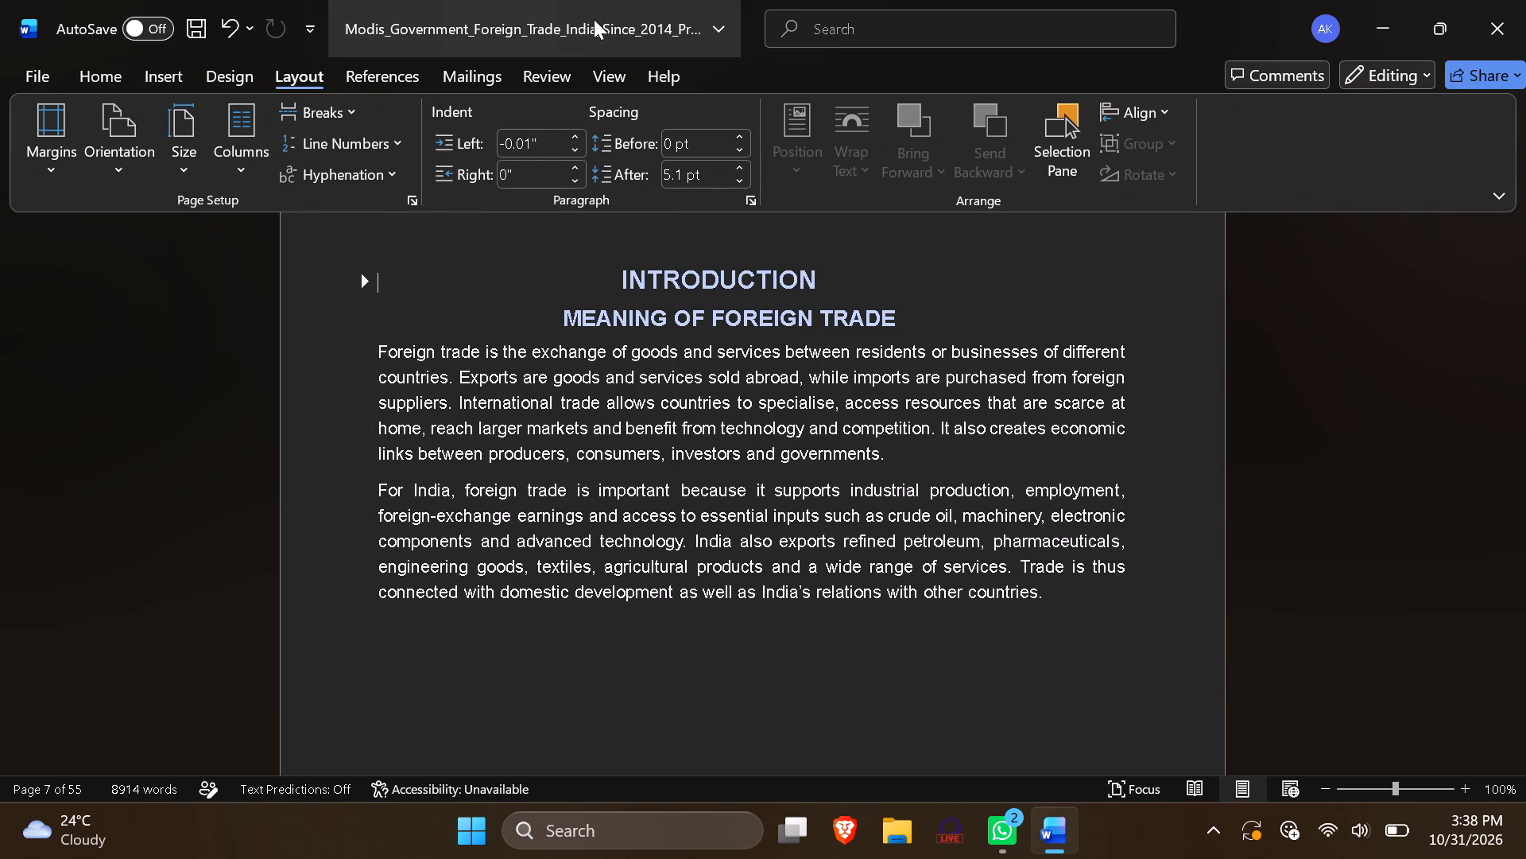
Check the INTRODUCTION page in Read Mode and return to Print Layout.
click(602, 68)
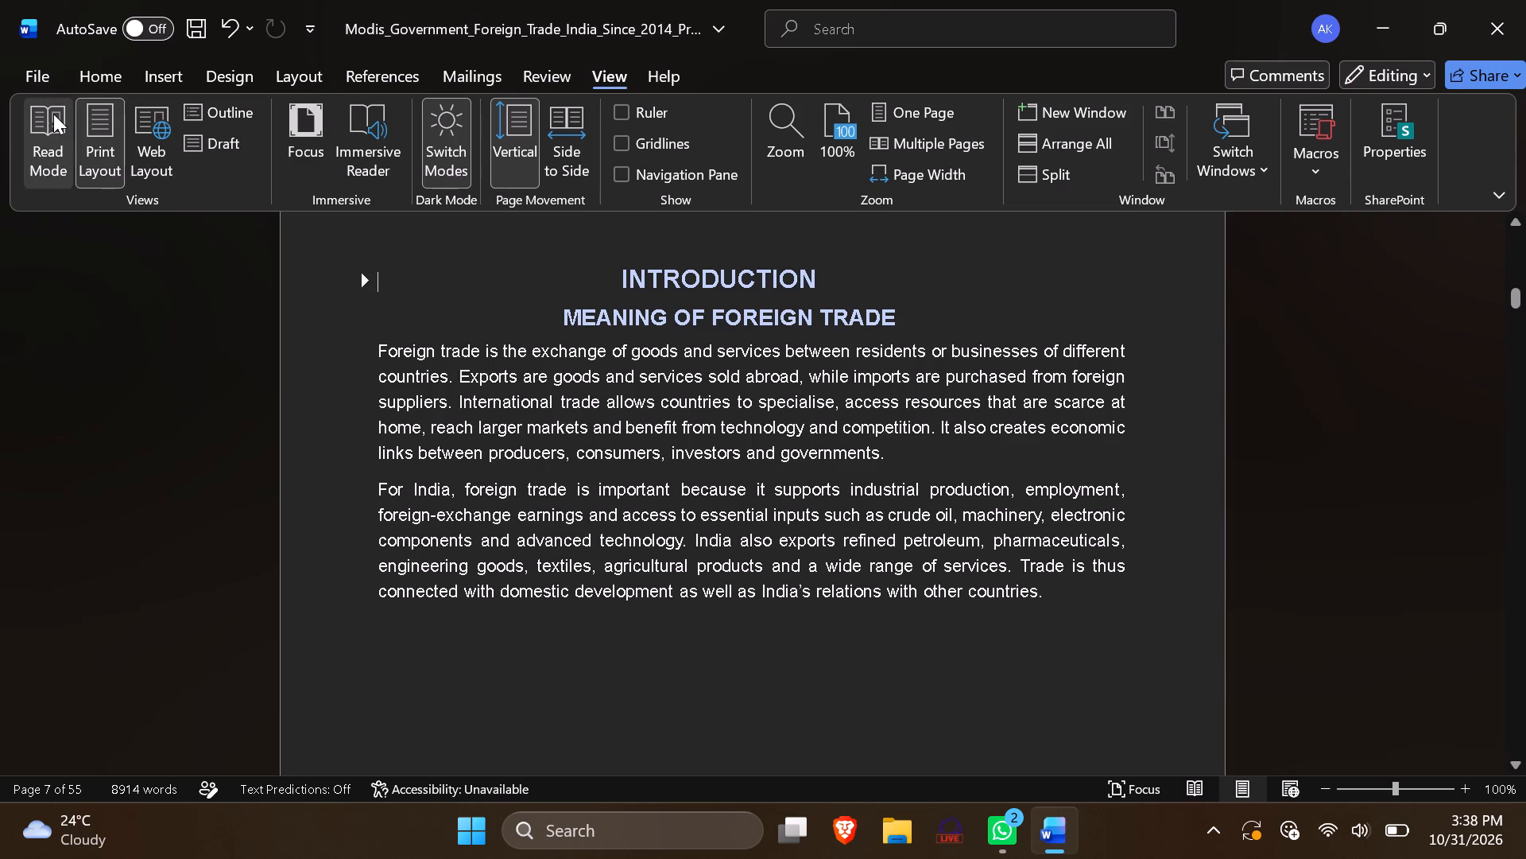
click(53, 114)
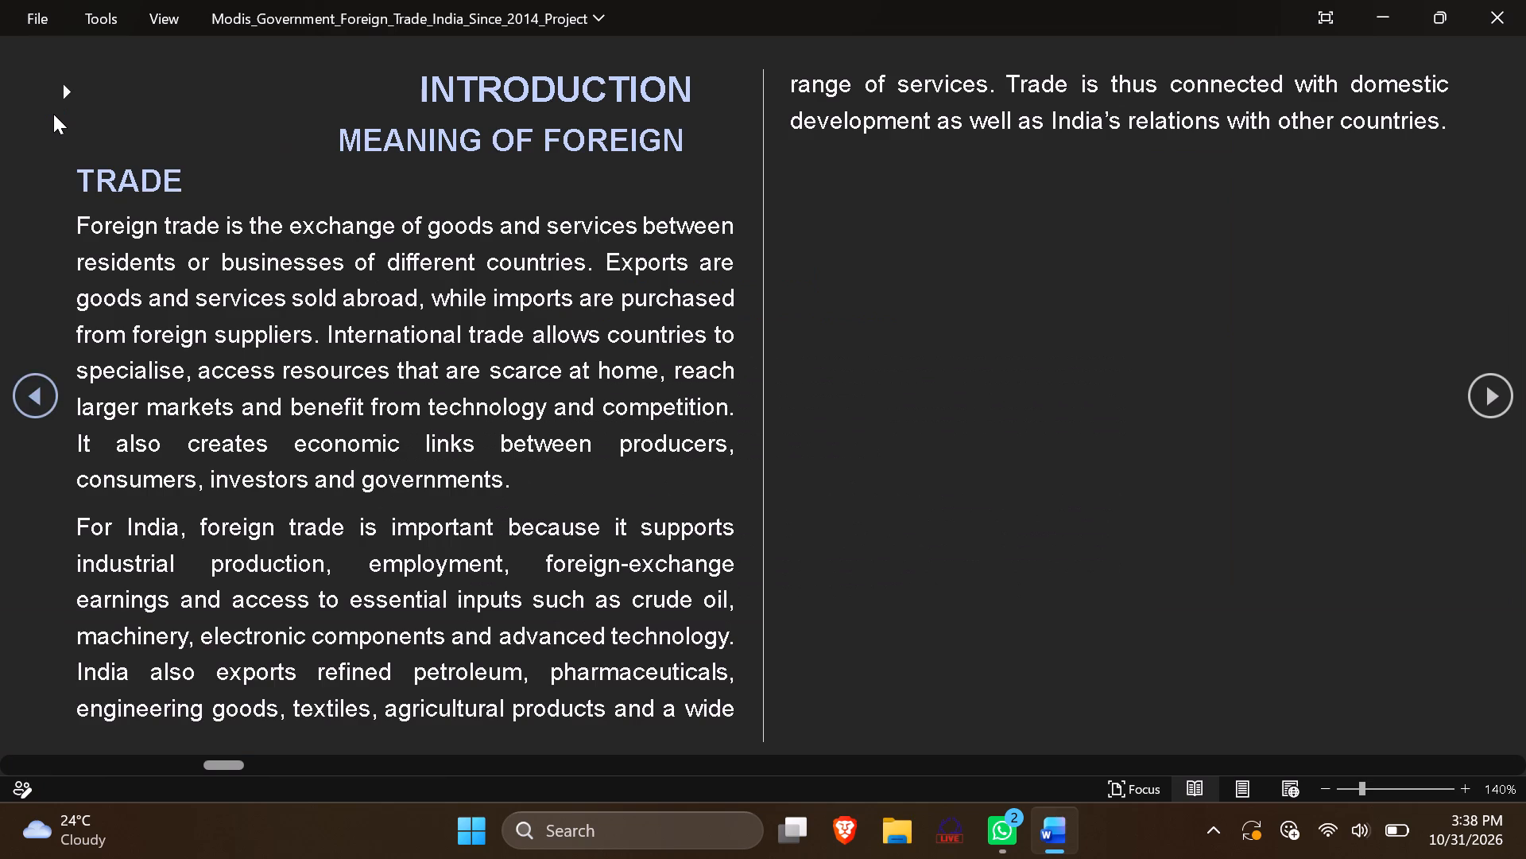
key(Escape)
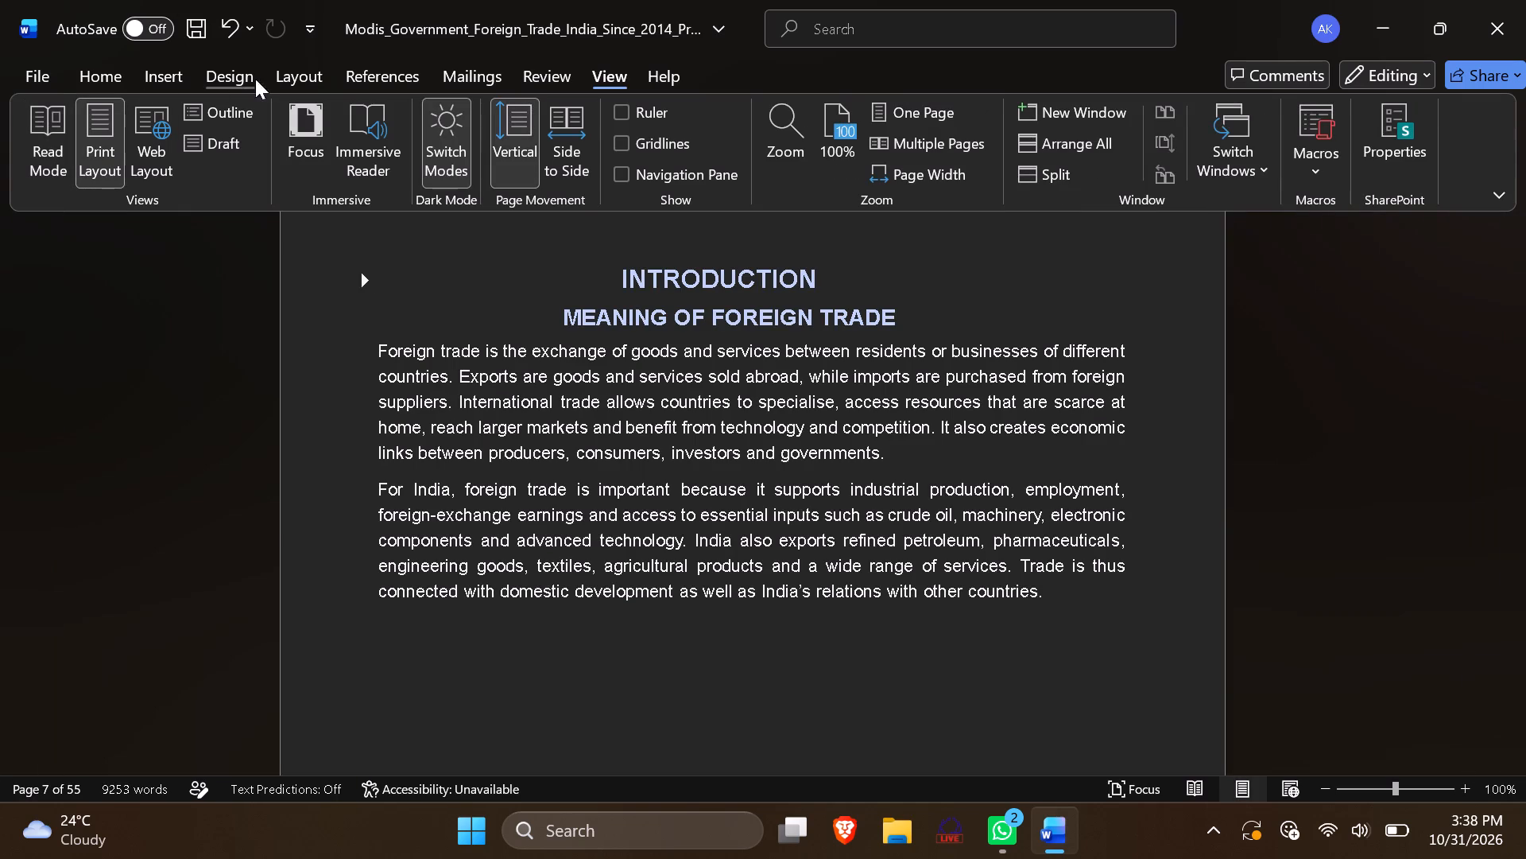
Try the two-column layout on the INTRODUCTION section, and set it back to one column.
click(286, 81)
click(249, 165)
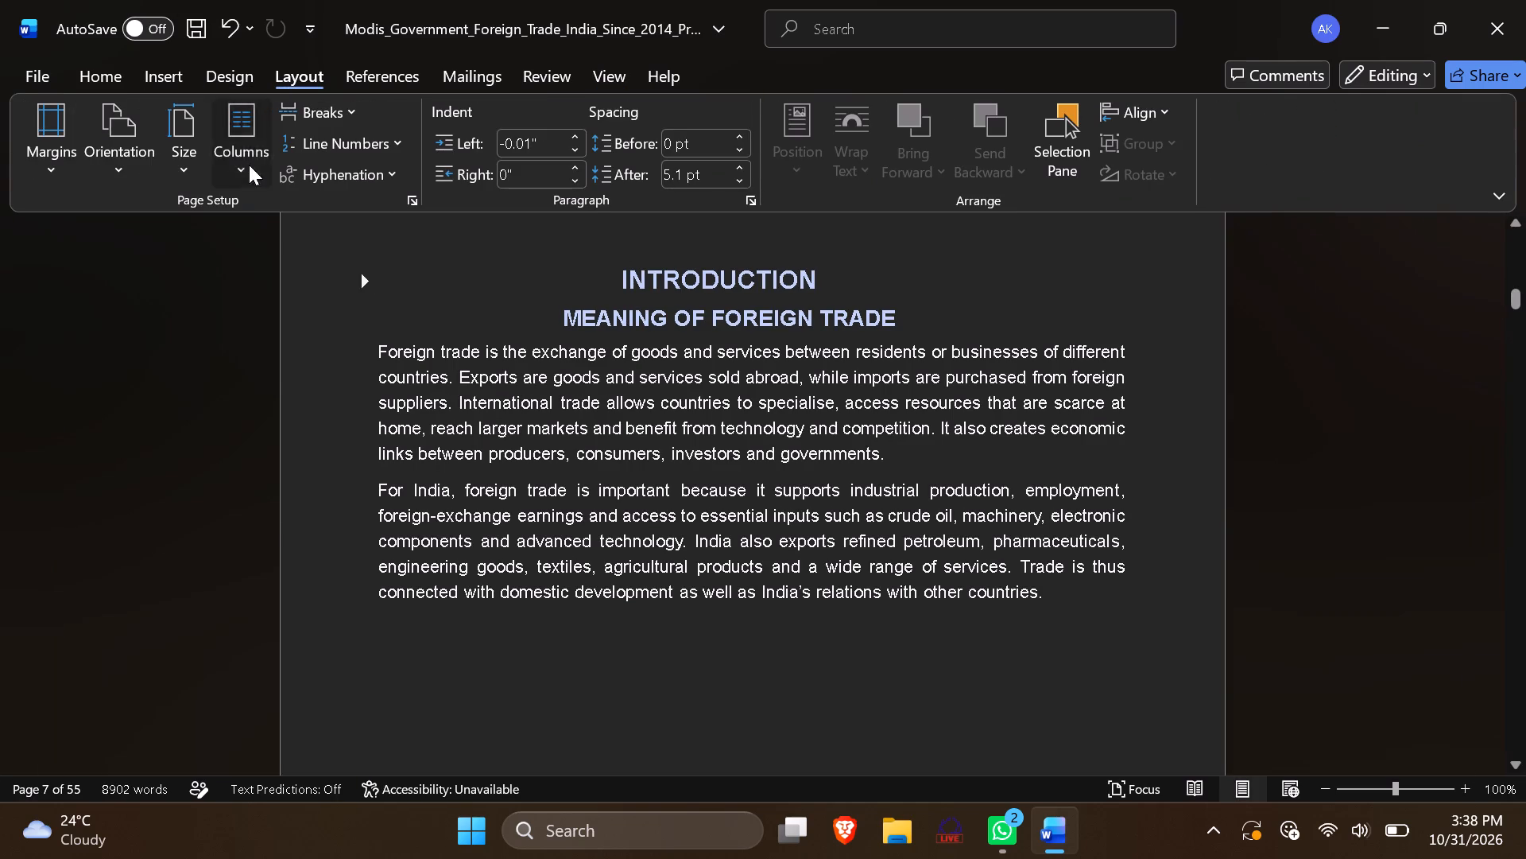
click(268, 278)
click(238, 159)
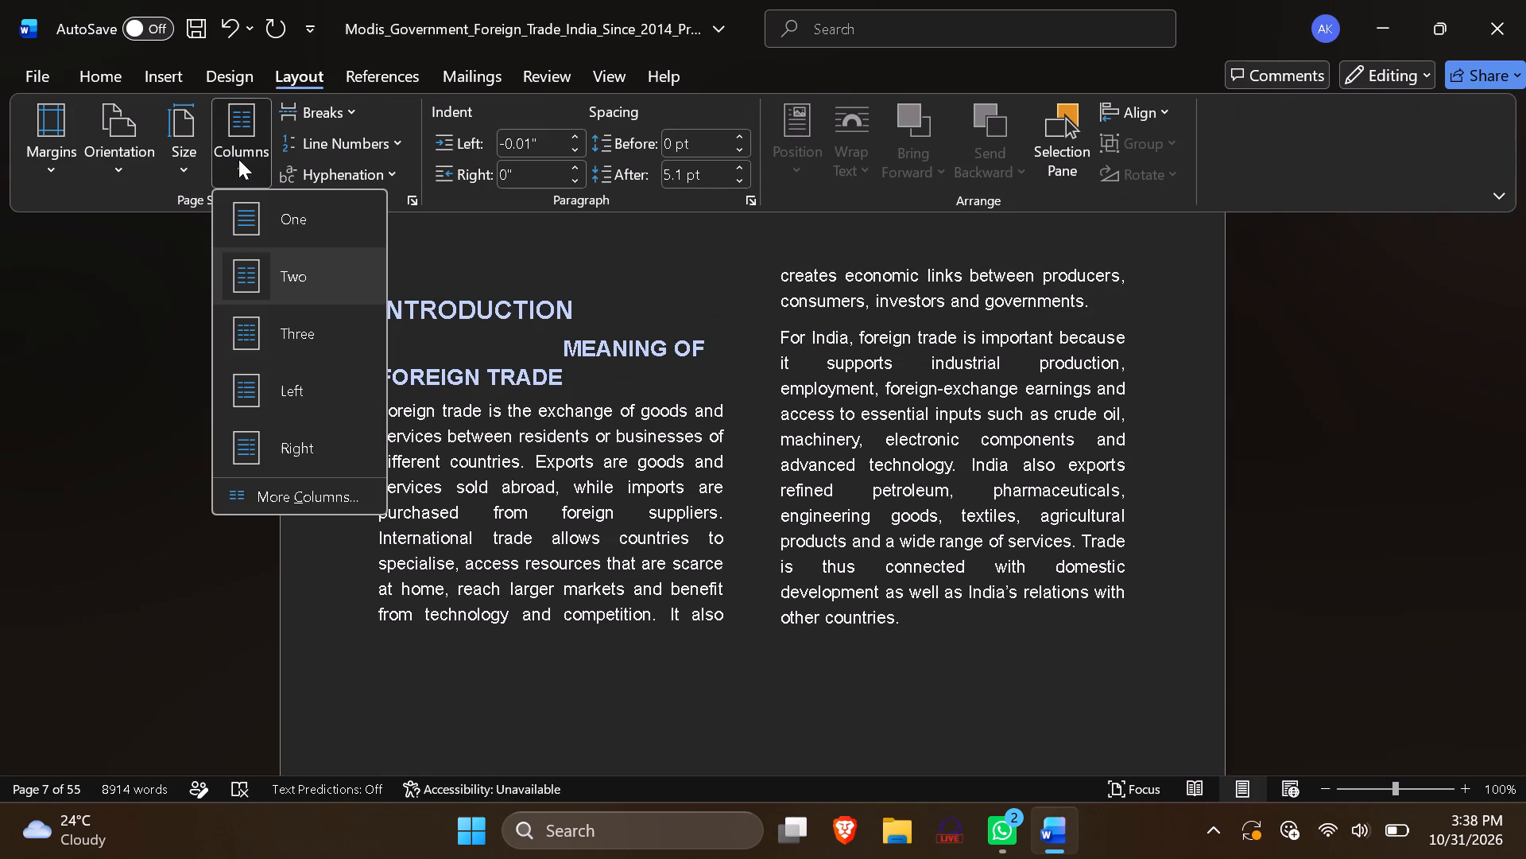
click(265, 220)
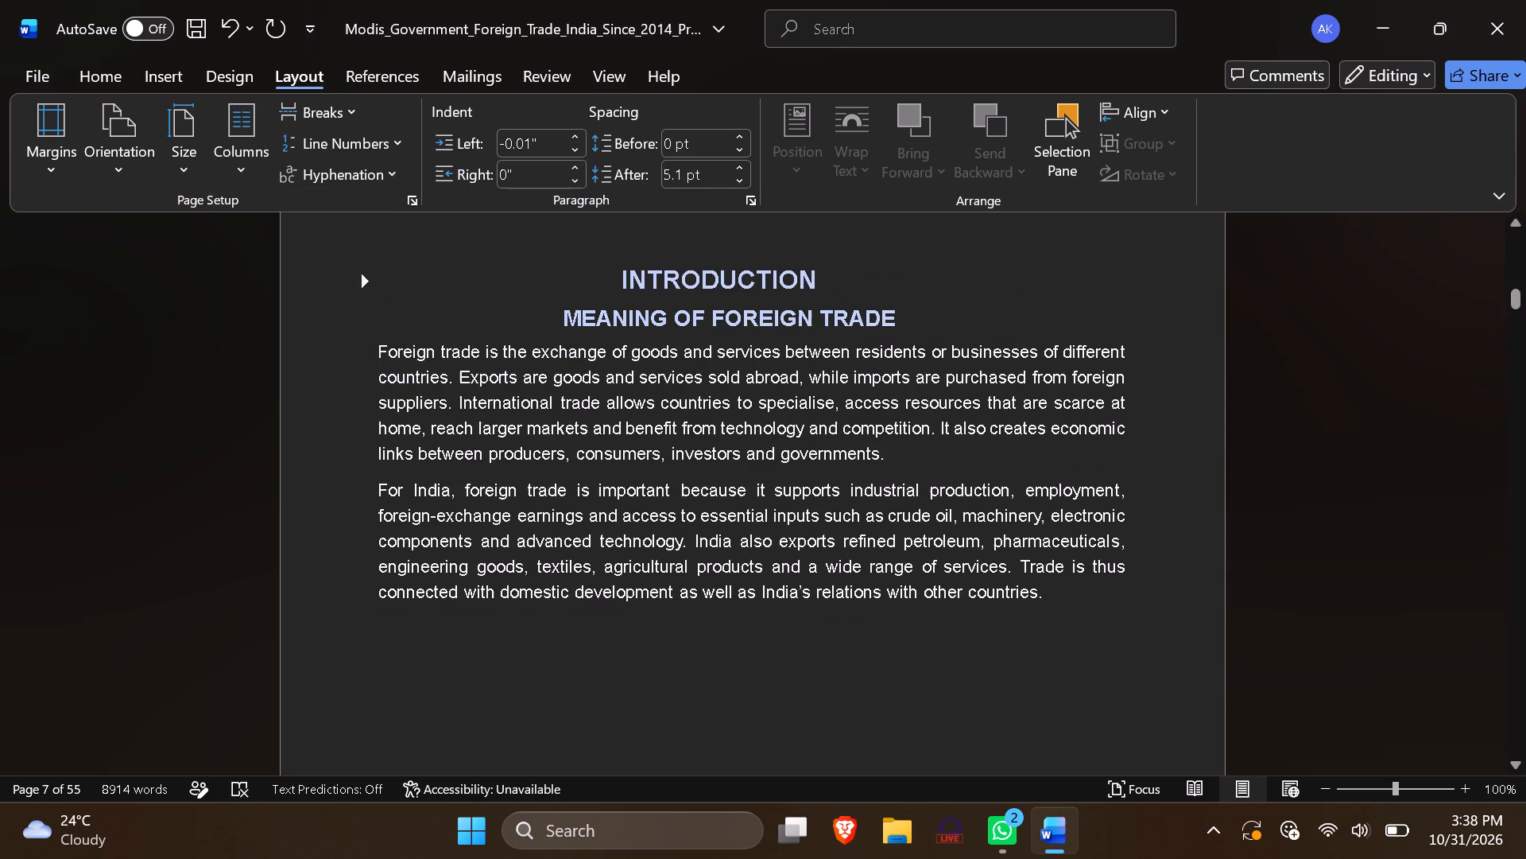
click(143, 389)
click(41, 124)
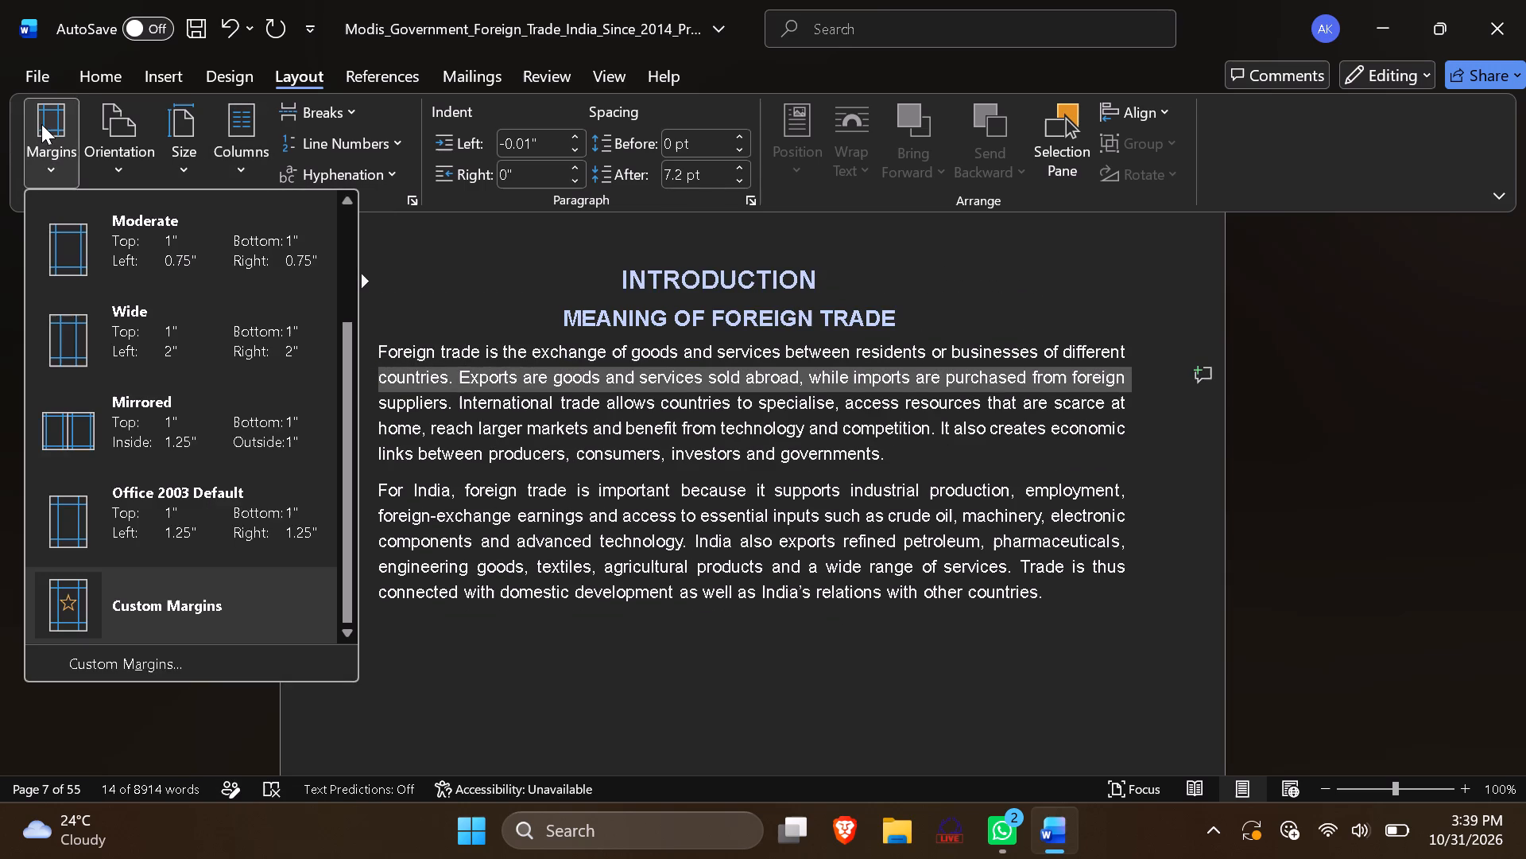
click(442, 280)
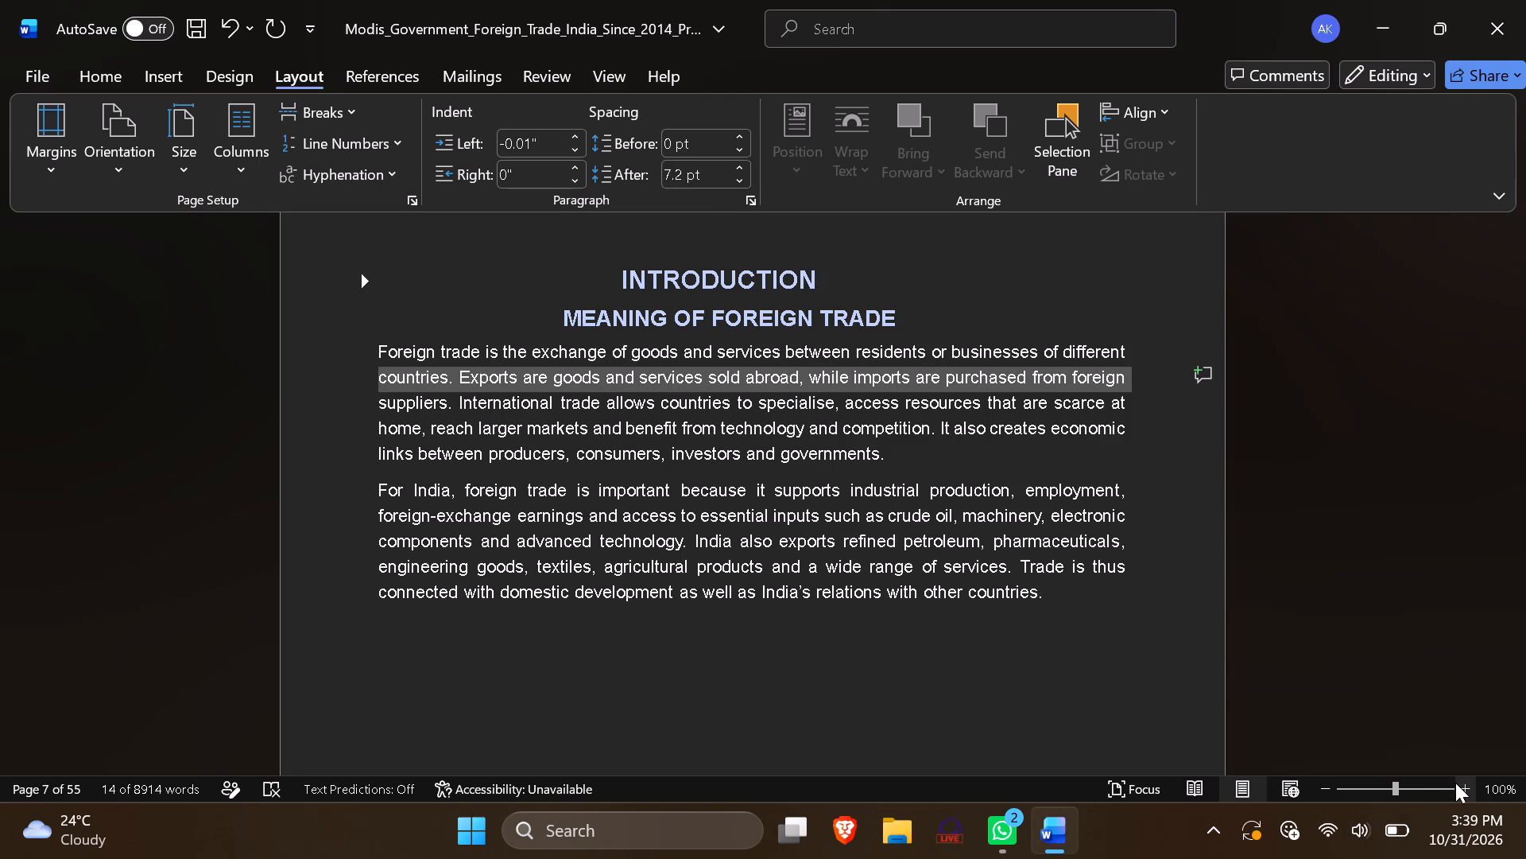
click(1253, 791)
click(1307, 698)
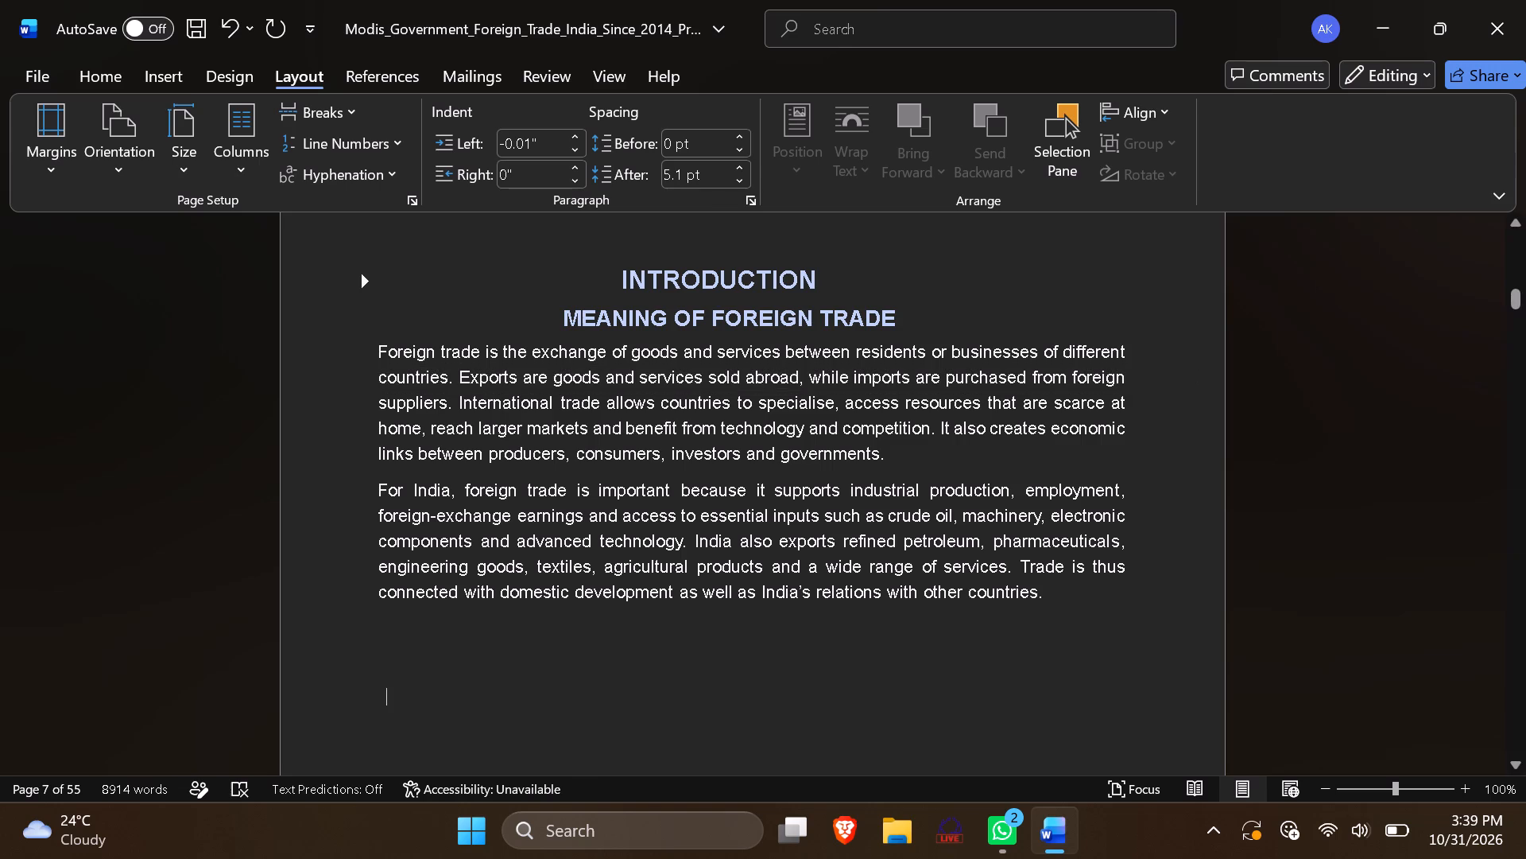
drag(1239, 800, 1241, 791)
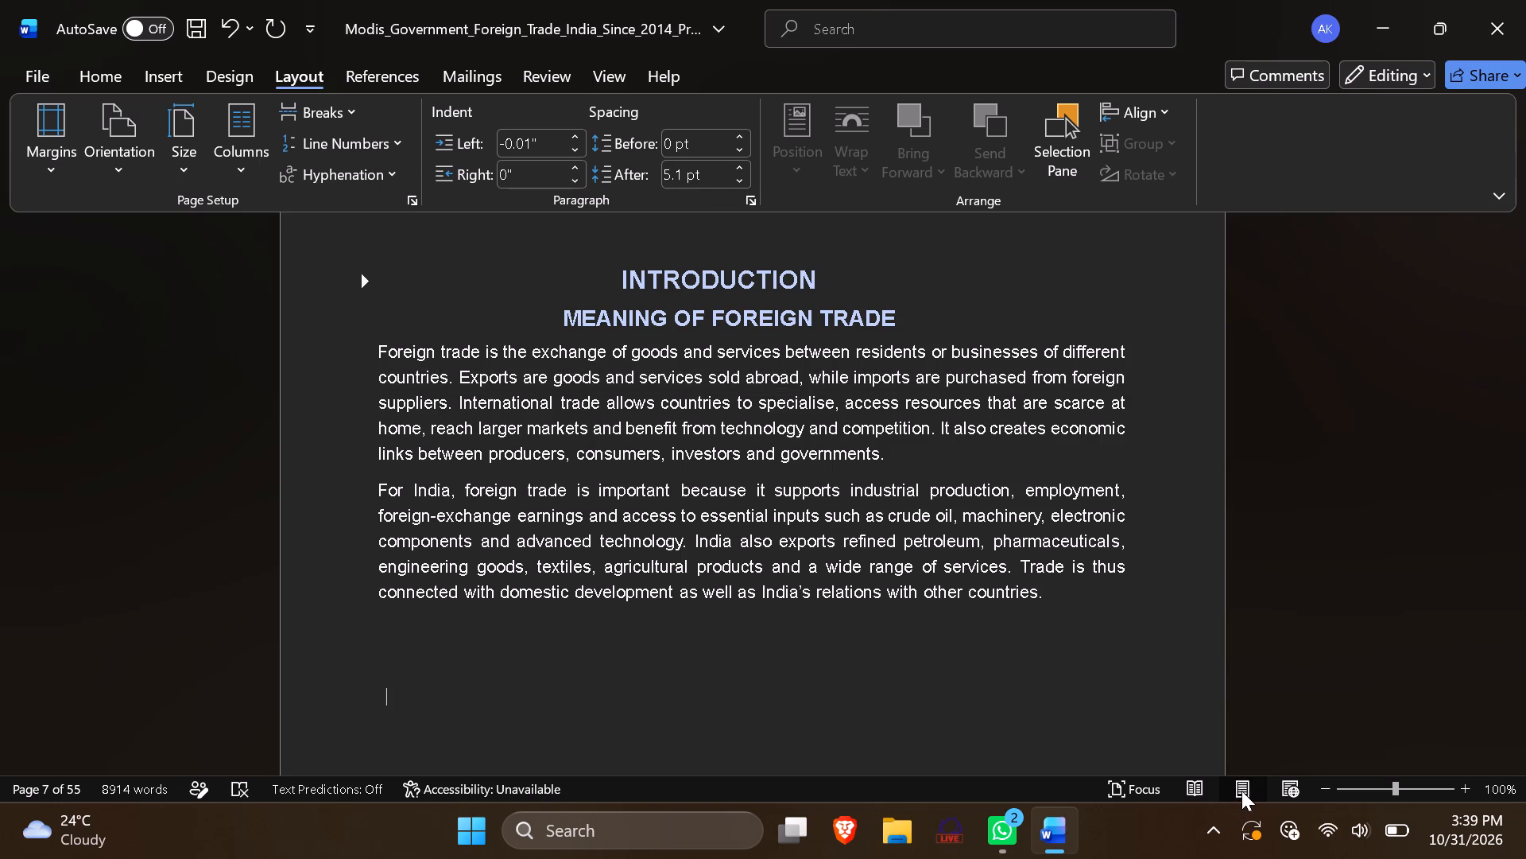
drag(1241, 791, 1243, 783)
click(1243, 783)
Compare the INTRODUCTION page in Read Mode and Print Layout, ending in Print Layout.
click(1190, 791)
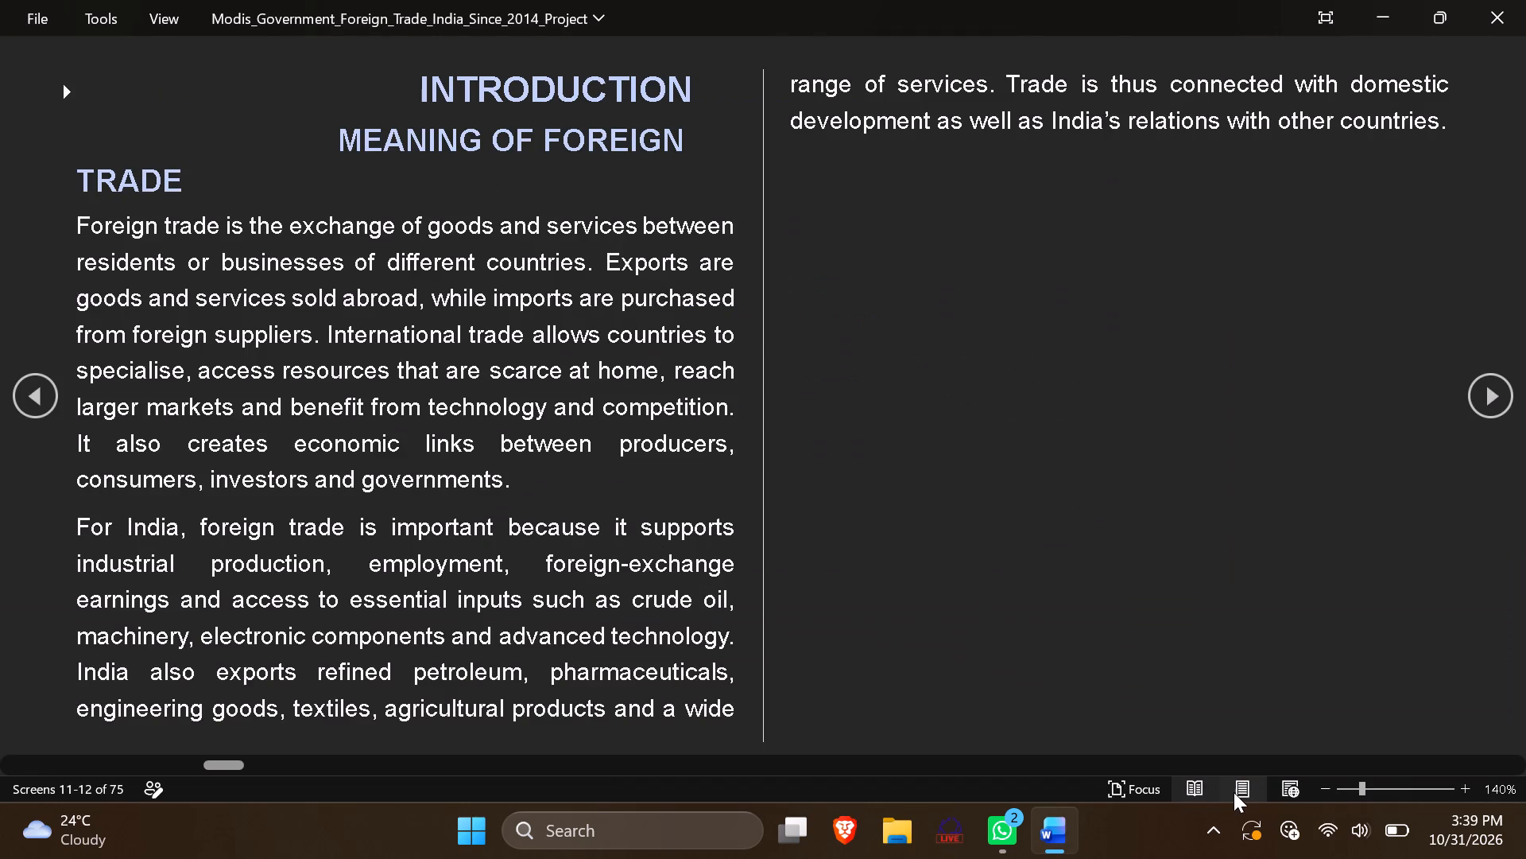
click(1234, 792)
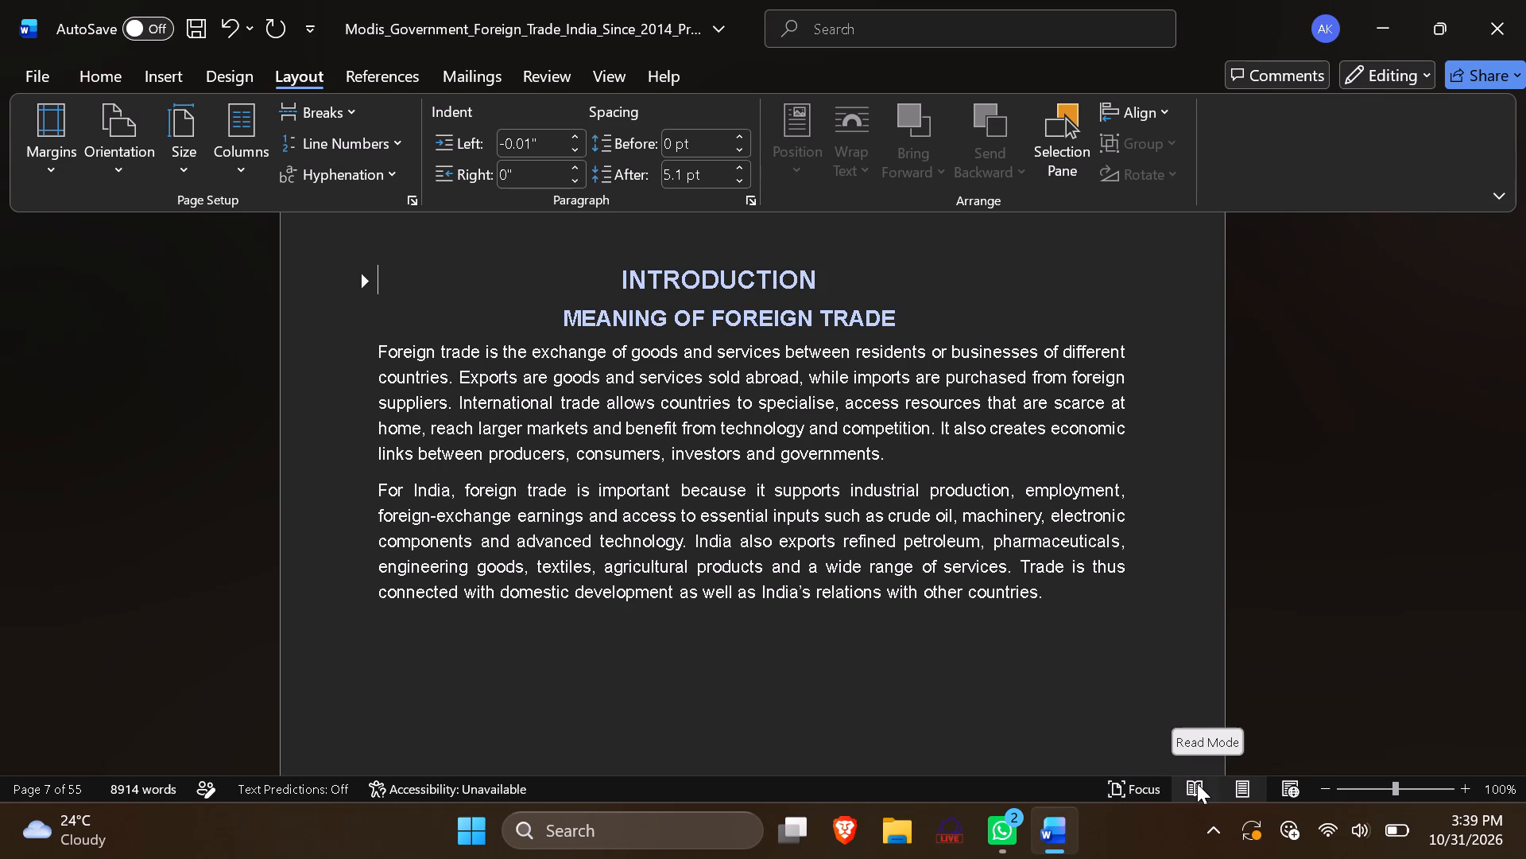
click(1245, 778)
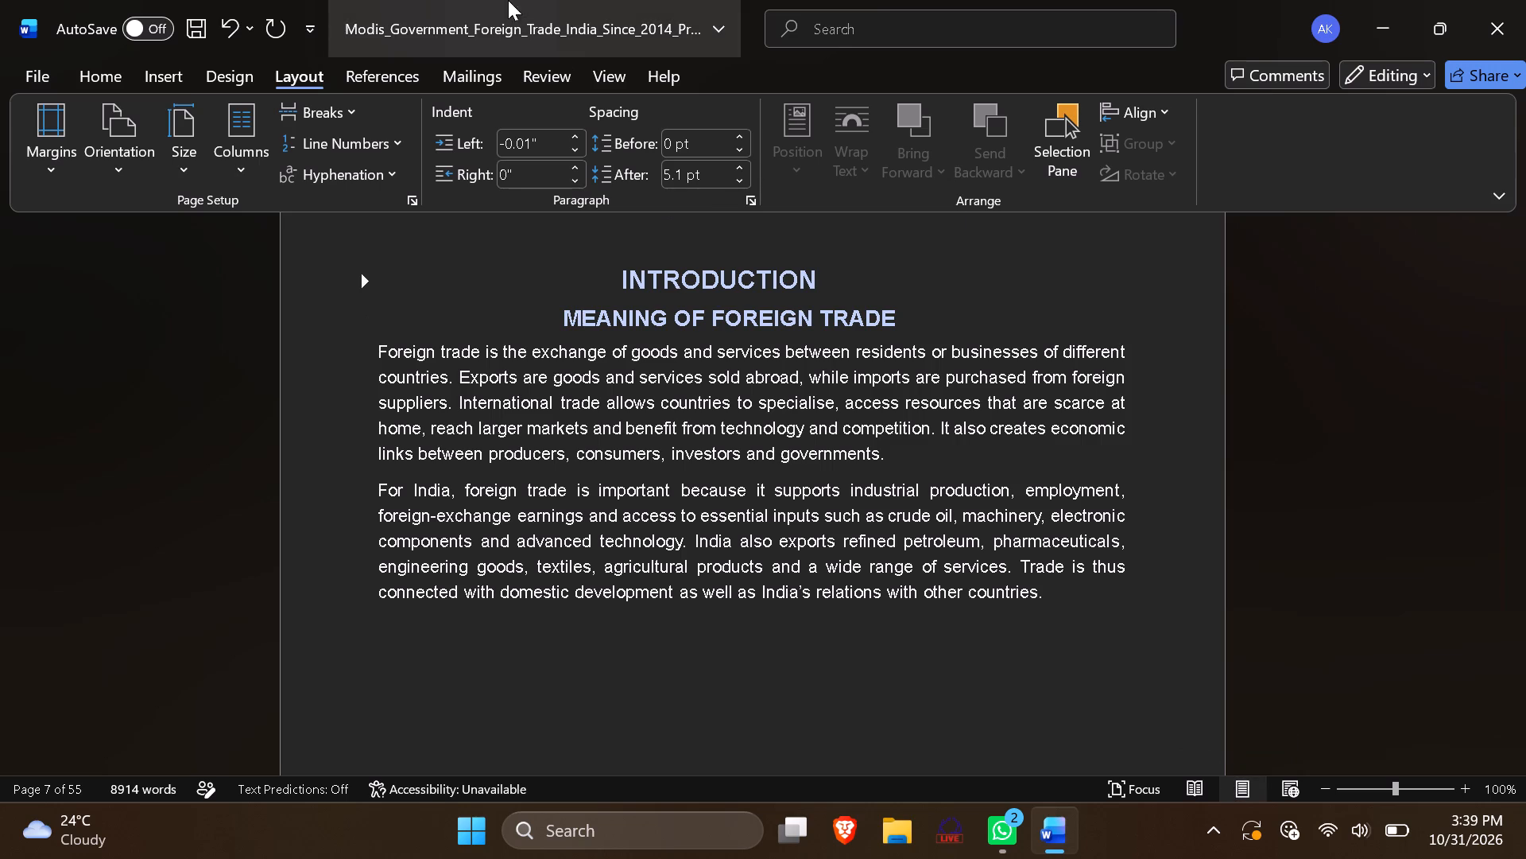
click(610, 78)
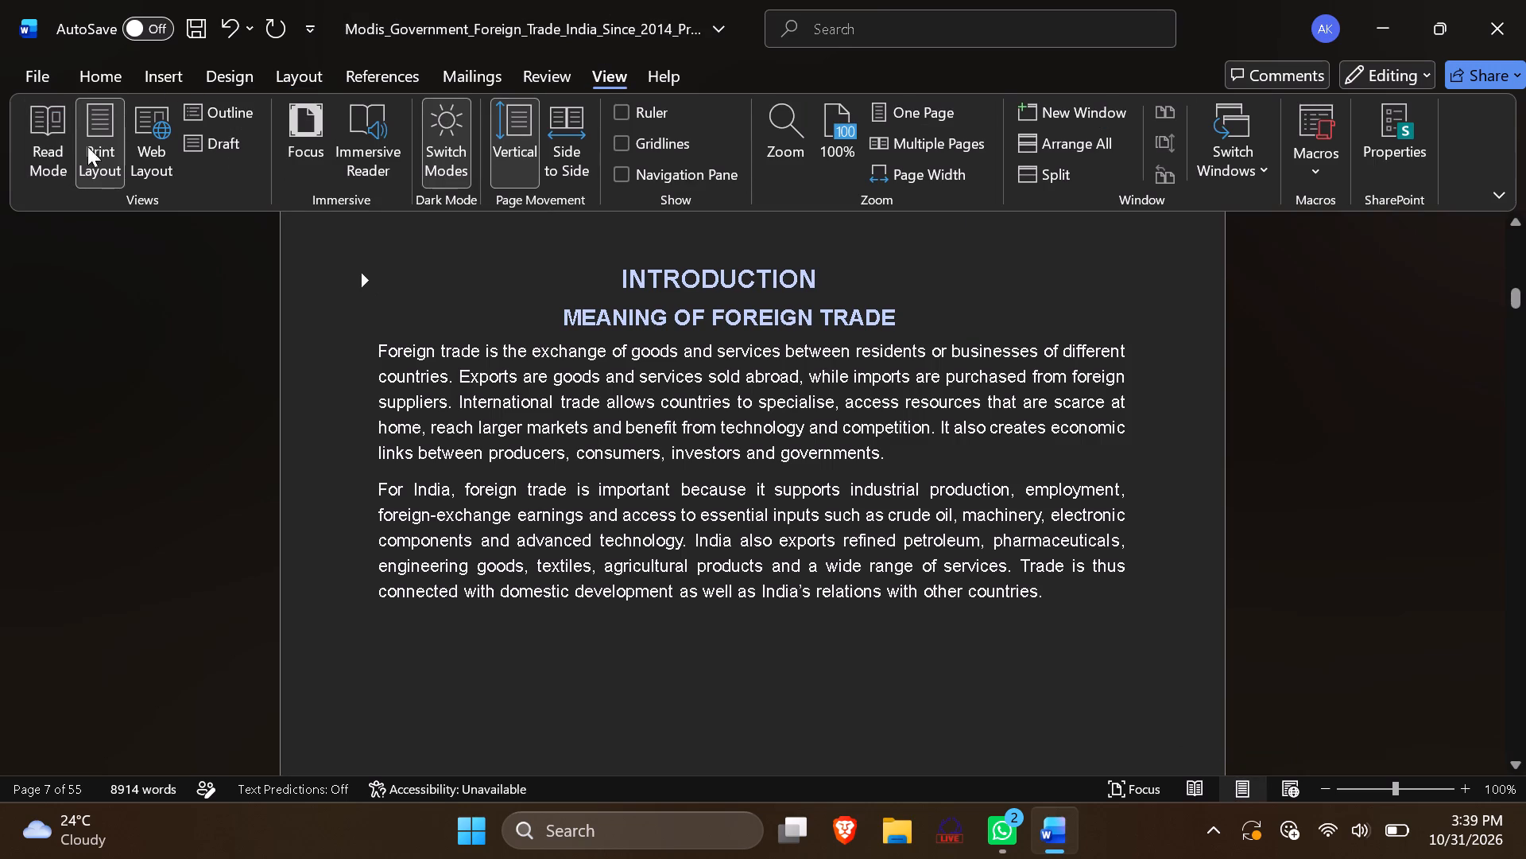
click(25, 134)
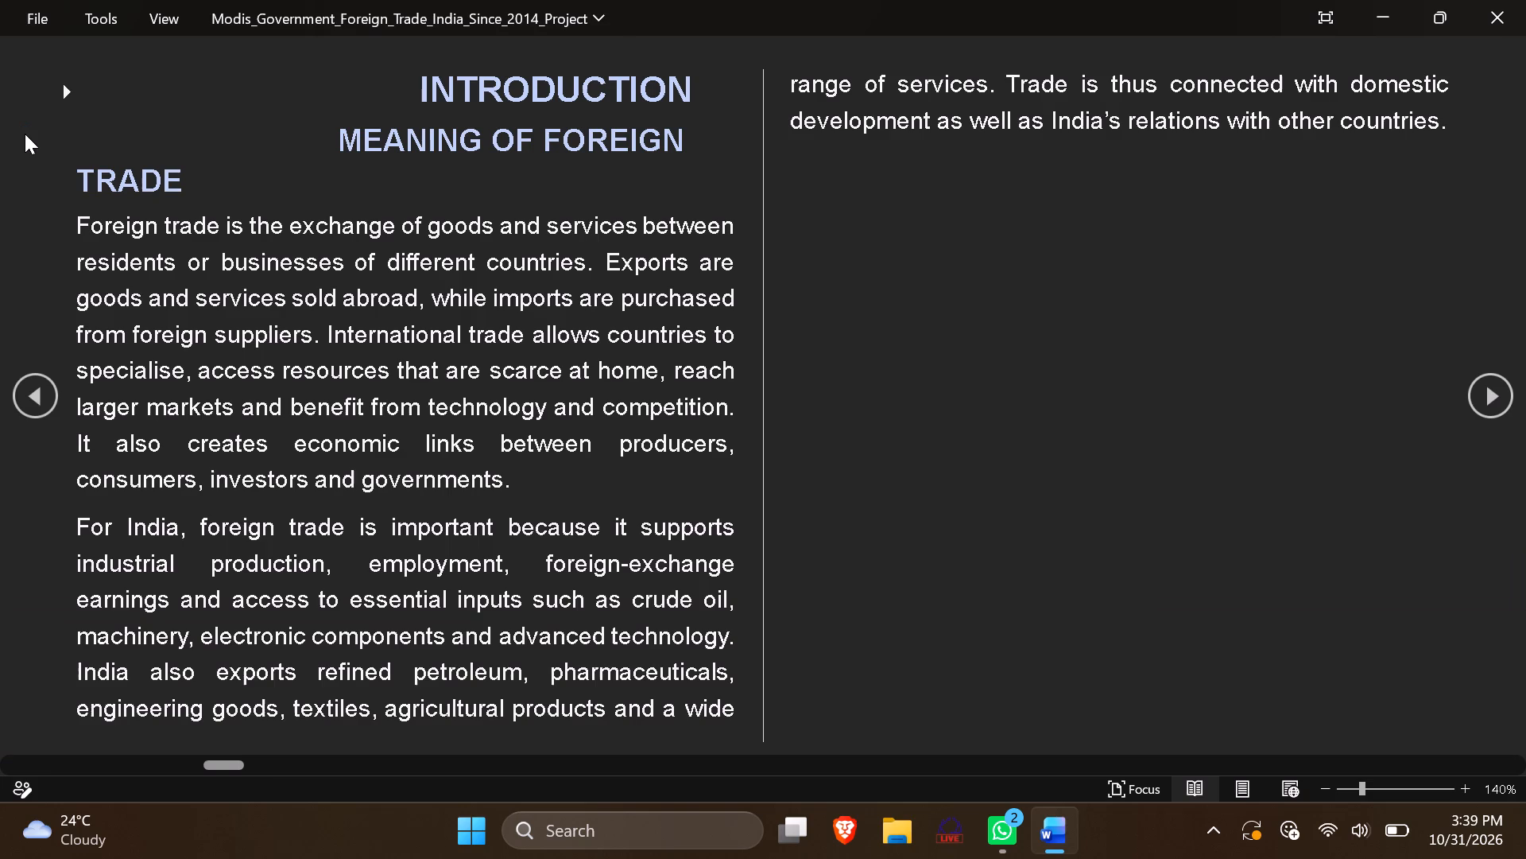
key(Escape)
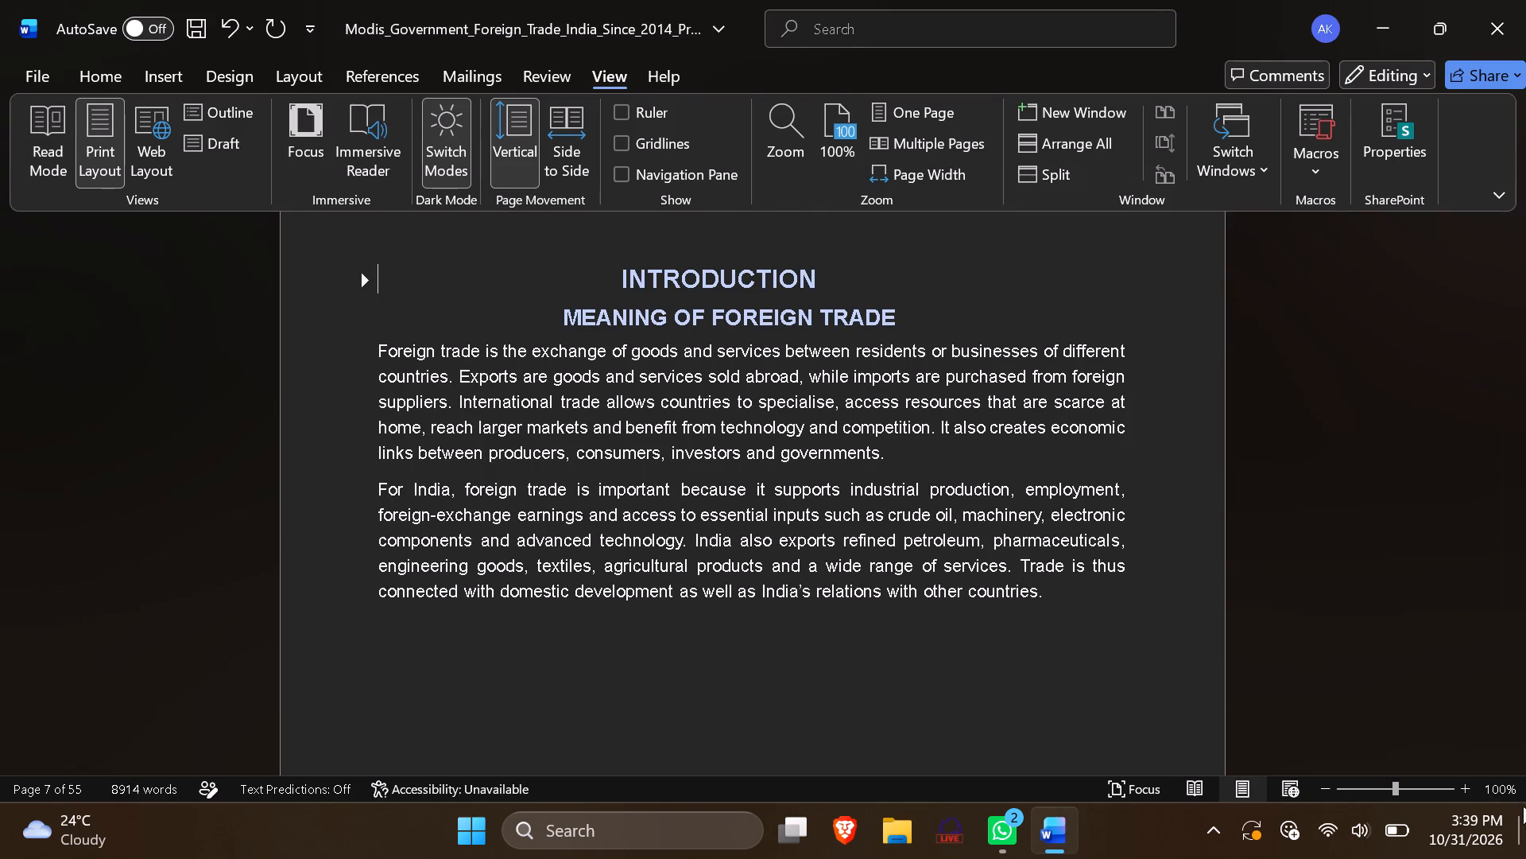
Examine the INTRODUCTION page from its headings to its footer and the start of the following page.
triple_click(1515, 772)
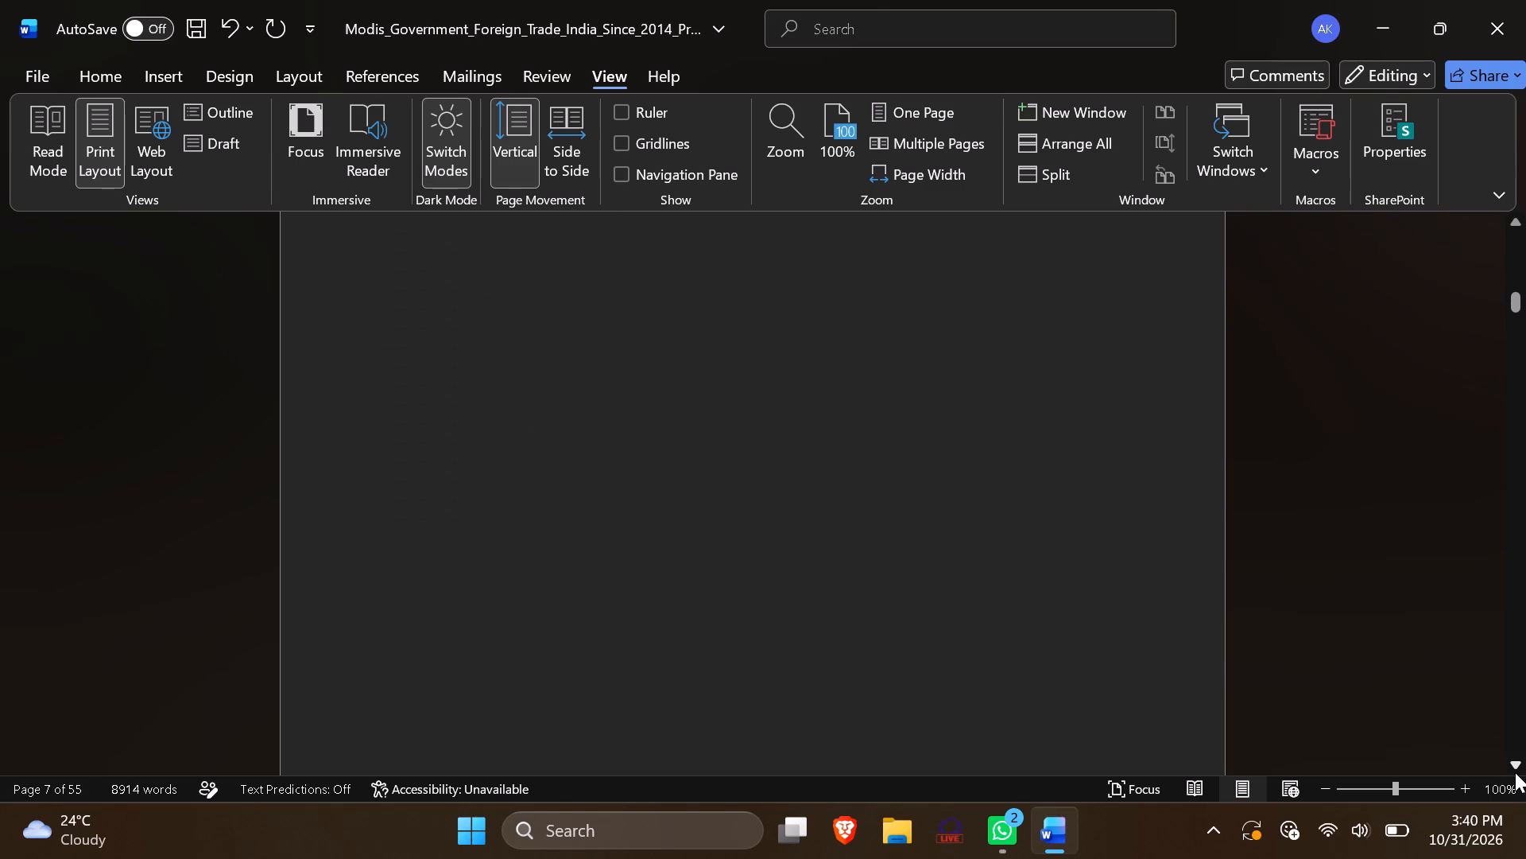
click(1518, 222)
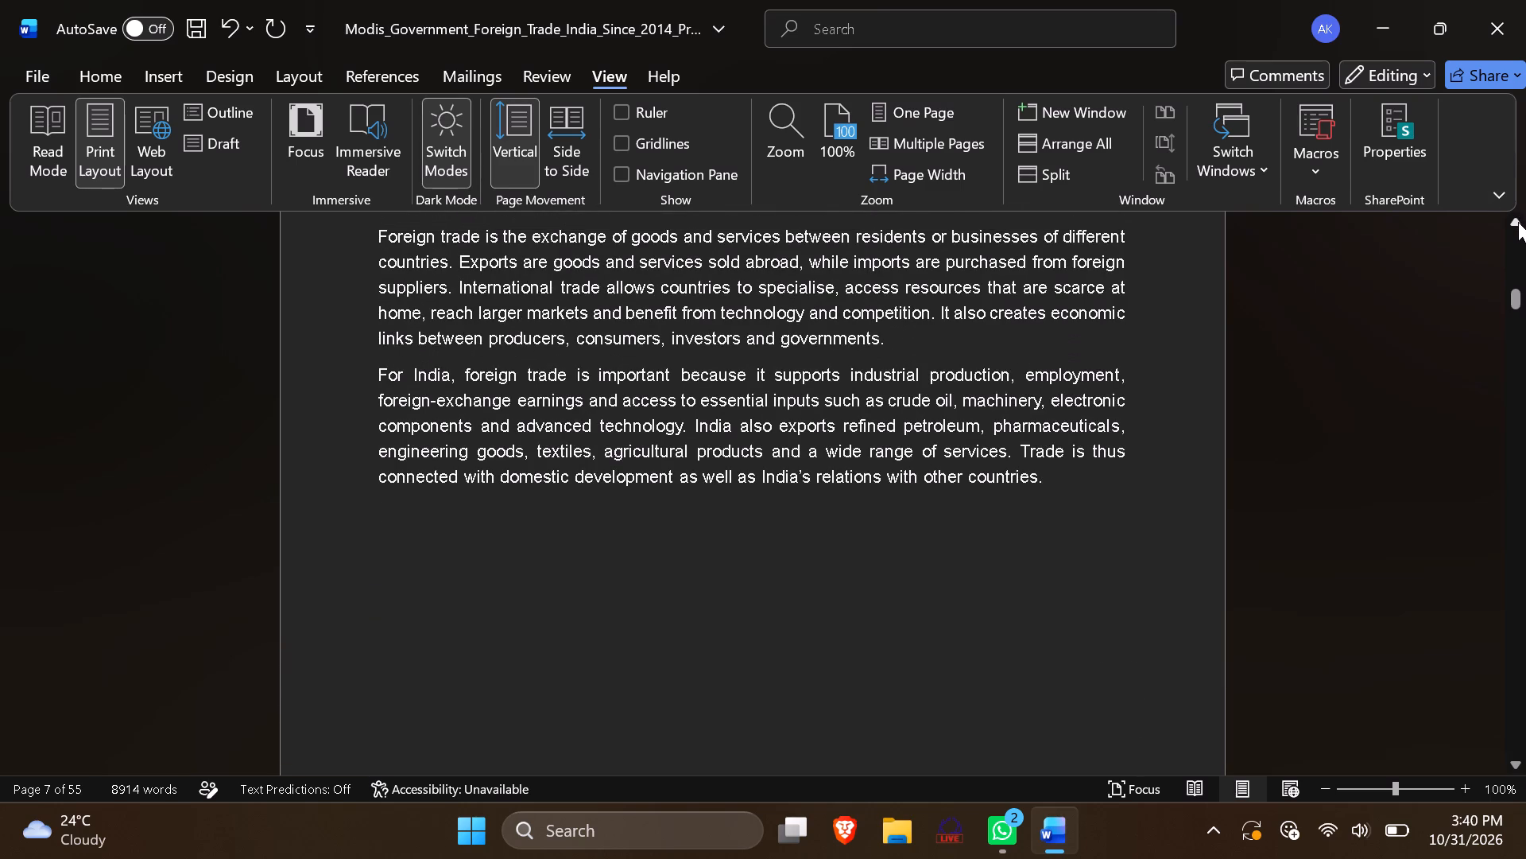
triple_click(1518, 222)
triple_click(1518, 222)
triple_click(1518, 222)
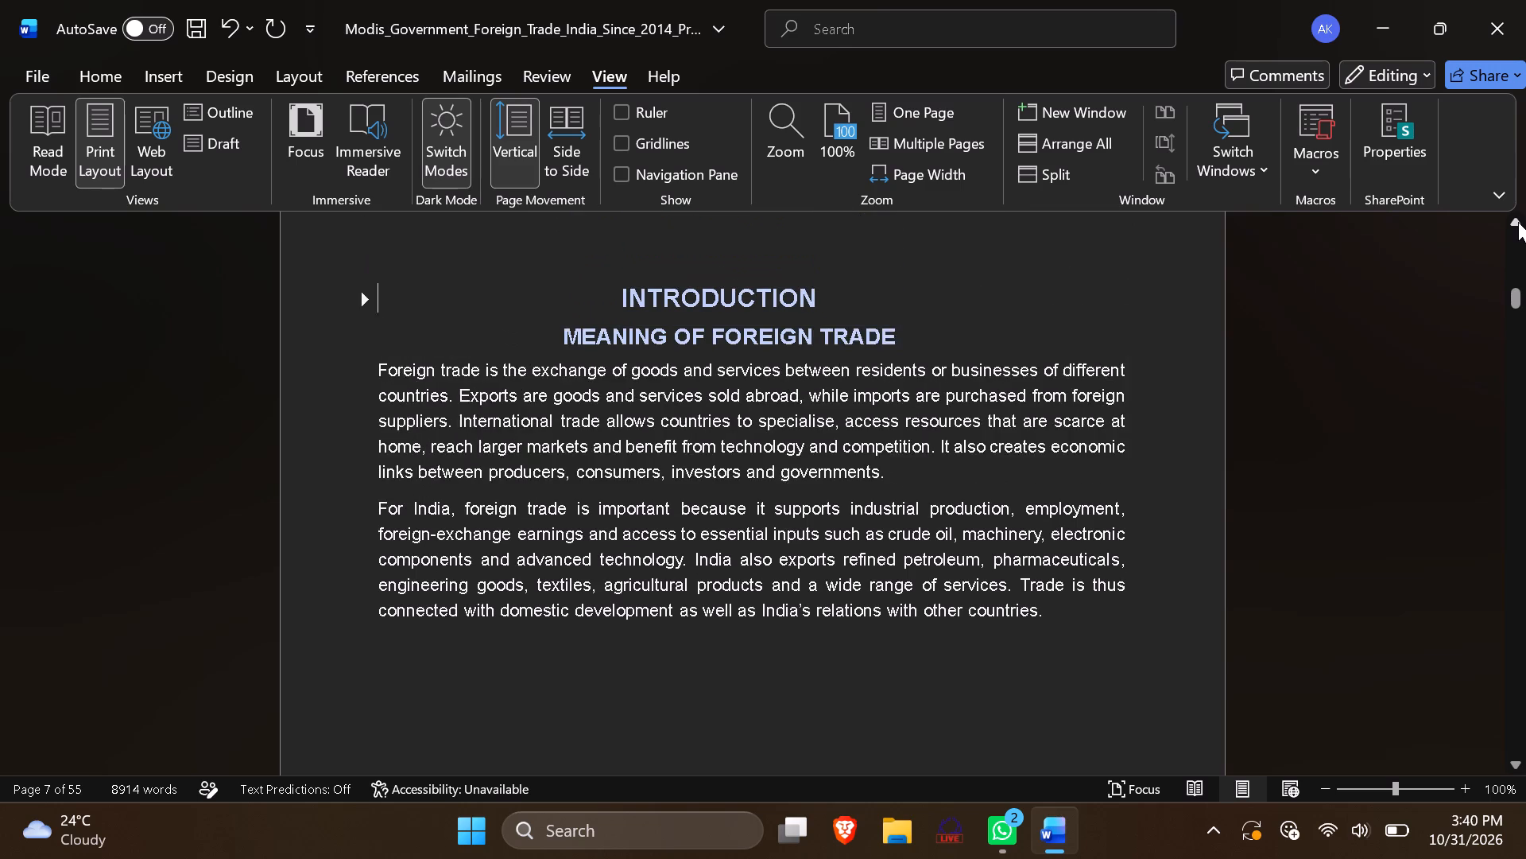
click(1518, 222)
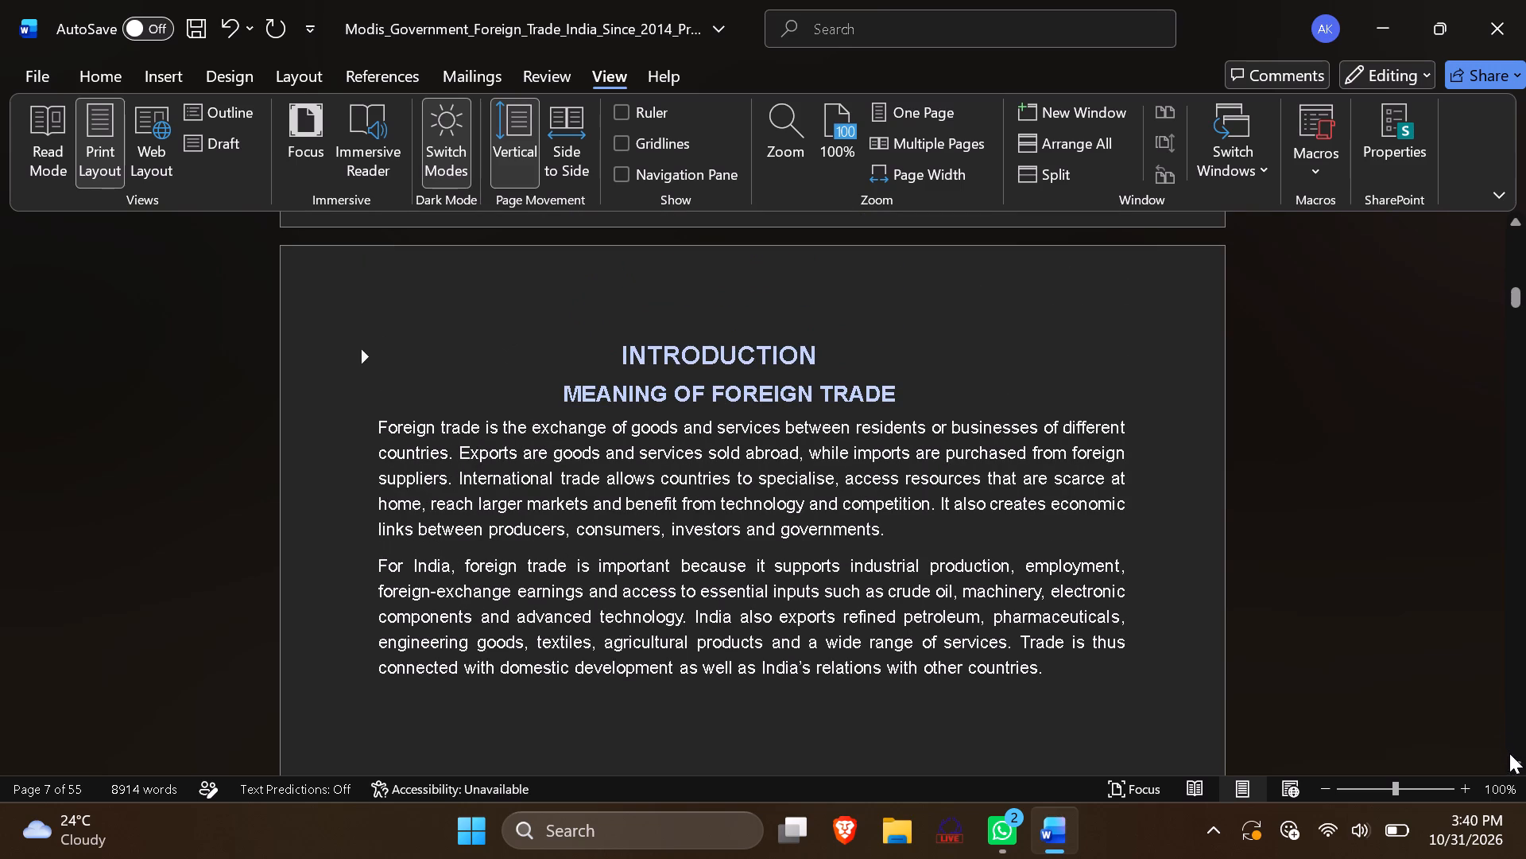
triple_click(1516, 760)
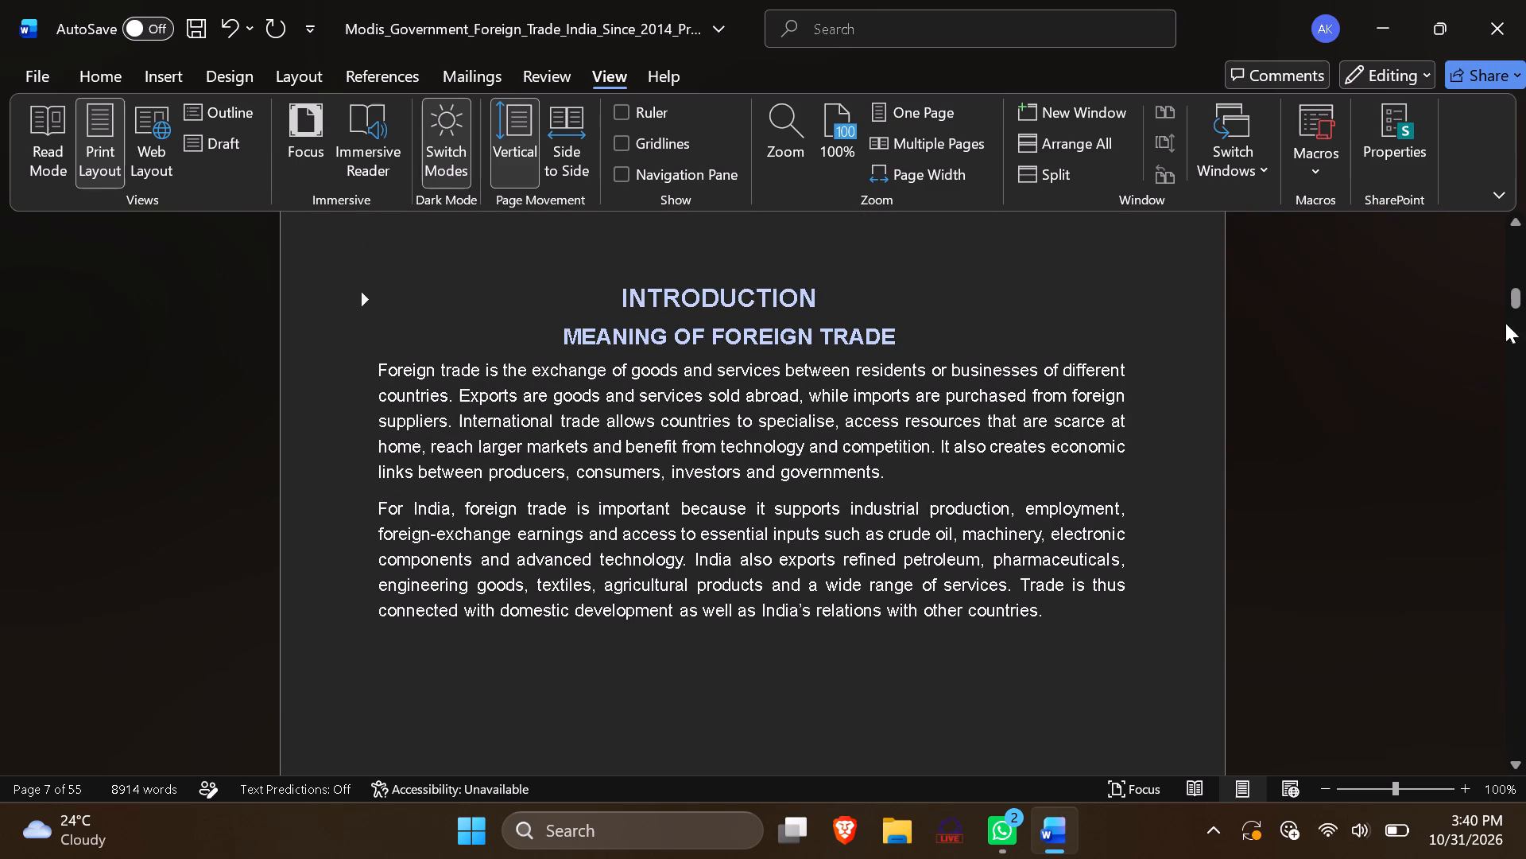
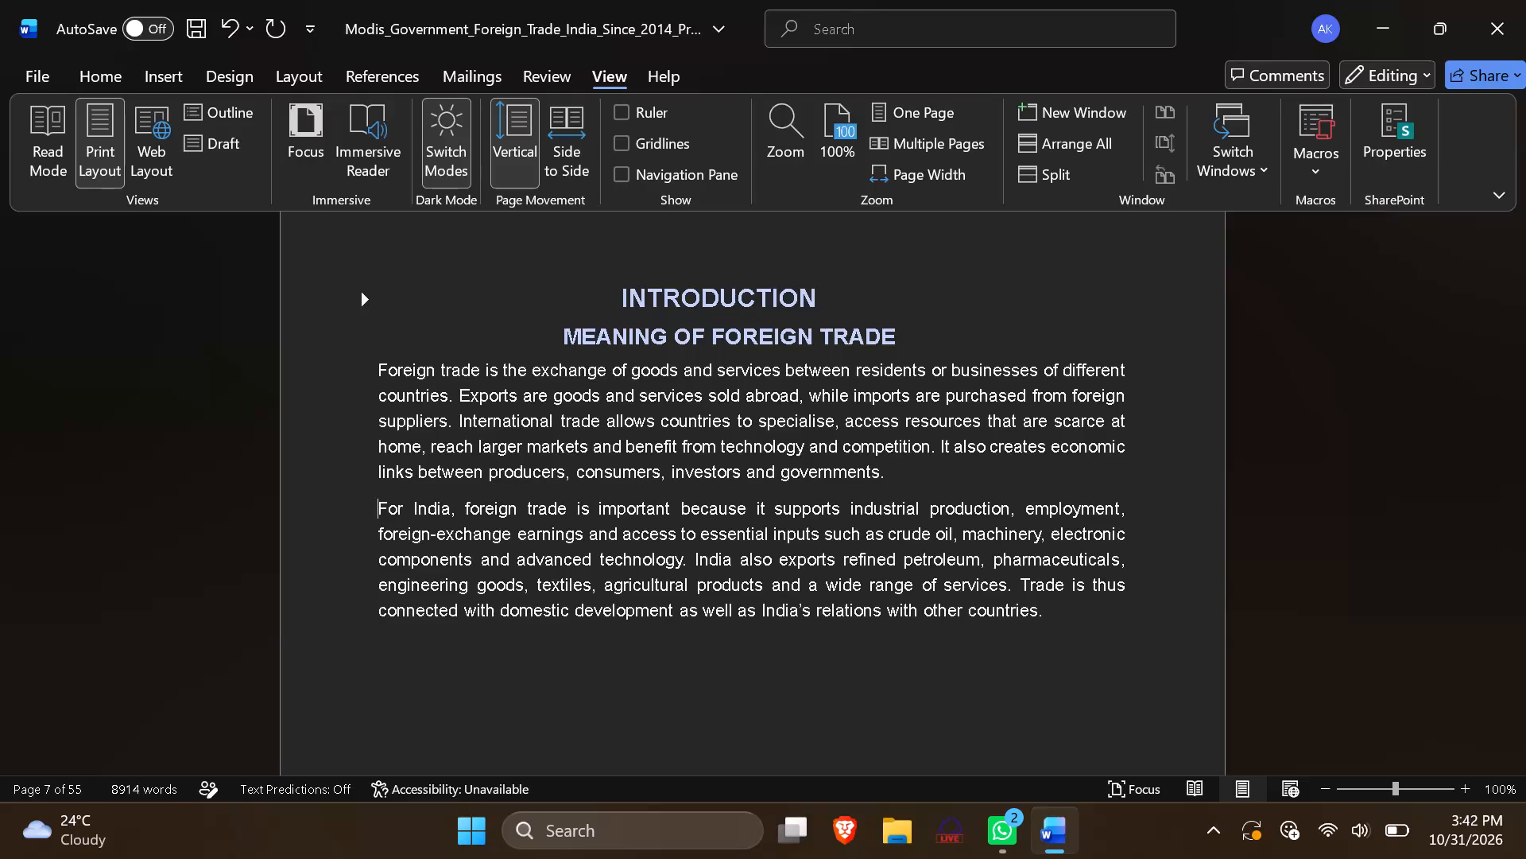
Examine the Print Layout pages from INTRODUCTION through section 2 to the heading INDIA'S TRADE POSITION AROUND 2014.
key(Down)
key(Down)
key(Down)
key(Down)
key(Down)
key(Down)
key(Down)
key(Down)
key(Down)
key(Down)
key(Down)
key(Down)
key(Down)
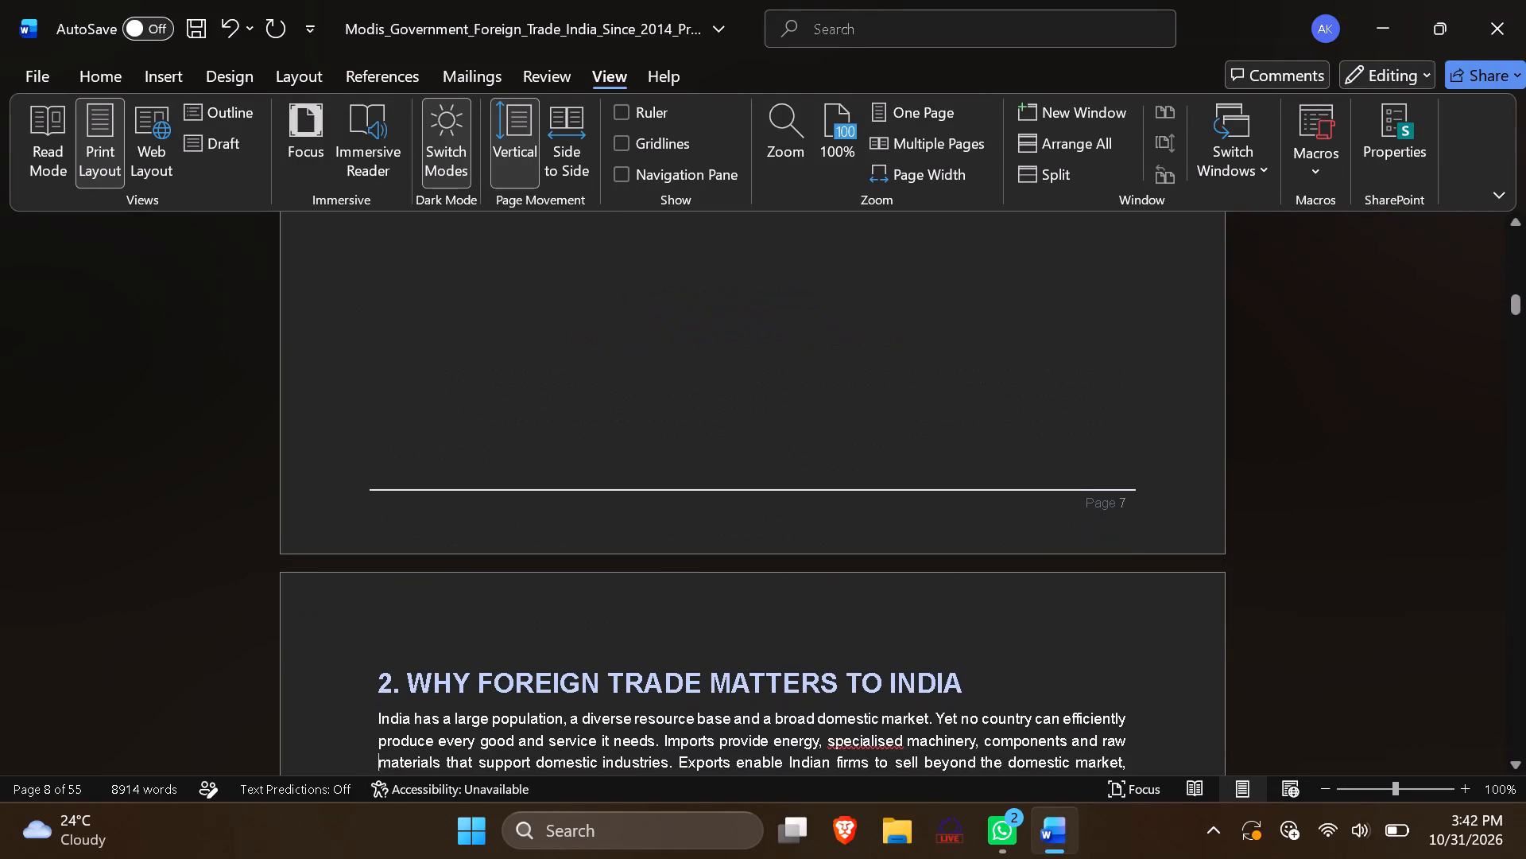
key(Down)
key(Down)
key(Up)
key(Up)
key(Up)
key(Up)
key(Up)
key(Up)
key(Up)
key(Up)
key(Up)
key(Up)
key(Up)
key(Up)
key(Up)
key(Up)
key(Up)
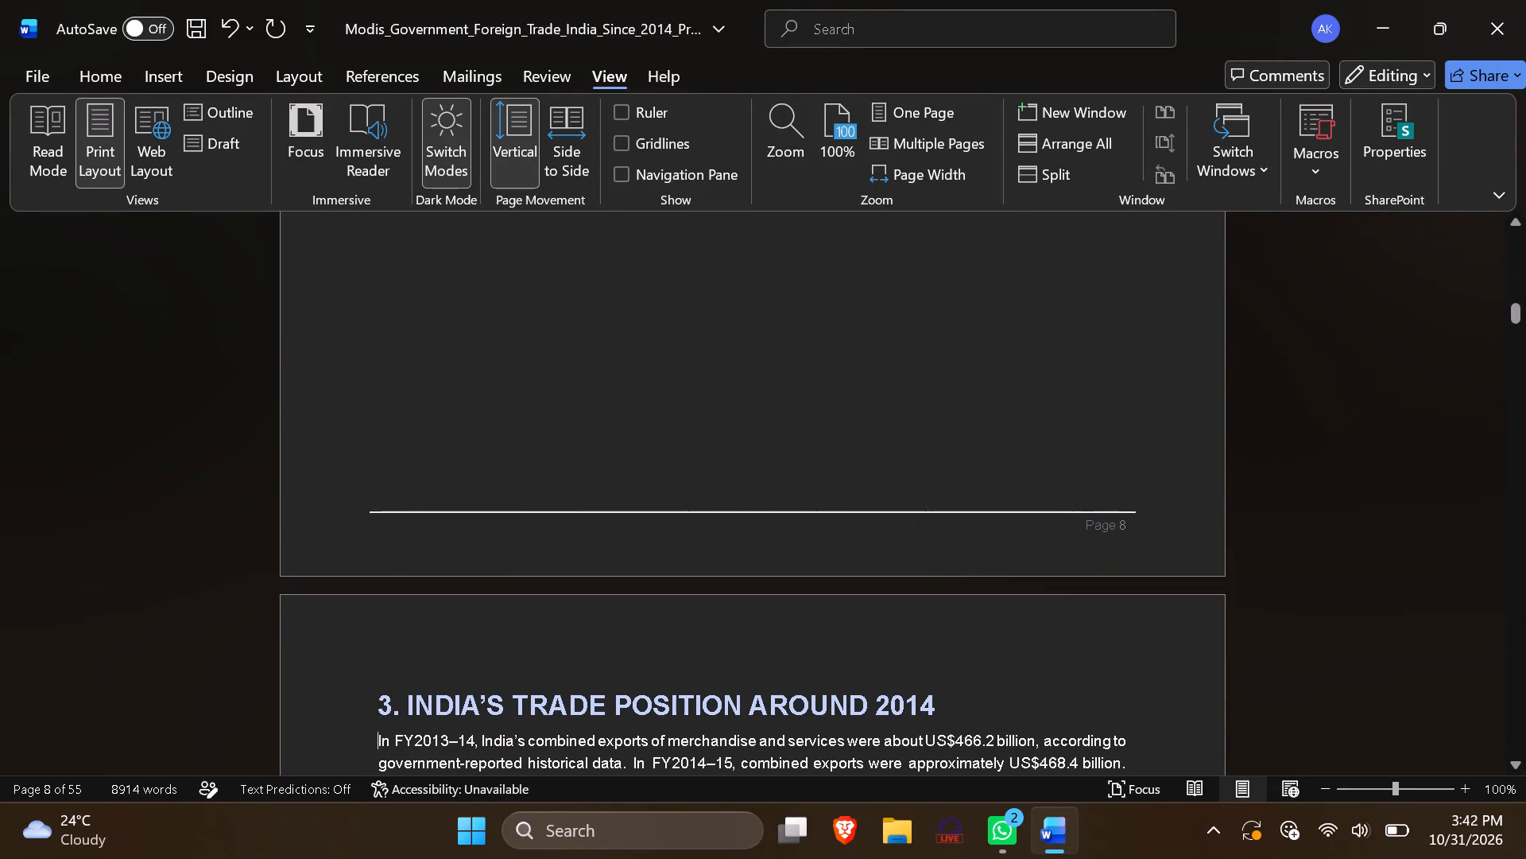
key(Up)
key(Up)
key(Up)
key(Up)
key(Up)
key(Down)
key(Down)
key(Down)
key(Down)
key(Down)
key(Down)
key(Down)
key(Down)
key(Down)
key(Down)
key(Down)
key(Down)
key(Down)
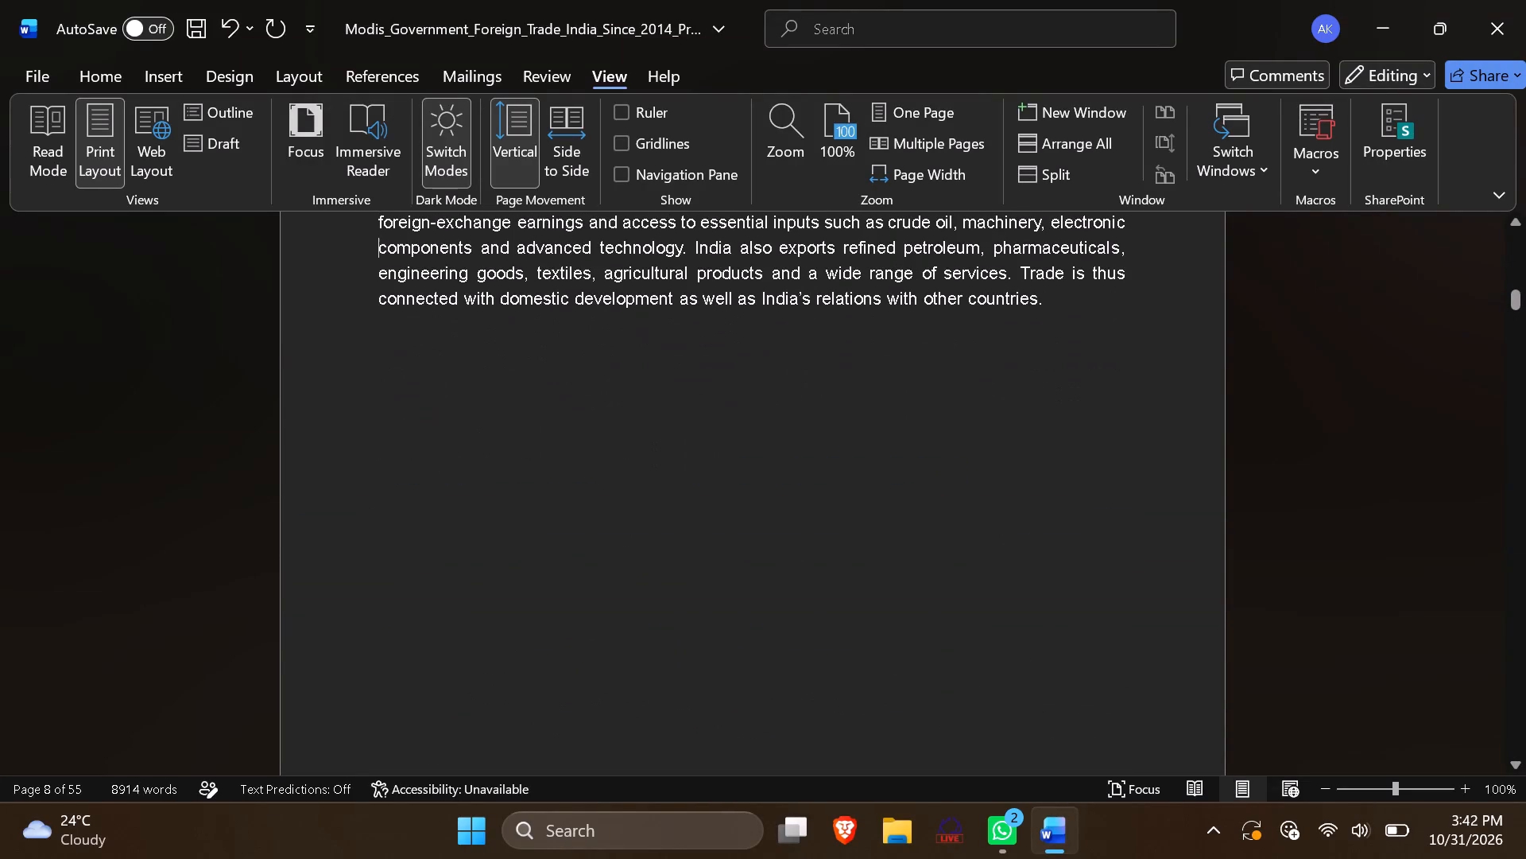
key(Down)
key(Down)
key(Down)
key(Down)
key(Down)
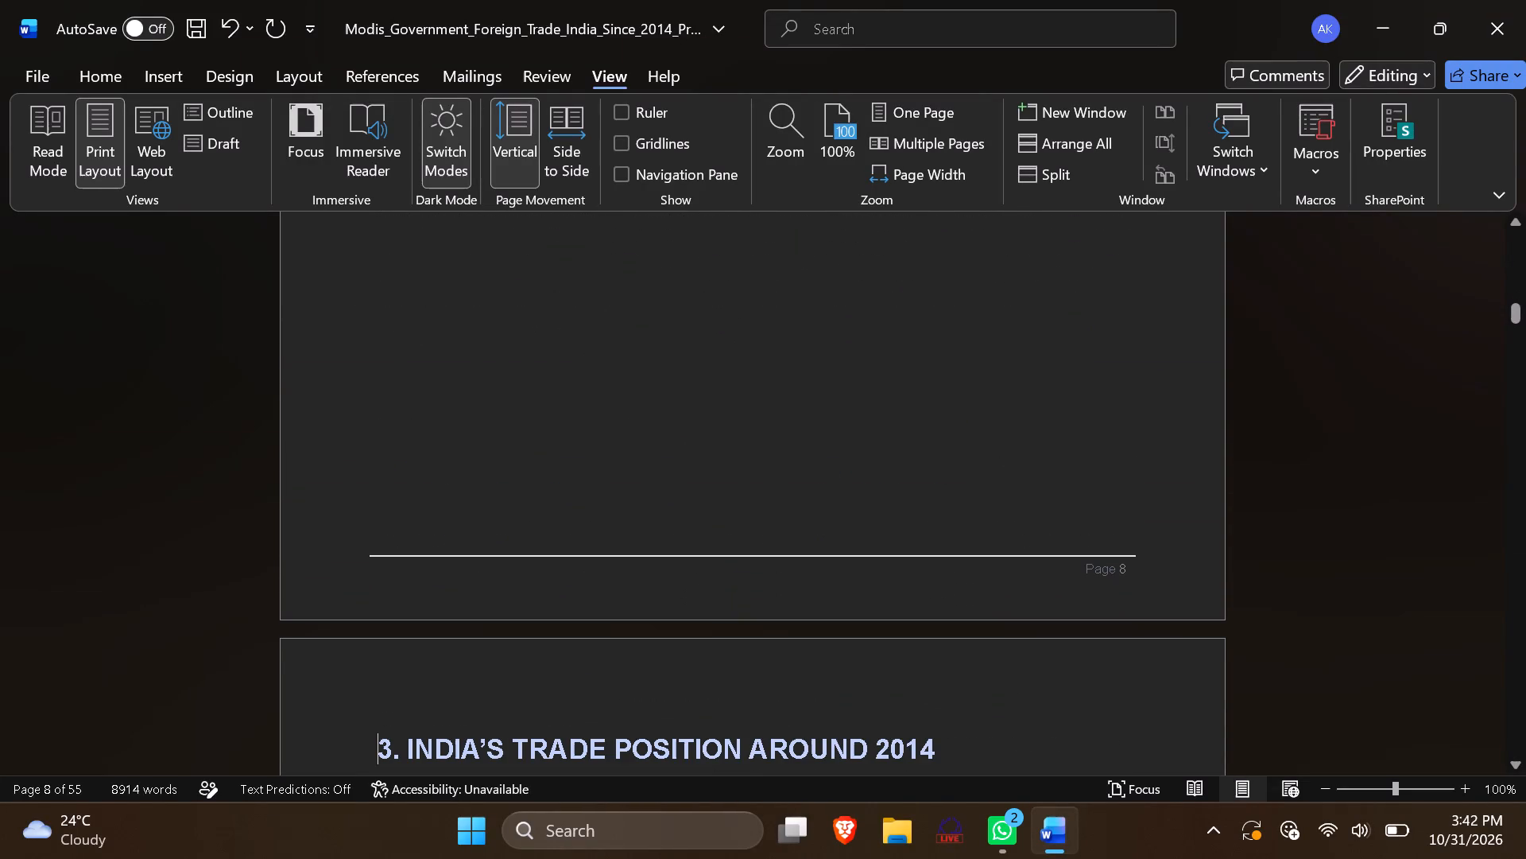
Switch to Read Mode and look back and forth between the pages of section 2 and section 3.
click(1179, 788)
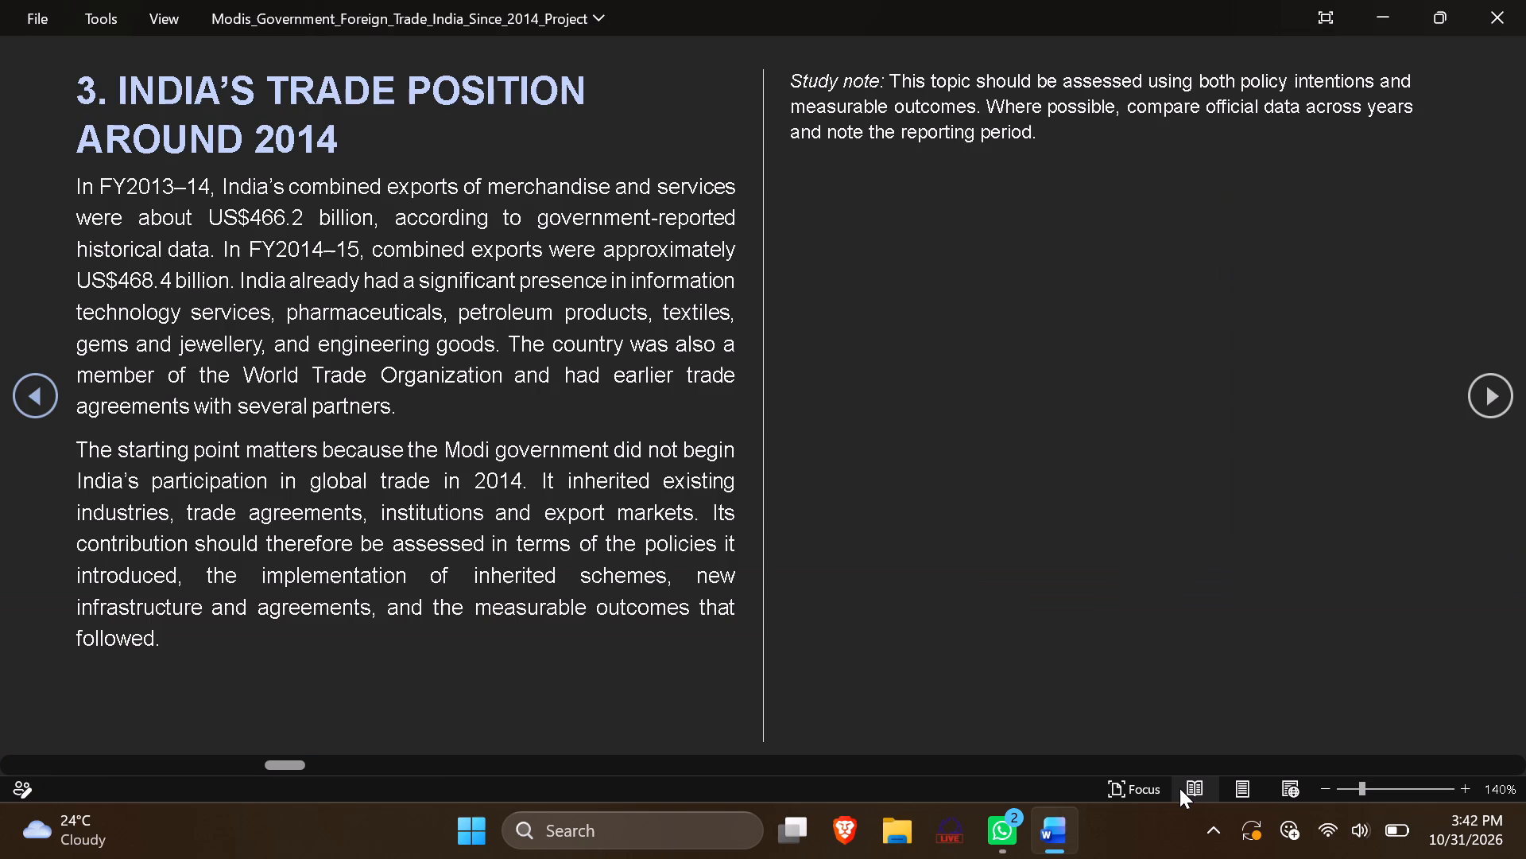
key(Down)
key(Down)
key(Up)
key(Up)
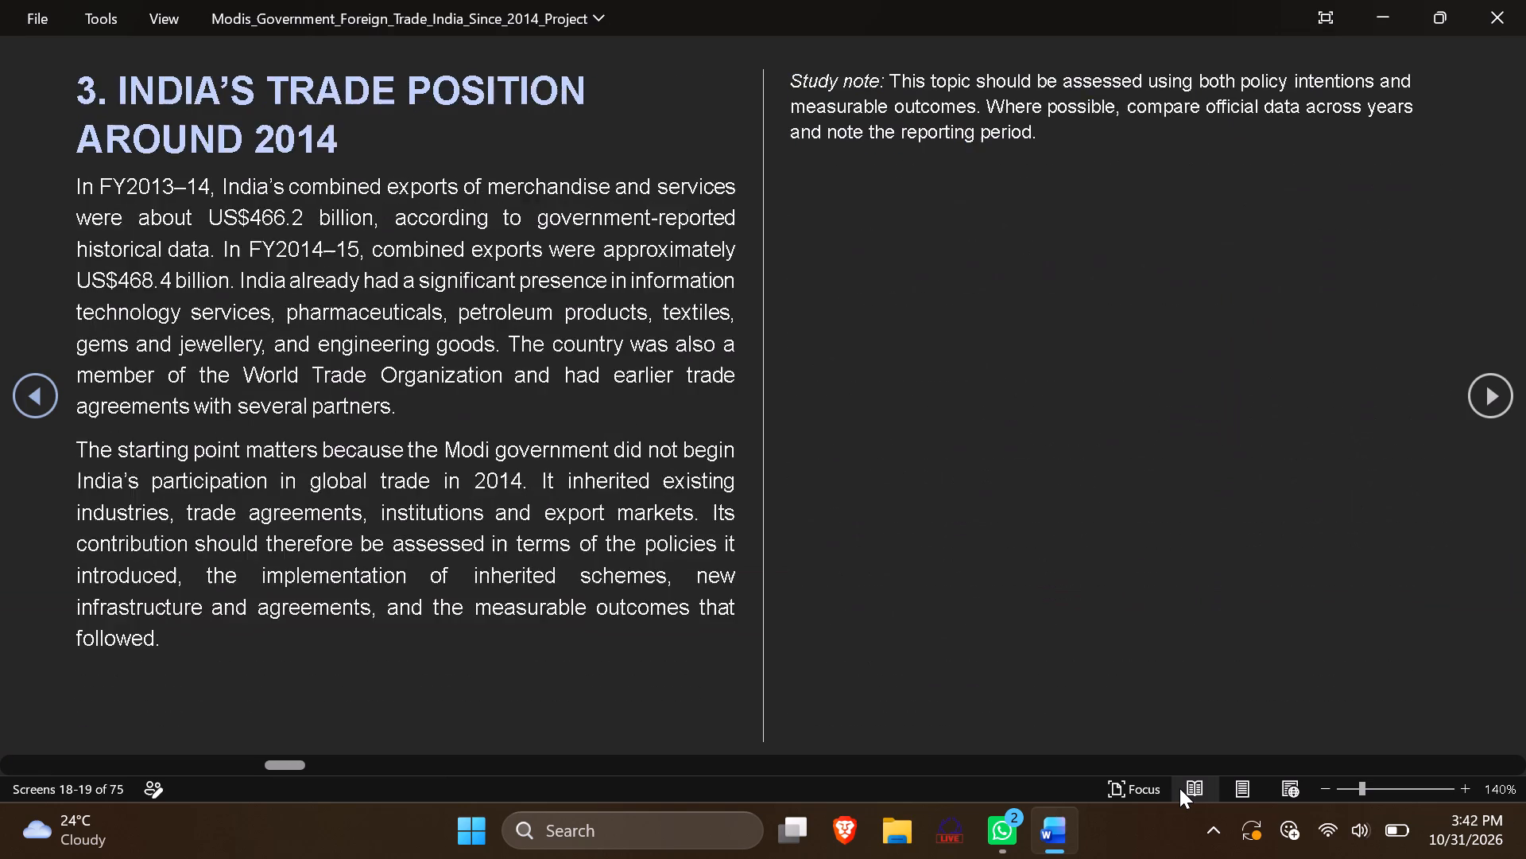
key(Up)
key(Up)
key(Down)
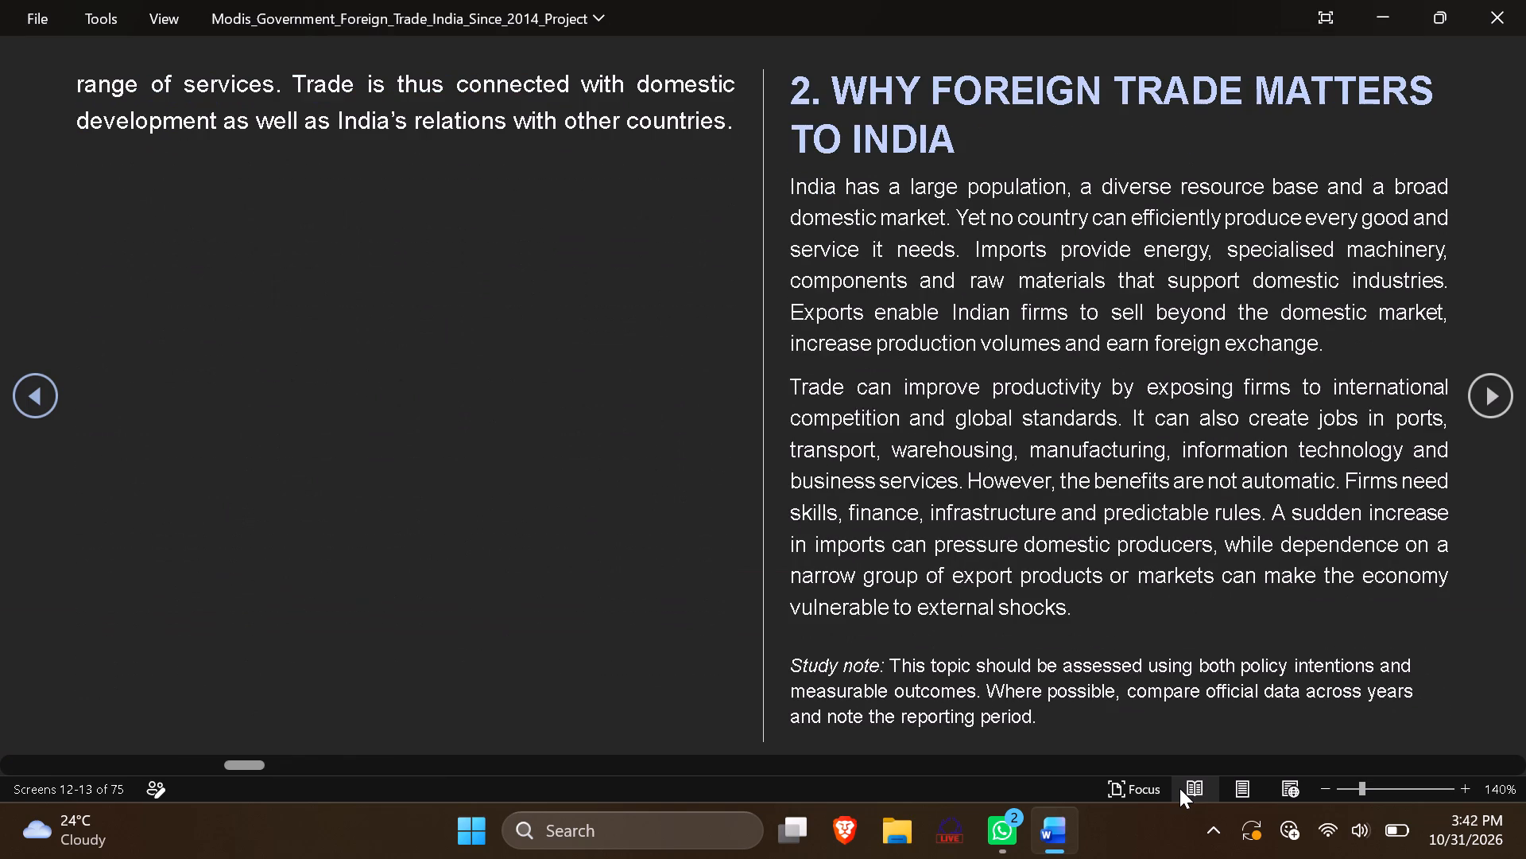
key(Down)
key(Up)
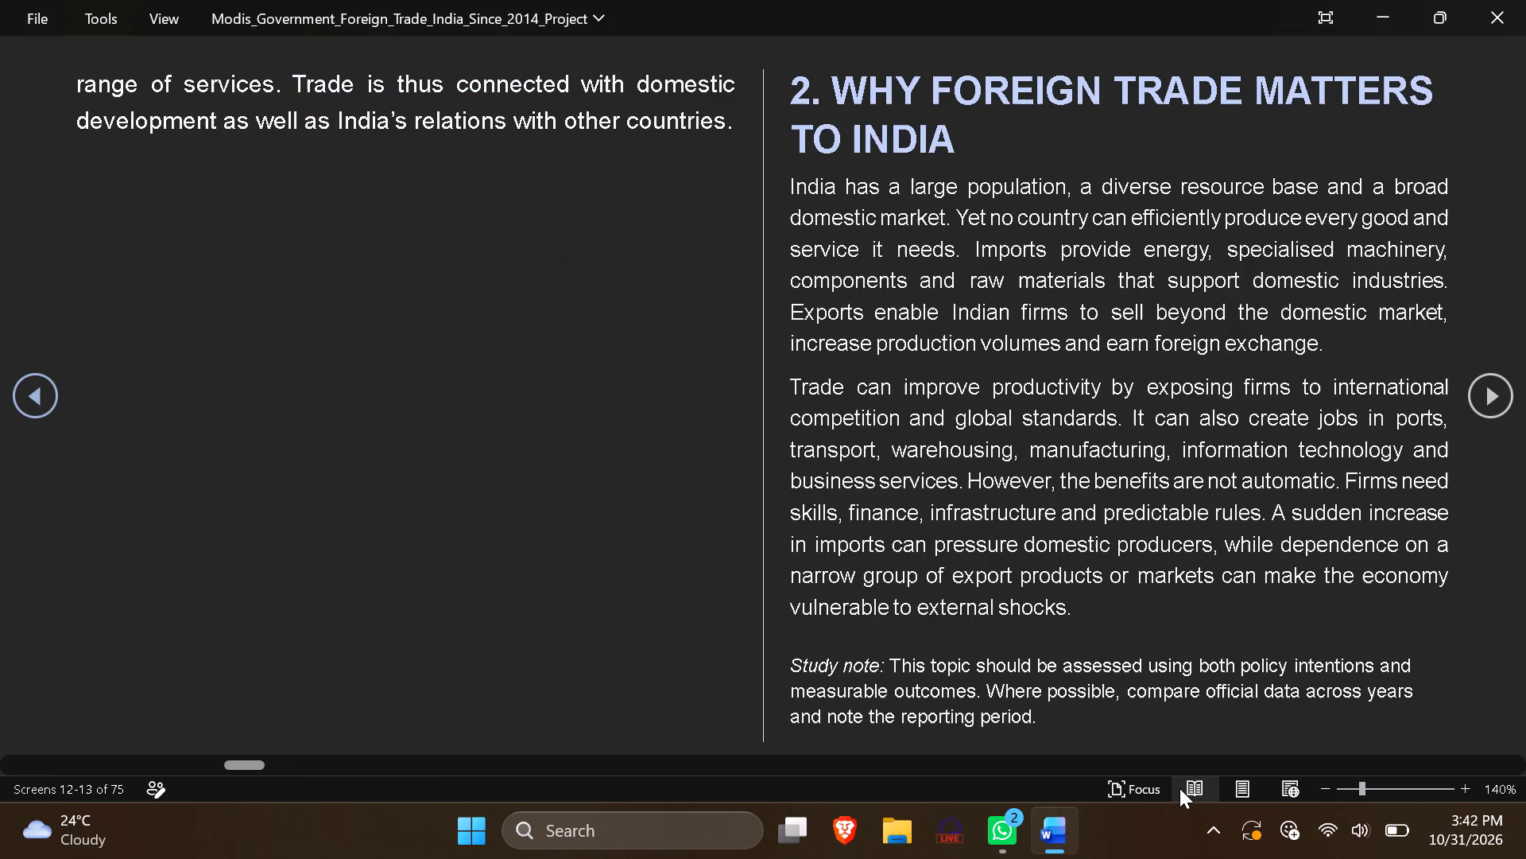
key(Down)
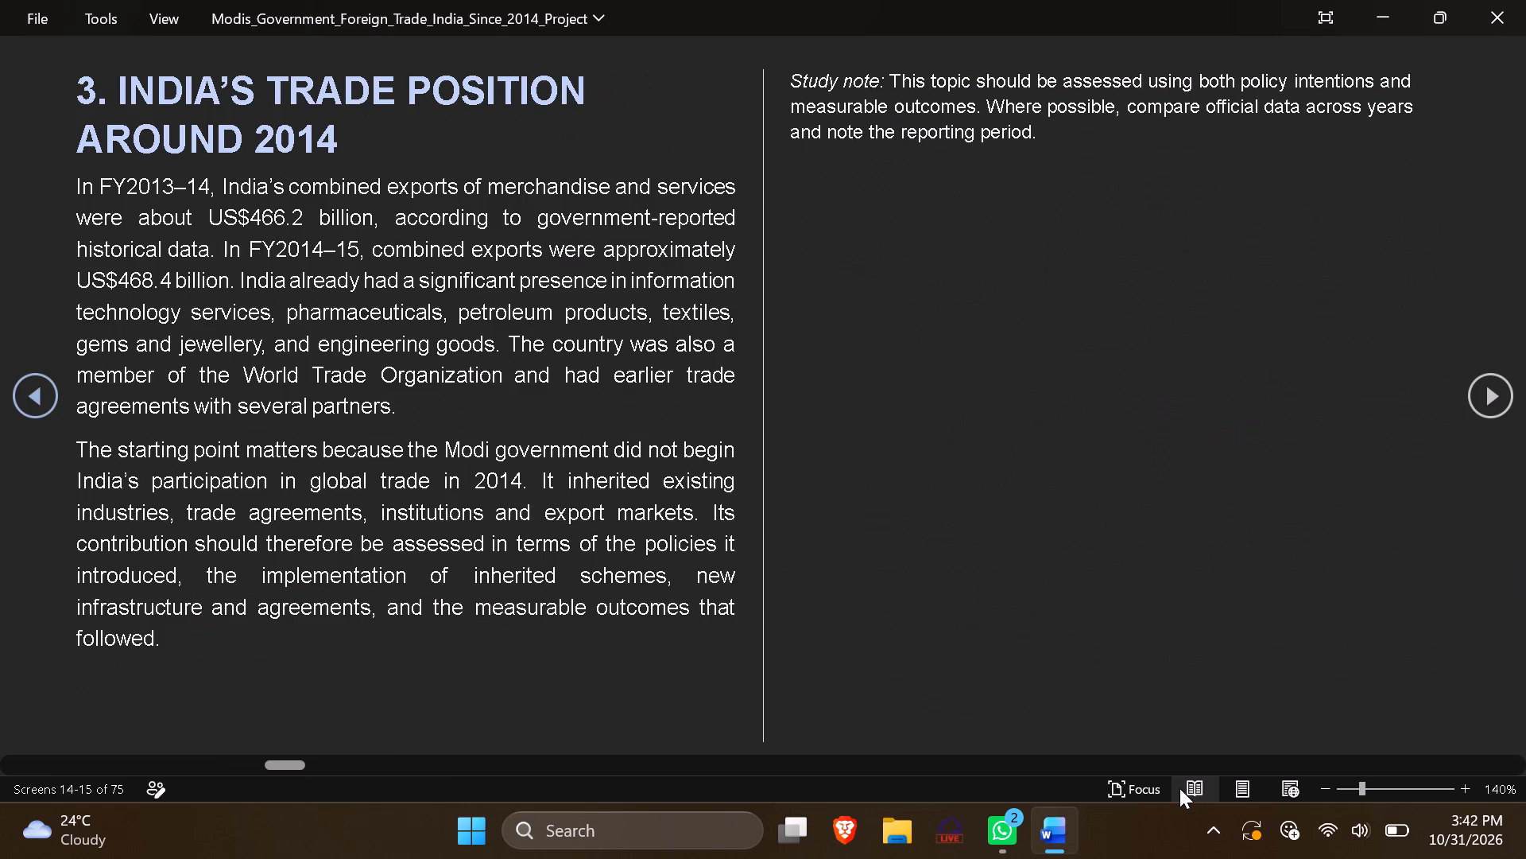
key(Up)
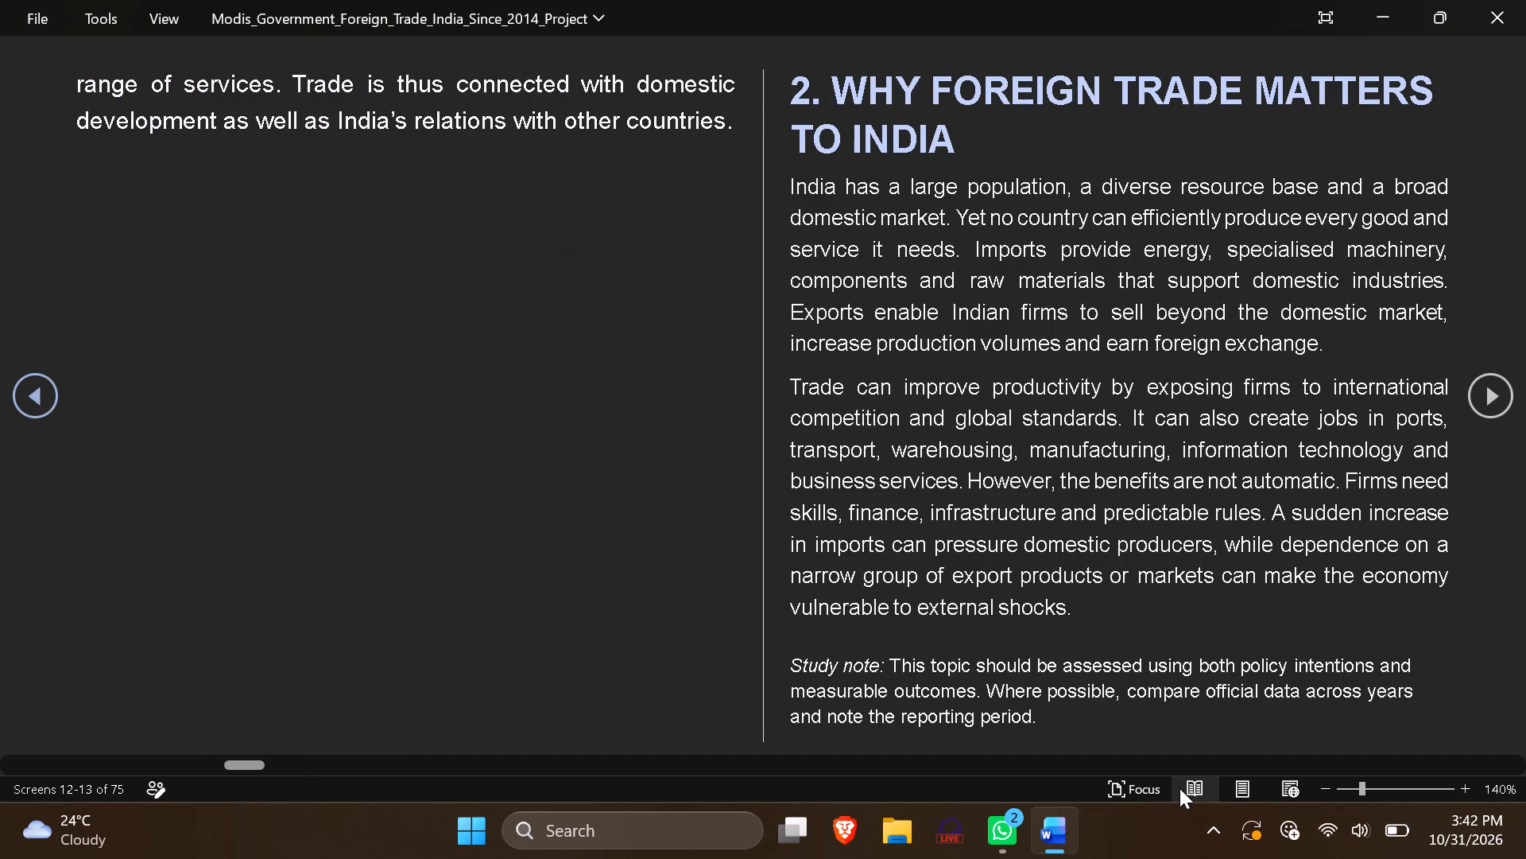
Page through the document in Read Mode from section 3 to the APPENDIX: IMPORTANT TERMS page.
key(Down)
key(Down)
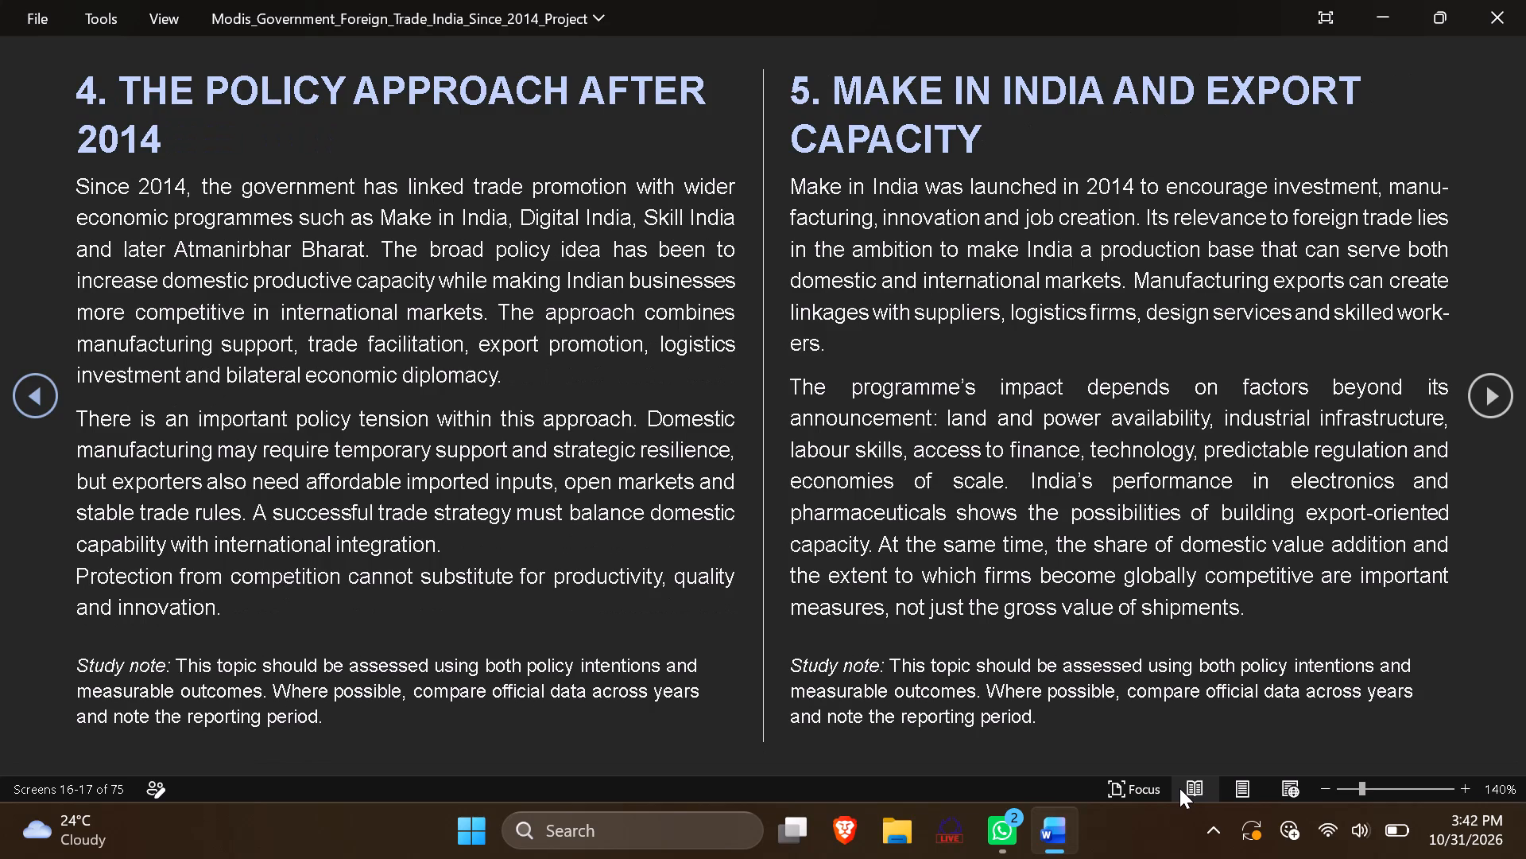
key(Down)
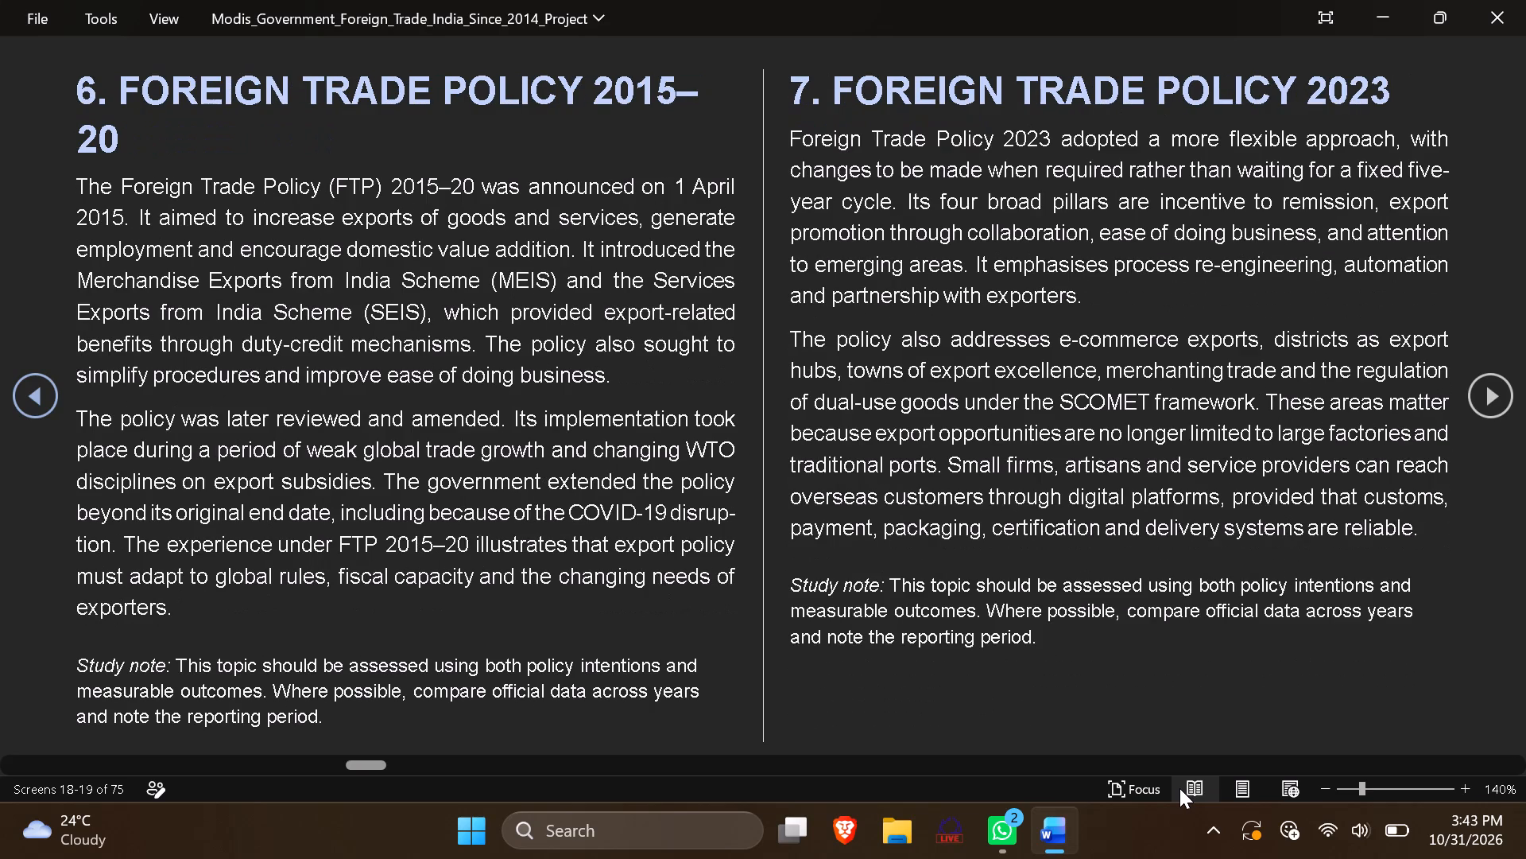
key(Down)
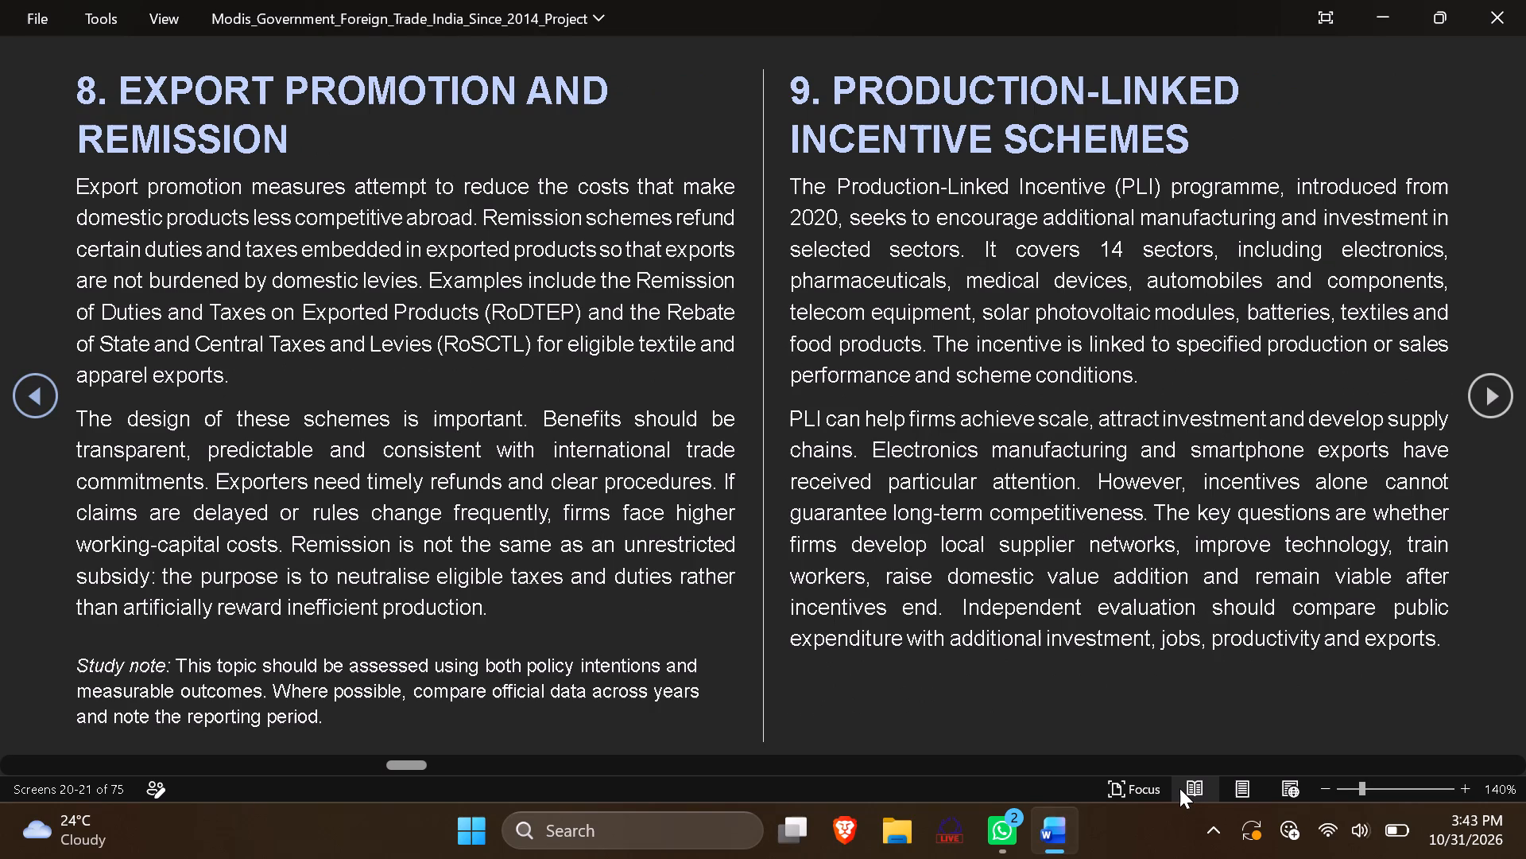
key(Down)
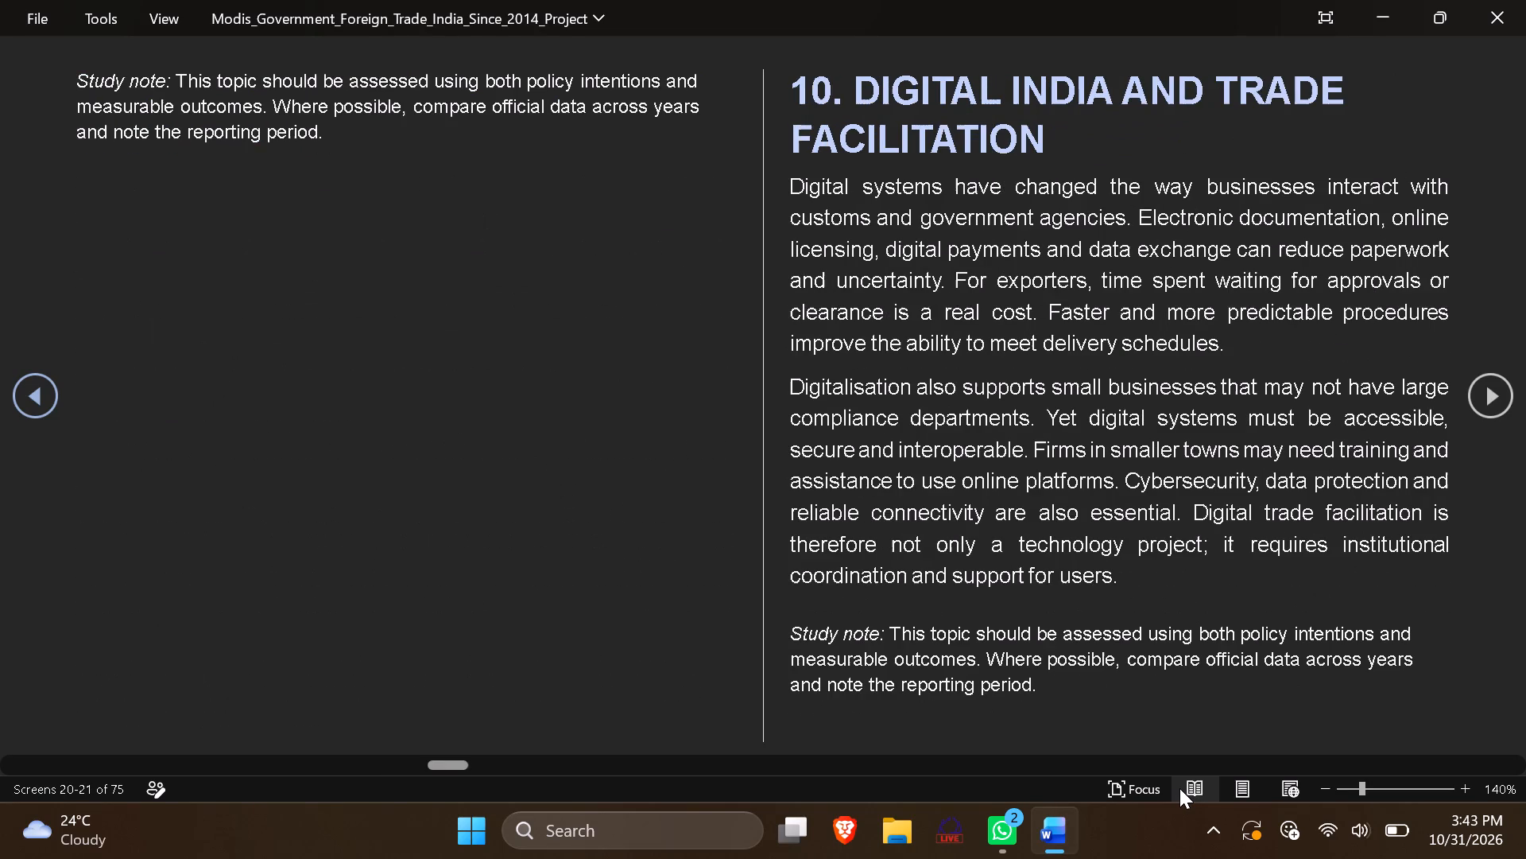
key(Down)
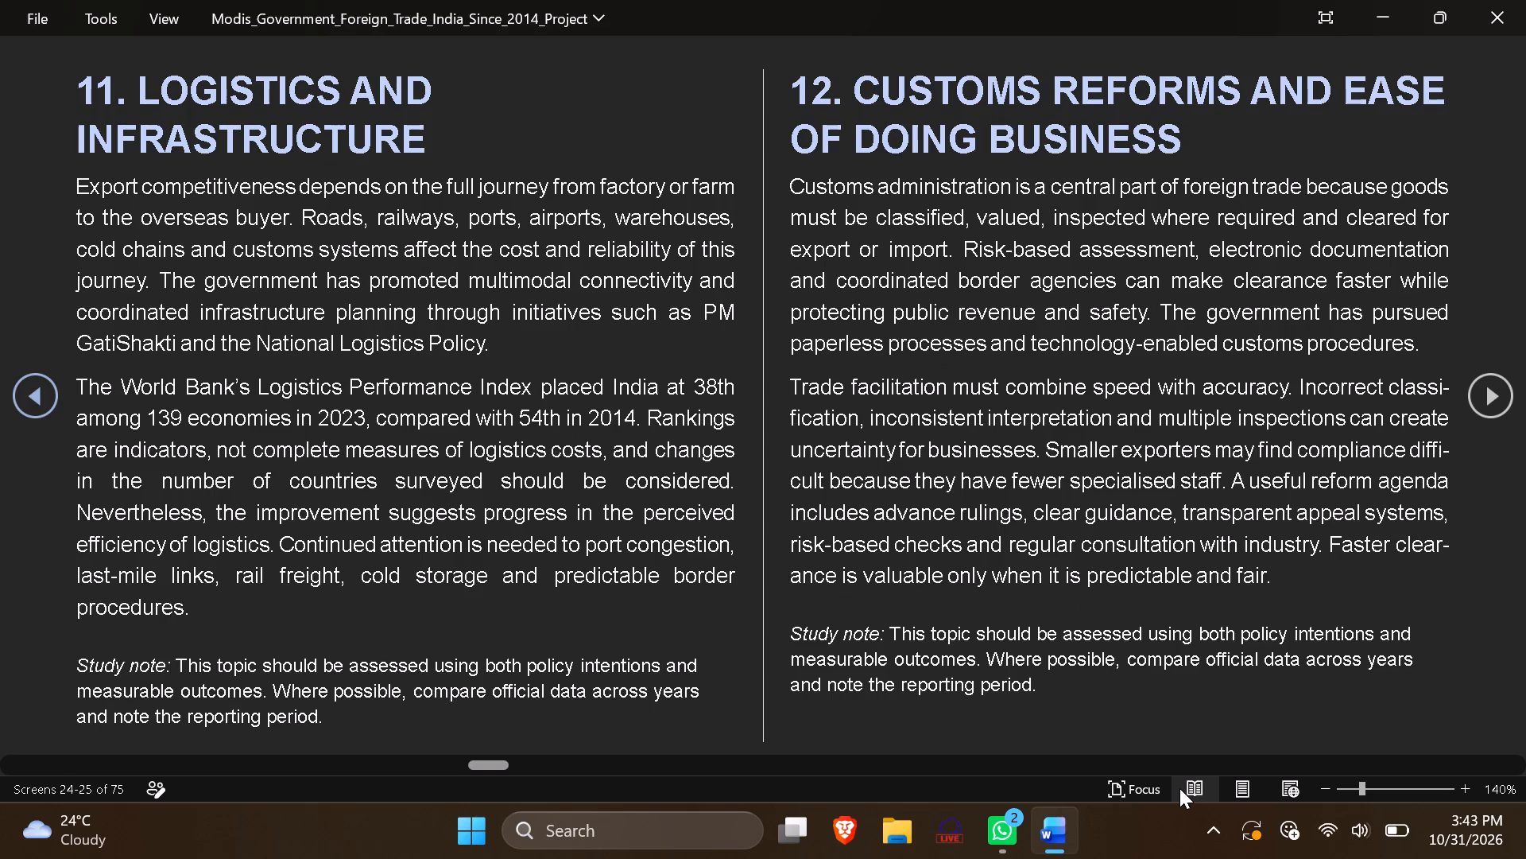
key(Down)
key(Down)
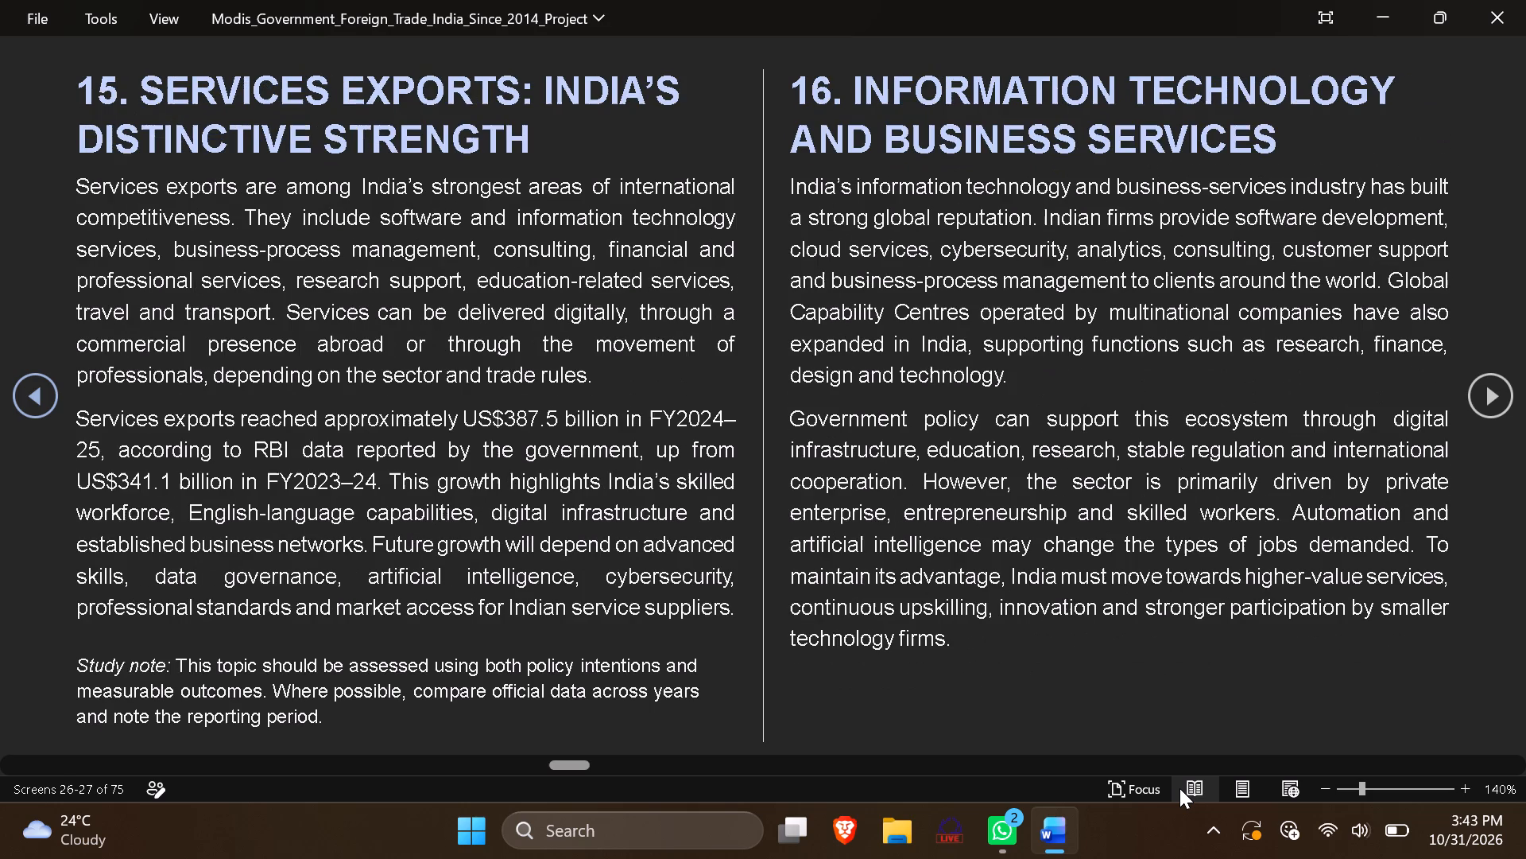
key(Down)
key(Down)
key(Down)
key(Down)
key(Down)
key(Down)
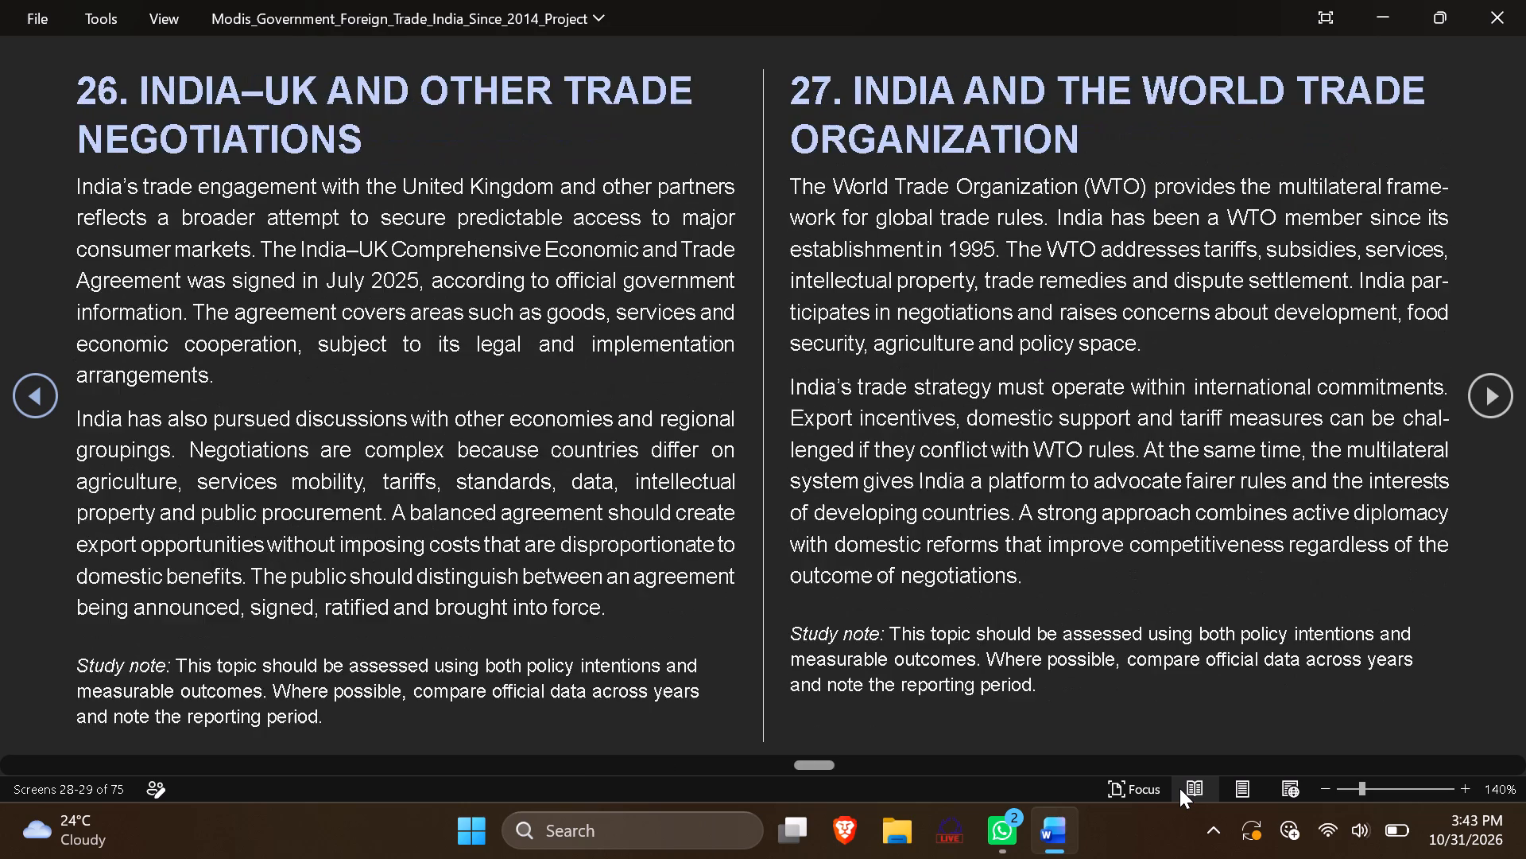
key(Down)
key(Down)
key(Down)
key(Down)
key(Down)
key(Down)
key(Down)
key(Down)
key(Down)
key(Down)
key(Down)
key(Down)
key(Down)
key(Down)
key(Down)
key(Down)
key(Down)
key(Down)
key(Down)
key(Down)
key(Down)
key(Down)
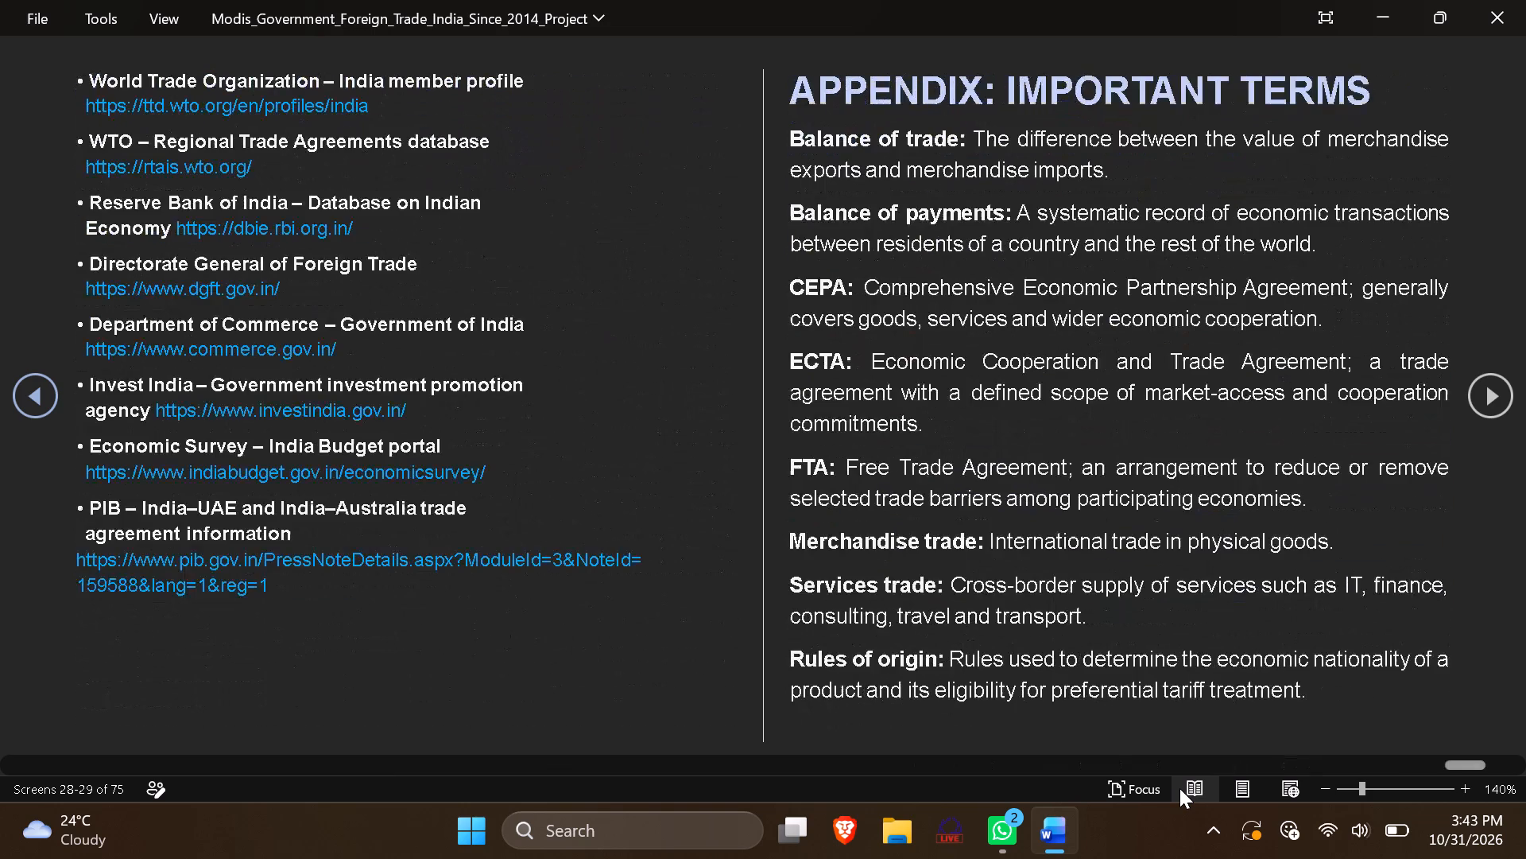
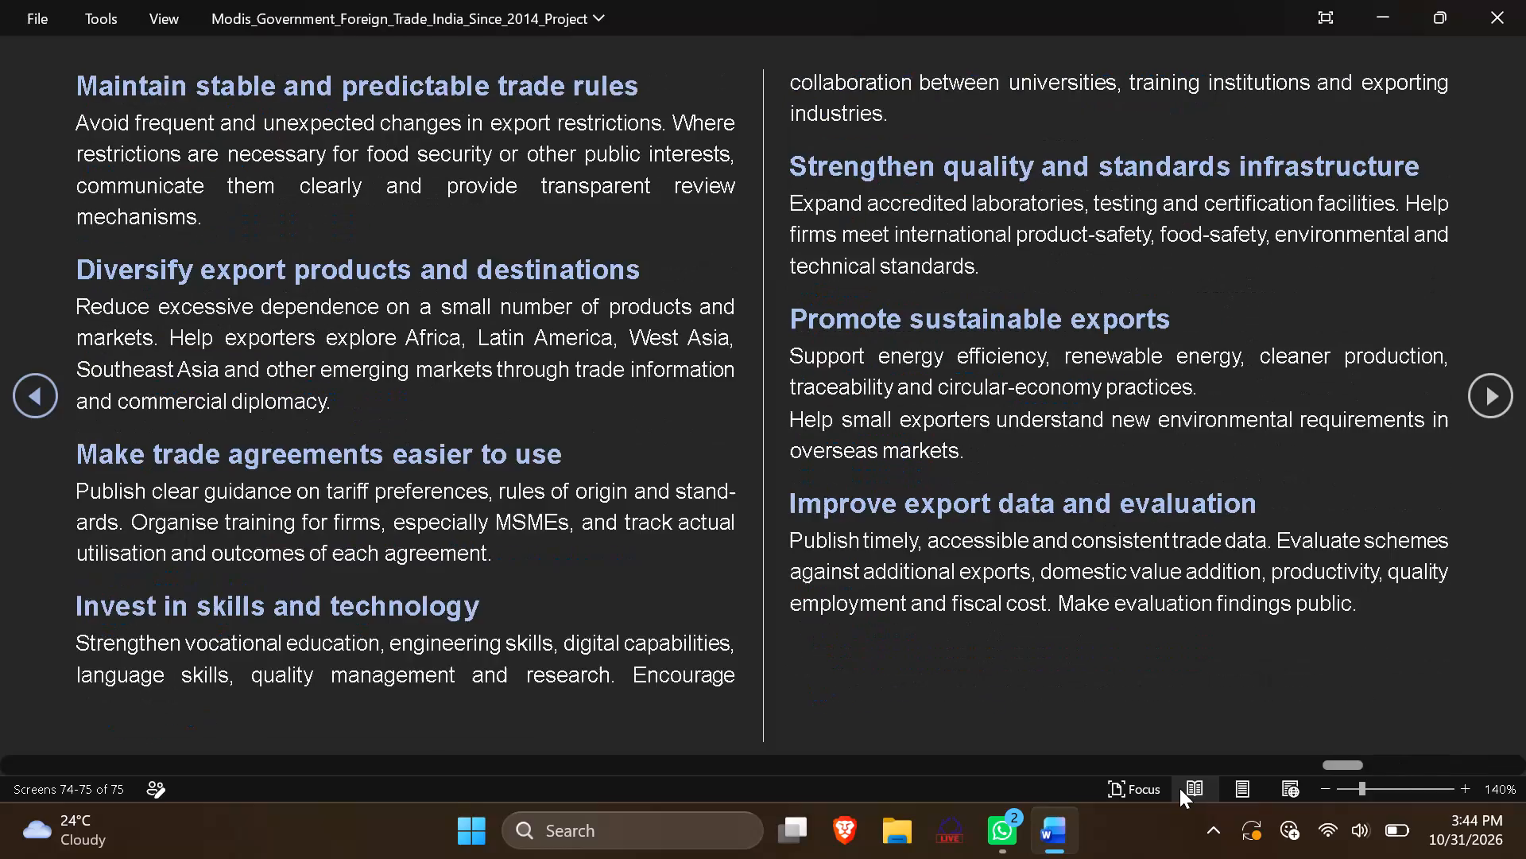
Page back through the document in Read Mode to KEY ACHIEVEMENTS AND POSITIVE DEVELOPMENTS and LIMITATIONS AND CRITICAL ASSESSMENT.
key(Left)
key(Left)
key(Left)
key(Left)
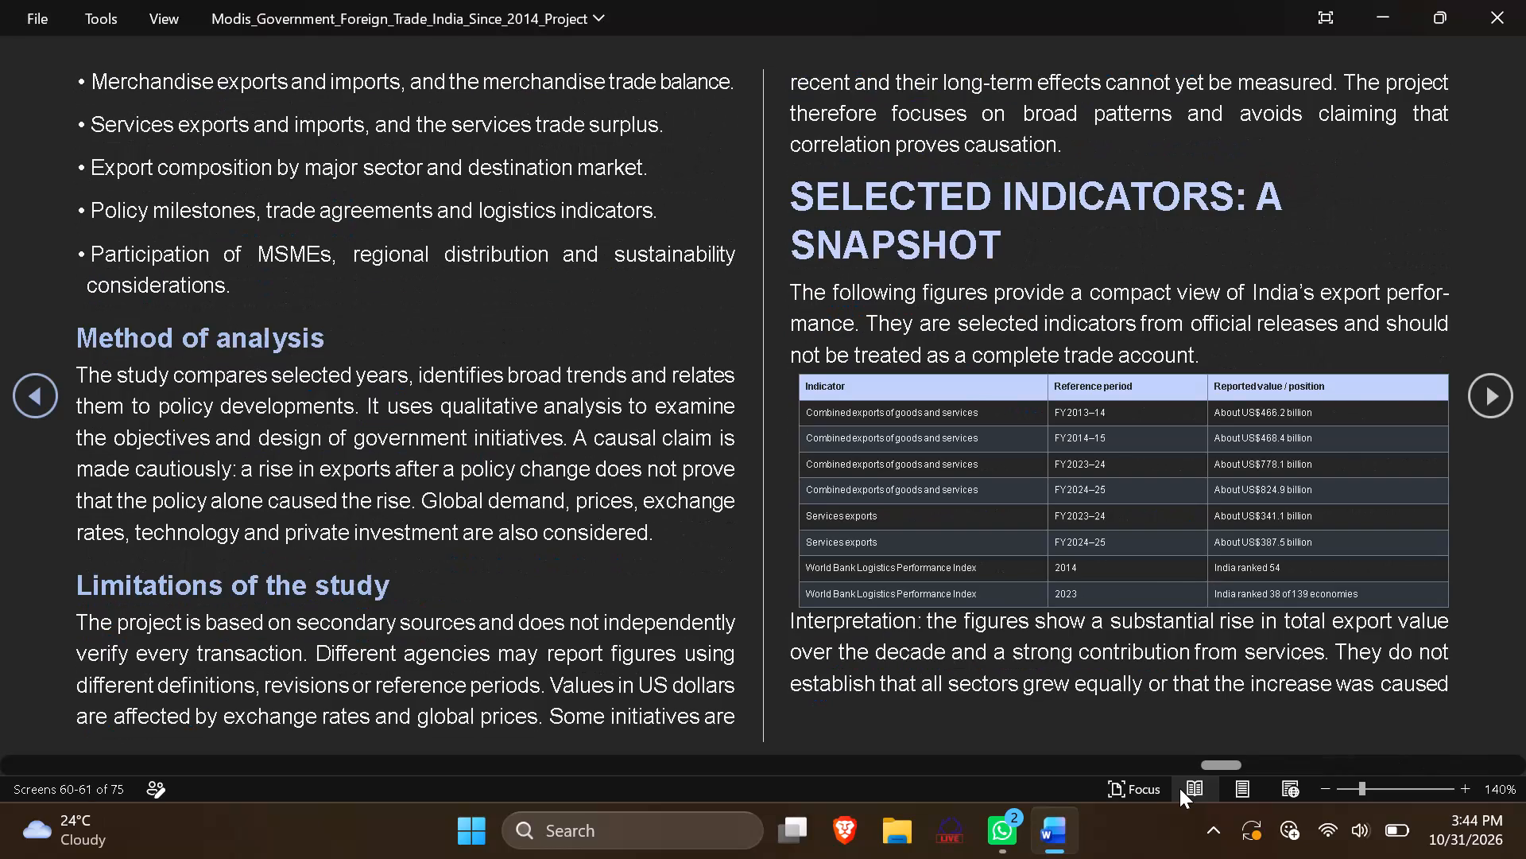
key(Left)
key(Left)
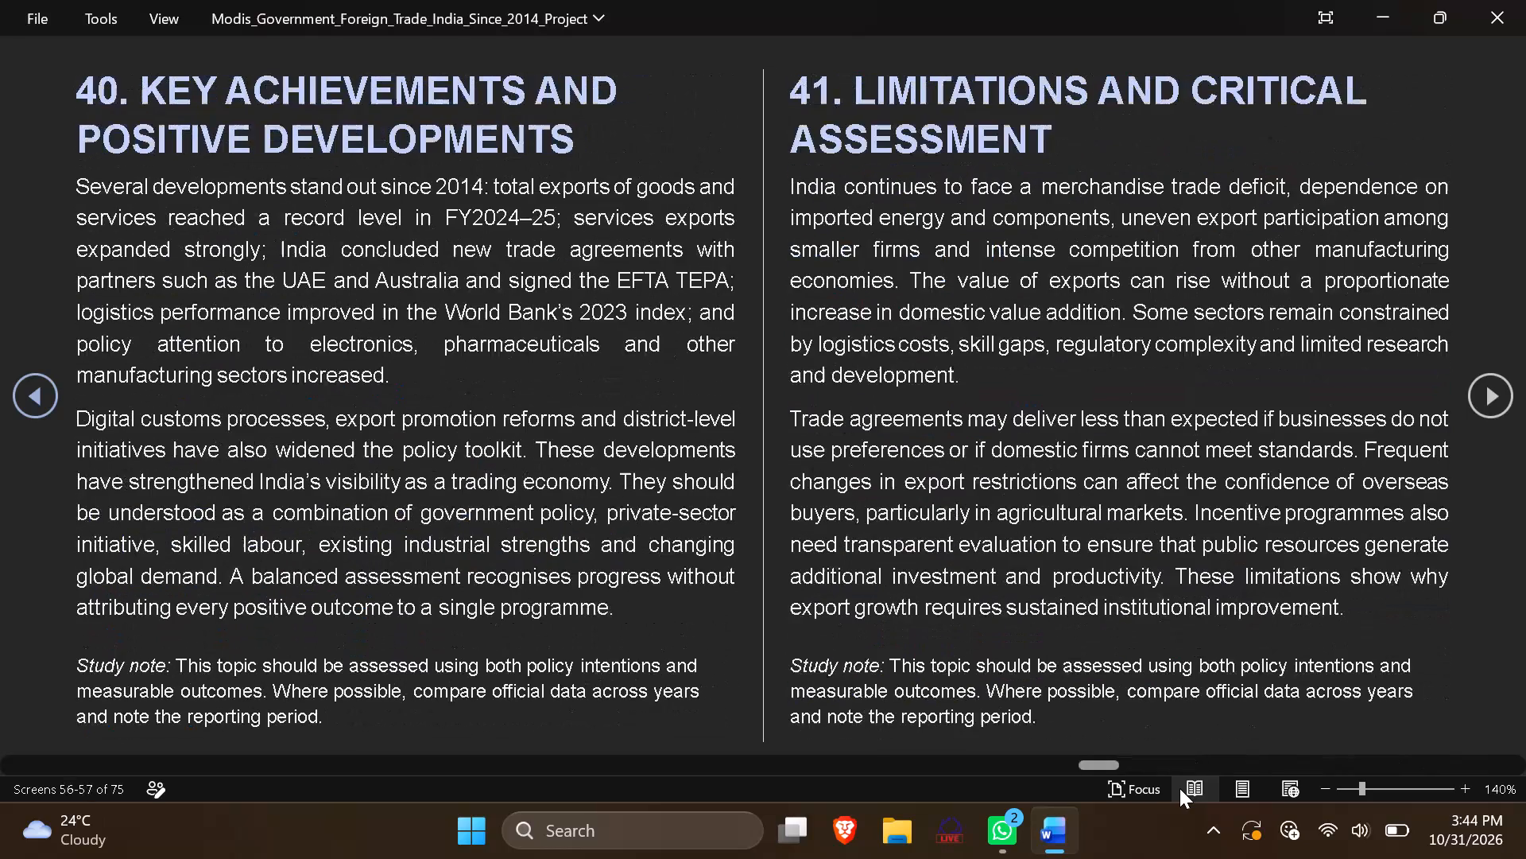
Page forward in Read Mode through the RESEARCH METHODOLOGY pages to the FINAL NOTE at the end of the document.
key(Right)
key(Right)
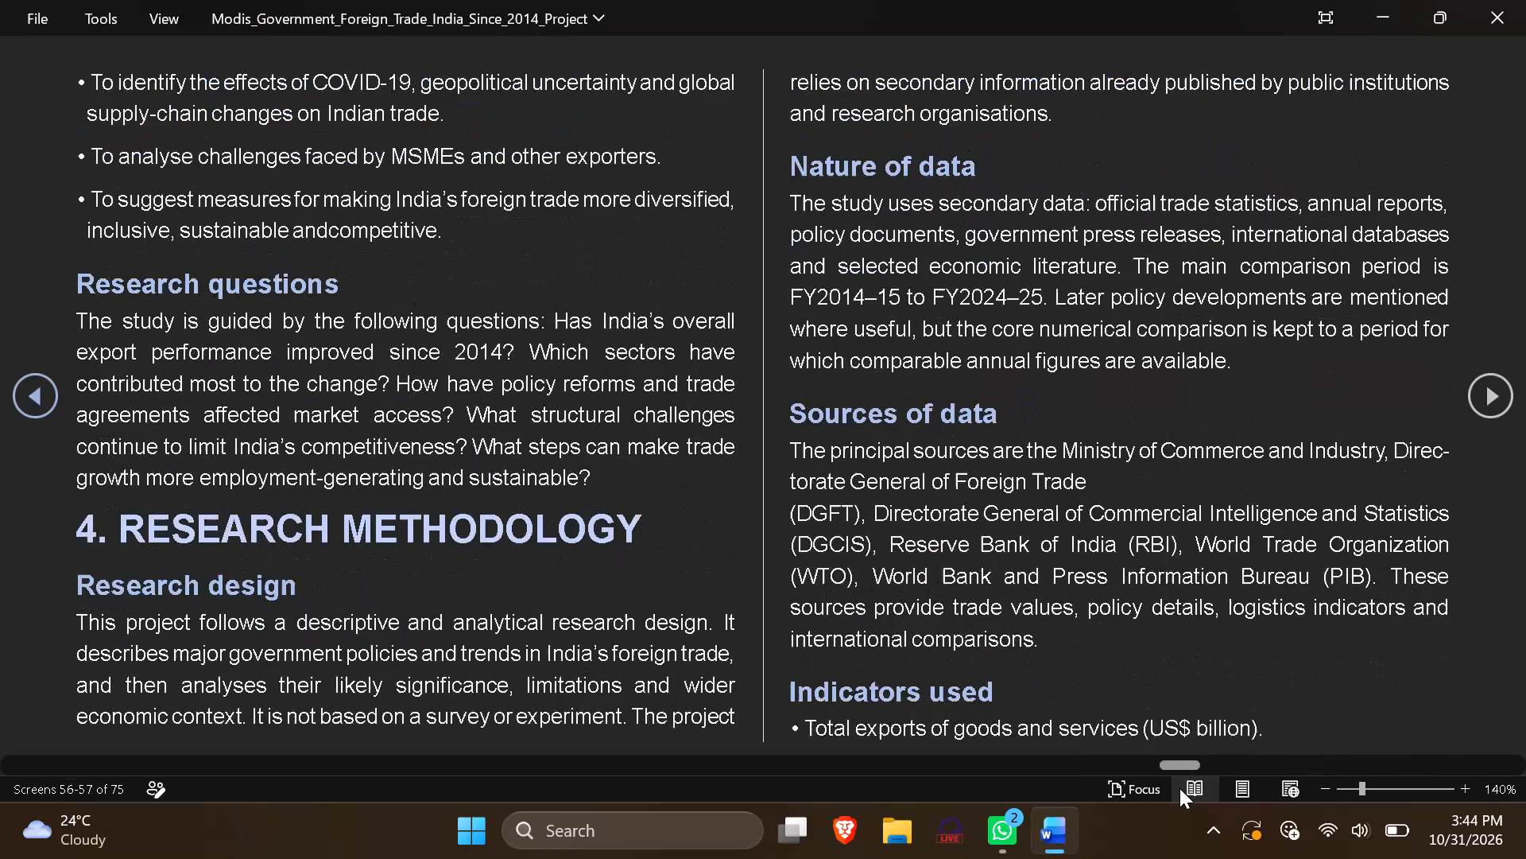
key(Right)
key(Right)
key(Right)
key(Right)
key(Right)
key(Right)
key(Right)
key(Right)
key(Right)
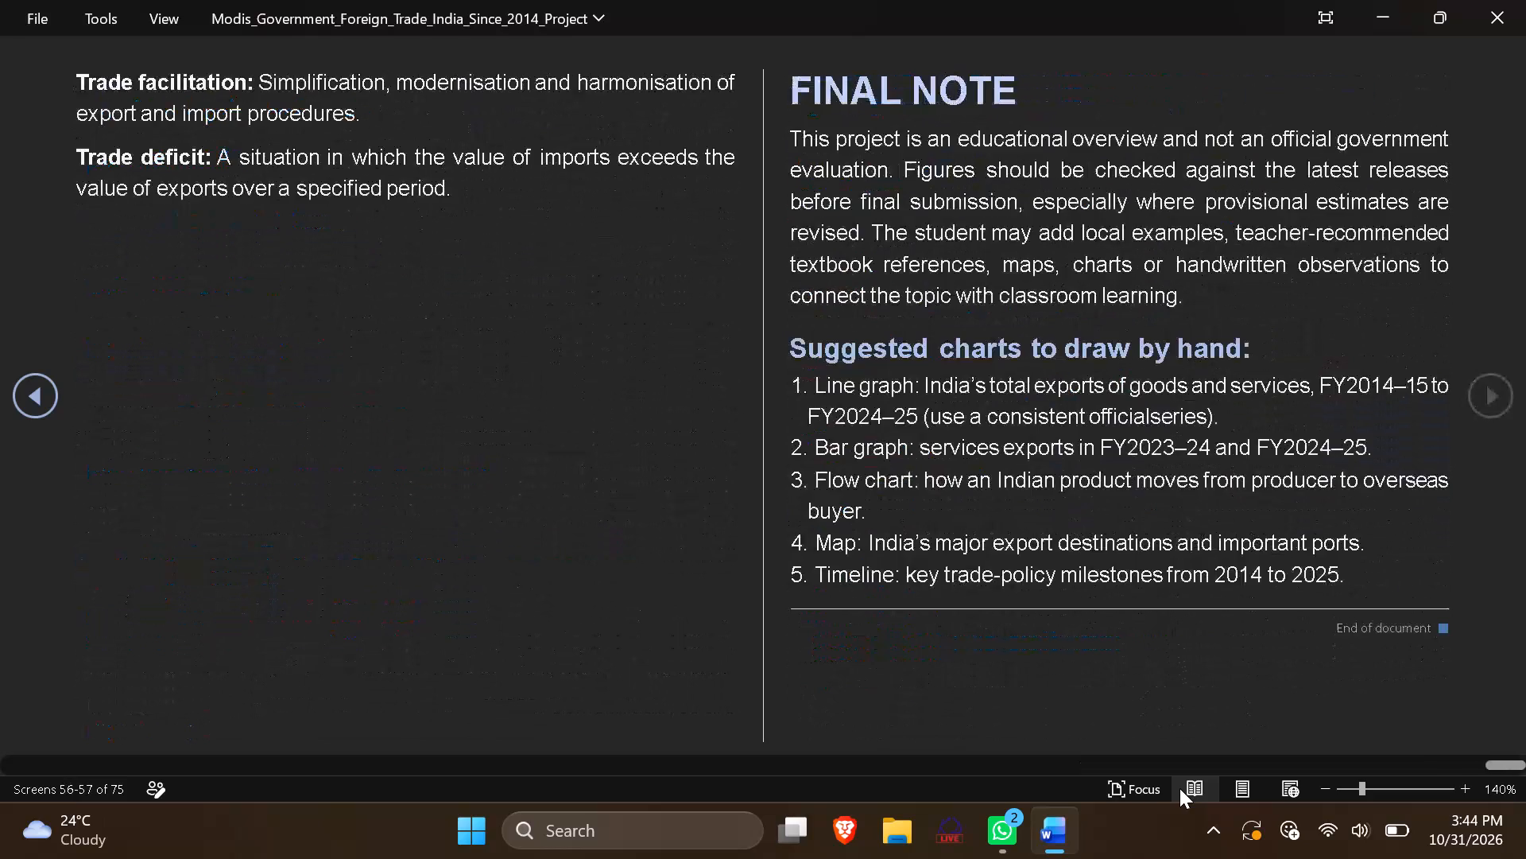
key(Right)
key(Right)
key(Right)
key(Right)
key(Right)
key(Right)
key(Right)
key(Right)
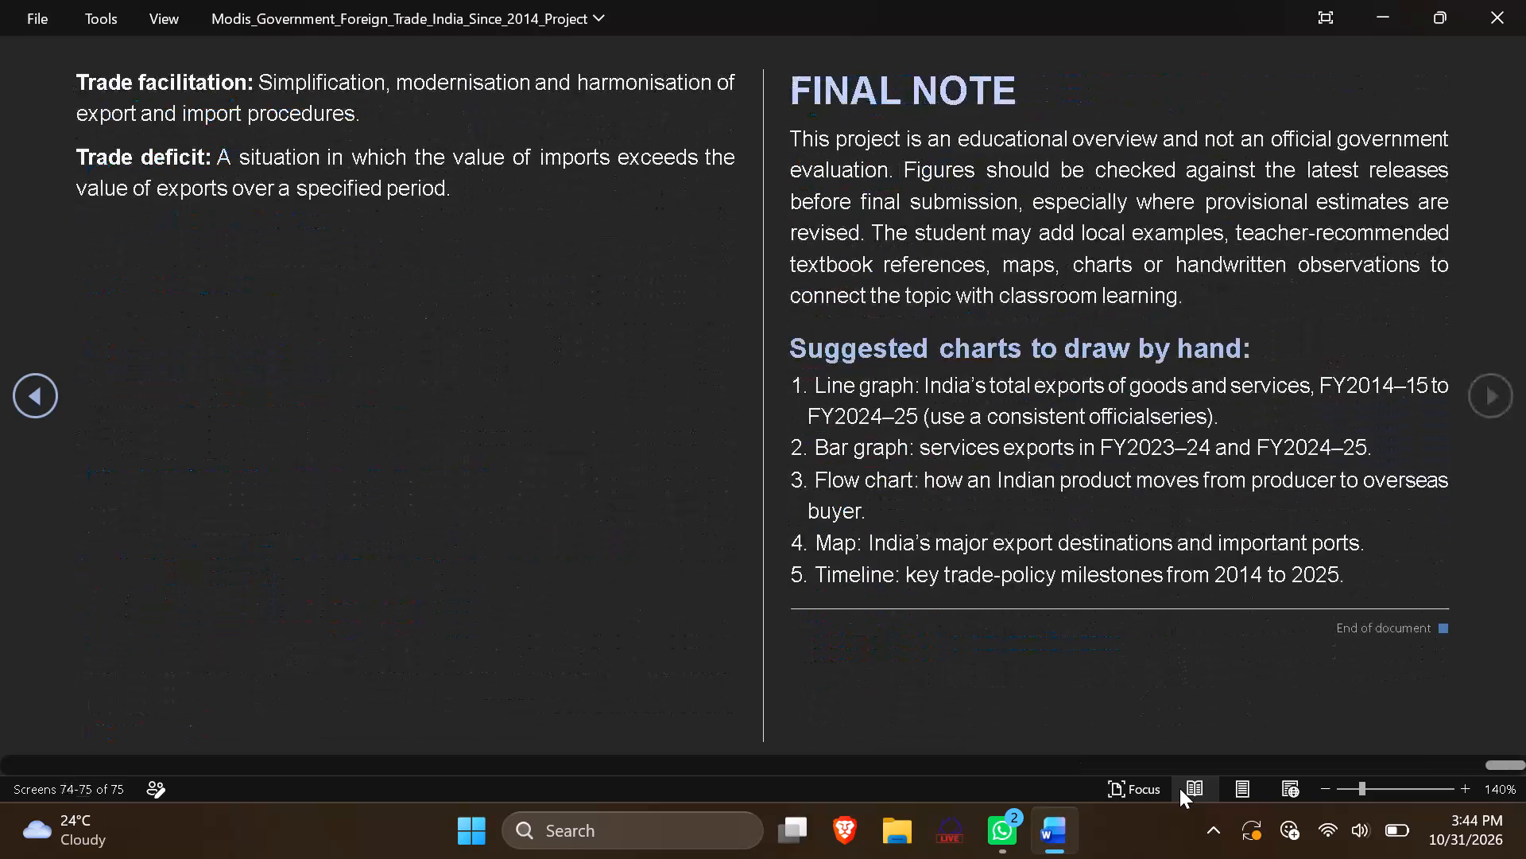